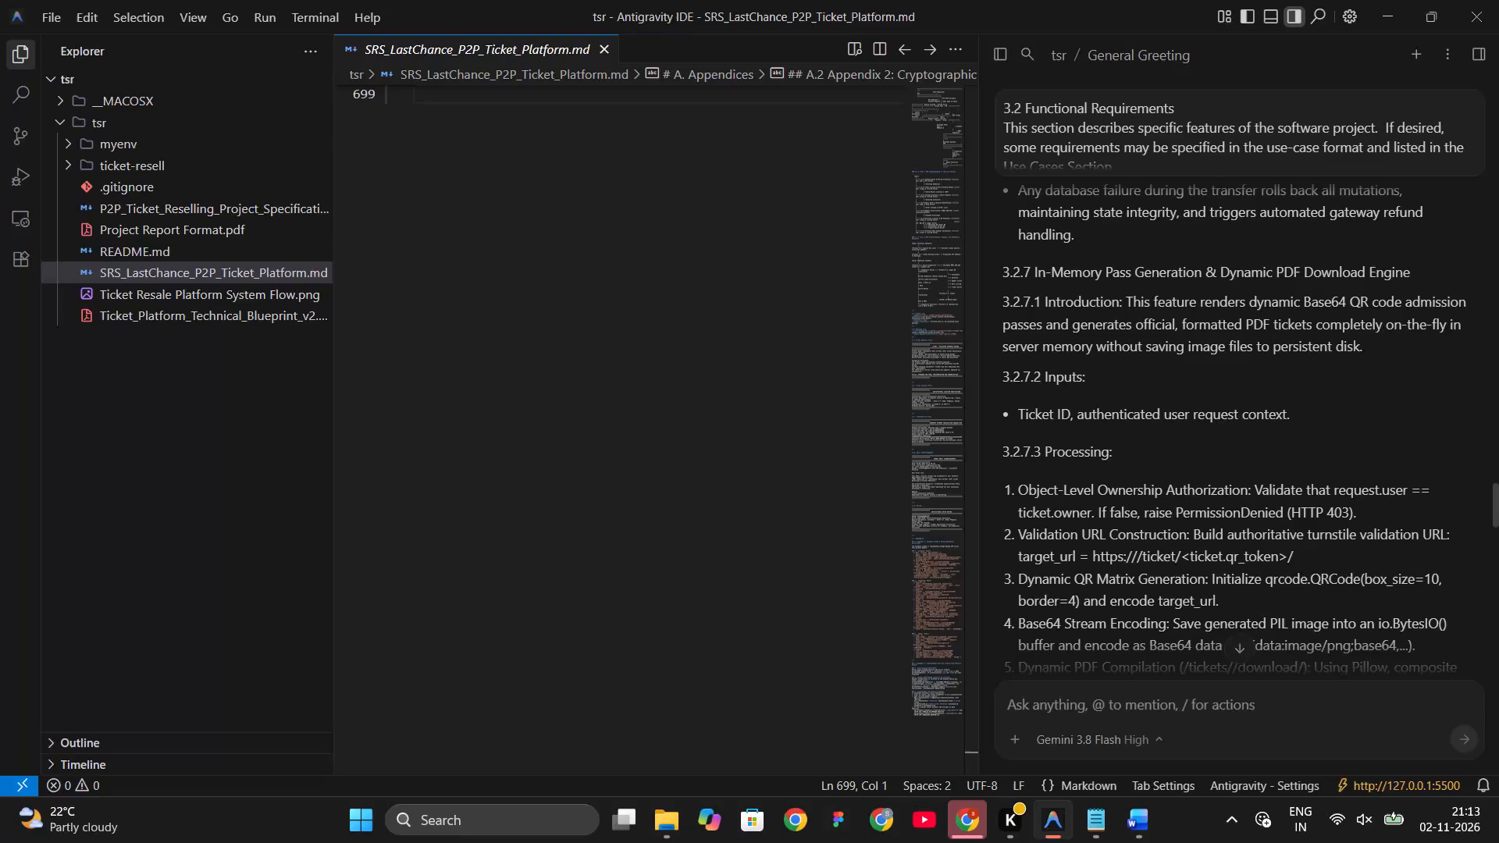
Review the project report in Word through section 3.2.1 and the remaining template headings to find where content must continue.
scroll(1092, 339, down, 8)
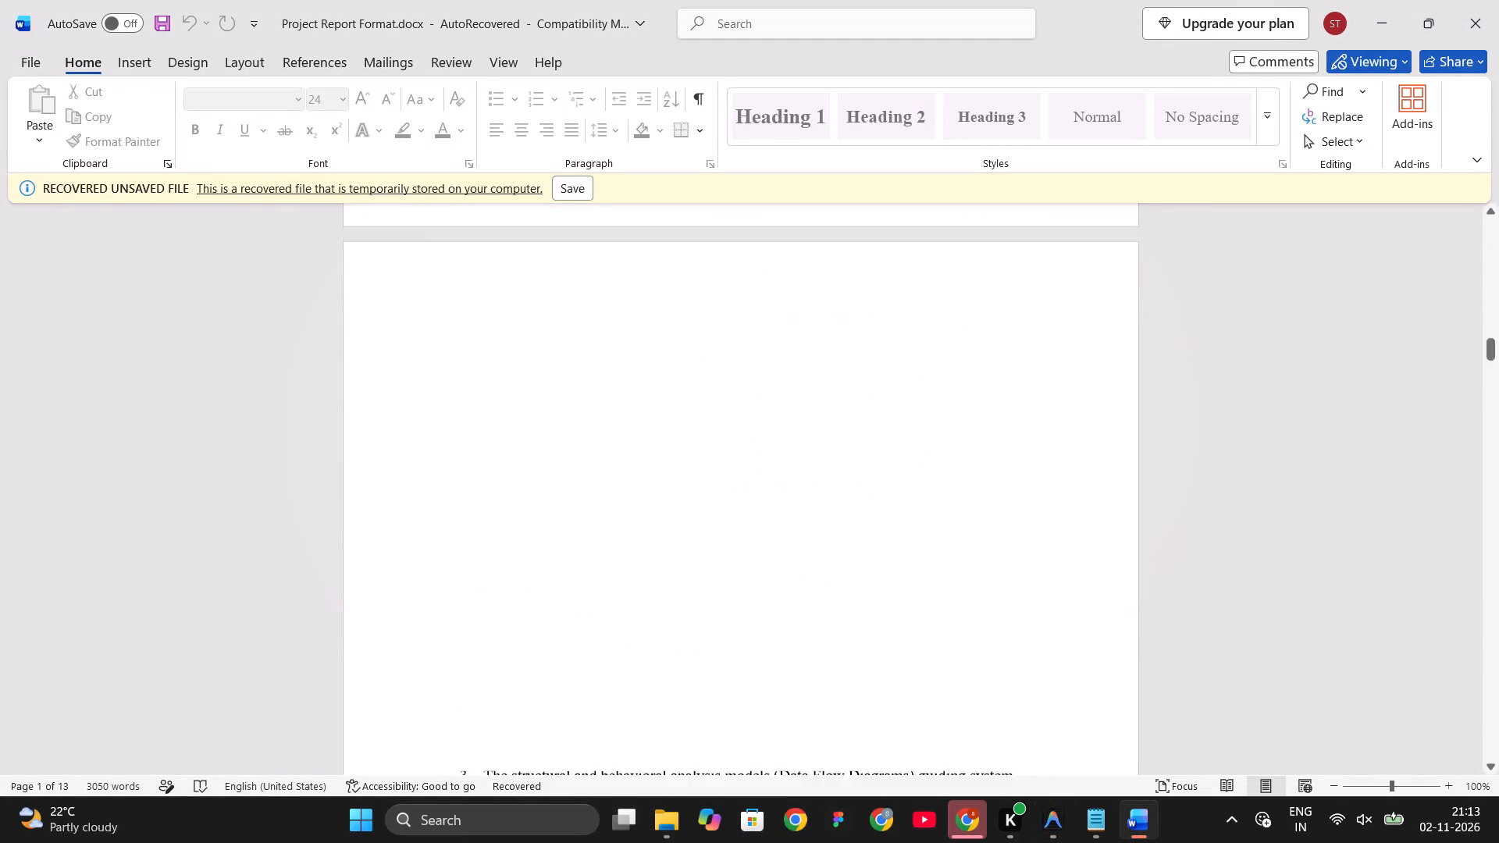
scroll(1092, 339, down, 3)
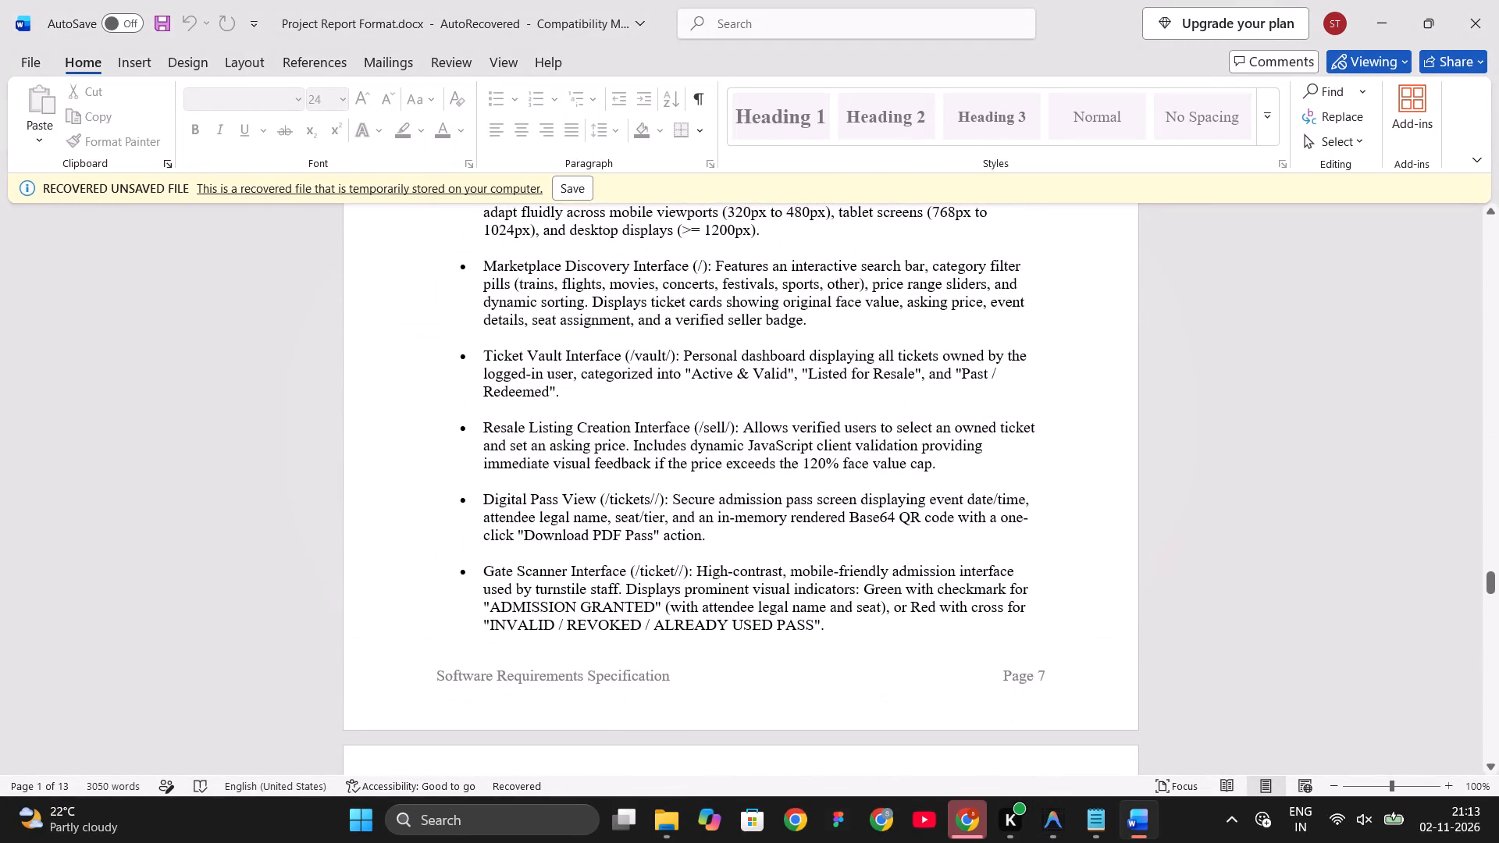
scroll(1092, 339, down, 4)
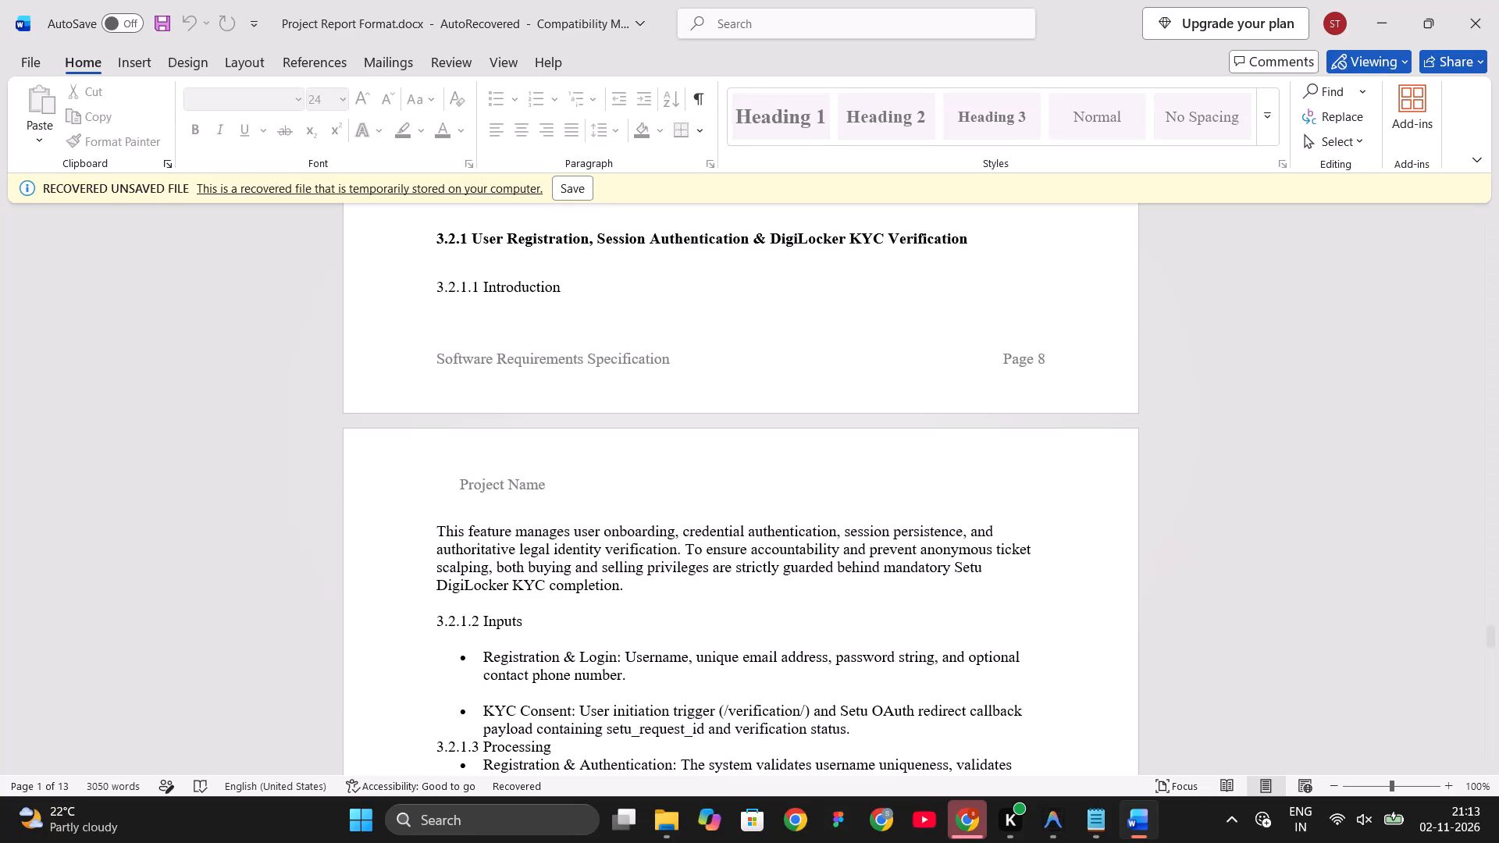
scroll(1092, 339, down, 4)
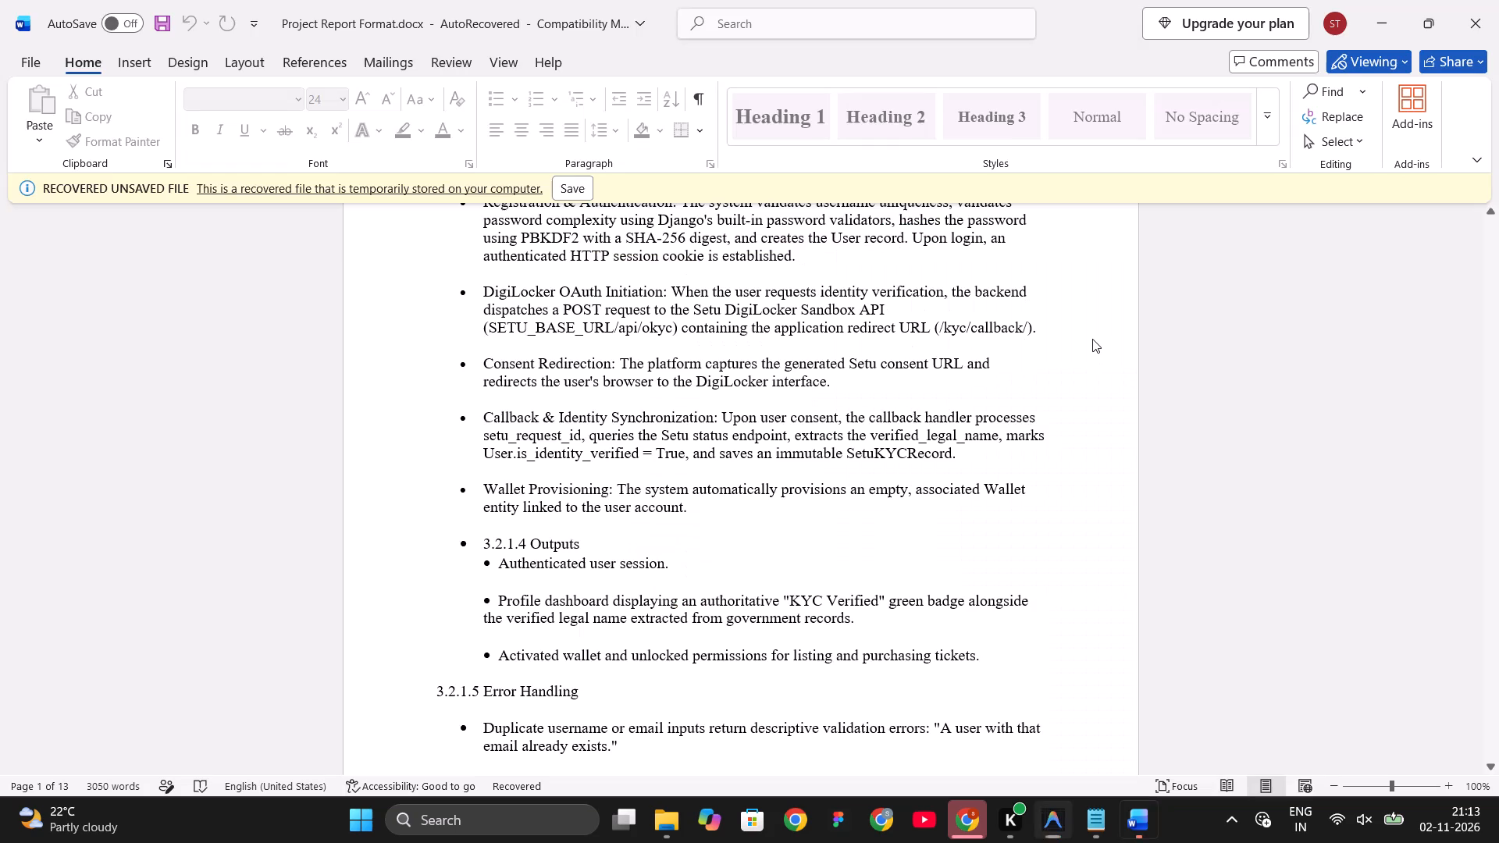
scroll(924, 410, down, 6)
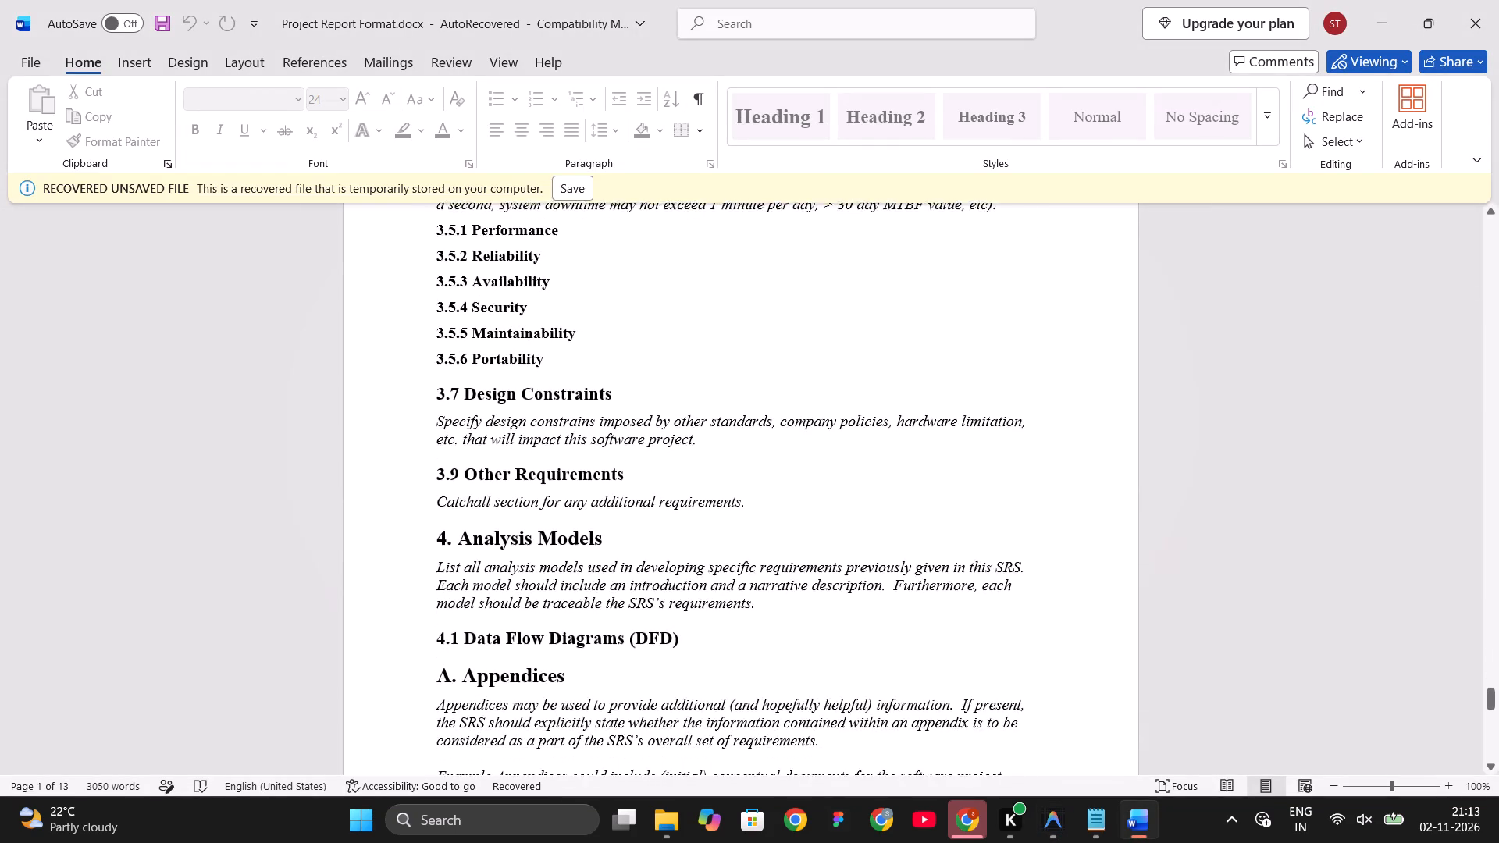
scroll(924, 410, up, 3)
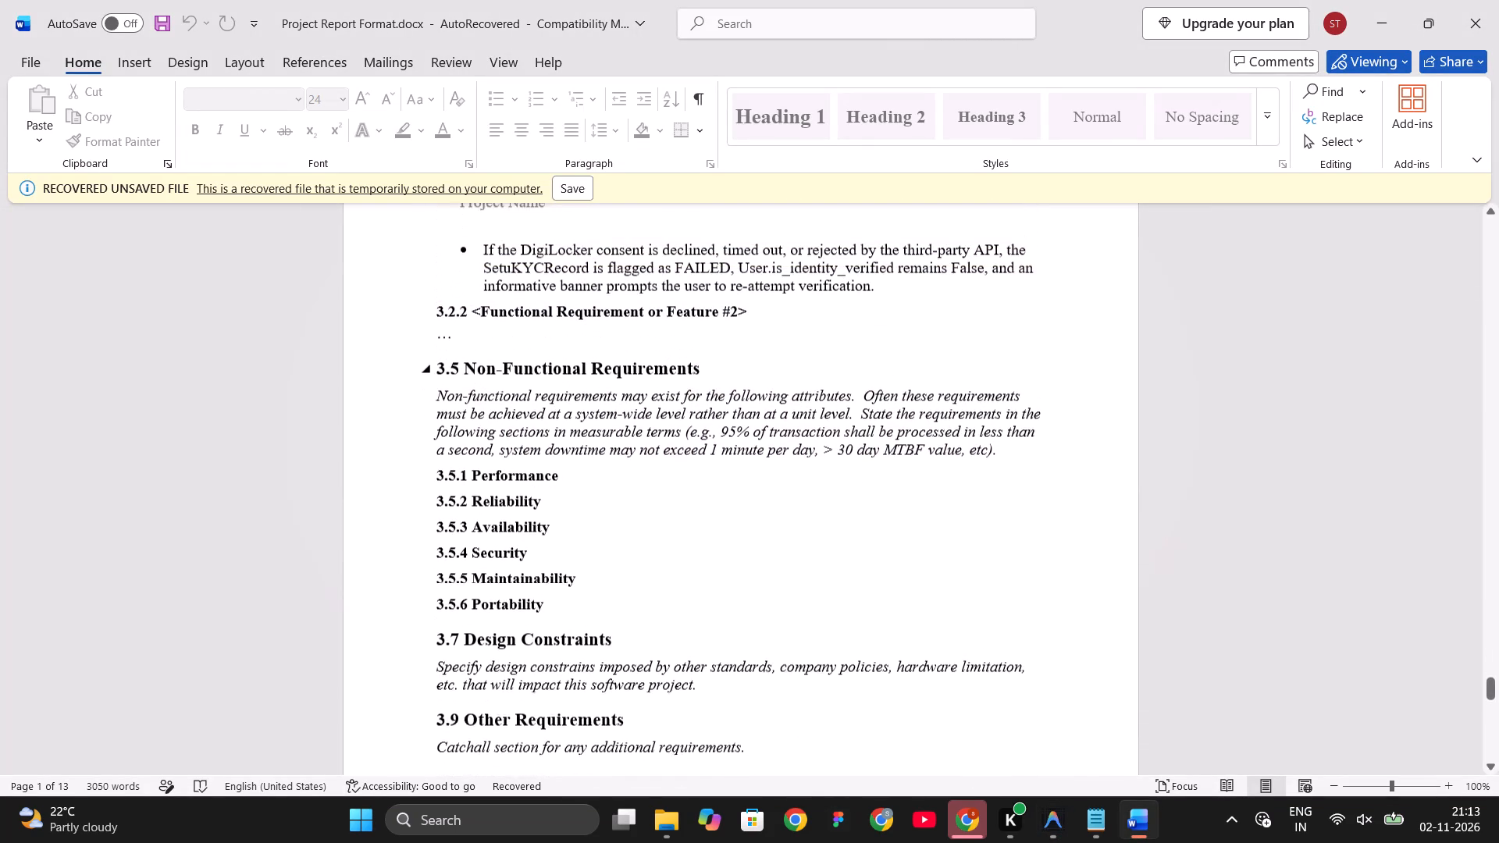
scroll(924, 410, up, 4)
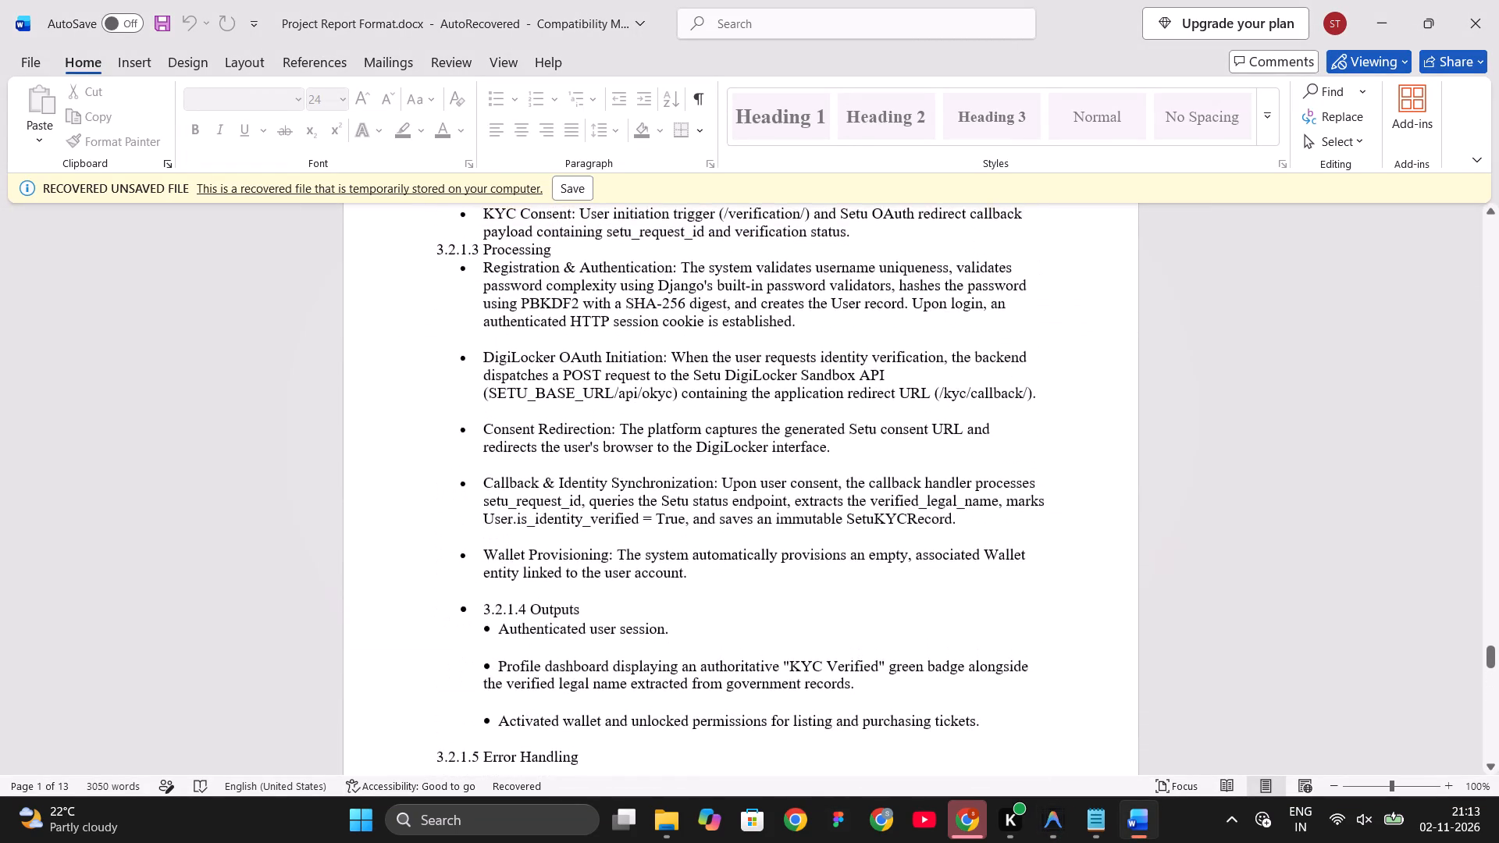
scroll(924, 410, down, 4)
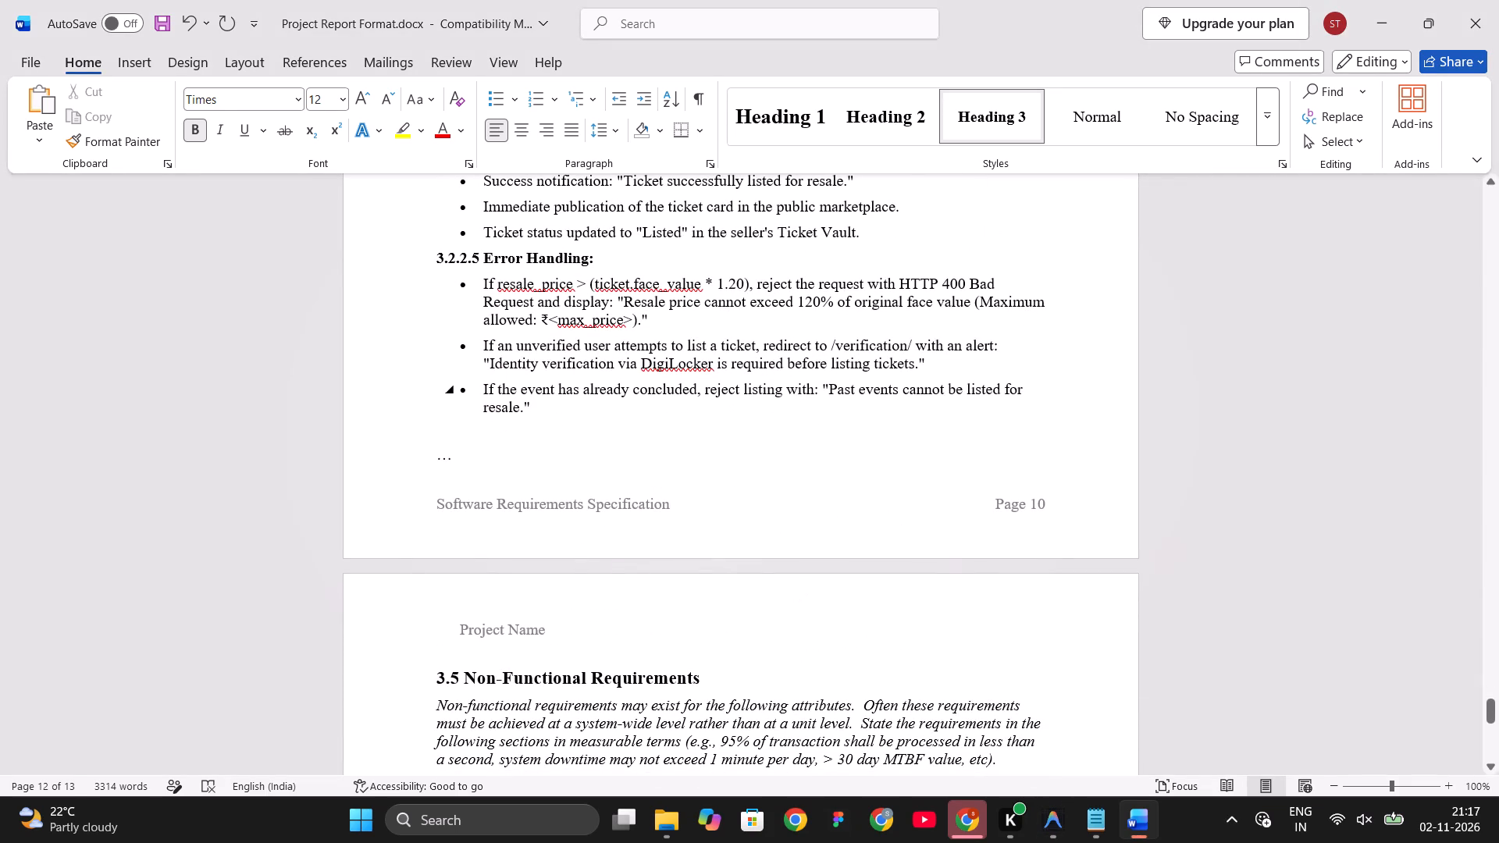
click(554, 409)
key(Return)
key(Return)
key(Return)
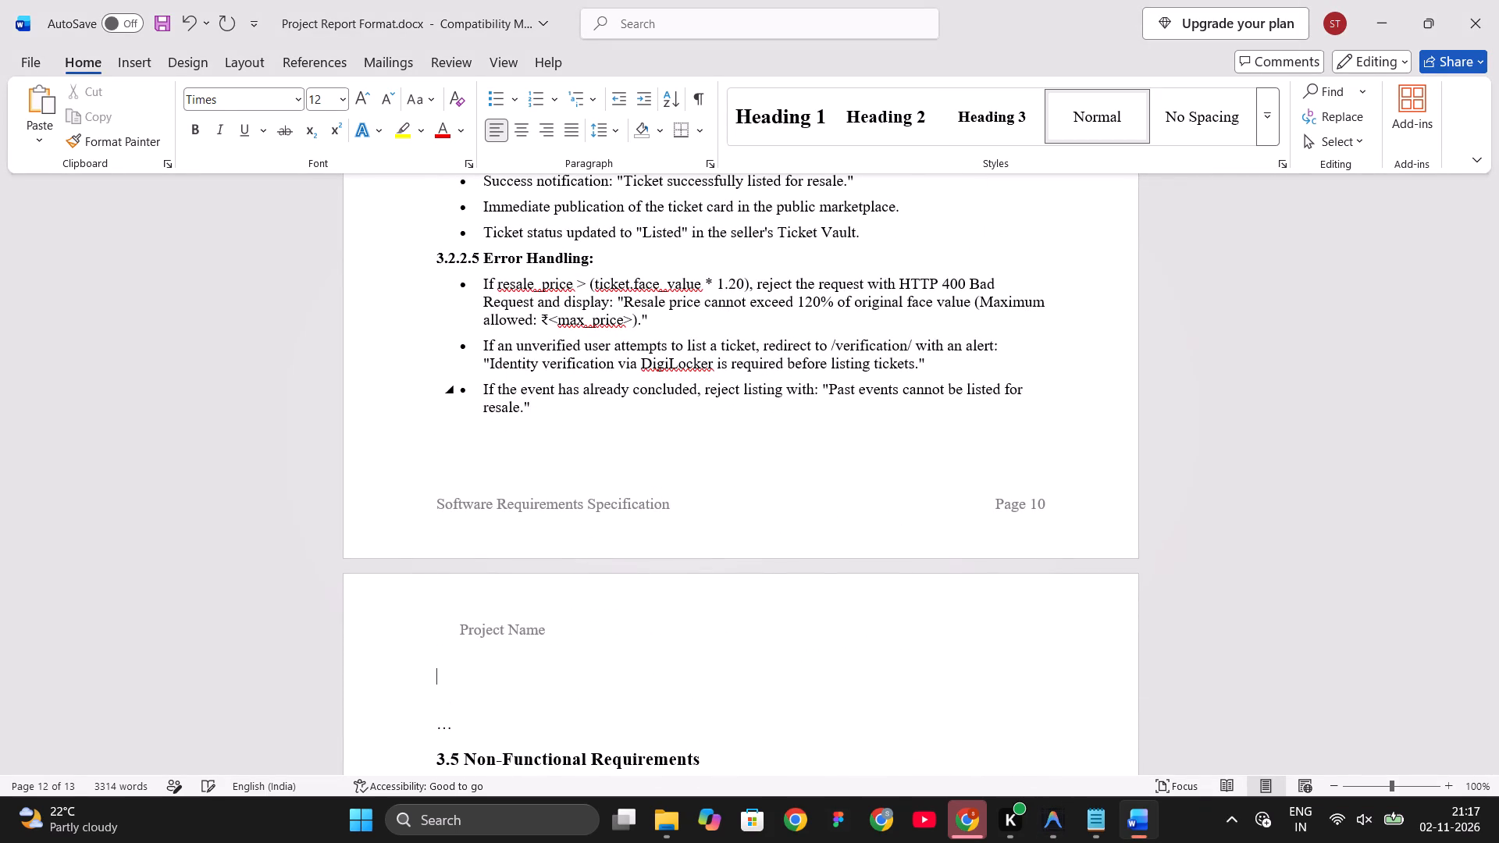
key(ctrl+v)
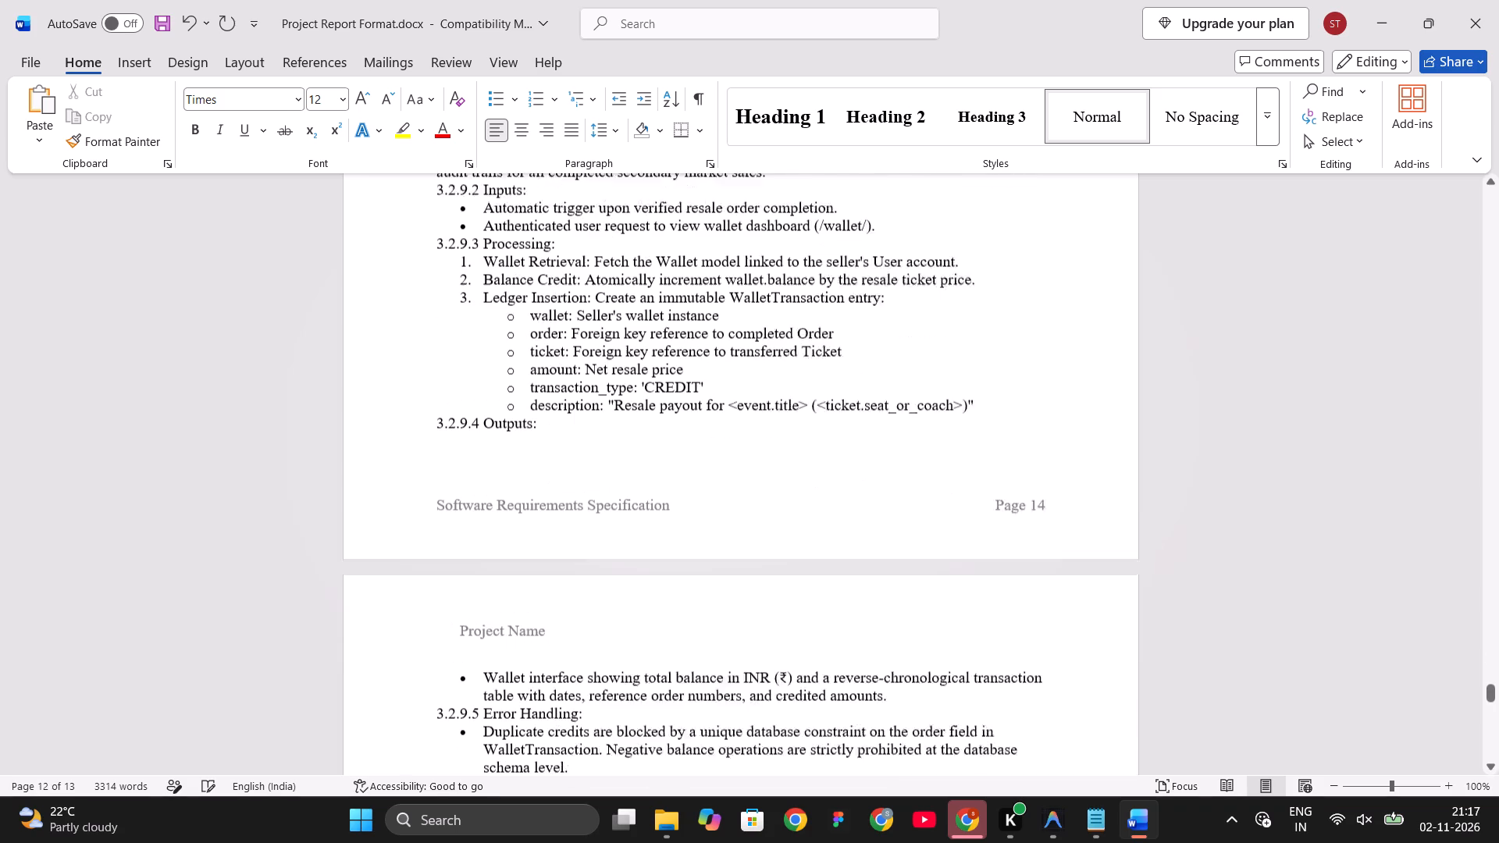
Review the pasted sections 3.2.3 to 3.2.9 and compare their layout with the formatted section 3.2.2.
scroll(554, 409, up, 3)
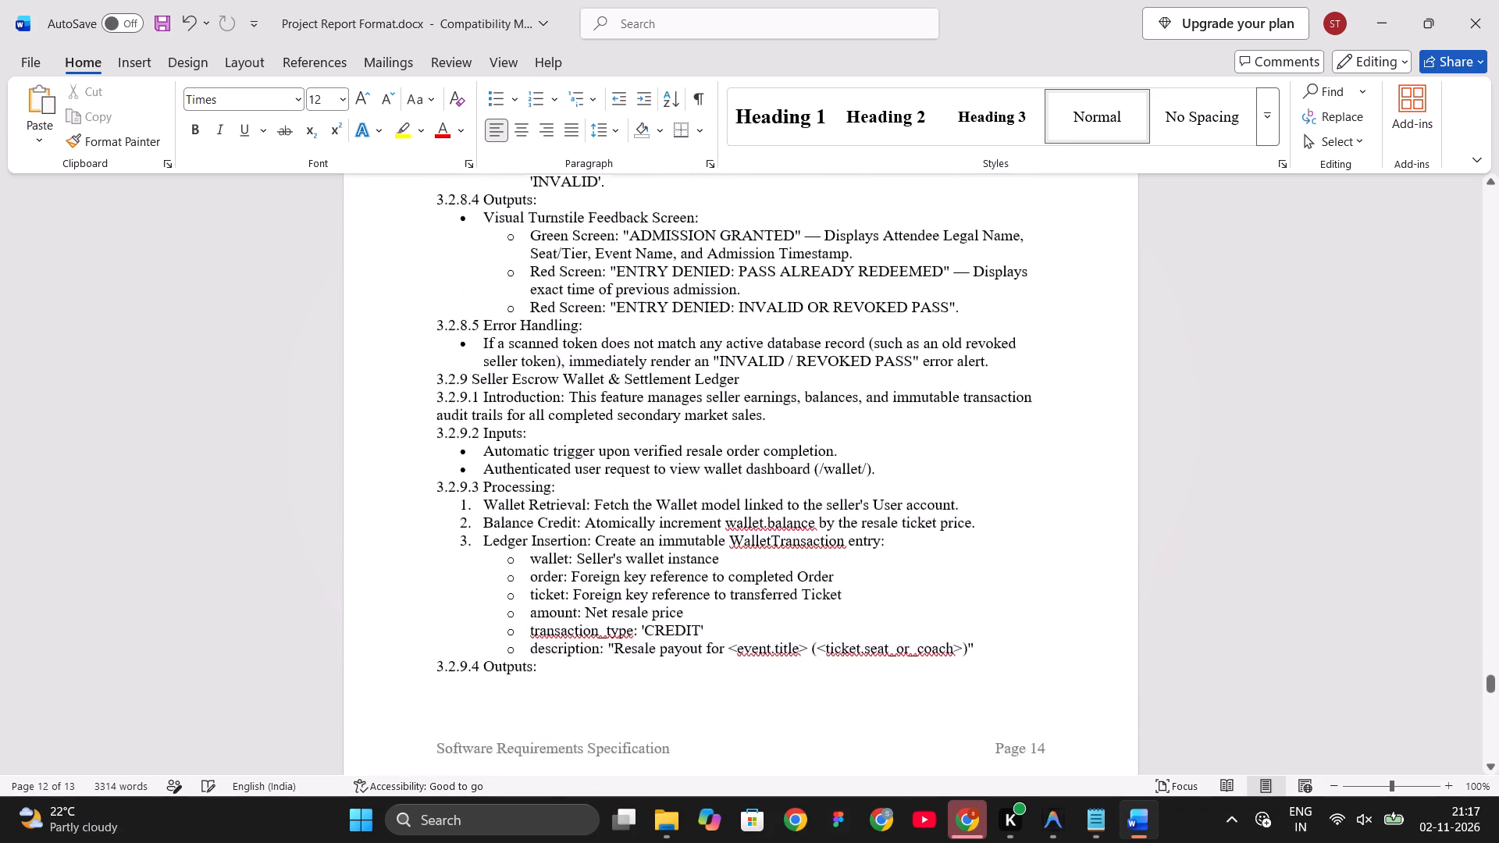
scroll(554, 409, up, 2)
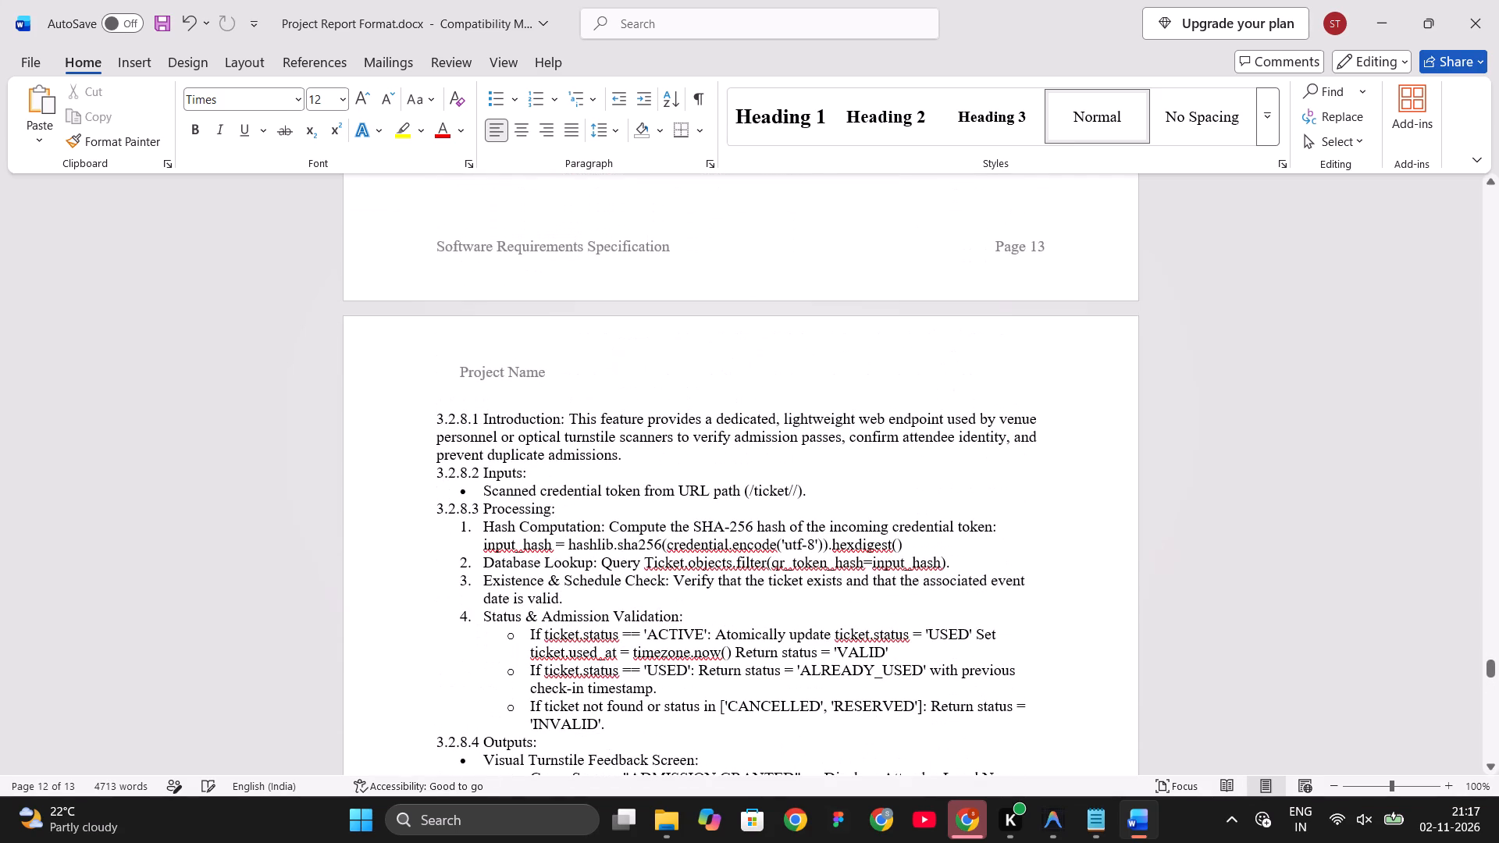
scroll(554, 409, up, 8)
scroll(554, 409, down, 1)
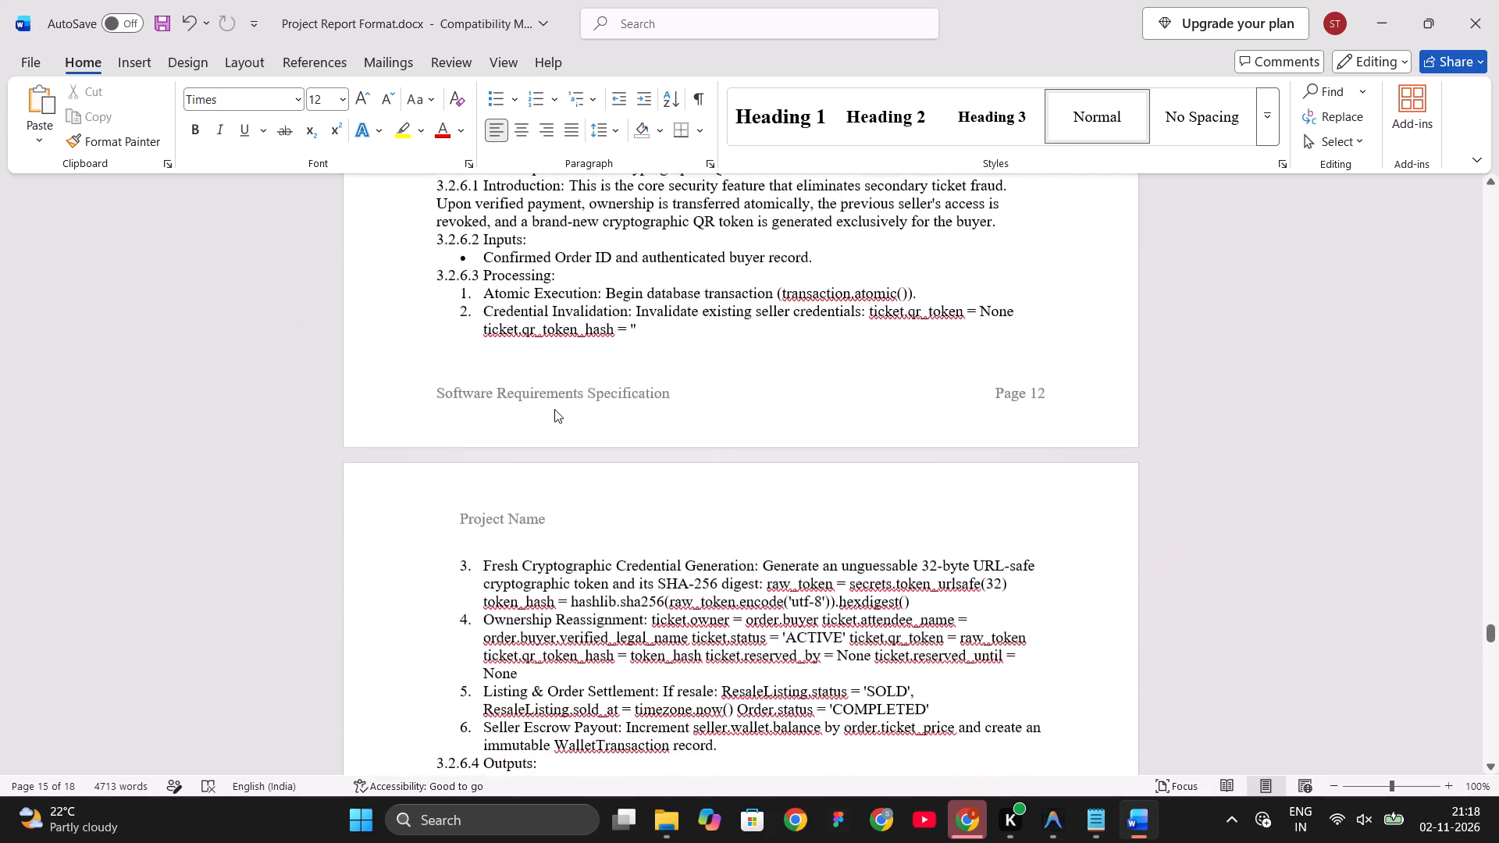
scroll(554, 409, up, 6)
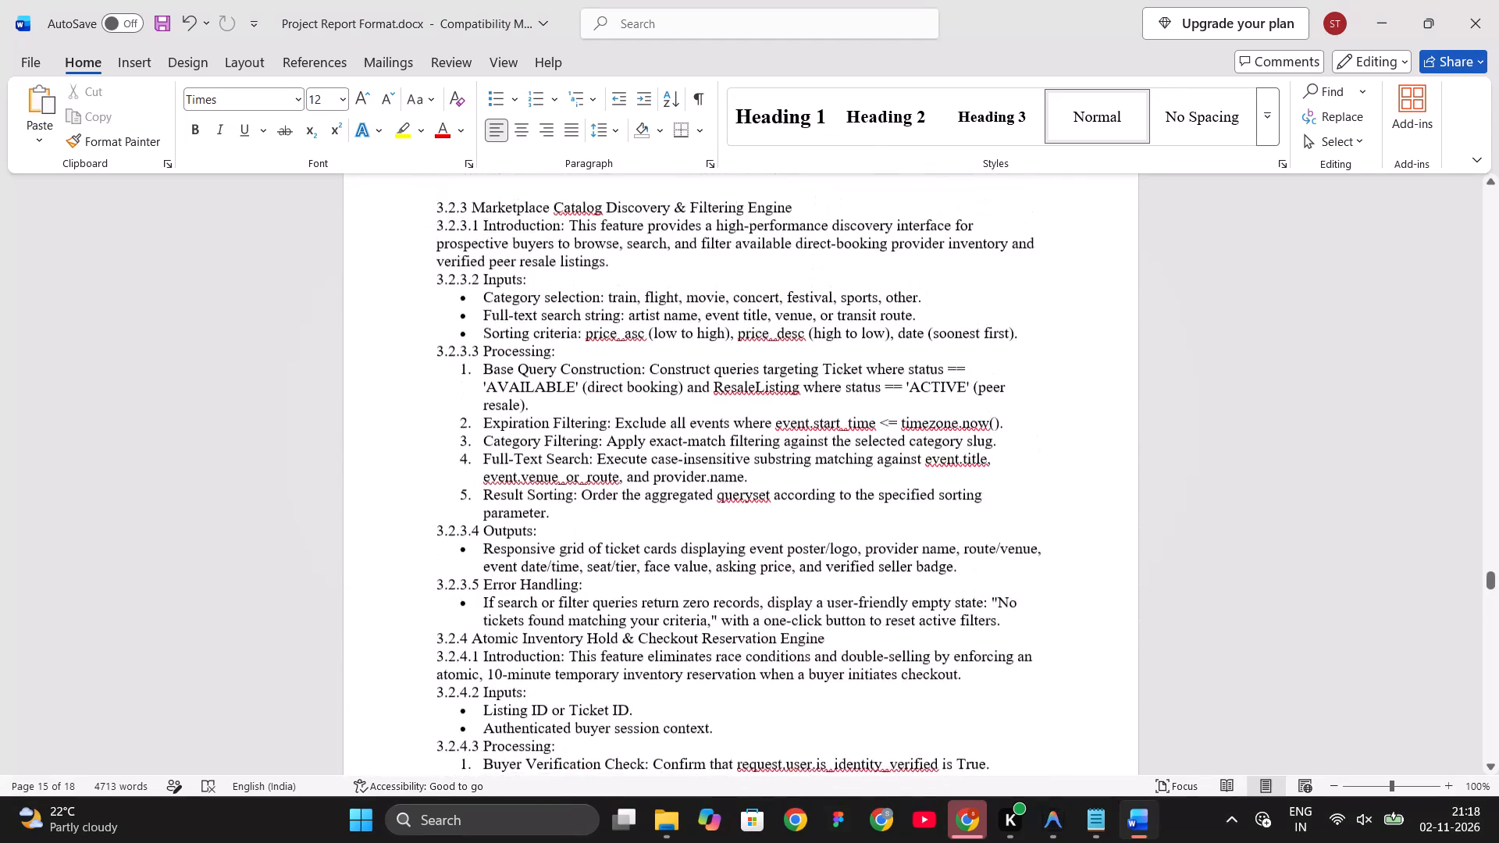
scroll(554, 409, up, 1)
scroll(554, 409, down, 2)
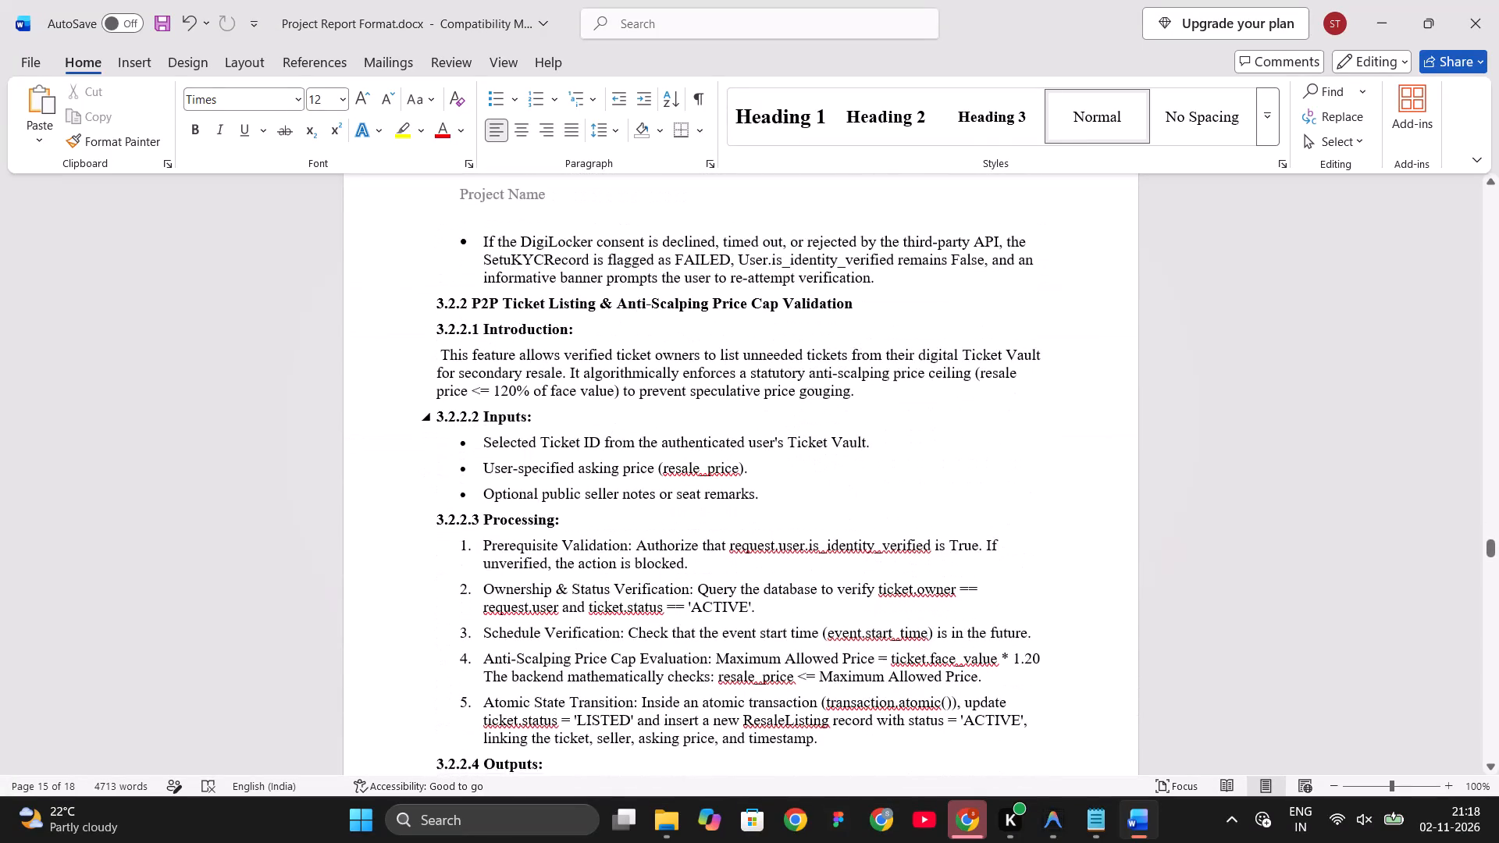
scroll(507, 364, down, 1)
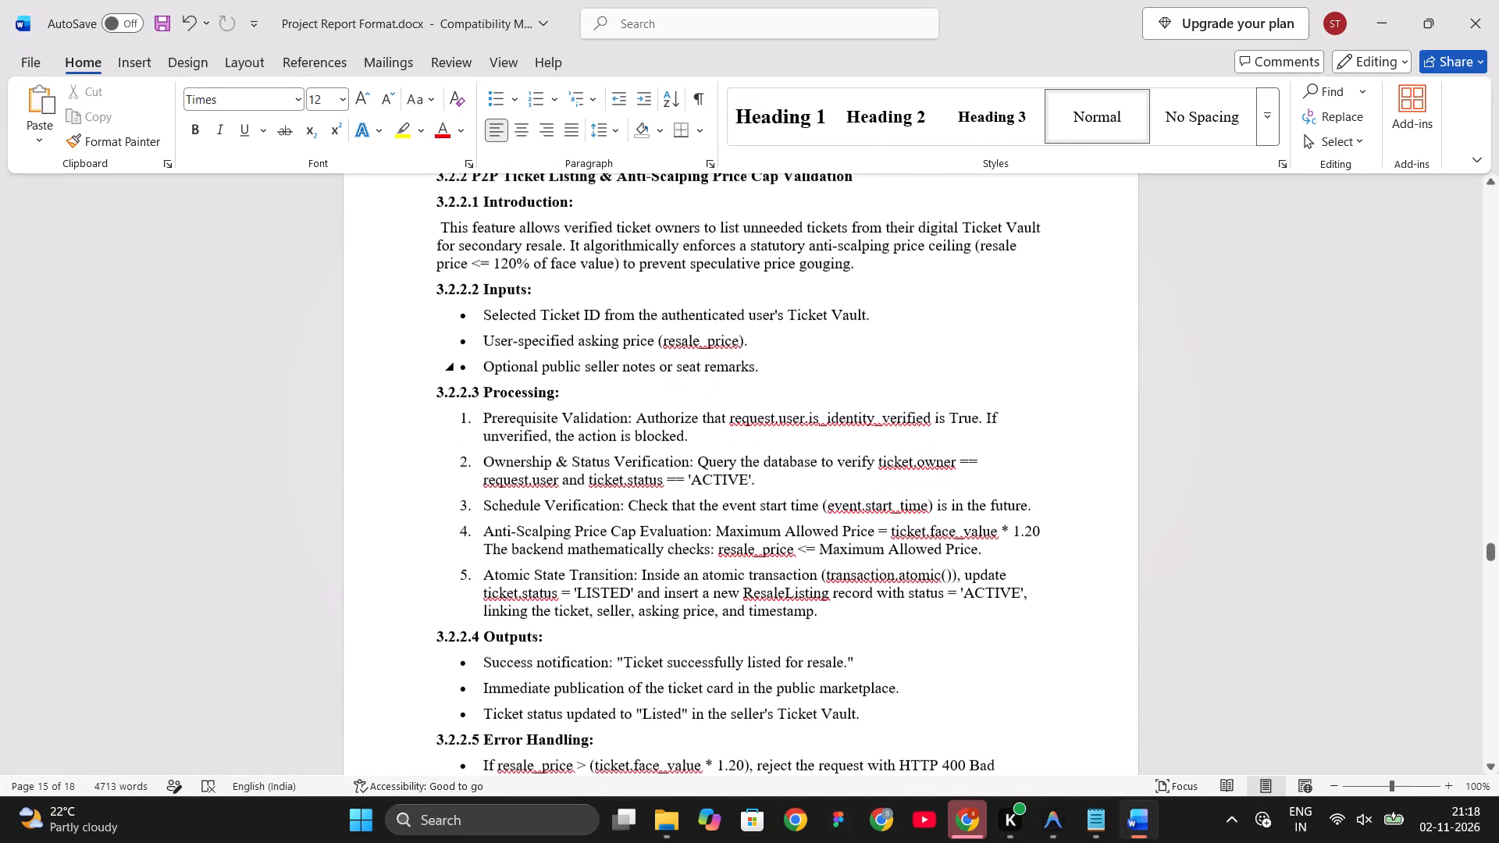
scroll(507, 364, down, 4)
scroll(507, 364, up, 1)
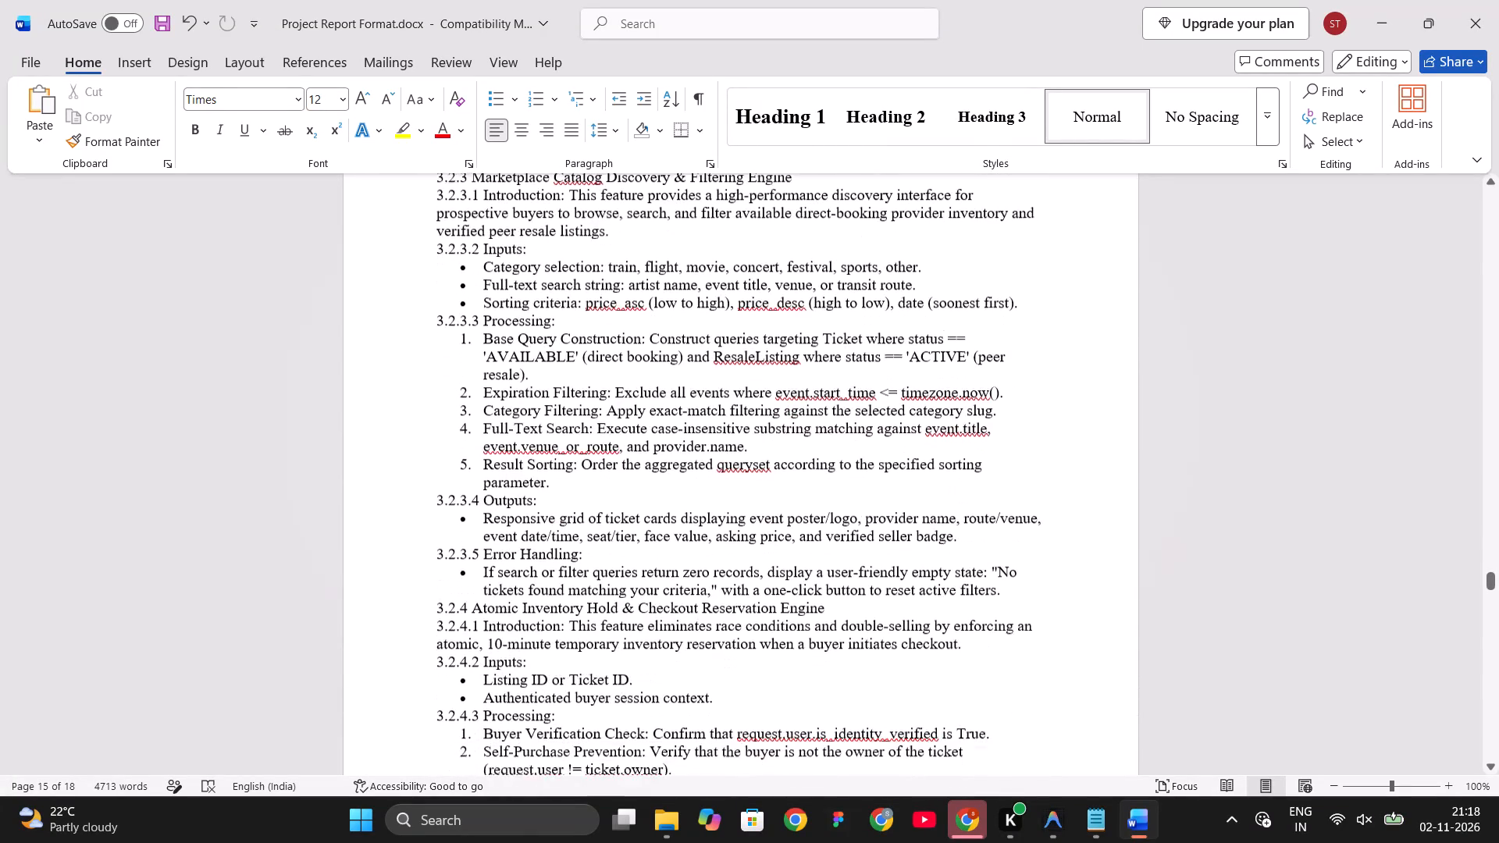
scroll(507, 364, up, 1)
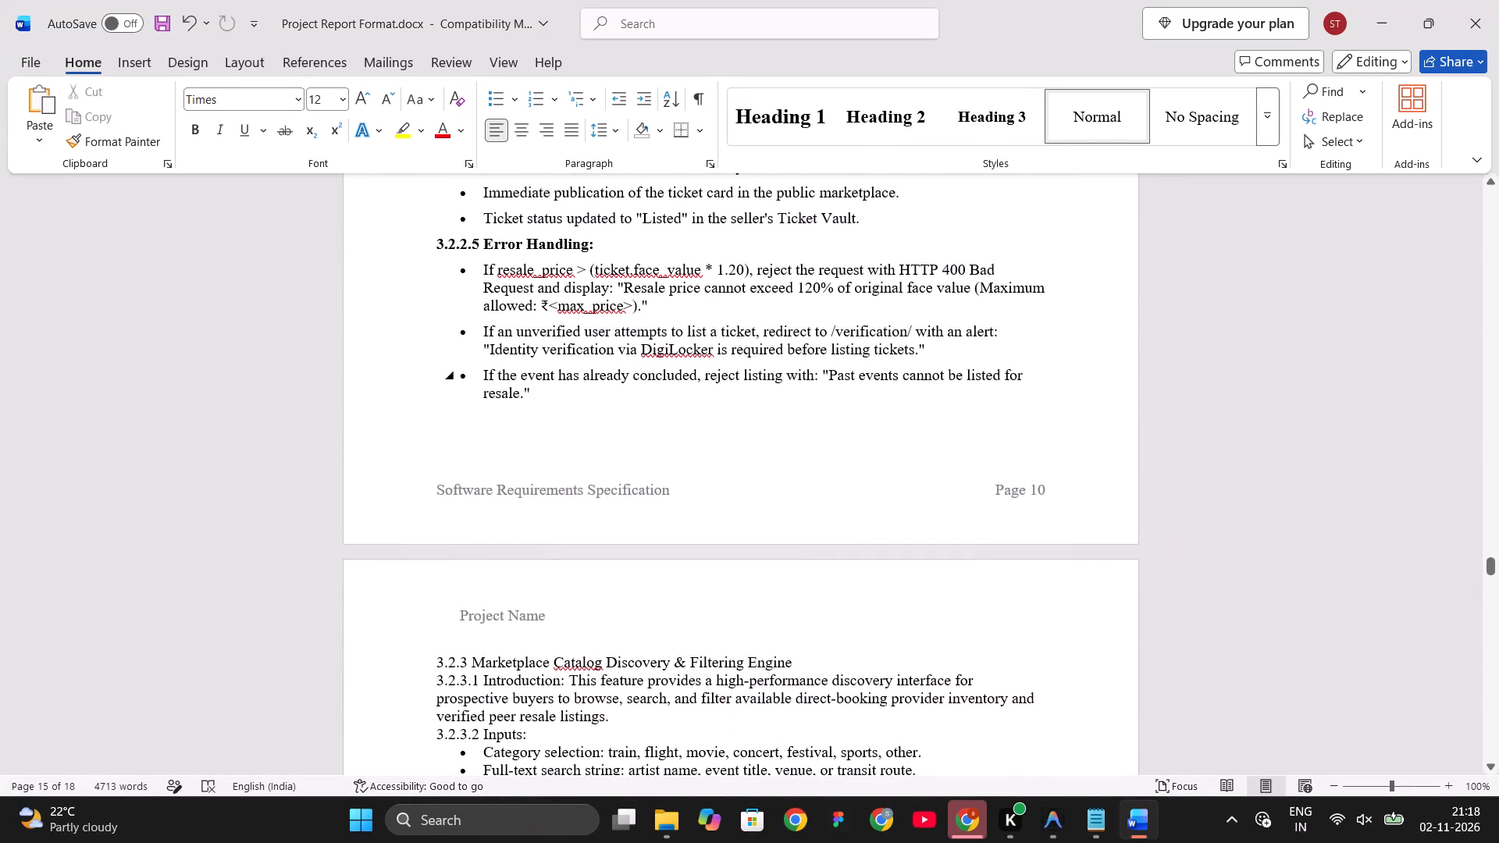
scroll(507, 364, down, 2)
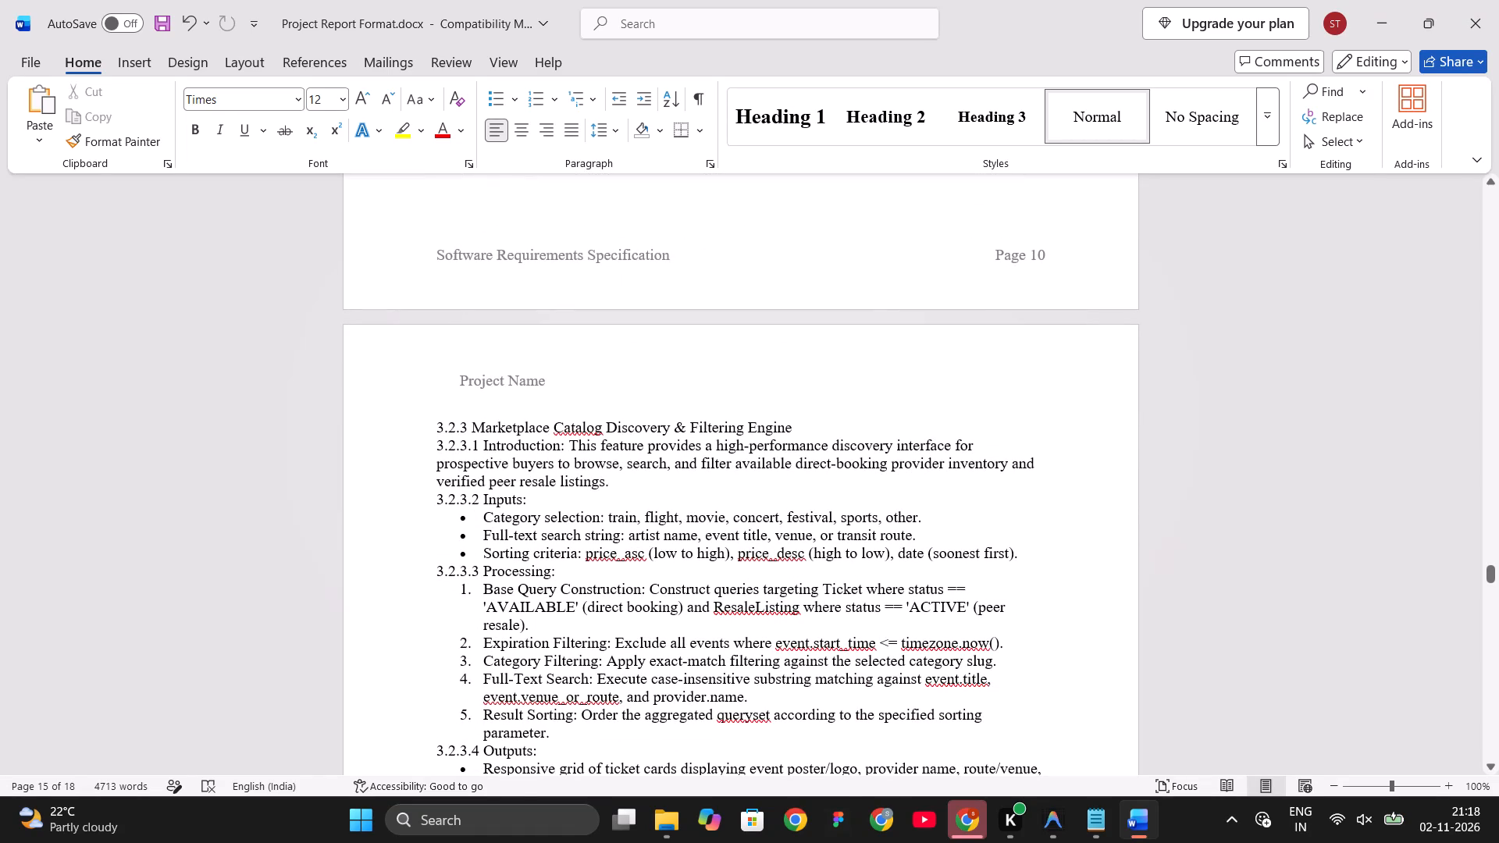
Make the heading "3.2.3 Marketplace Catalog Discovery & Filtering Engine" bold and insert a blank line below it.
drag(433, 422, 729, 412)
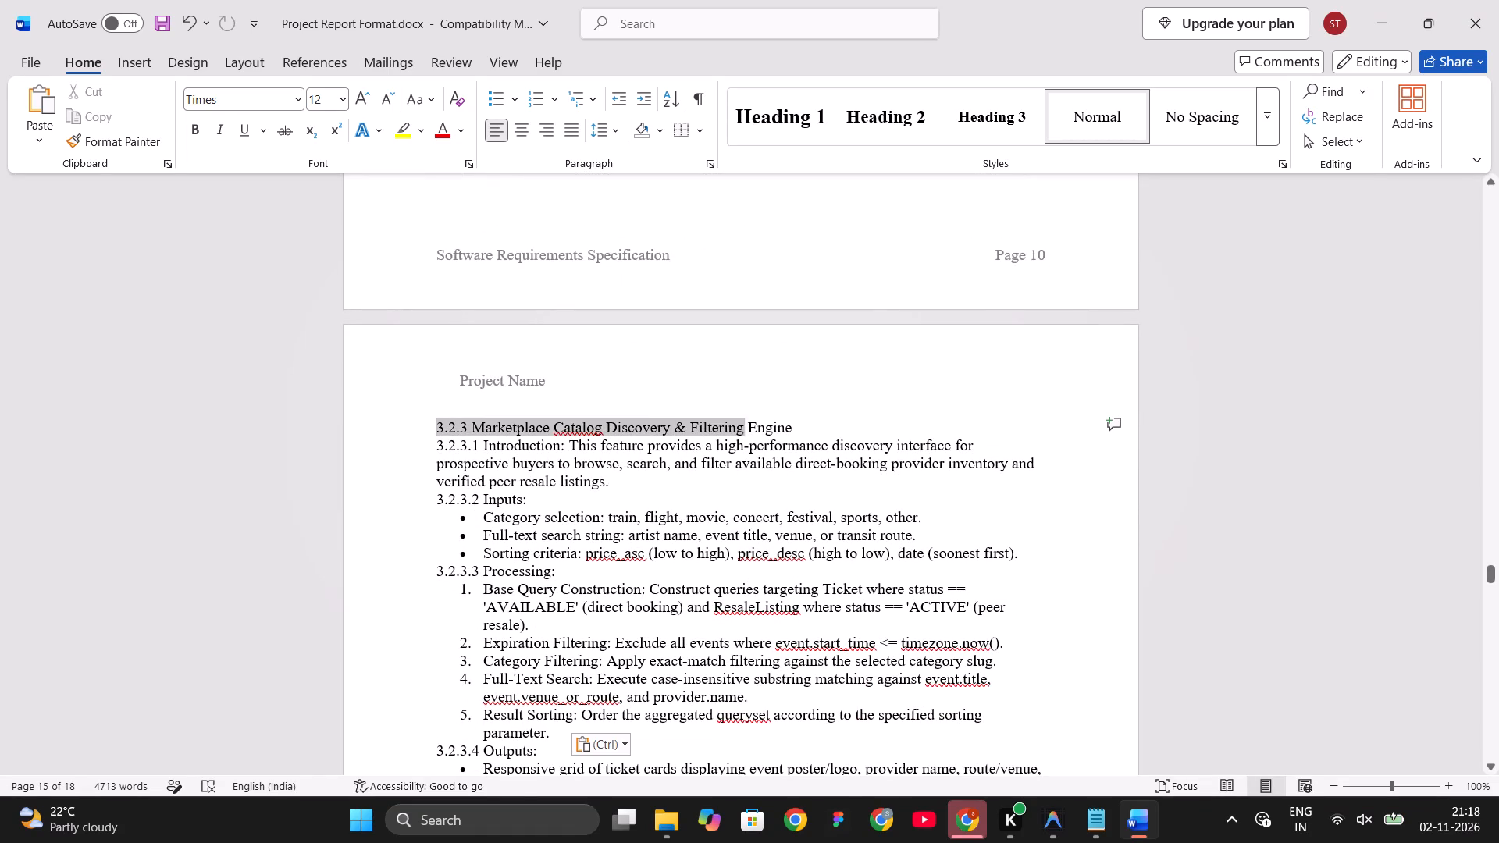
drag(729, 412, 796, 413)
click(813, 384)
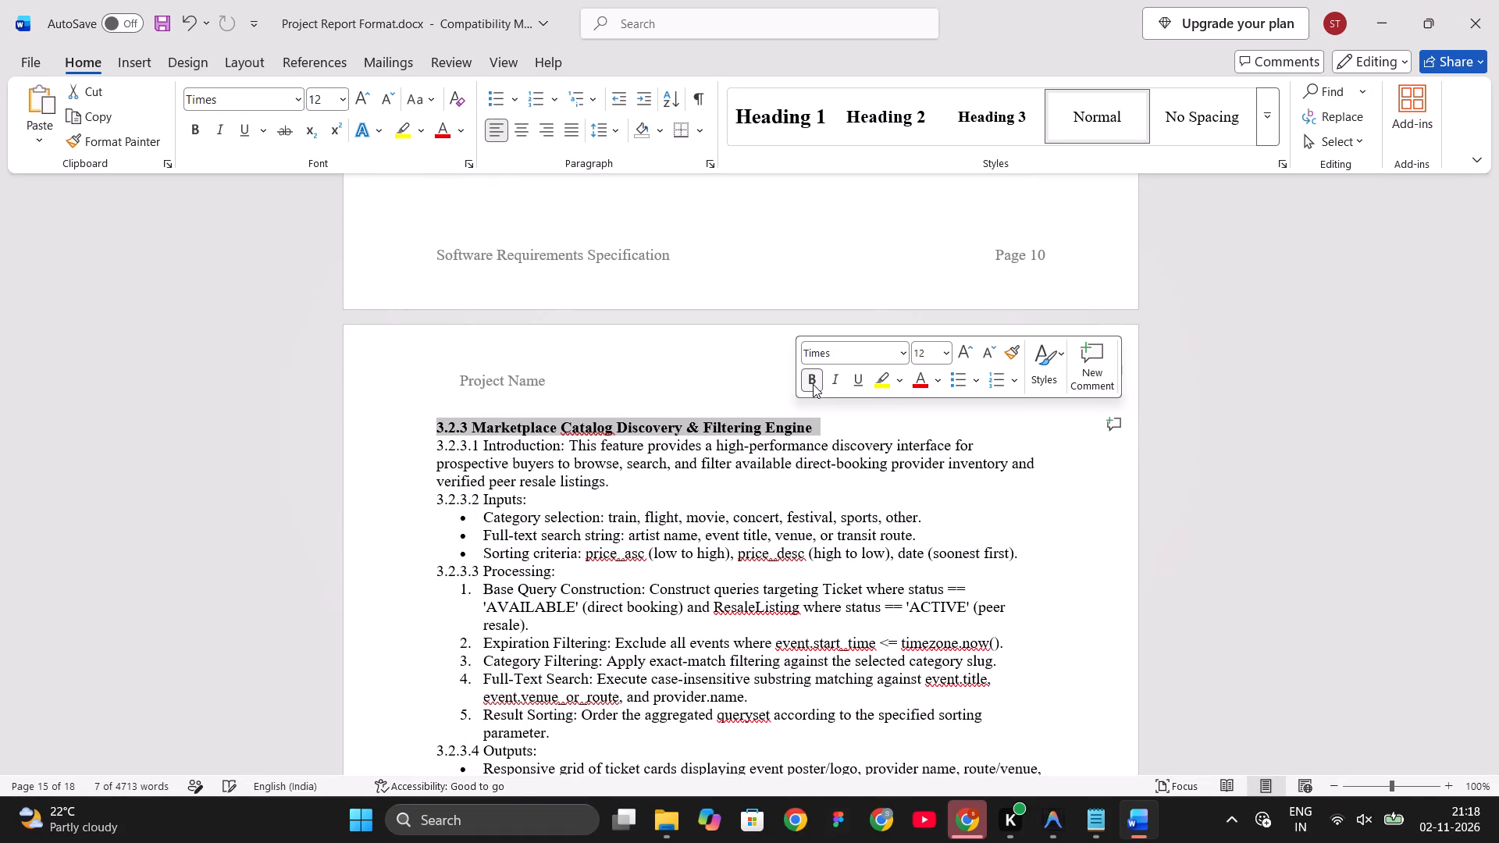
click(811, 421)
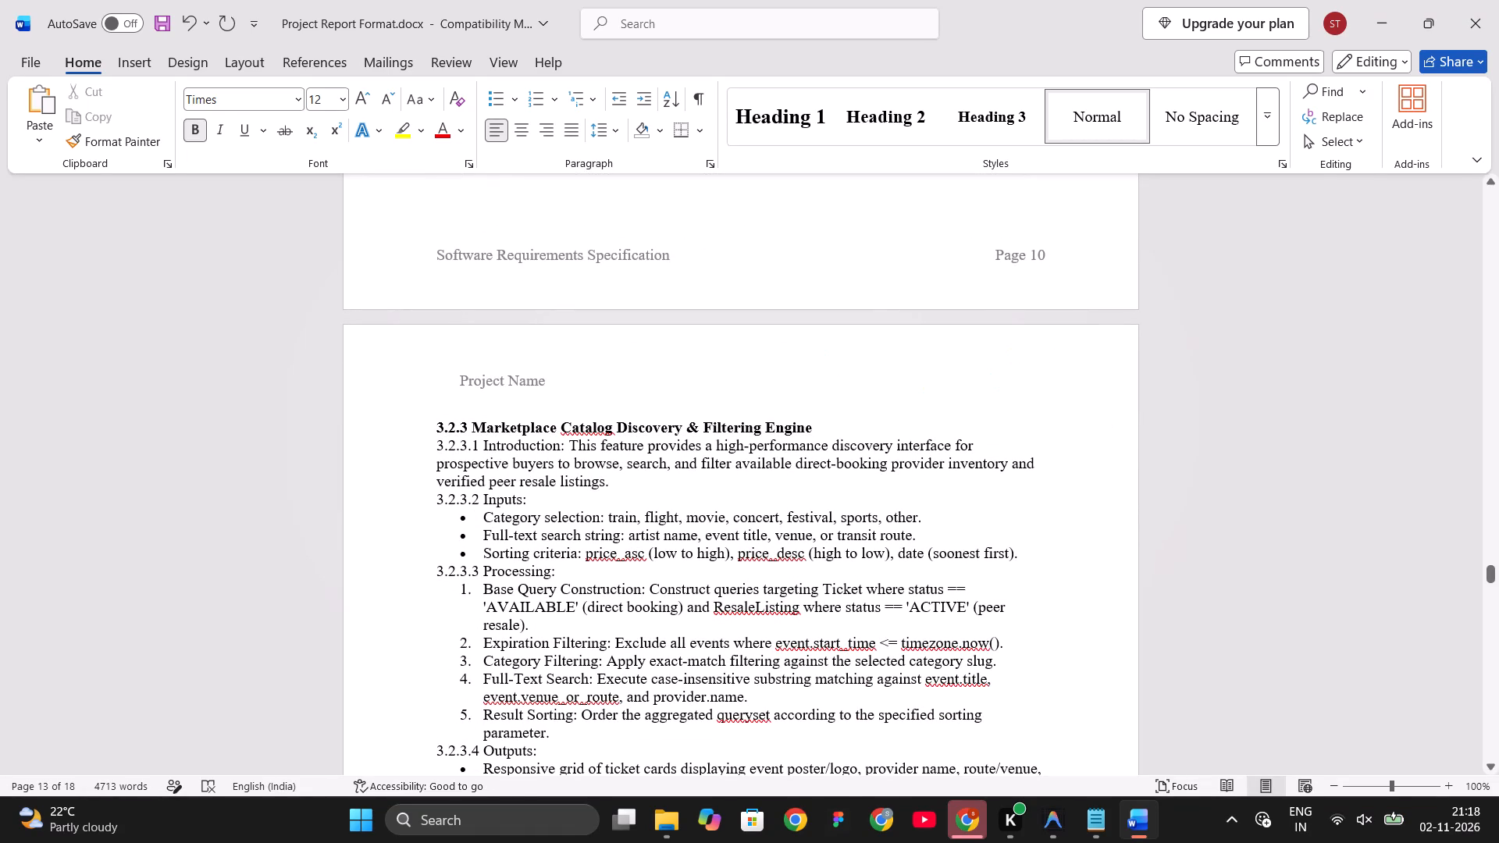
key(Return)
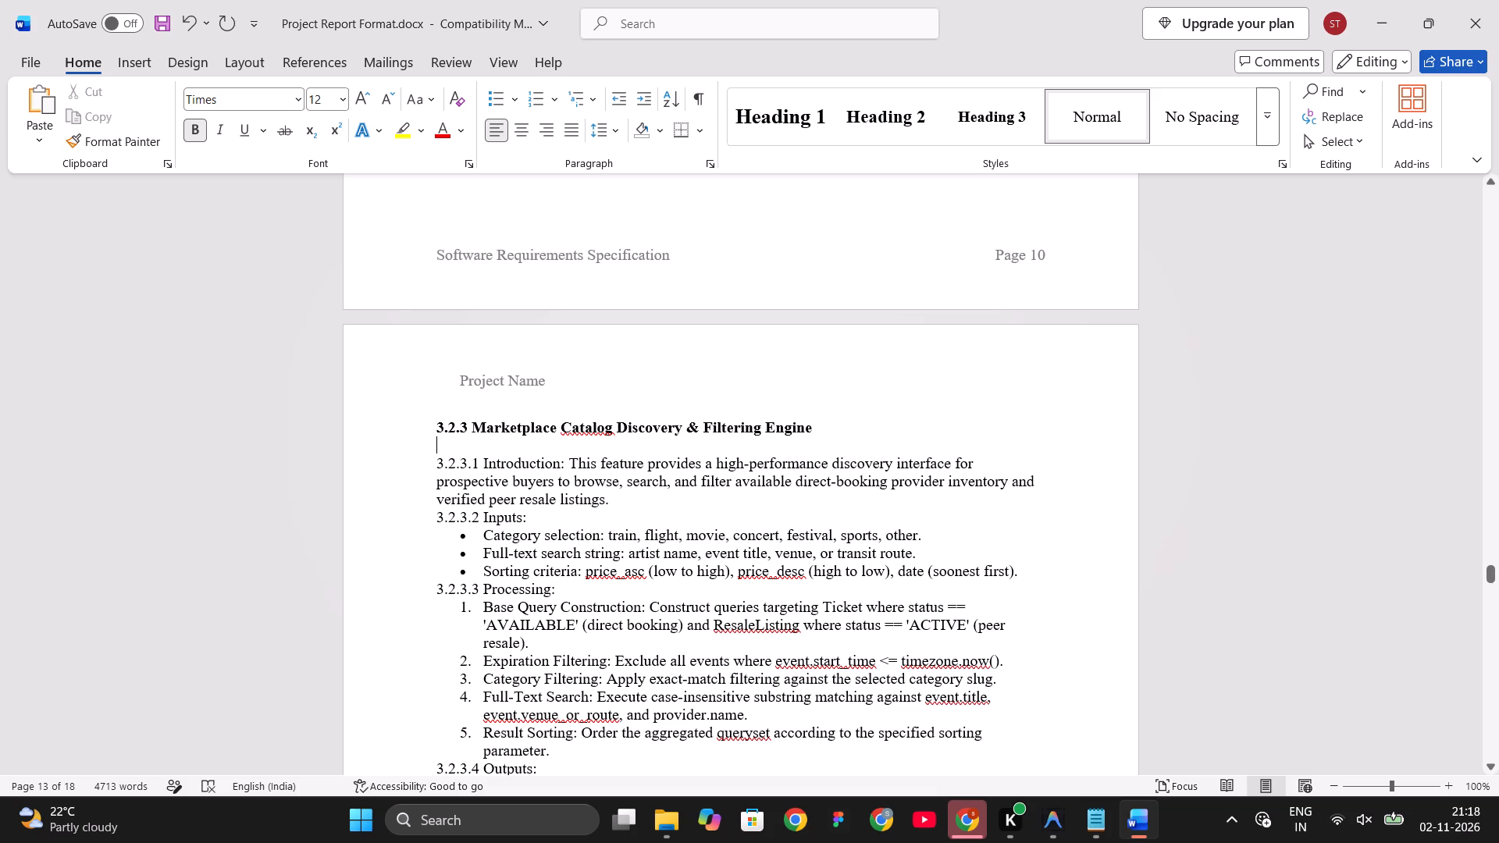
Split "3.2.3.1 Introduction:" from its paragraph onto its own line, make it bold including the colon, and insert a blank line below it.
click(566, 468)
key(Return)
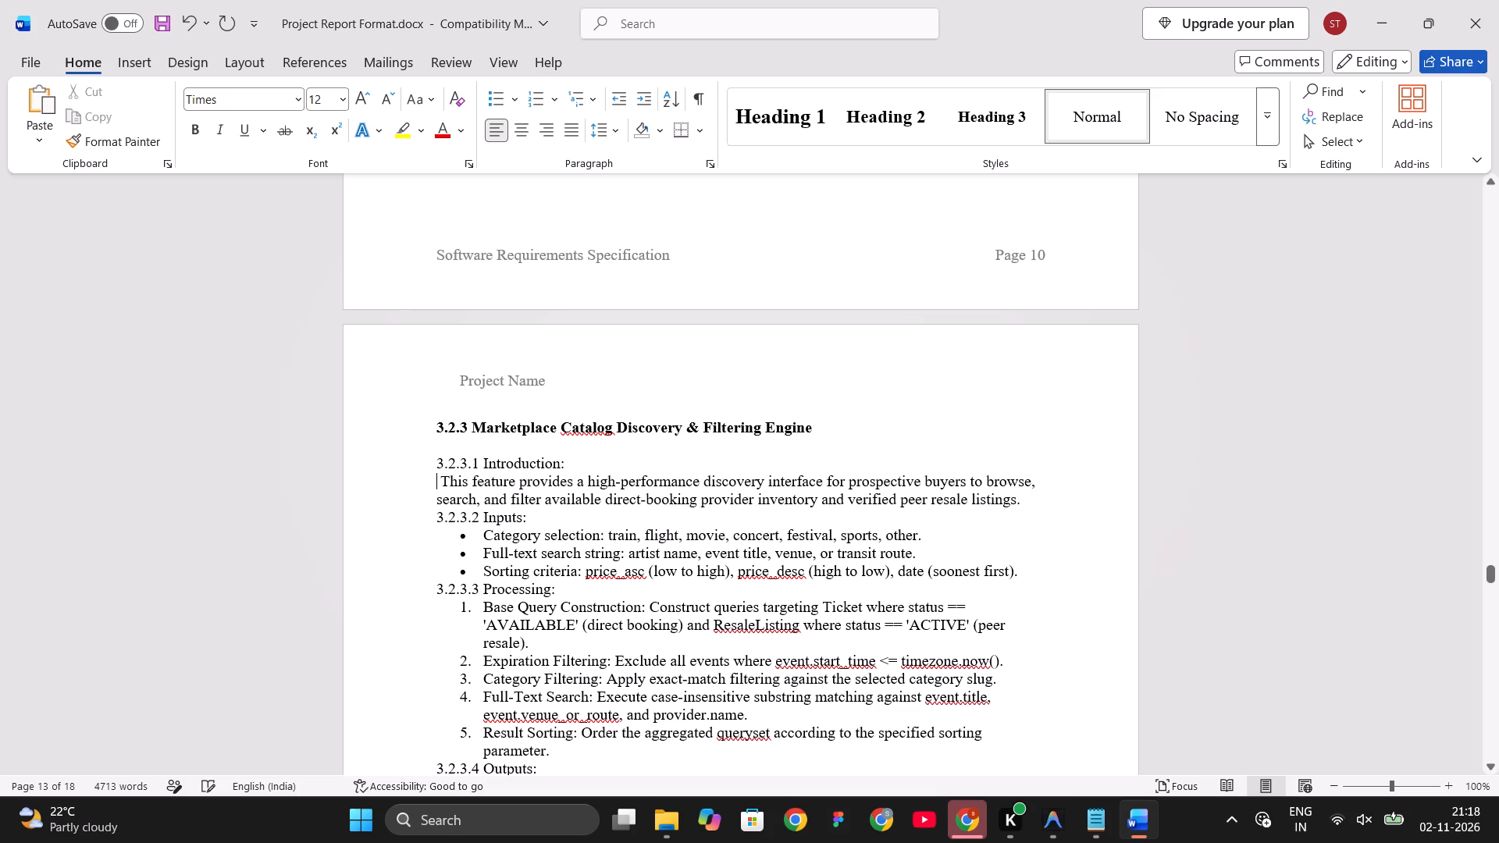
drag(572, 470, 441, 450)
click(441, 450)
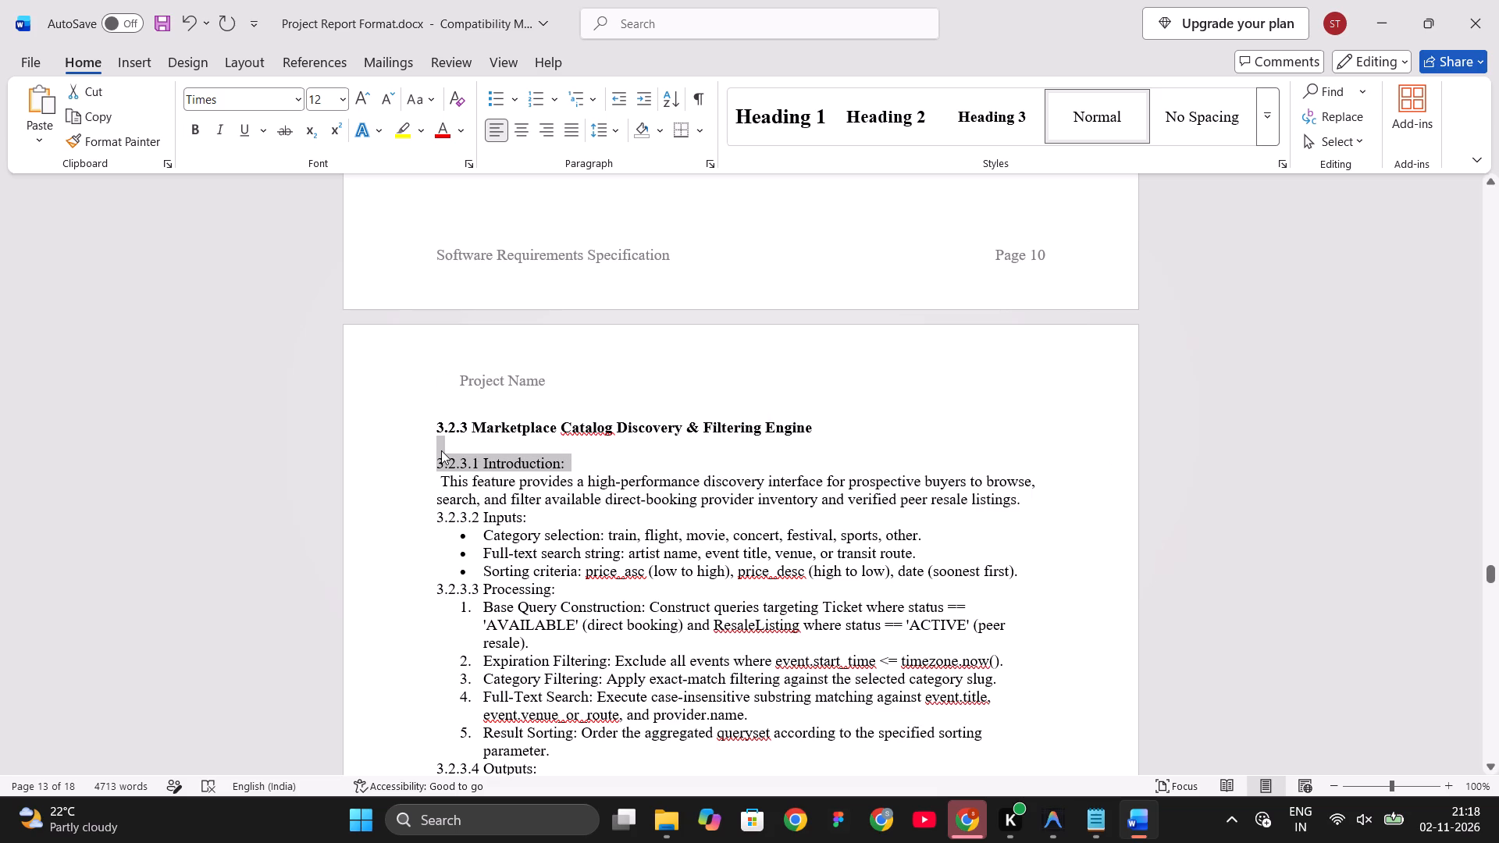
click(440, 463)
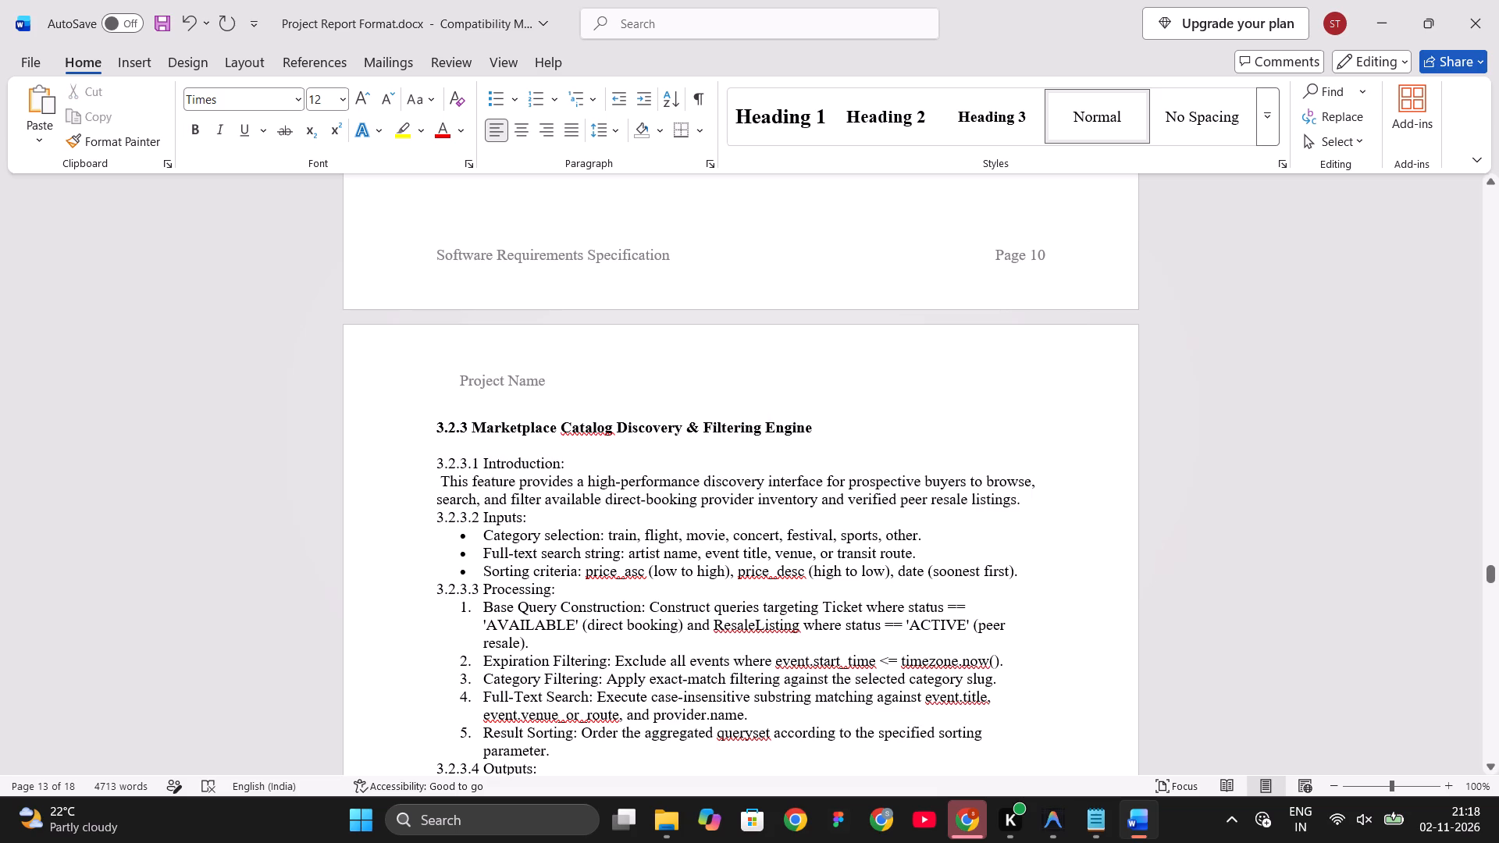
click(433, 458)
drag(433, 458, 559, 457)
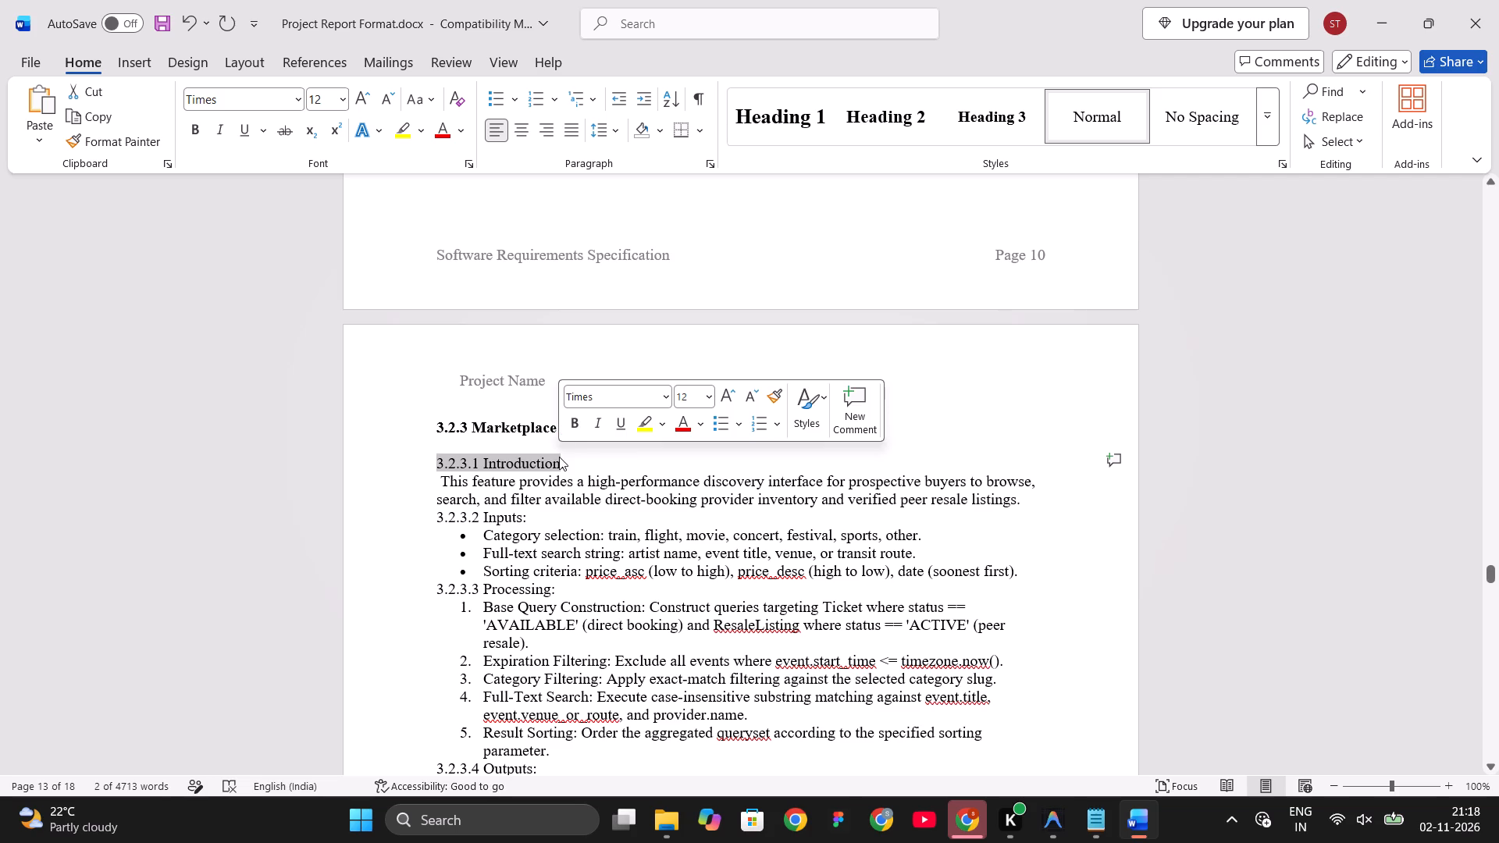
click(576, 423)
click(575, 465)
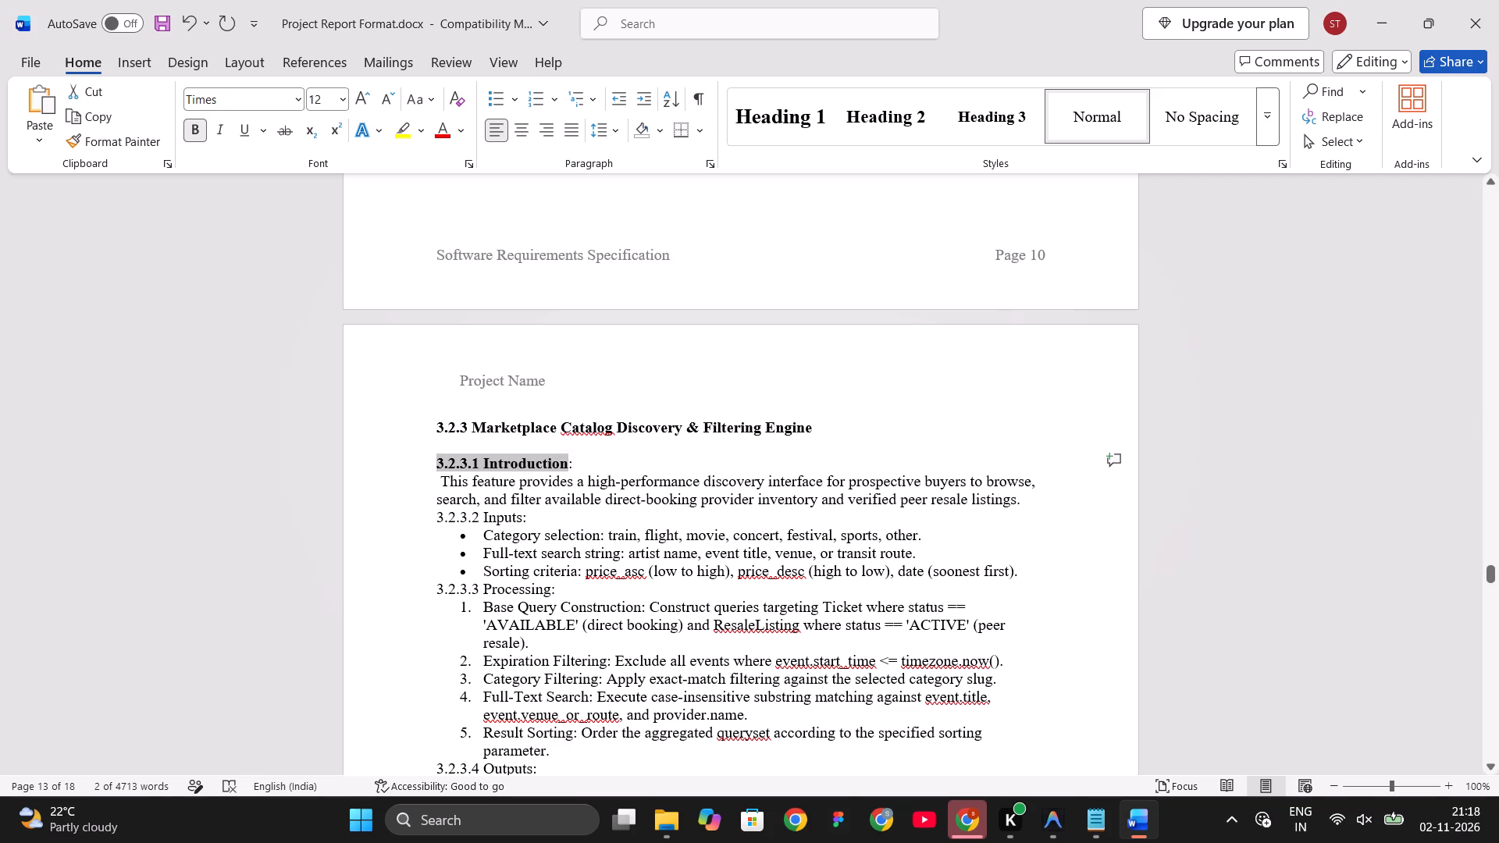
drag(575, 465, 566, 460)
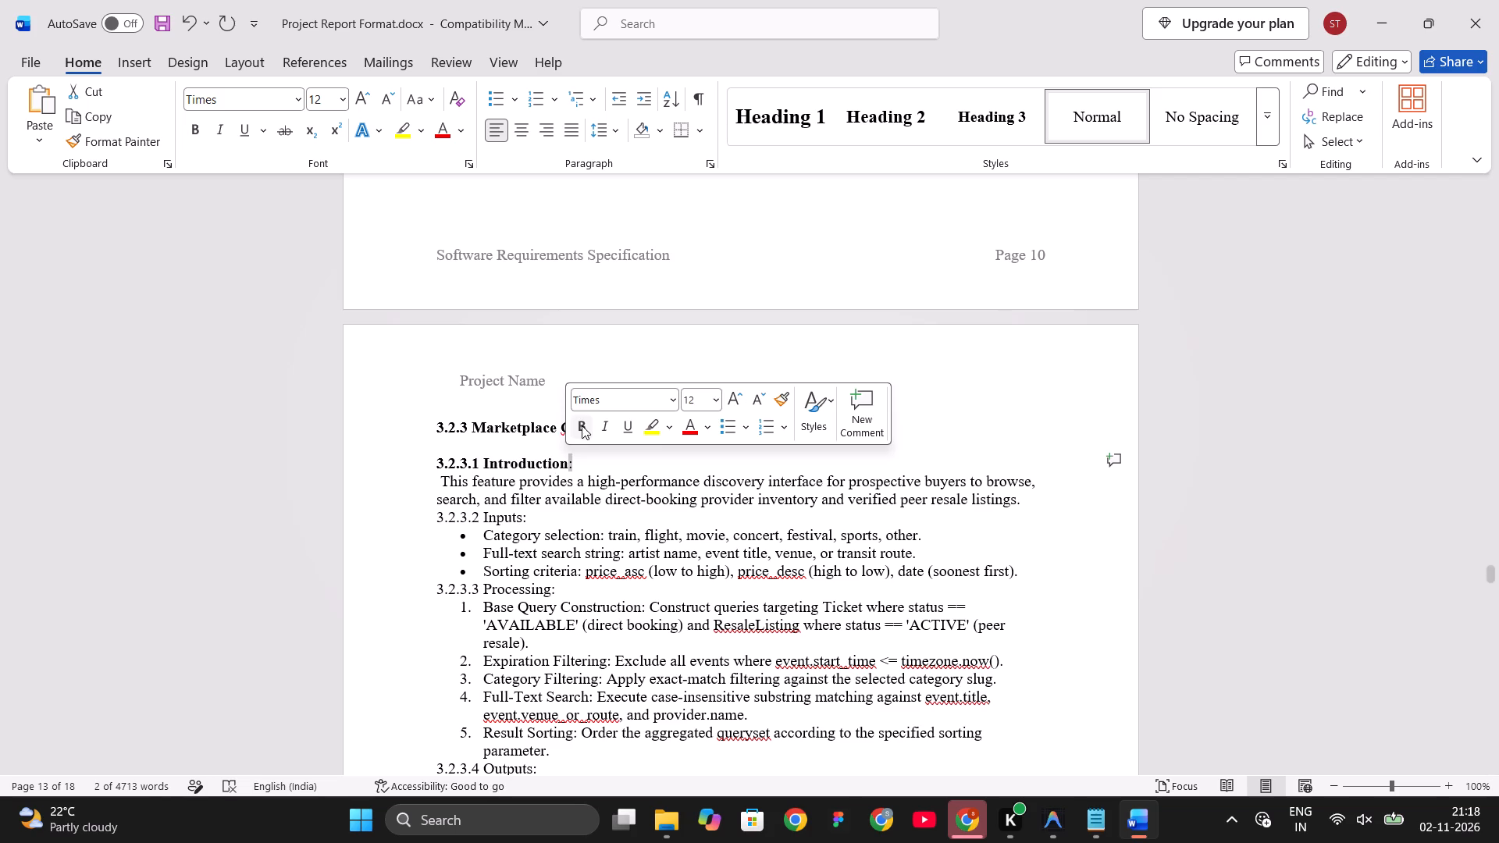
click(581, 423)
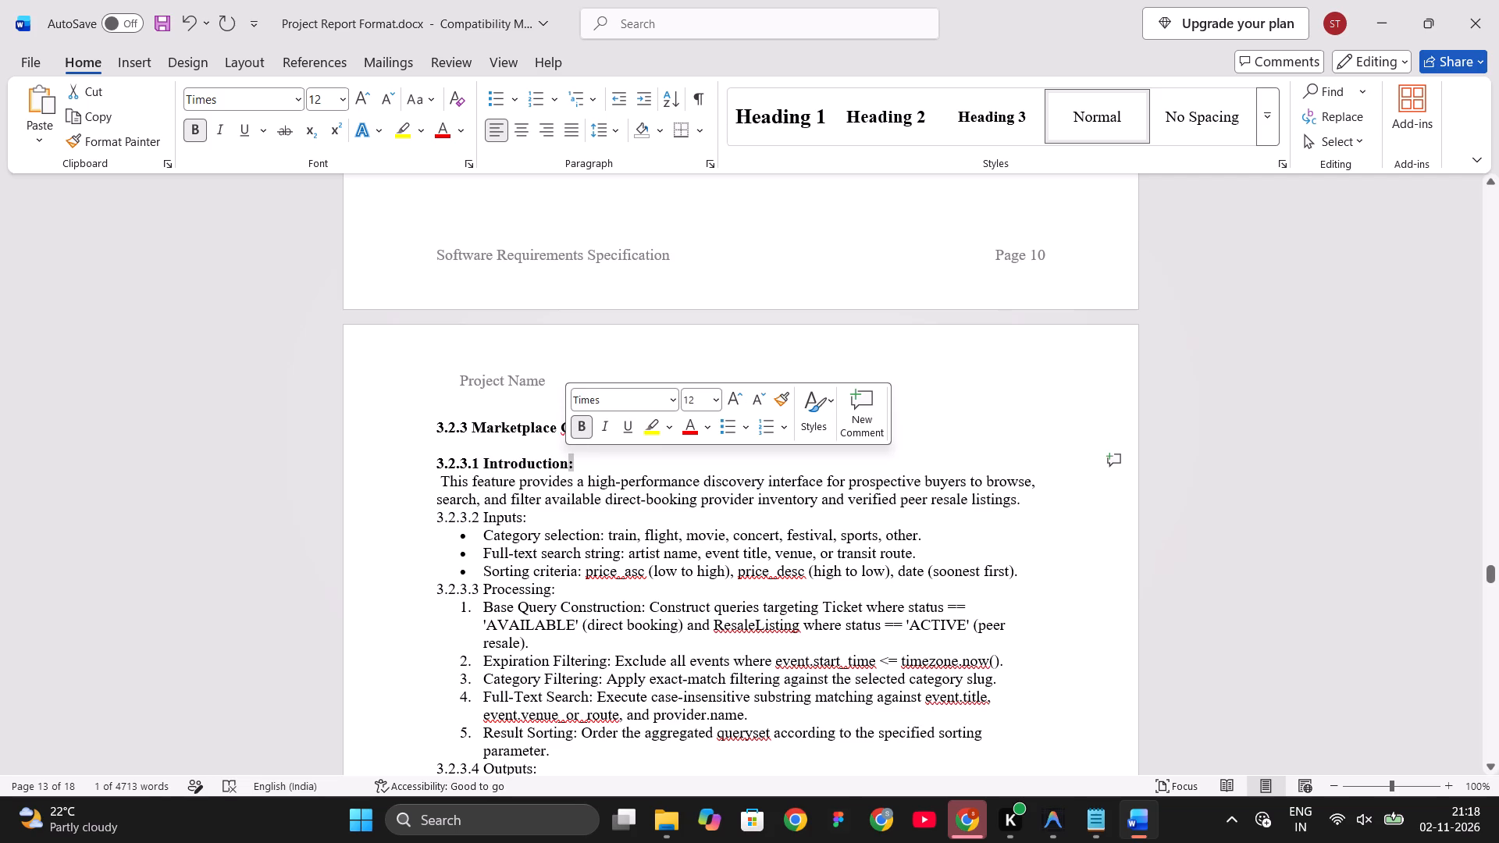
click(601, 464)
key(Return)
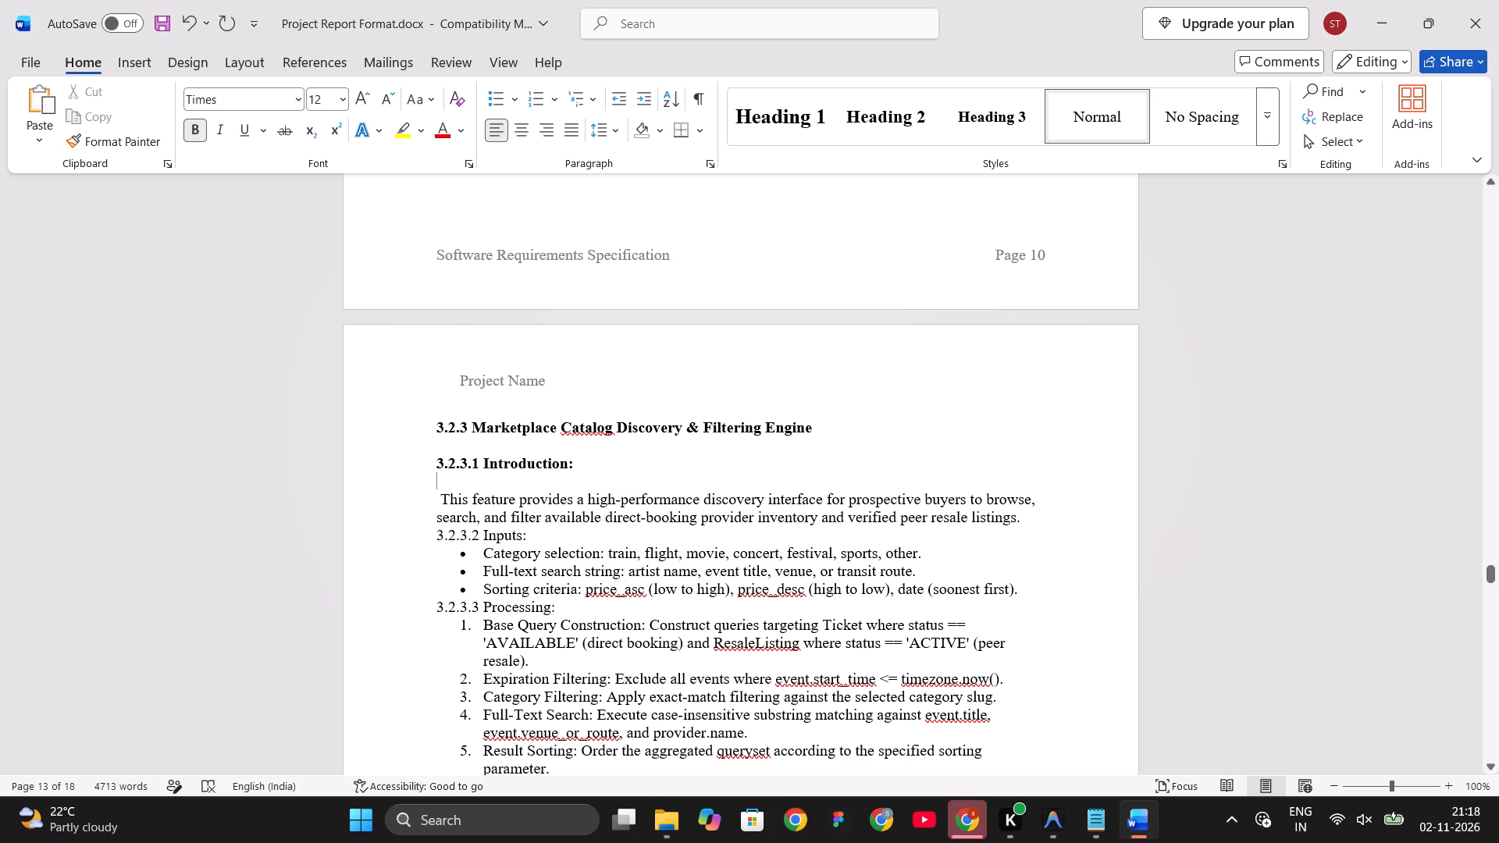
Make the heading "3.2.3.2 Inputs:" bold and insert a blank line between it and its bullet list.
click(437, 528)
drag(437, 528, 528, 537)
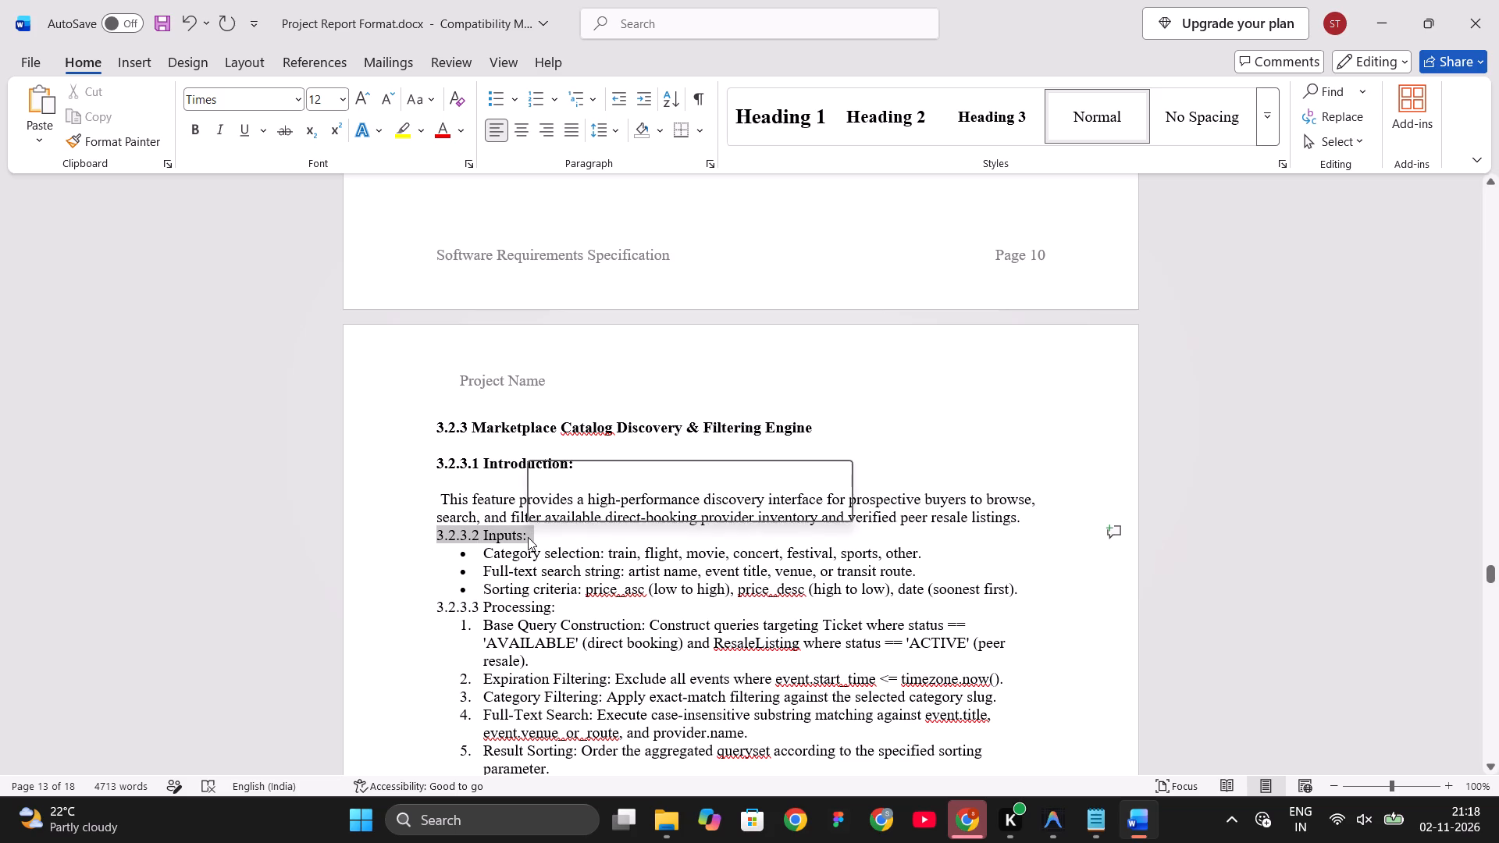
click(536, 503)
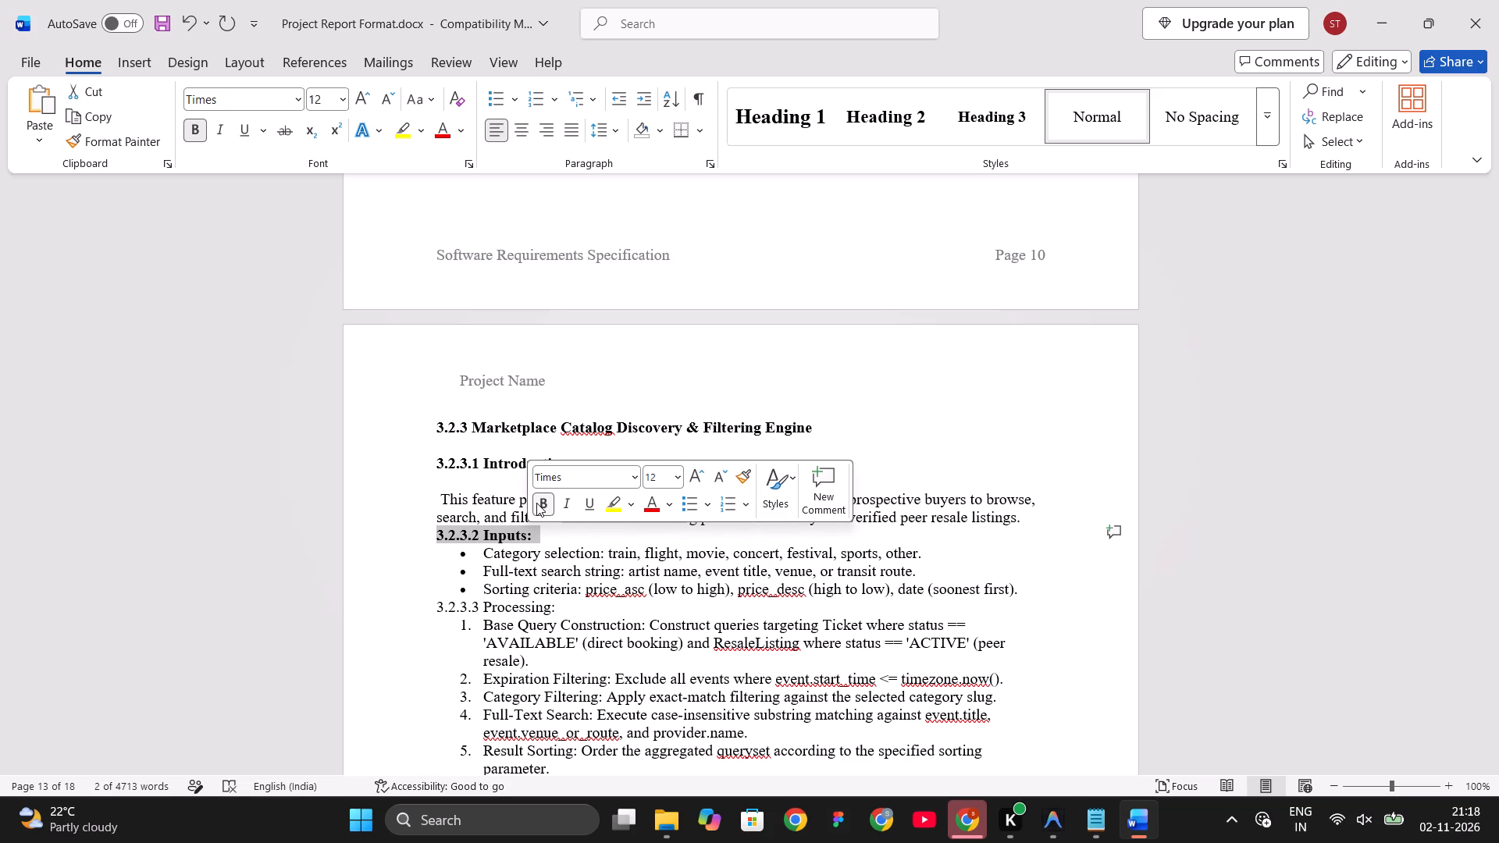
click(533, 538)
key(Return)
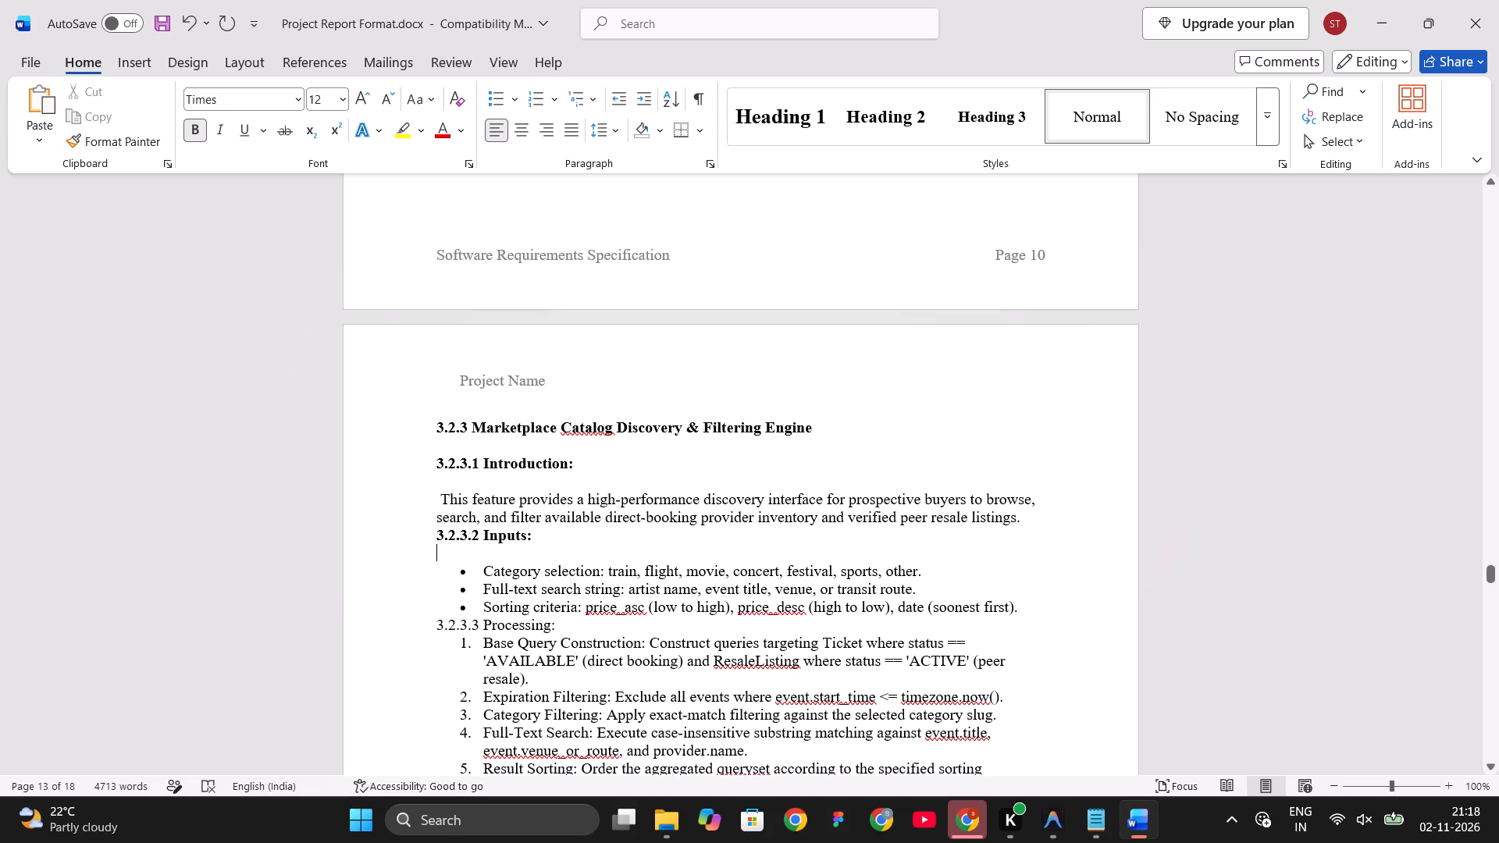
Make the heading "3.2.3.3 Processing:" bold, with a blank unbulleted line above it and a blank line below it.
click(1036, 599)
key(Return)
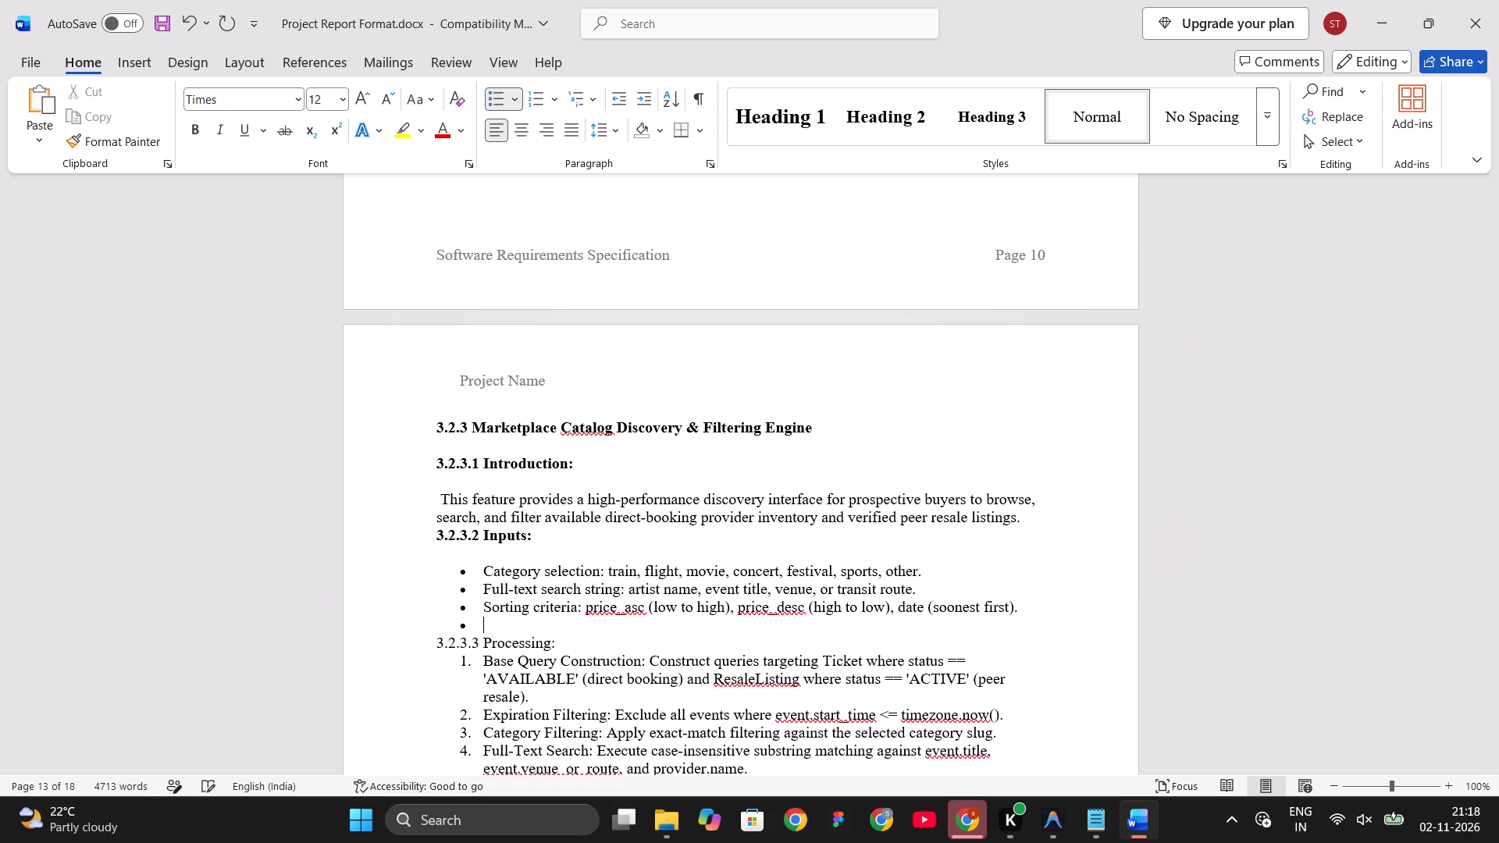
key(BackSpace)
drag(562, 645, 435, 635)
click(450, 592)
scroll(450, 592, down, 1)
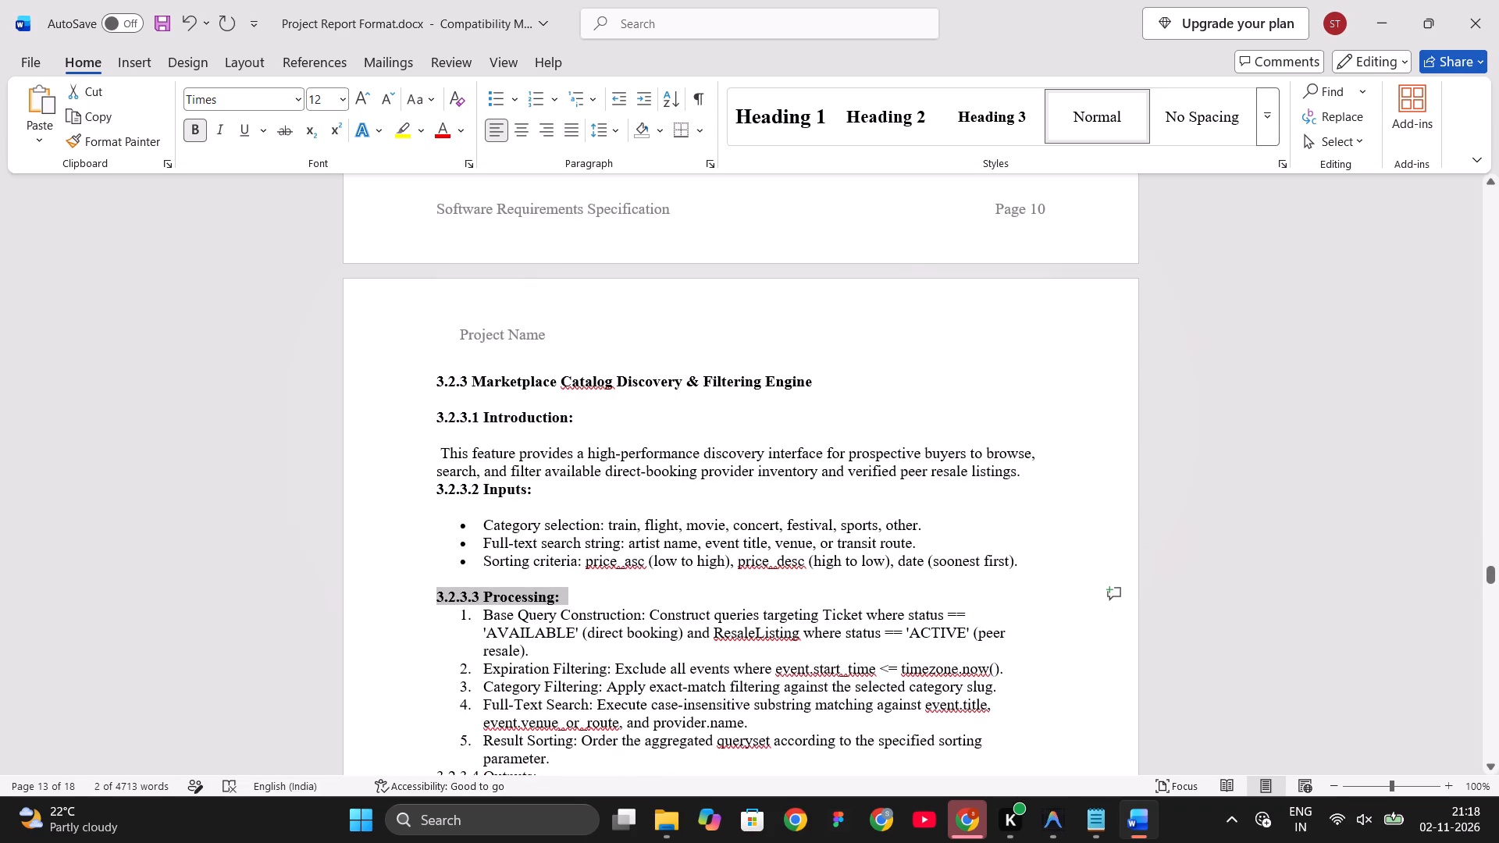
click(581, 600)
key(Return)
Insert a blank unnumbered line after item 5 of 3.2.3.3 and make the heading "3.2.3.4 Outputs:" bold.
scroll(581, 600, down, 1)
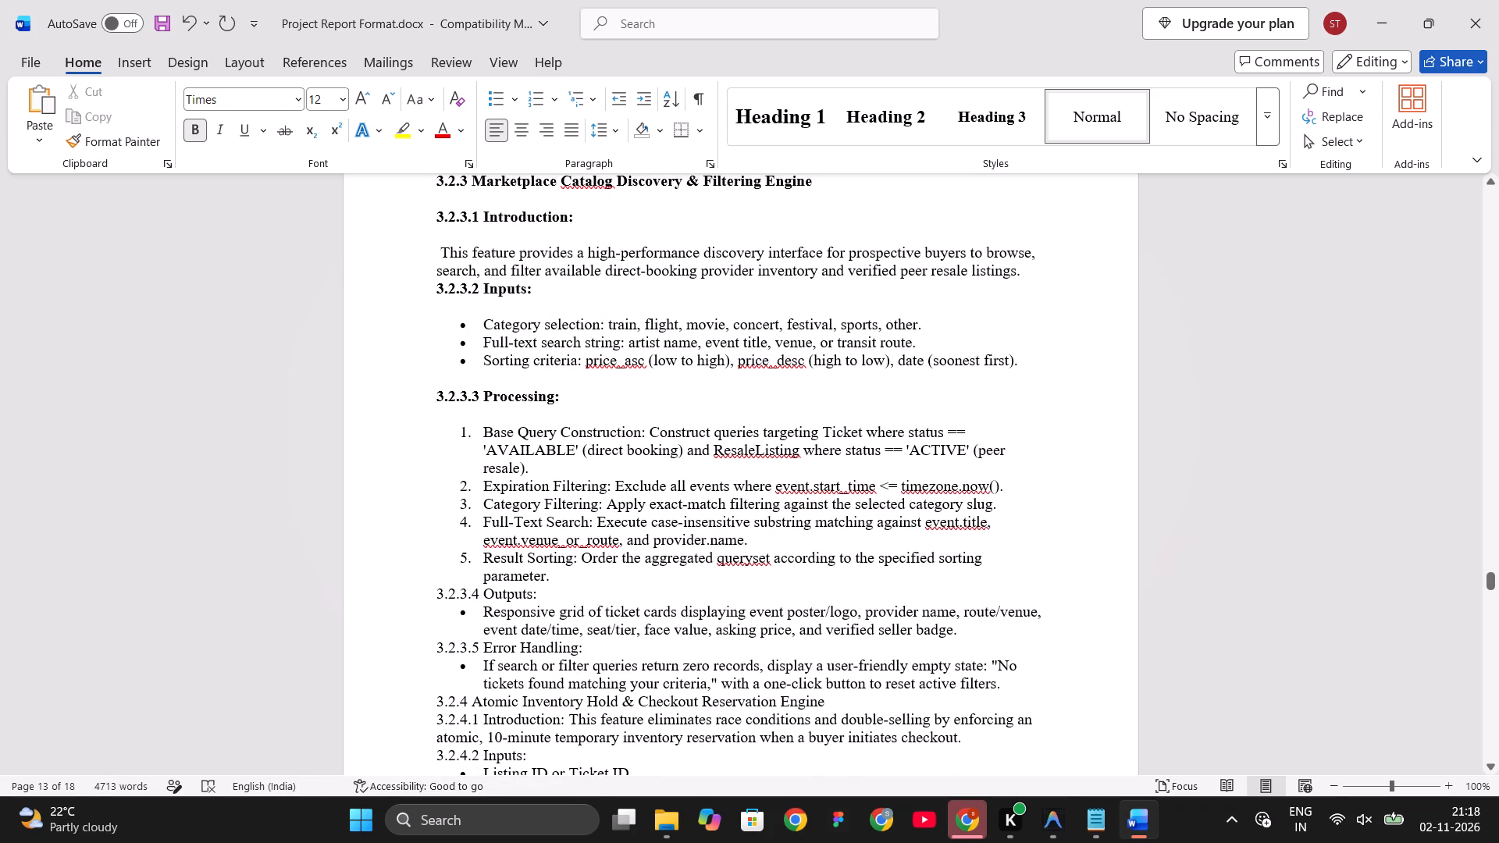
click(561, 578)
key(Return)
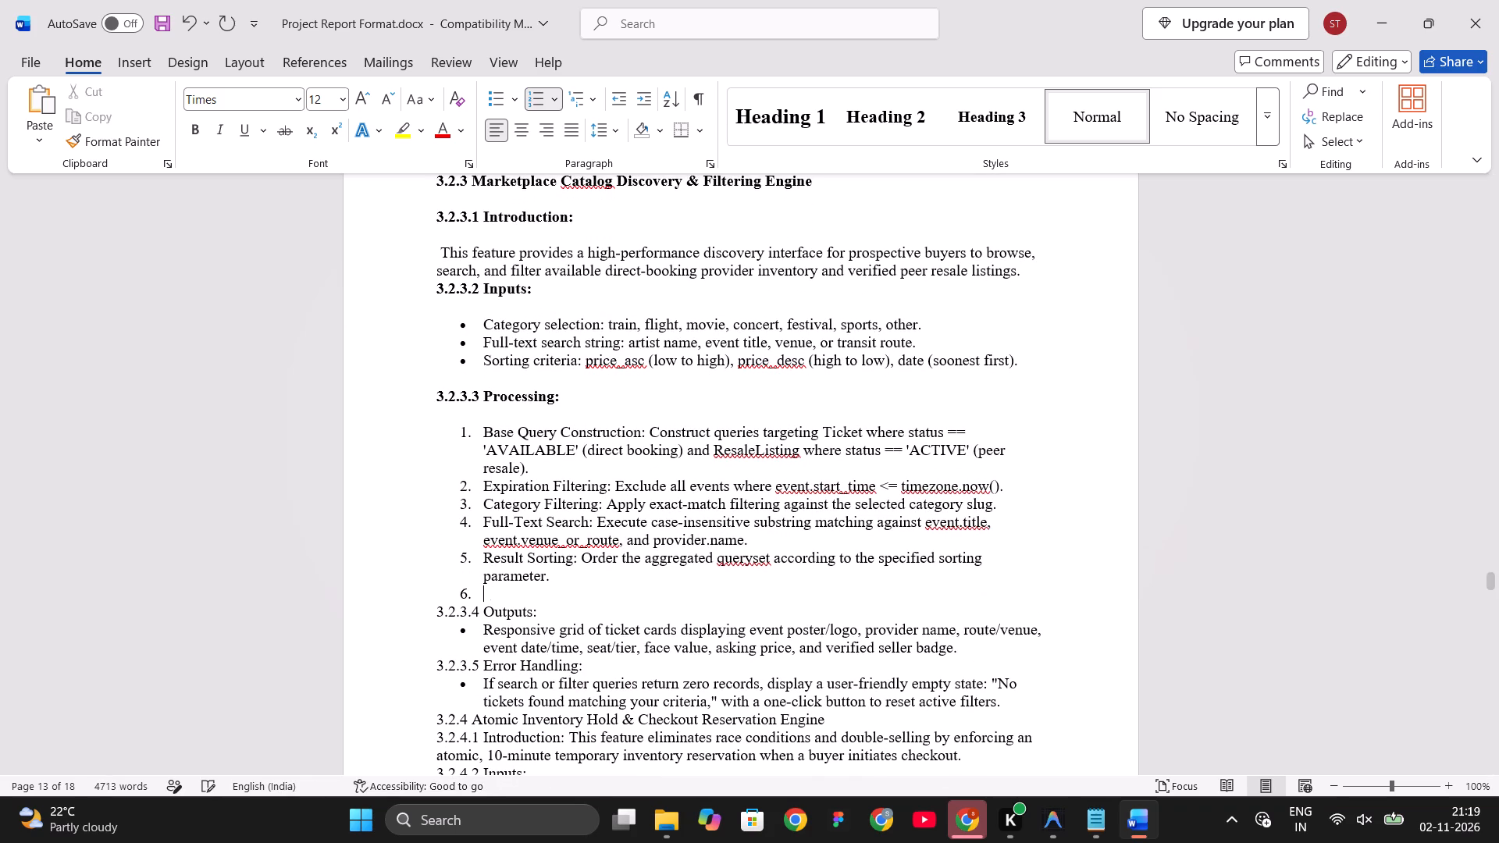
key(BackSpace)
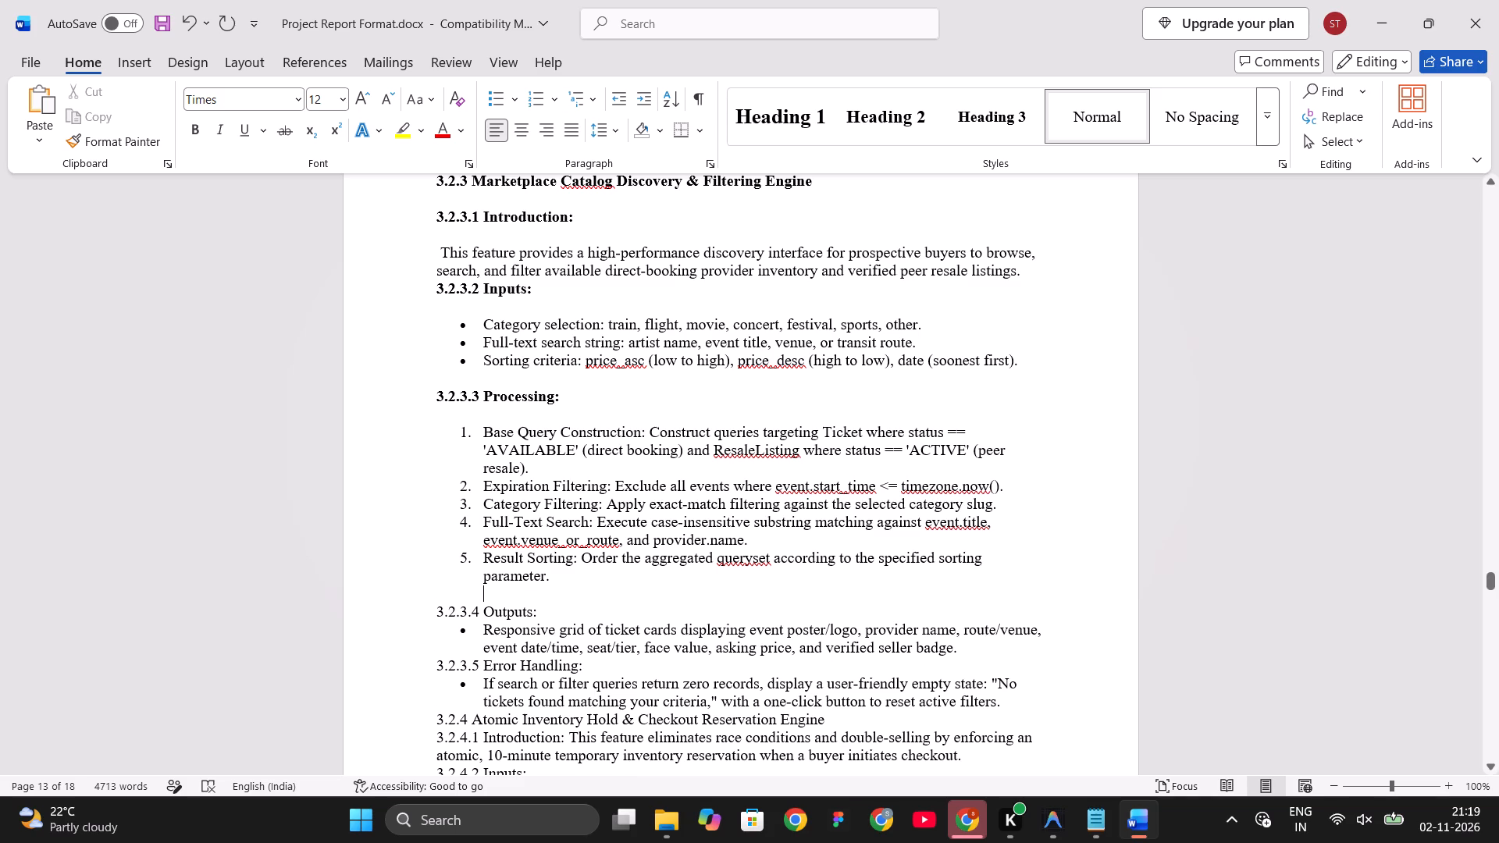
drag(546, 614, 427, 612)
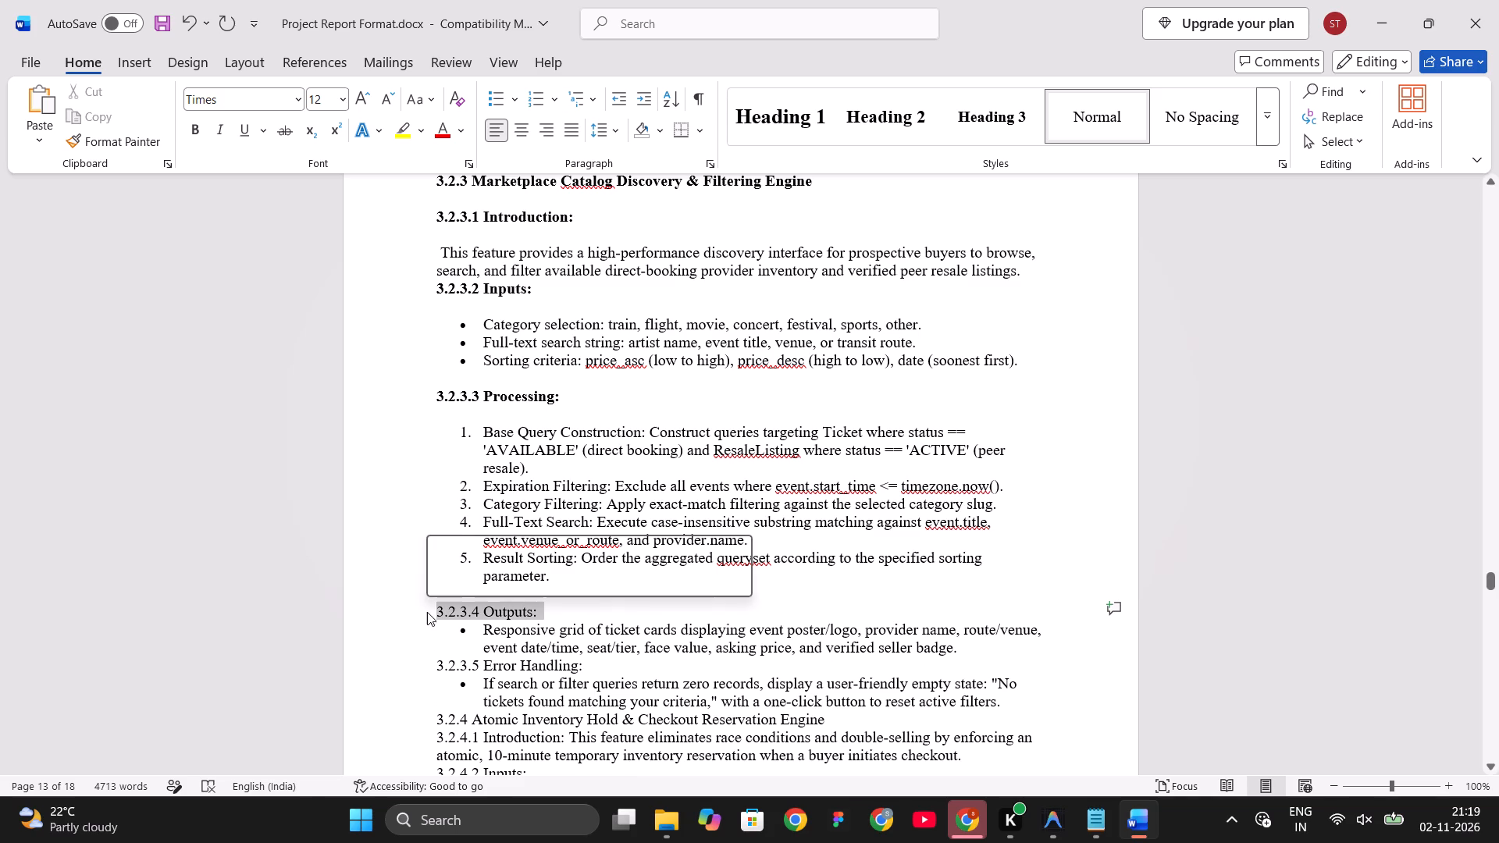
click(441, 580)
Insert a blank unbulleted line after the 3.2.3.4 Outputs bullet and make the heading "3.2.3.5 Error Handling:" bold.
scroll(493, 646, down, 1)
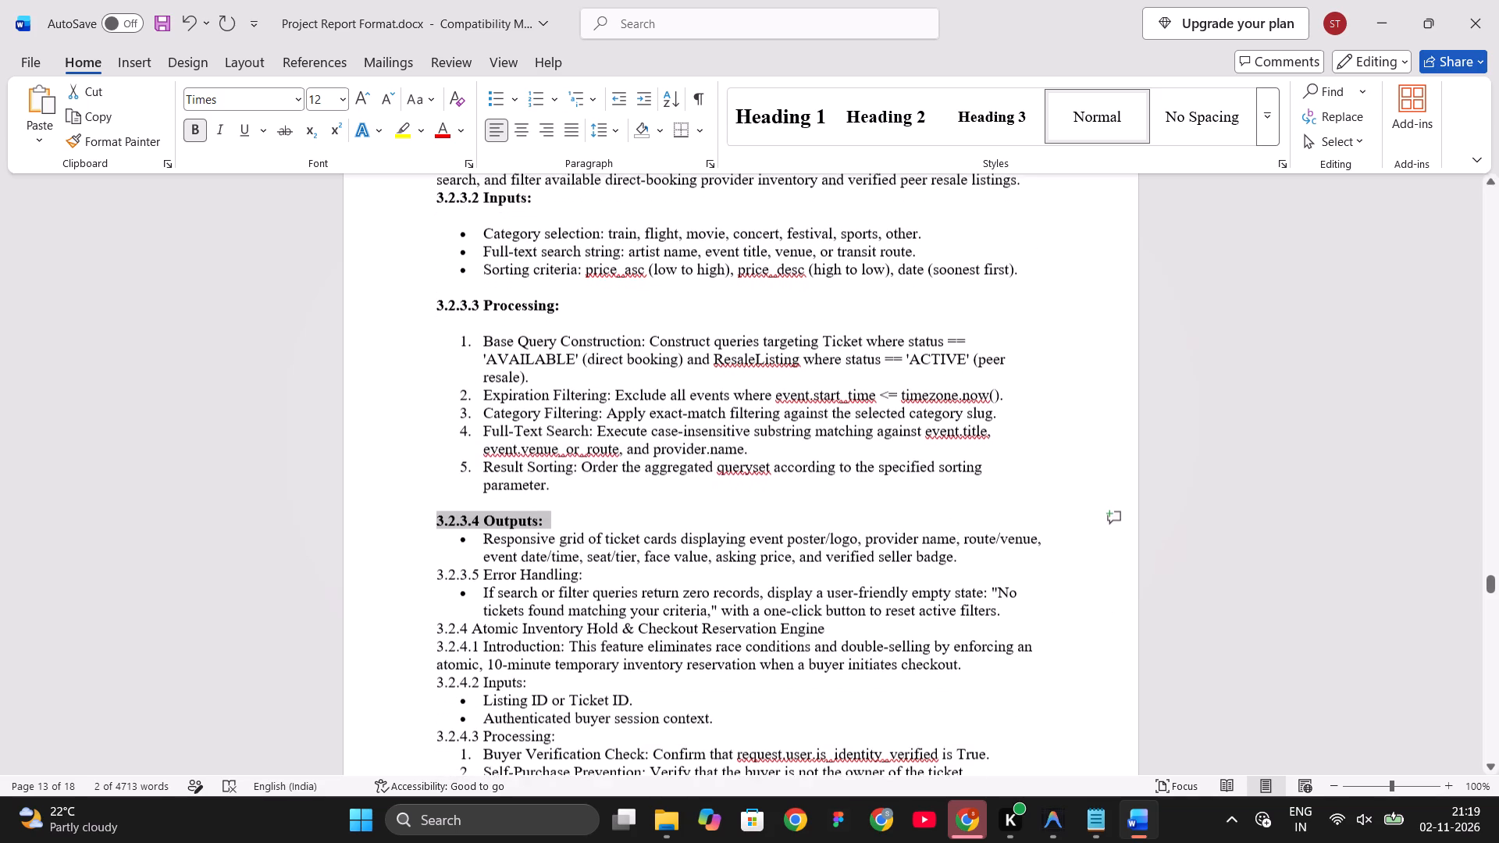
click(974, 557)
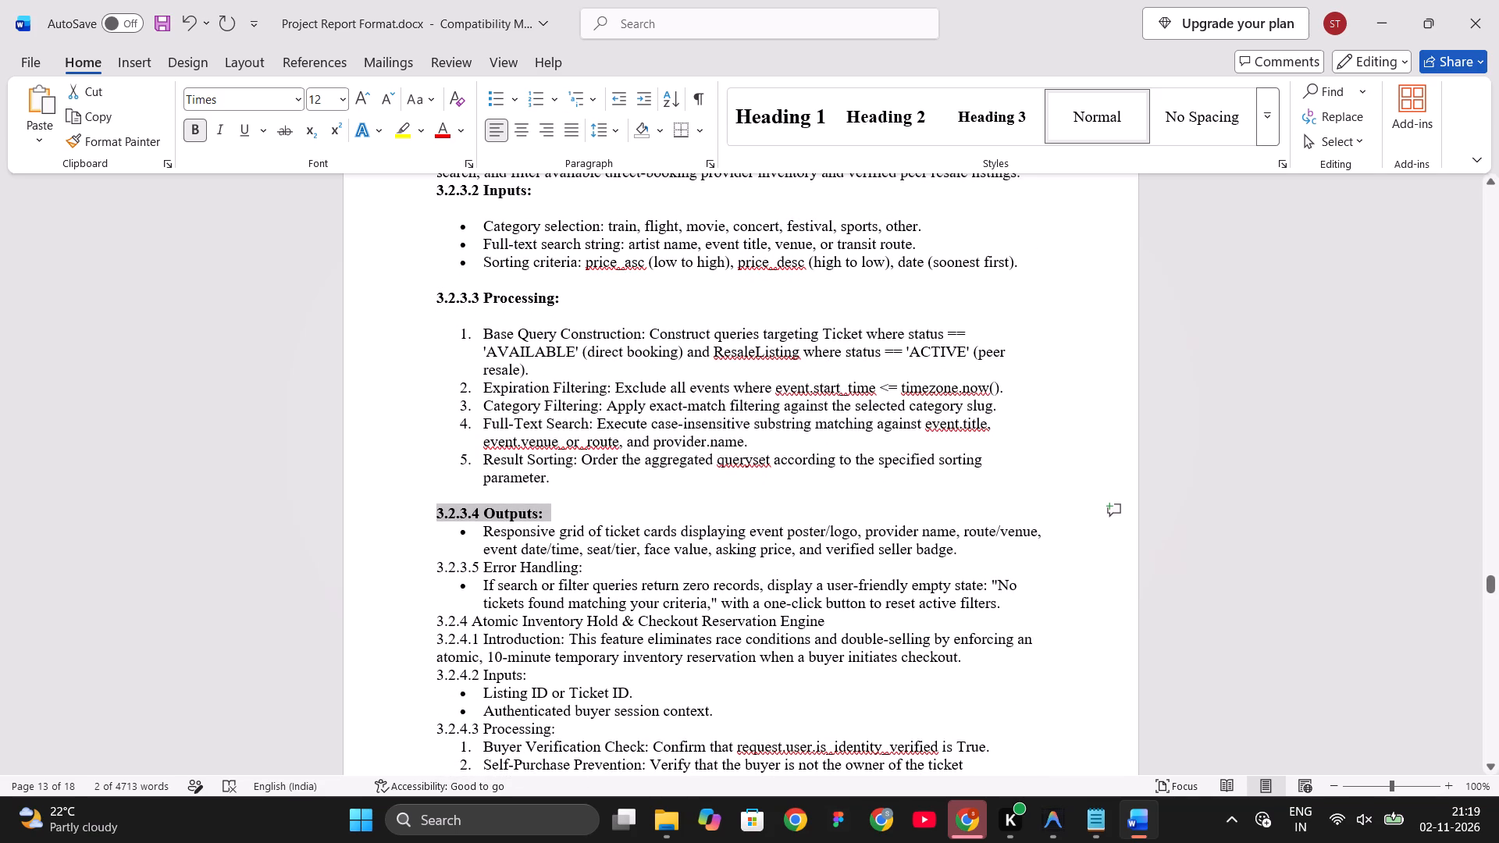
key(Return)
key(BackSpace)
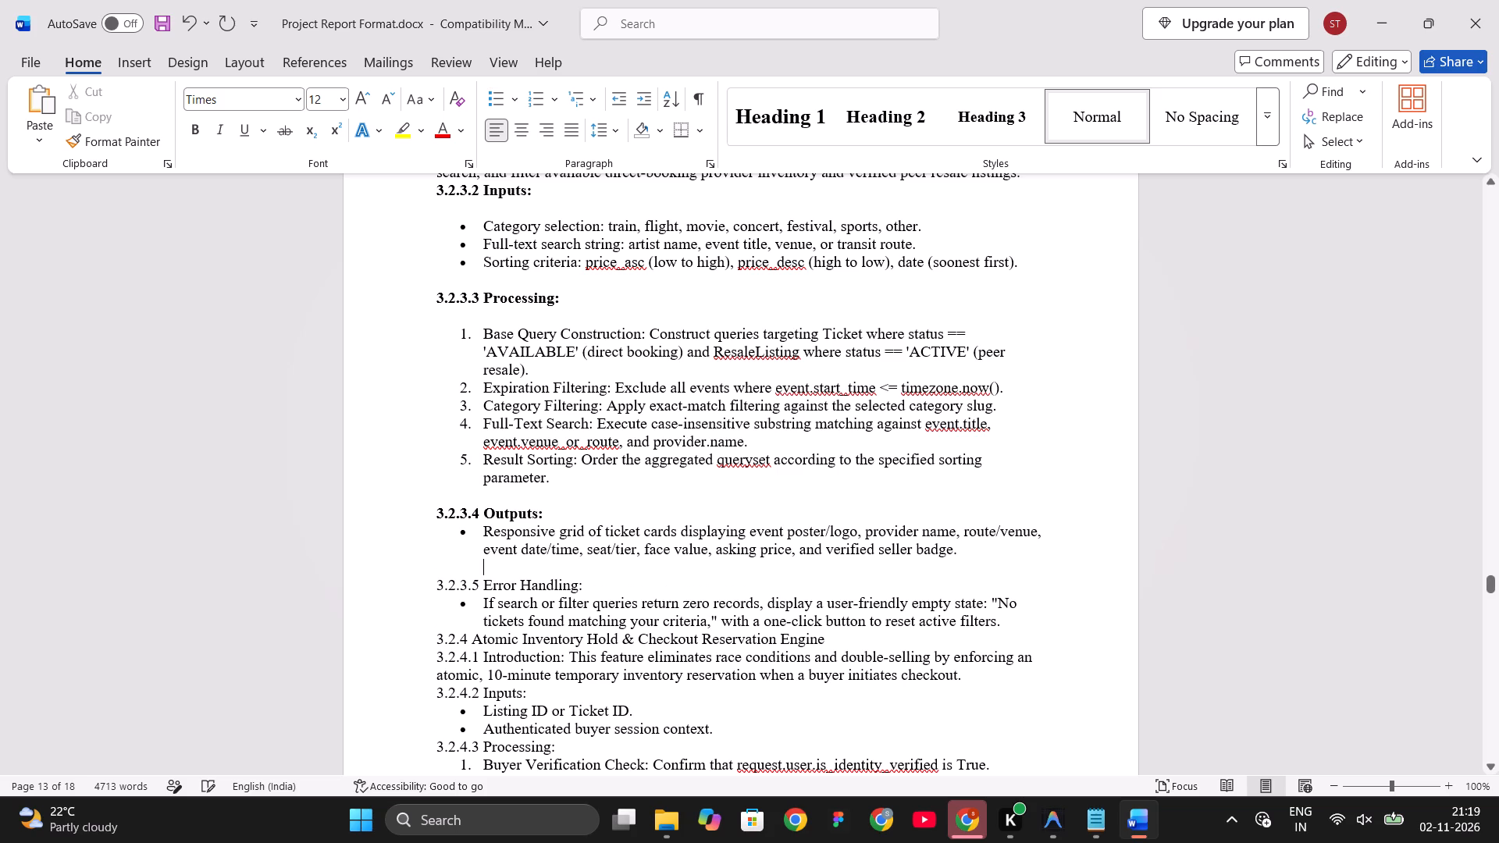
click(595, 593)
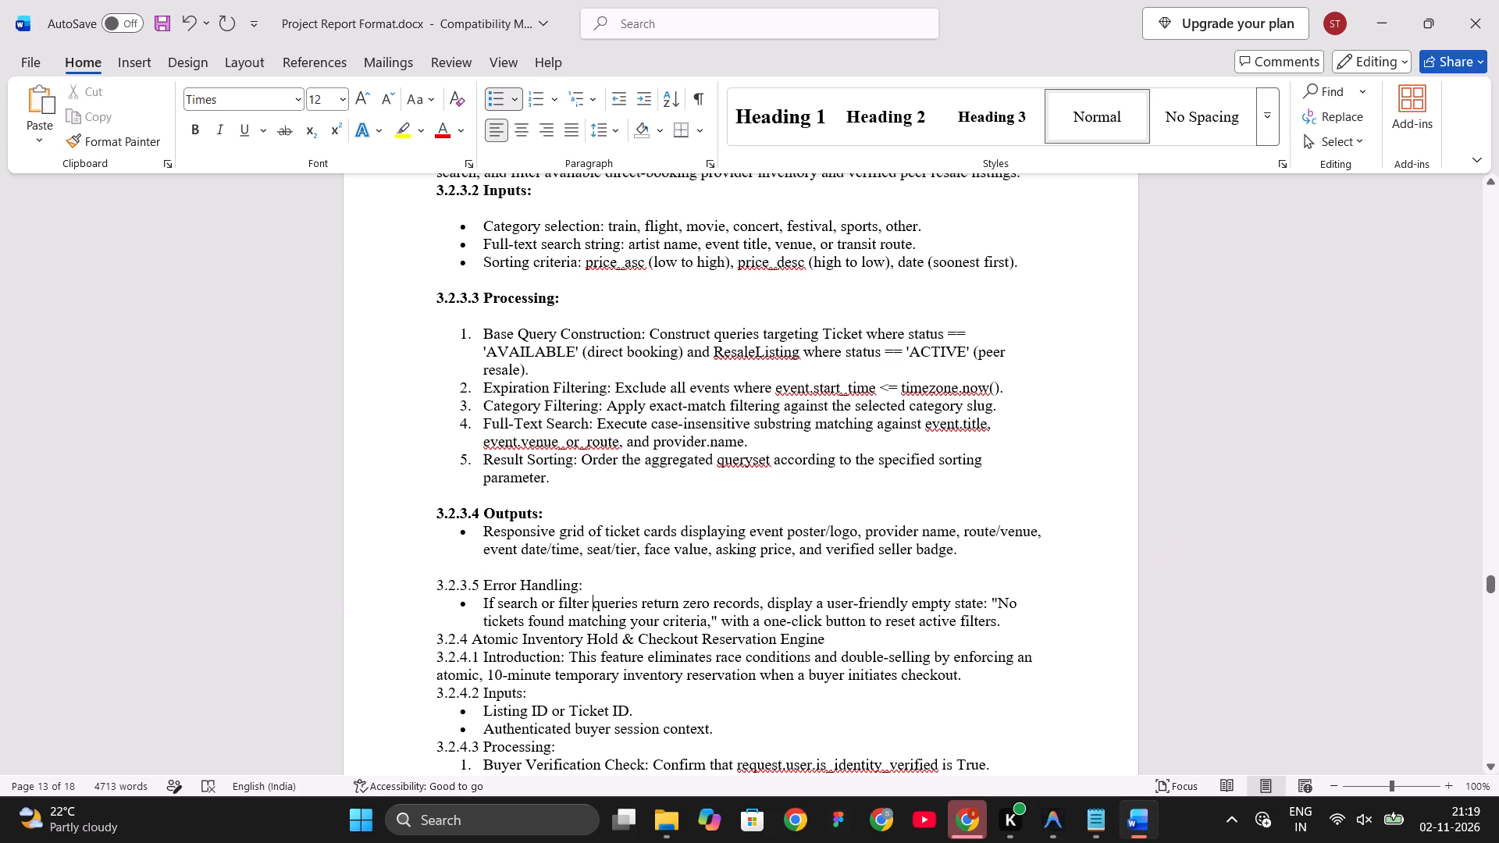
click(589, 586)
drag(589, 586, 434, 579)
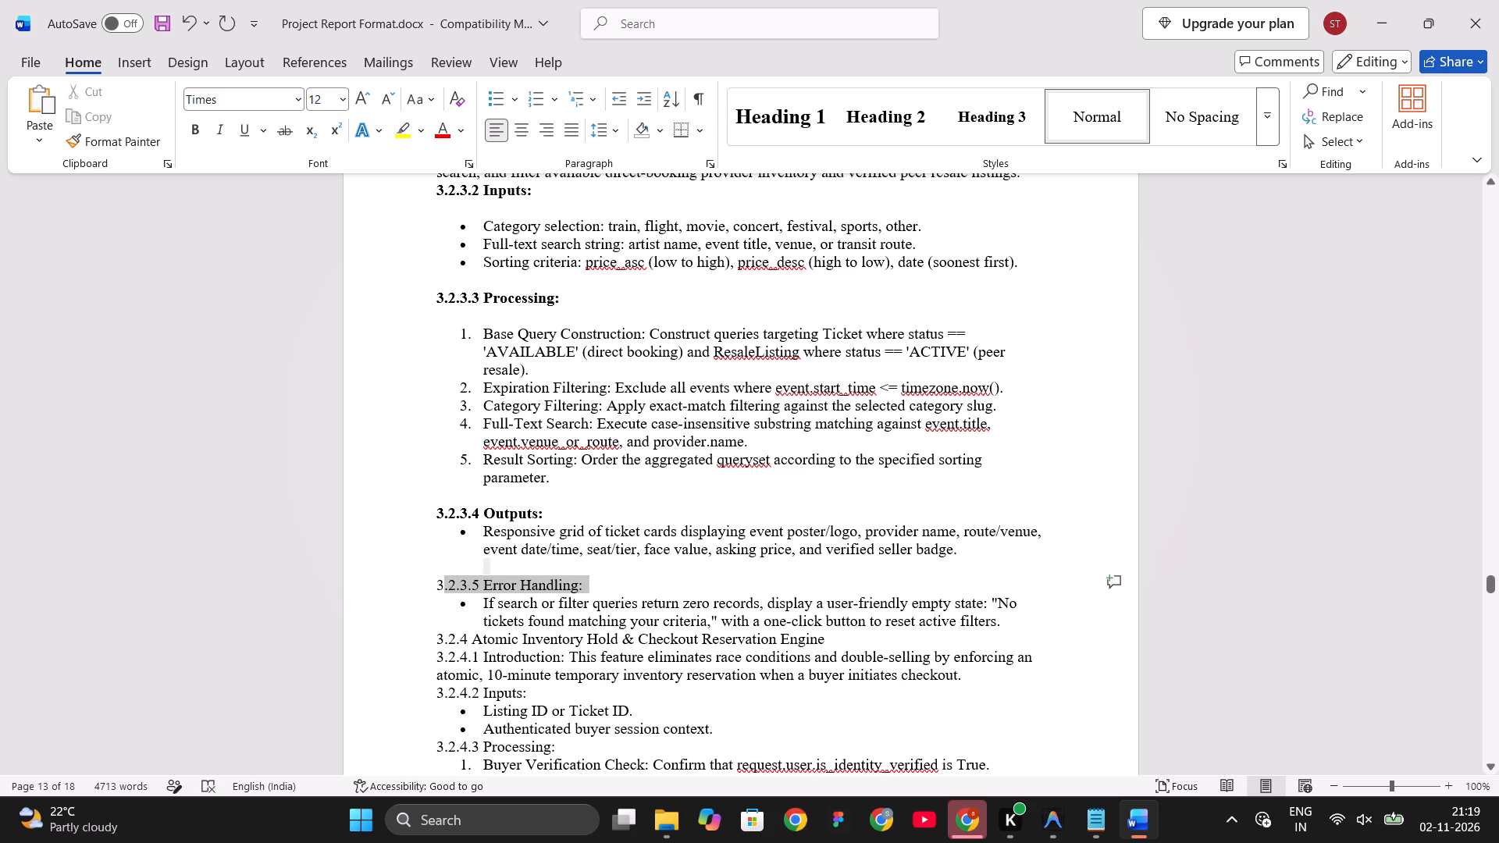
drag(434, 579, 416, 582)
click(433, 540)
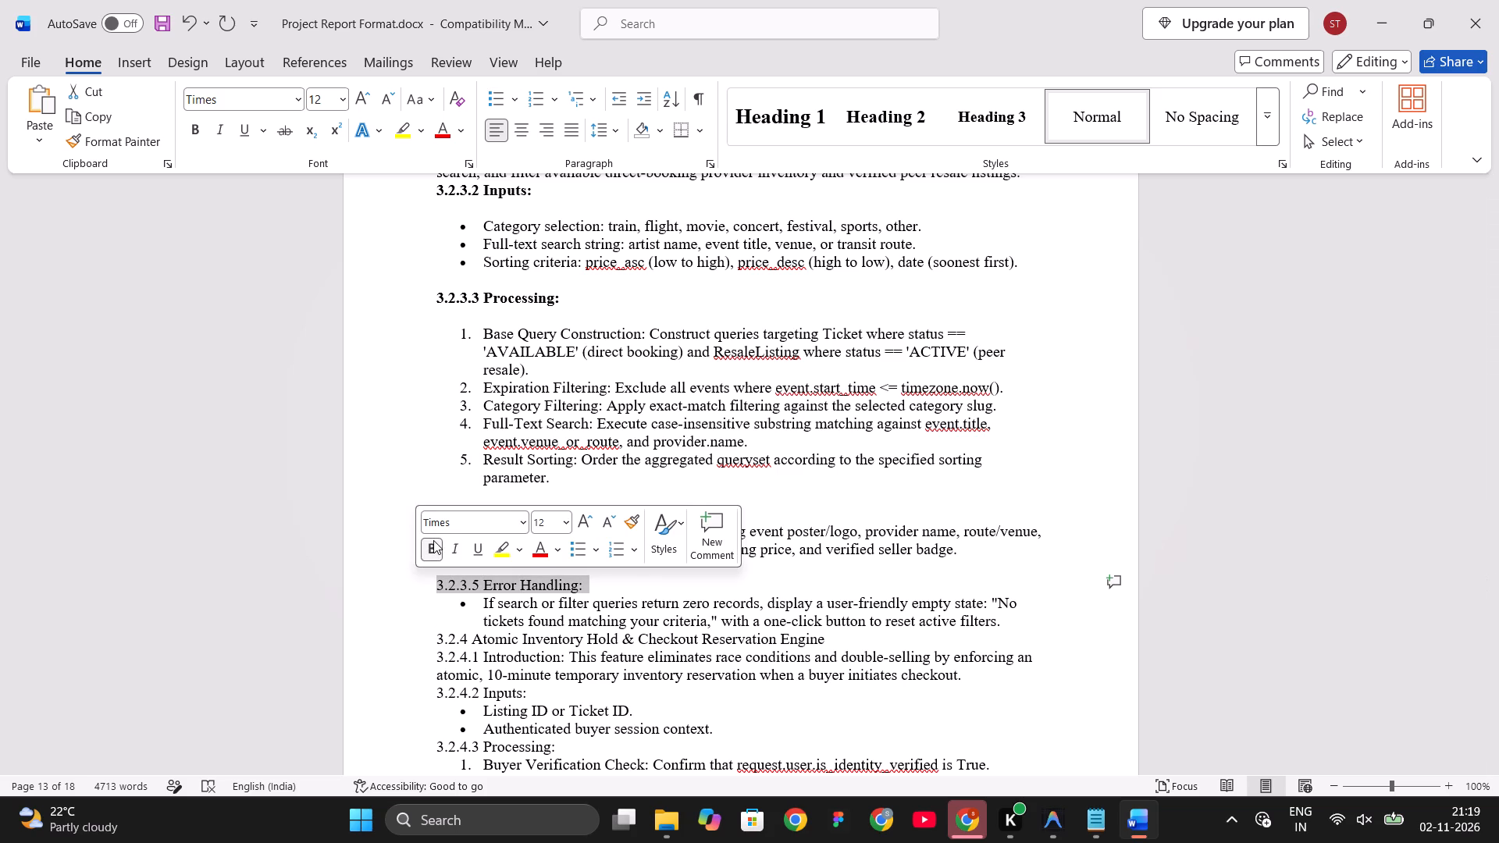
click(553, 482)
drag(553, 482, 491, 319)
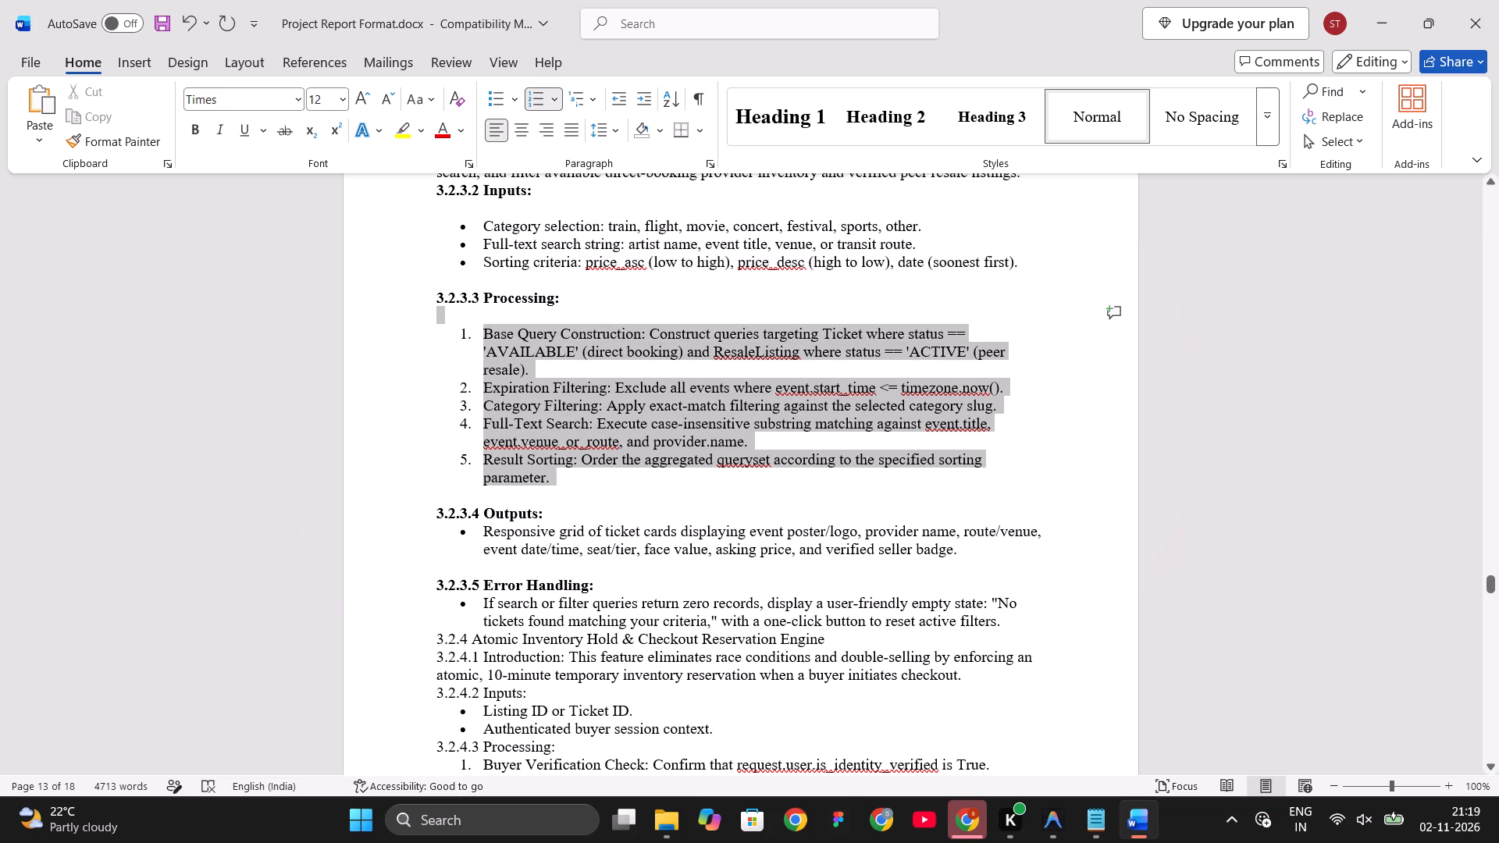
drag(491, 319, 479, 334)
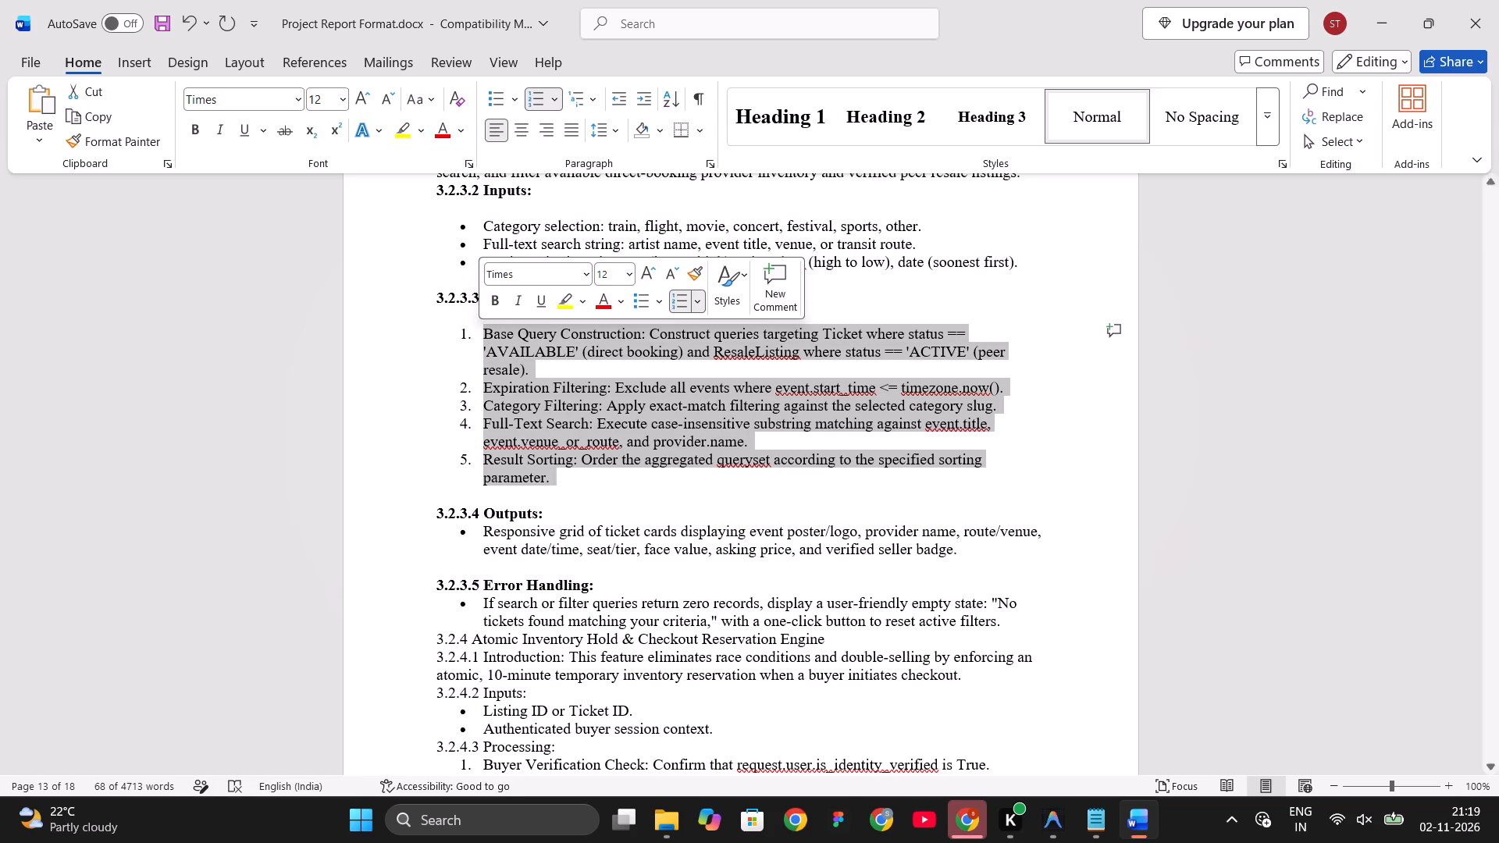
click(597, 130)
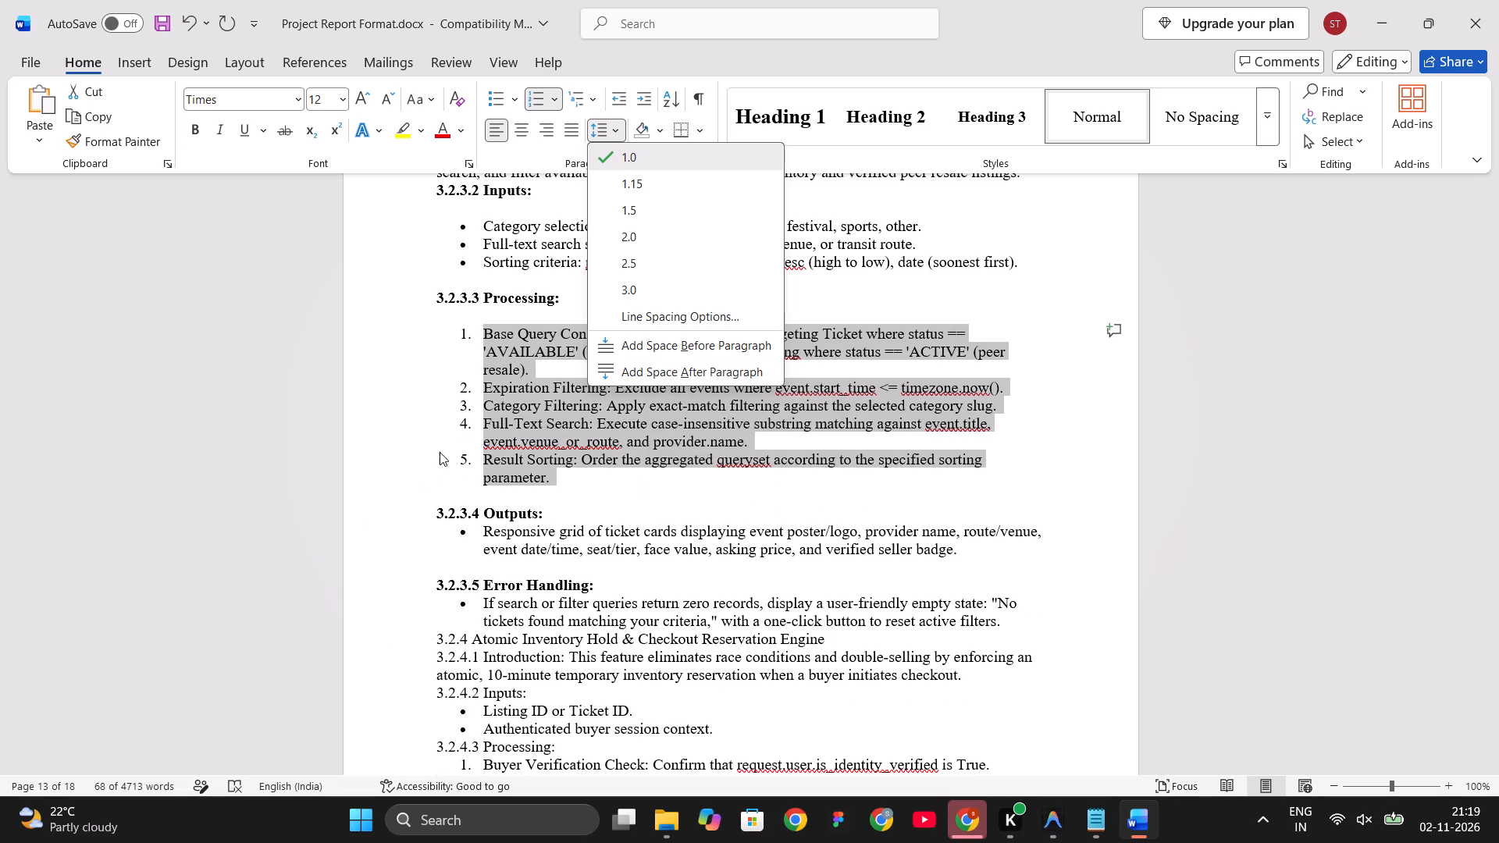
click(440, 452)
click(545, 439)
Make the heading "3.2.4 Atomic Inventory Hold & Checkout Reservation Engine" bold, with a blank unbulleted line above it and a blank line below it.
scroll(545, 439, down, 1)
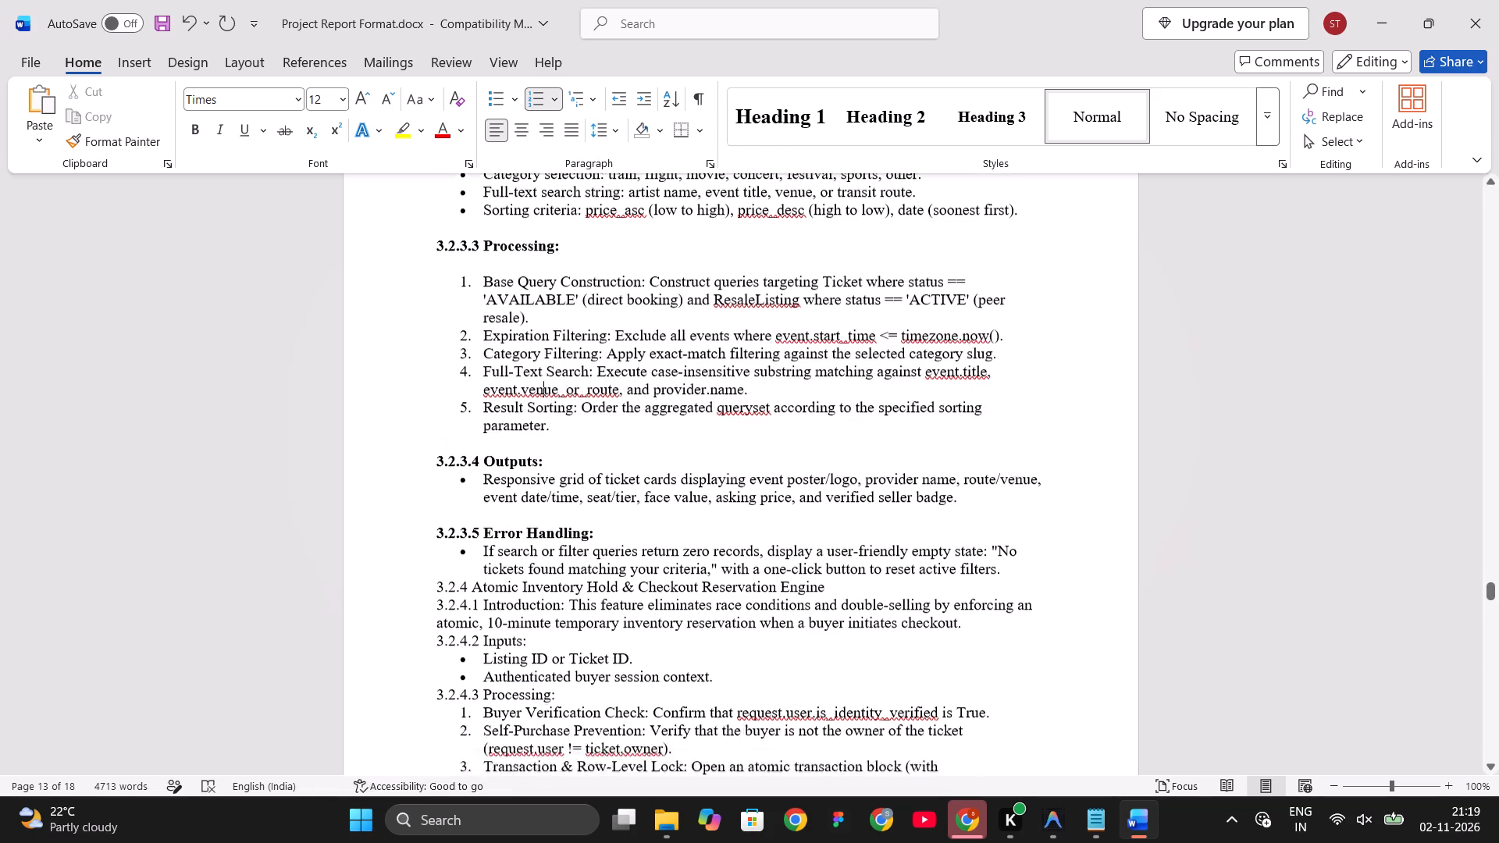
scroll(545, 439, down, 1)
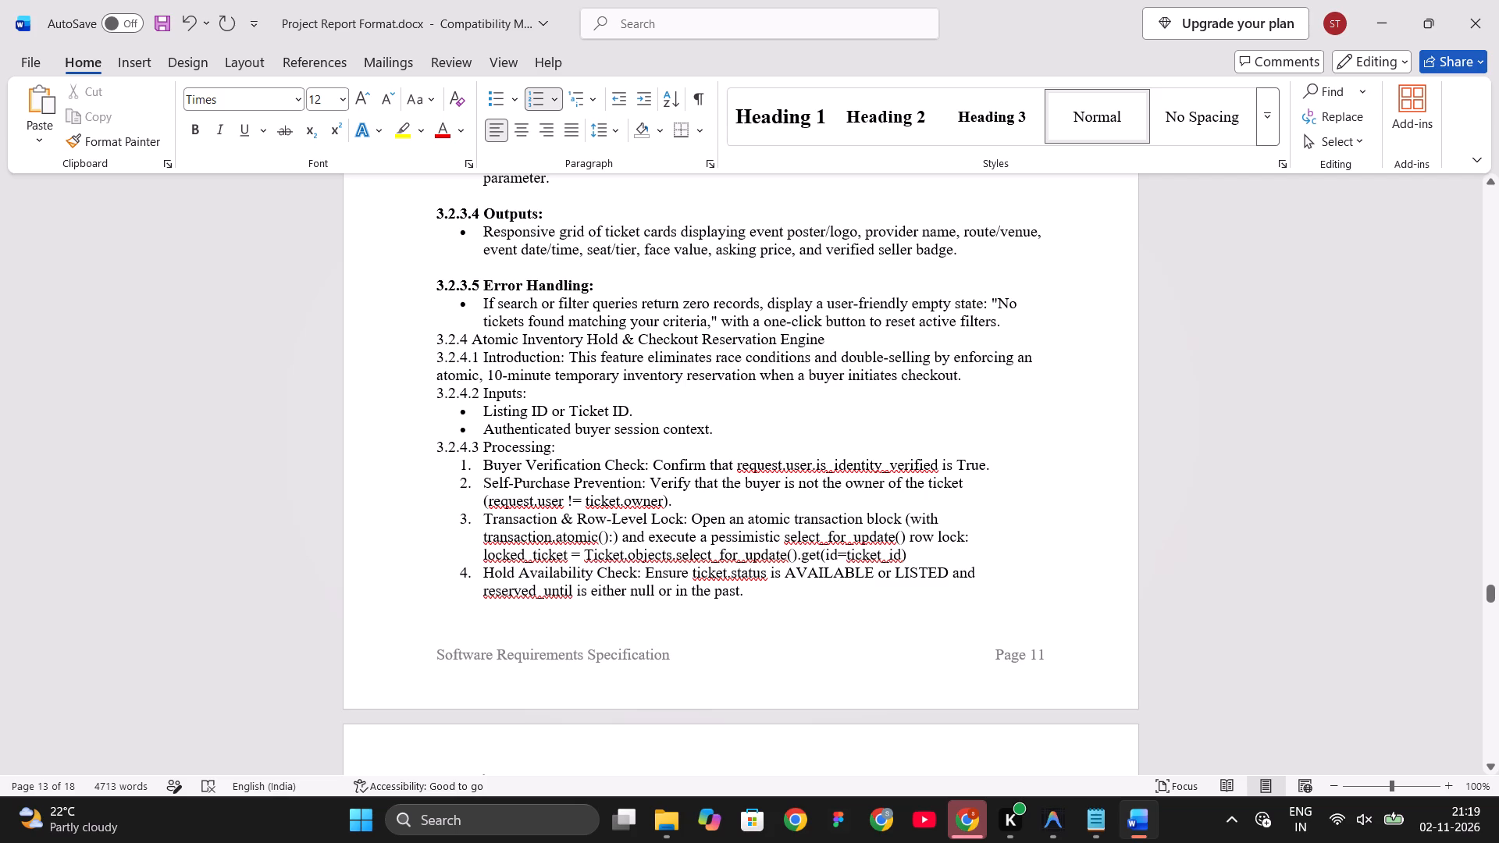
click(1031, 330)
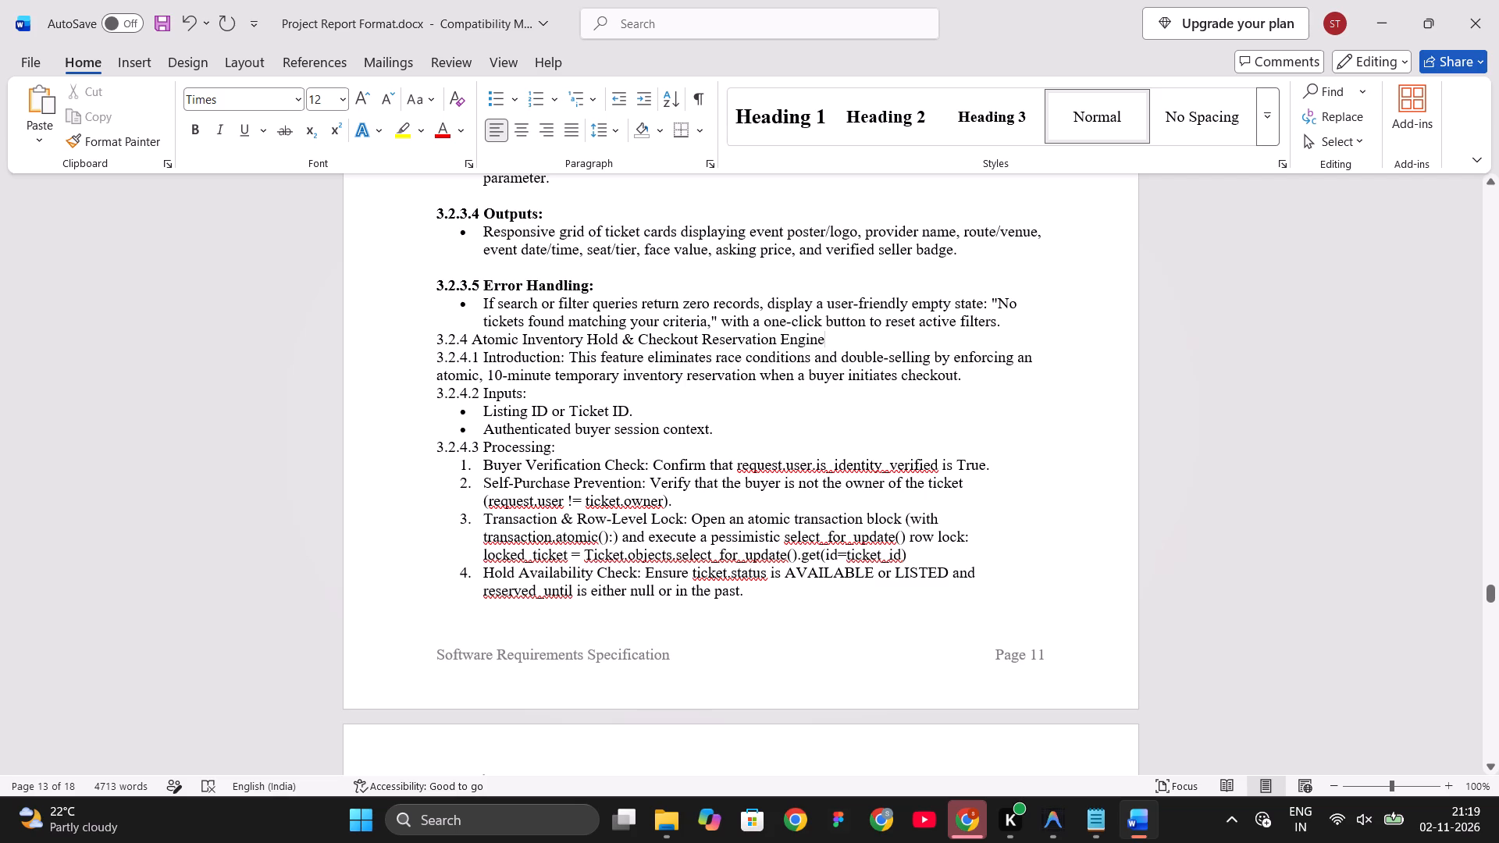
click(1024, 325)
key(Return)
key(BackSpace)
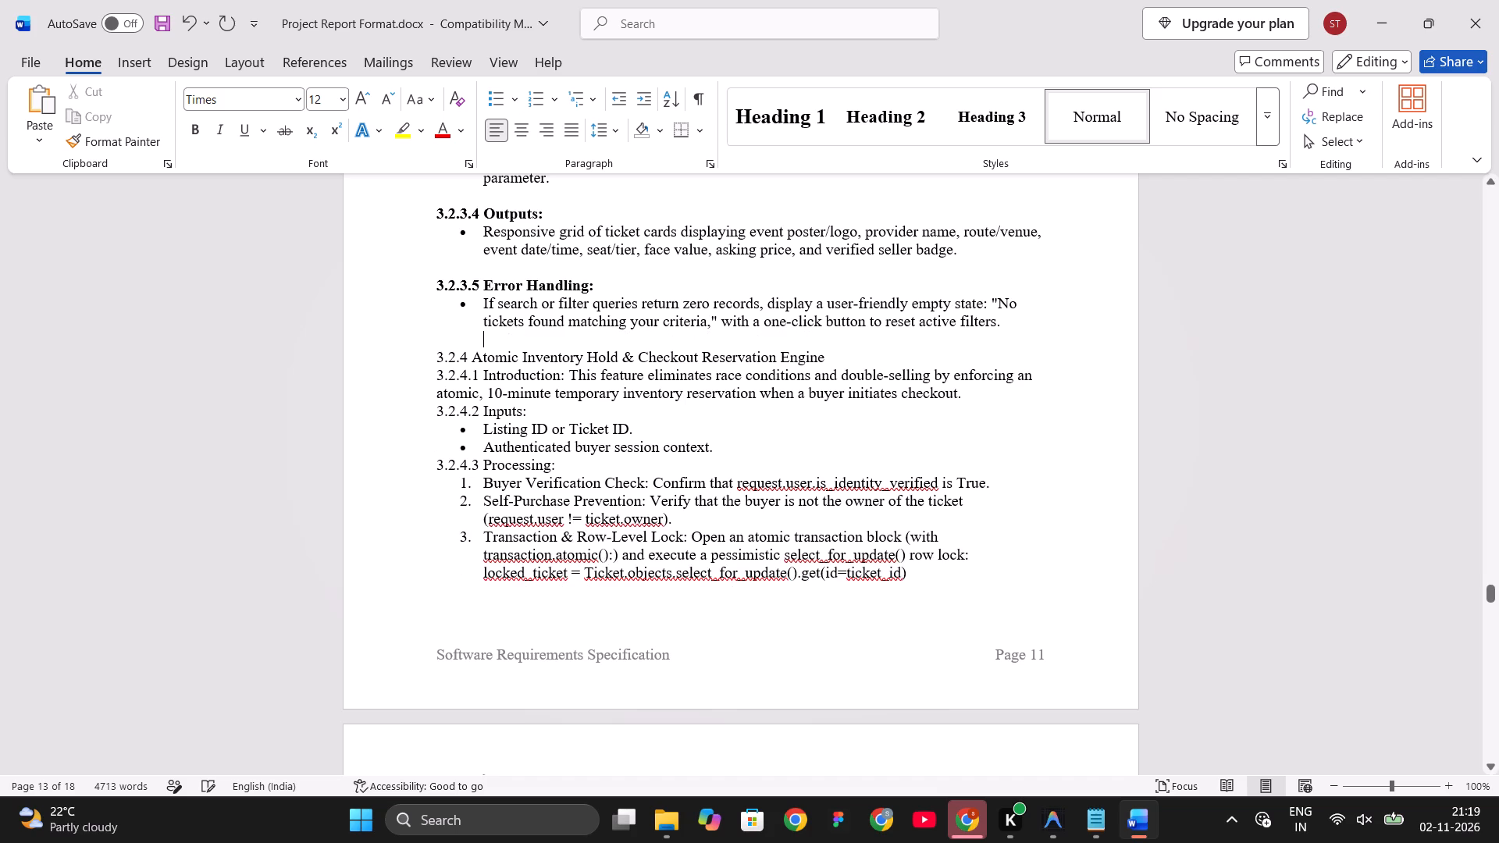
click(832, 359)
drag(832, 359, 410, 375)
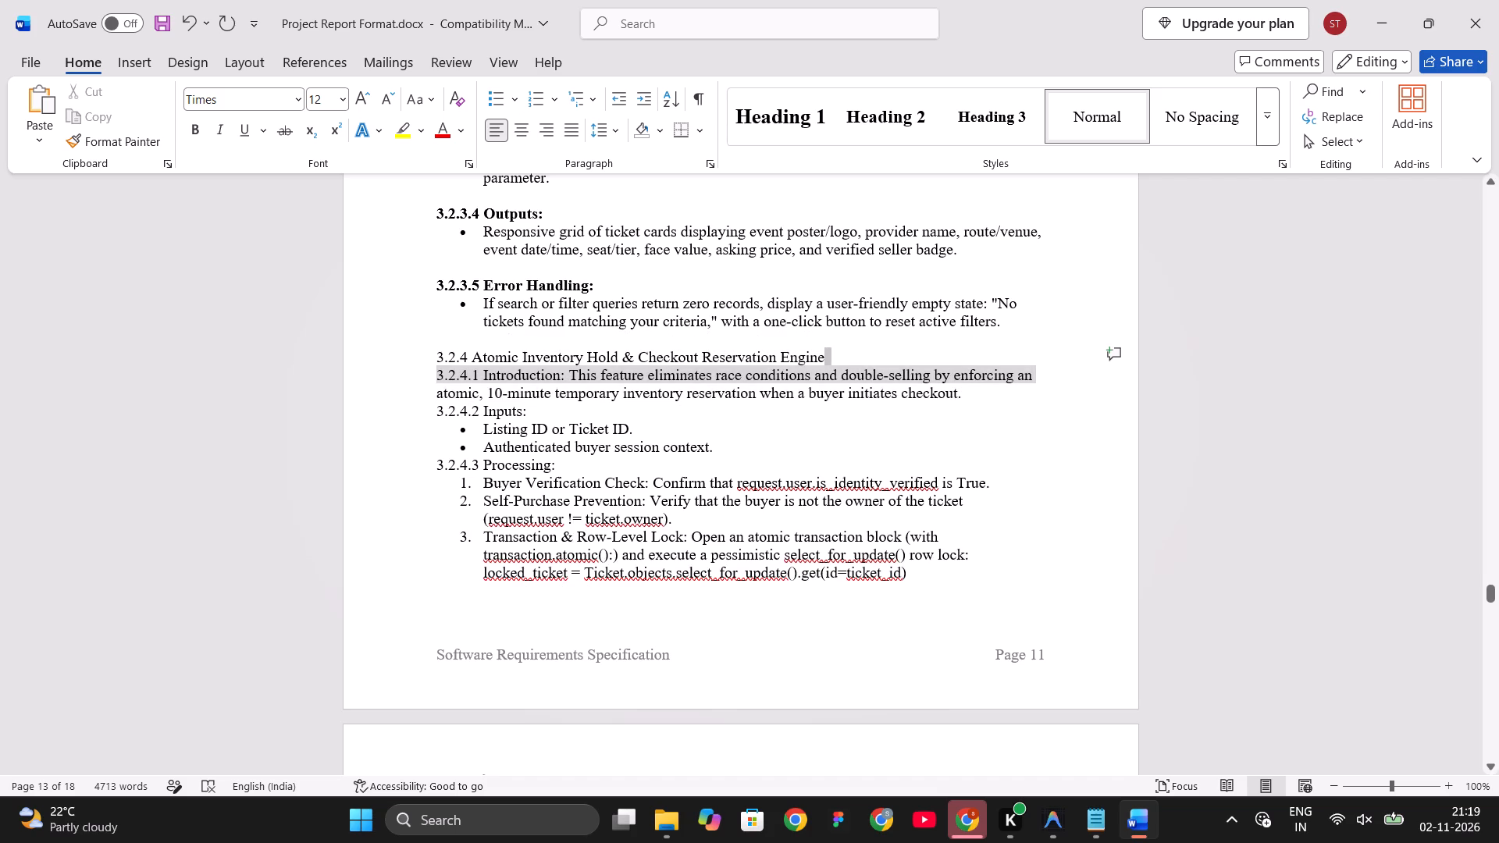
drag(410, 375, 425, 350)
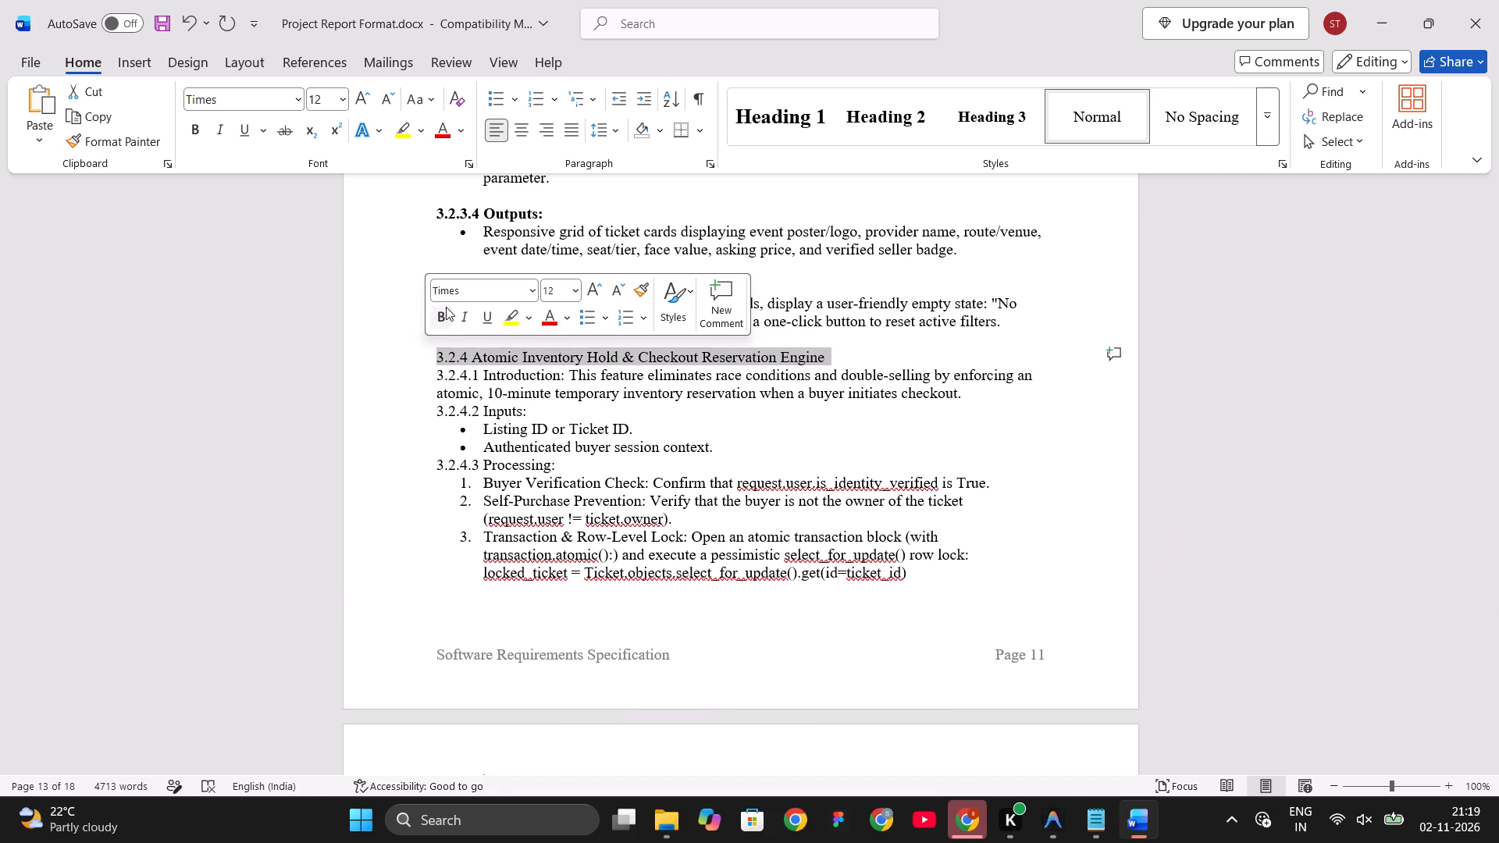
click(446, 307)
click(852, 348)
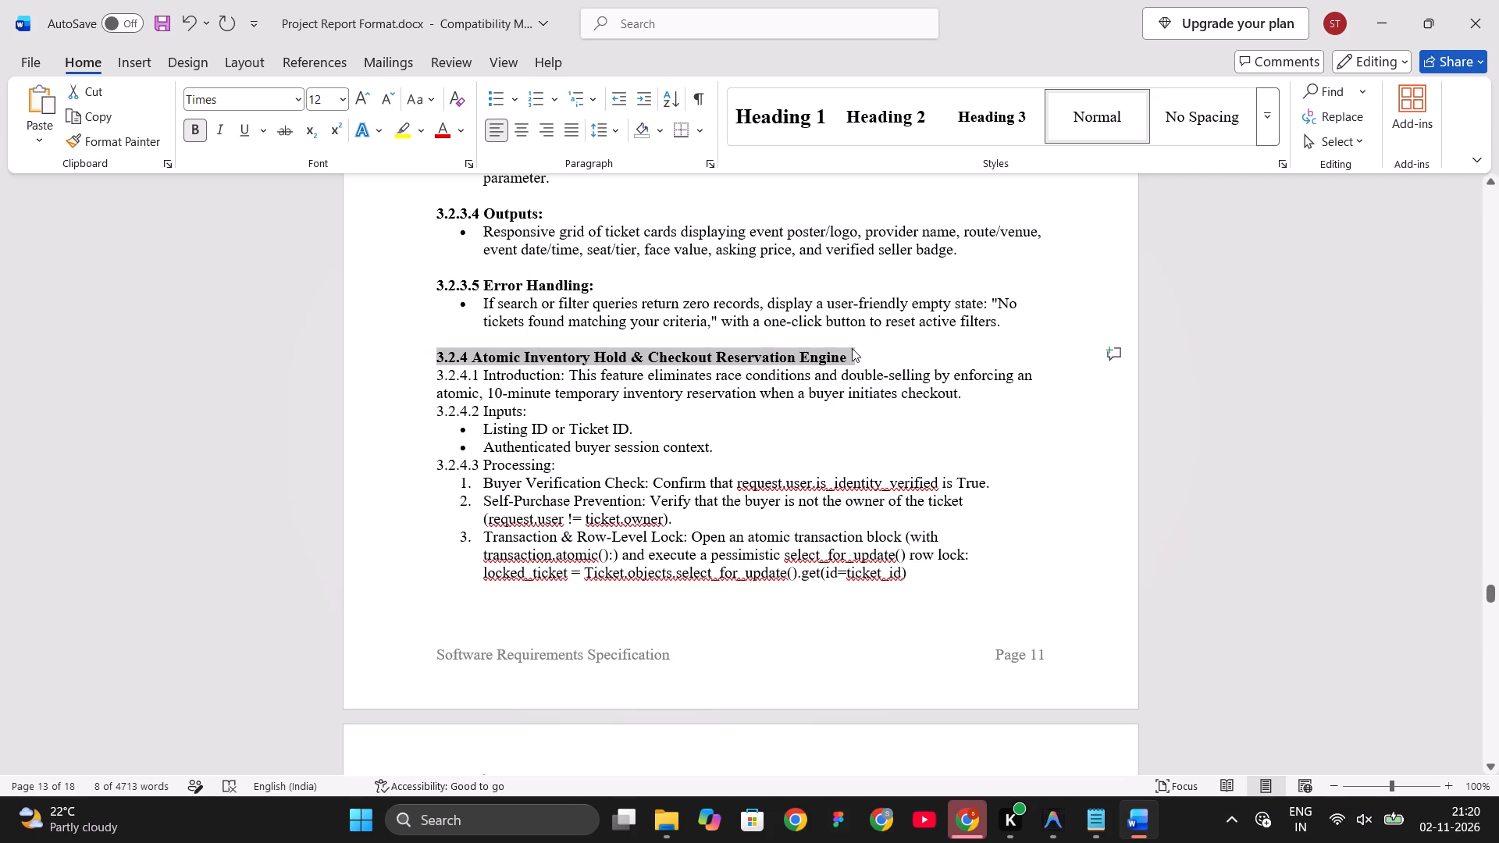
key(Return)
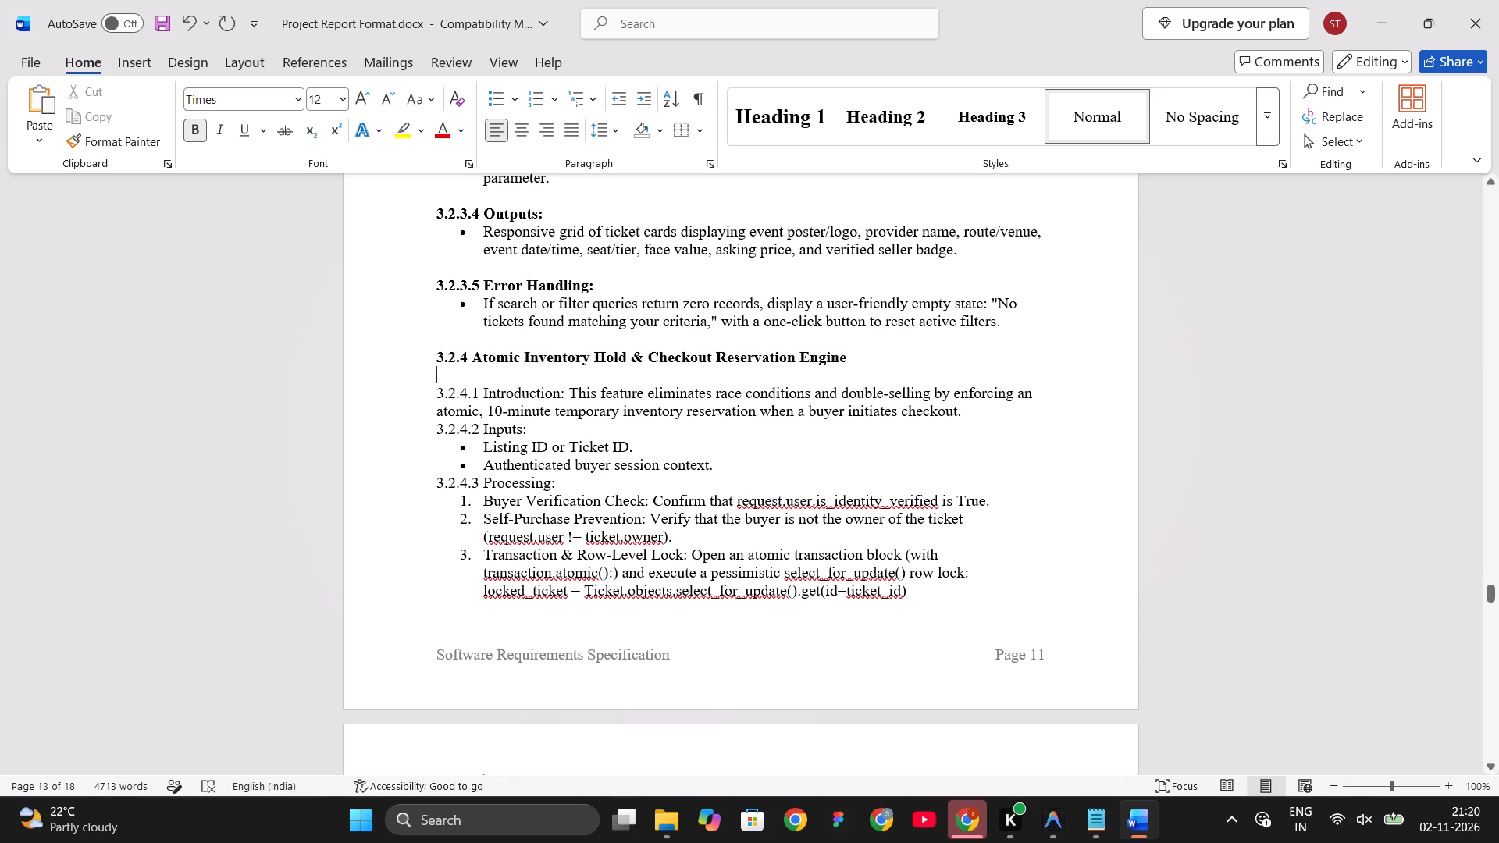
Split "3.2.4.1 Introduction:" from its paragraph onto its own line, make it bold, and insert a blank line after the paragraph.
click(571, 385)
key(Return)
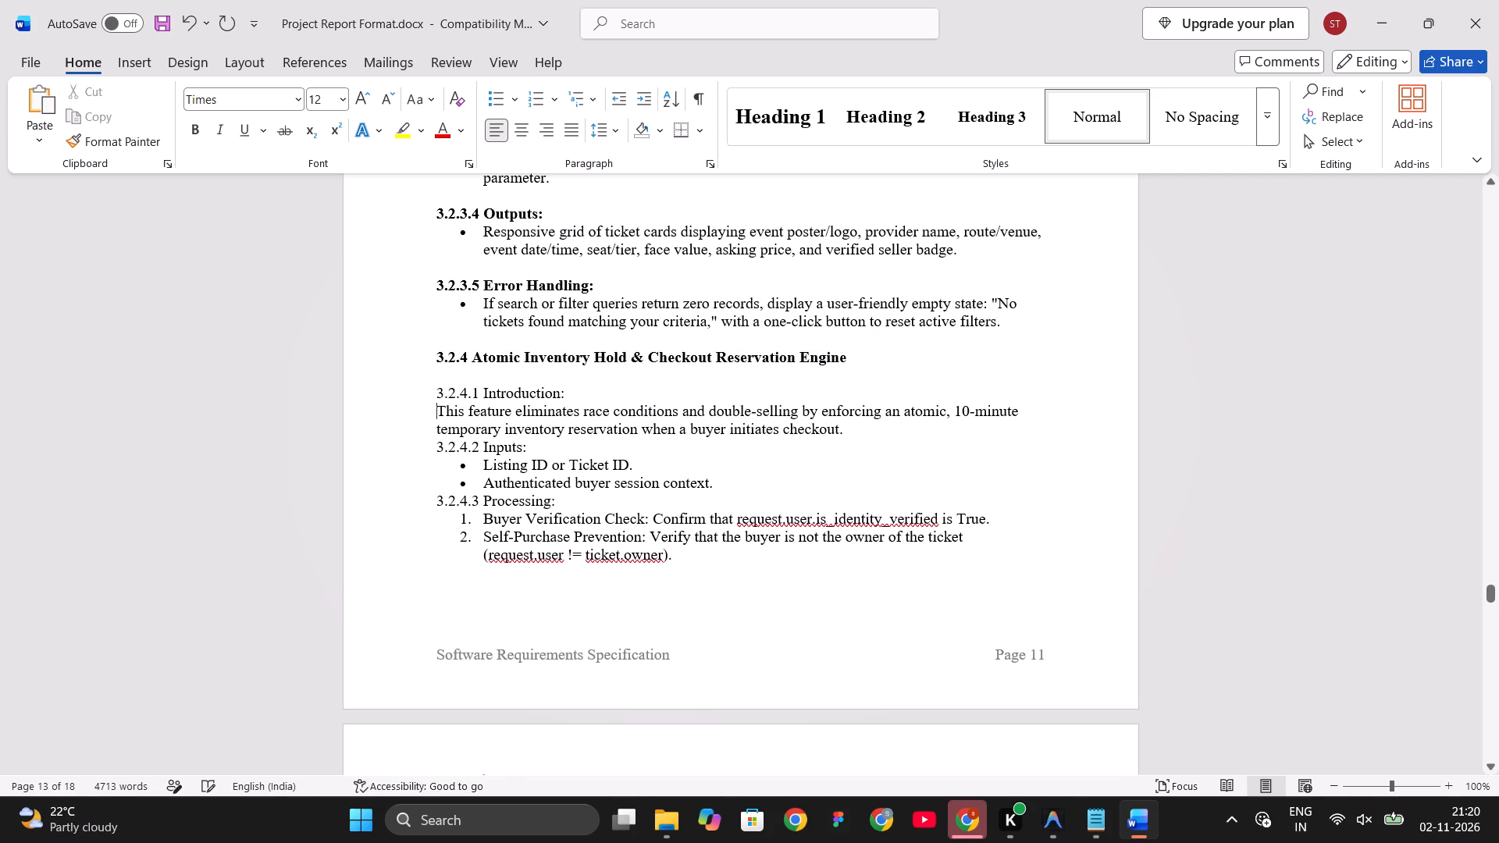
drag(565, 392, 443, 388)
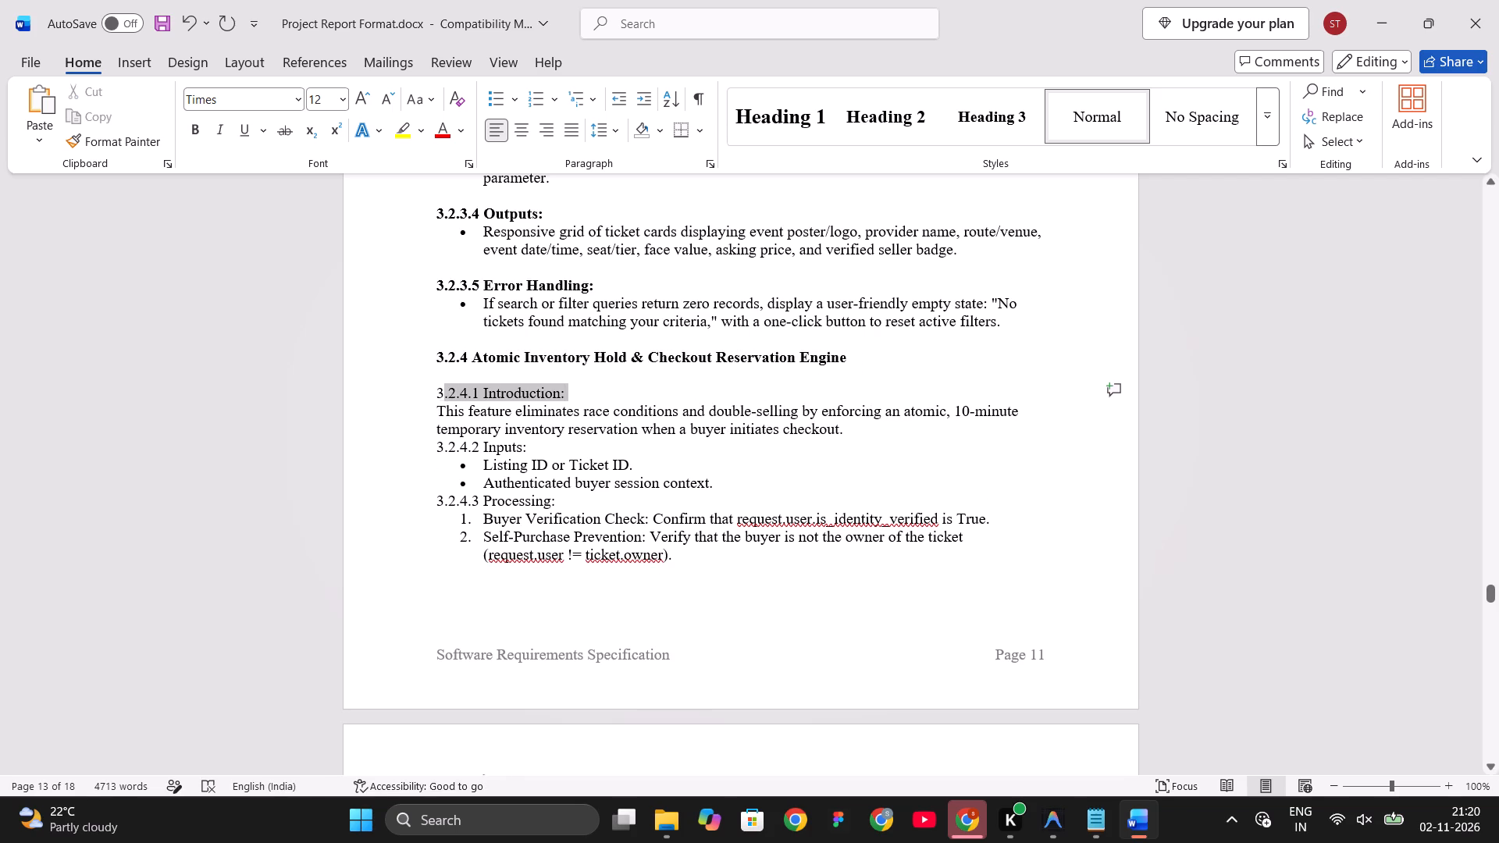
drag(443, 388, 436, 388)
click(452, 355)
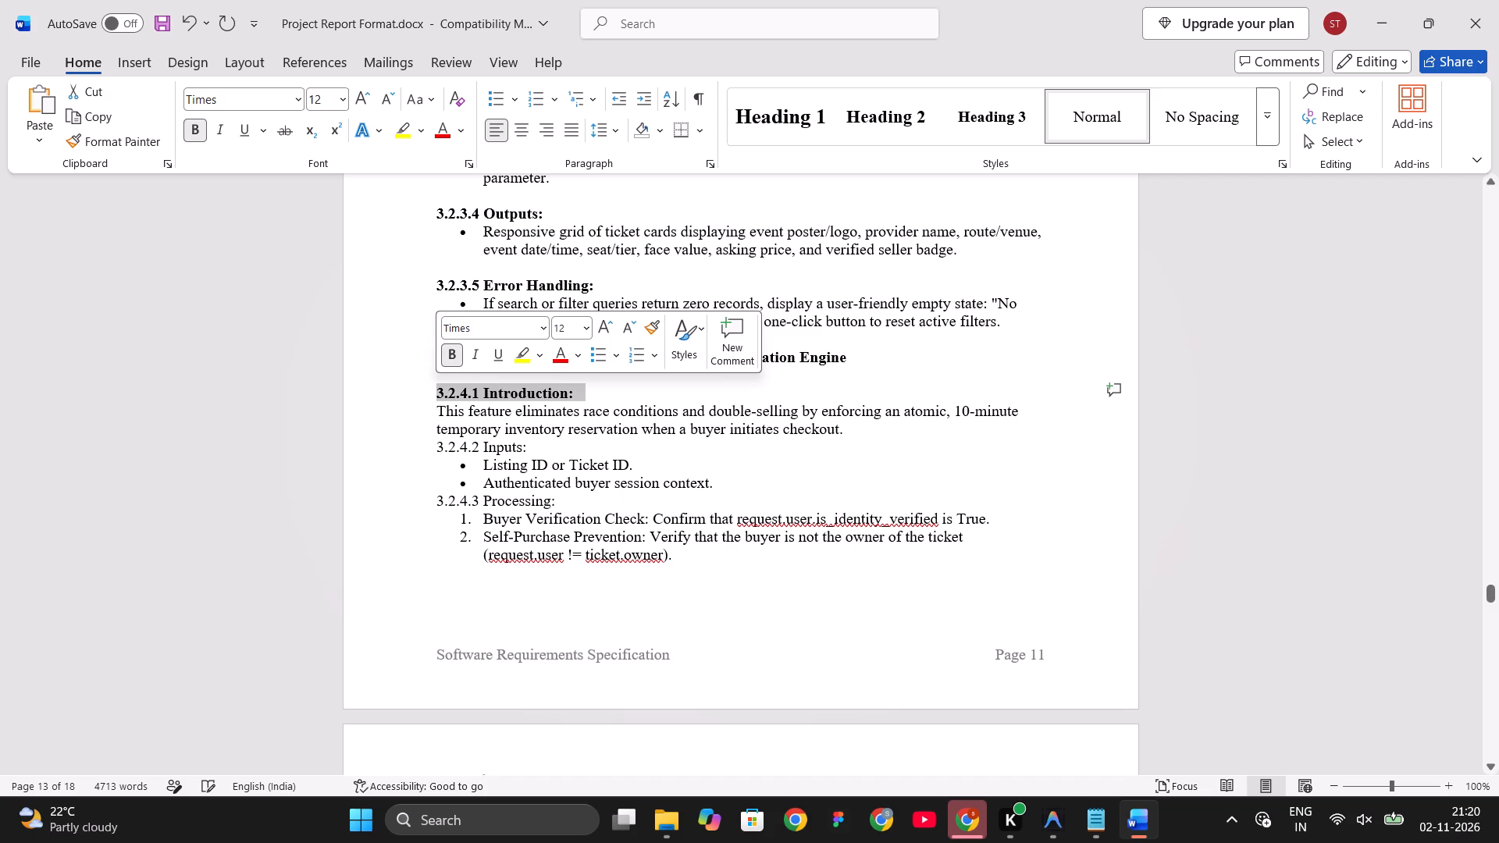
click(852, 432)
key(Return)
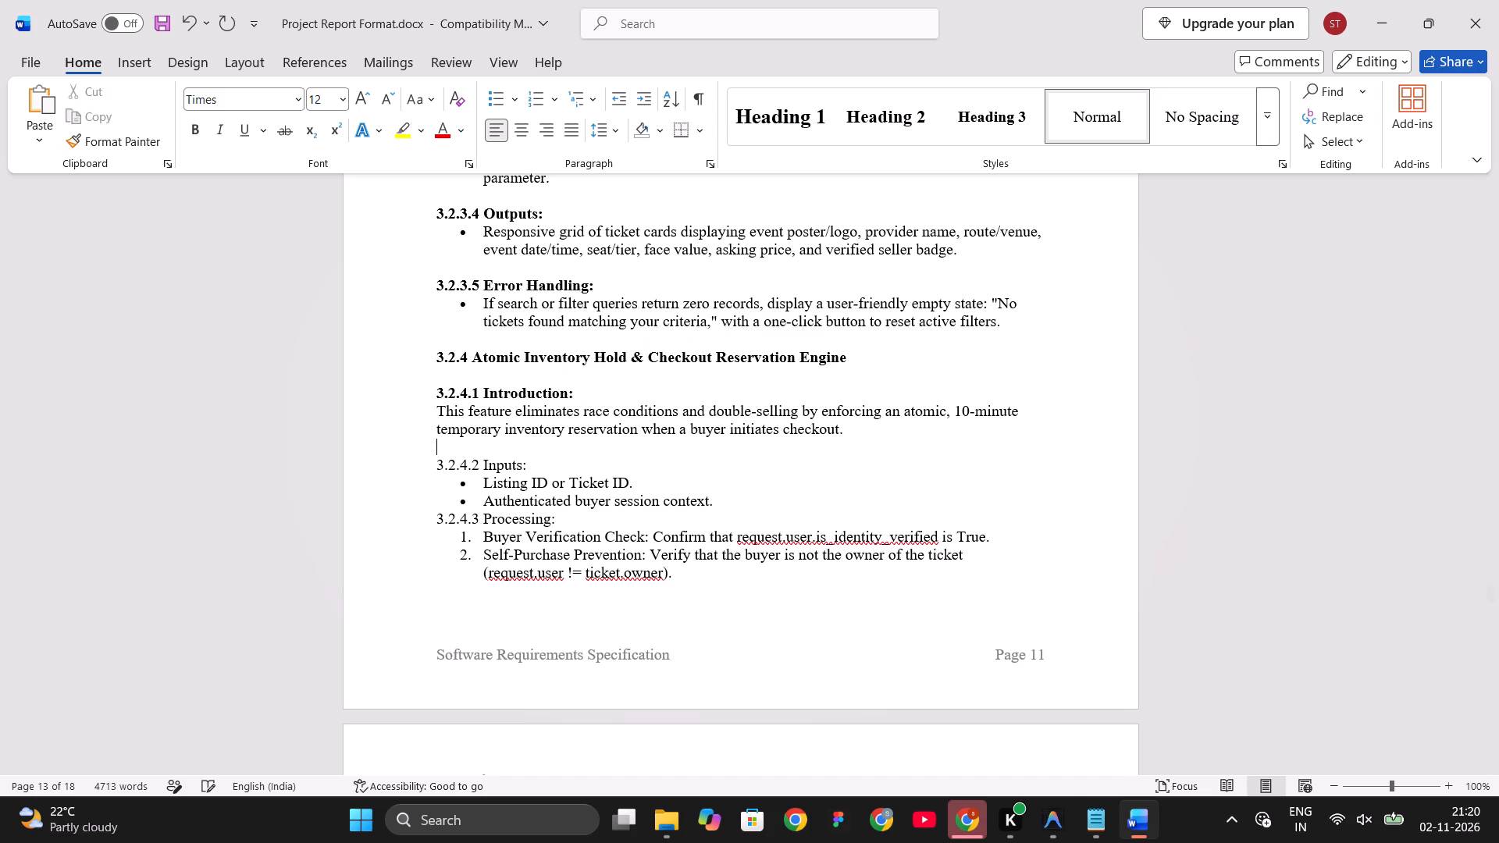
Make the headings "3.2.4.2 Inputs:" and "3.2.4.3 Processing:" bold, and insert a blank unbulleted line above 3.2.4.3.
drag(542, 463, 484, 454)
drag(484, 454, 436, 461)
click(447, 429)
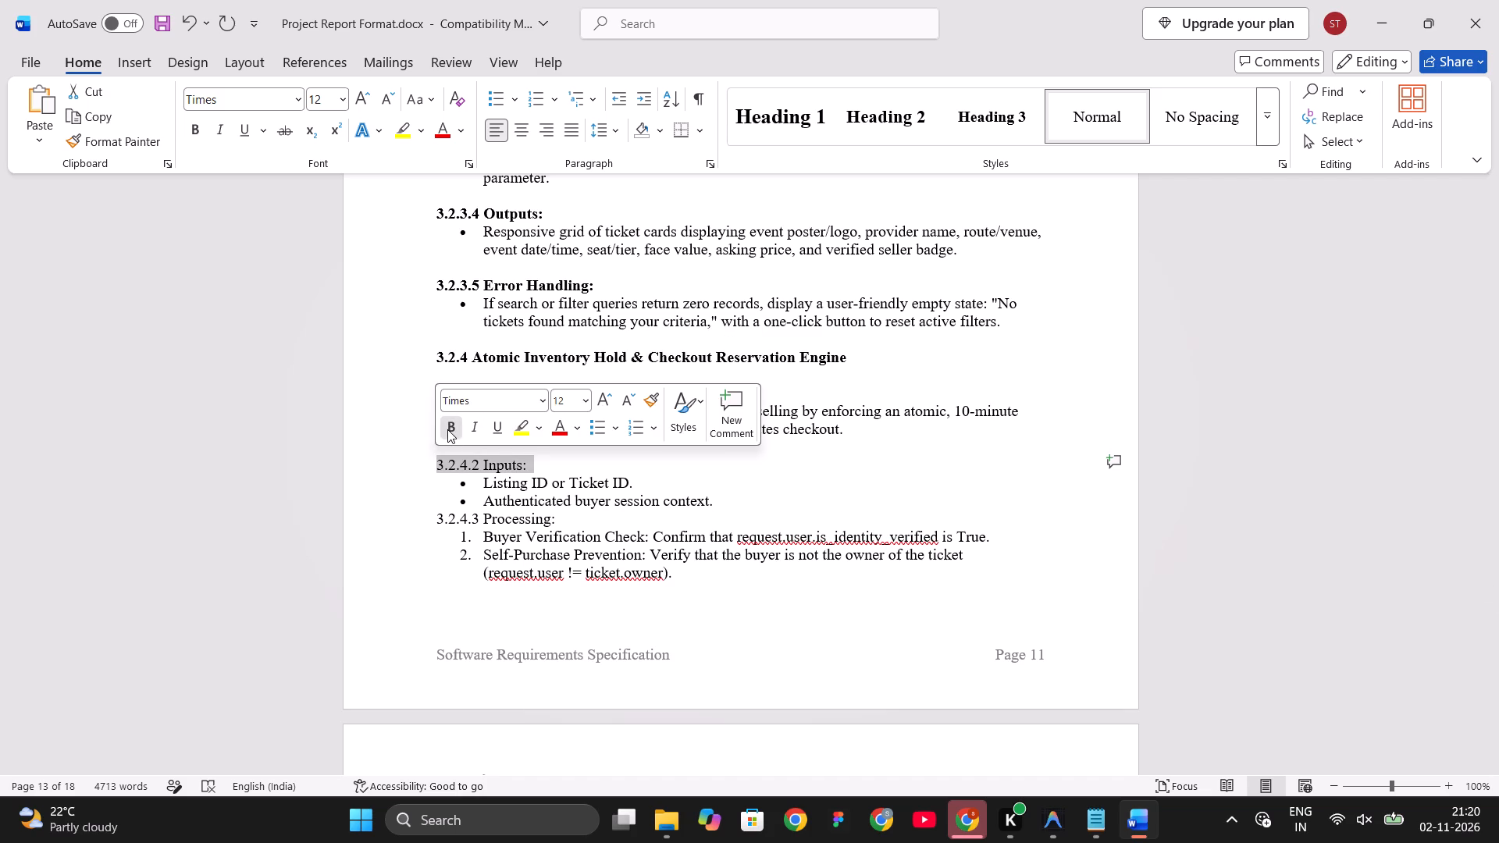
click(557, 516)
drag(557, 516, 525, 516)
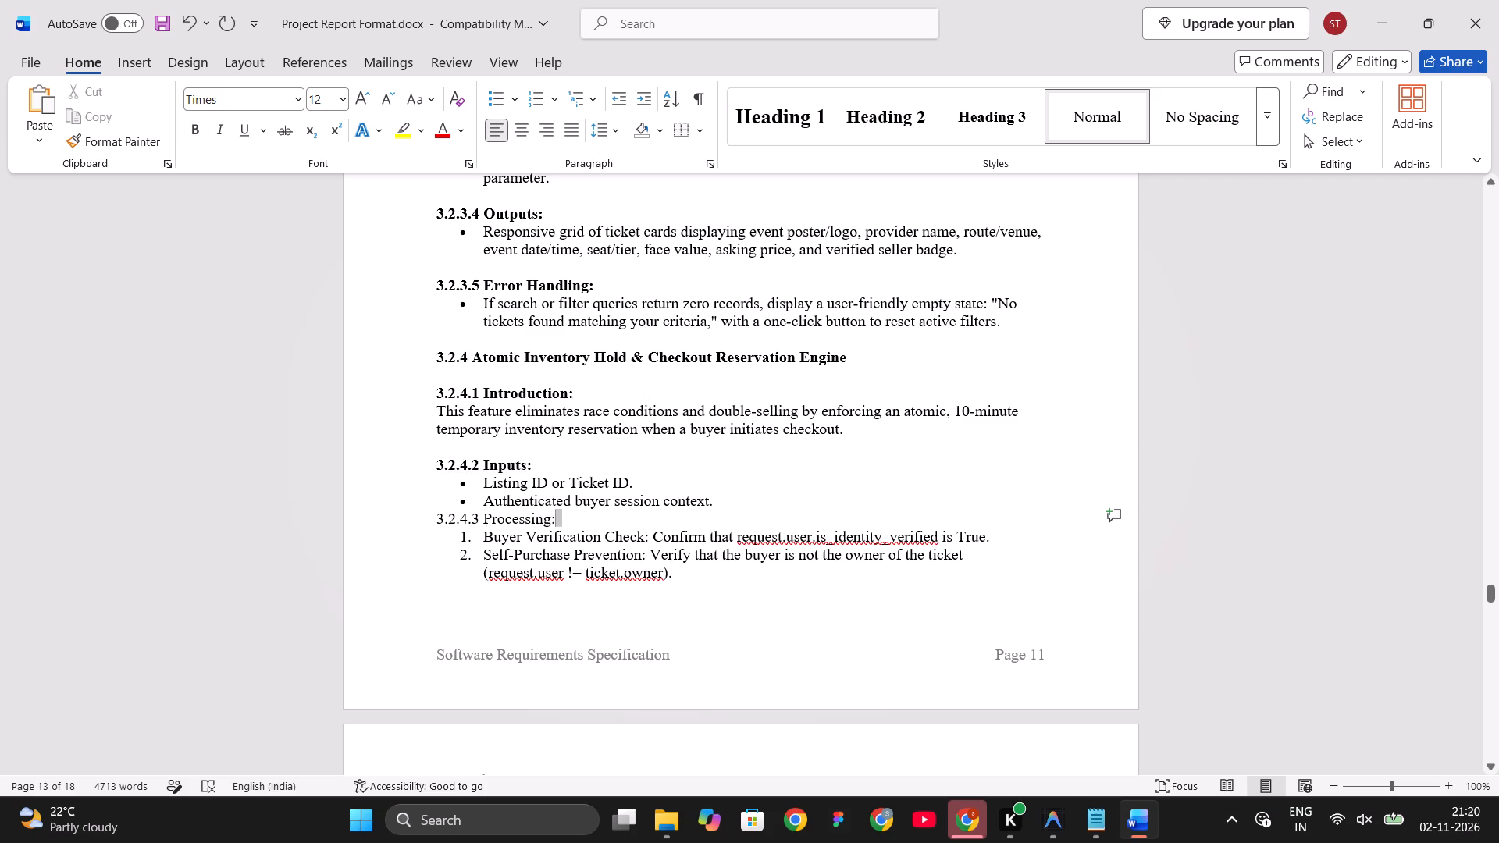
drag(525, 516, 424, 518)
click(436, 483)
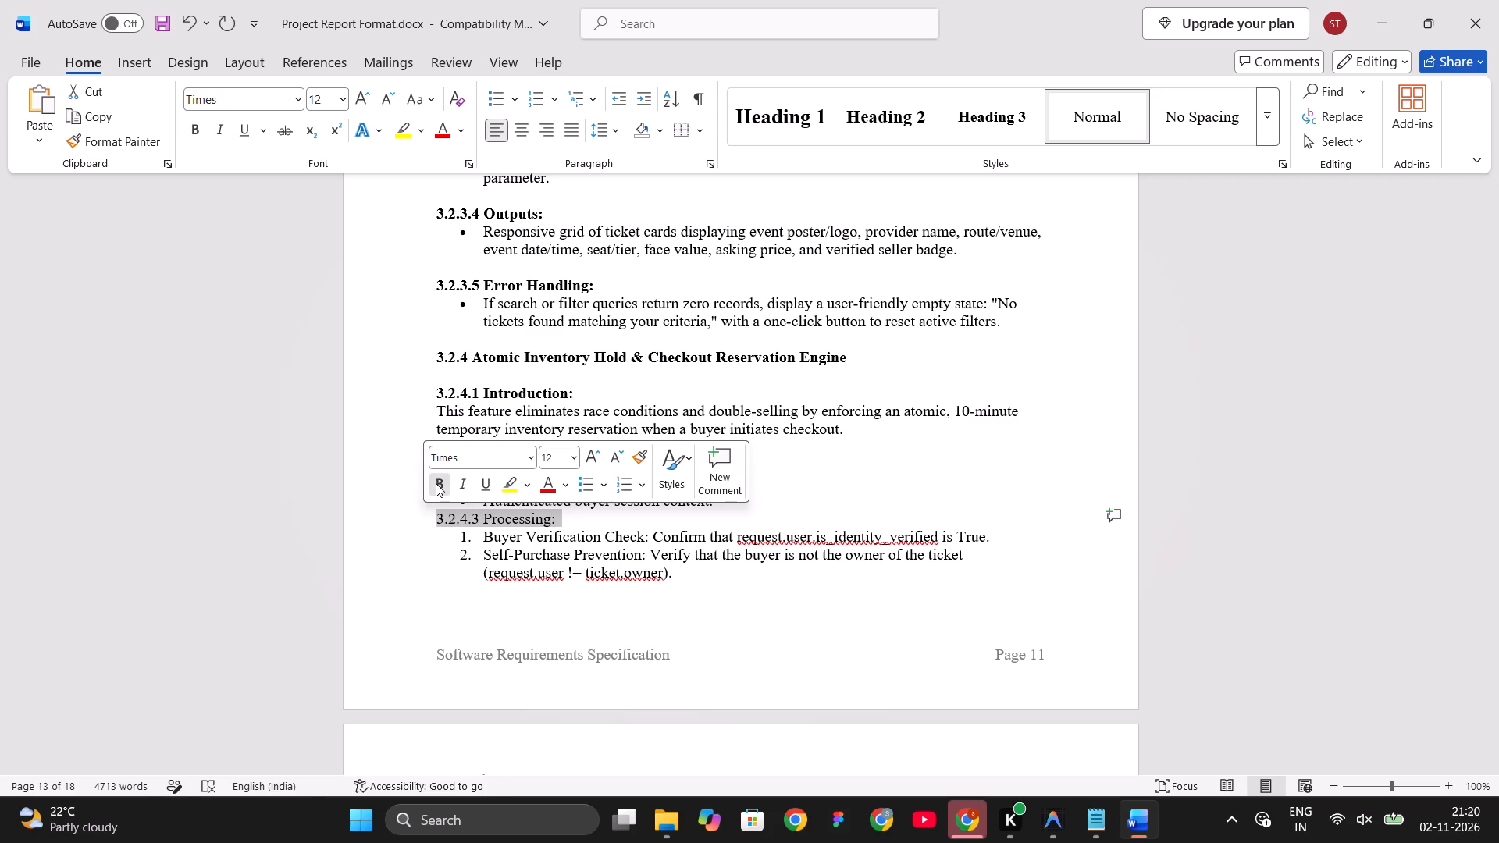
scroll(436, 483, down, 1)
click(720, 446)
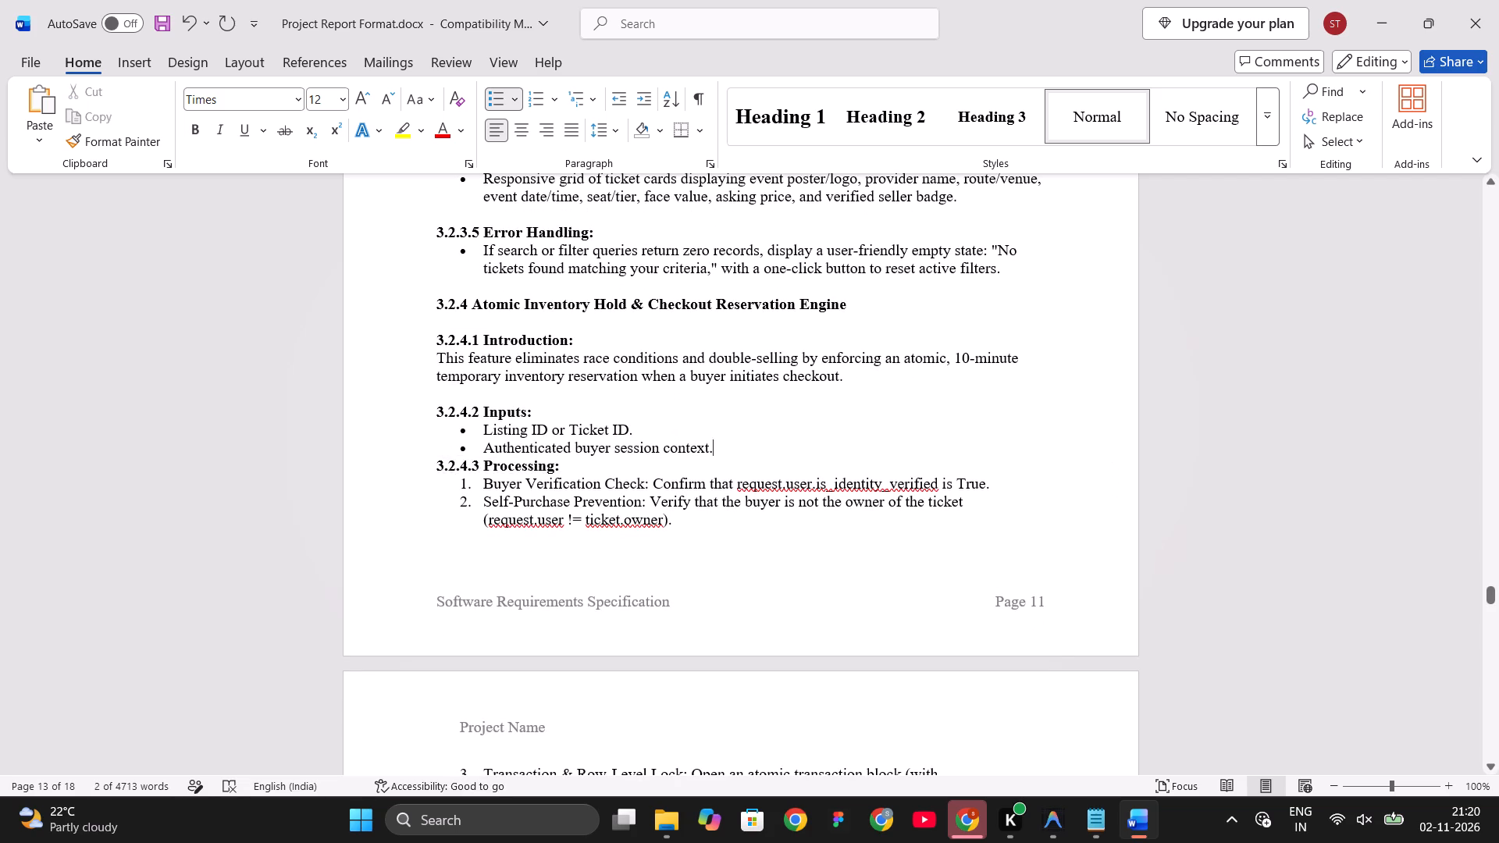
key(Return)
key(BackSpace)
Insert a blank unnumbered line after each of items 5, 4 and 3 in the 3.2.4.3 Processing list.
scroll(720, 446, down, 1)
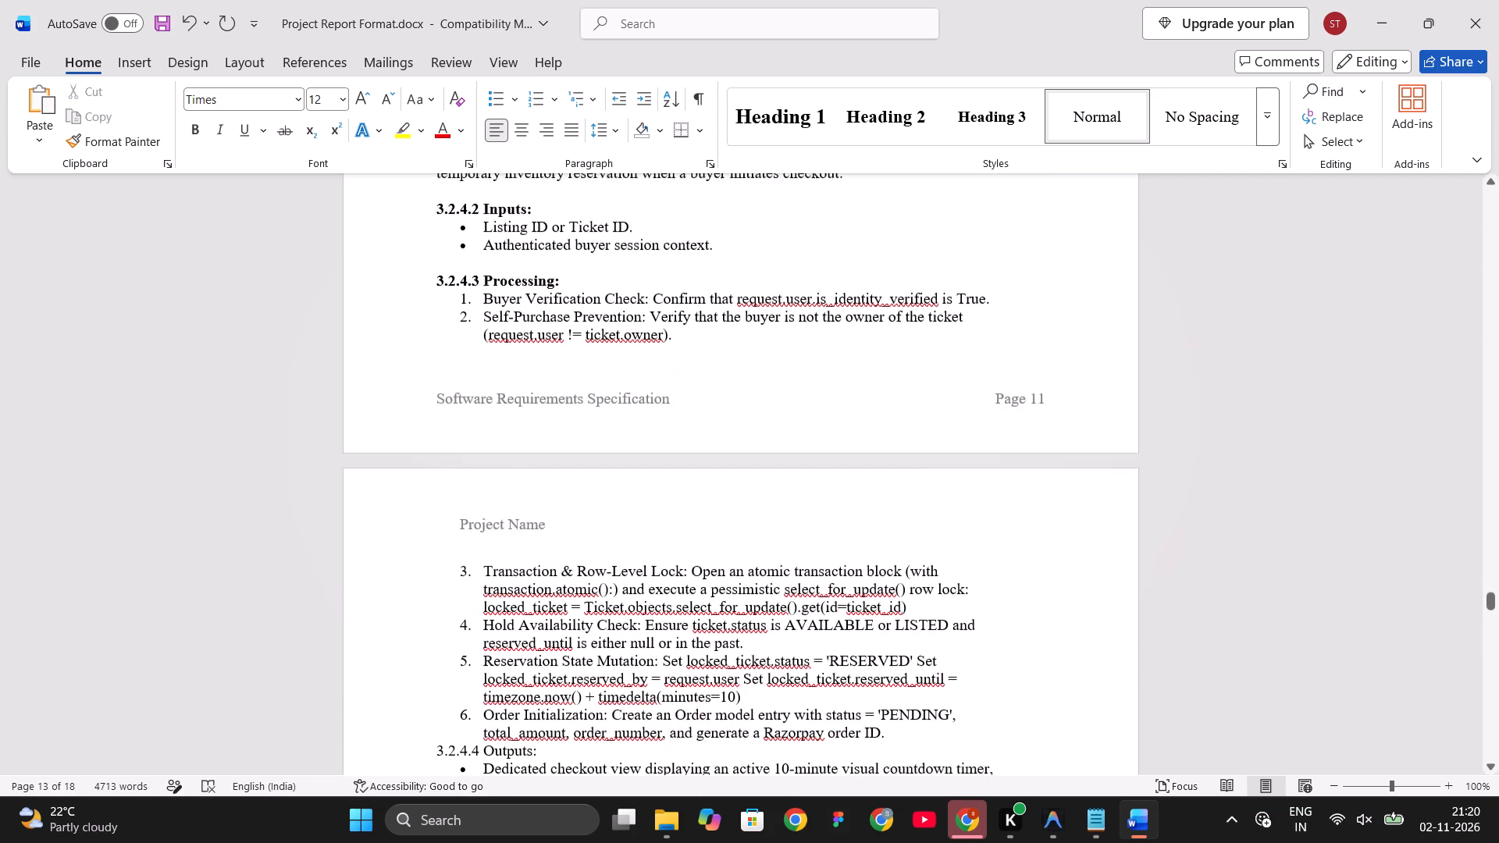
scroll(535, 548, down, 1)
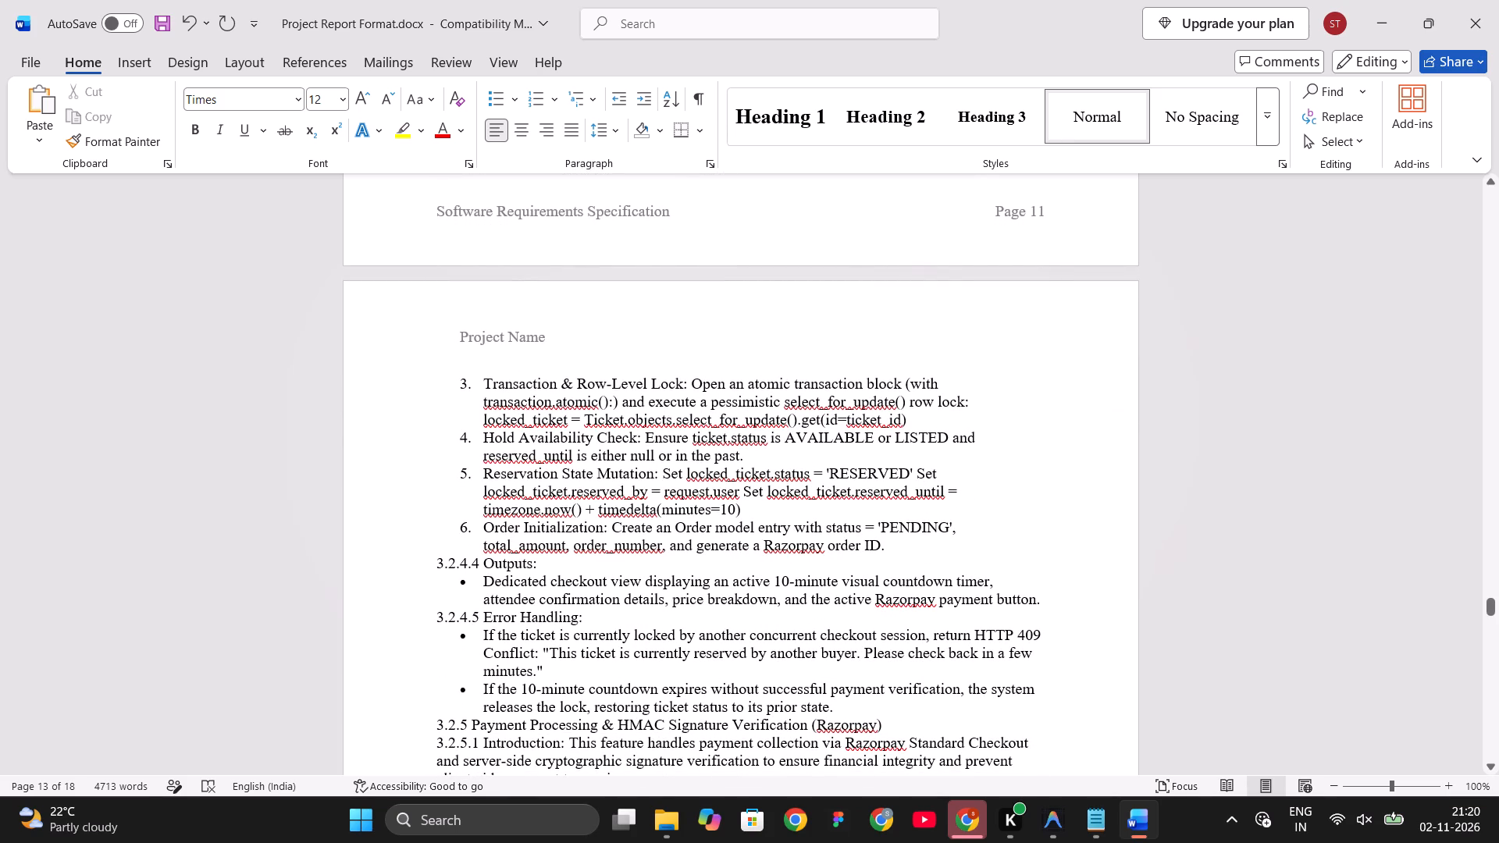
click(747, 500)
key(Return)
key(BackSpace)
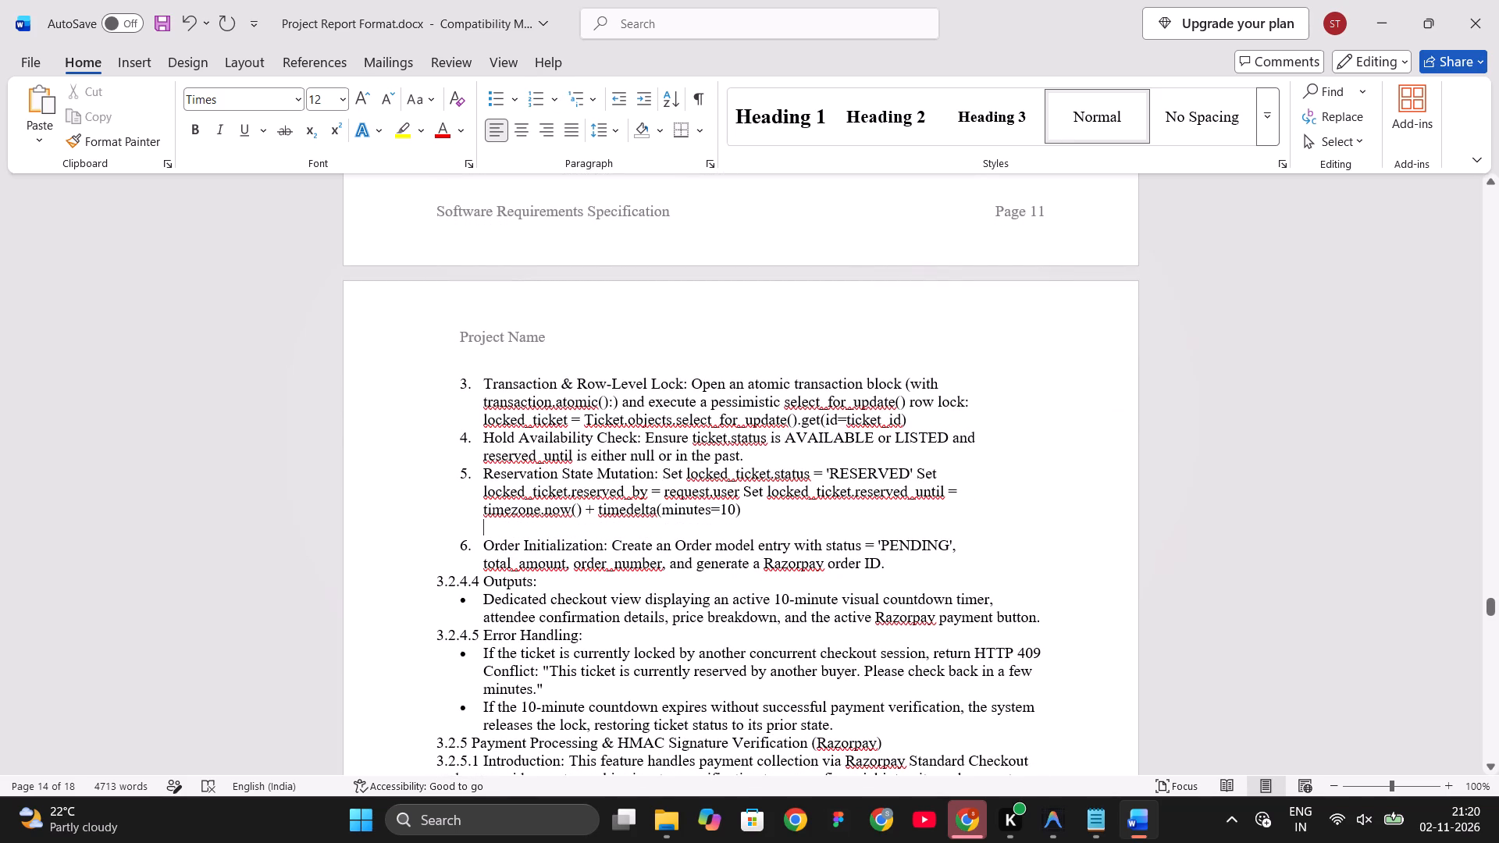
click(756, 443)
key(Down)
key(Return)
key(BackSpace)
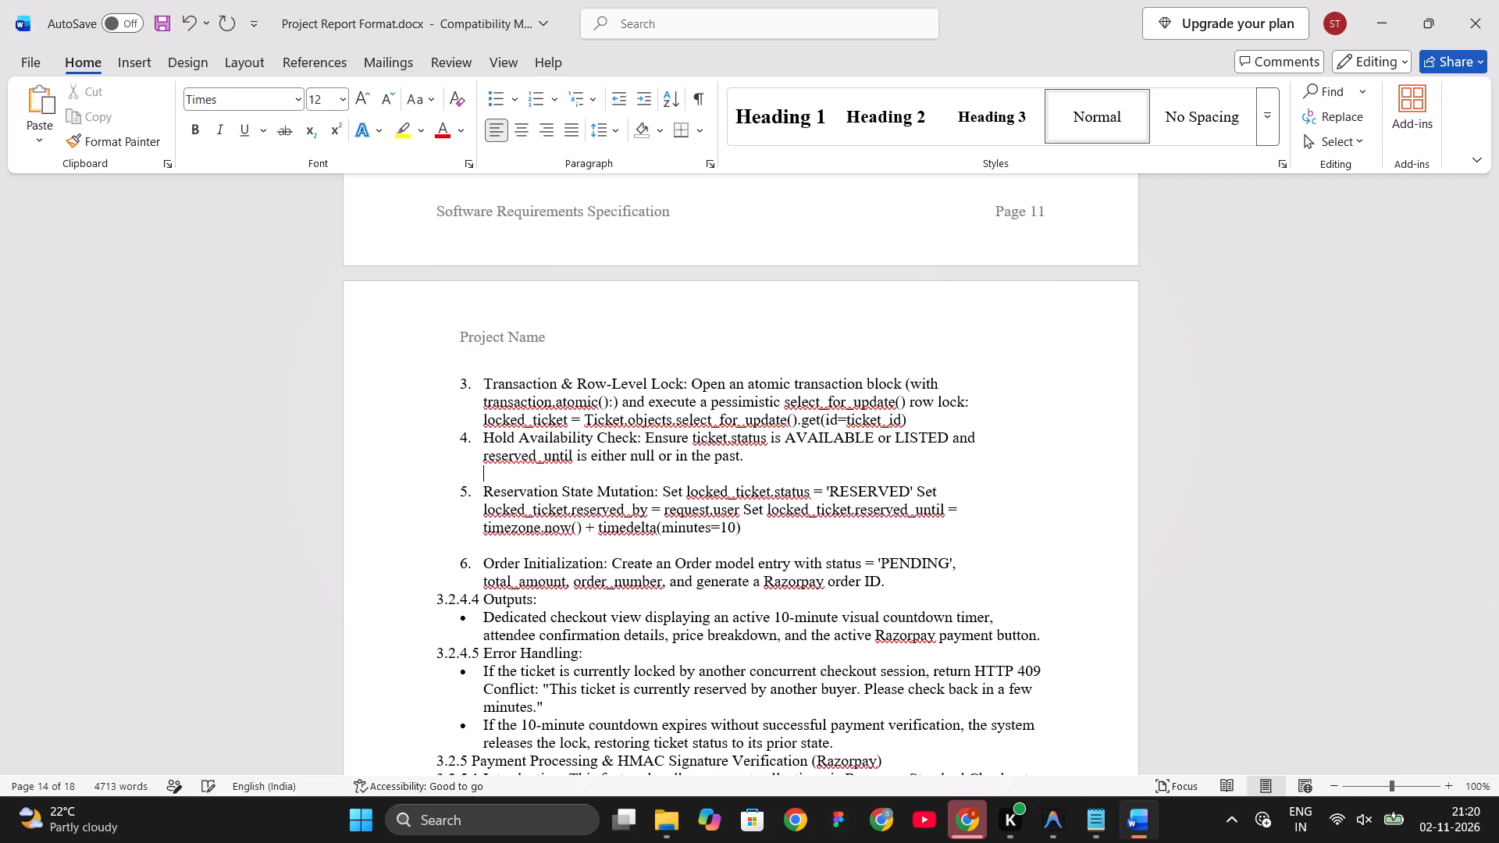
click(917, 417)
key(Return)
key(BackSpace)
Insert a blank unnumbered line after item 1, Buyer Verification Check, in the 3.2.4.3 Processing list.
scroll(917, 417, up, 1)
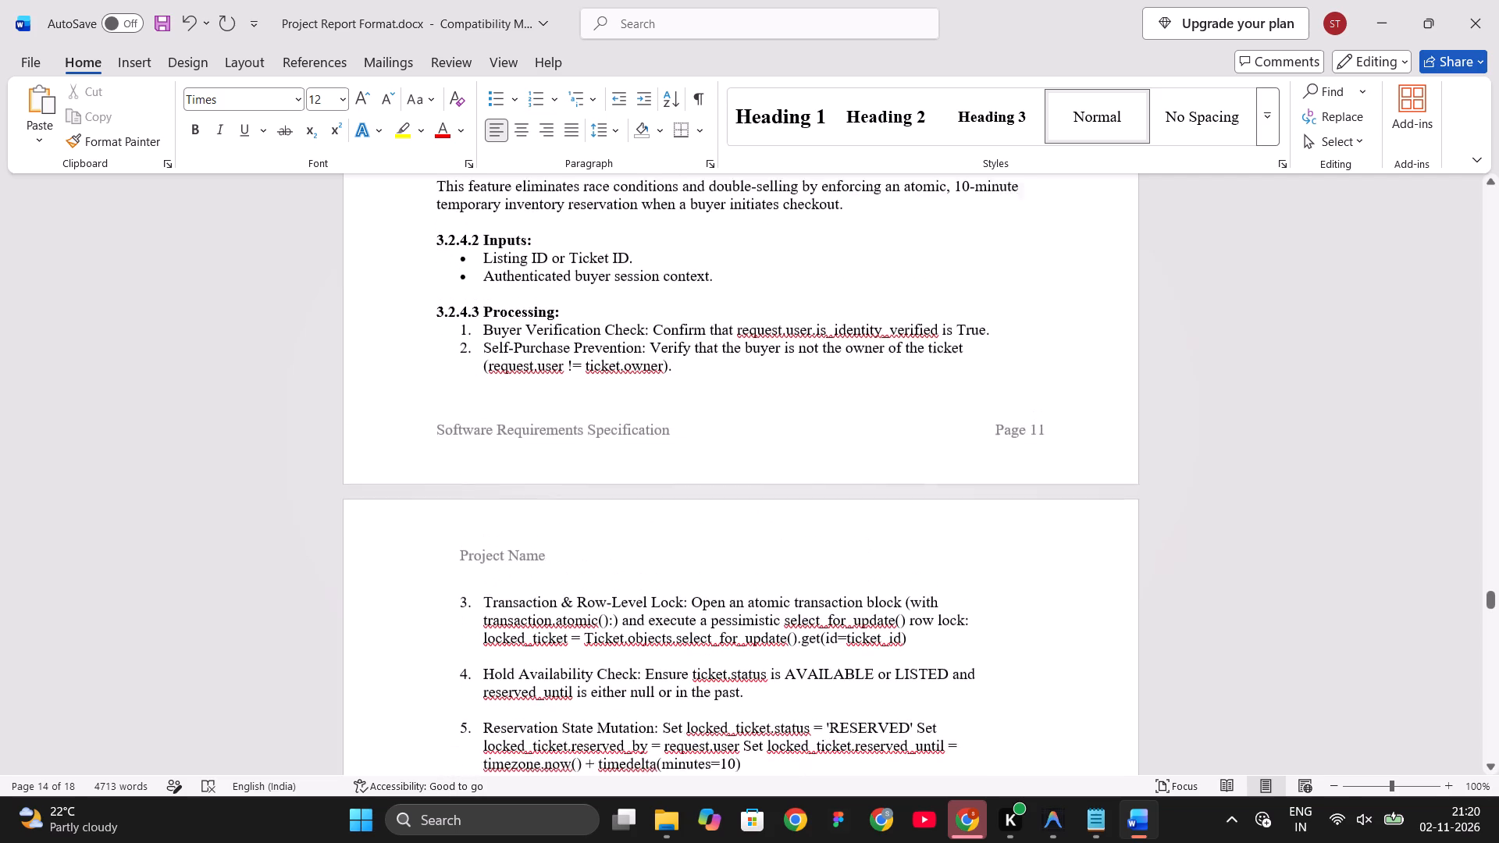
click(1006, 343)
key(Return)
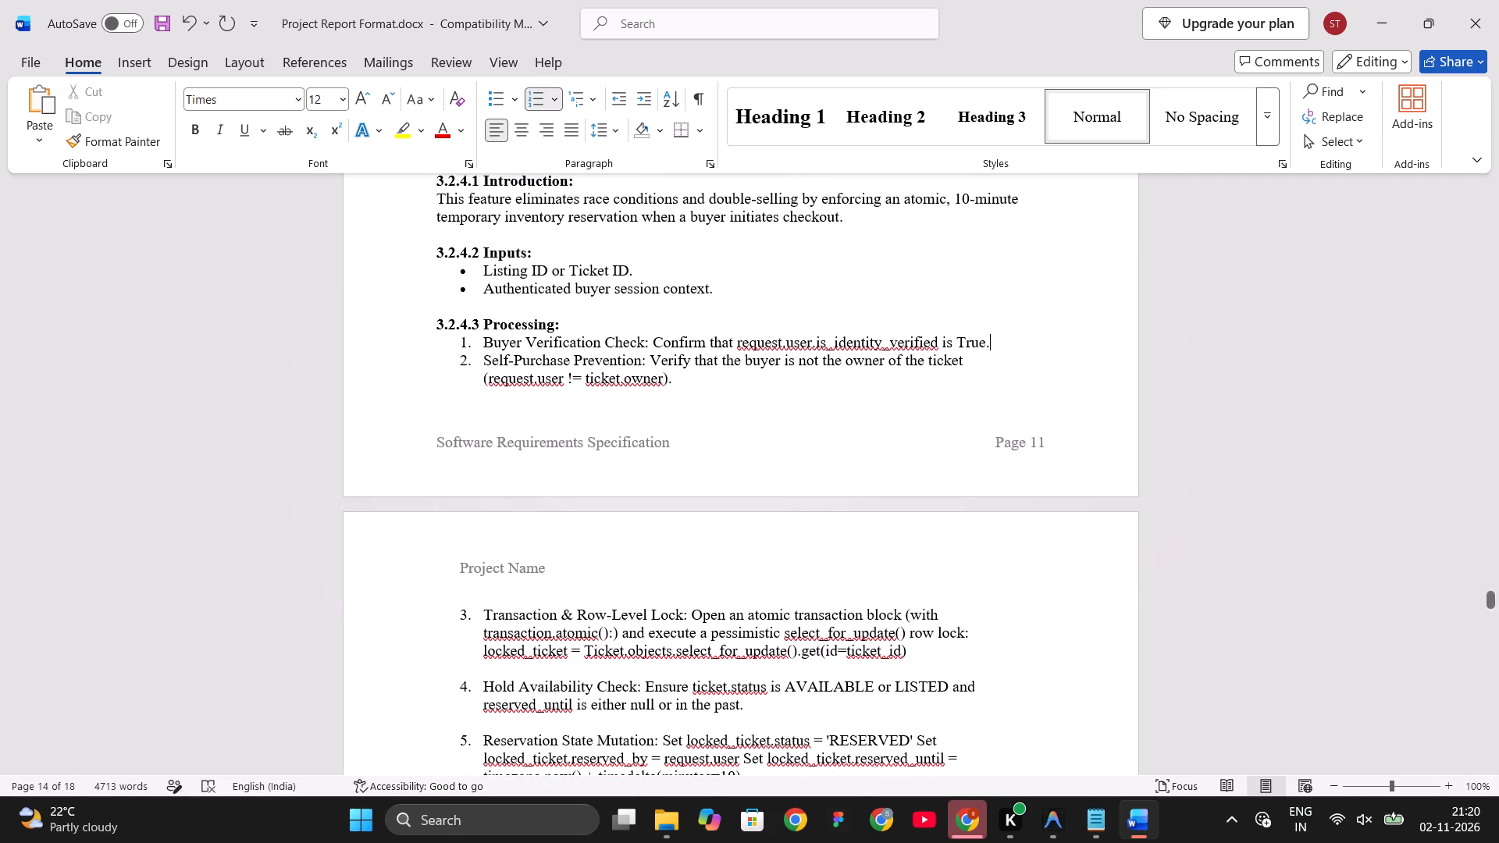
key(BackSpace)
scroll(1006, 343, down, 2)
scroll(825, 429, down, 1)
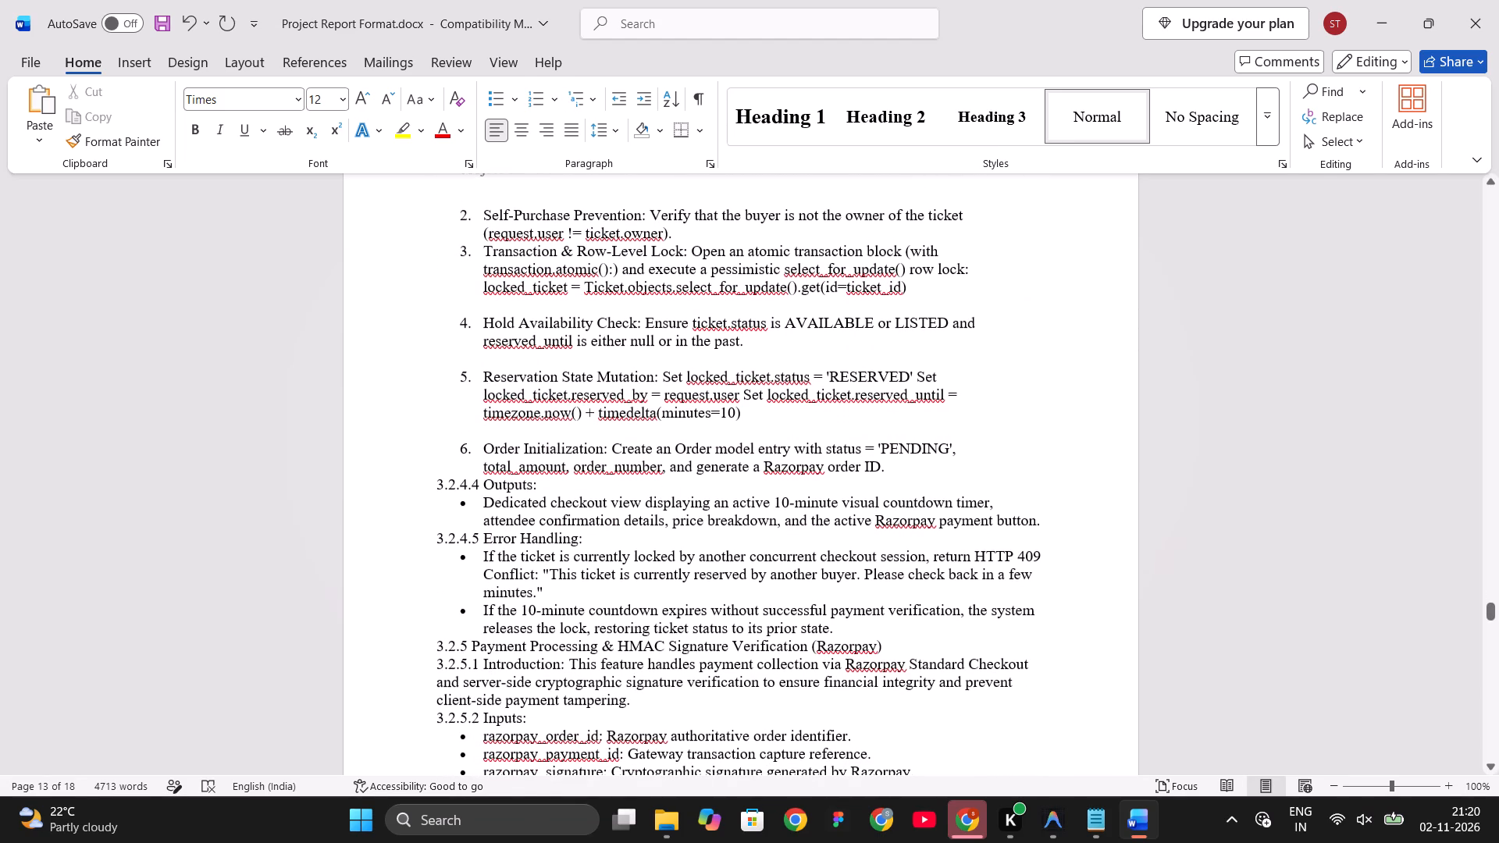
Insert a blank unnumbered line after item 6, Order Initialization, in the 3.2.4.3 Processing list.
click(920, 464)
key(Return)
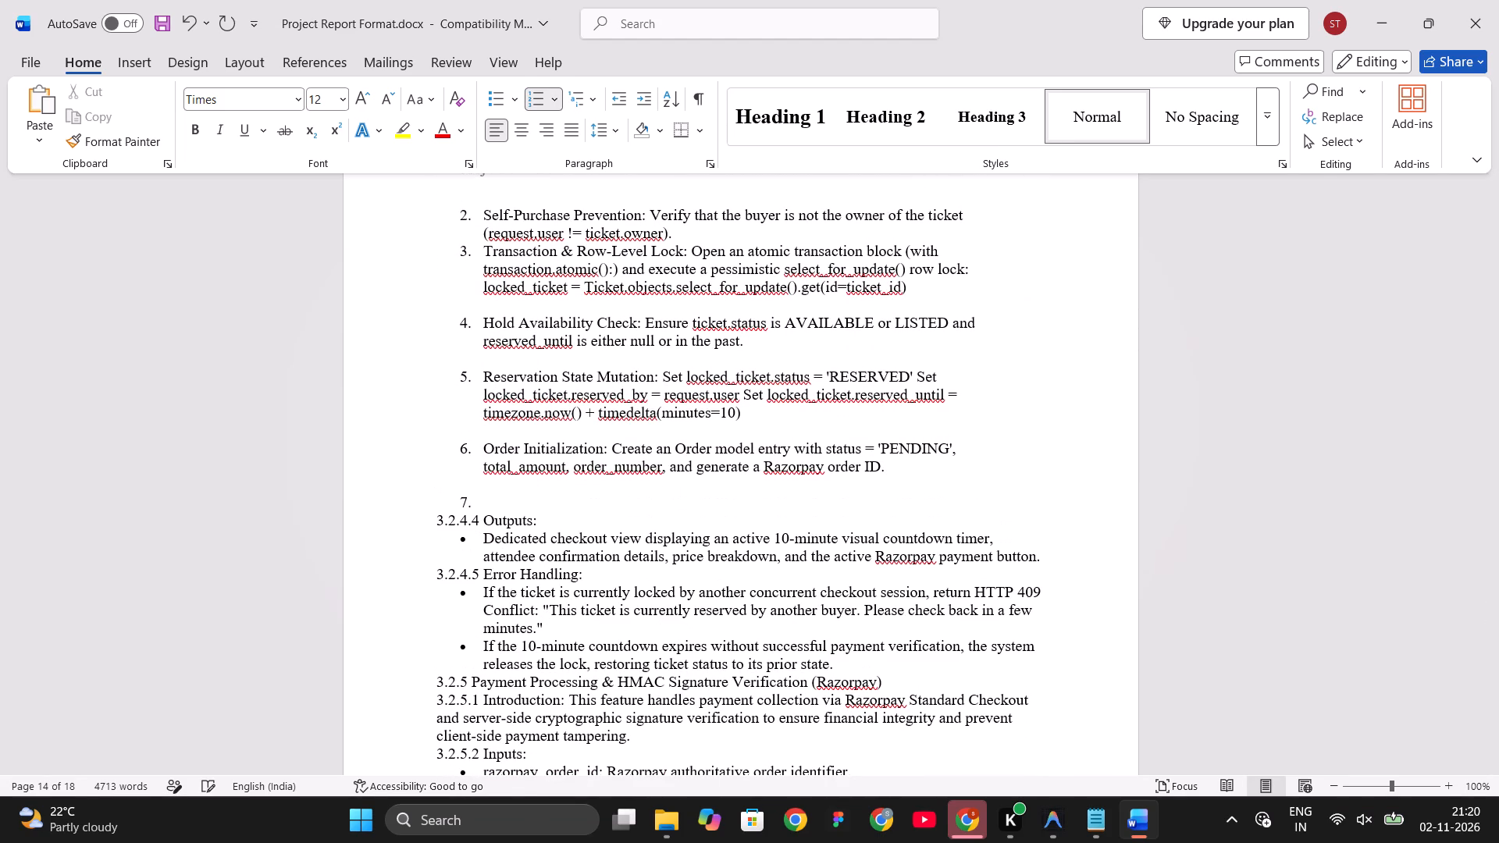
key(BackSpace)
key(BackSpace)
key(BackSpace)
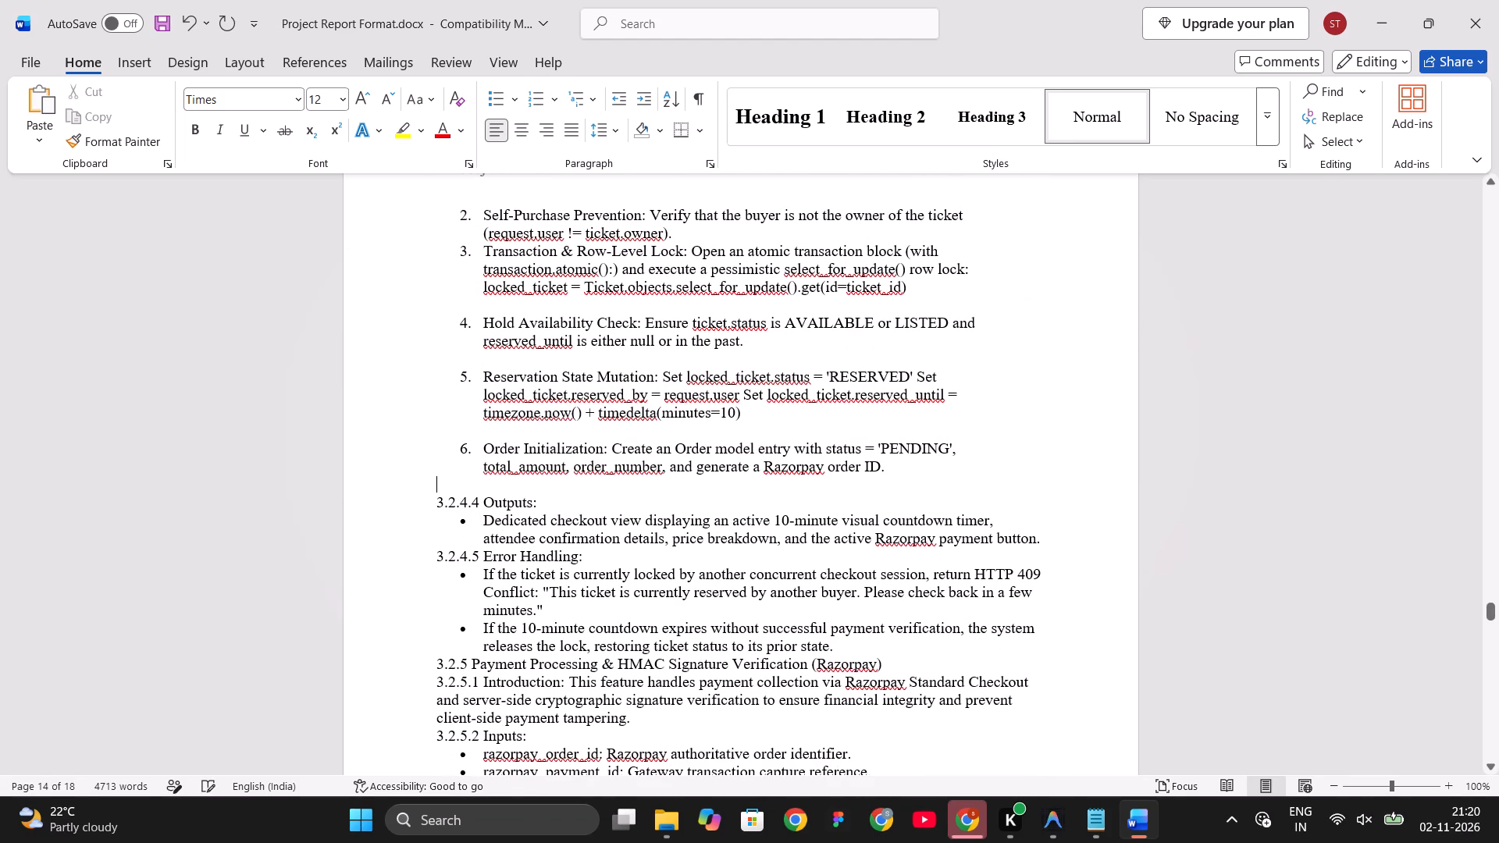
Make the heading "3.2.4.4 Outputs:" bold and insert a blank line below it.
drag(545, 503, 453, 494)
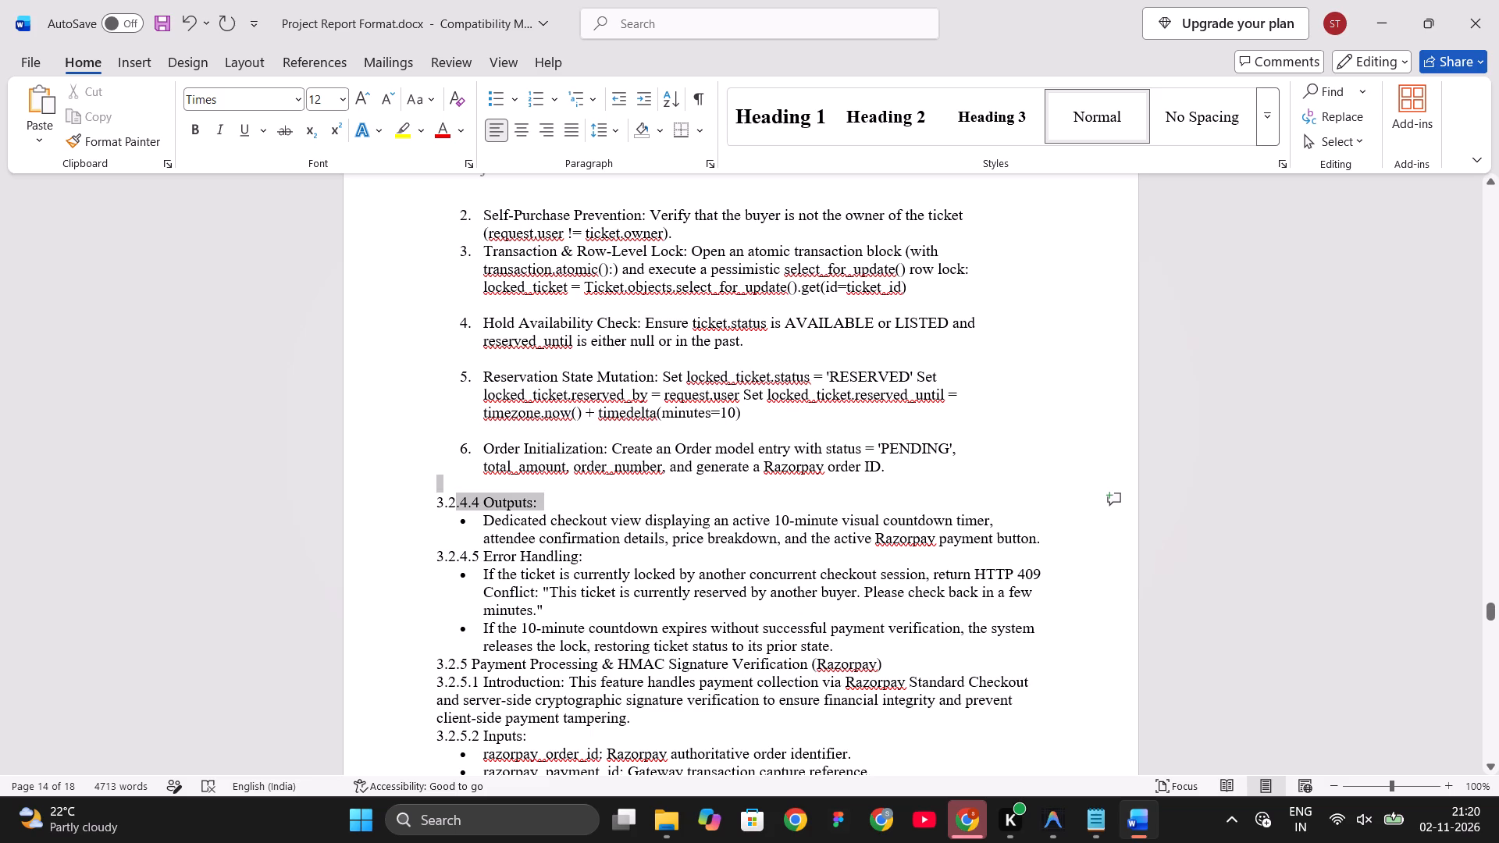
drag(453, 494, 437, 498)
click(443, 468)
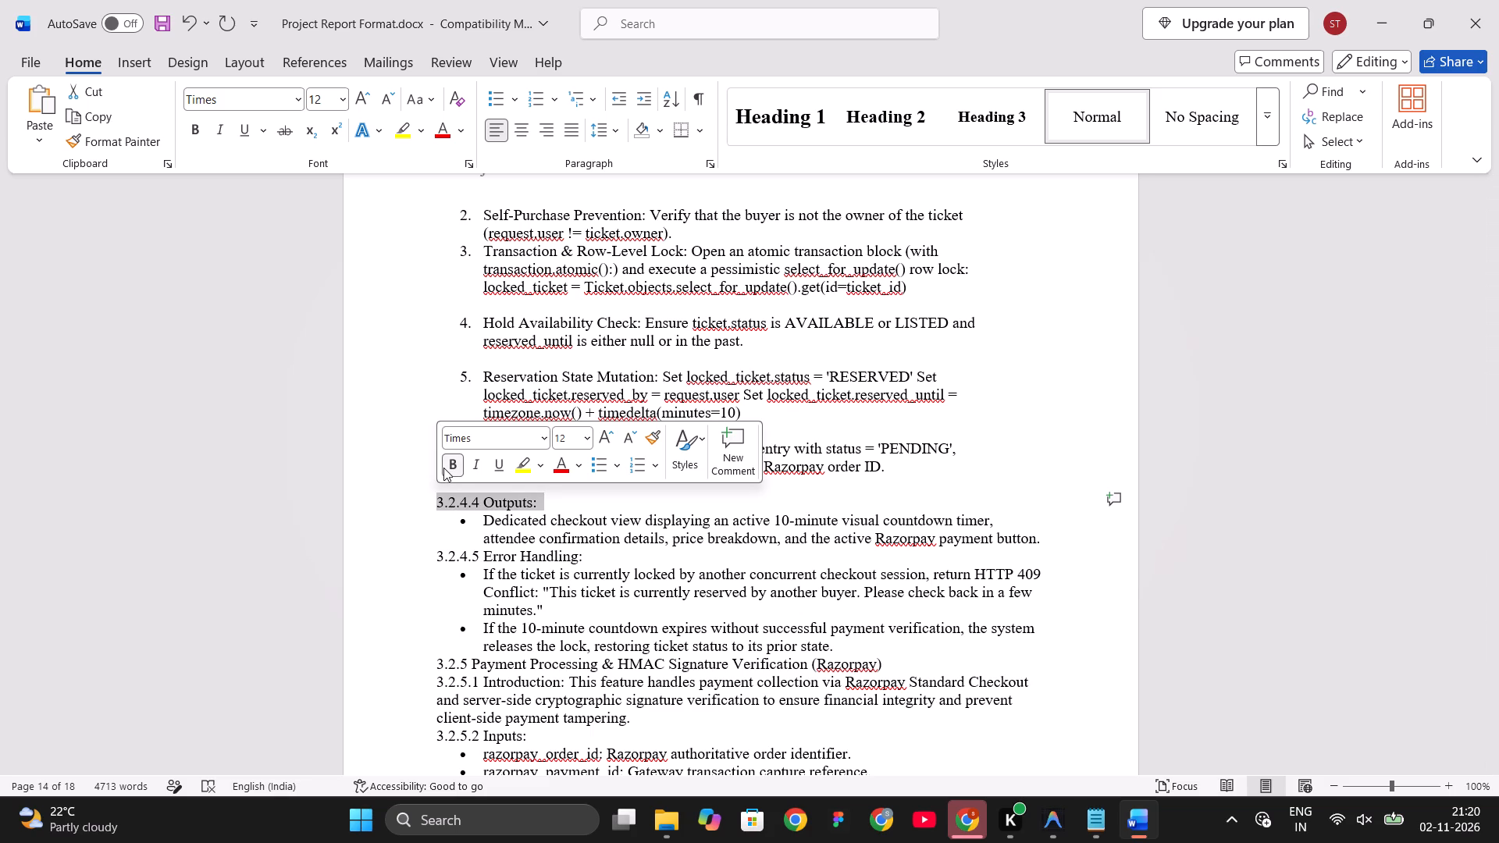
click(596, 505)
key(Return)
key(BackSpace)
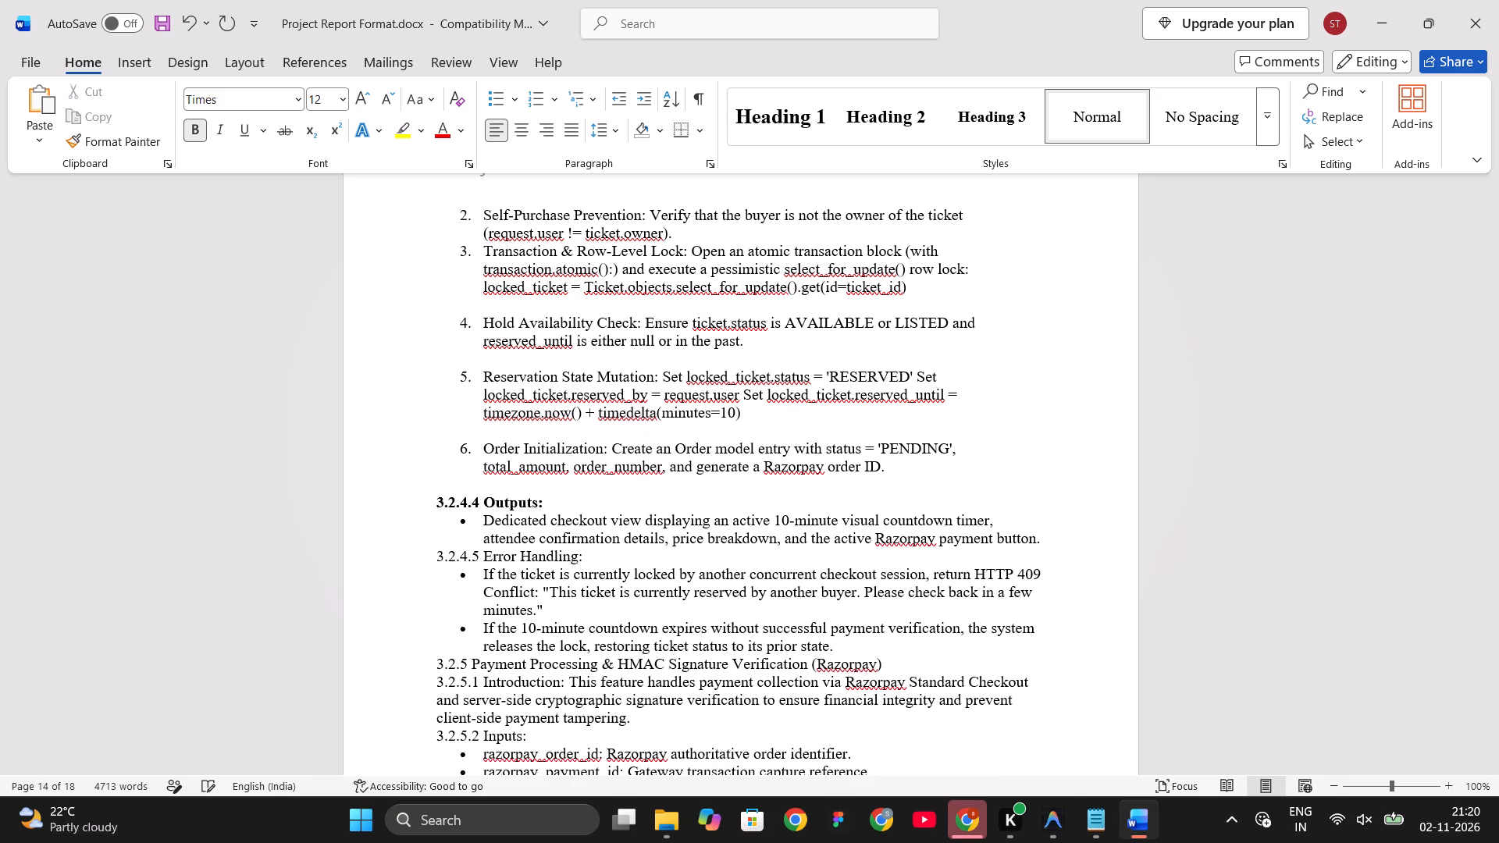
key(Return)
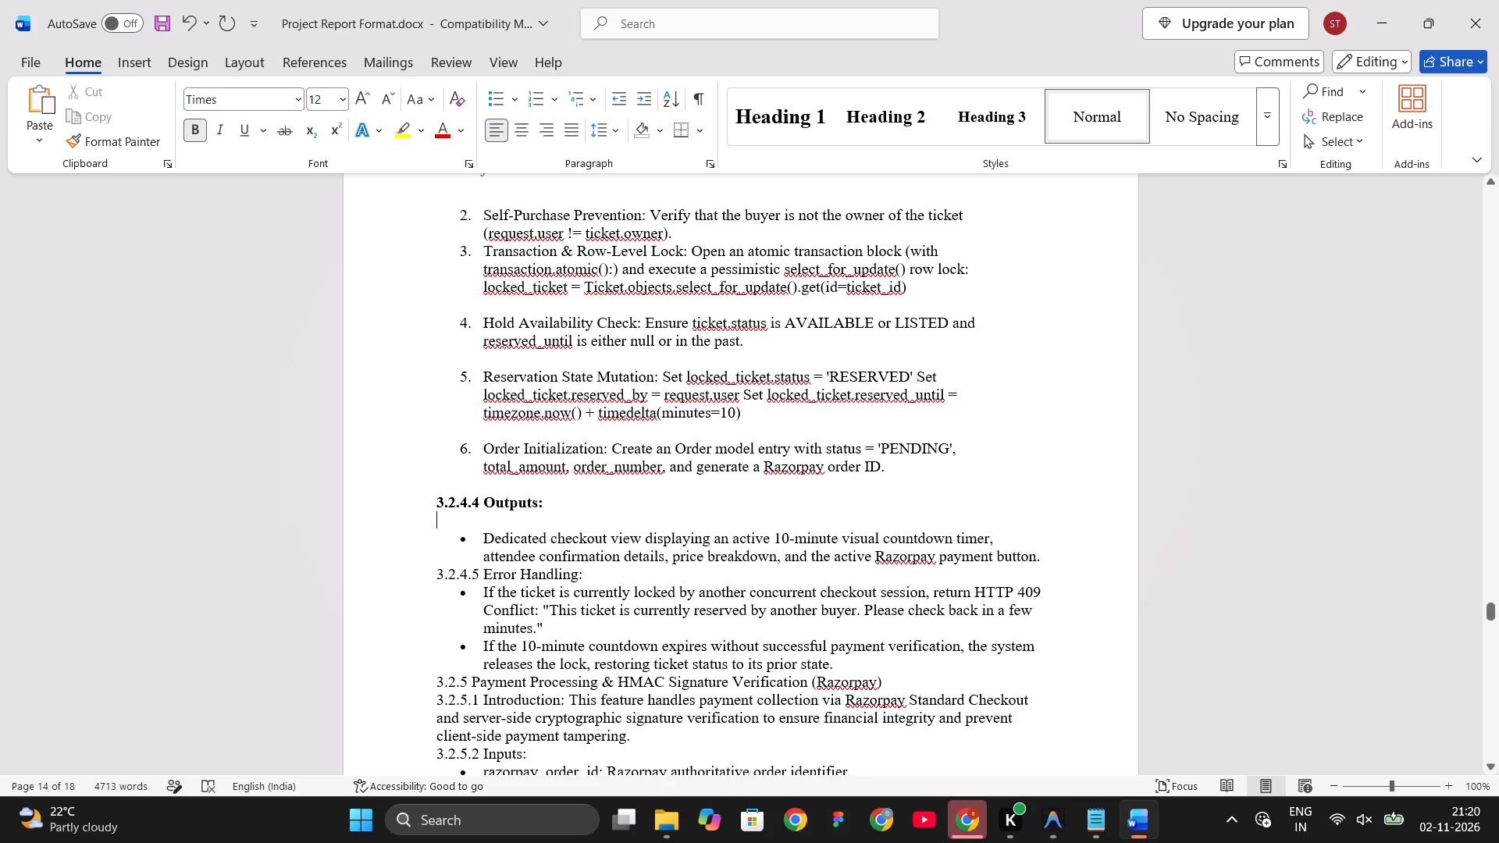
Insert a blank unbulleted line after the checkout view bullet under 3.2.4.4 Outputs.
click(1042, 557)
key(Return)
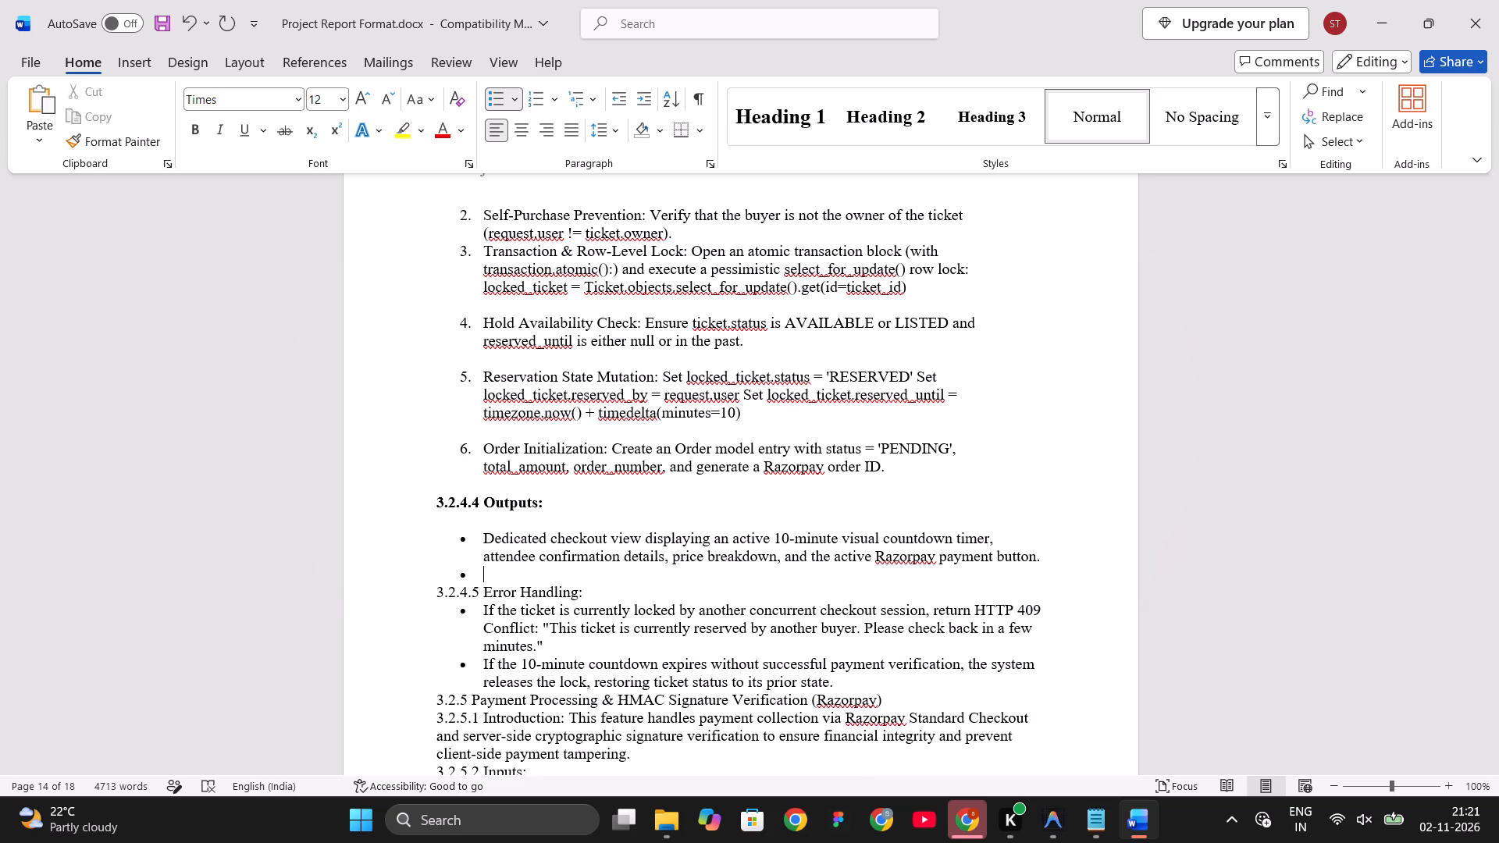
key(BackSpace)
Make the heading "3.2.4.5 Error Handling:" bold and insert a blank line below it.
drag(590, 589, 431, 585)
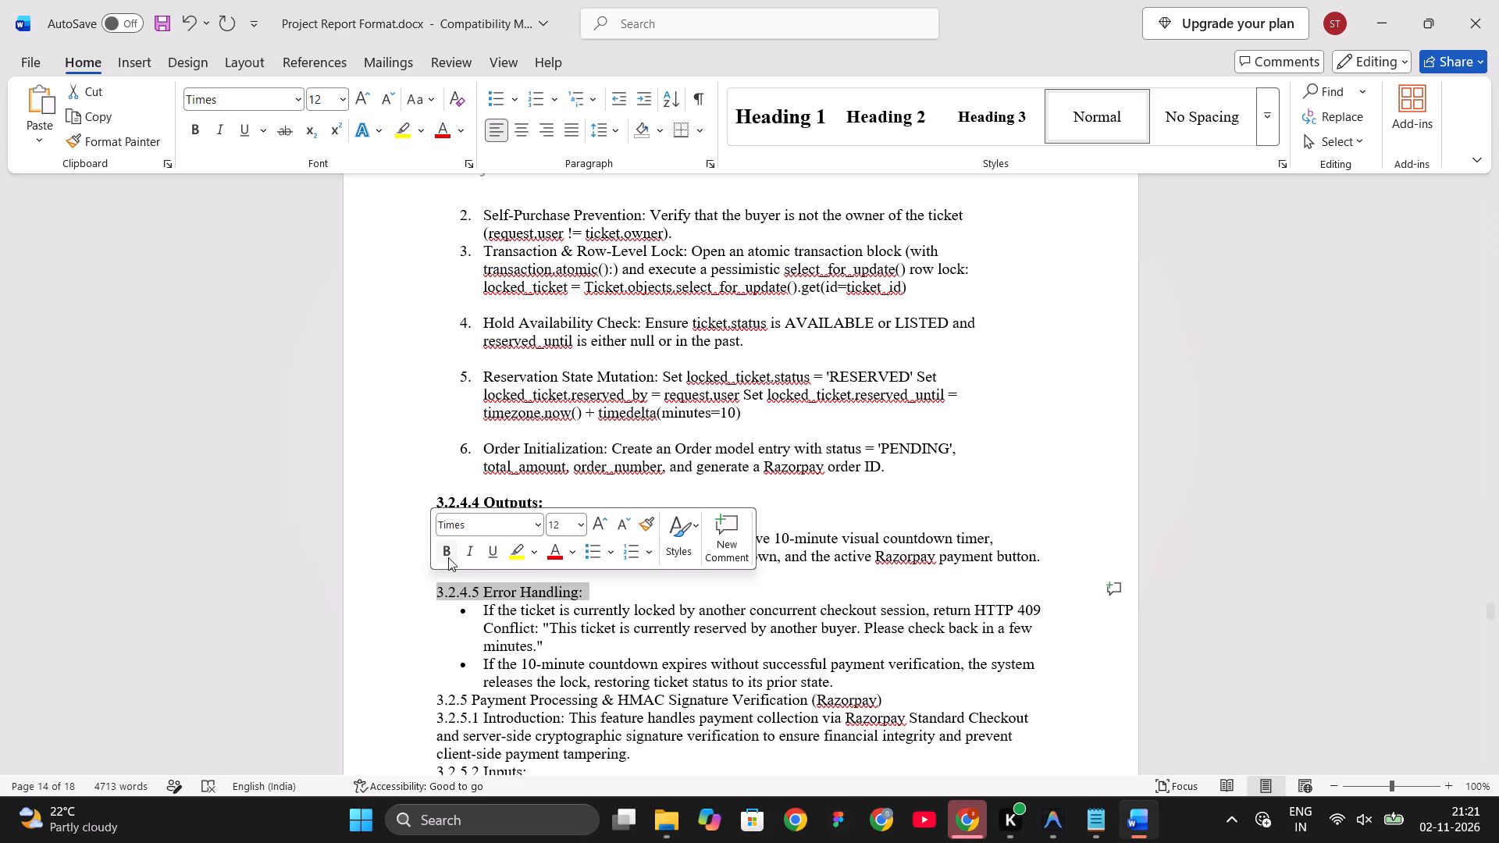
click(448, 557)
scroll(448, 557, down, 1)
click(607, 553)
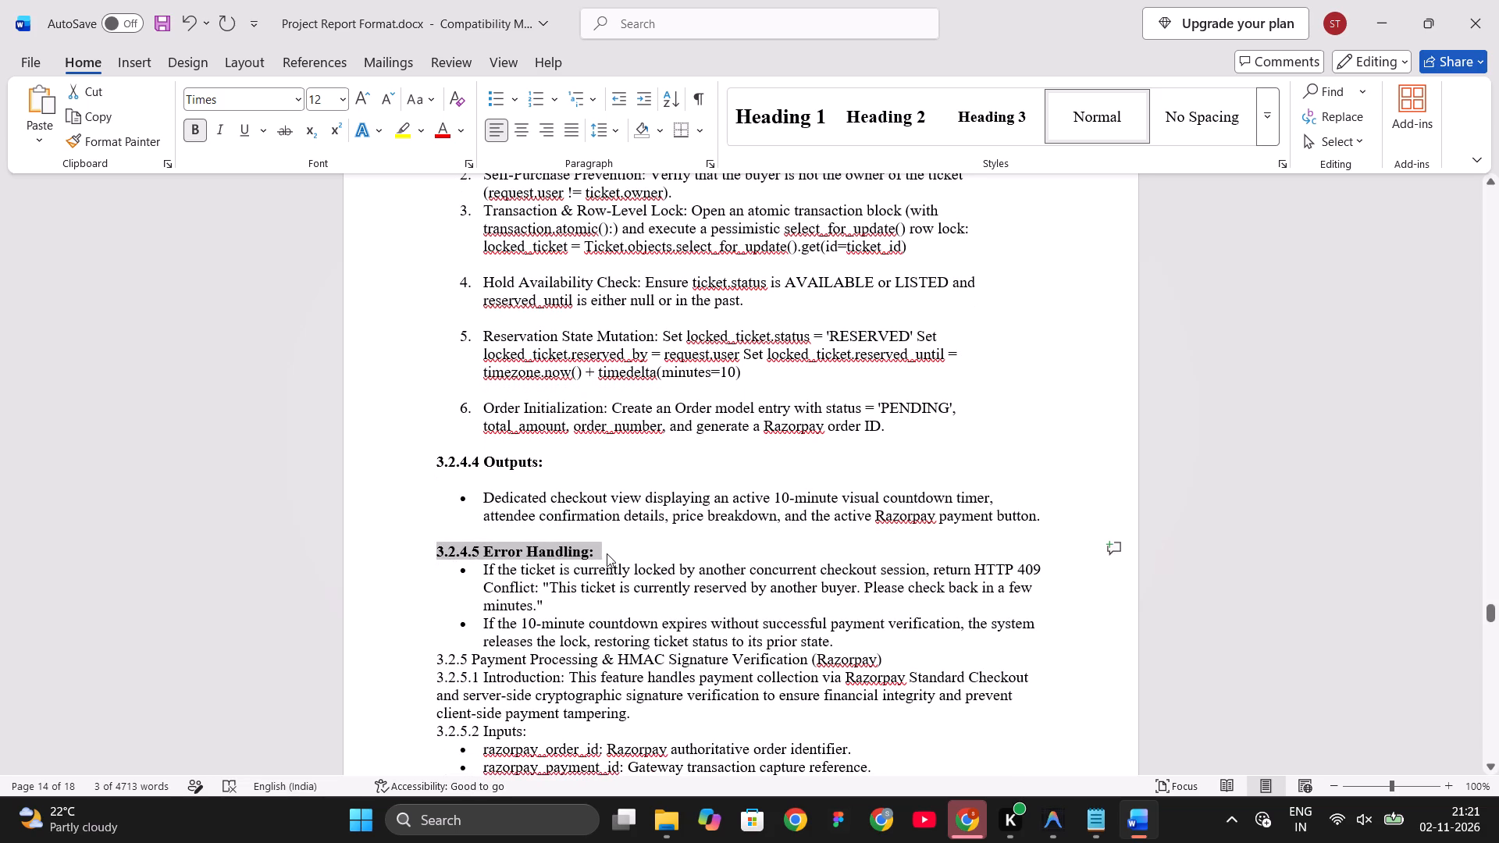
key(Return)
Insert a blank unbulleted line after each of the two bullets under 3.2.4.5 Error Handling.
scroll(607, 553, down, 1)
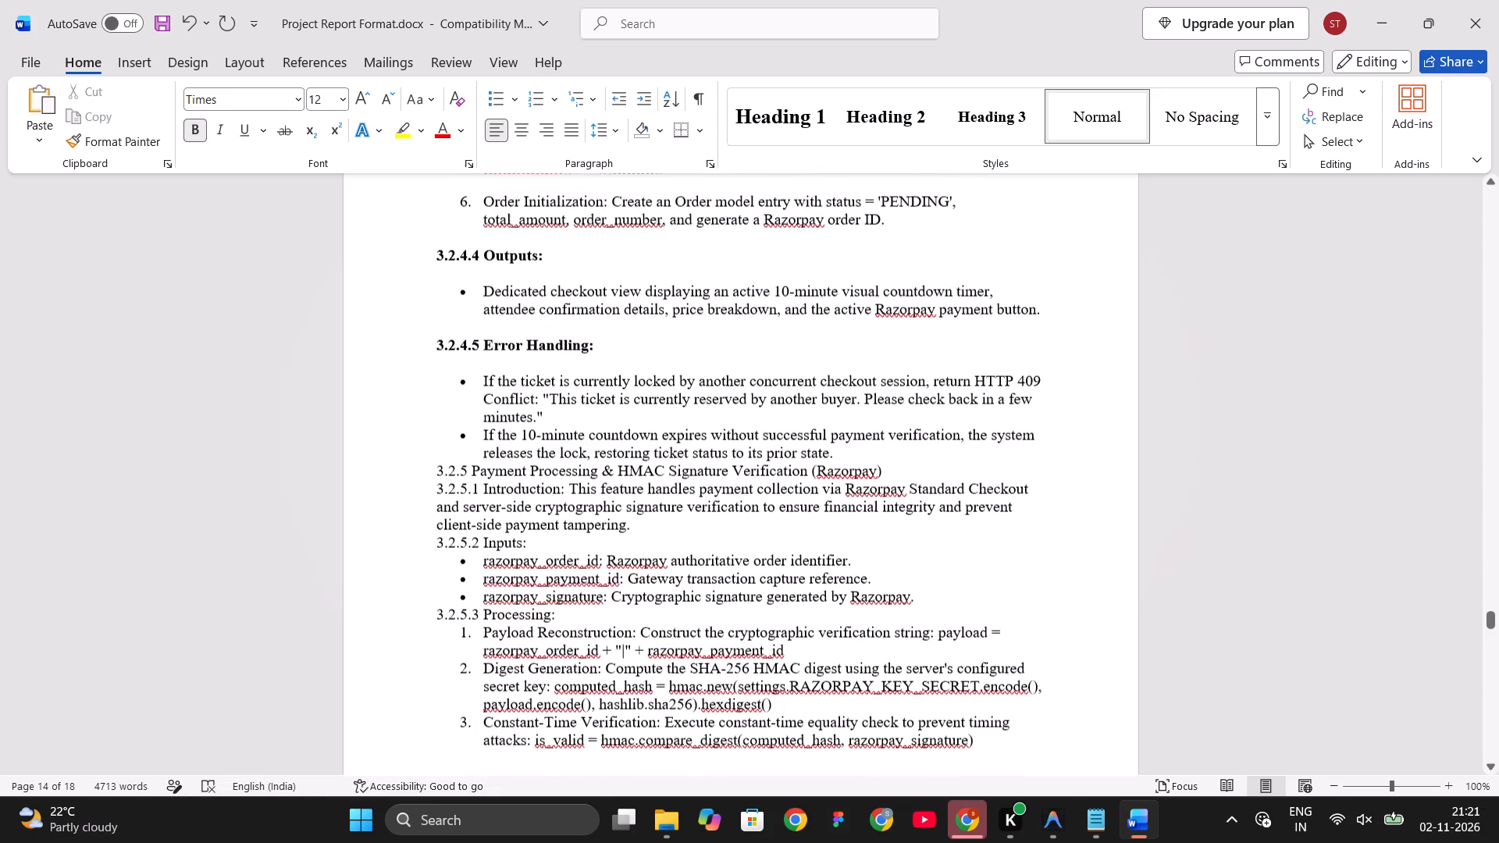
click(551, 384)
key(Return)
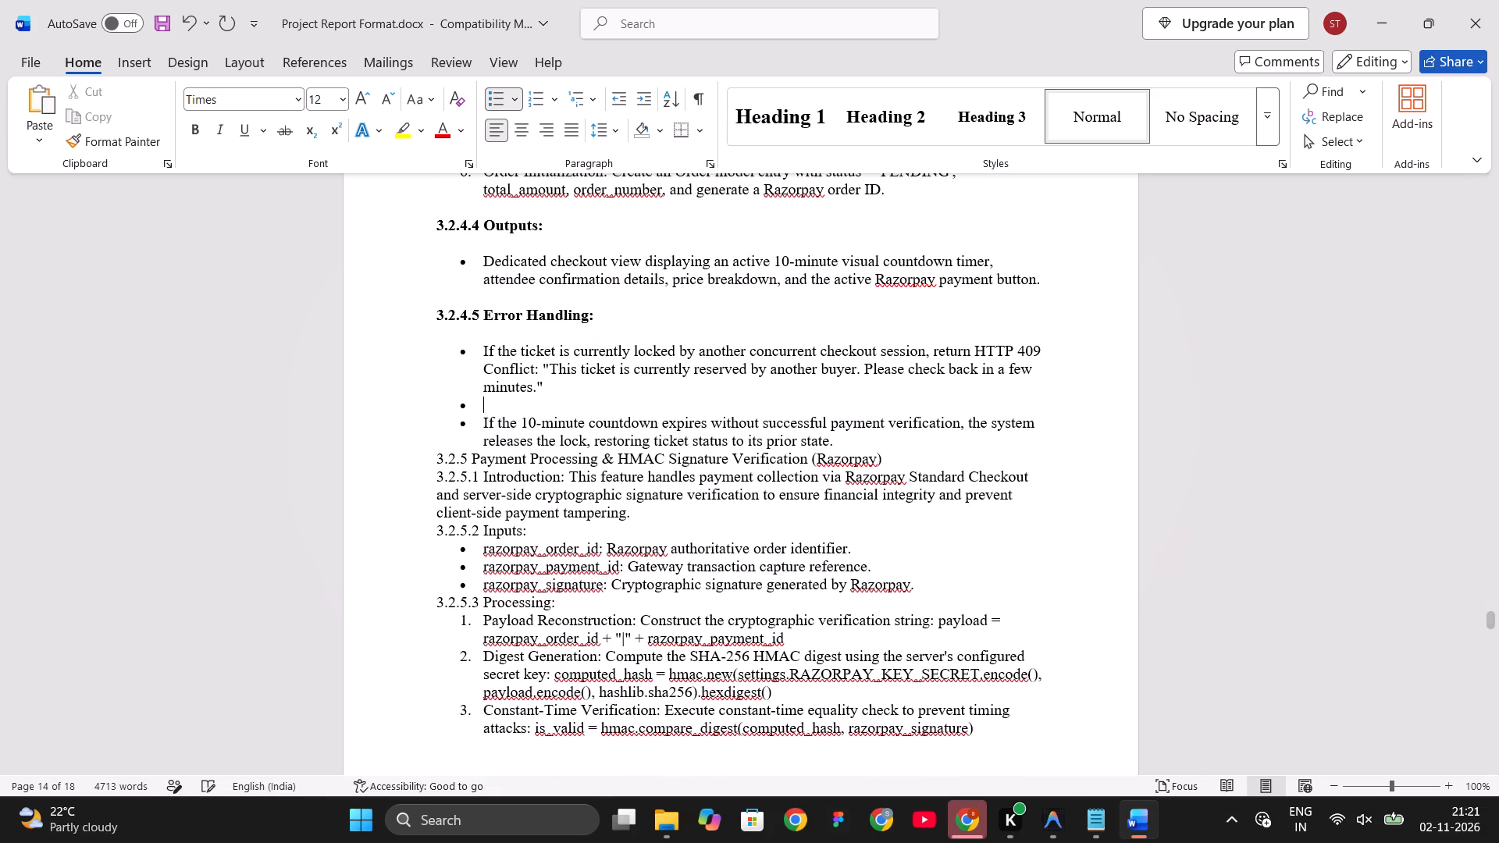
key(BackSpace)
click(847, 437)
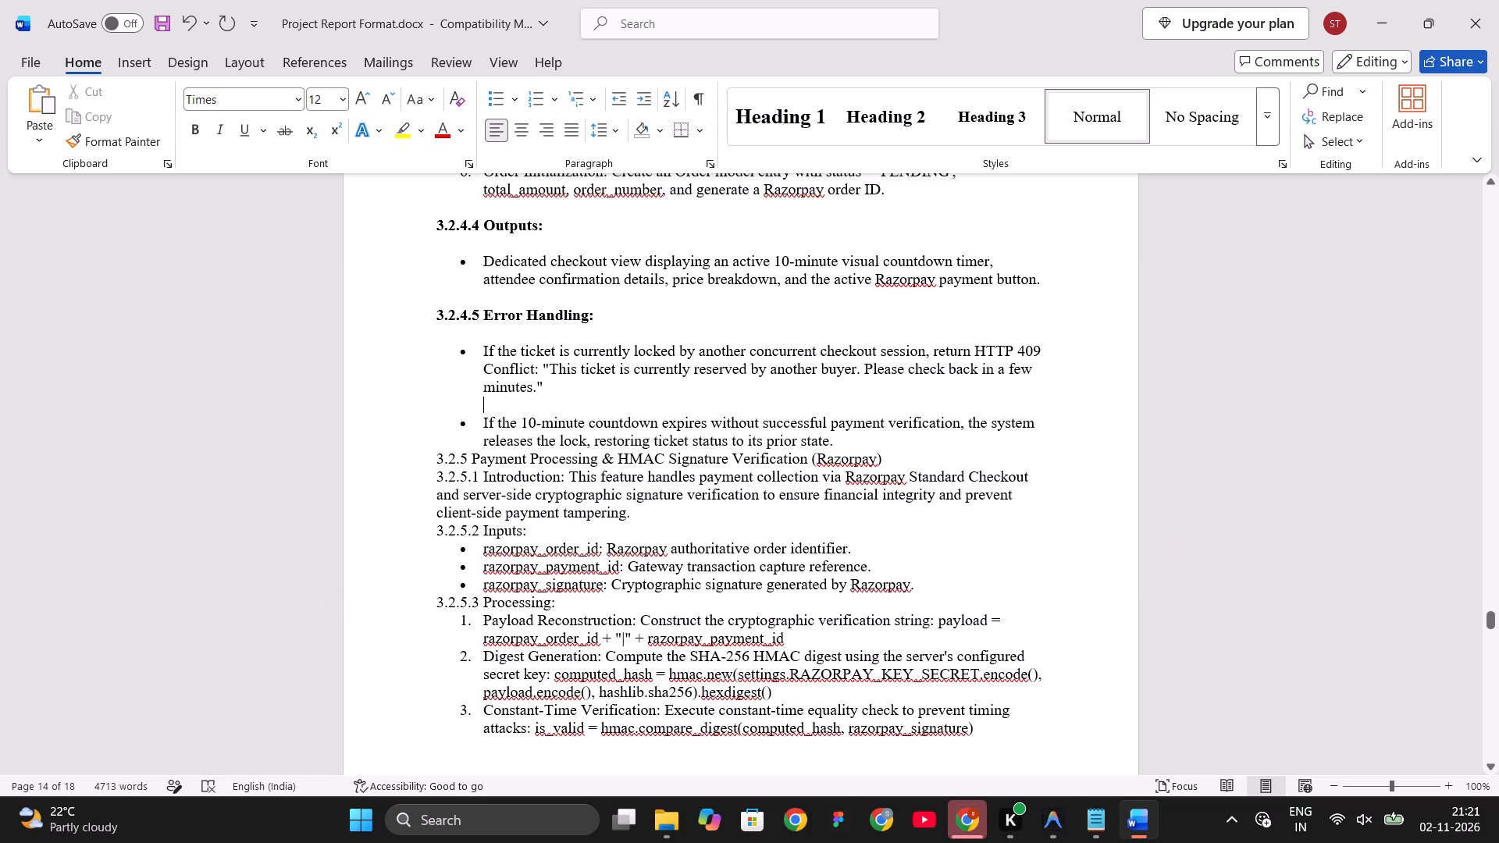
key(Return)
key(BackSpace)
key(BackSpace)
key(BackSpace)
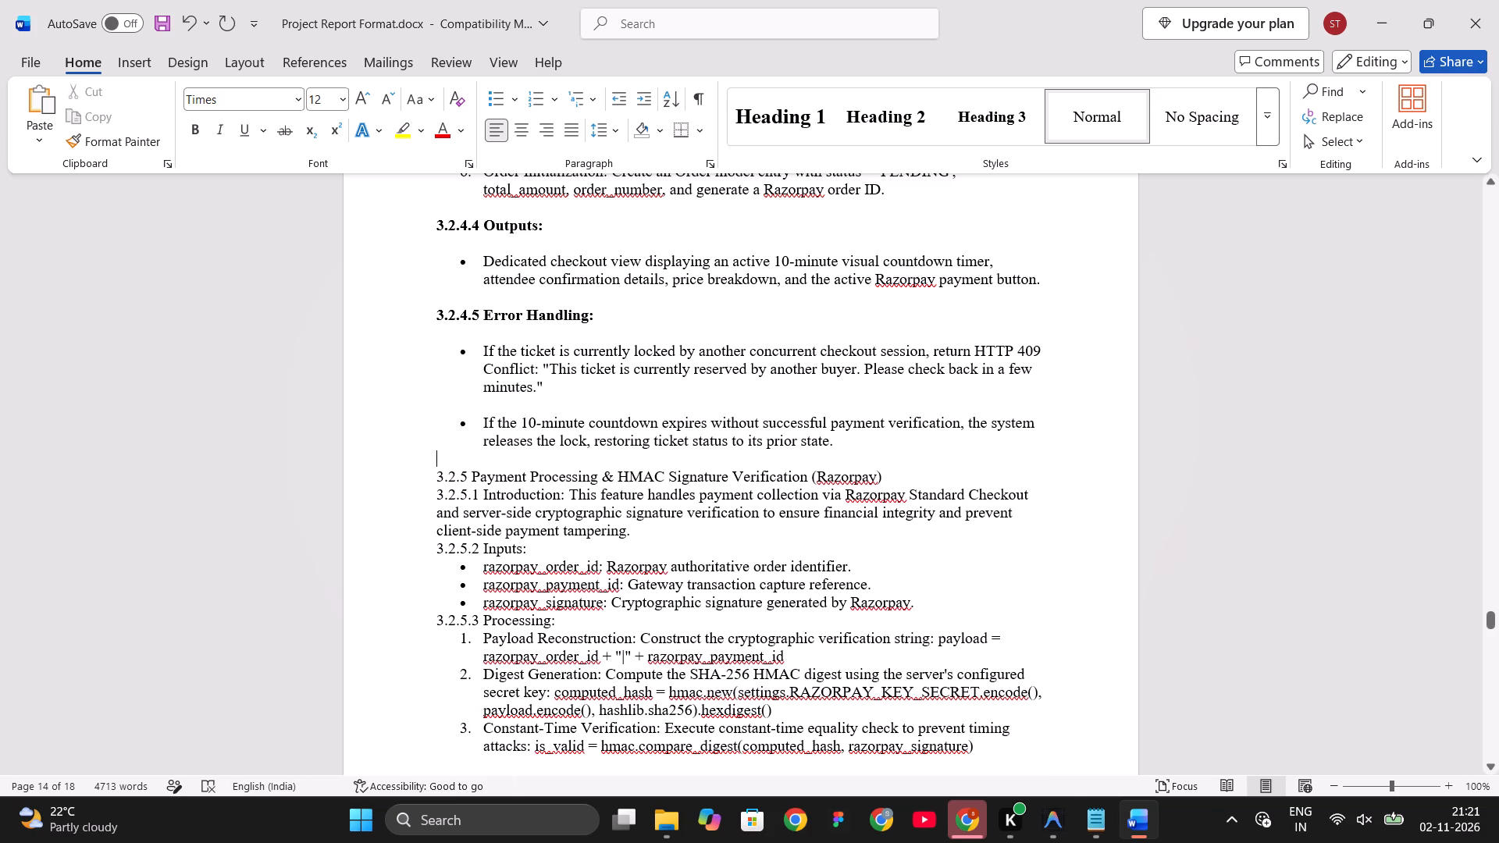
Make the heading "3.2.5 Payment Processing & HMAC Signature Verification (Razorpay)" bold and insert a blank line below it.
drag(888, 475, 436, 459)
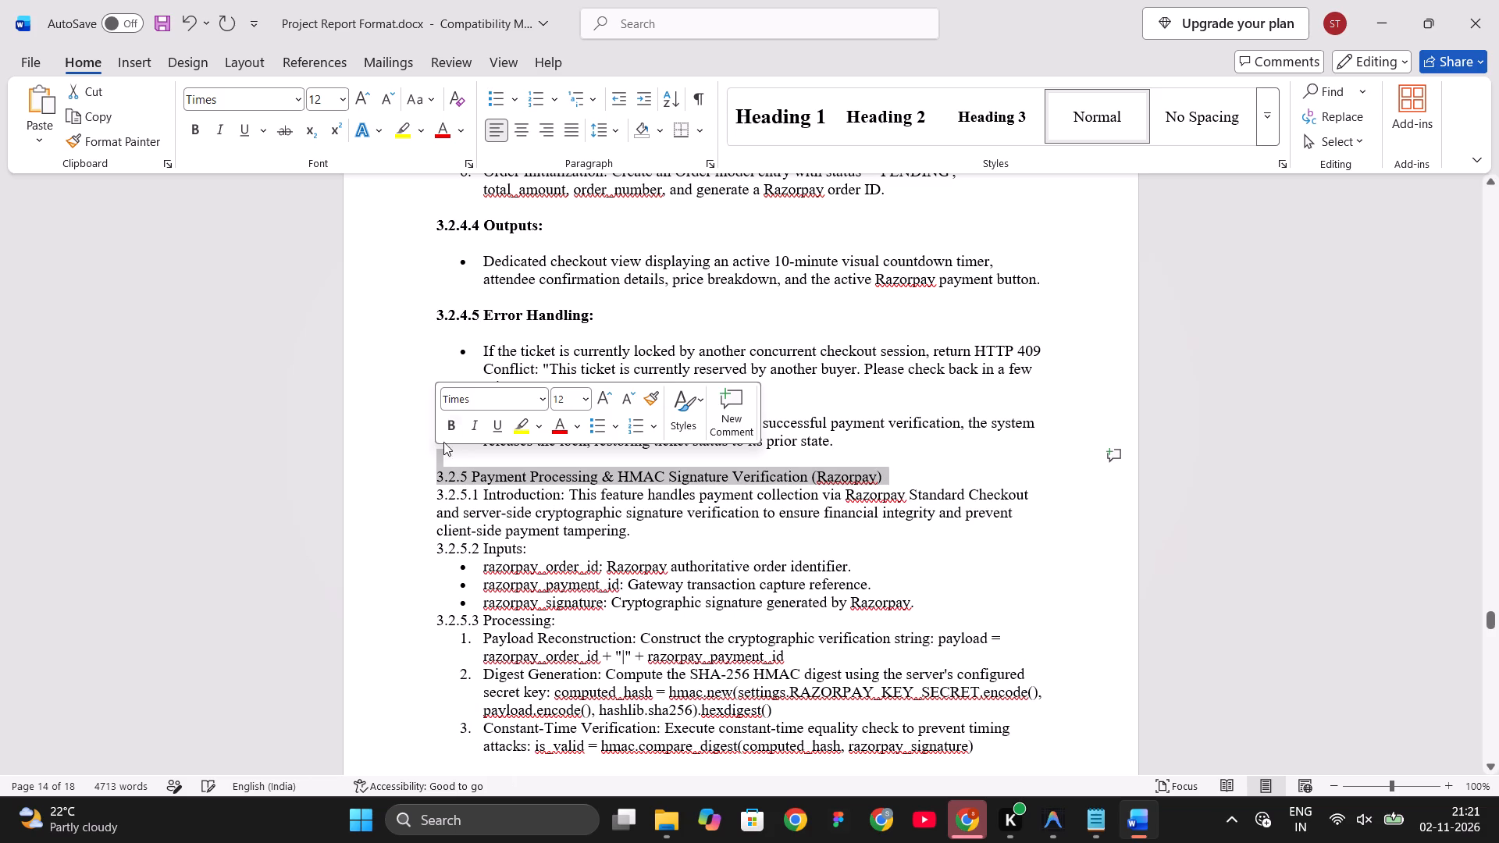
click(446, 429)
click(915, 464)
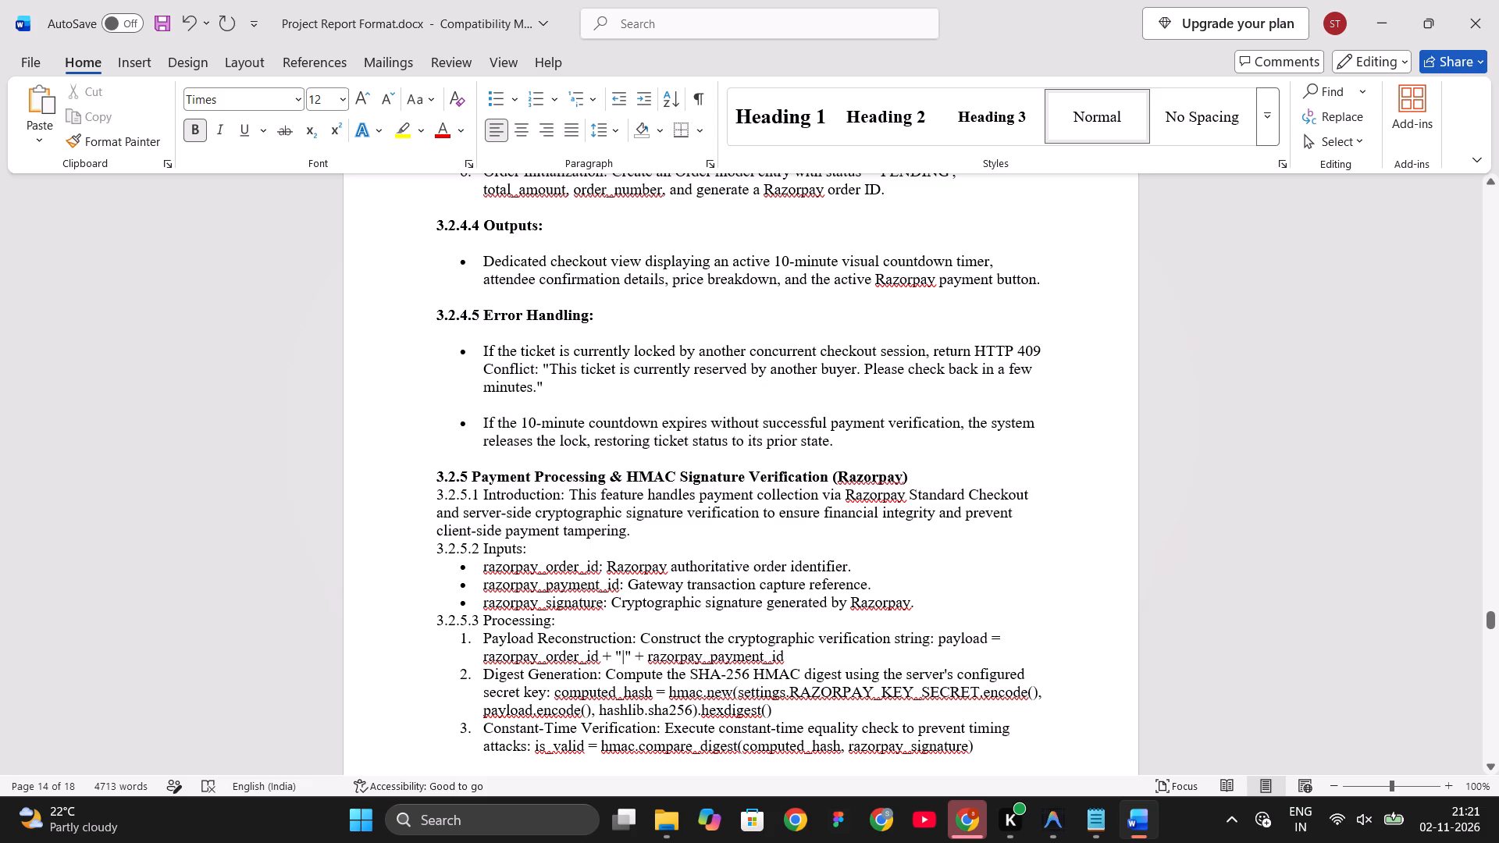
click(929, 479)
key(Return)
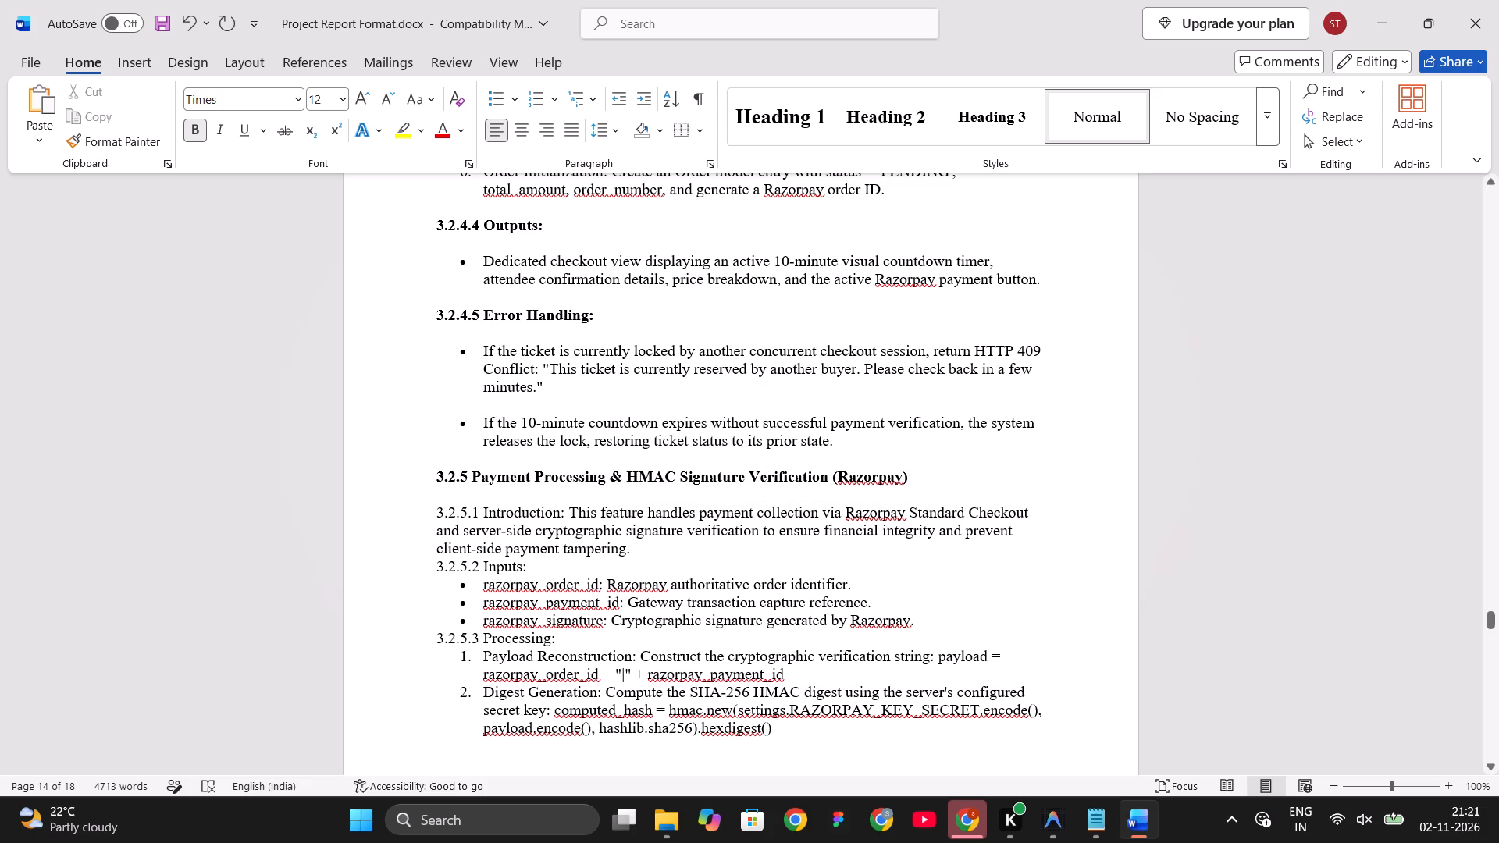
Split "3.2.5.1 Introduction:" from its paragraph onto its own line, make it bold, and insert a blank line below it.
click(570, 514)
key(Return)
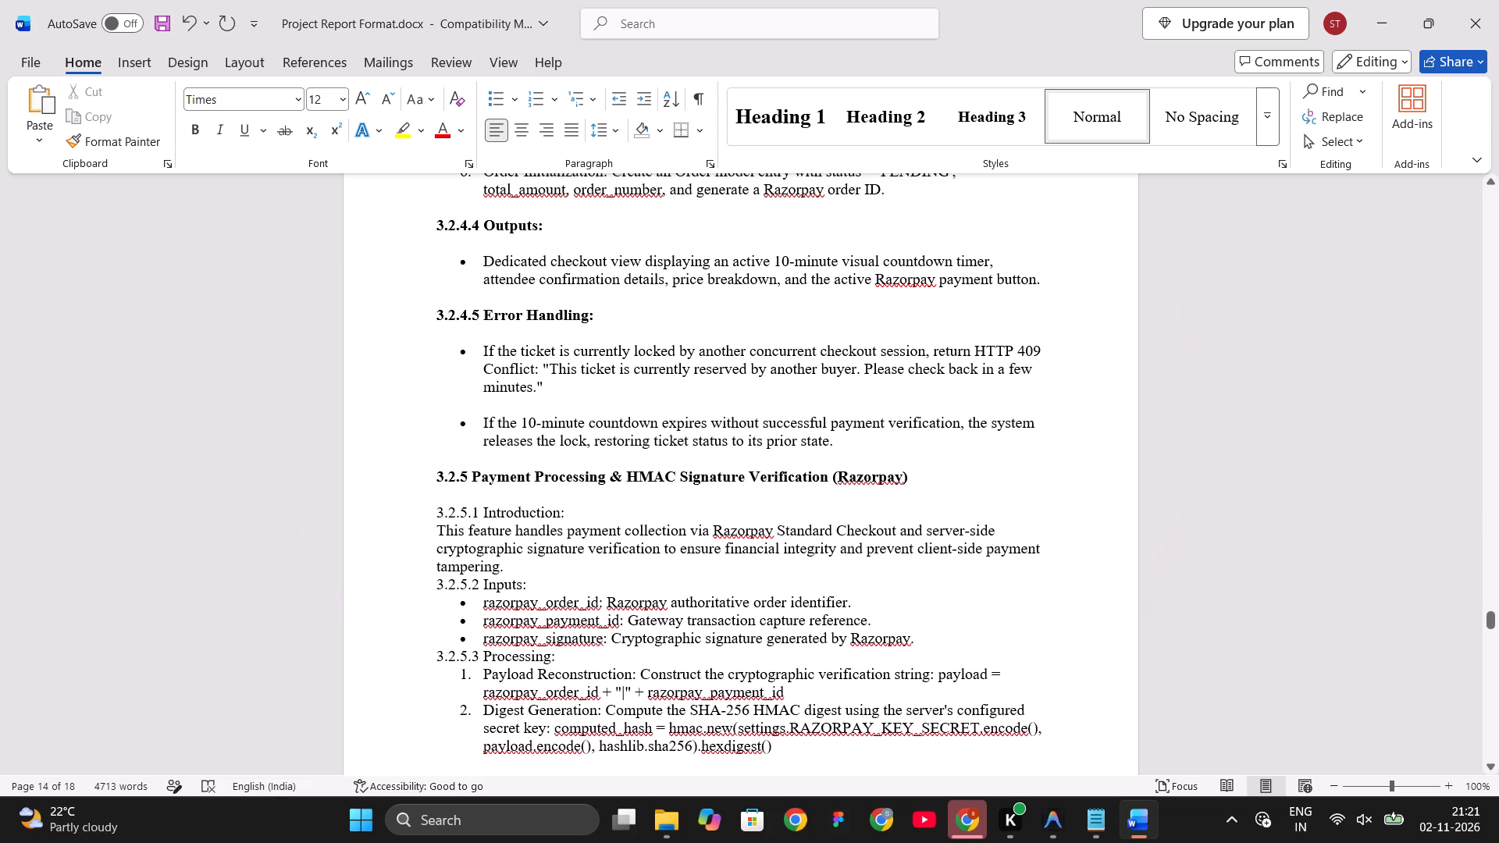
drag(575, 511, 436, 509)
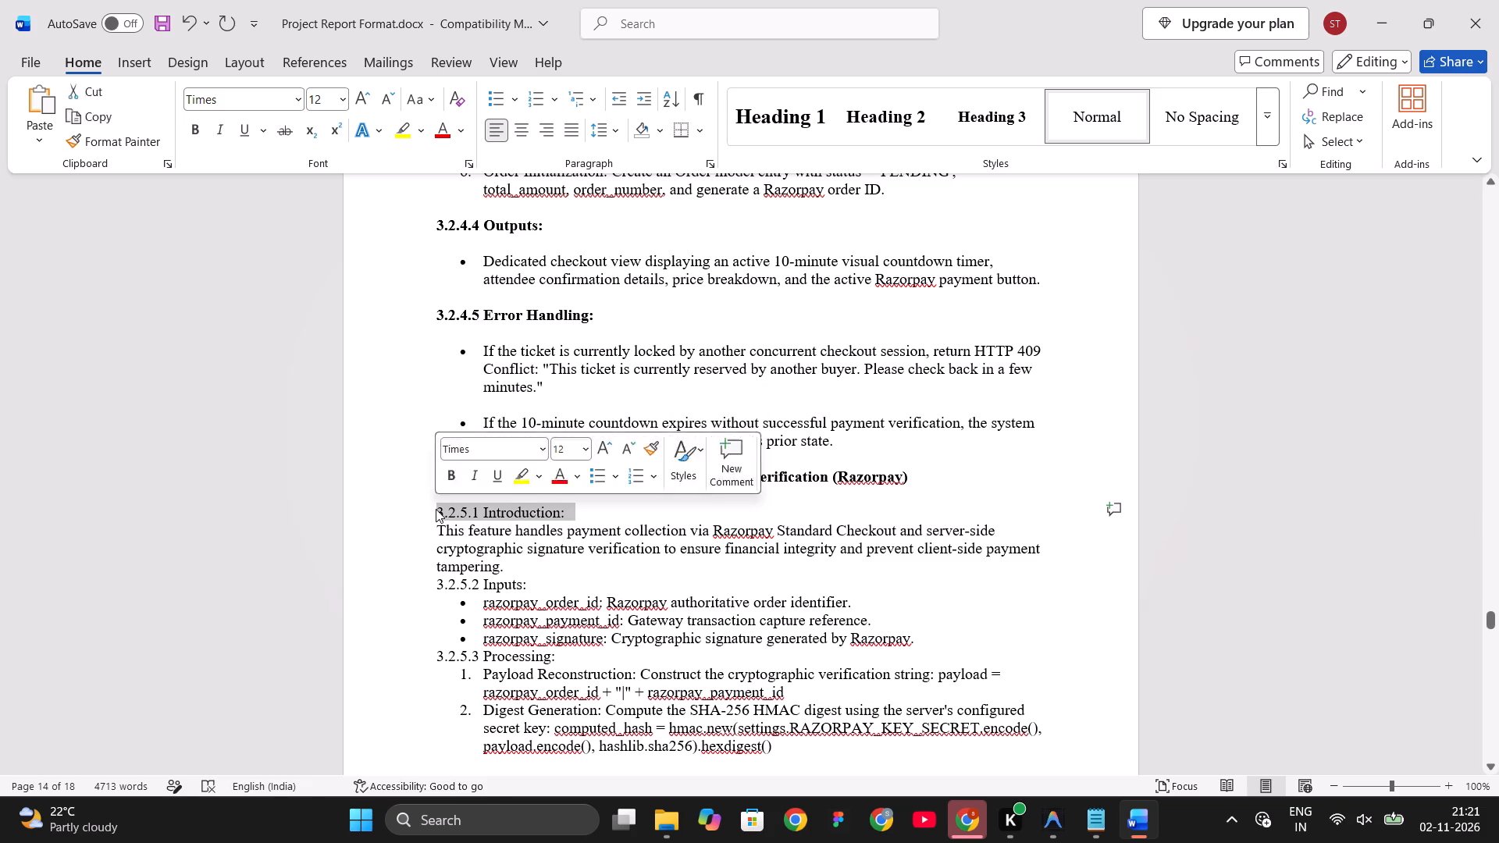
click(446, 477)
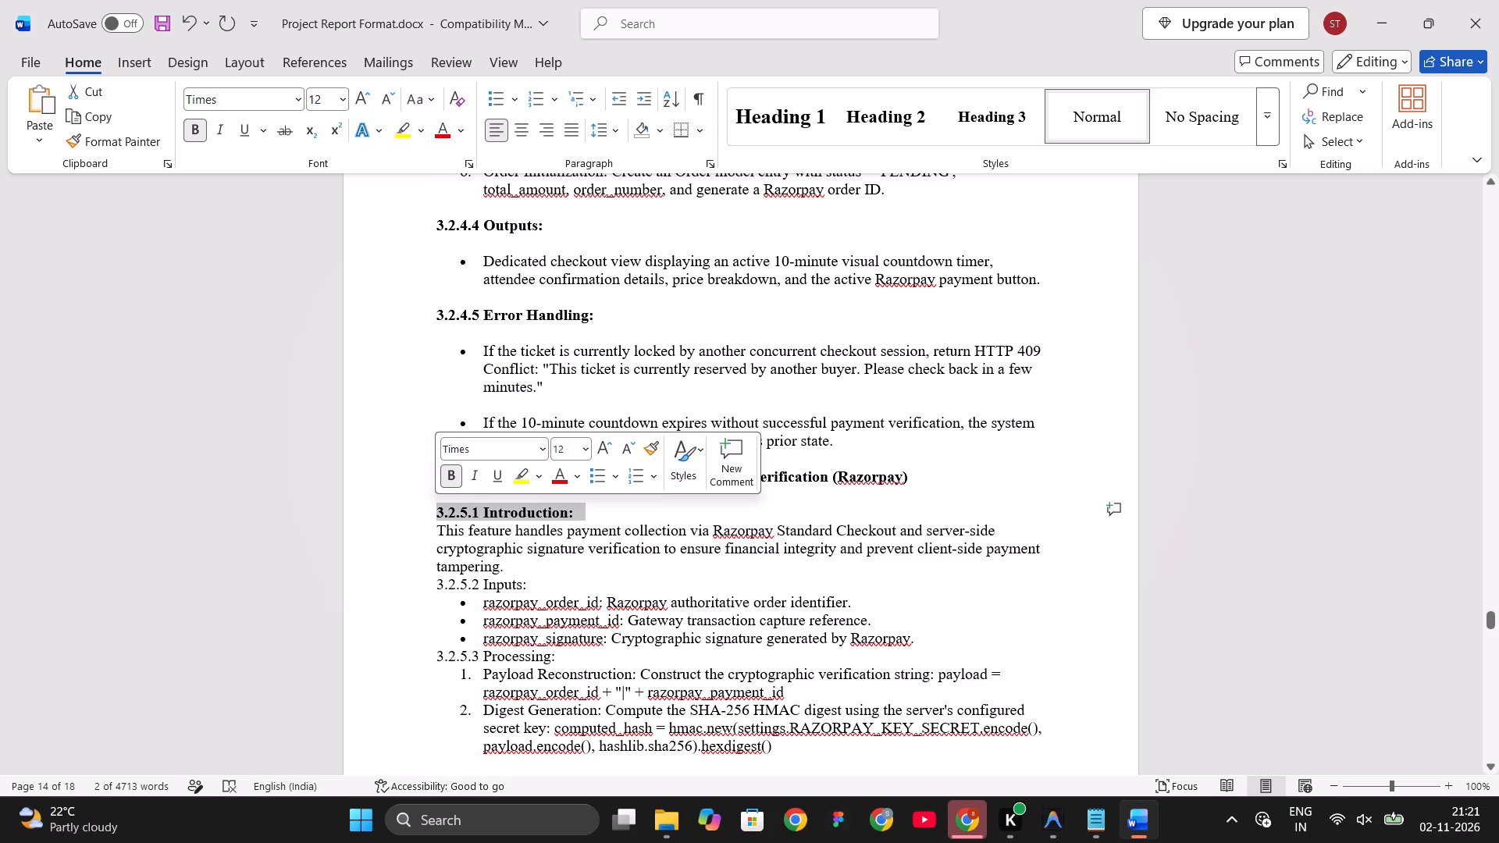
click(577, 525)
click(578, 514)
key(Return)
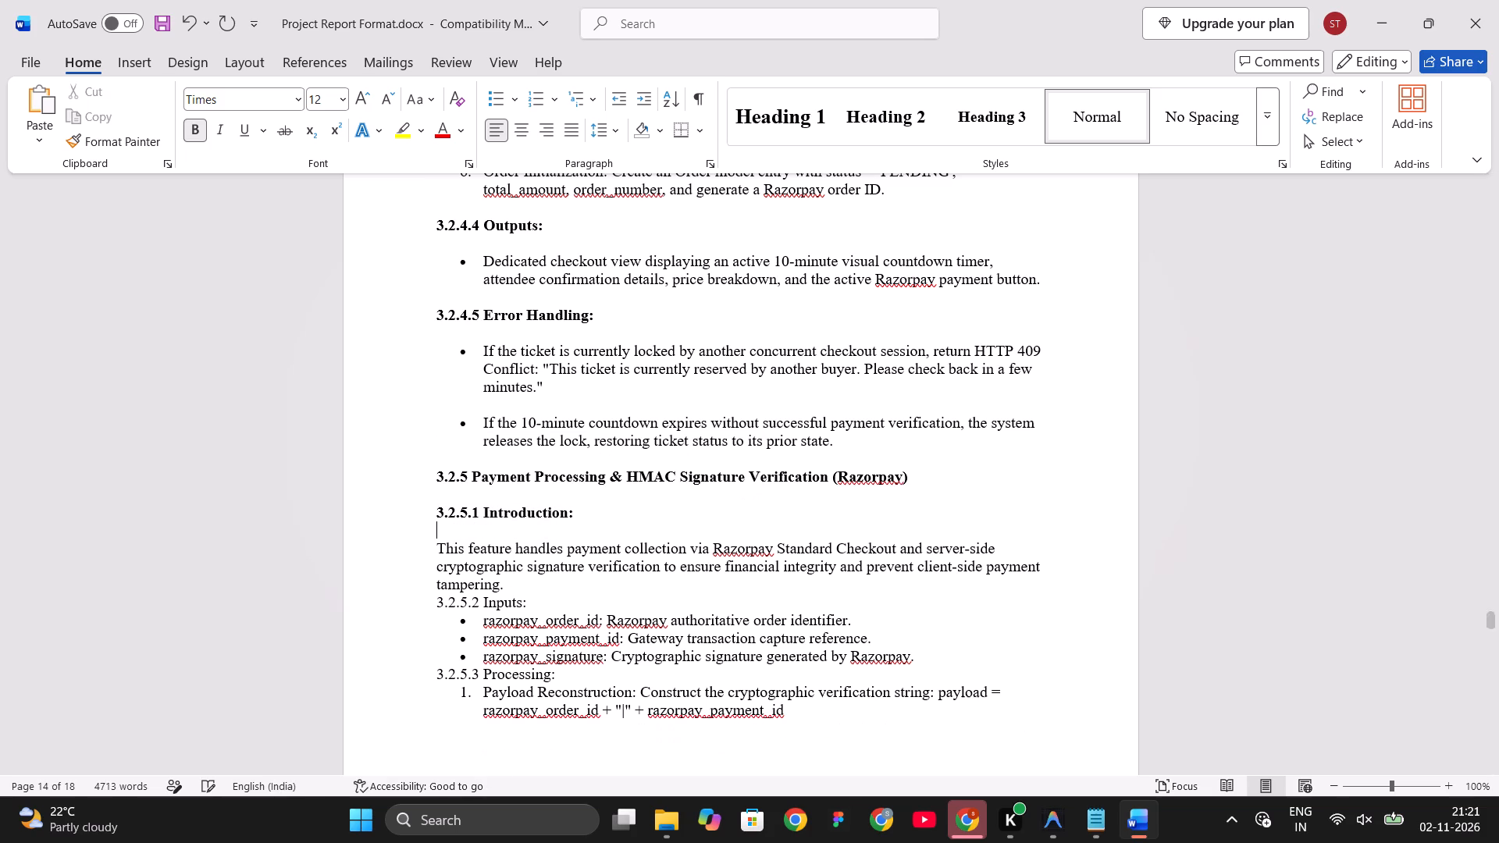
key(BackSpace)
key(Return)
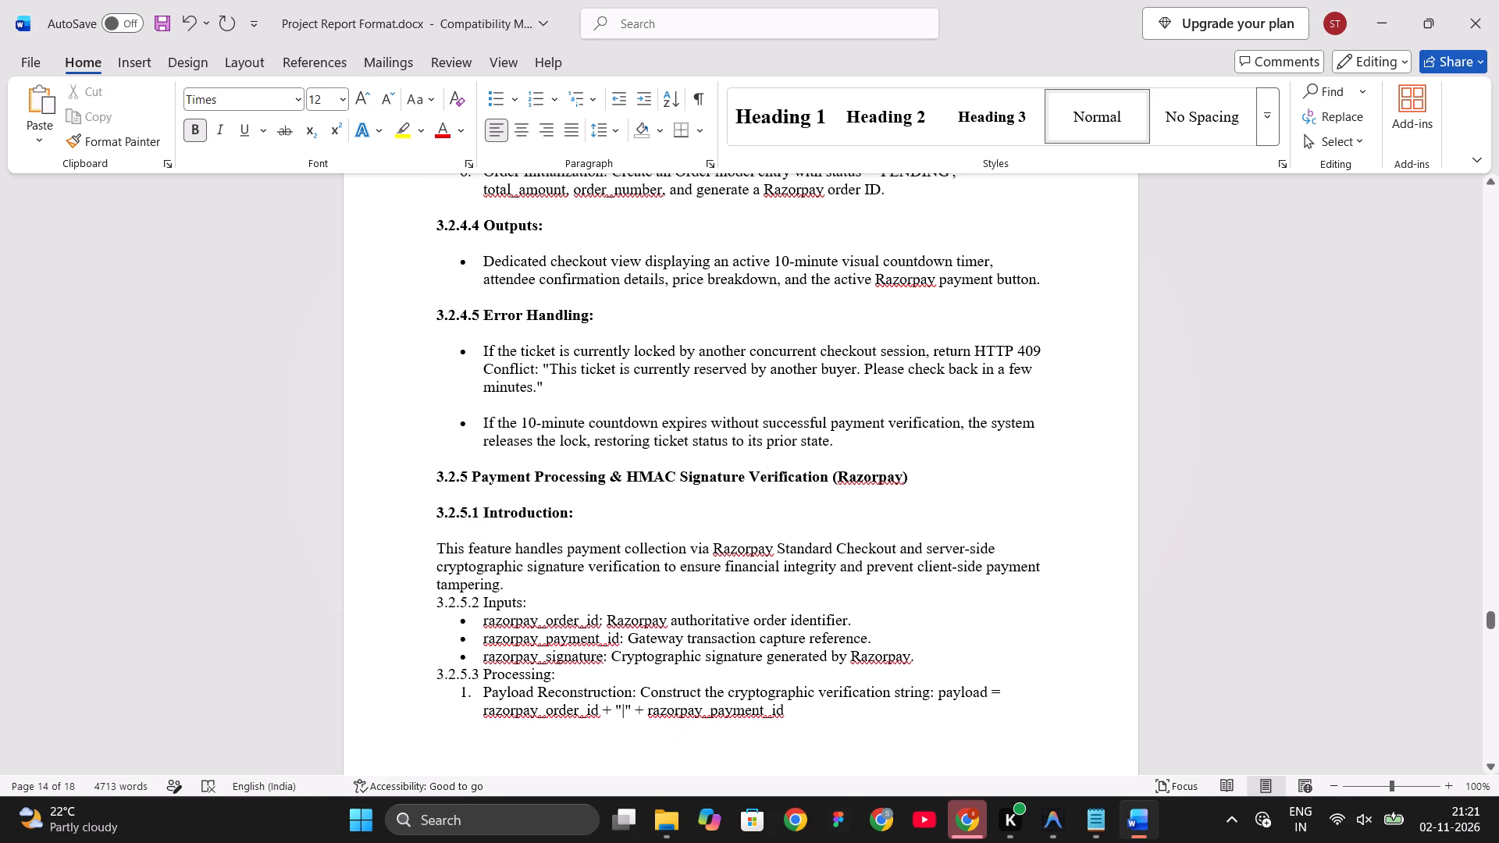
Insert a blank line after the 3.2.5.1 Introduction paragraph and make the heading "3.2.5.2 Inputs:" bold.
click(531, 587)
key(Return)
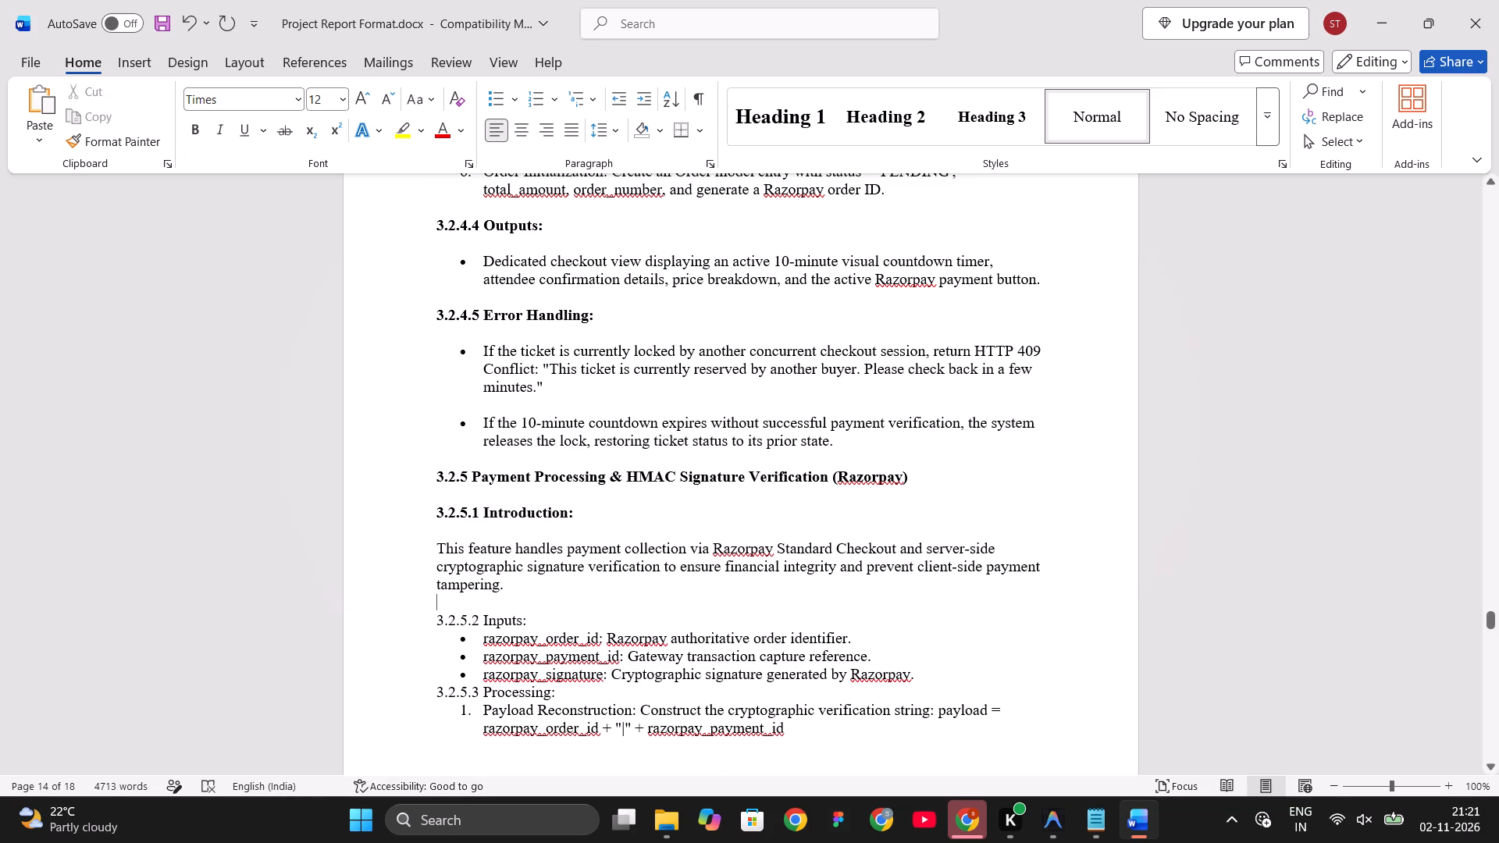
drag(530, 621, 432, 615)
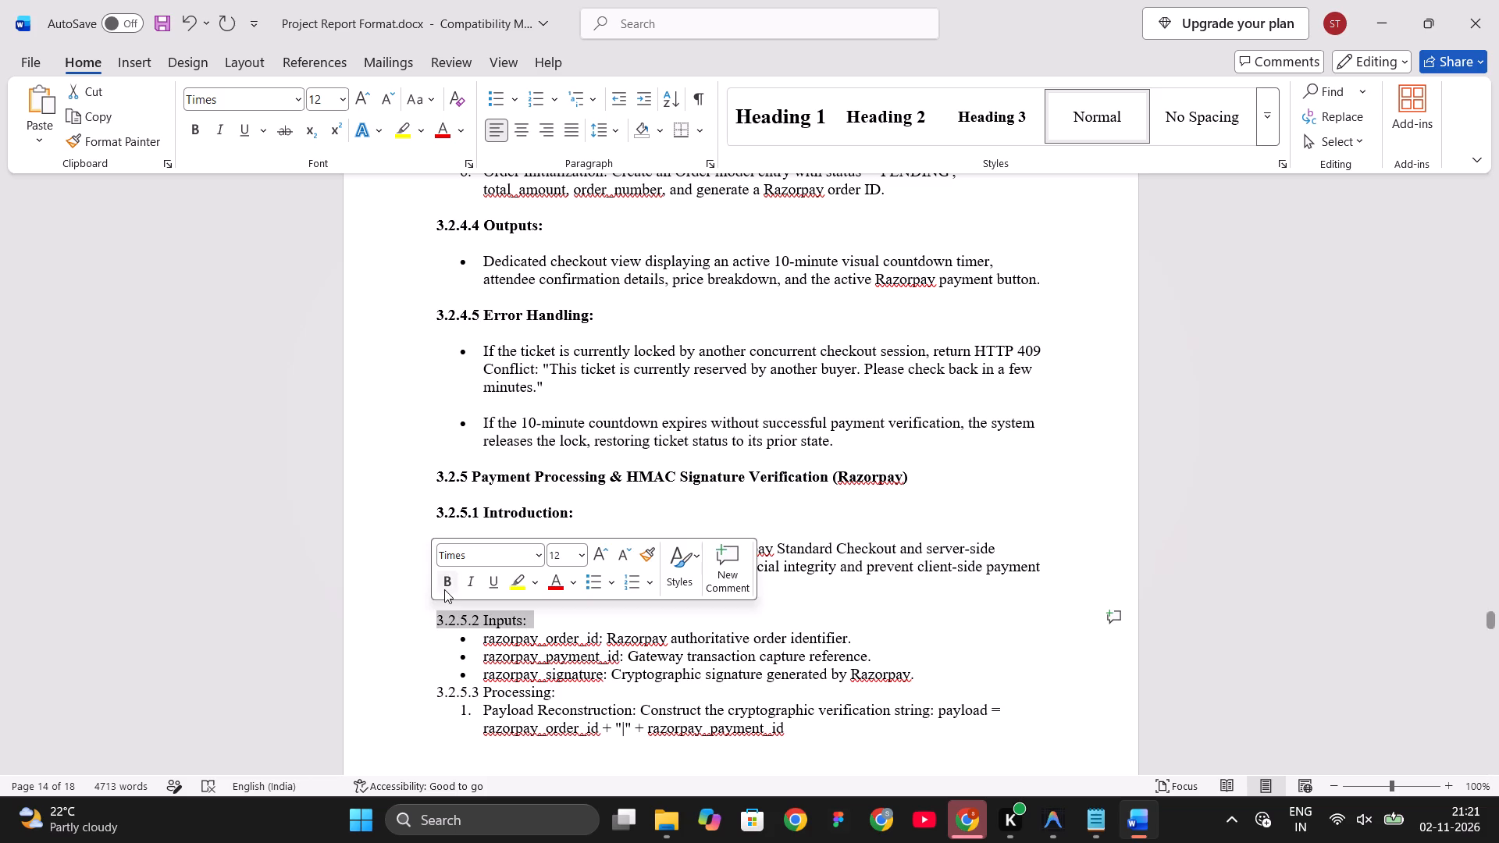
click(444, 589)
Set the line spacing of the three razorpay bullets under 3.2.5.2 Inputs to 1.15.
scroll(444, 589, down, 1)
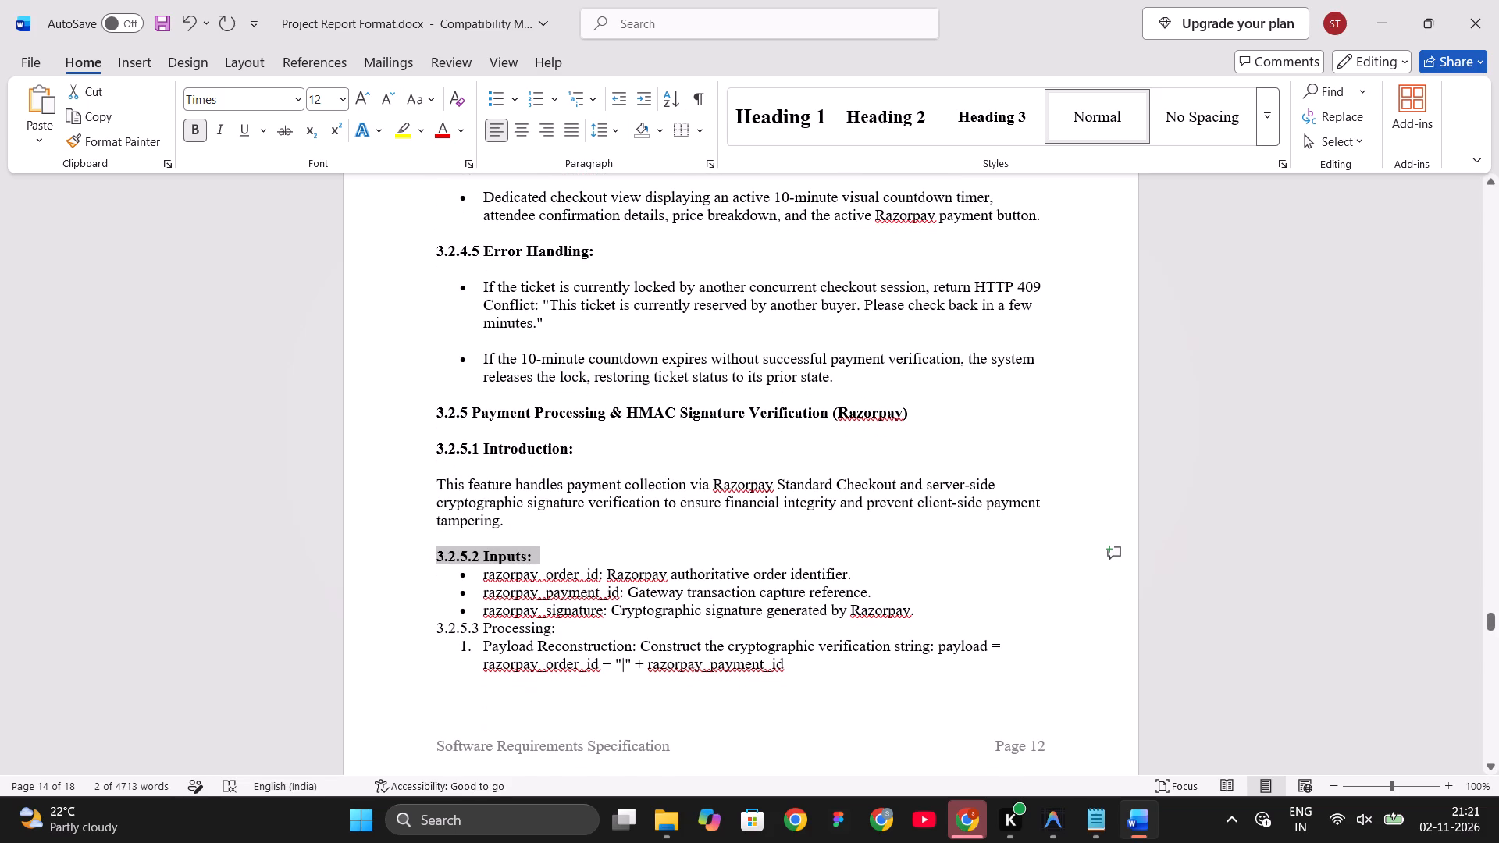
click(917, 618)
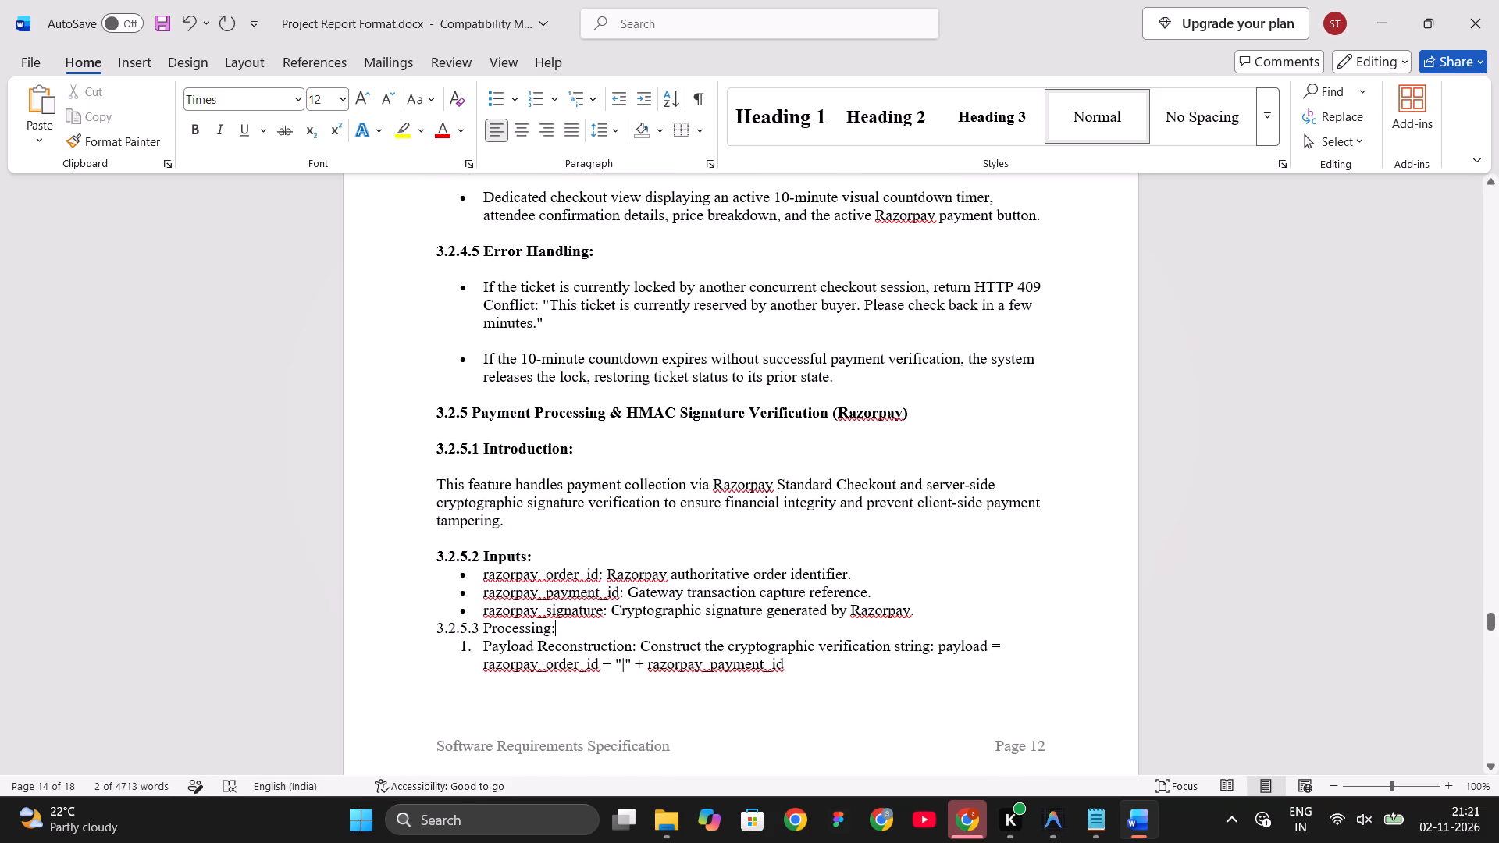
click(917, 612)
drag(917, 612, 454, 613)
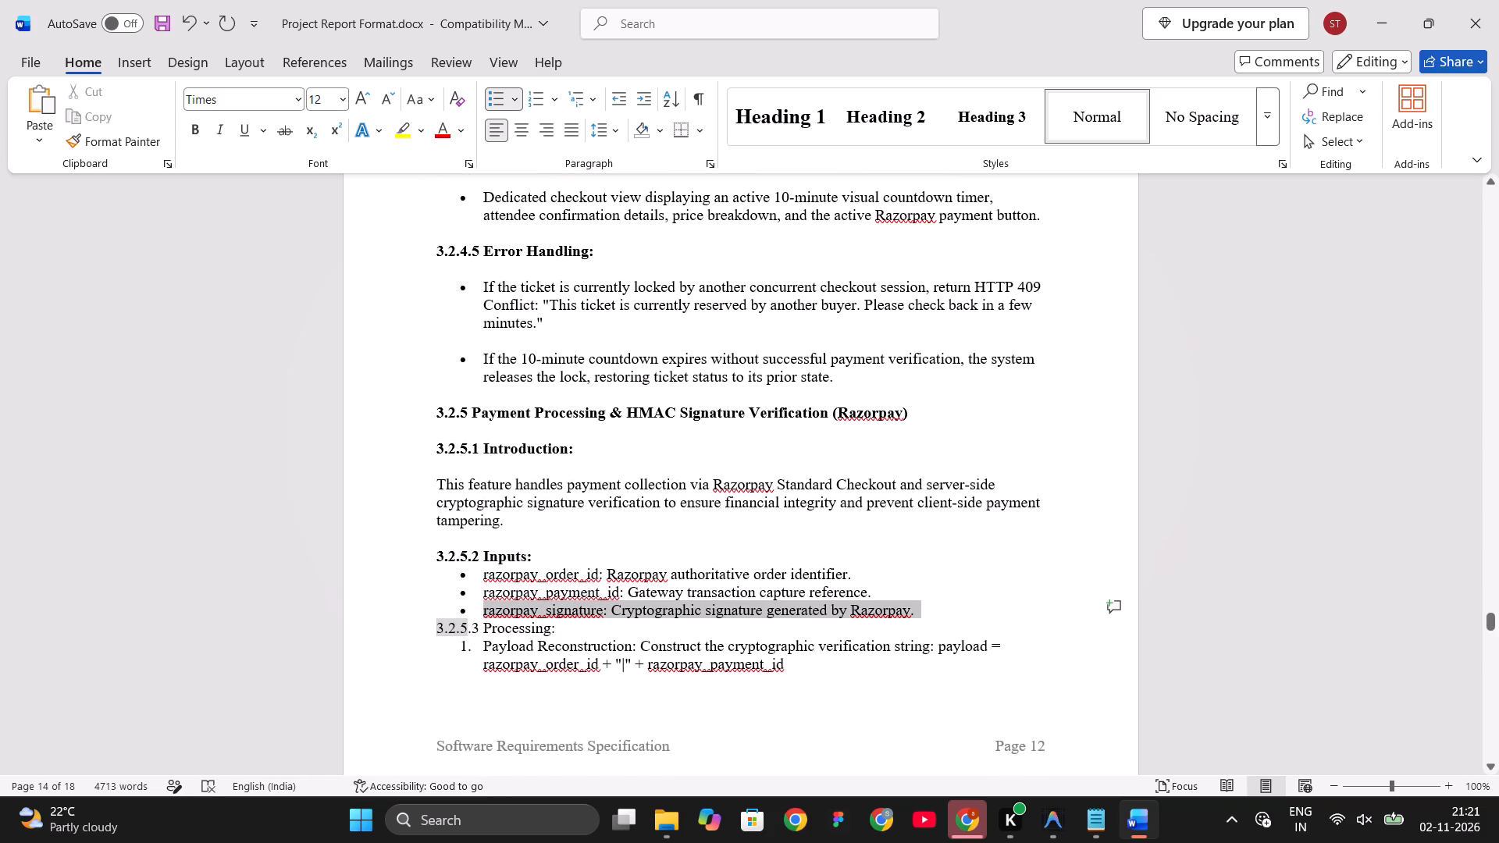
drag(454, 613, 459, 573)
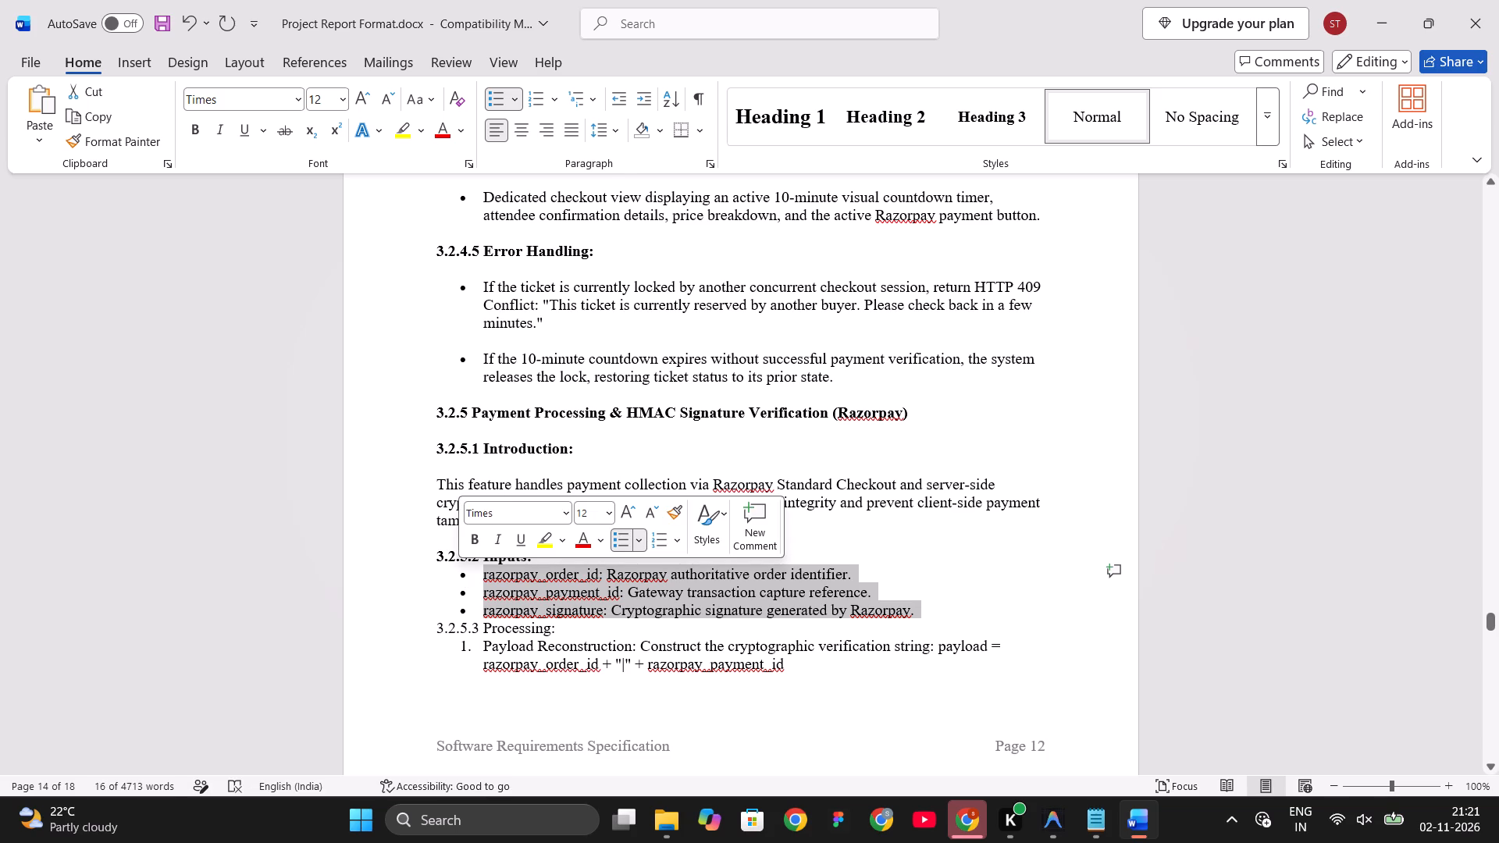
click(617, 136)
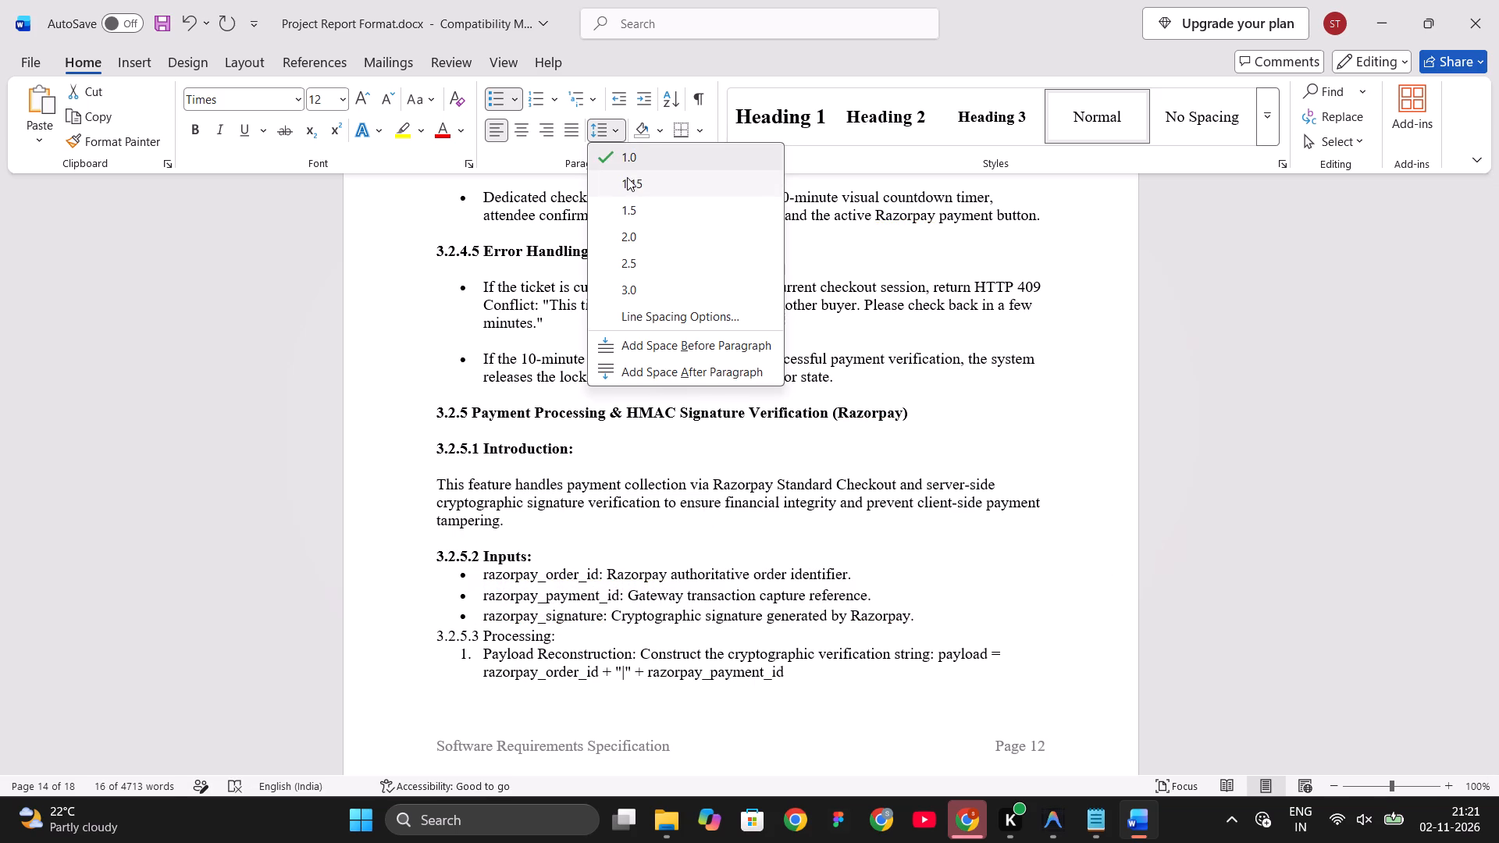
click(627, 177)
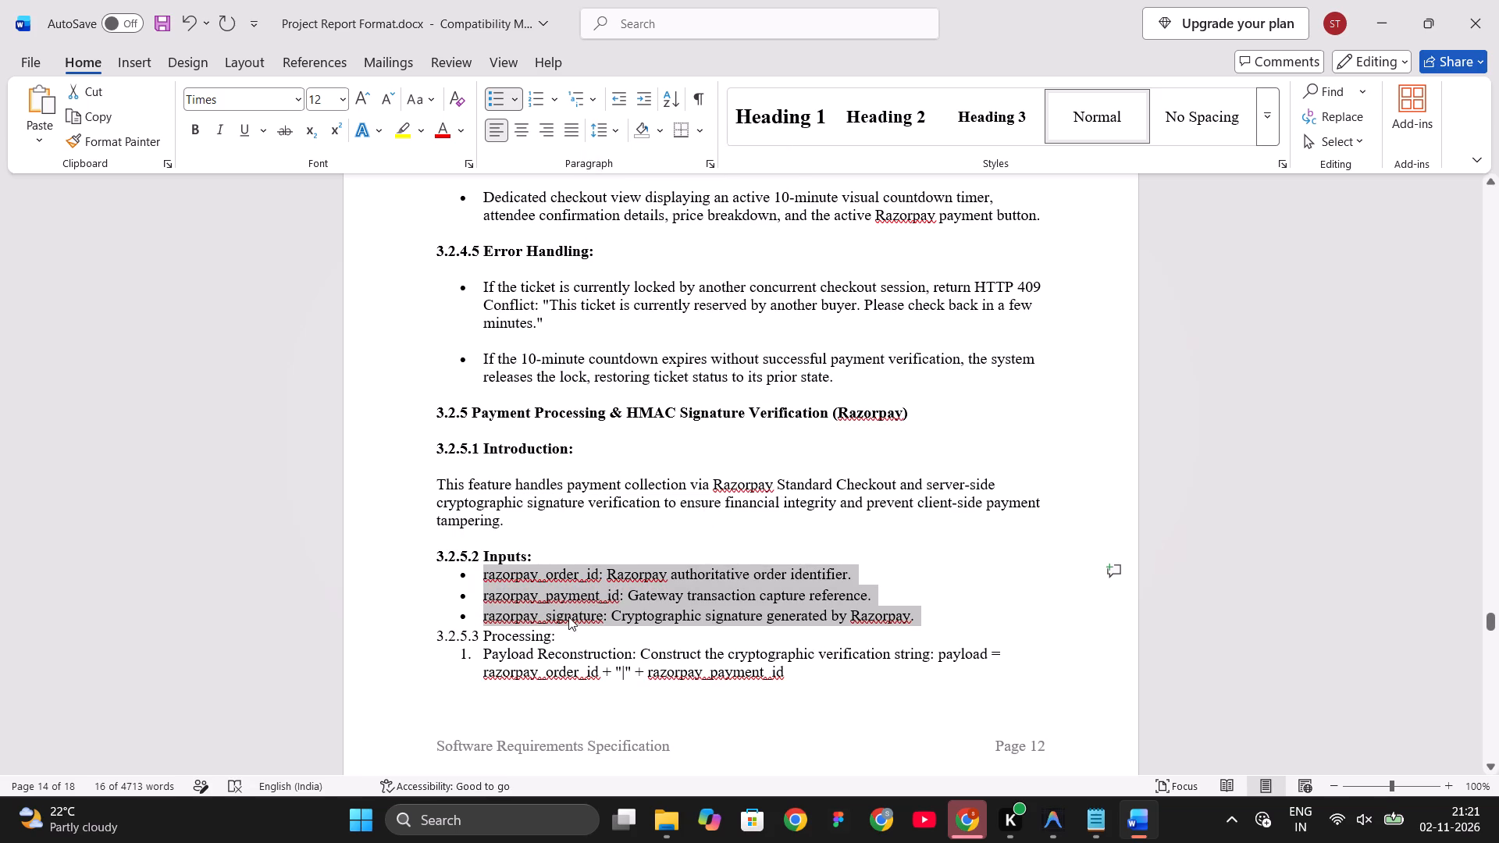
Make the heading "3.2.5.3 Processing:" bold and insert a blank line below it.
click(563, 631)
drag(563, 631, 470, 629)
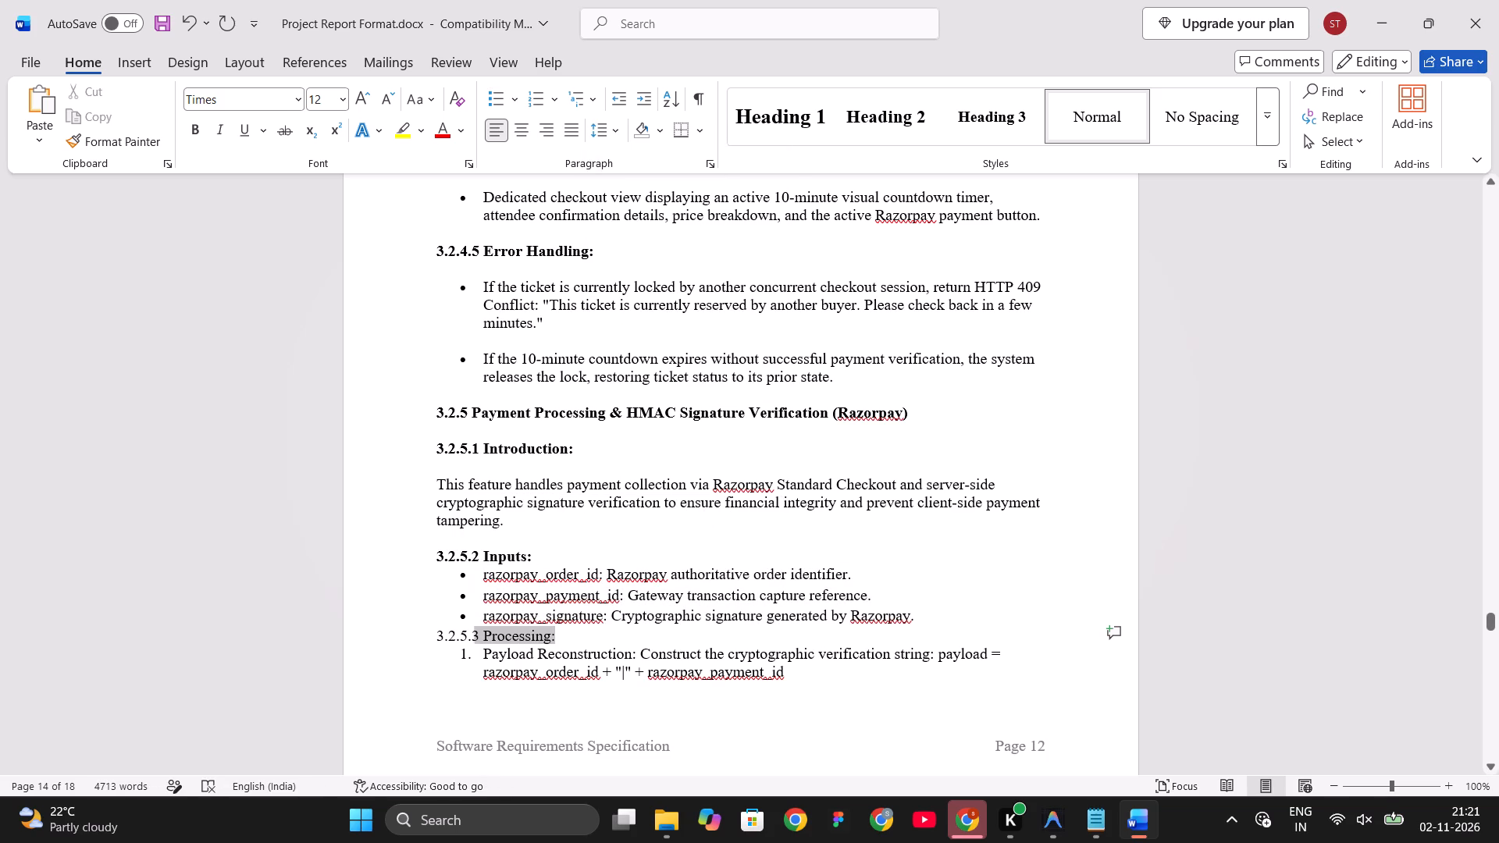
drag(470, 629, 437, 631)
click(450, 602)
scroll(450, 602, down, 1)
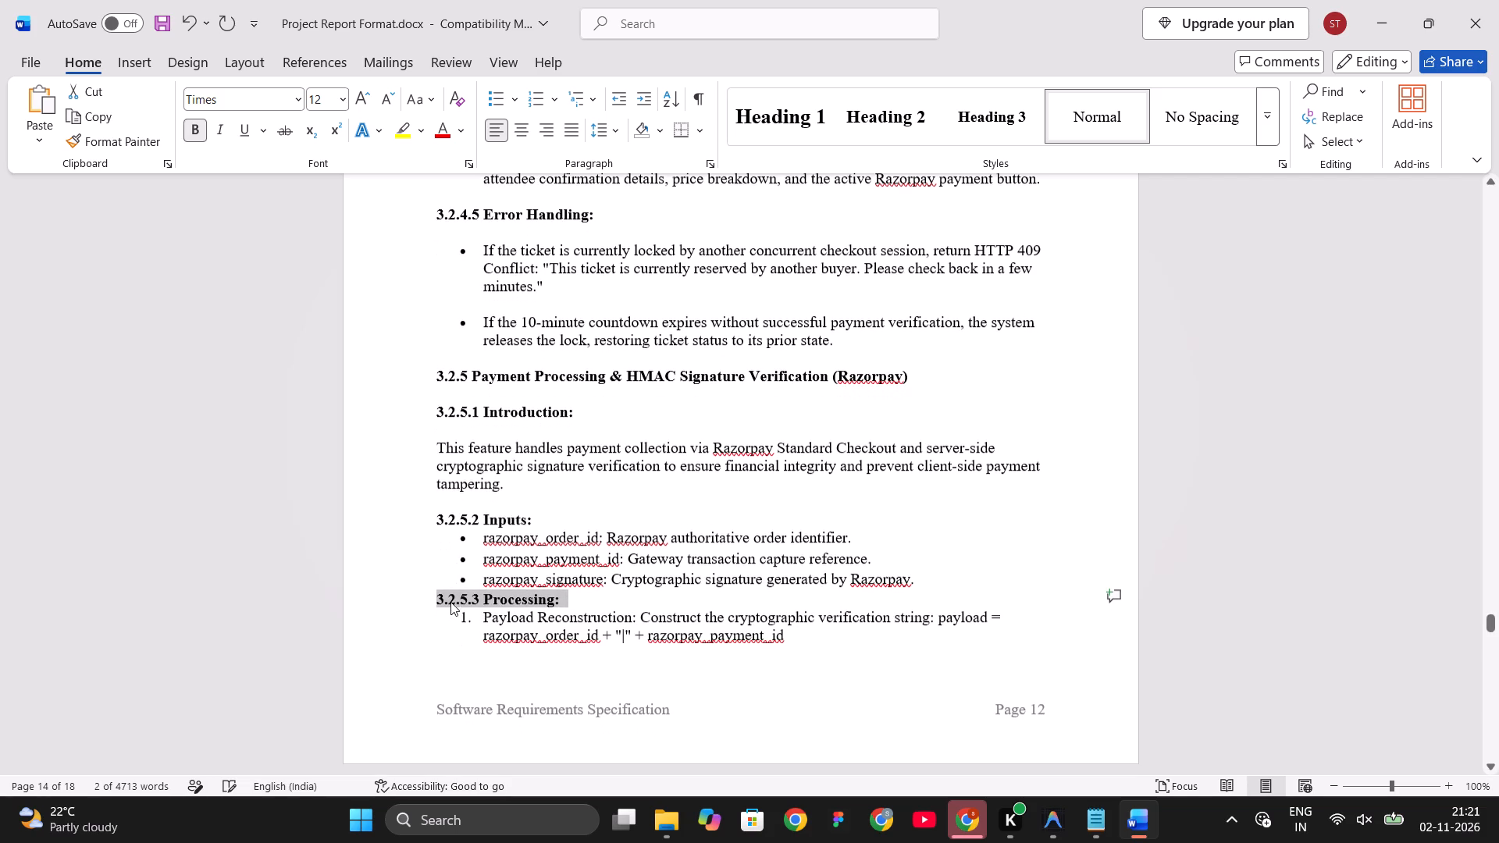
click(515, 599)
scroll(515, 599, down, 2)
scroll(566, 311, up, 1)
click(574, 376)
key(Return)
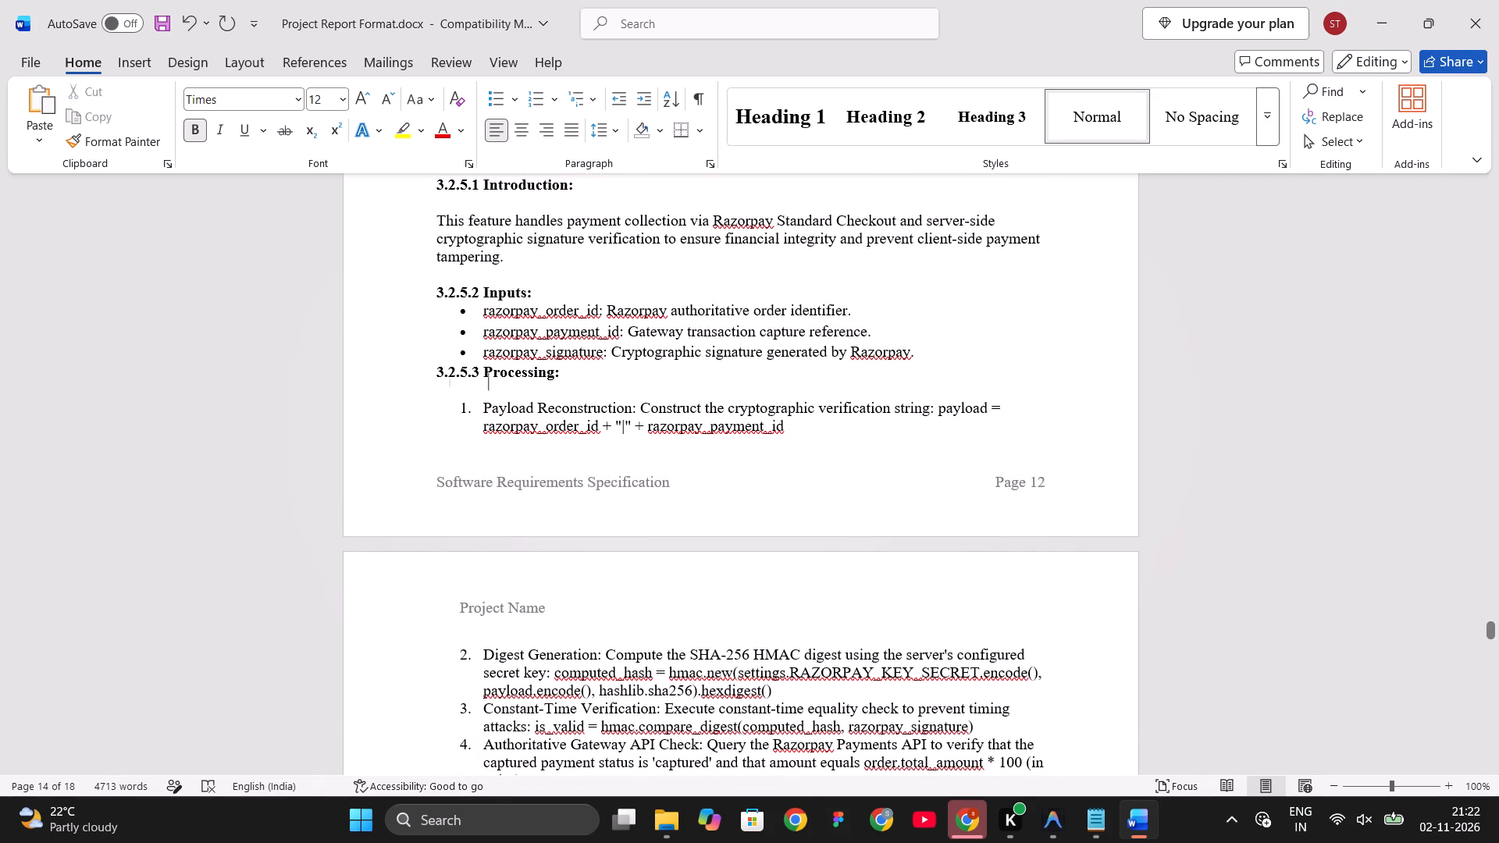
Insert unnumbered blank lines after items 2, 3 and 4 of the 3.2.5.3 Processing list.
scroll(574, 376, down, 2)
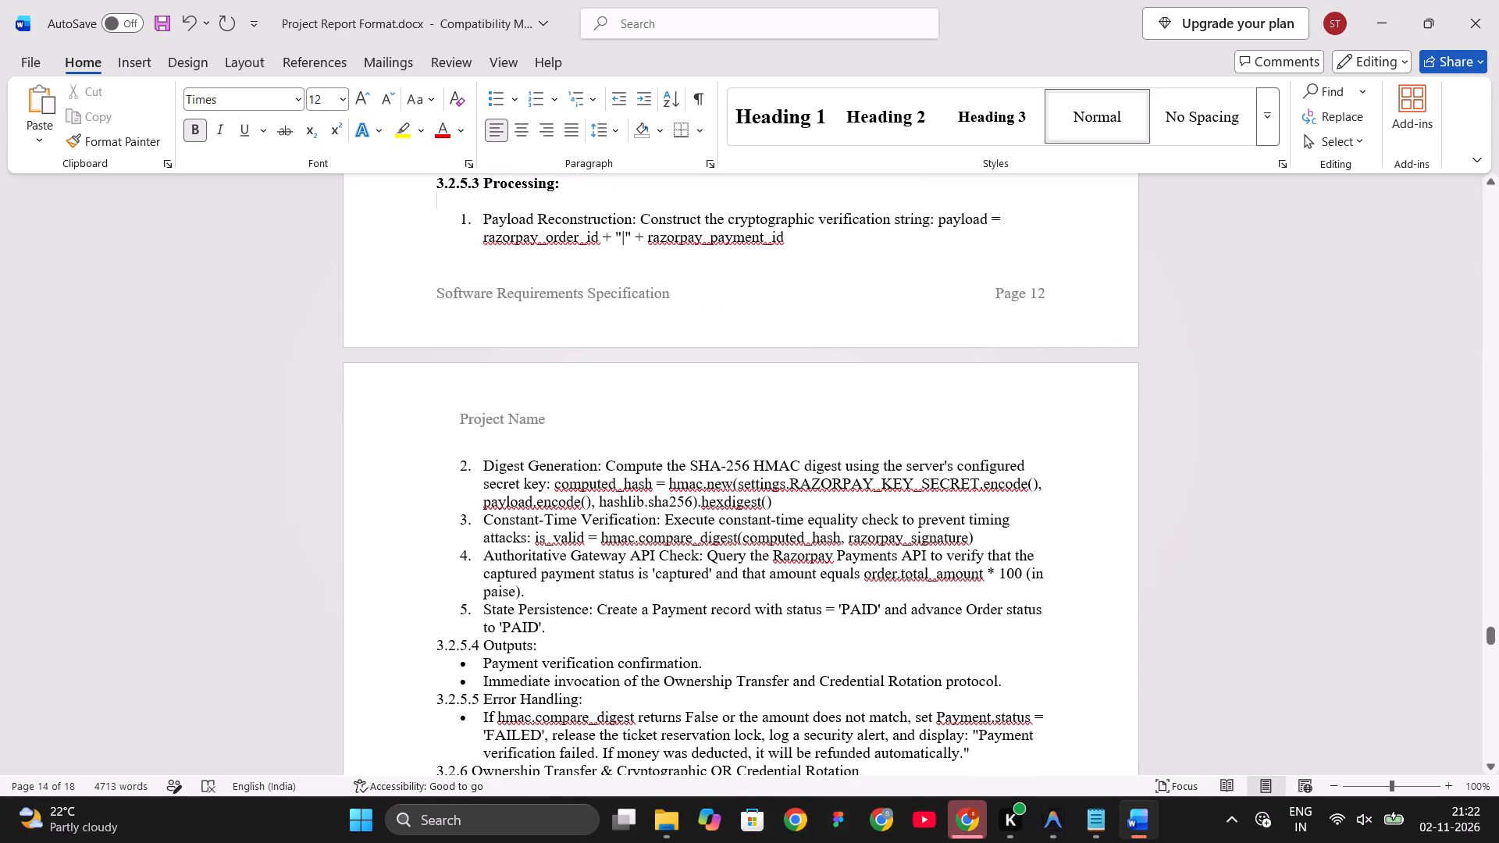
click(818, 508)
key(Return)
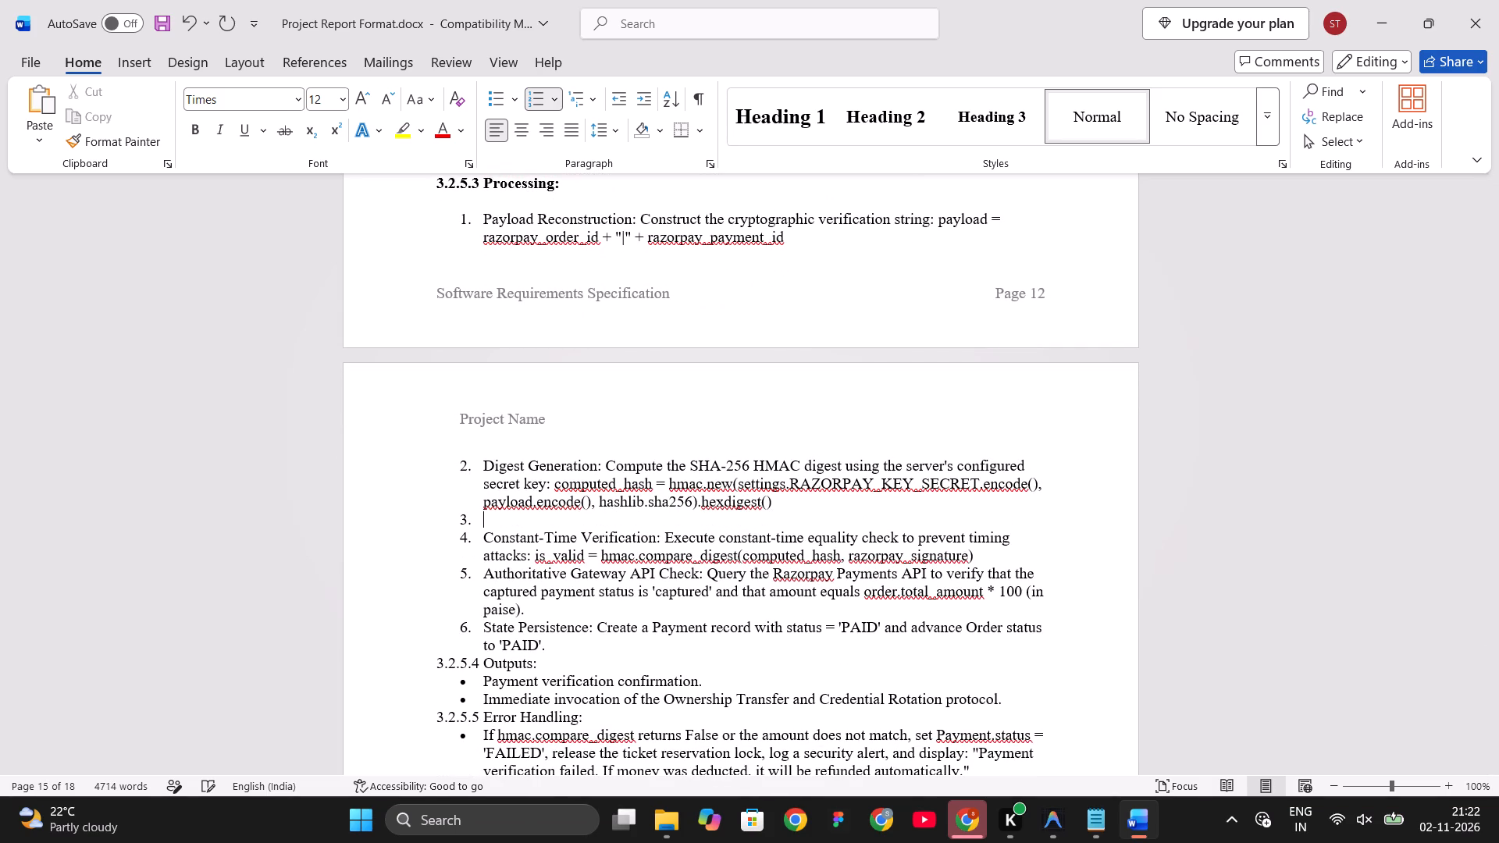
key(BackSpace)
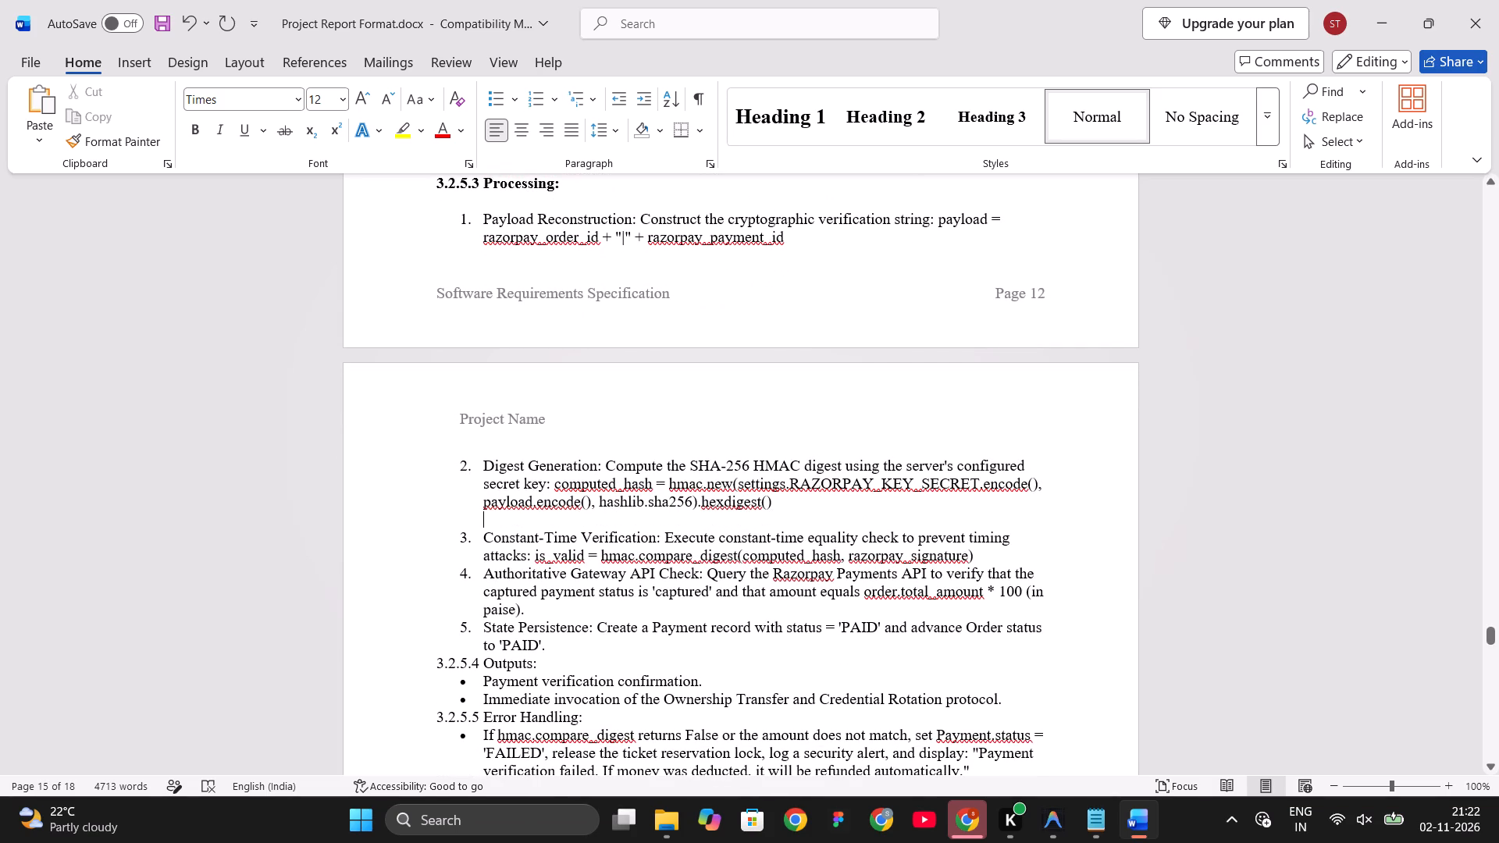
click(980, 557)
key(Return)
key(BackSpace)
key(BackSpace)
key(BackSpace)
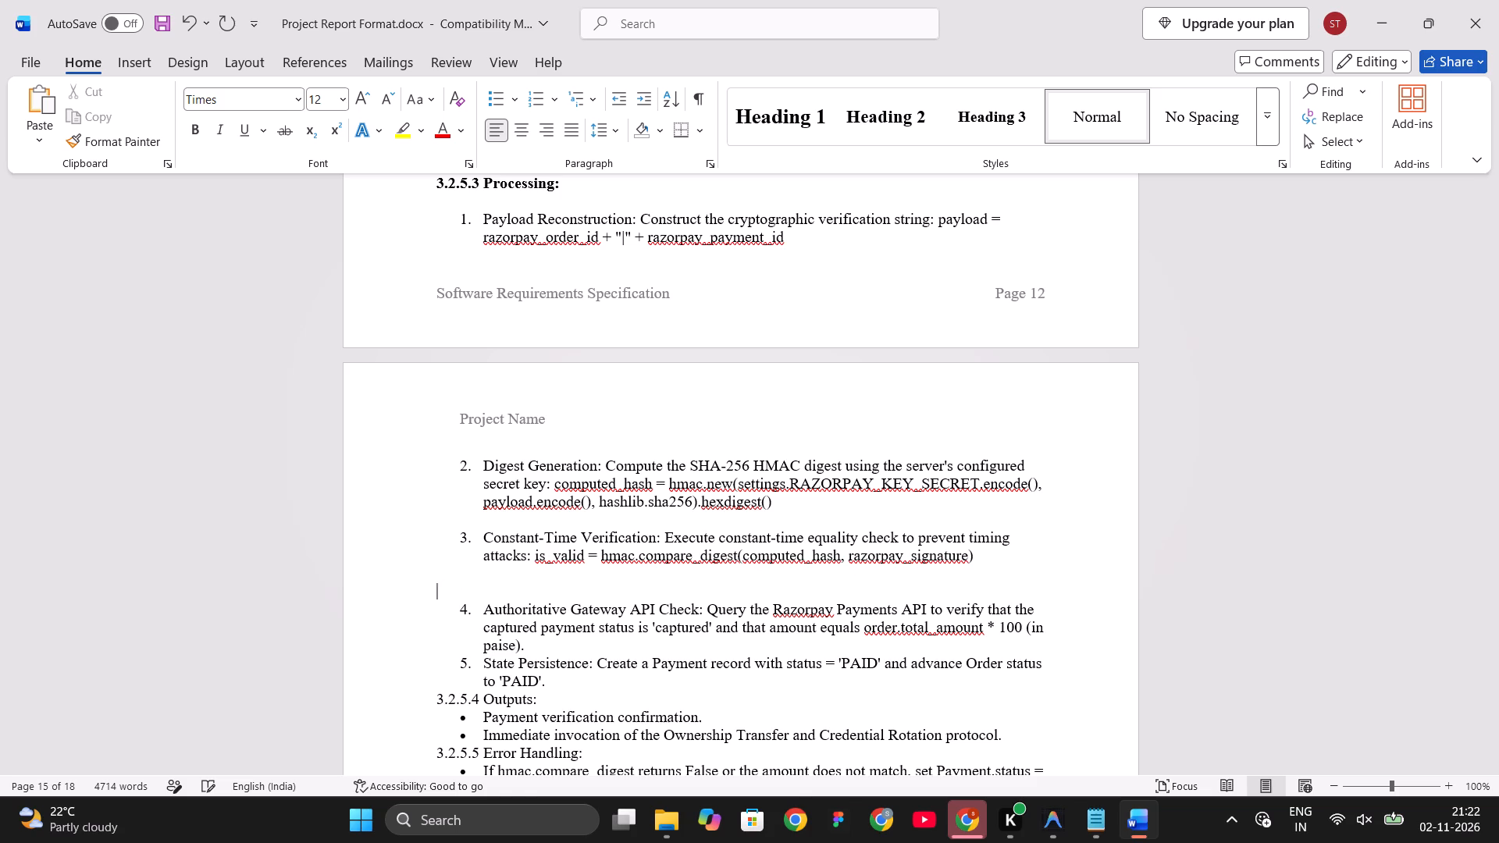
click(607, 617)
key(Return)
key(BackSpace)
key(BackSpace)
key(BackSpace)
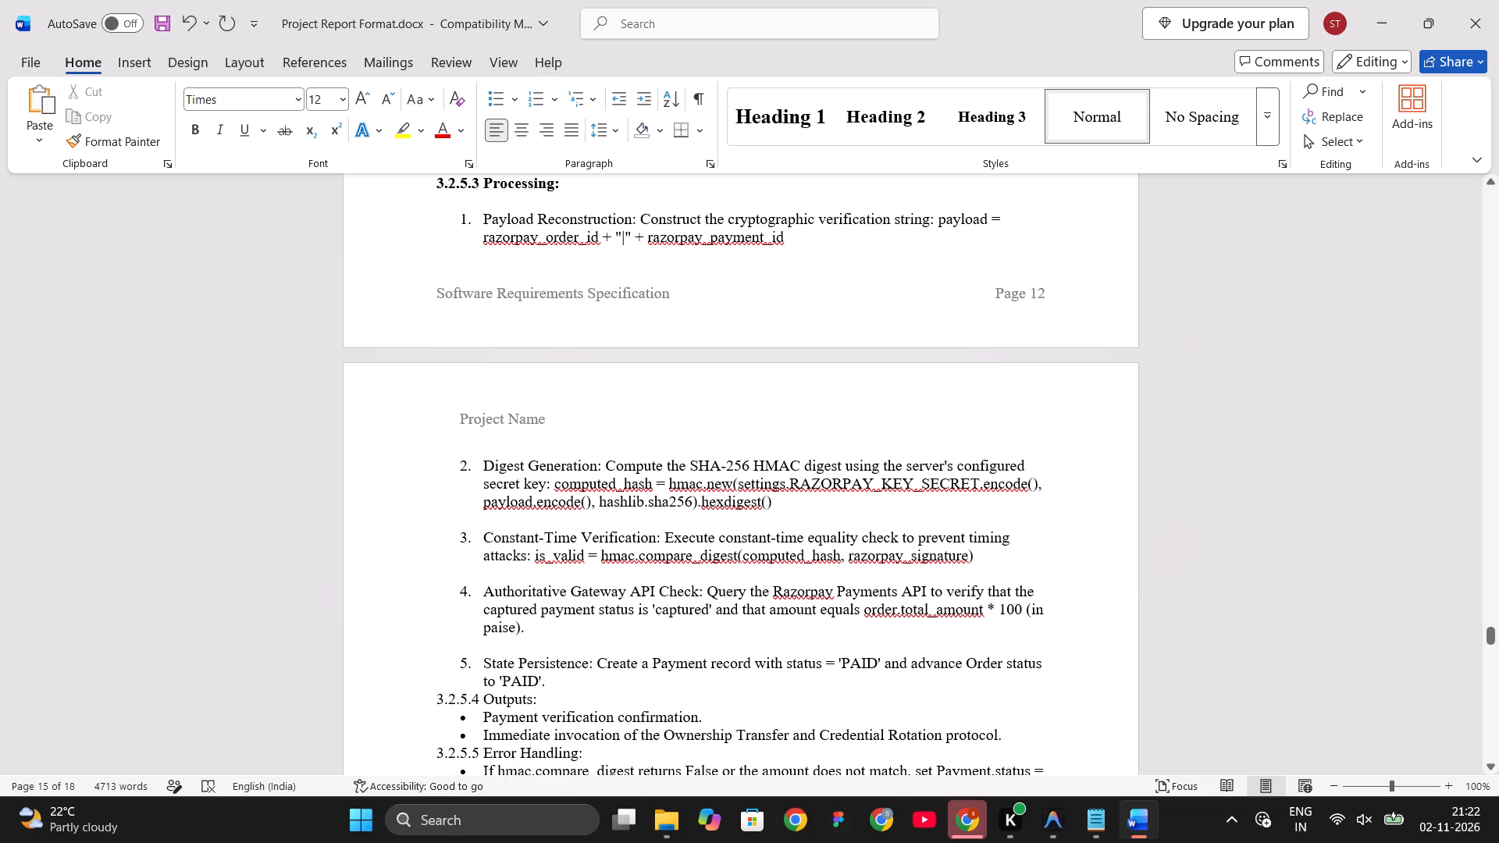
Insert one unnumbered blank line between the State Persistence item and the 3.2.5.4 Outputs heading.
click(550, 687)
key(Return)
key(BackSpace)
key(BackSpace)
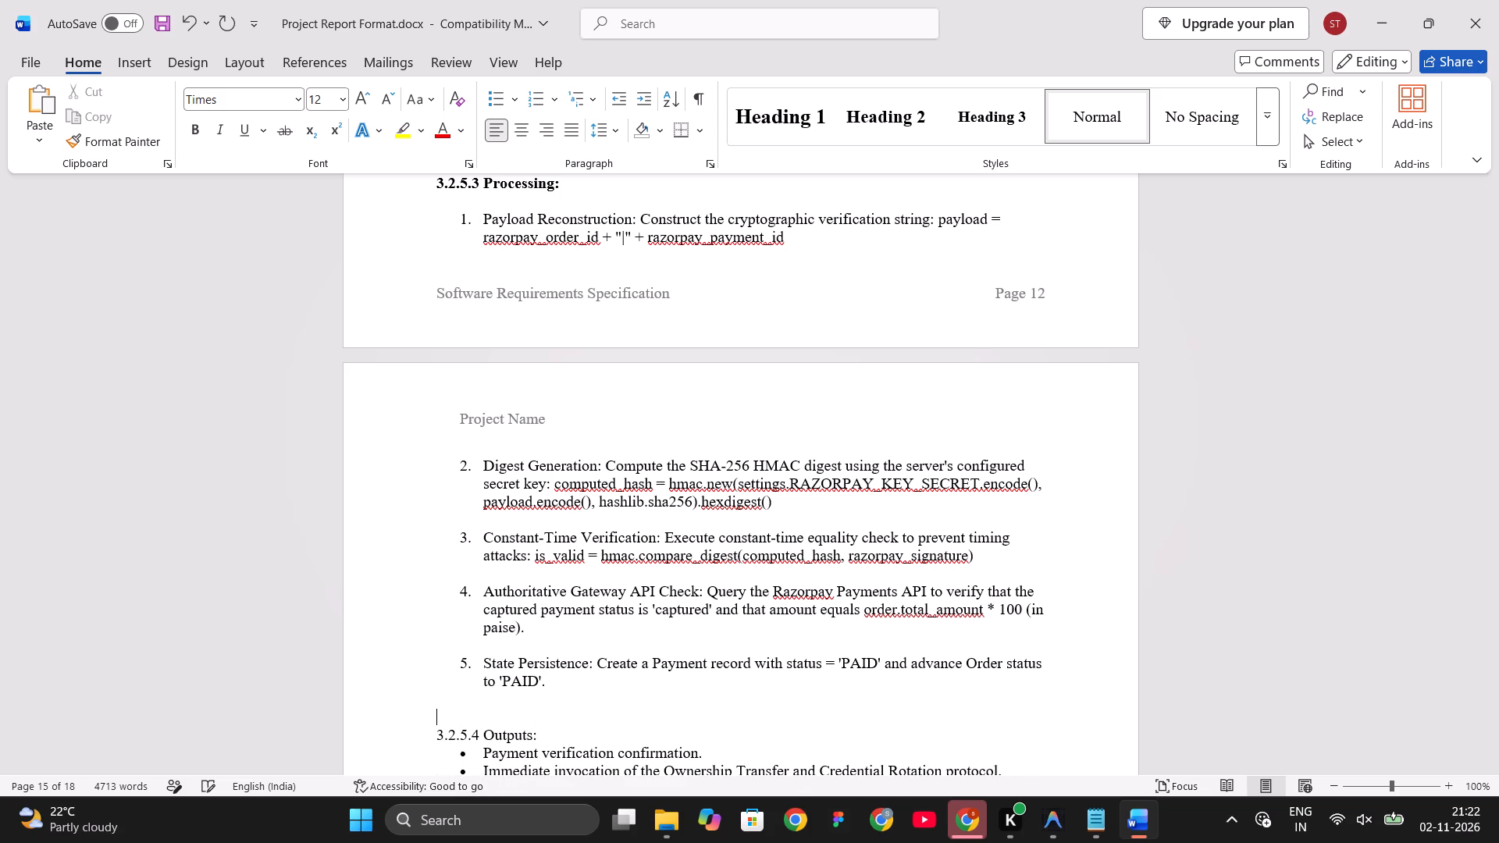
key(BackSpace)
key(BackSpace)
key(Return)
key(BackSpace)
key(BackSpace)
key(BackSpace)
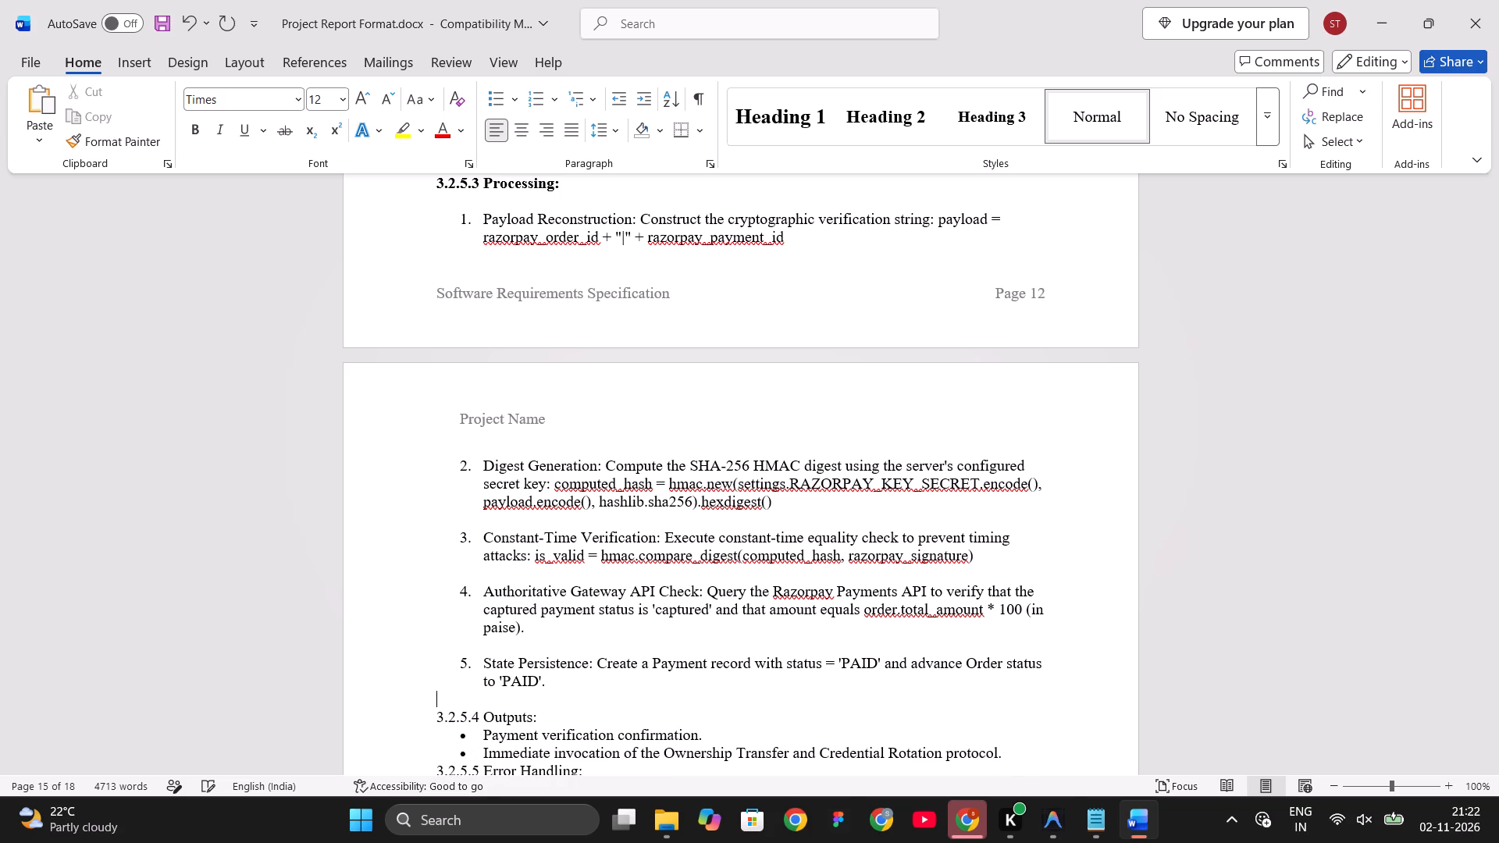
Make the heading "3.2.5.4 Outputs:" bold.
scroll(543, 685, down, 1)
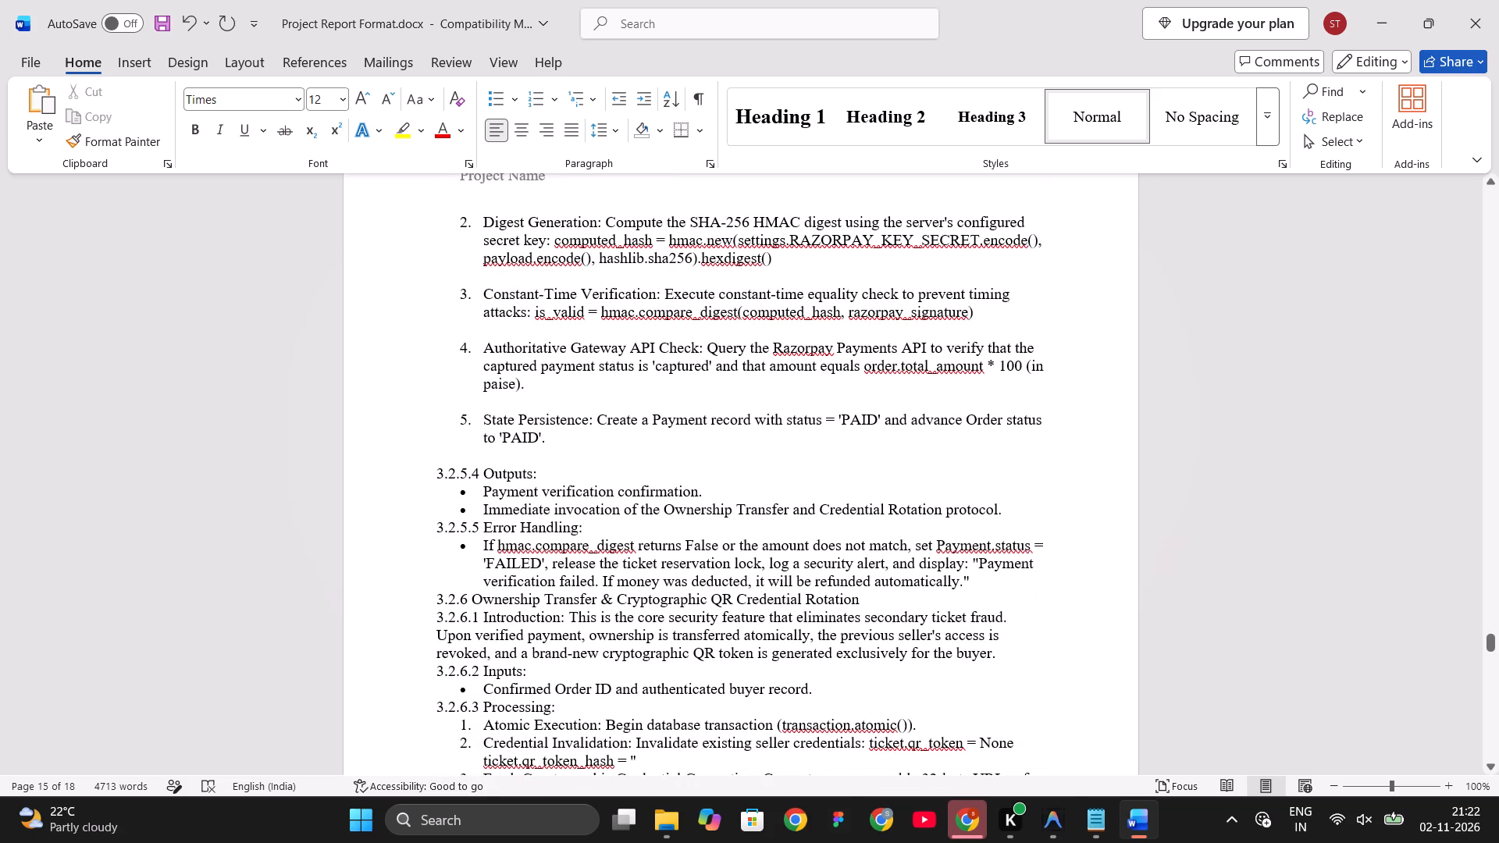
click(541, 467)
drag(541, 467, 495, 471)
drag(495, 471, 413, 475)
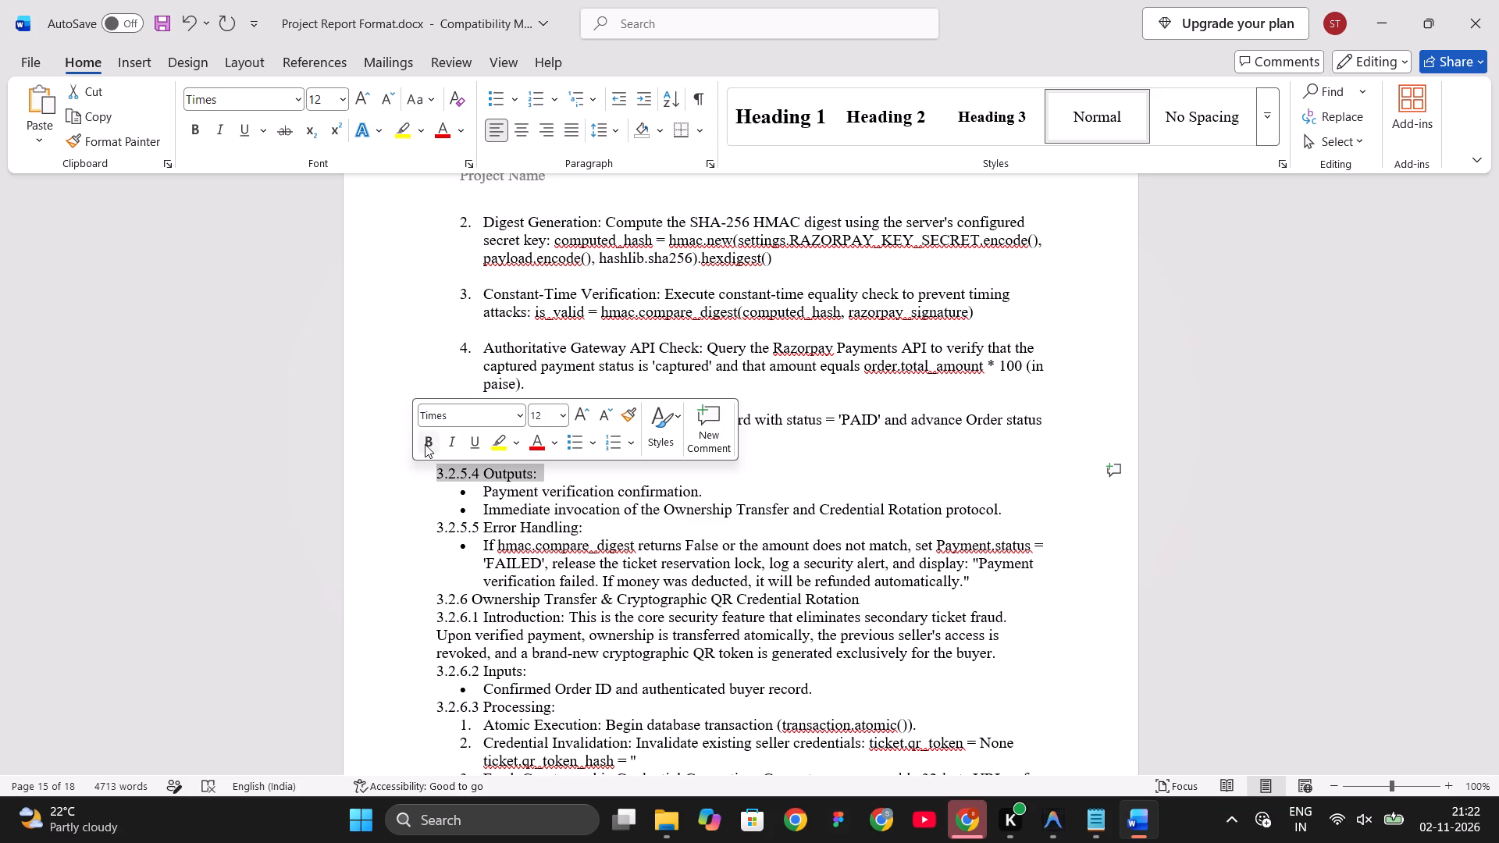
click(425, 444)
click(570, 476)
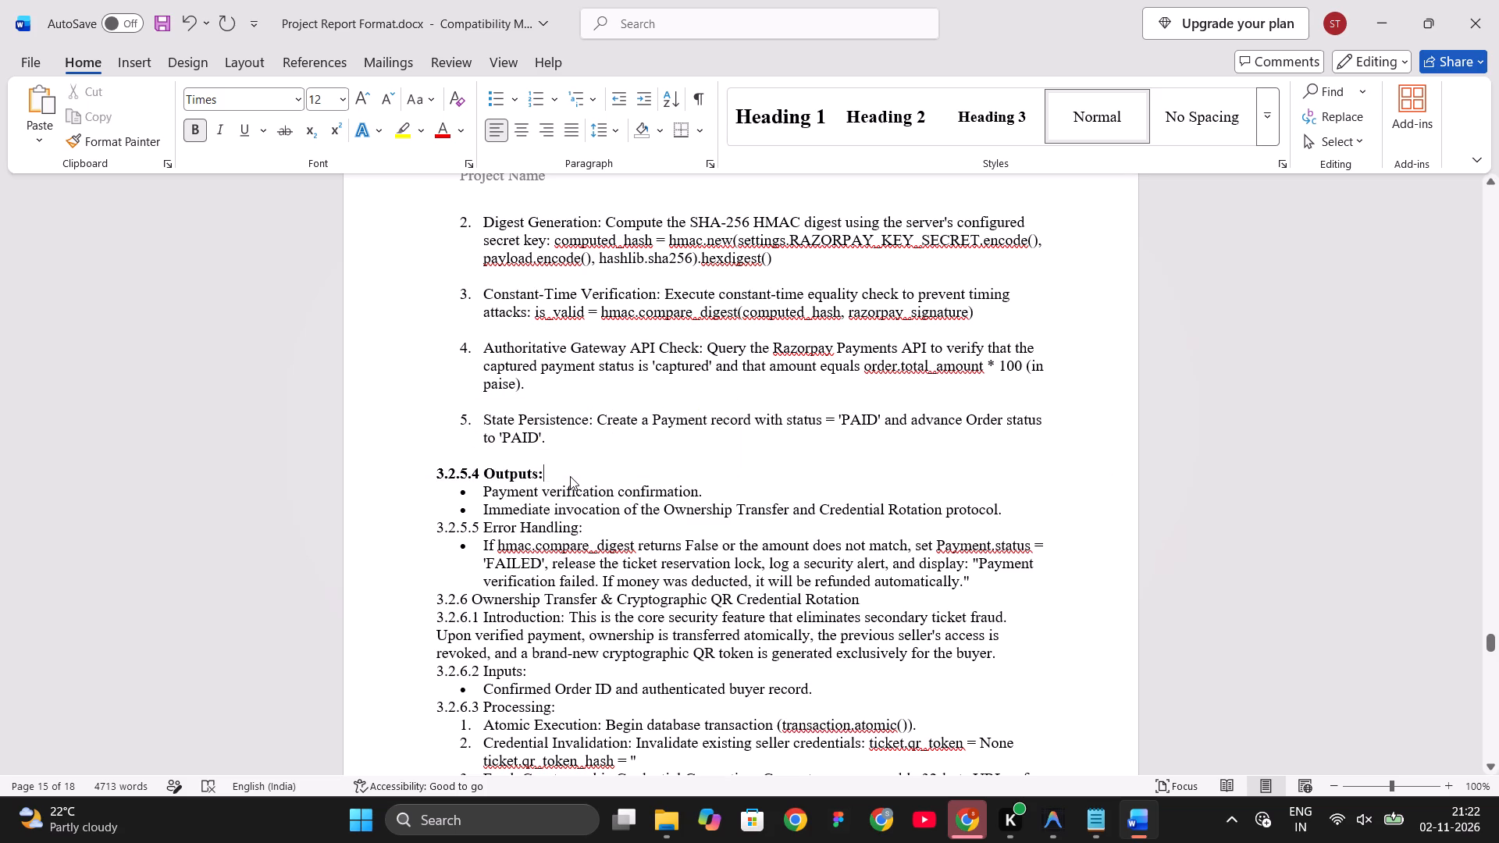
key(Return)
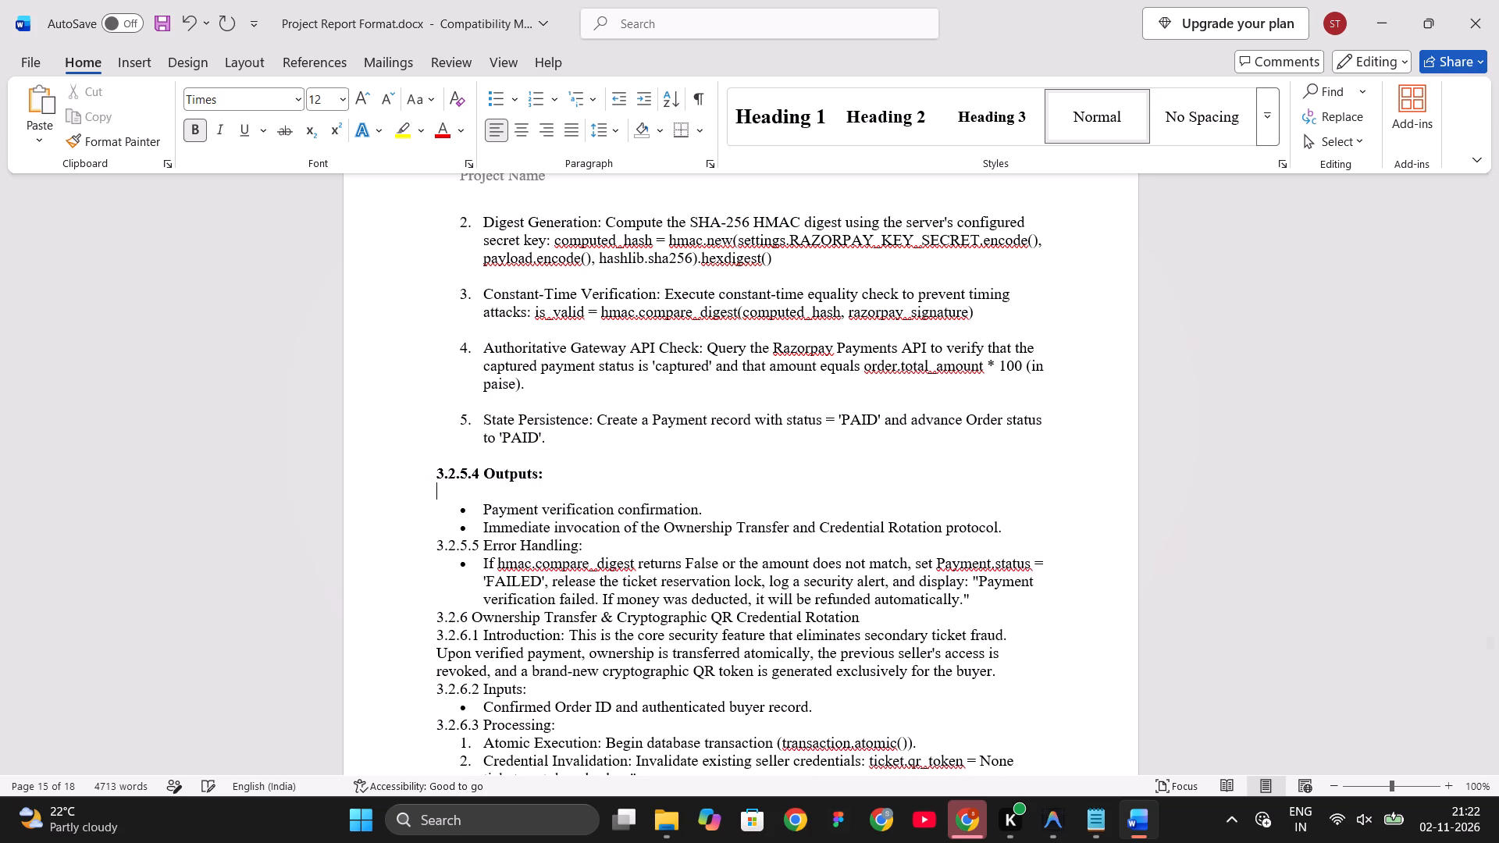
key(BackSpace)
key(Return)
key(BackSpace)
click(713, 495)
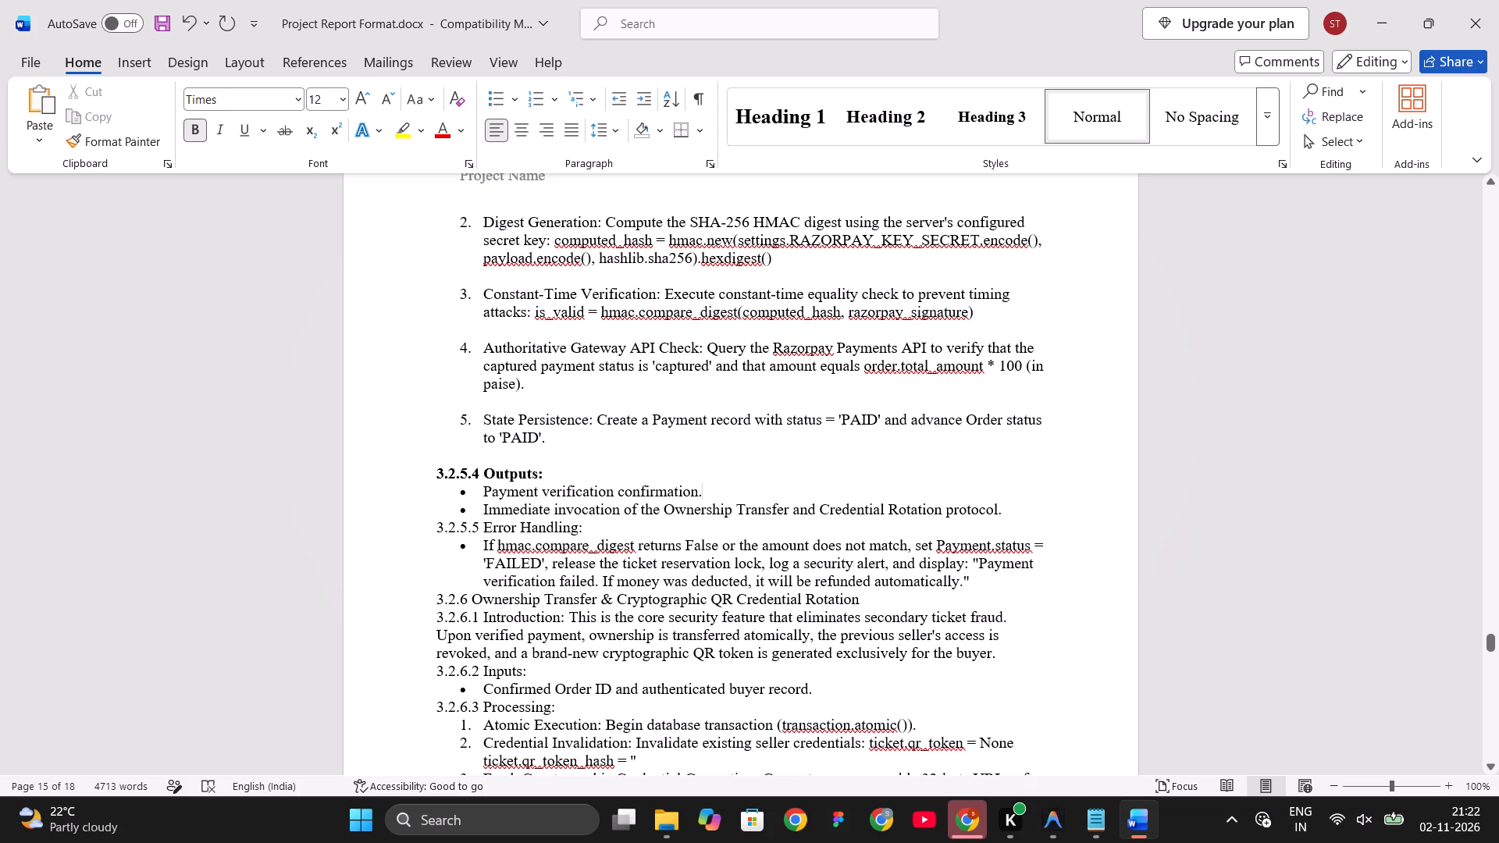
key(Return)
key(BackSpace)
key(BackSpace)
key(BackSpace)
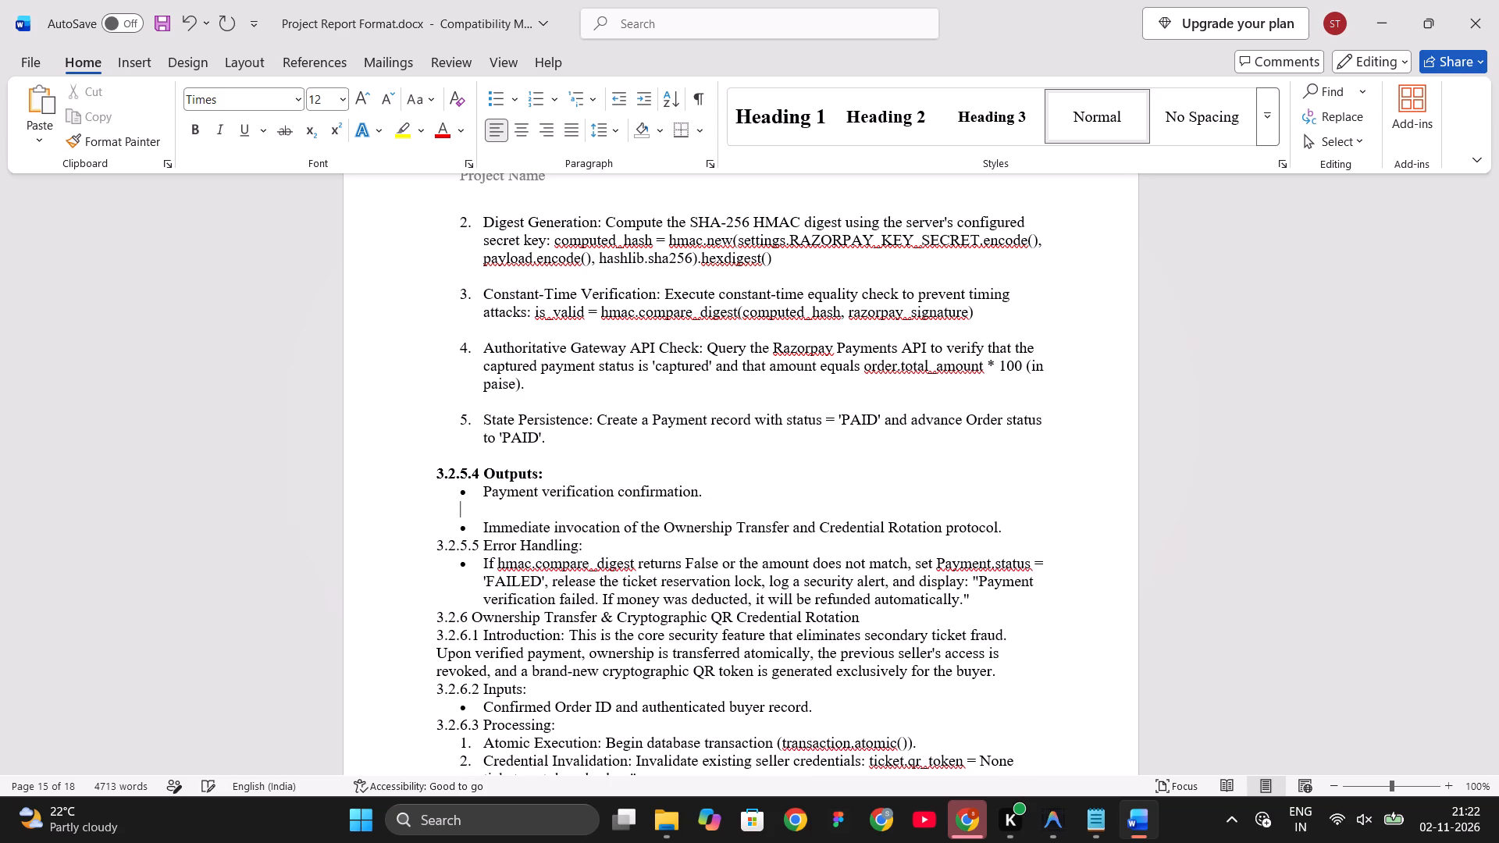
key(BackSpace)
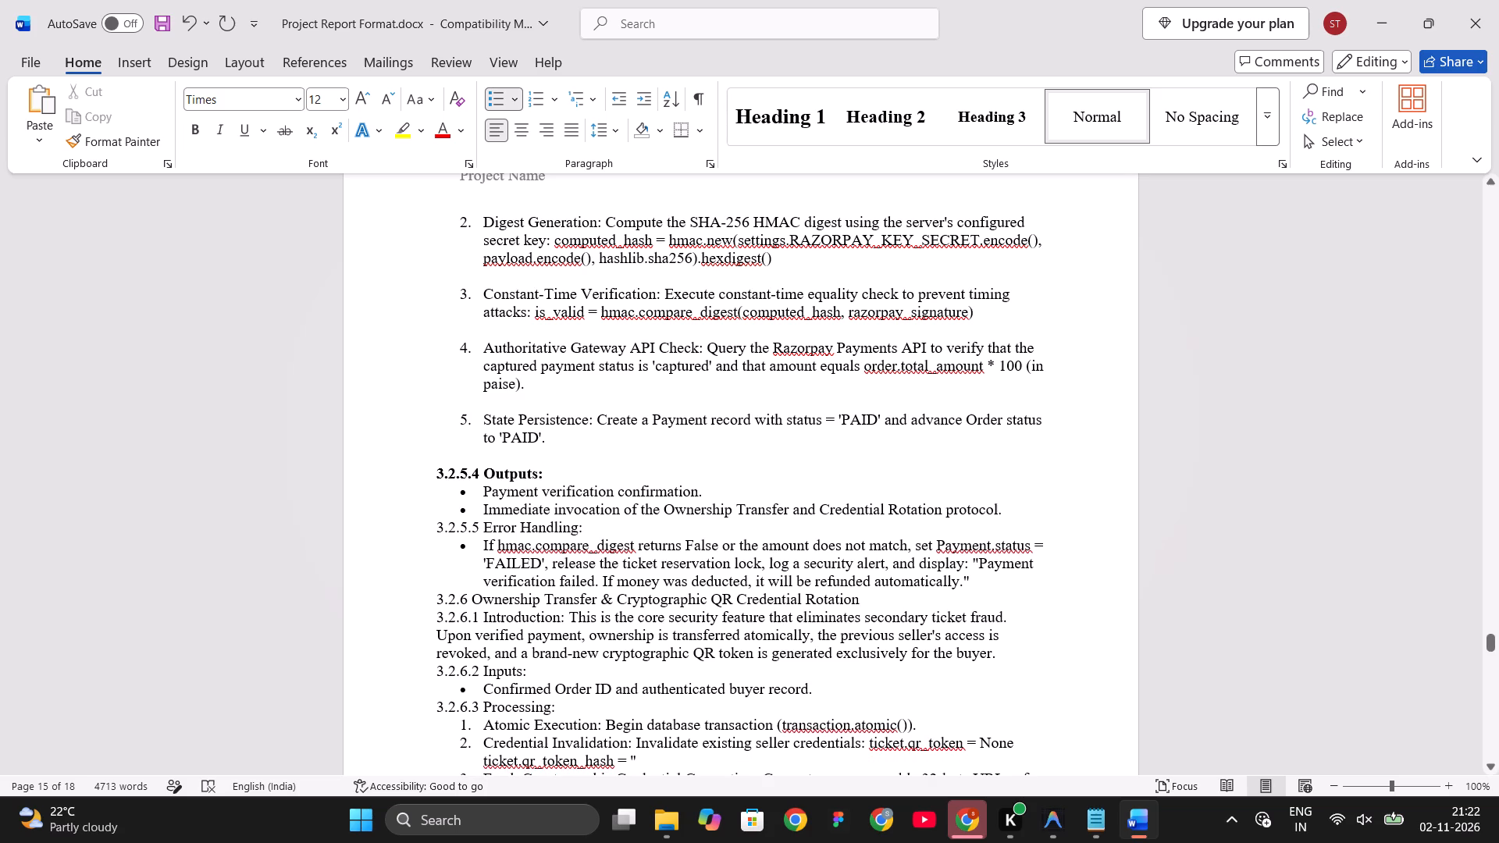
Set the line spacing of the "Payment verification confirmation." bullet under 3.2.5.4 Outputs to 1.15.
click(610, 140)
click(619, 177)
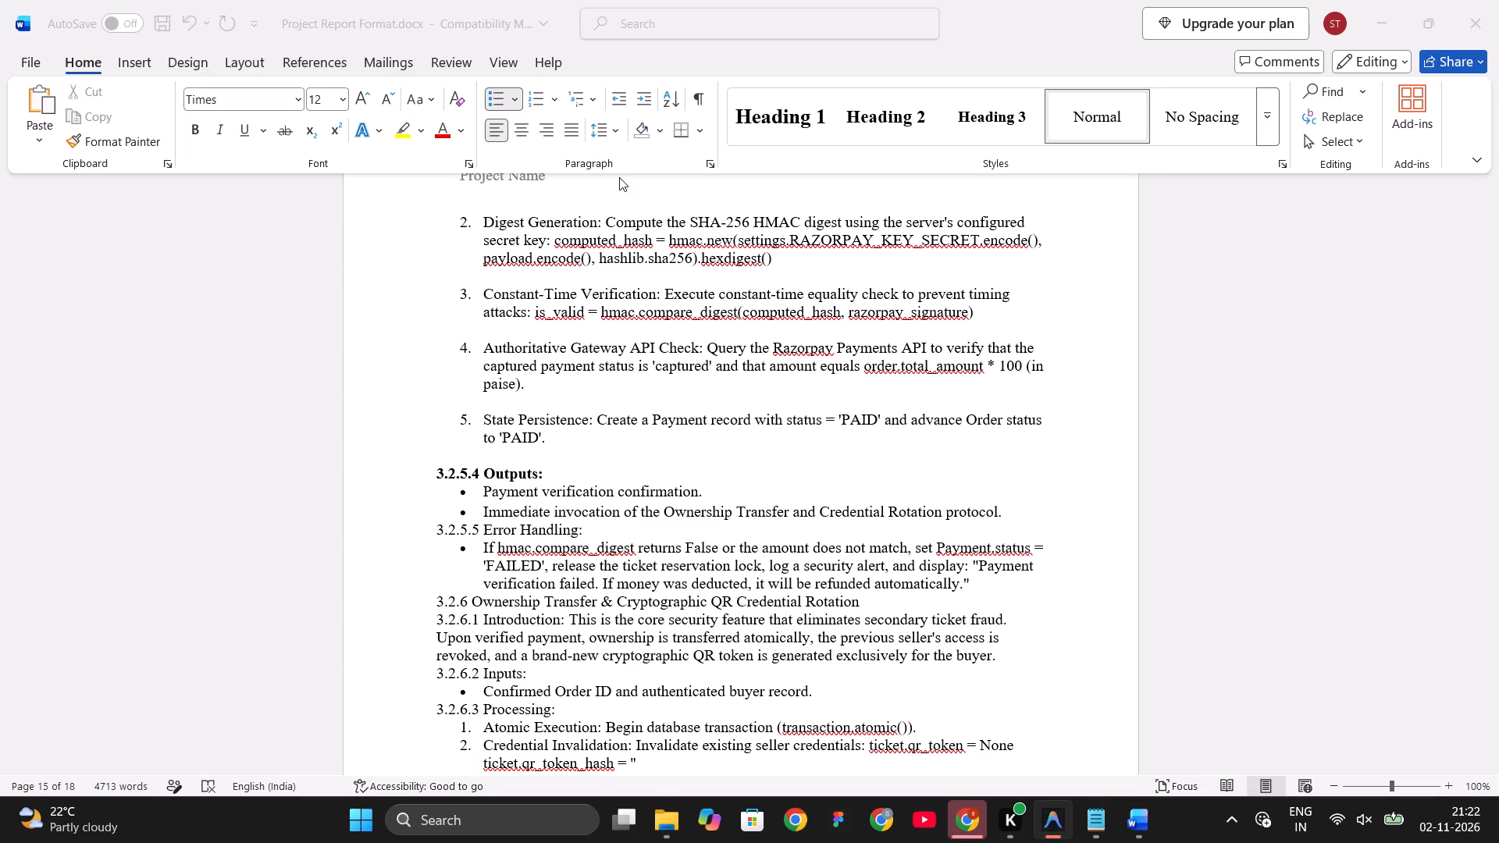
scroll(619, 177, down, 1)
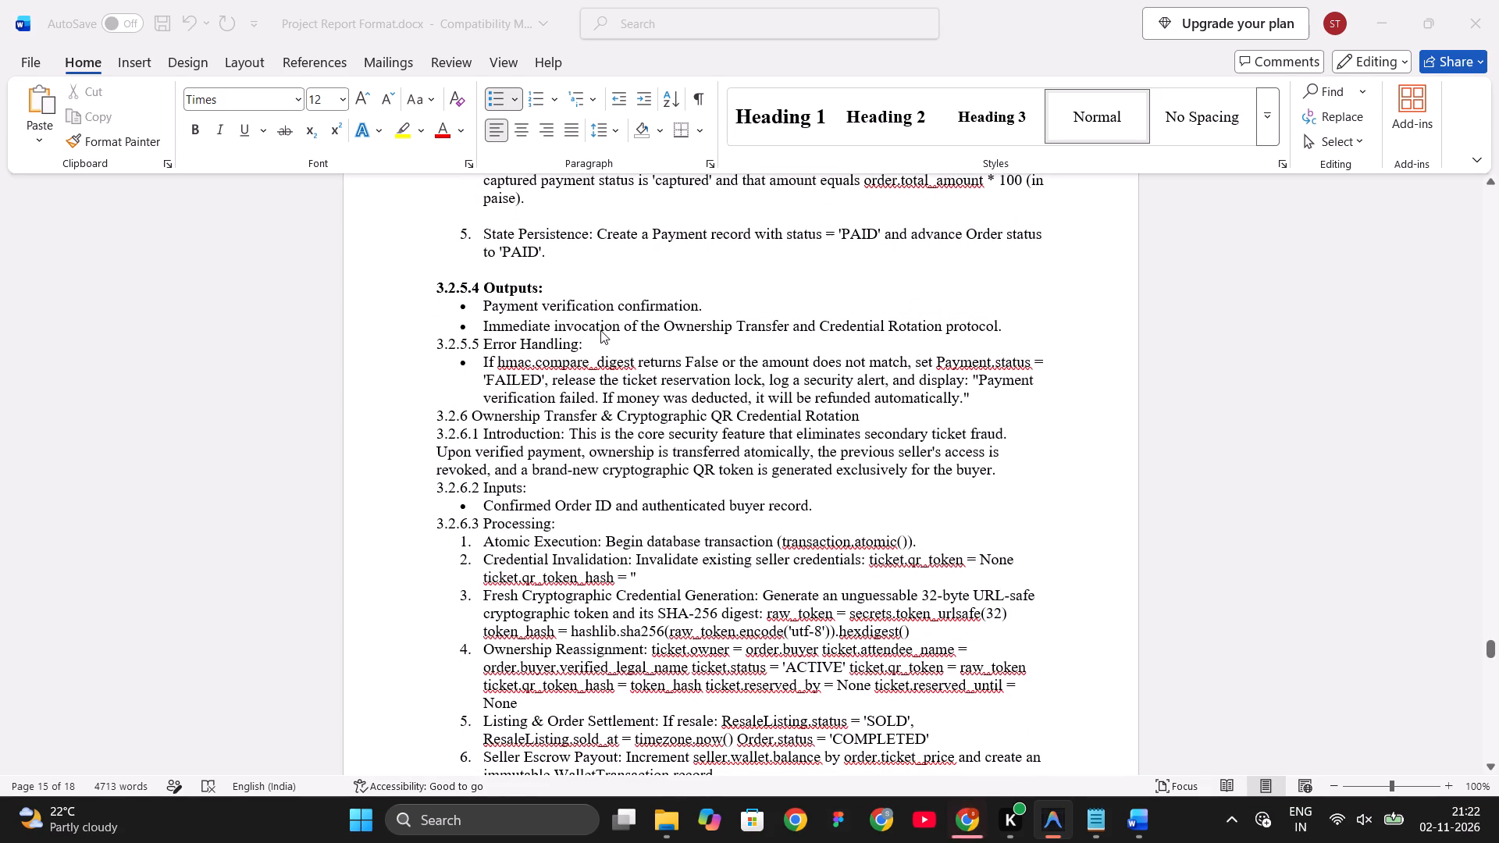
click(1012, 326)
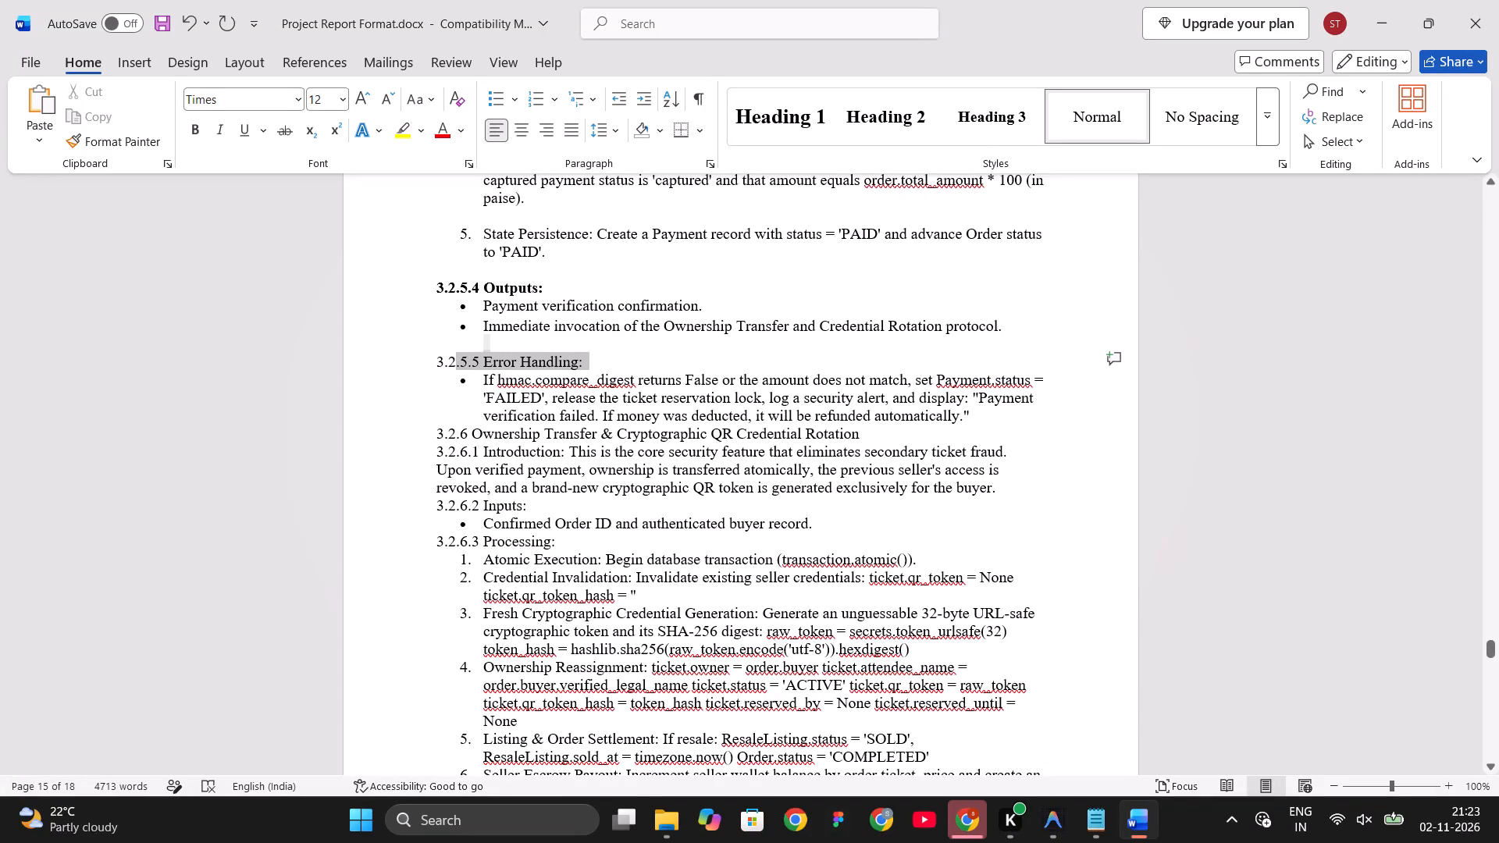
drag(454, 356, 437, 362)
click(461, 330)
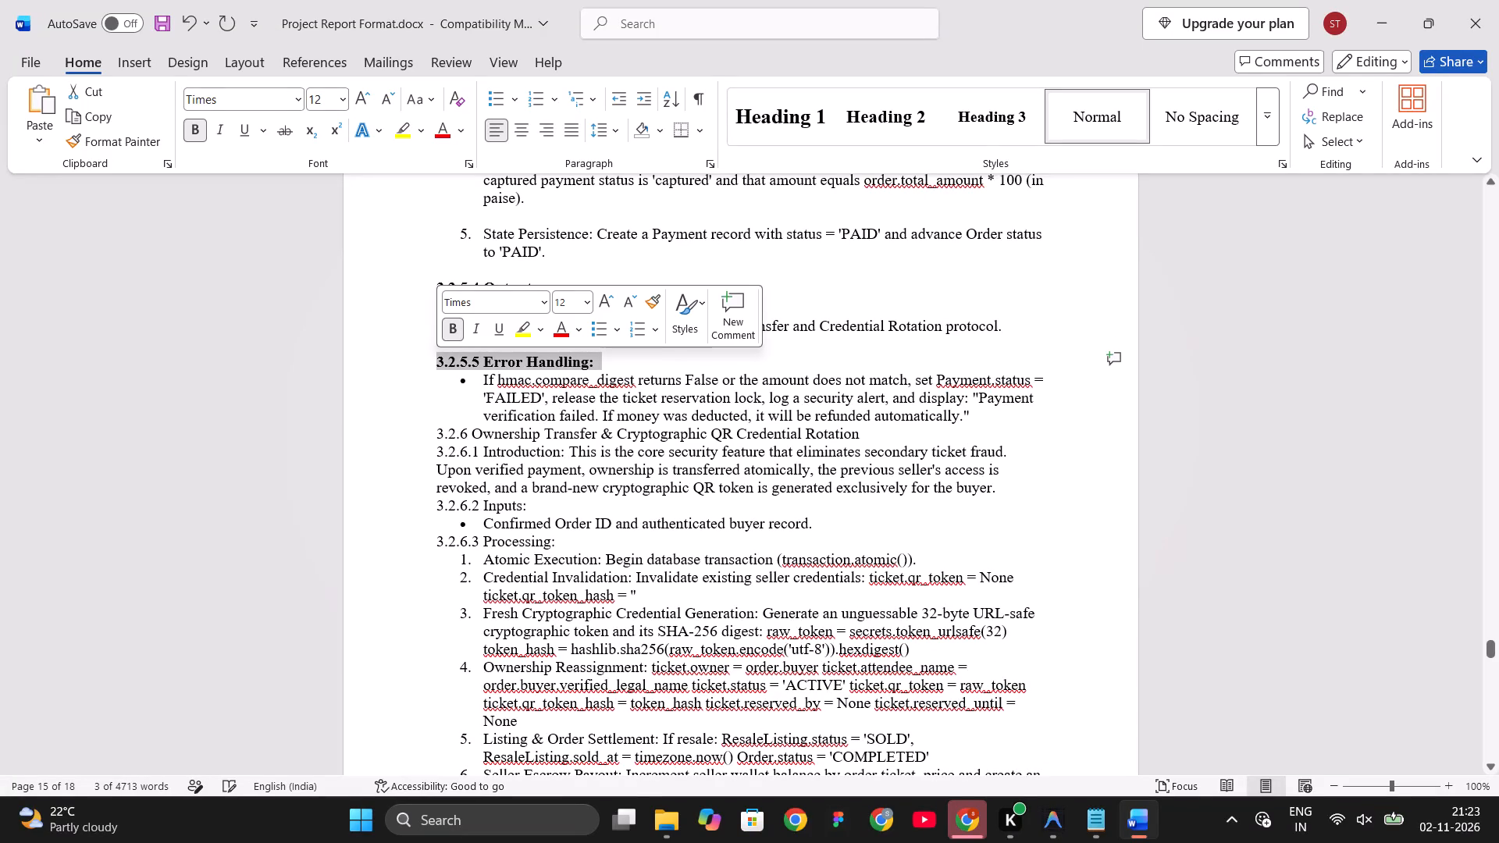
click(636, 357)
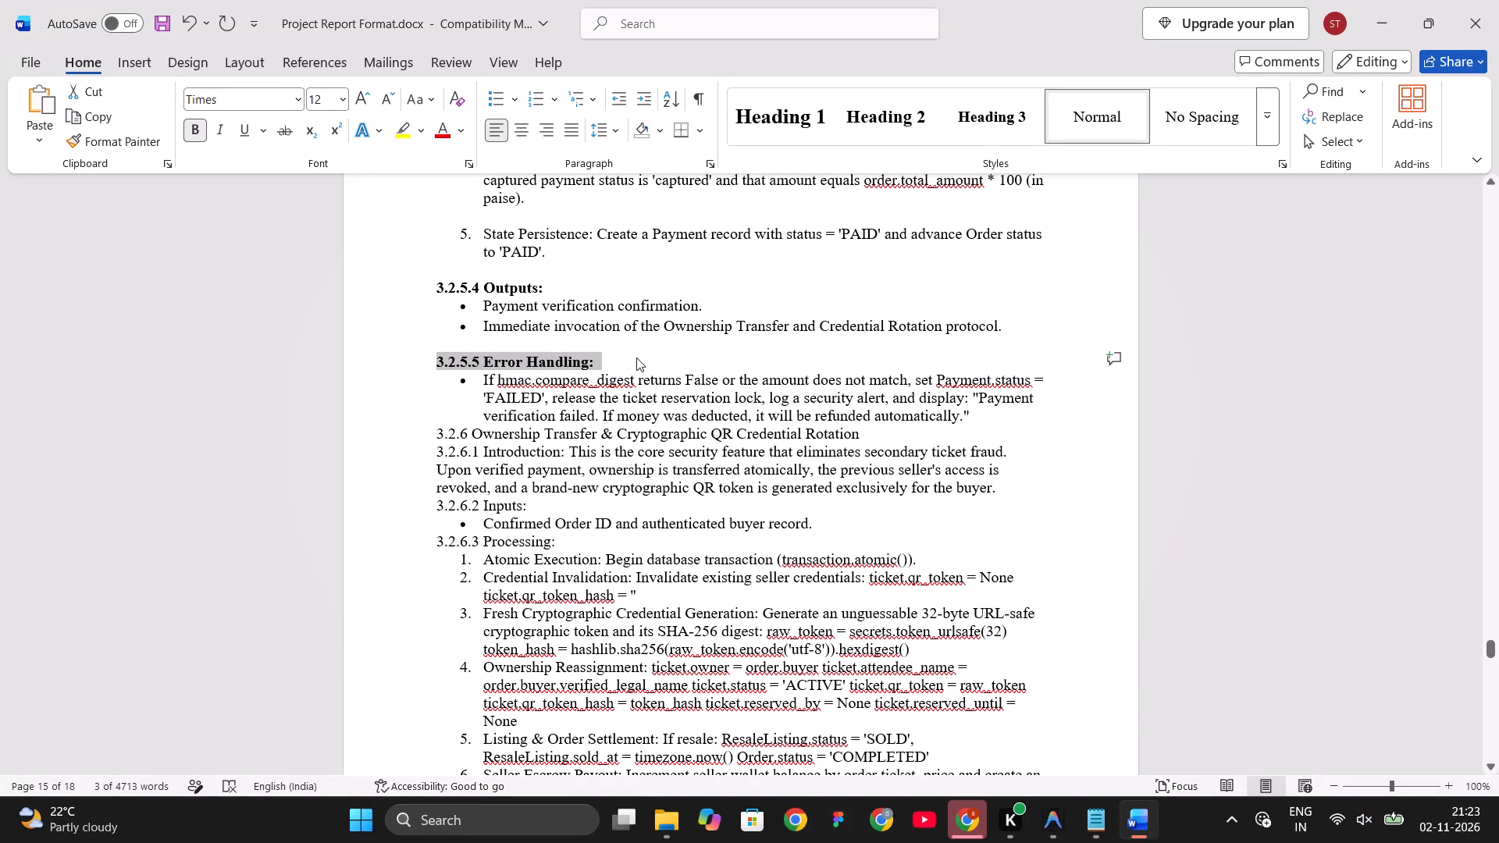
key(Return)
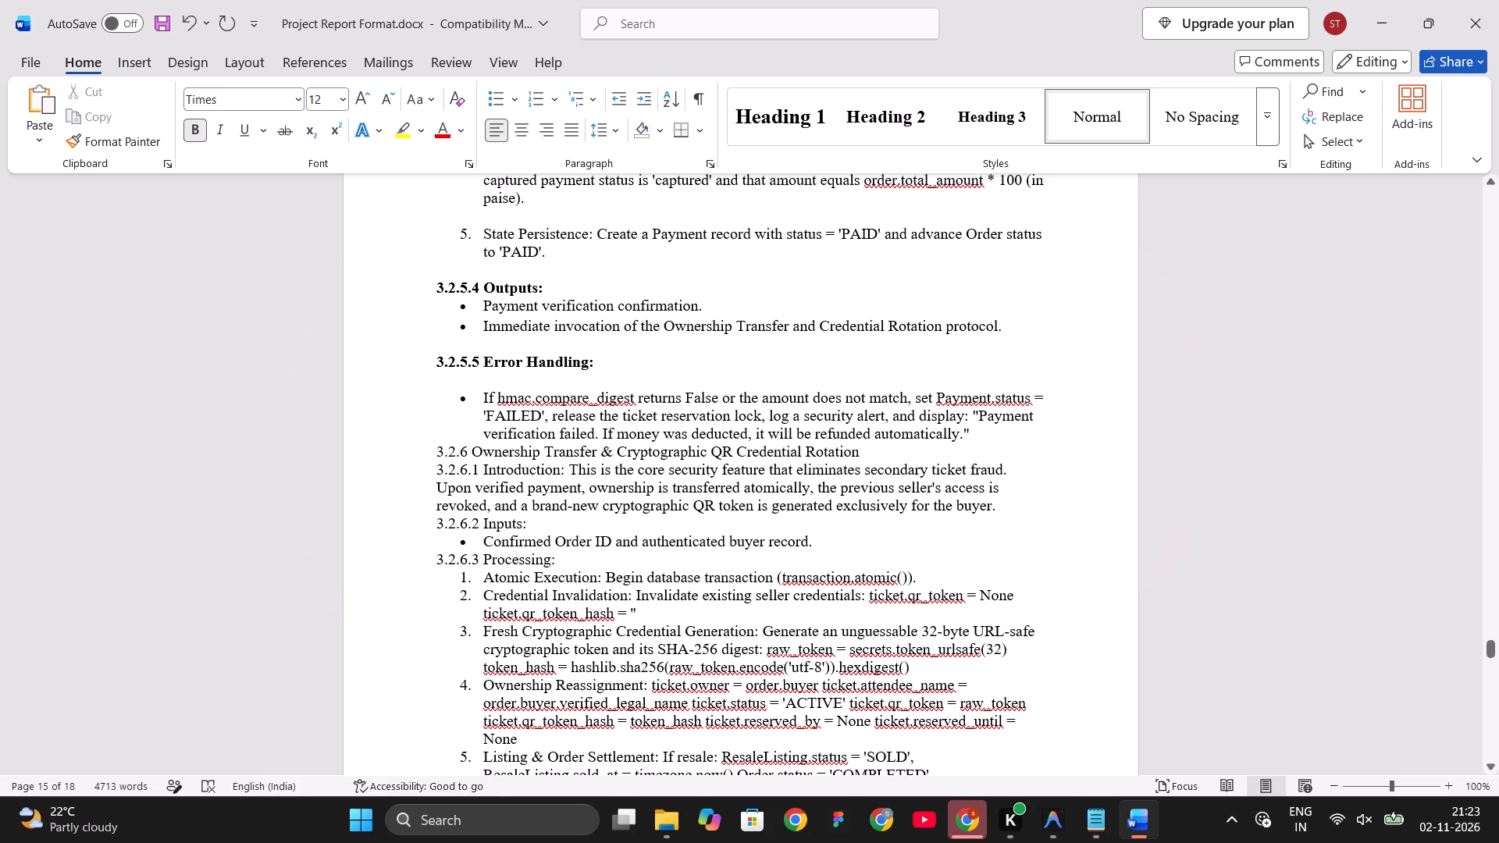
click(976, 437)
key(Return)
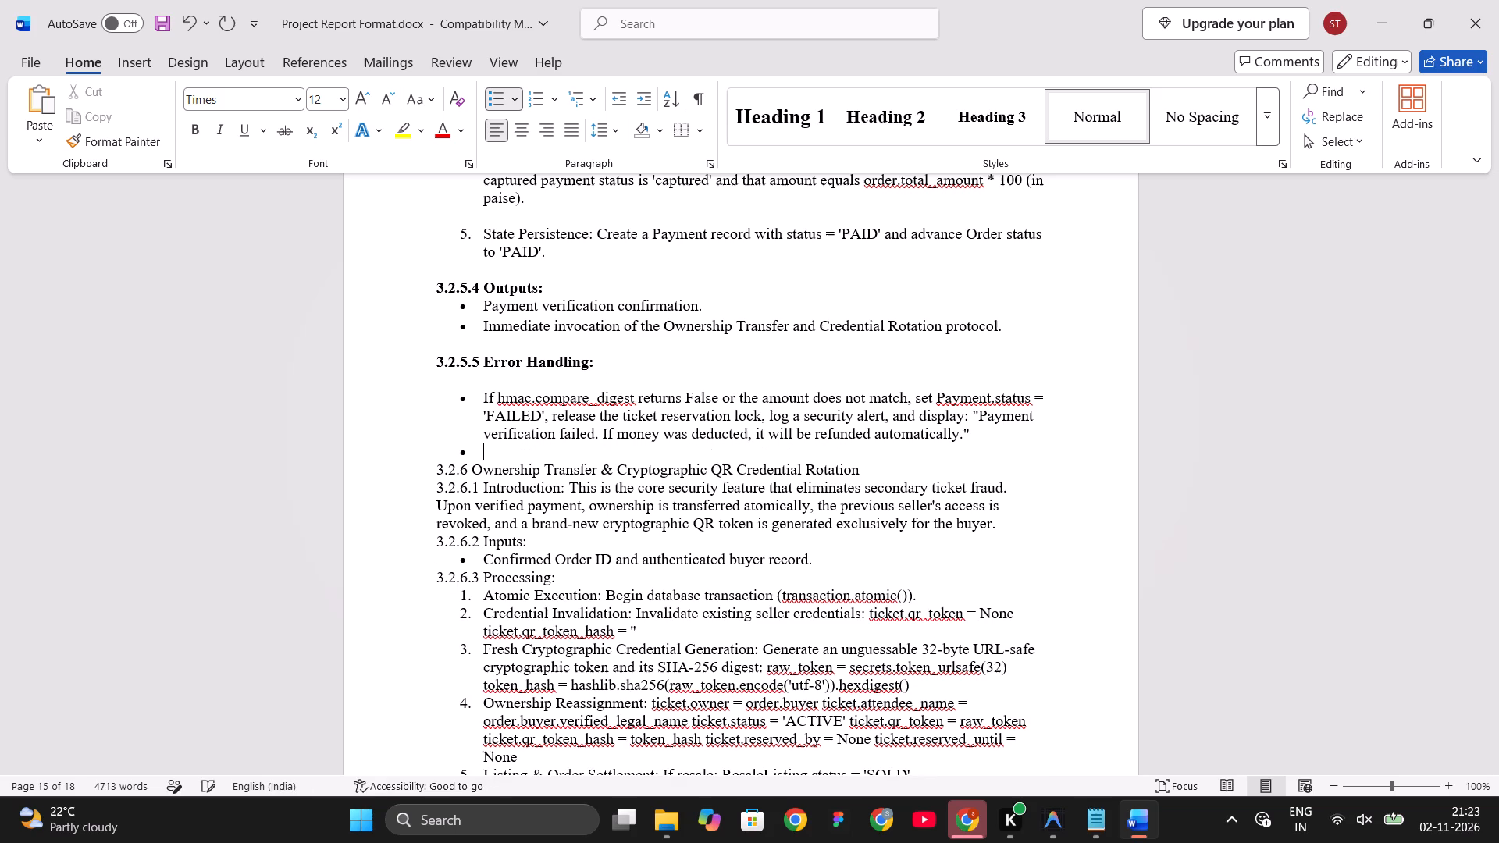
key(BackSpace)
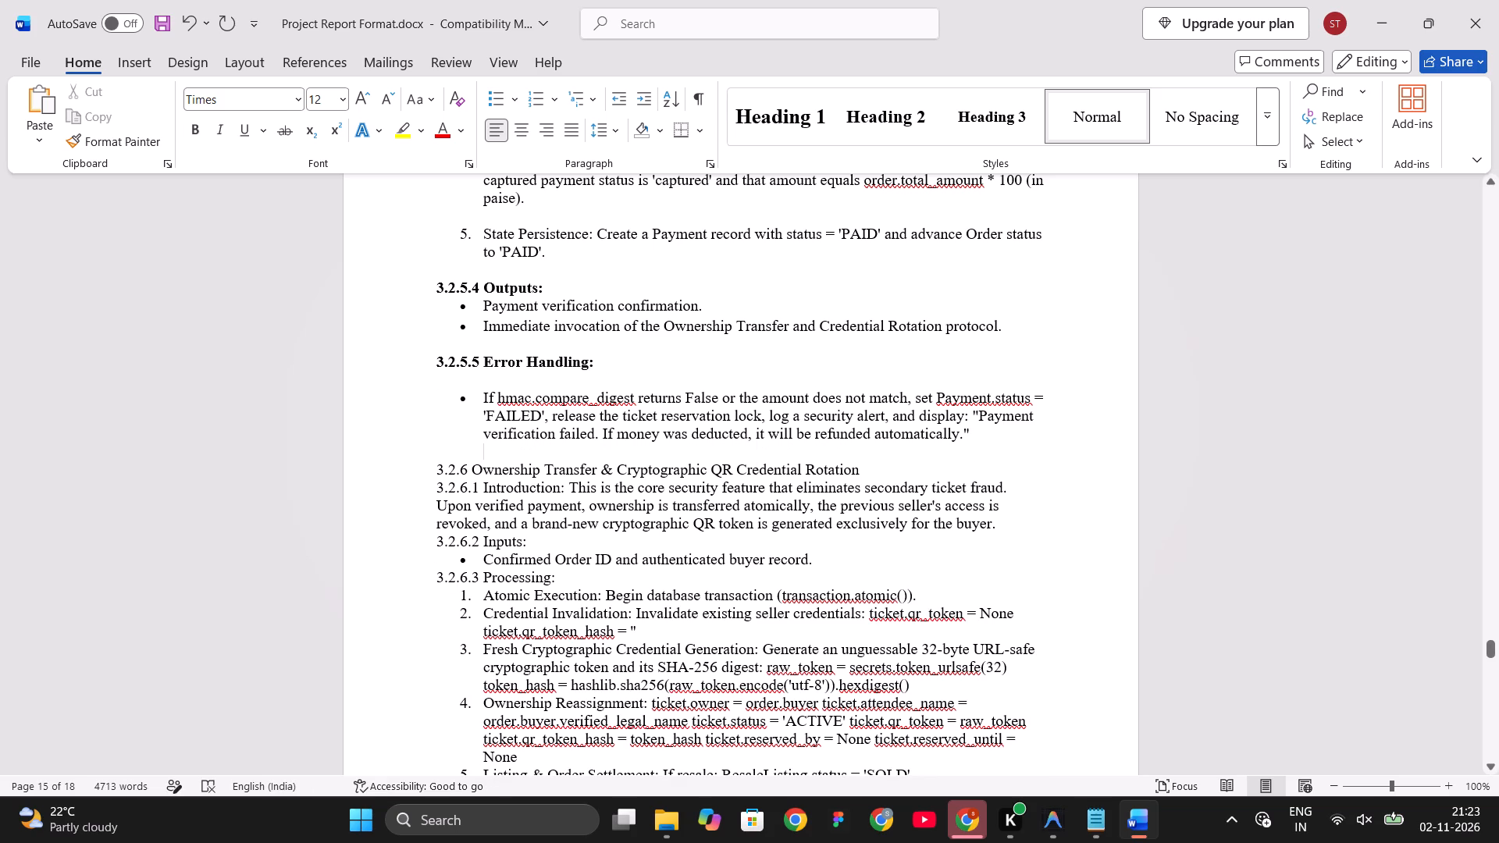
Make the heading "3.2.6 Ownership Transfer & Cryptographic QR Credential Rotation" bold and insert a blank line below it.
click(876, 468)
drag(876, 468, 467, 472)
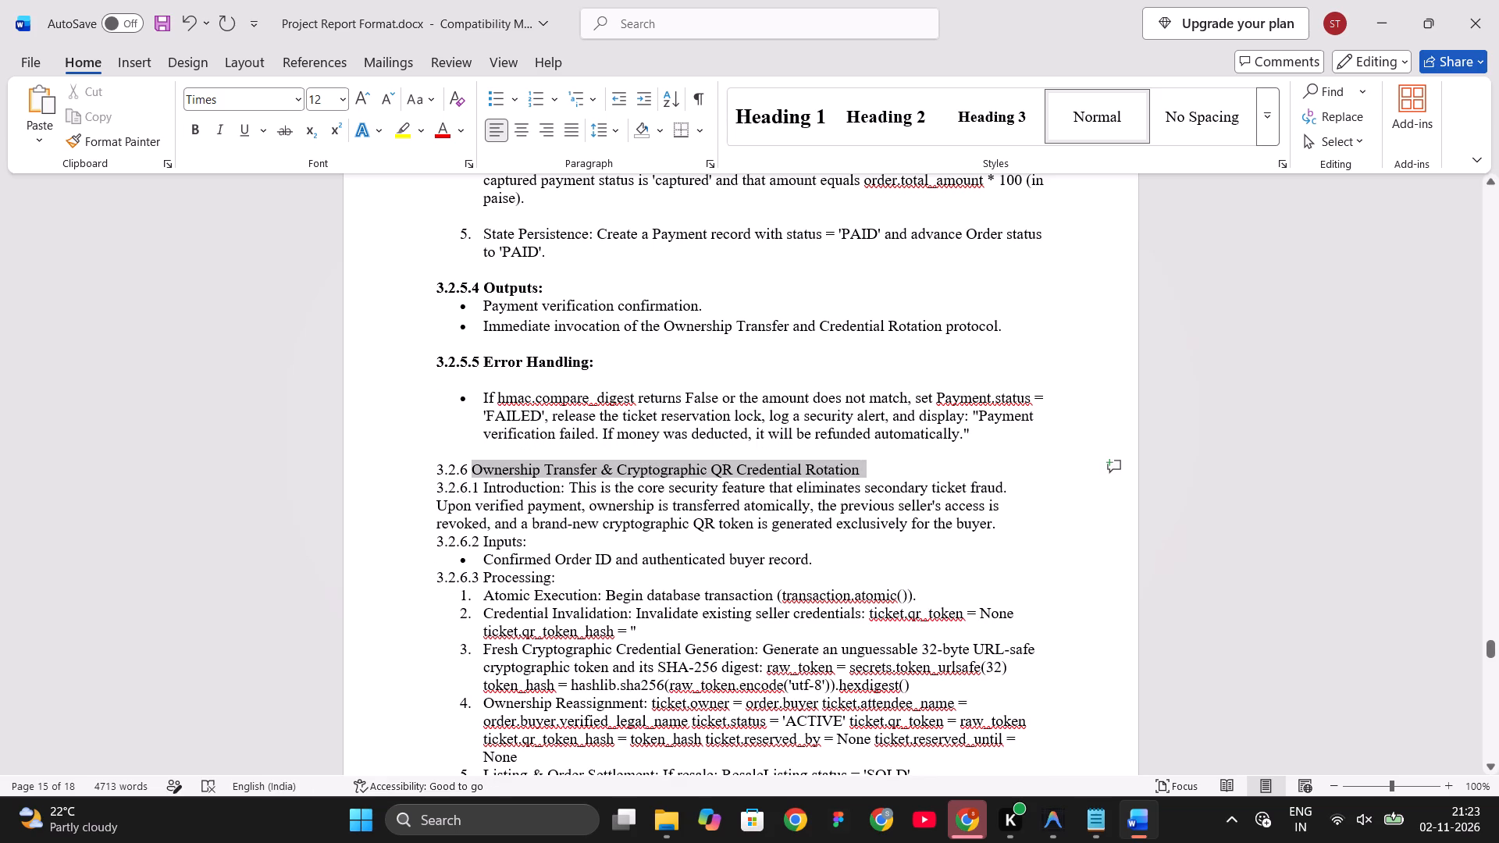
drag(467, 472, 434, 468)
click(447, 434)
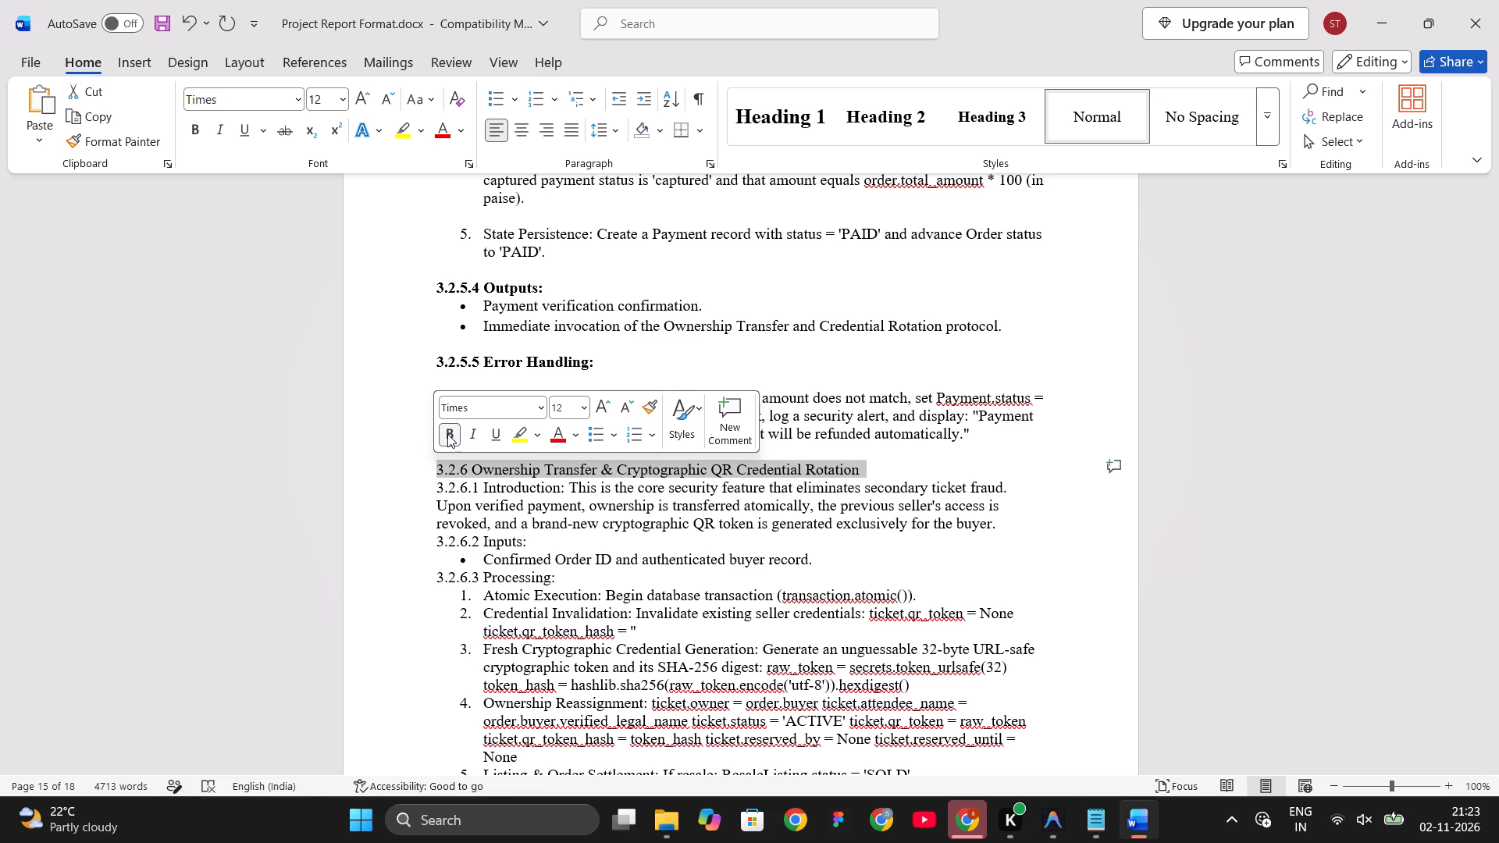
click(912, 458)
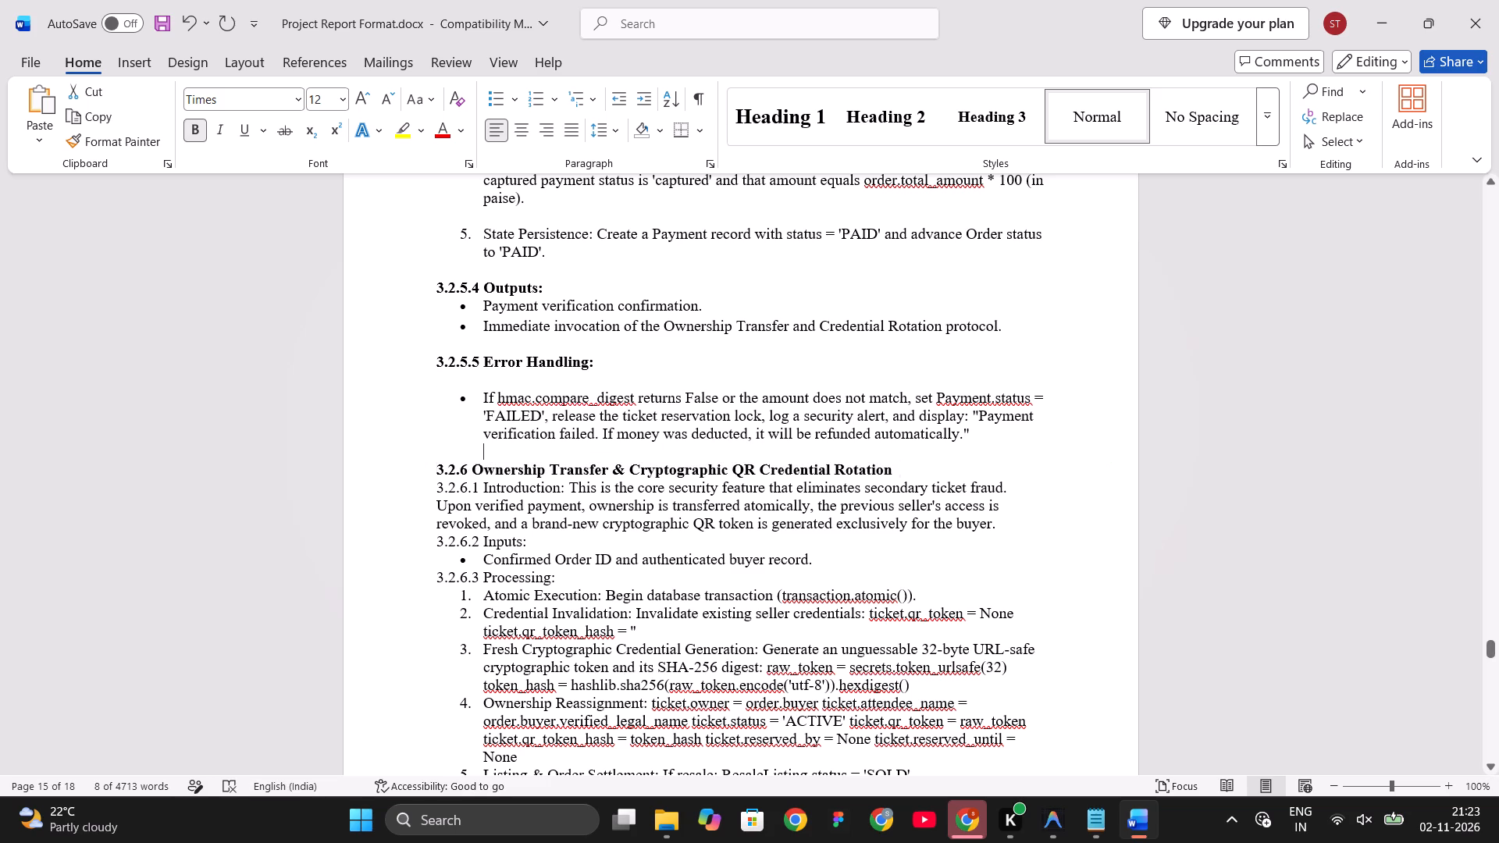
click(900, 471)
key(Return)
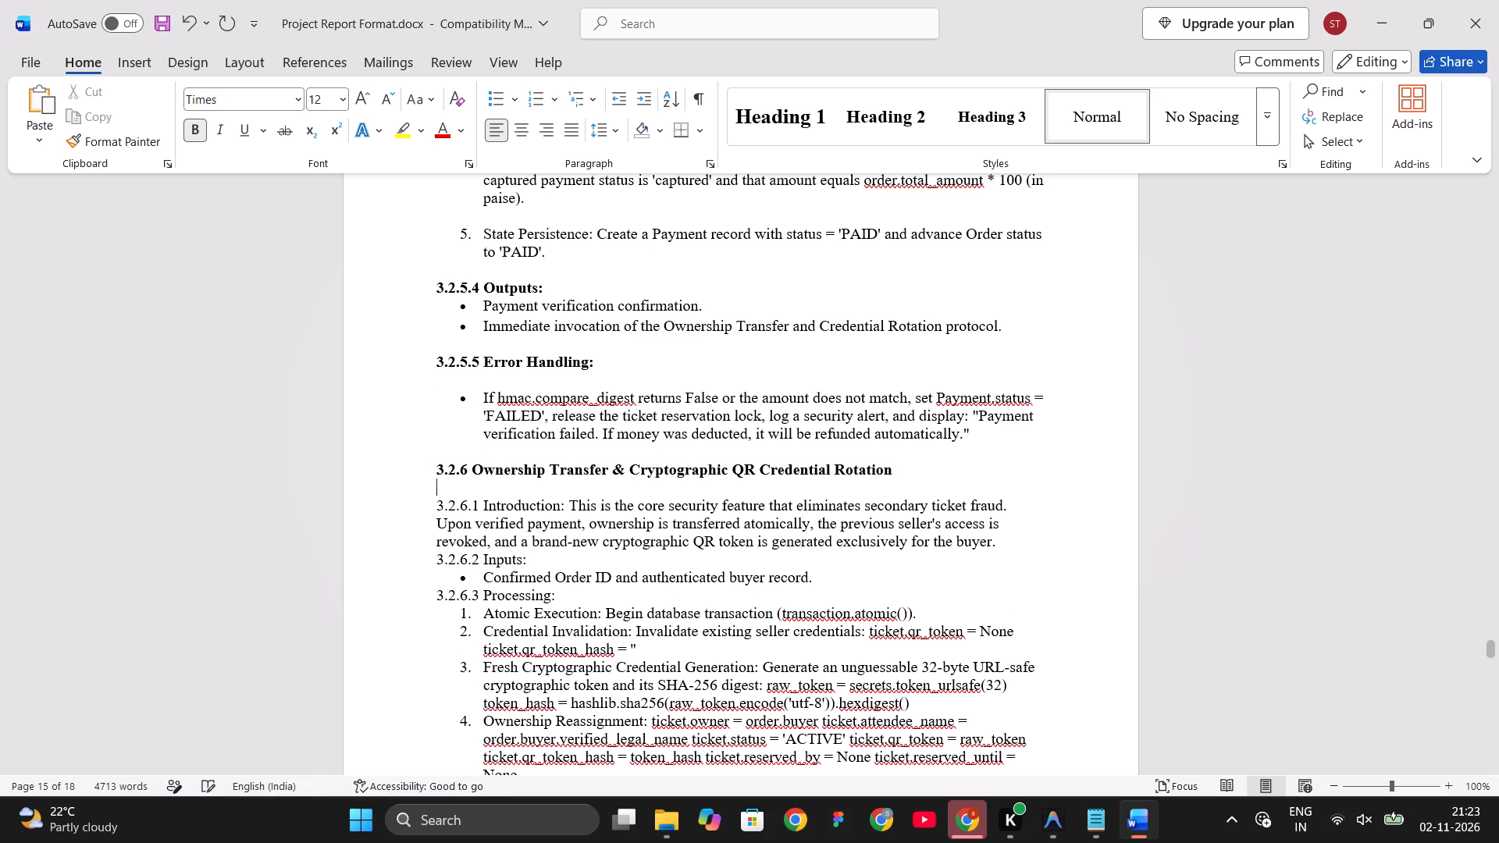
Split "3.2.6.1 Introduction:" from its paragraph onto its own line and make it bold.
click(568, 505)
key(Return)
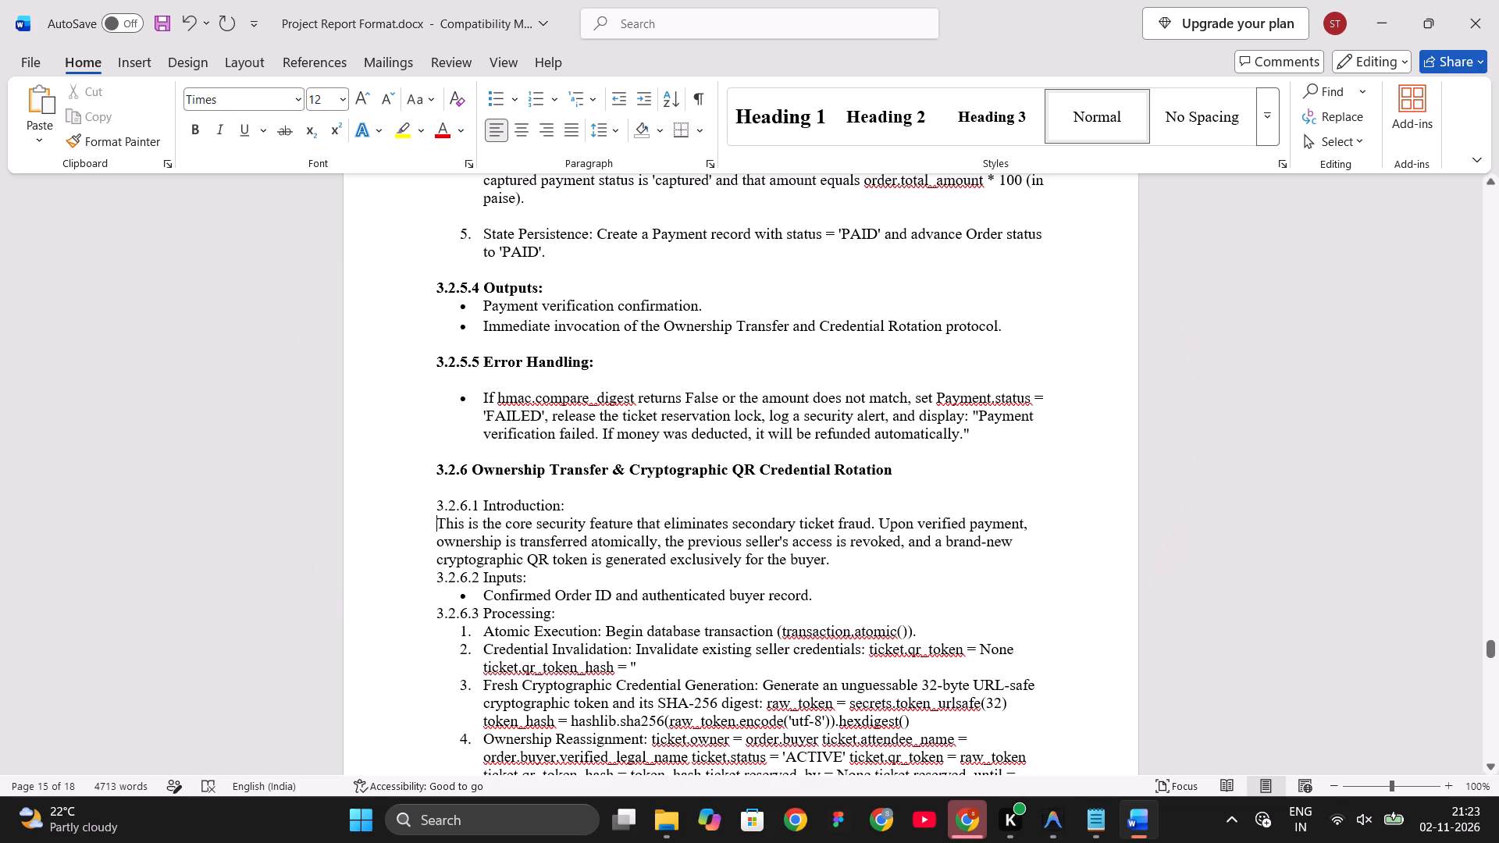
click(570, 505)
drag(570, 505, 432, 508)
click(447, 480)
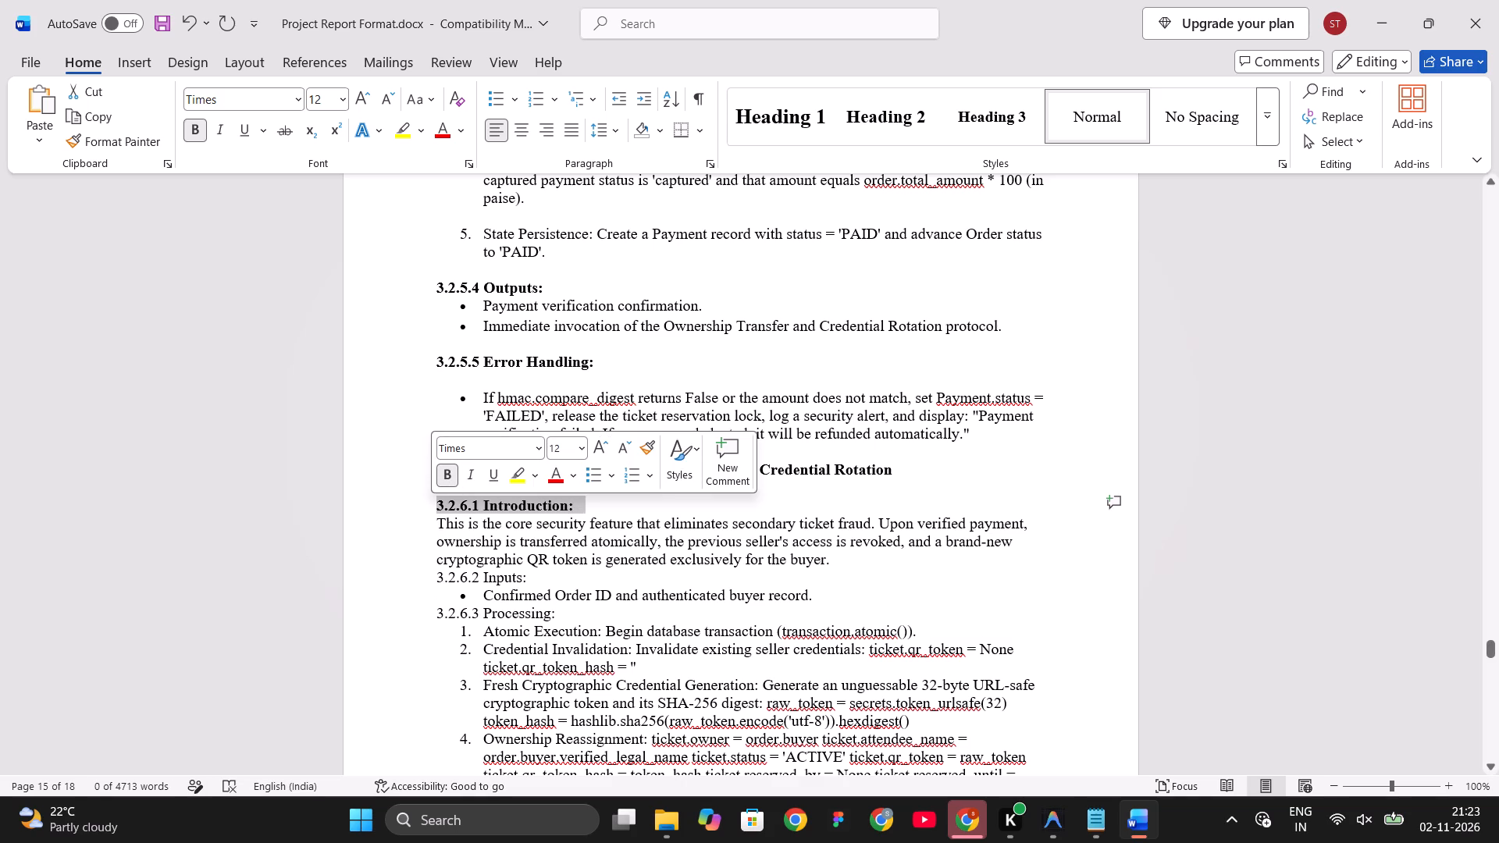
Insert a blank line between the 3.2.6.1 Introduction paragraph and the 3.2.6.2 Inputs heading.
click(844, 565)
key(Return)
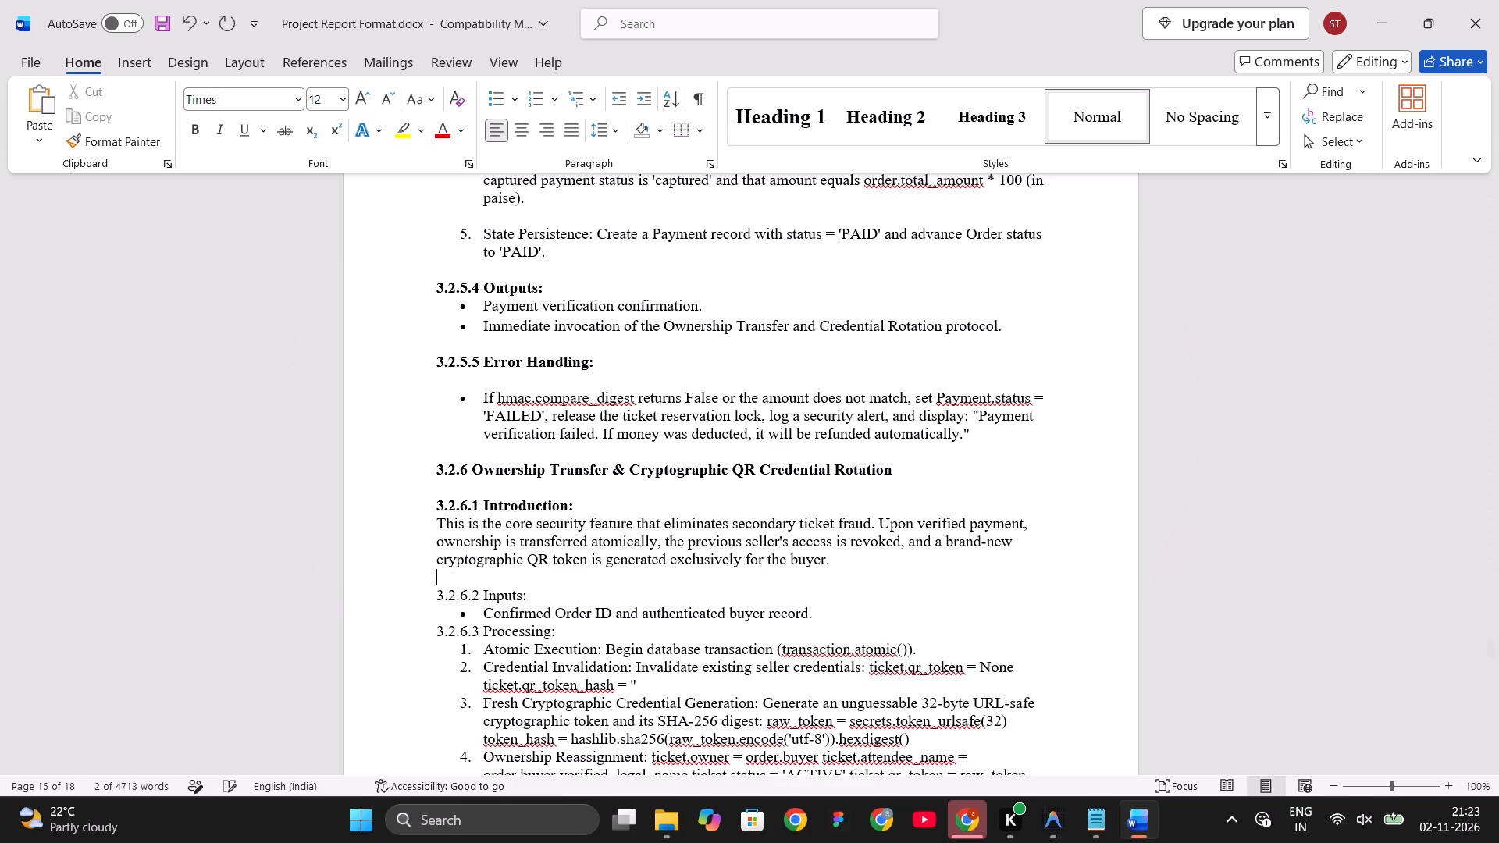
Make the heading "3.2.6.2 Inputs:" bold and insert blank lines below it and after its bullet.
click(538, 596)
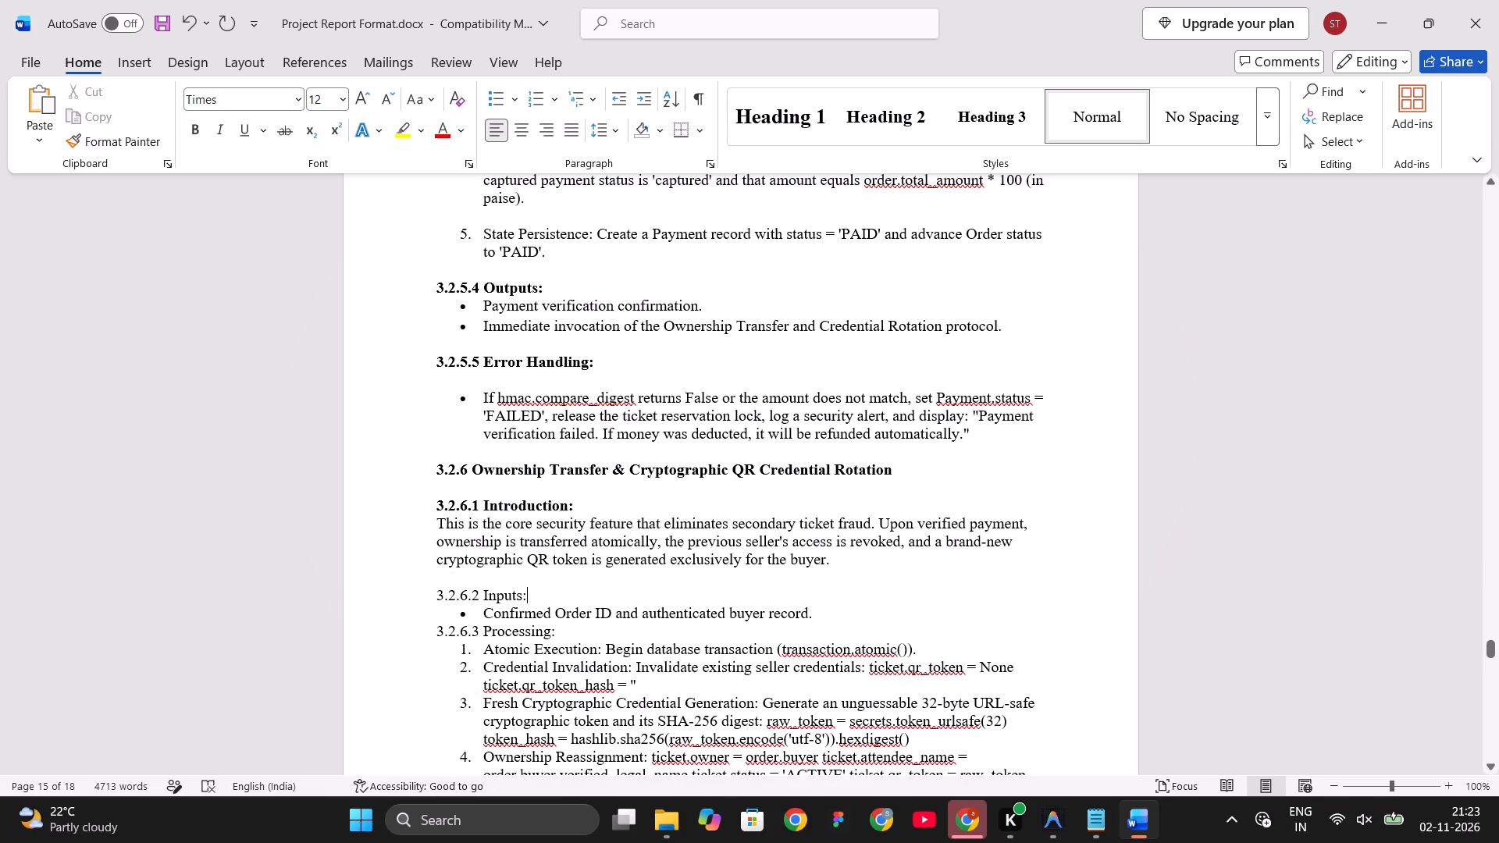
drag(538, 596, 436, 592)
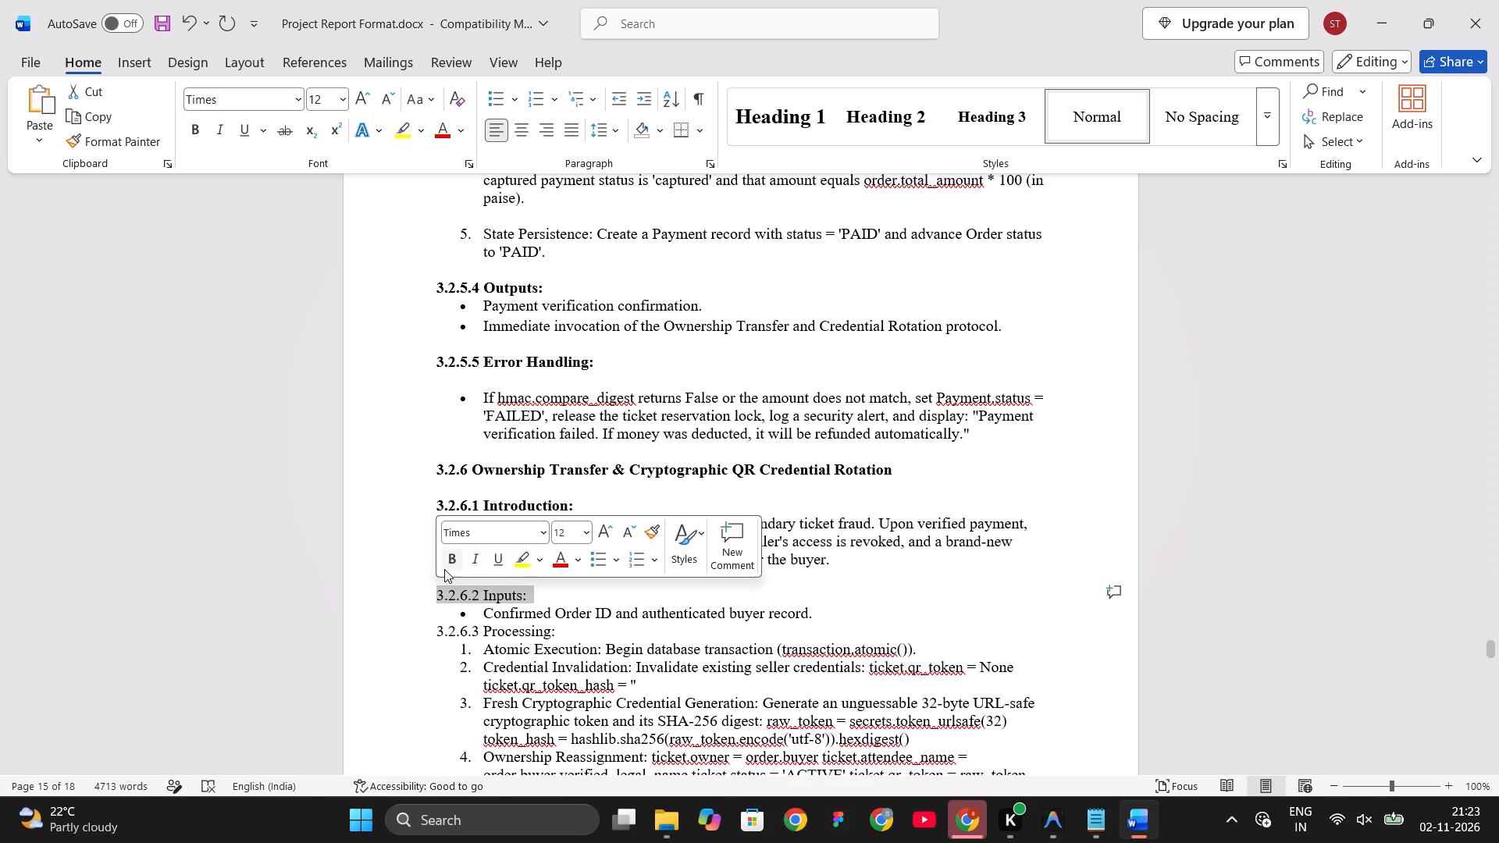
click(444, 569)
scroll(444, 569, down, 1)
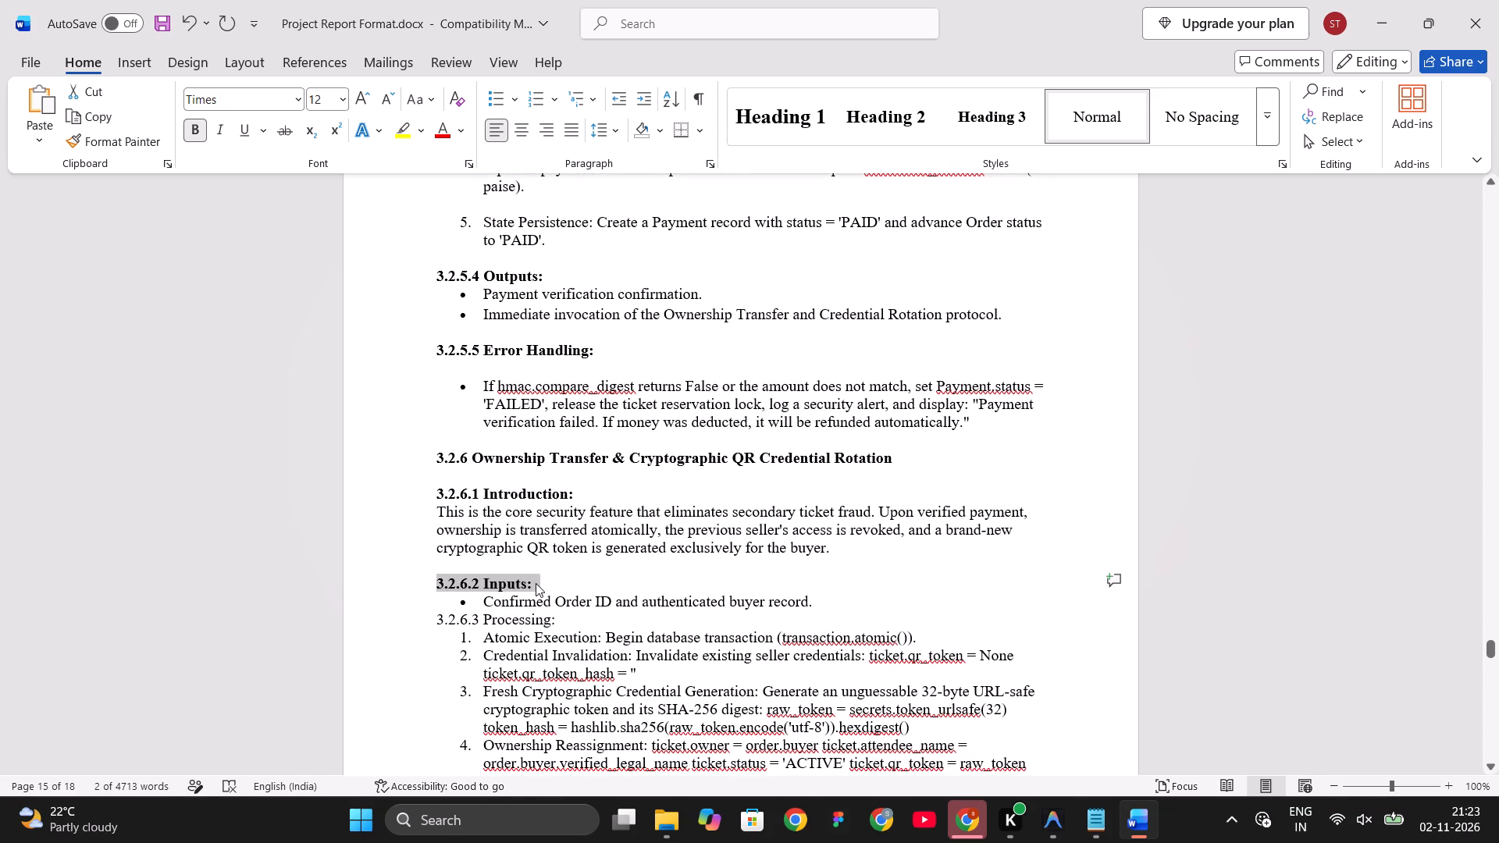
click(536, 583)
key(Return)
scroll(536, 583, down, 1)
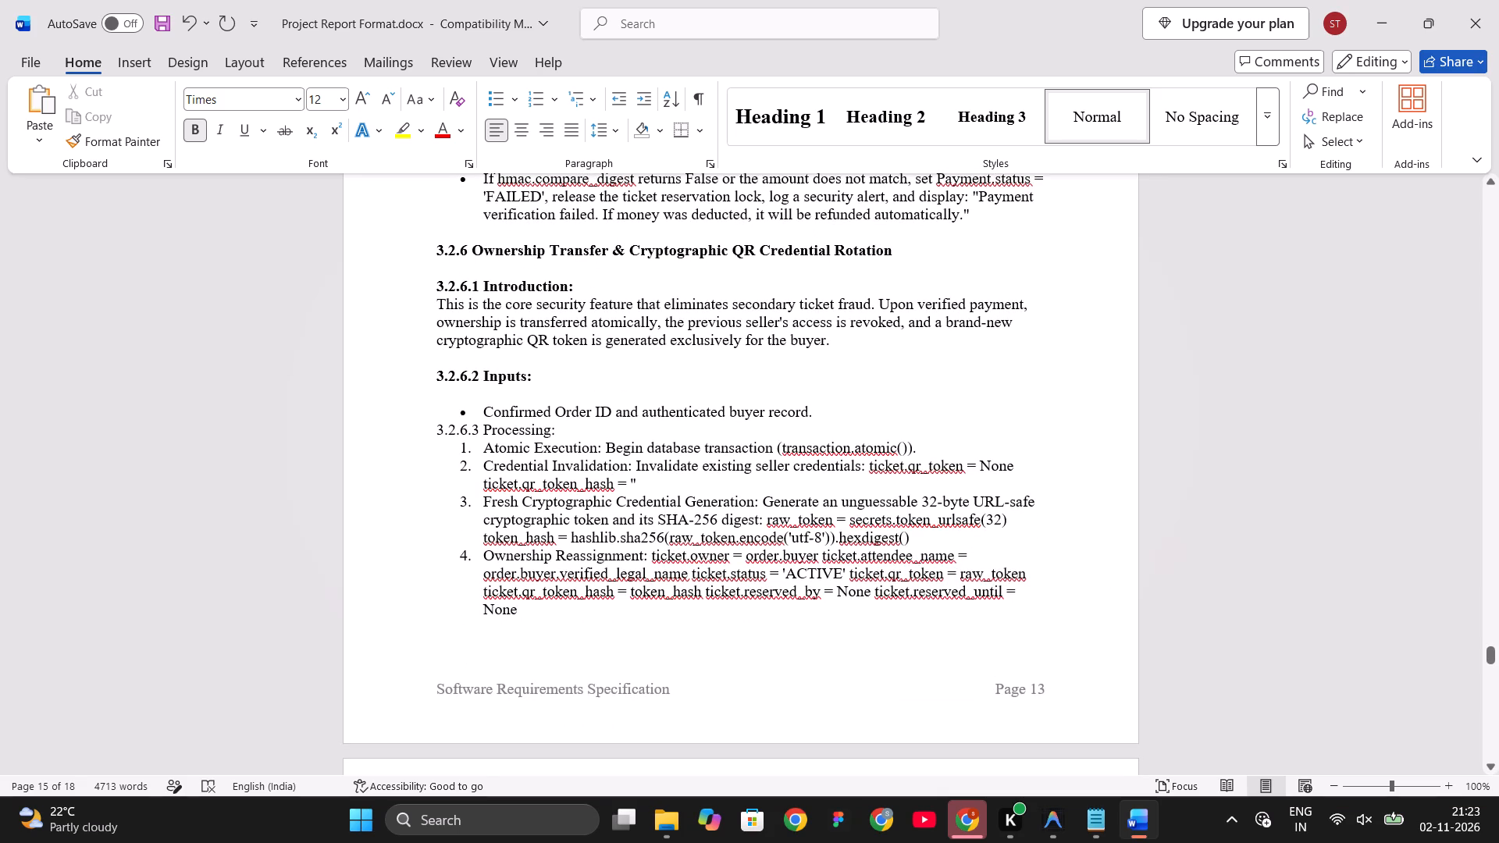
click(821, 407)
key(Return)
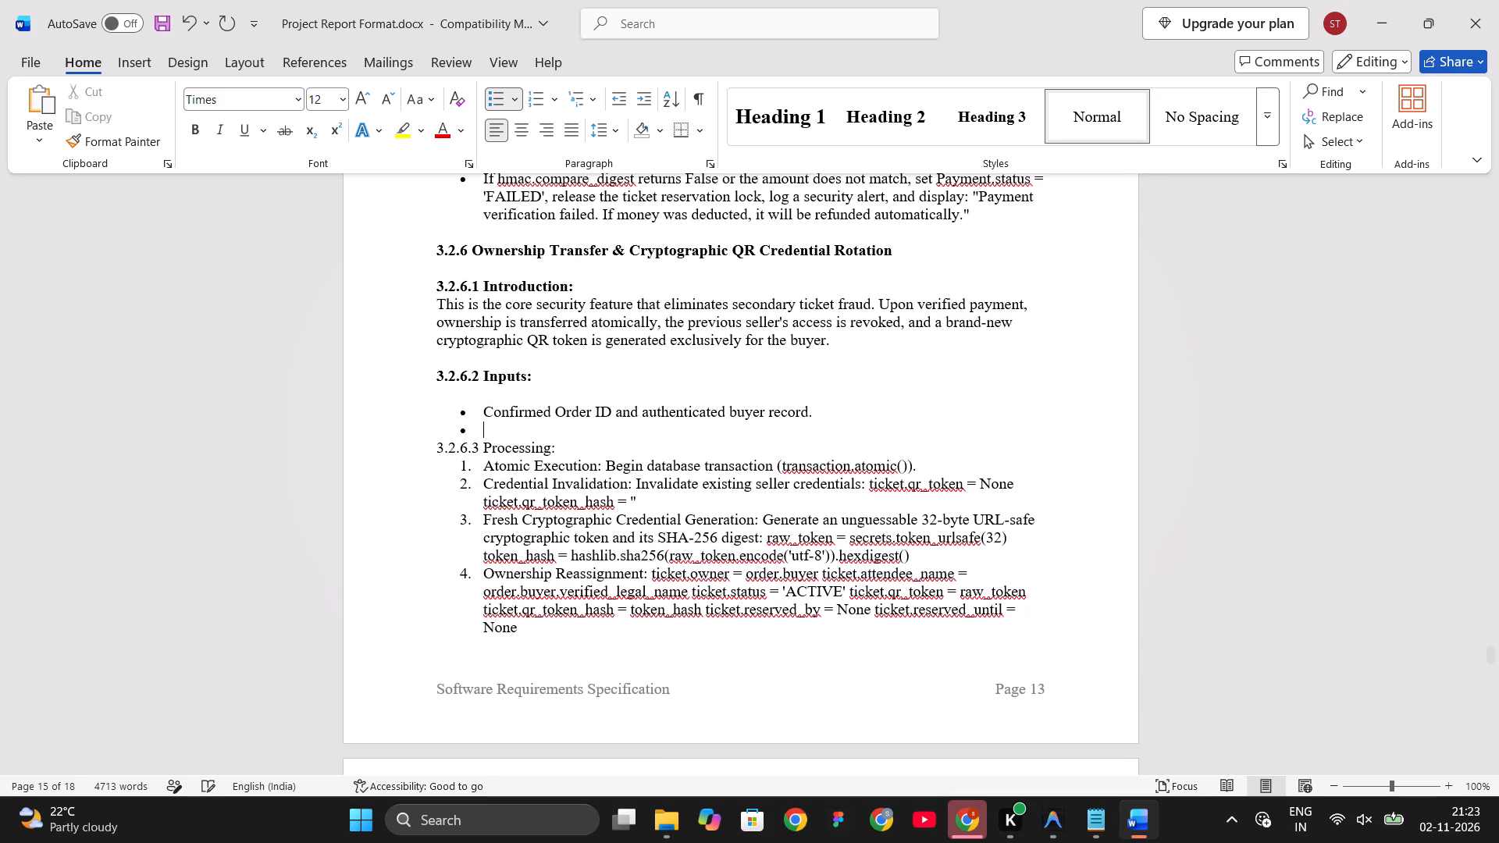
key(BackSpace)
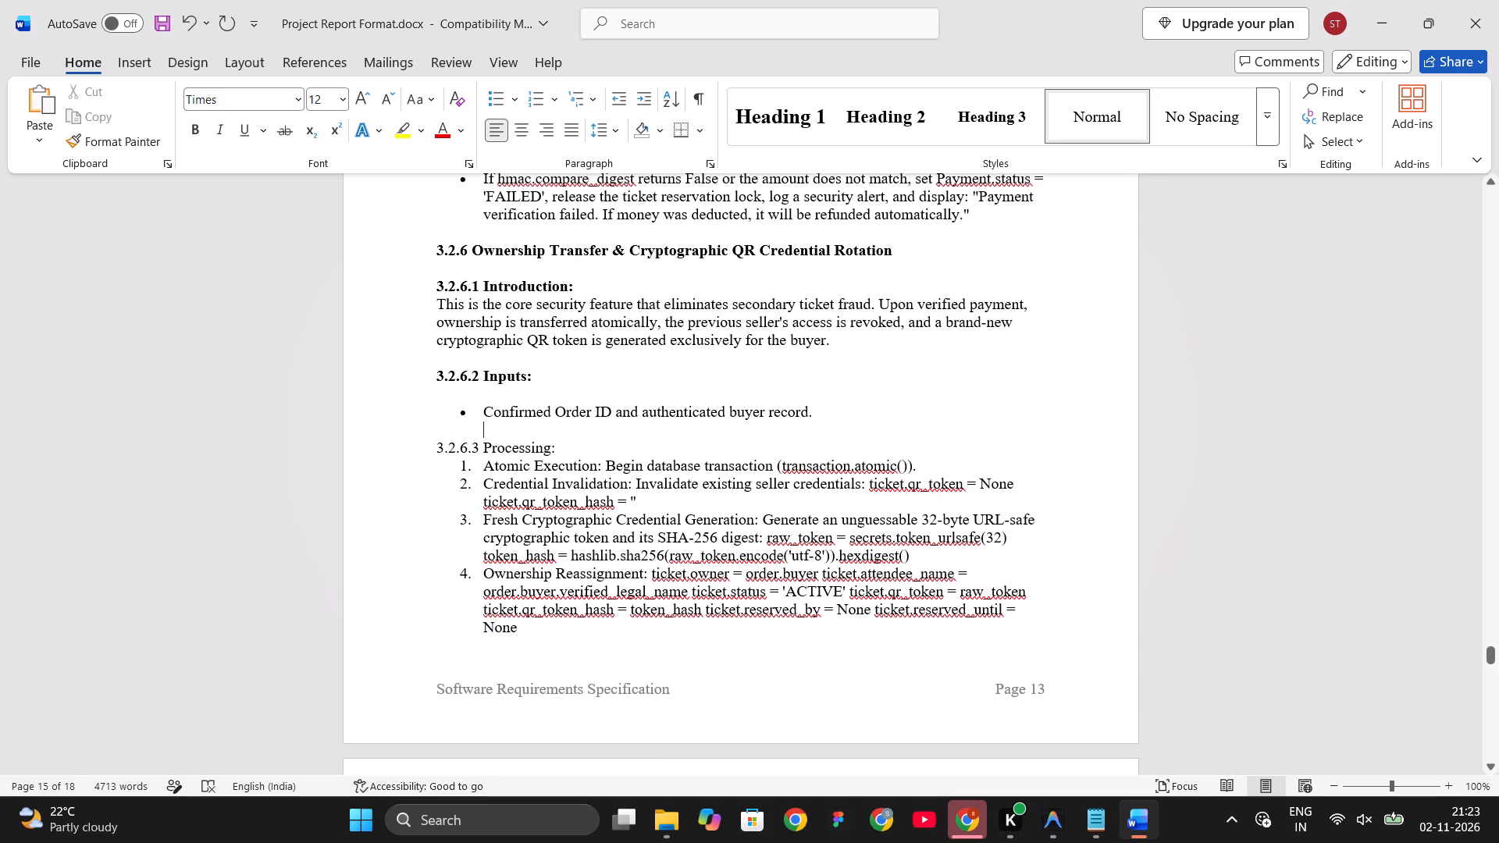
Make the heading "3.2.6.3 Processing:" bold and insert a blank line below it.
click(550, 450)
click(561, 450)
drag(561, 450, 458, 448)
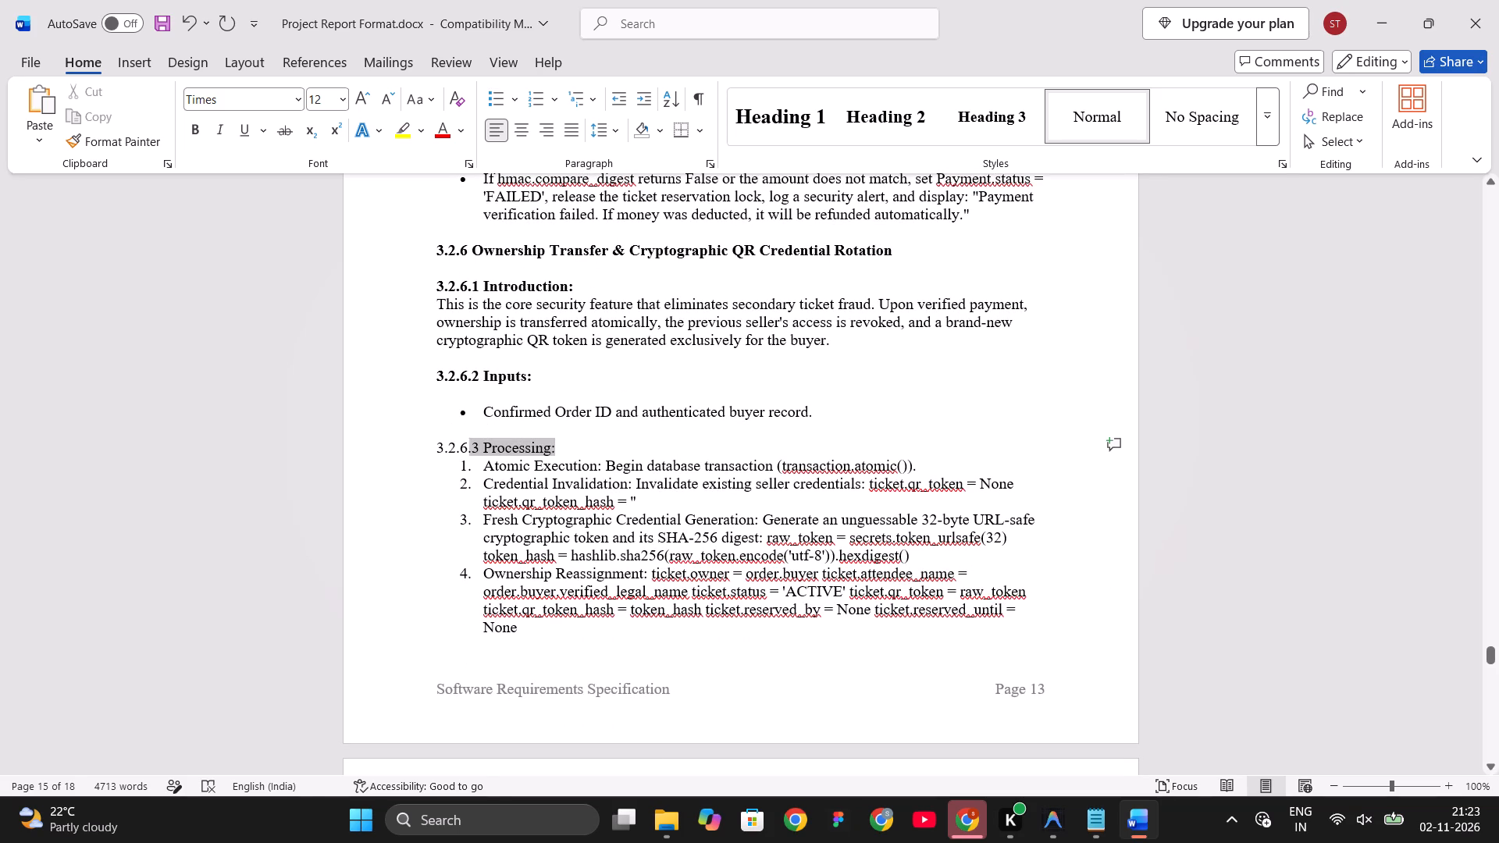
drag(458, 448, 438, 446)
click(458, 415)
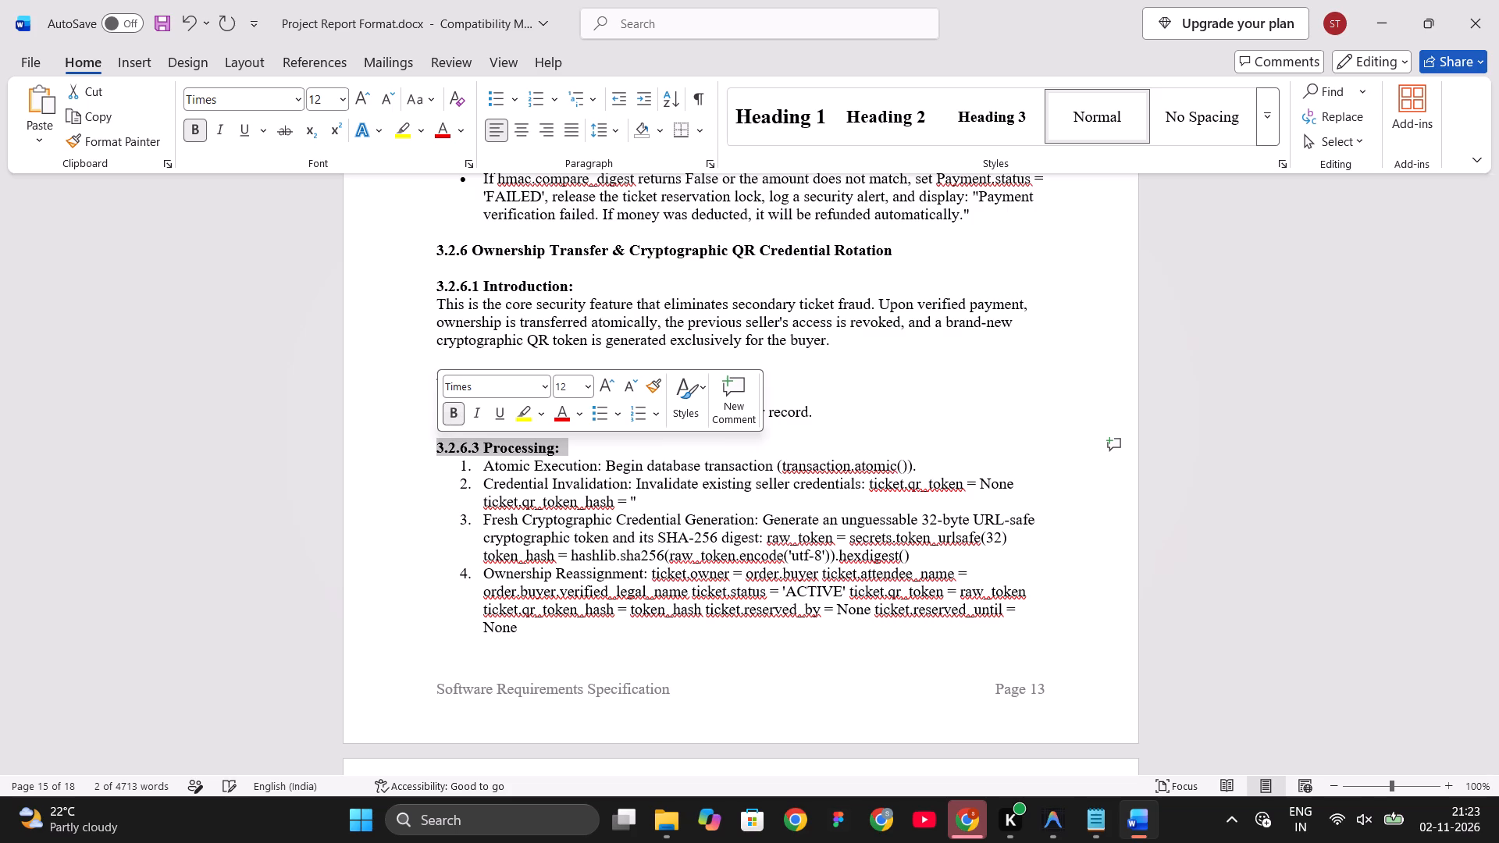
click(564, 450)
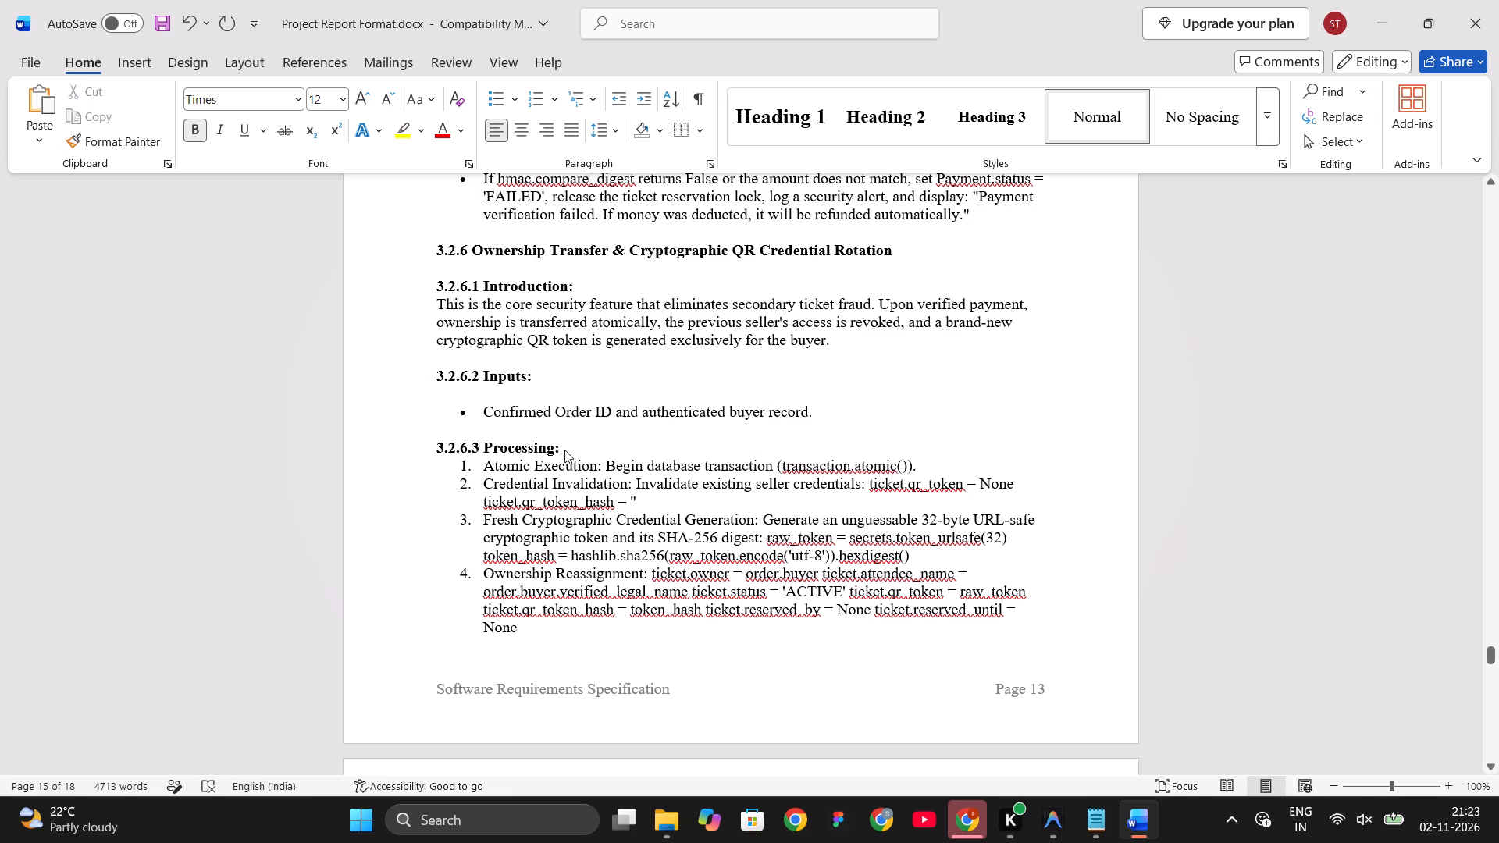
key(Return)
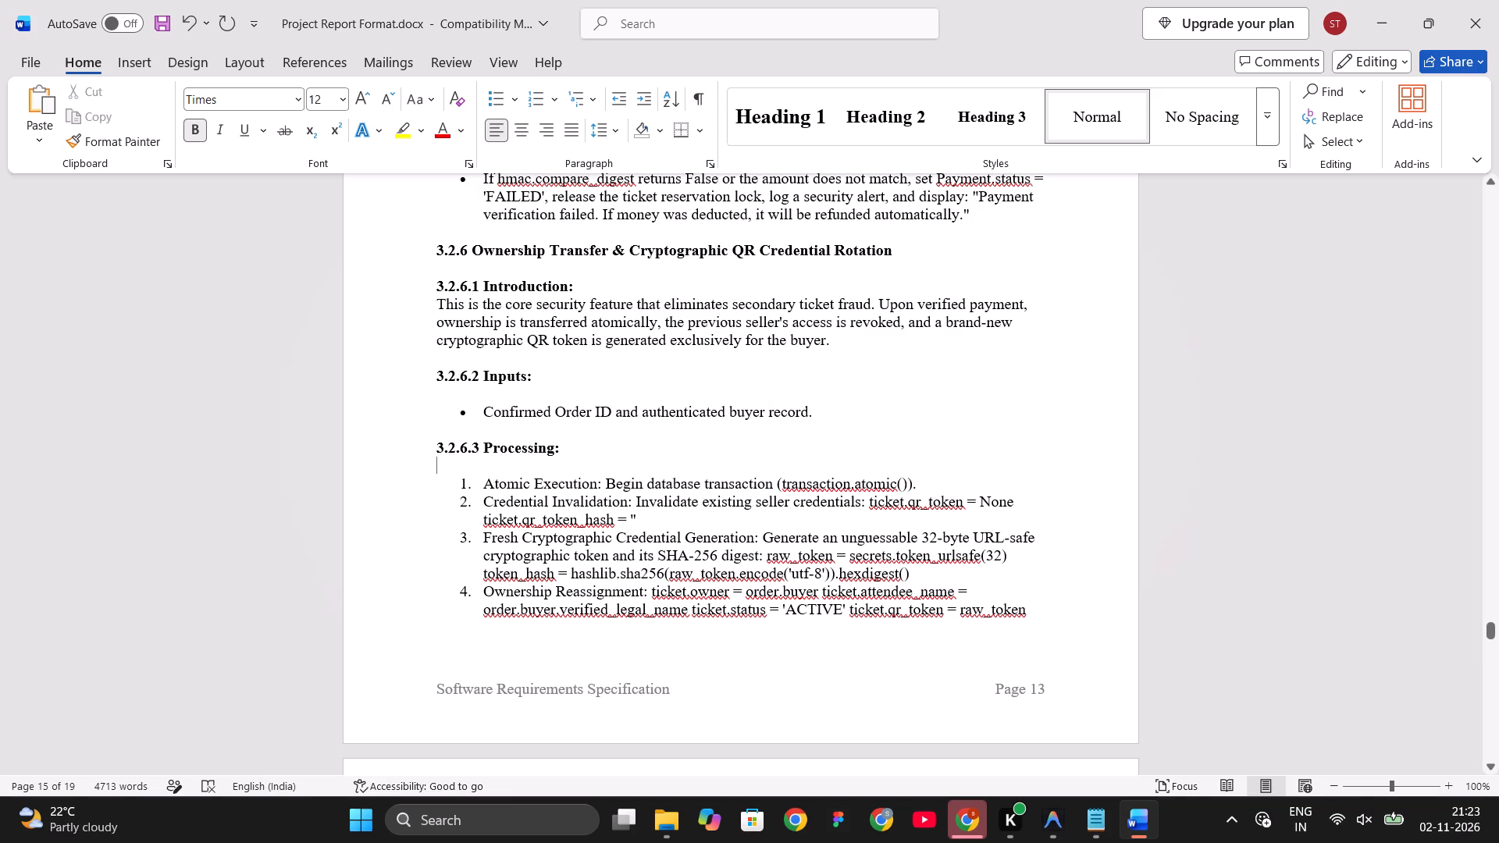
Insert an unnumbered blank line after each of the 3.2.6.3 items 1 (Atomic Execution) and 2 (Credential Invalidation).
click(918, 475)
key(Return)
key(BackSpace)
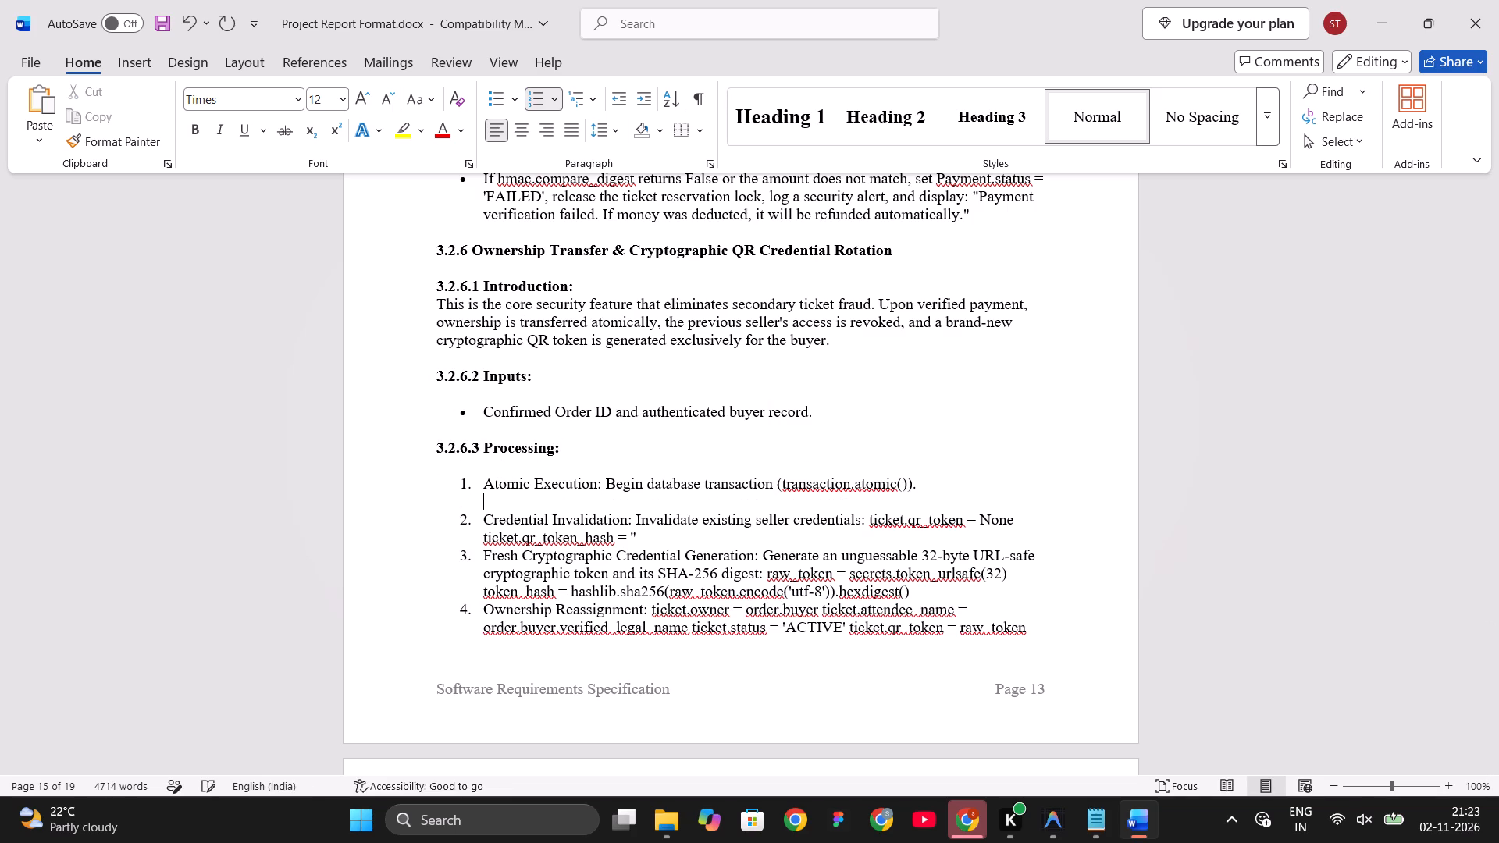
click(650, 536)
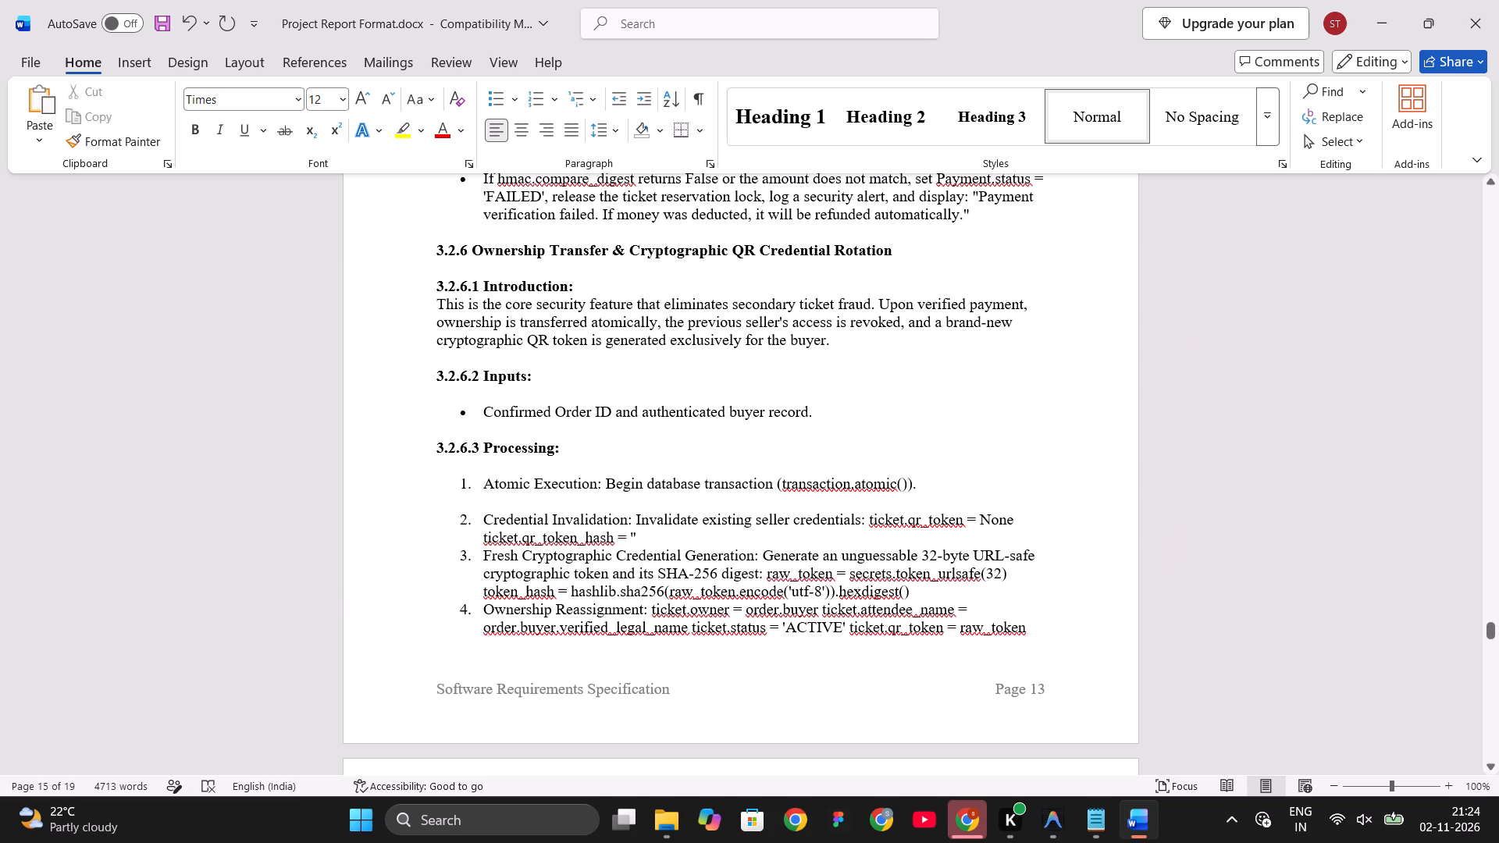
key(Return)
key(BackSpace)
key(BackSpace)
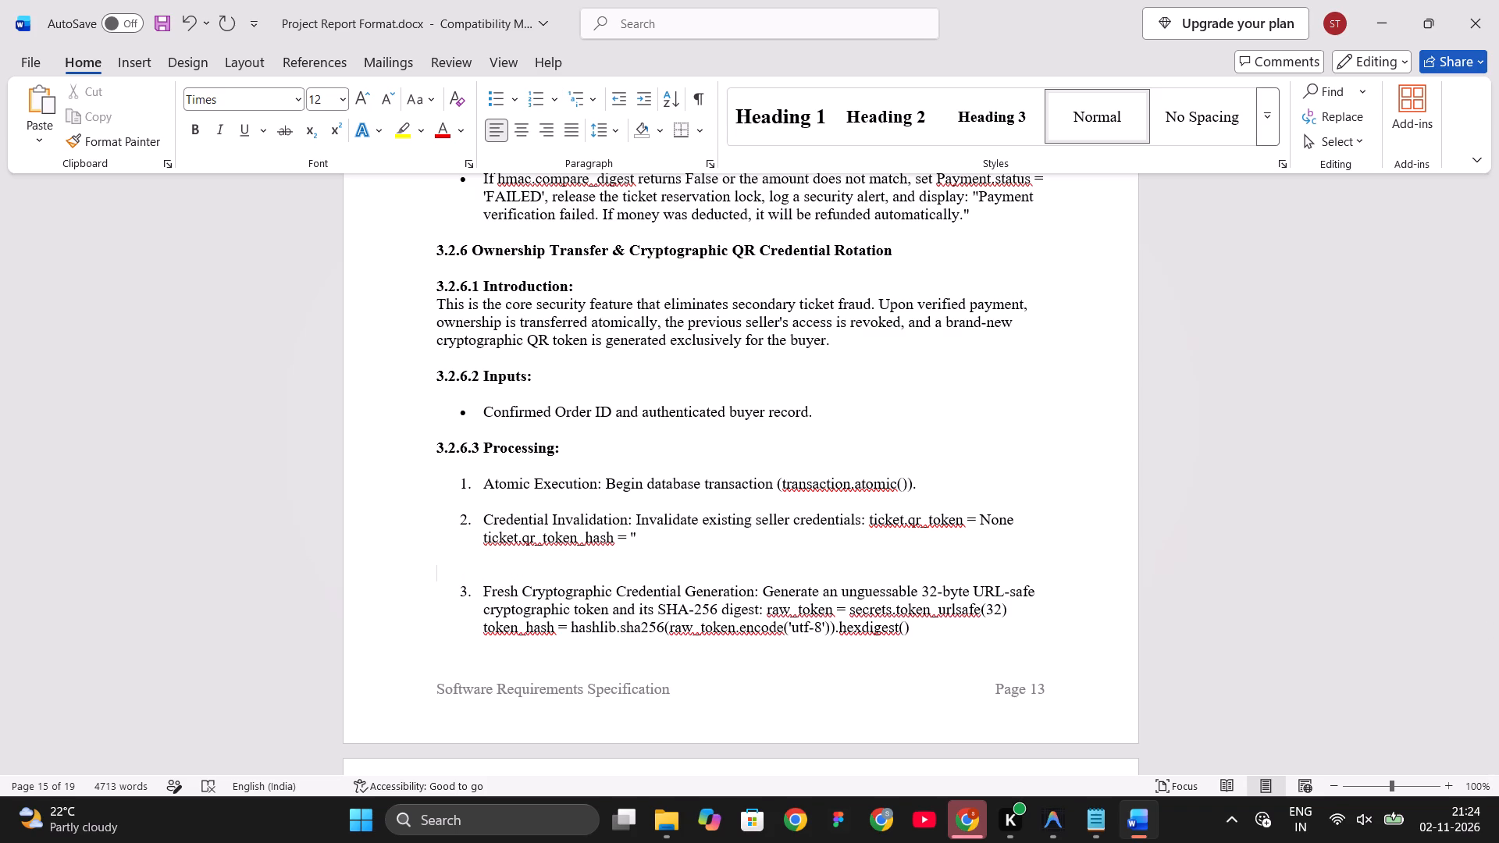
key(BackSpace)
Insert an unnumbered blank line after item 4, Ownership Reassignment, in the 3.2.6.3 Processing list.
scroll(650, 536, down, 1)
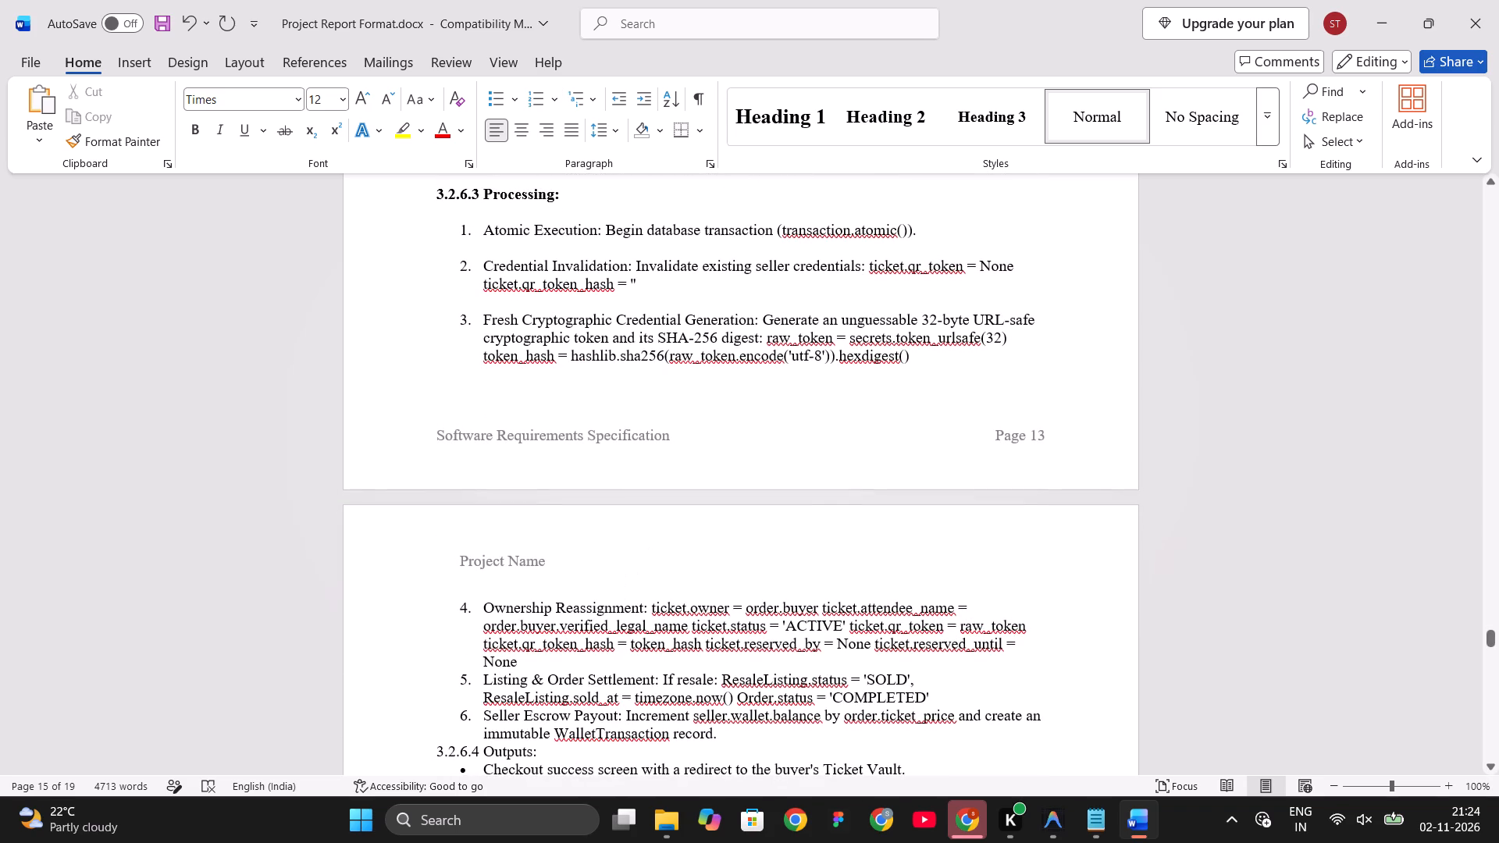
scroll(512, 603, down, 1)
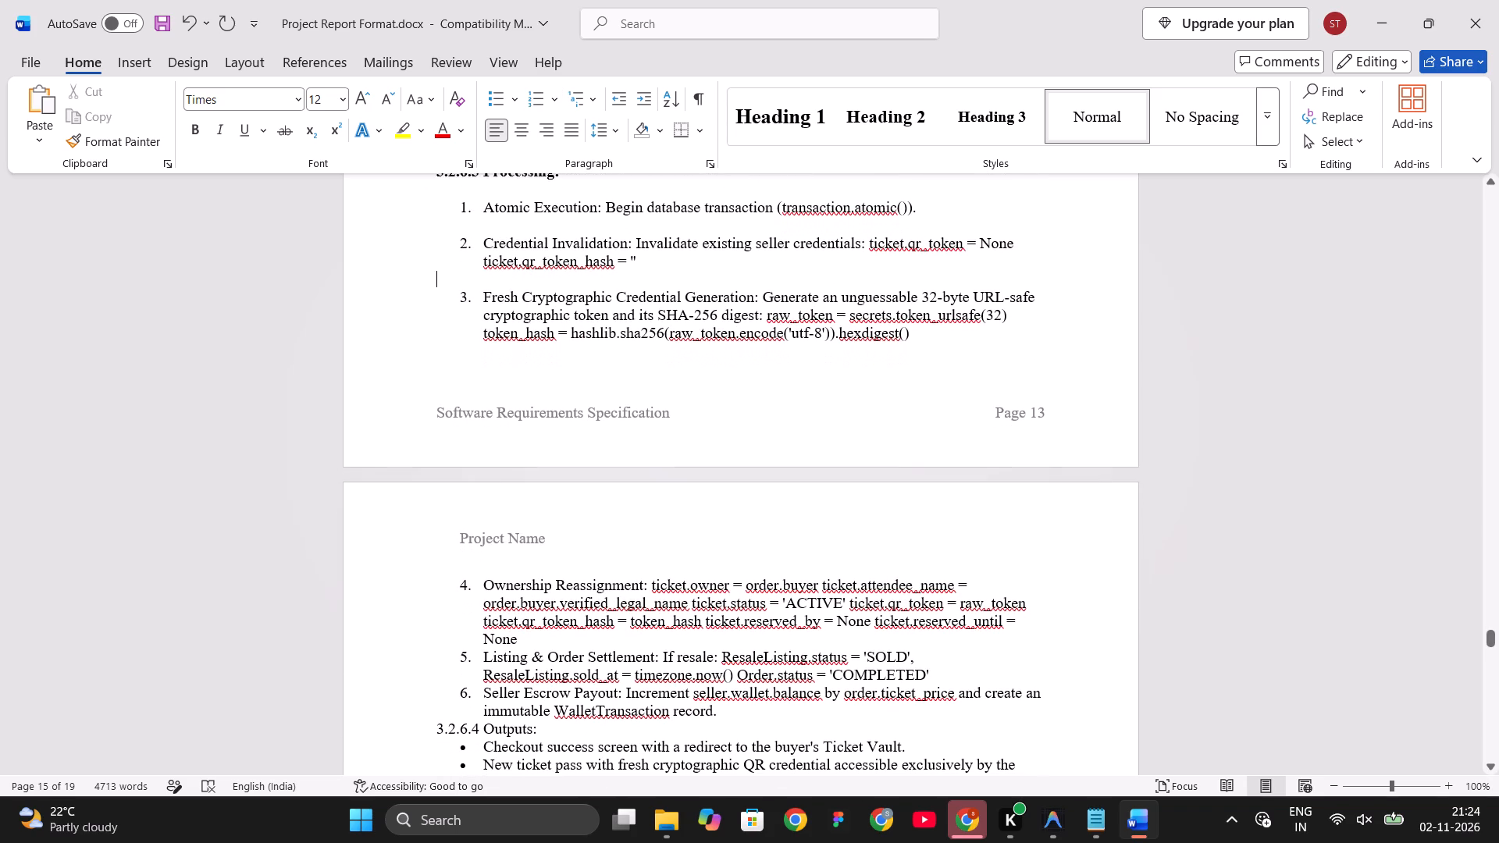
click(529, 642)
key(Return)
key(BackSpace)
key(BackSpace)
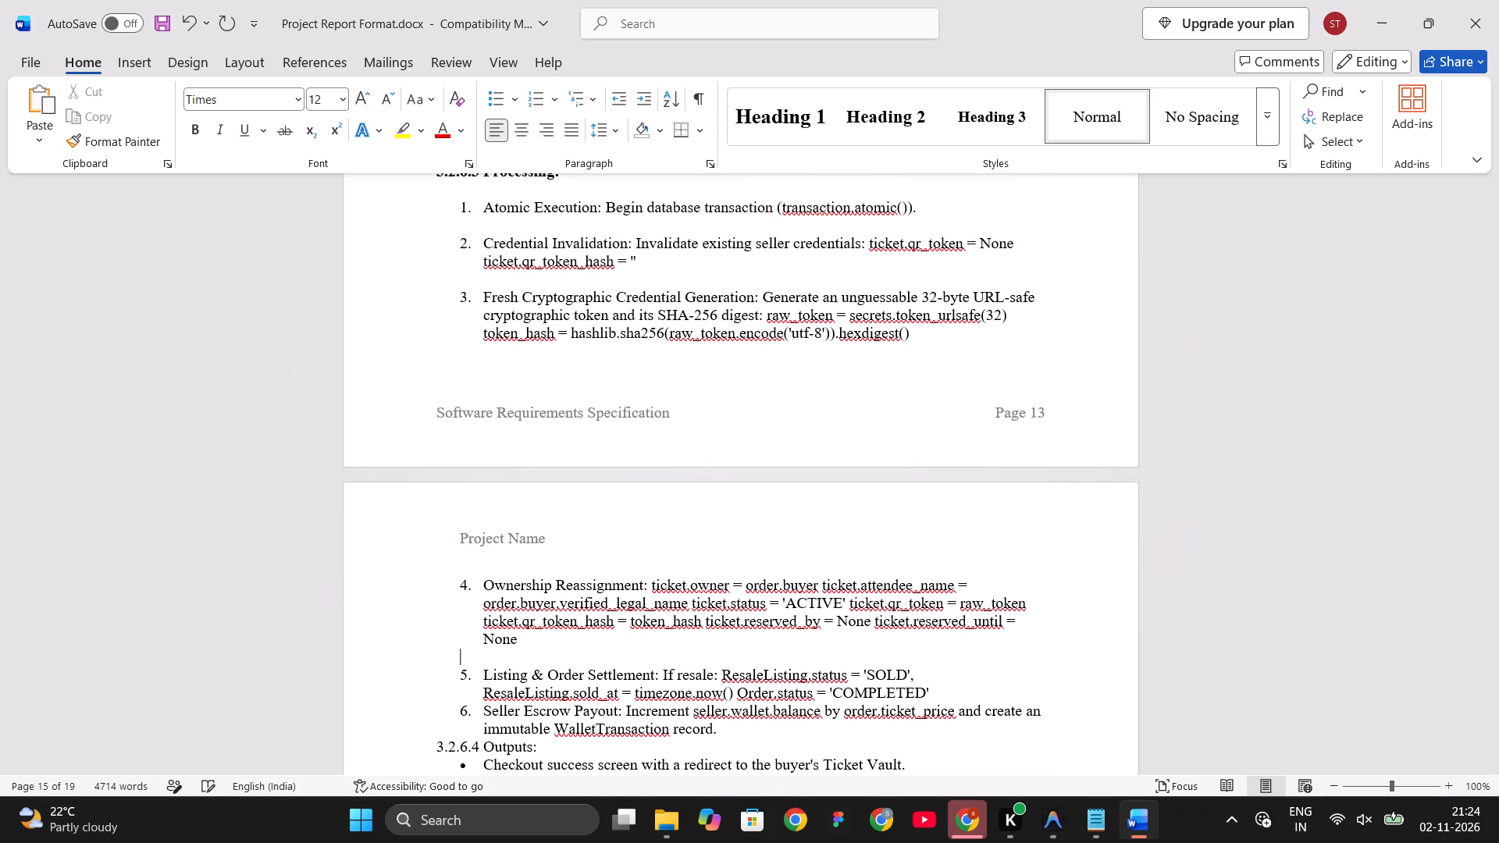
key(BackSpace)
key(BackSpace)
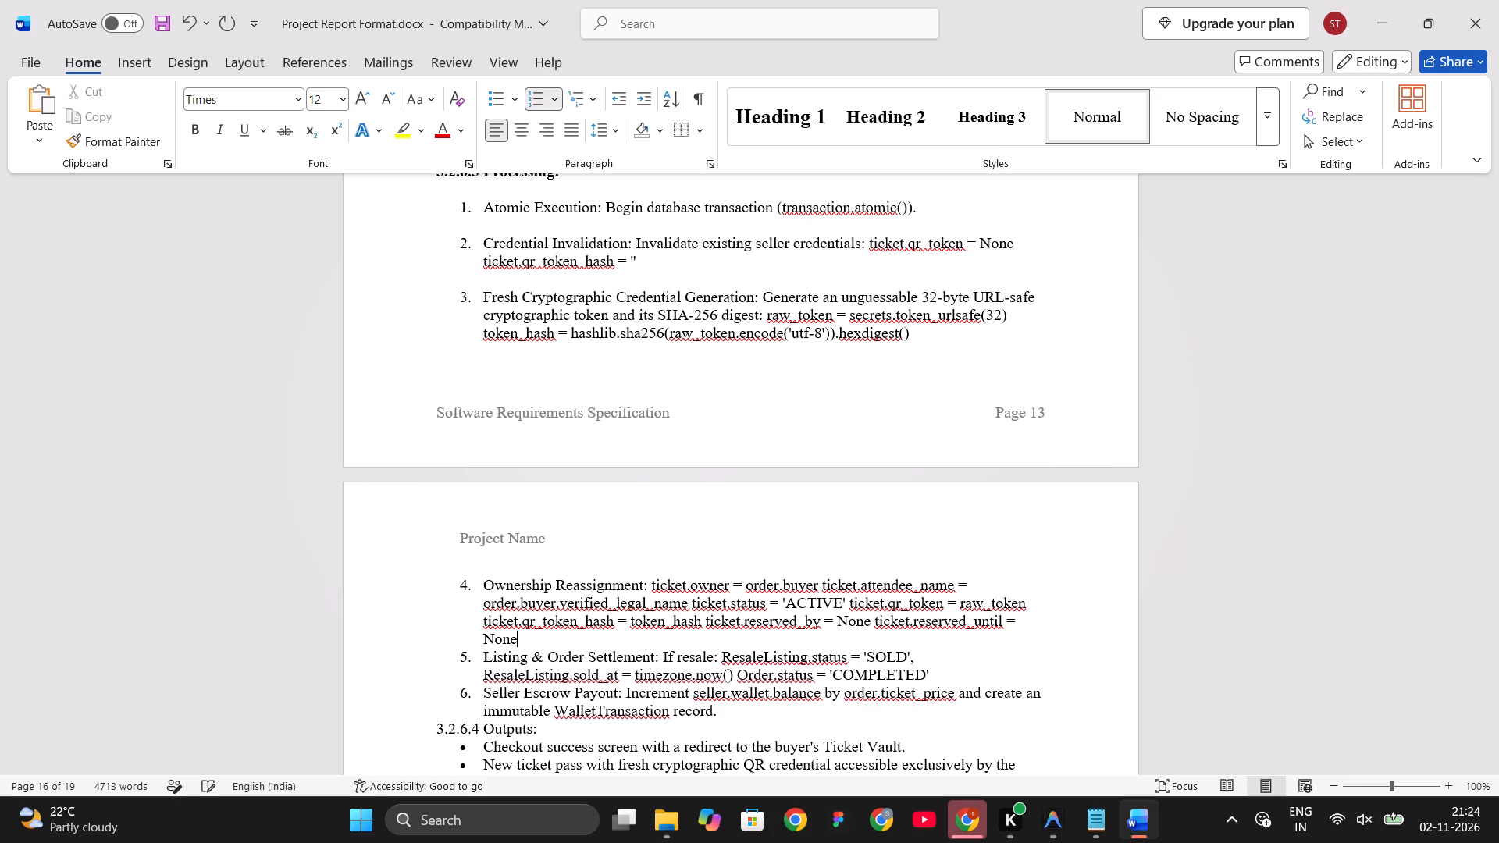
key(Return)
key(BackSpace)
Insert an unnumbered blank line after each of the 3.2.6.3 items 5 (Listing & Order Settlement) and 6 (Seller Escrow Payout).
scroll(529, 642, down, 1)
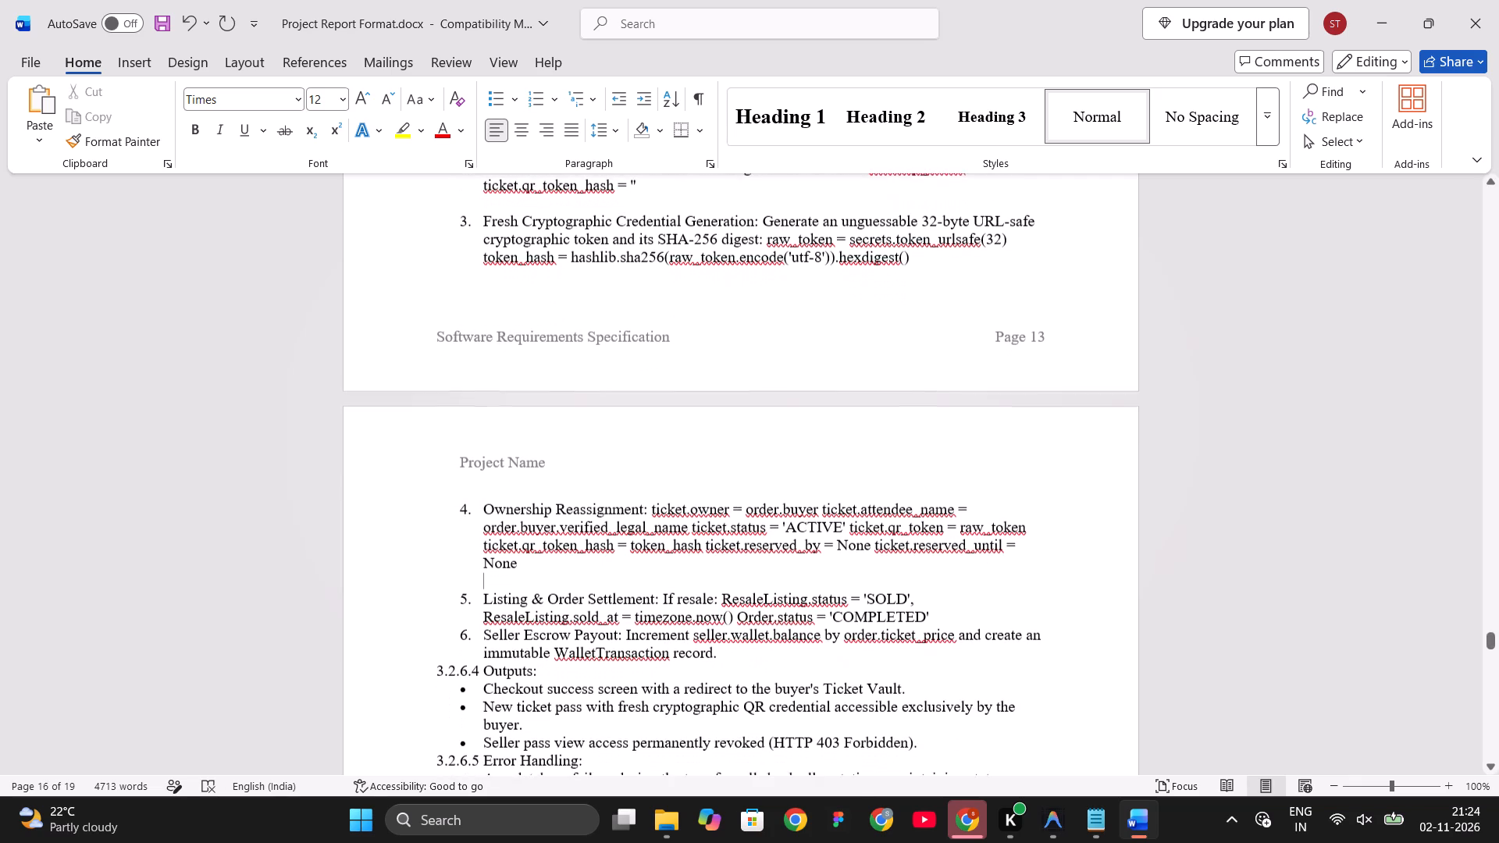
click(938, 614)
key(Return)
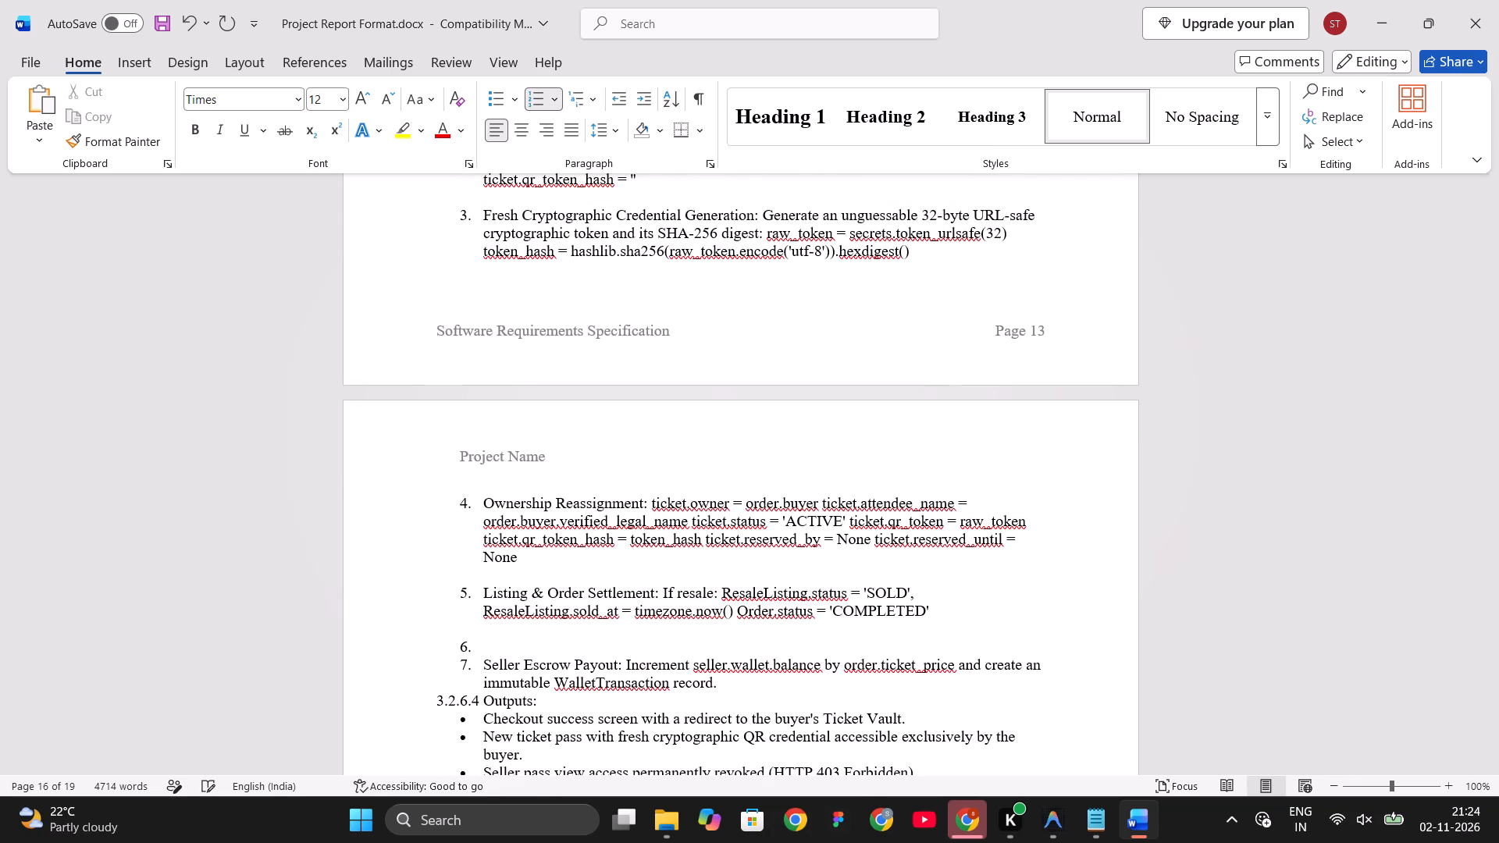
key(BackSpace)
key(BackSpace)
key(BackSpace)
scroll(938, 614, down, 1)
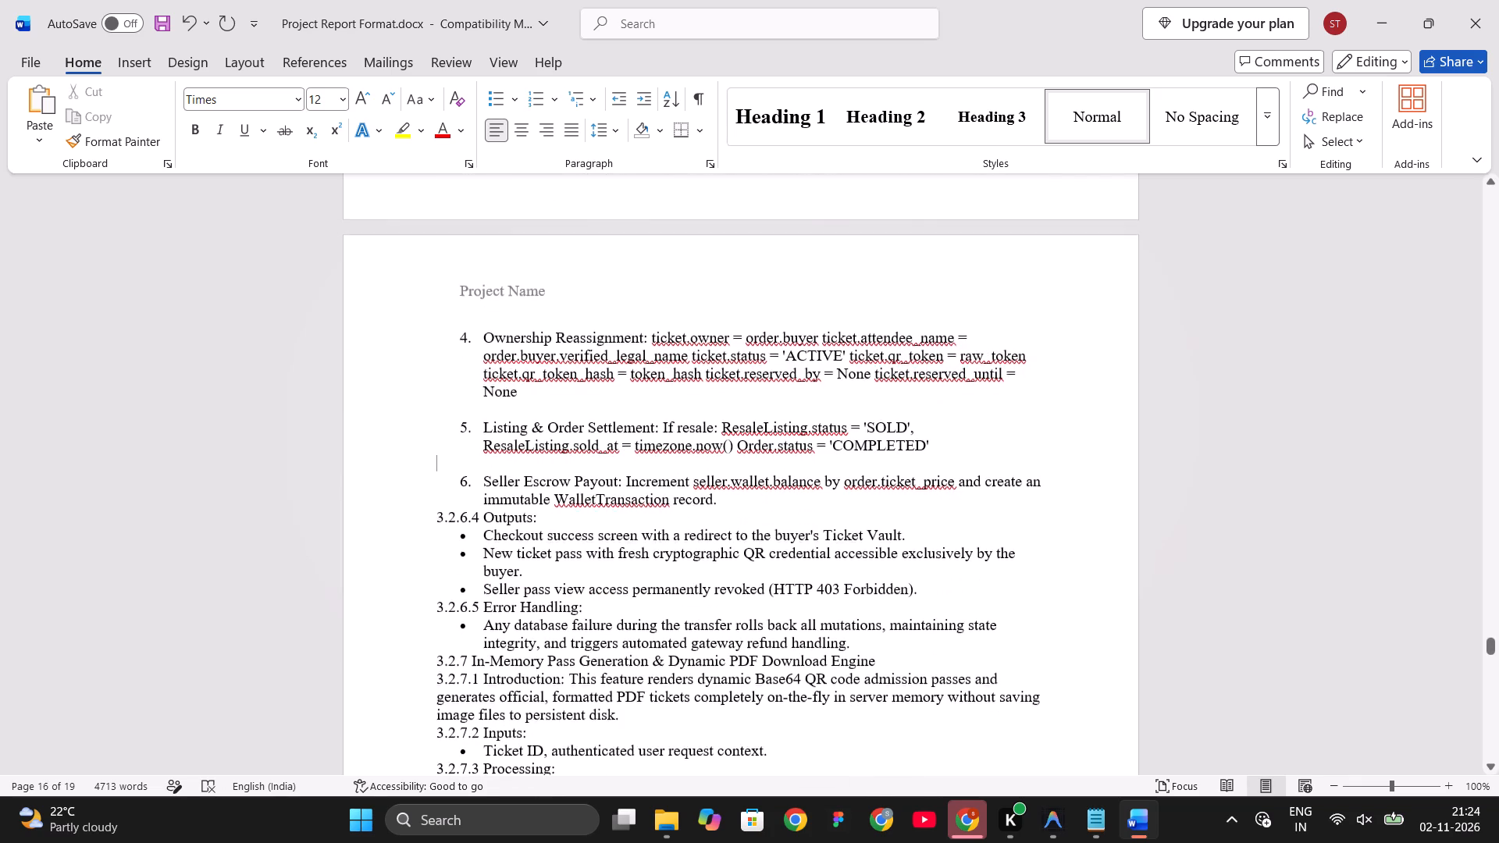
click(737, 495)
key(Return)
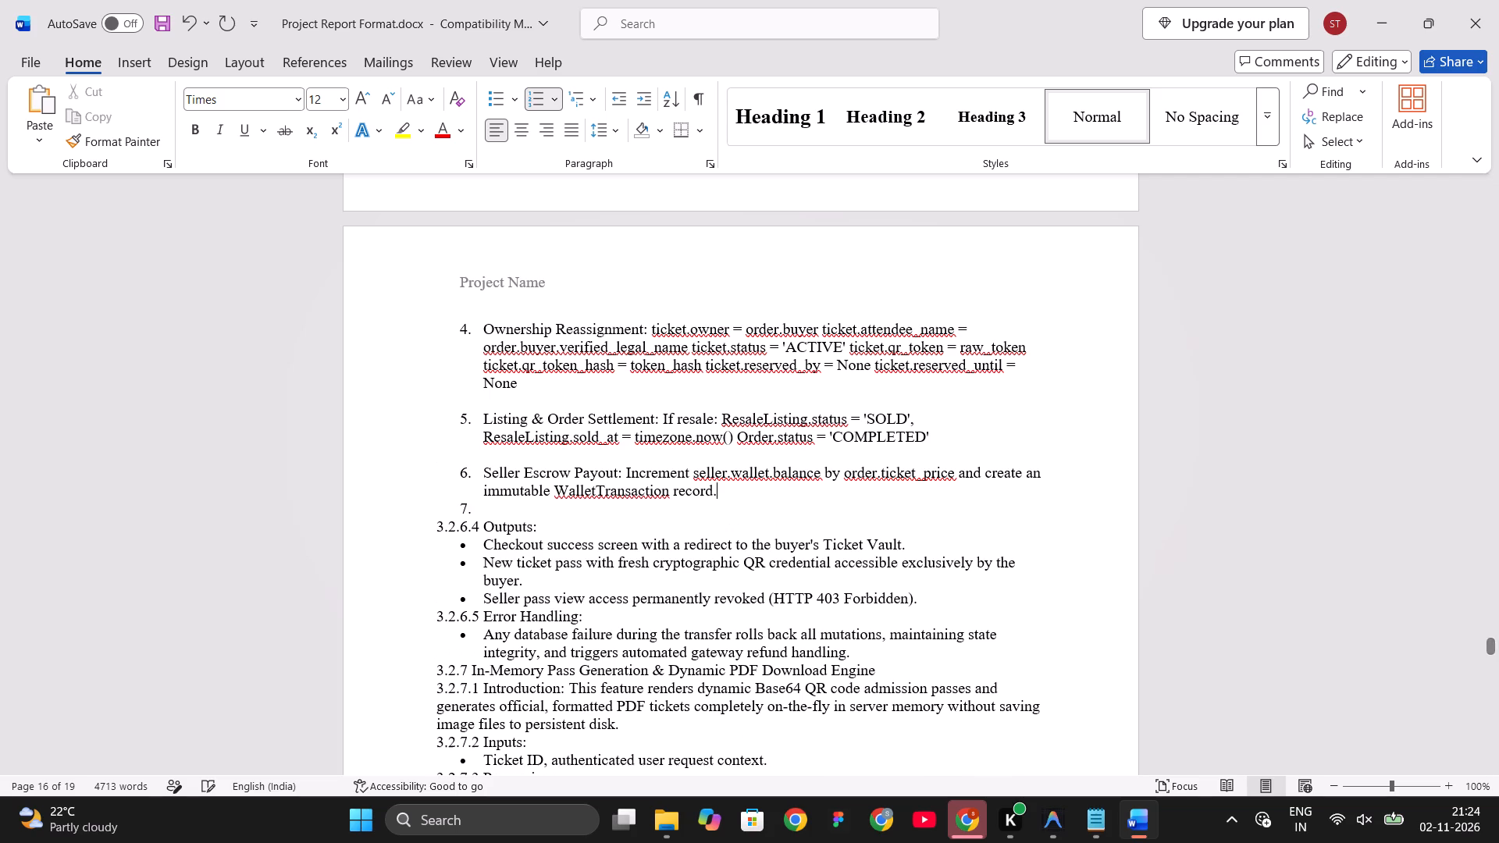
key(BackSpace)
key(BackSpace)
key(BackSpace)
Make the heading "3.2.6.4 Outputs:" bold and insert an unbulleted blank line after its first bullet, about the checkout success screen.
click(543, 520)
drag(543, 520, 440, 526)
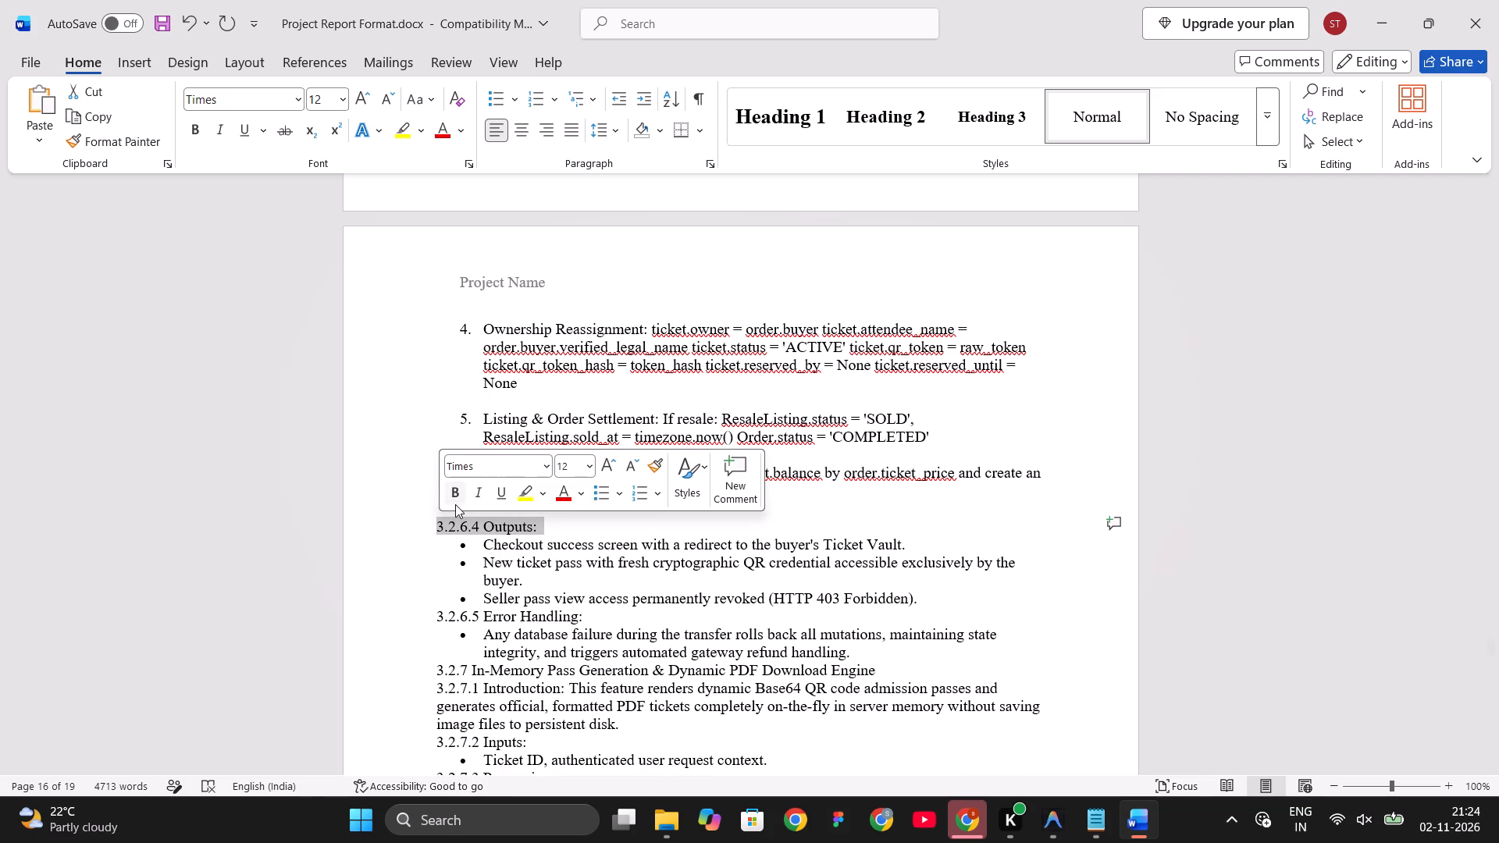
click(455, 504)
click(913, 553)
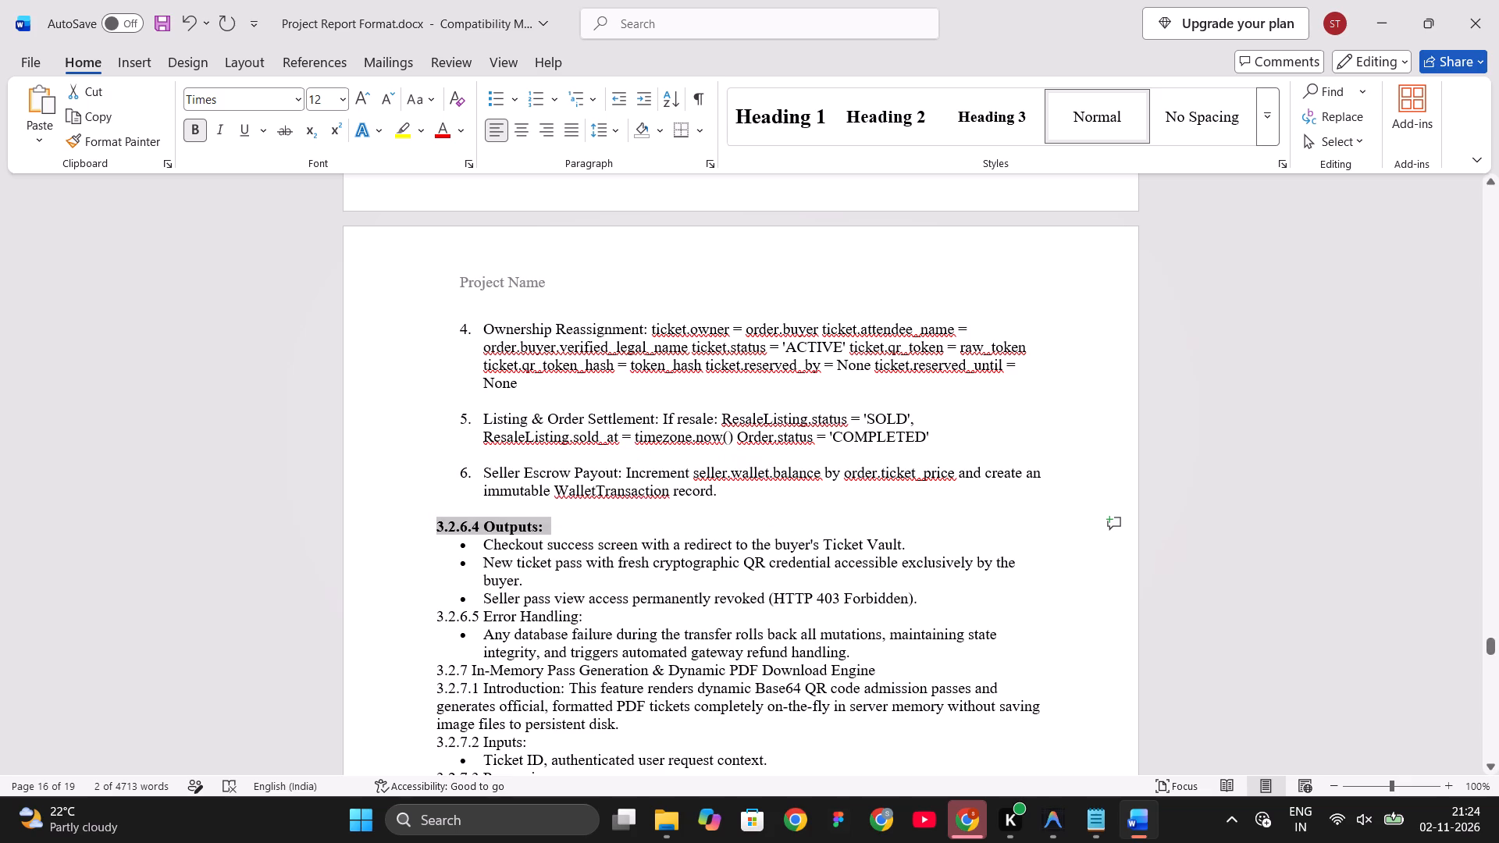
click(911, 548)
key(Return)
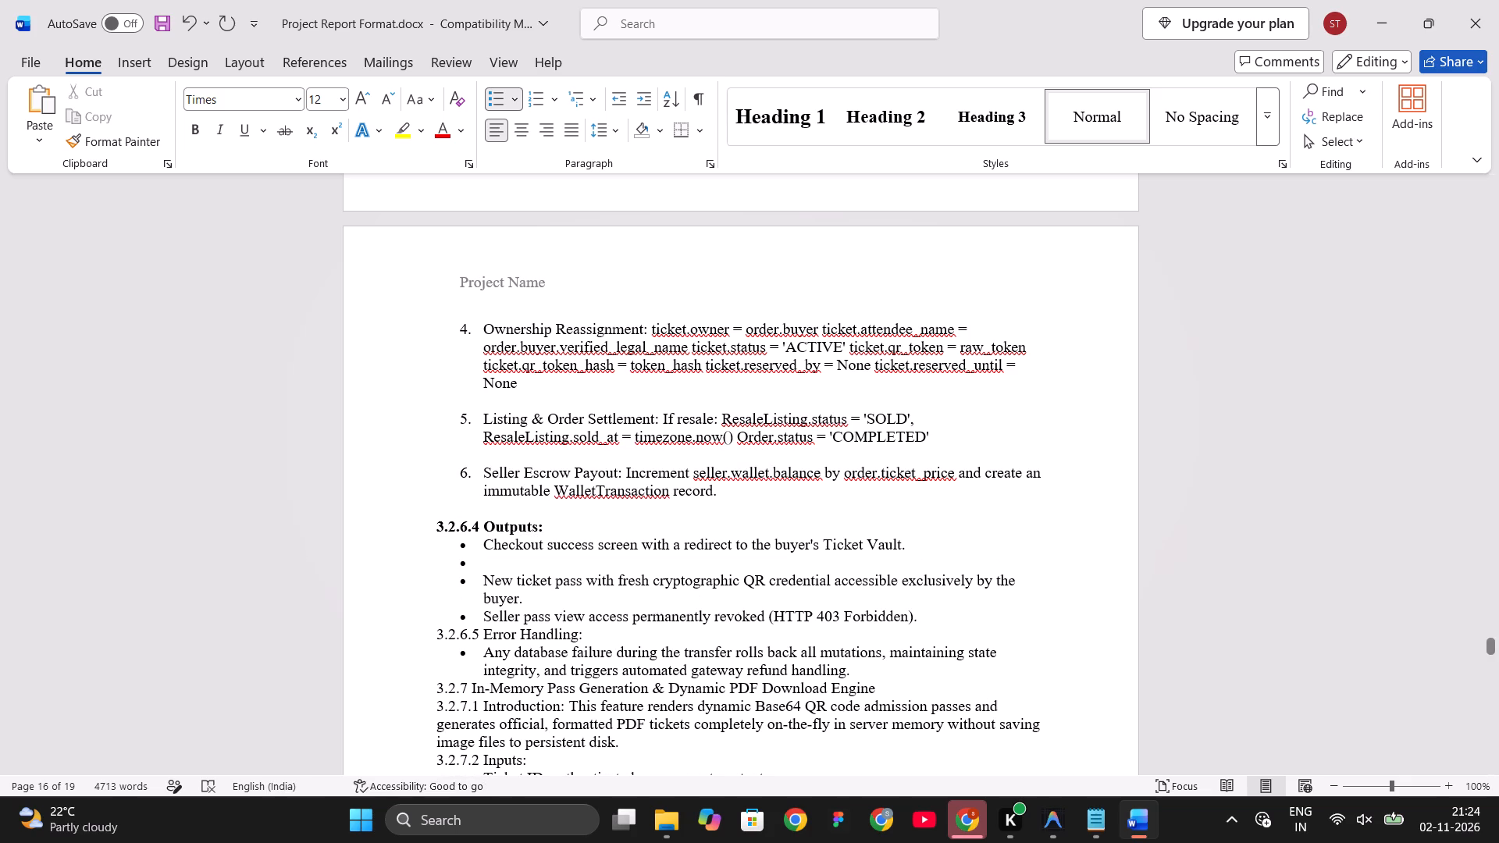
key(BackSpace)
key(BackSpace)
Insert a single unbulleted blank line after the second 3.2.6.4 bullet, about the new ticket pass.
click(676, 602)
key(Return)
key(BackSpace)
key(BackSpace)
key(BackSpace)
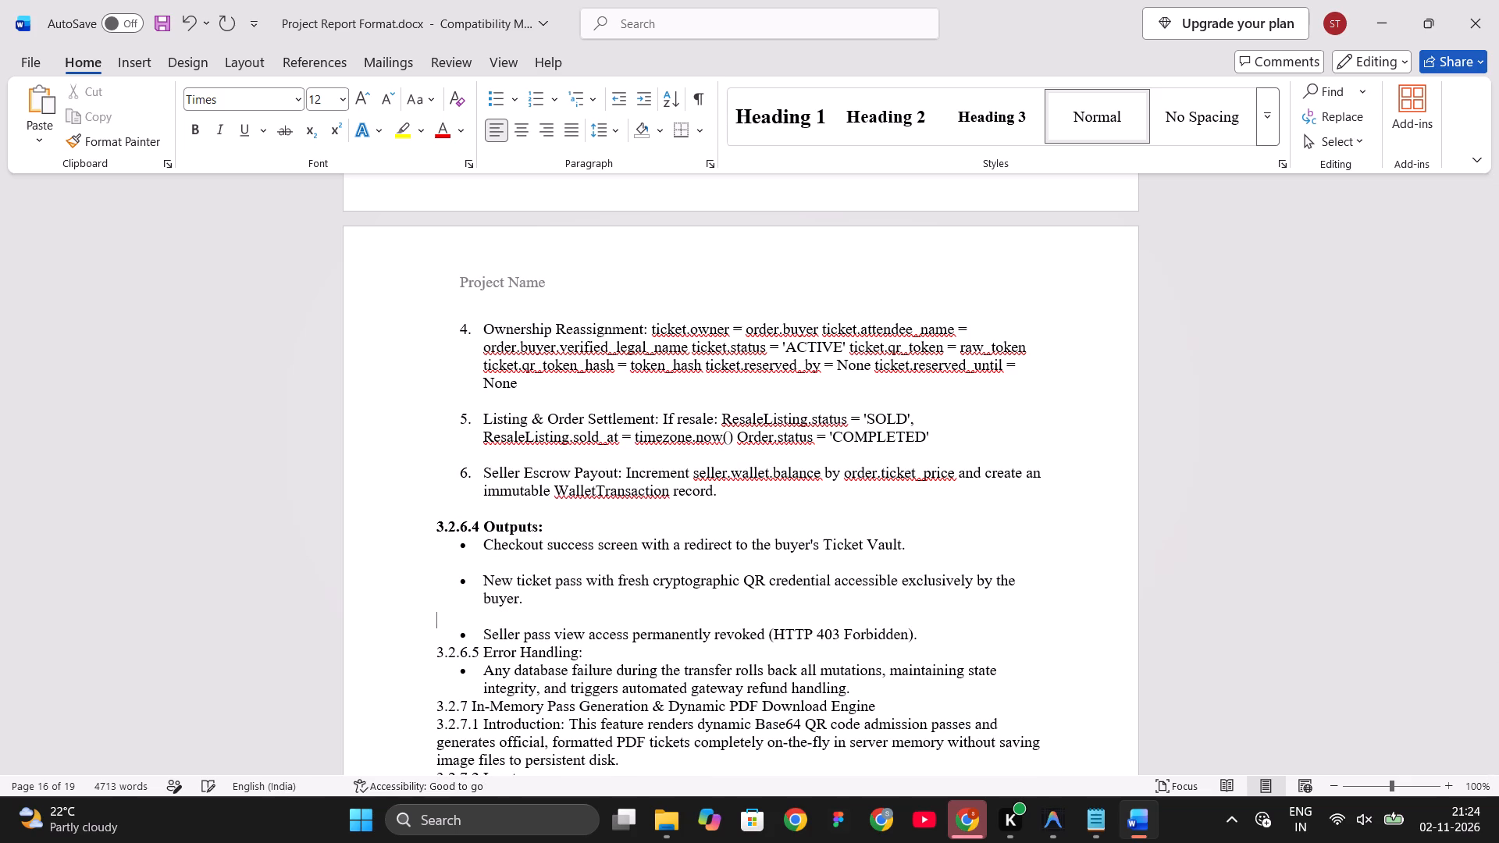
key(BackSpace)
key(Return)
key(BackSpace)
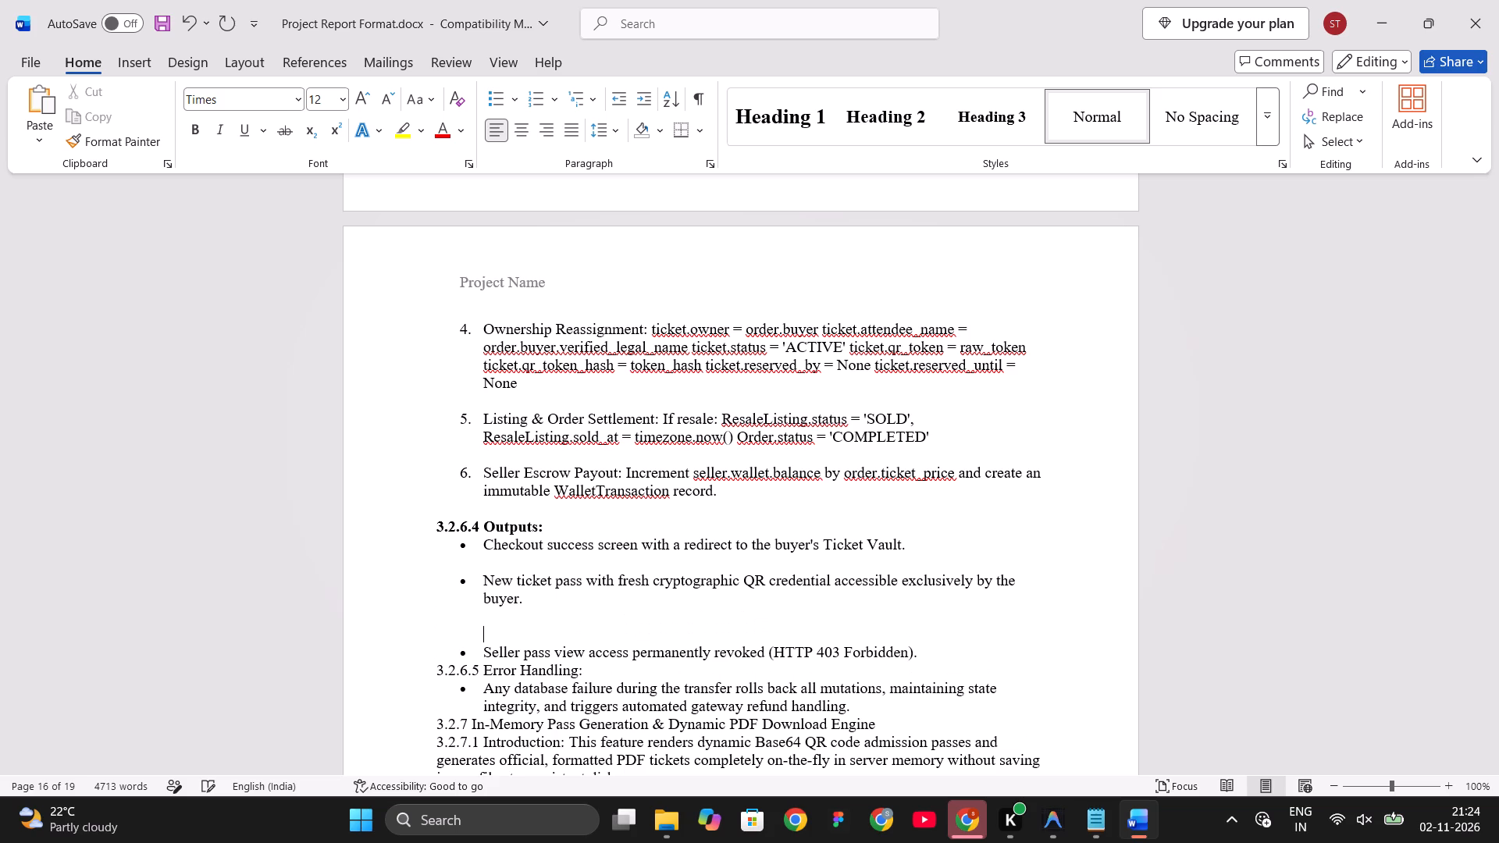
key(Up)
key(BackSpace)
key(BackSpace)
key(BackSpace)
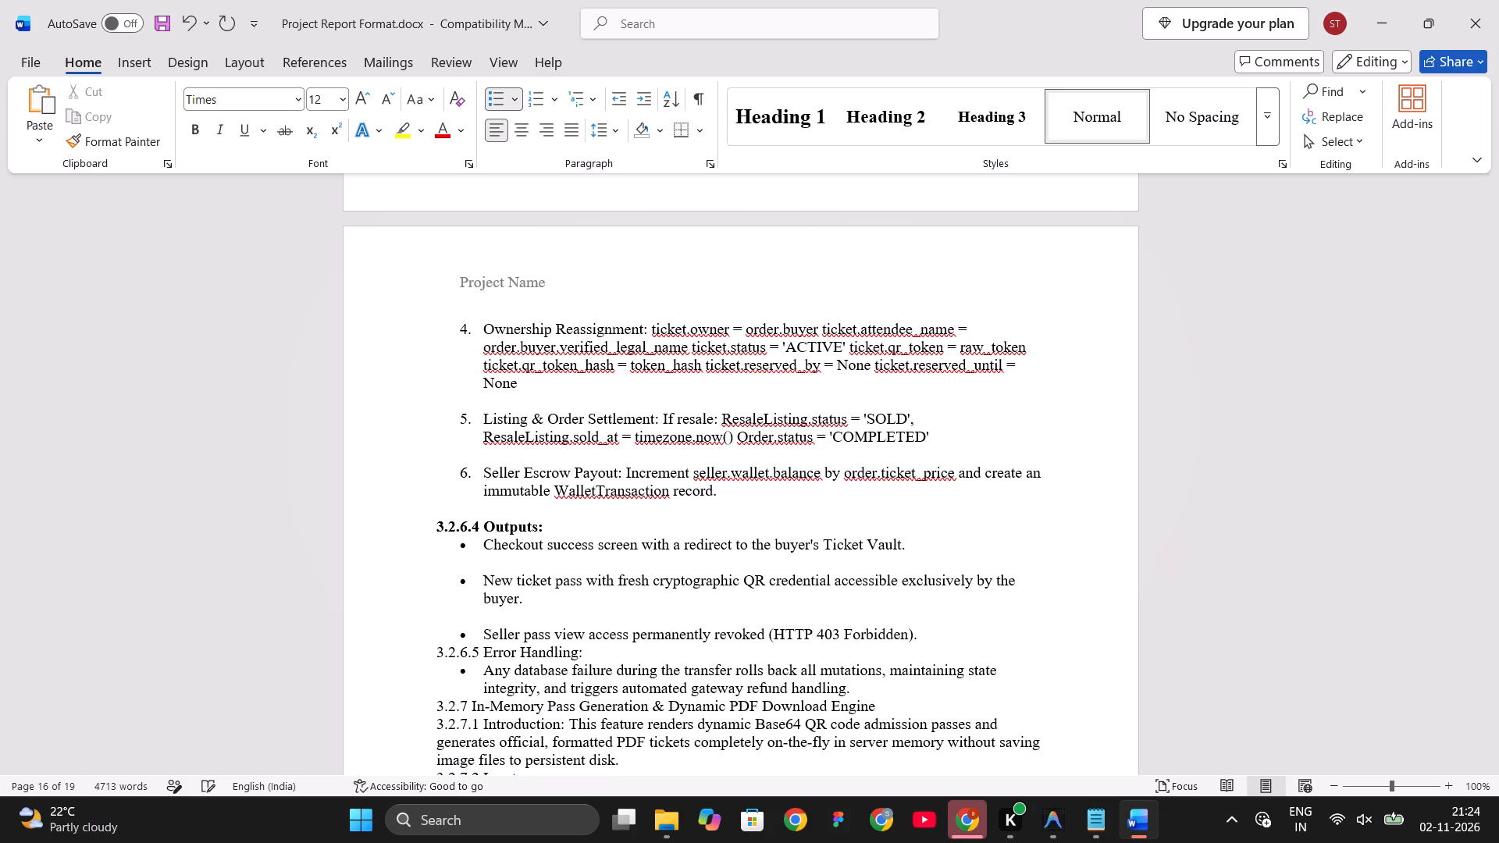
Insert a single unbulleted blank line between the last 3.2.6.4 bullet and the 3.2.6.5 Error Handling heading.
click(925, 638)
key(Return)
key(BackSpace)
key(BackSpace)
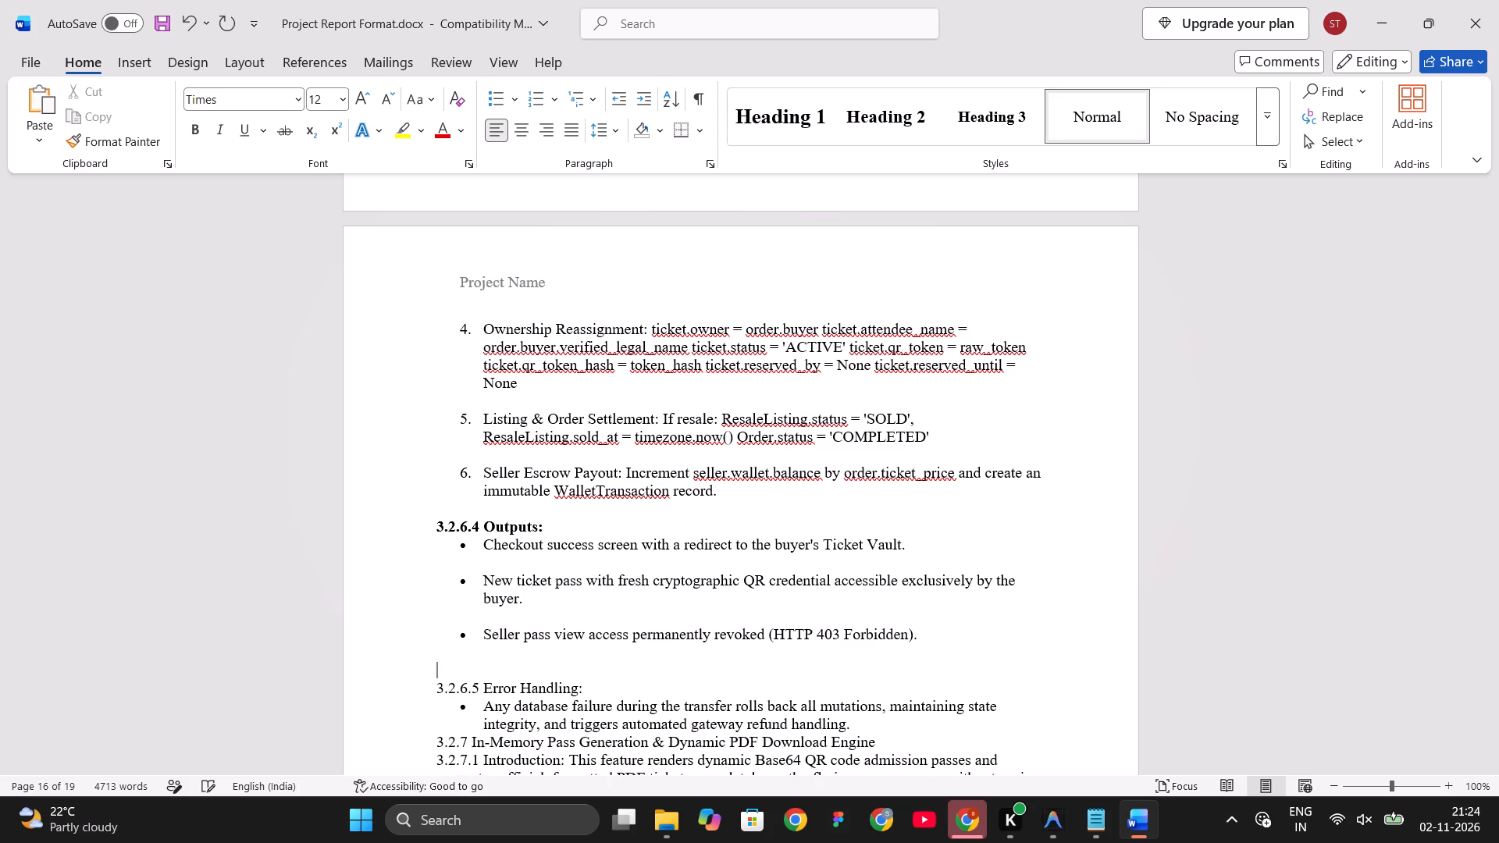
key(BackSpace)
key(BackSpace)
scroll(925, 638, down, 1)
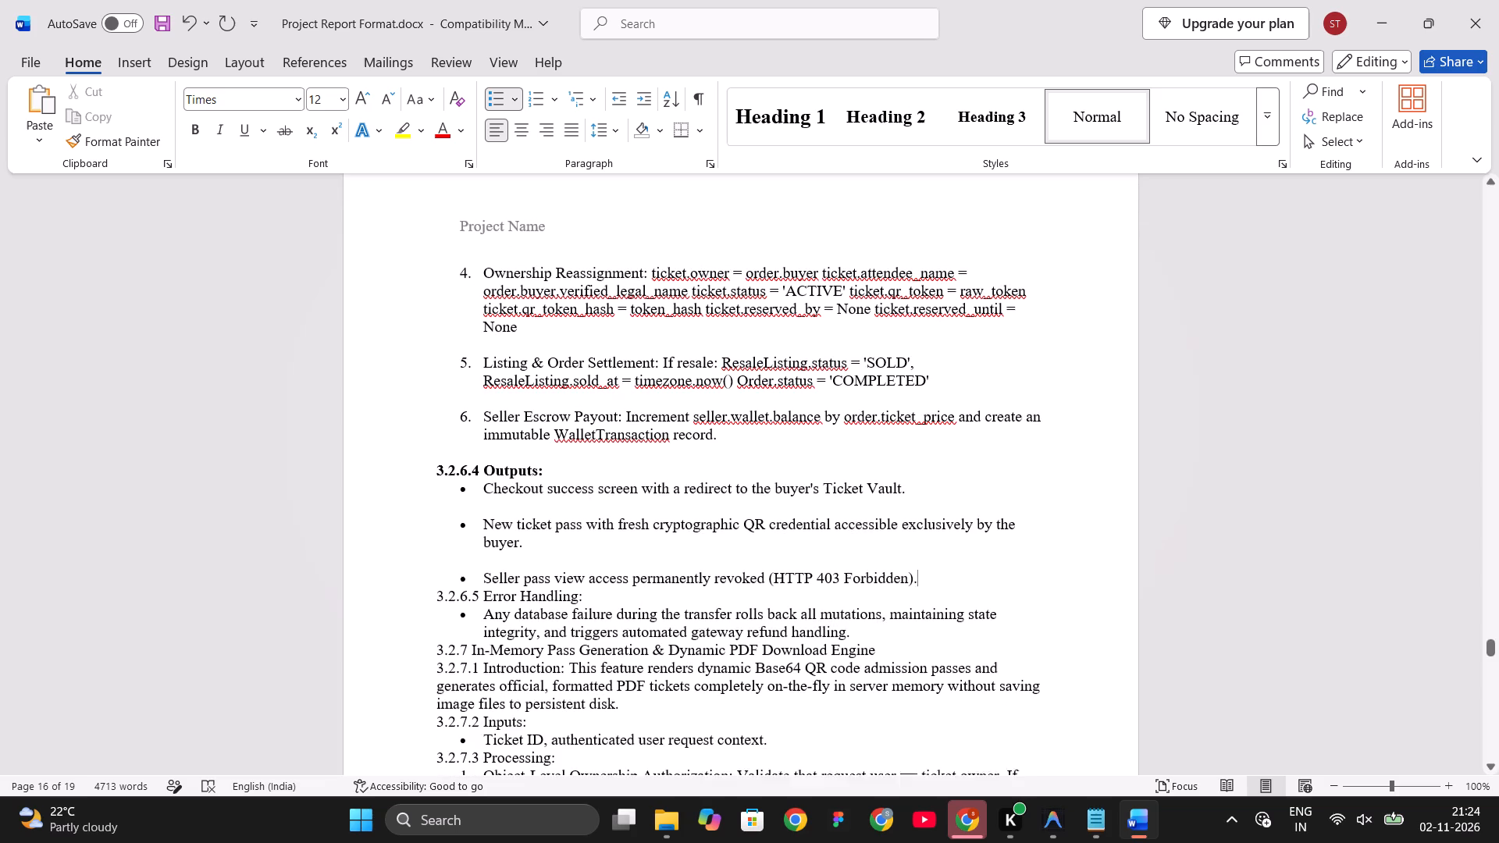
scroll(925, 638, down, 1)
key(Return)
key(BackSpace)
key(BackSpace)
key(BackSpace)
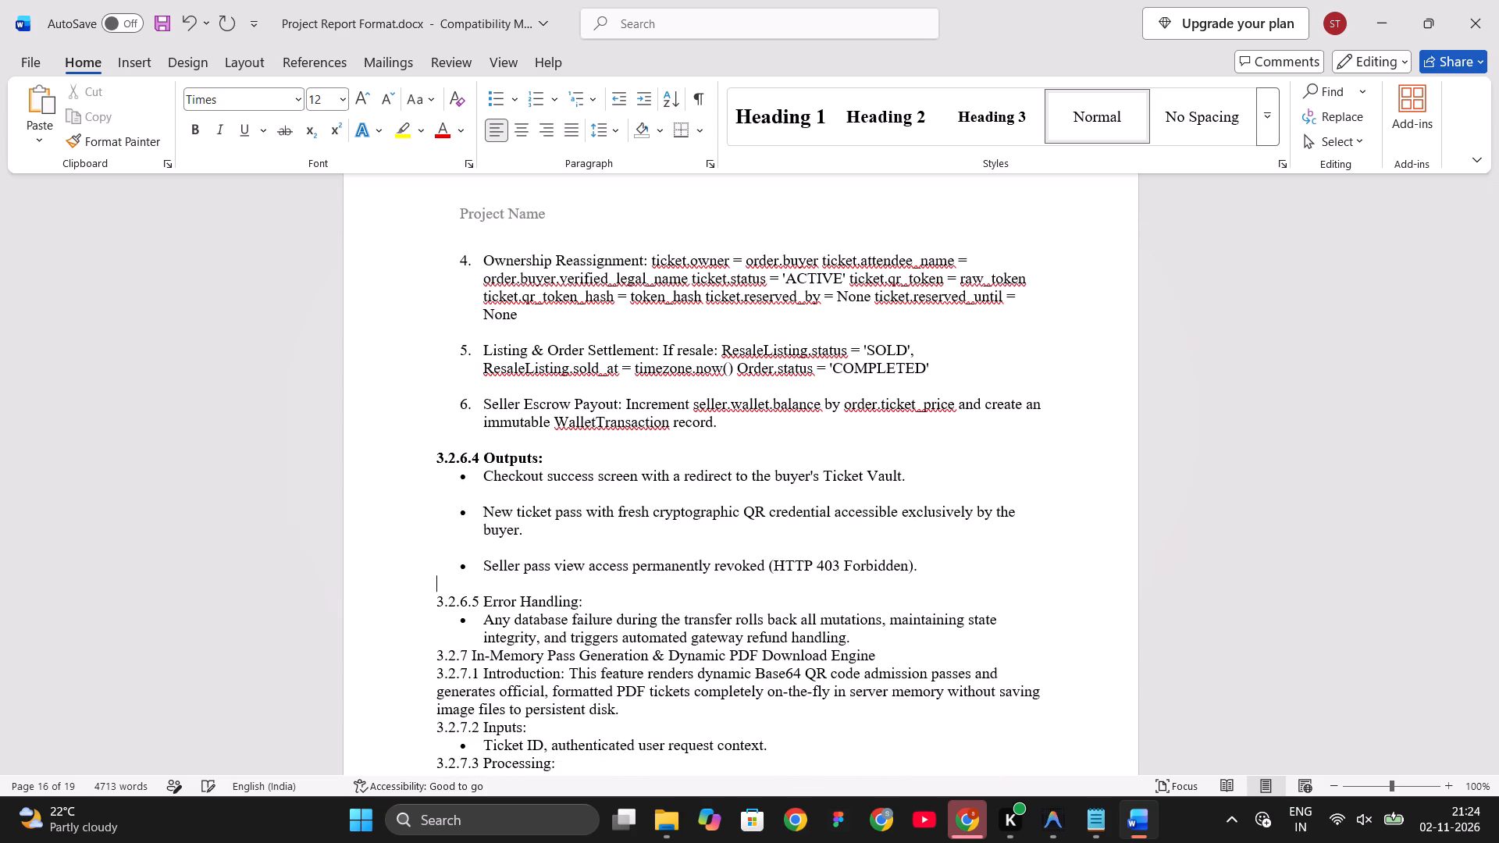
Make the heading "3.2.6.5 Error Handling:" bold.
drag(589, 599, 449, 600)
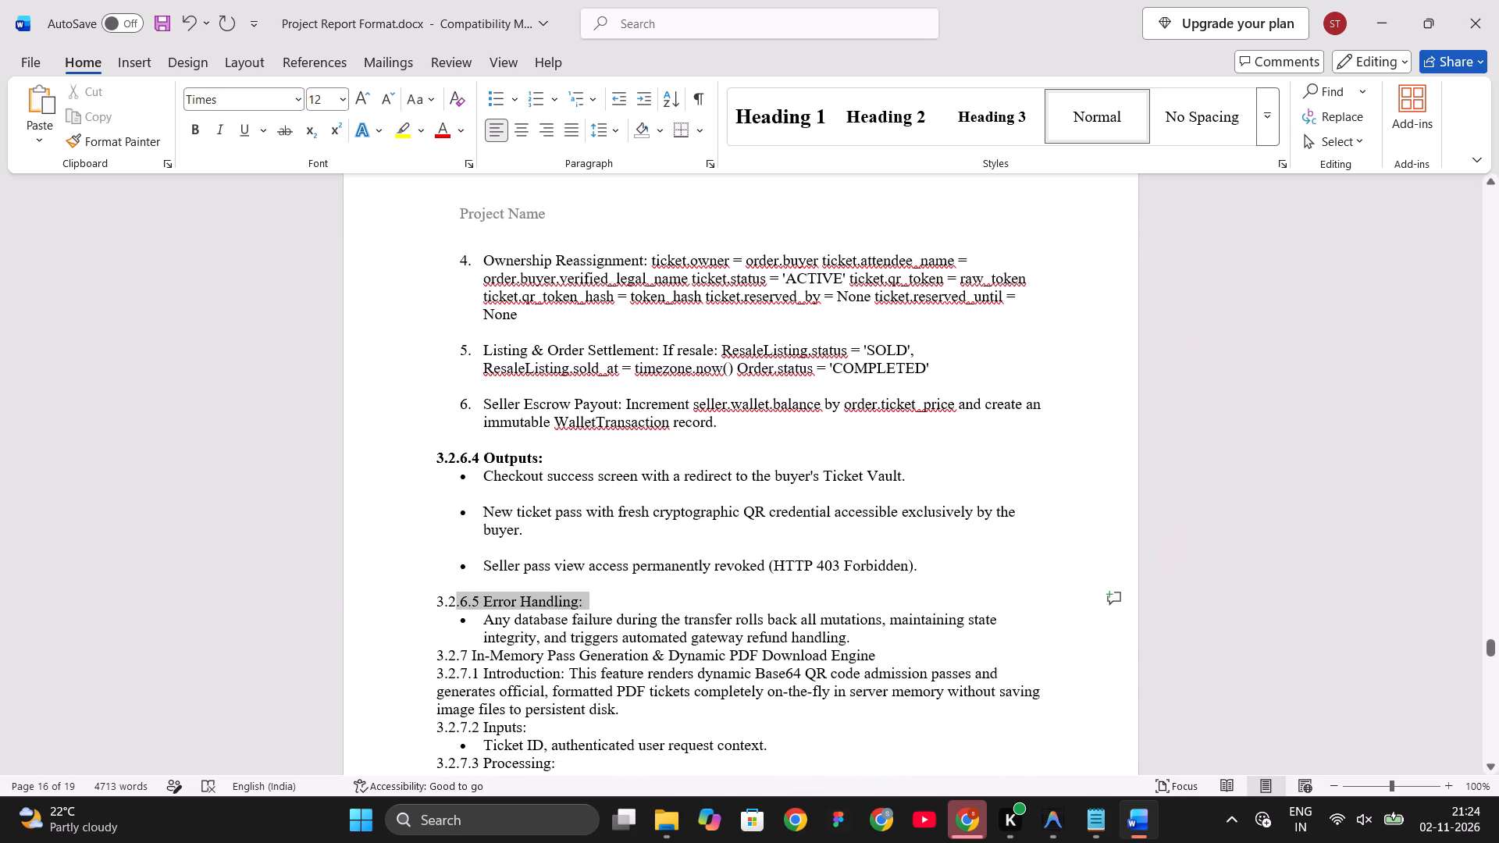
drag(449, 600, 436, 604)
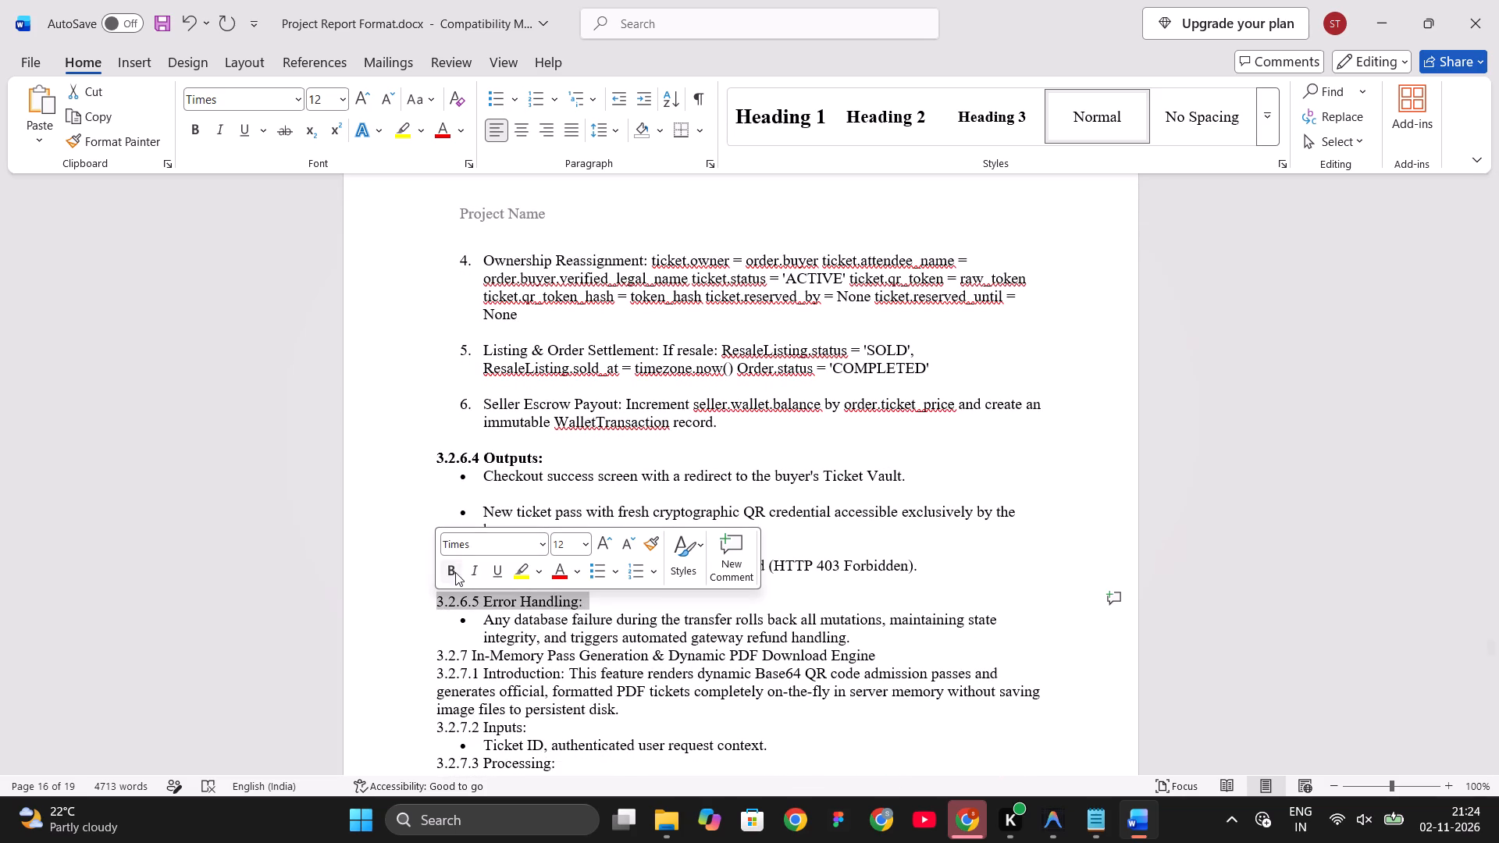
click(455, 572)
click(608, 603)
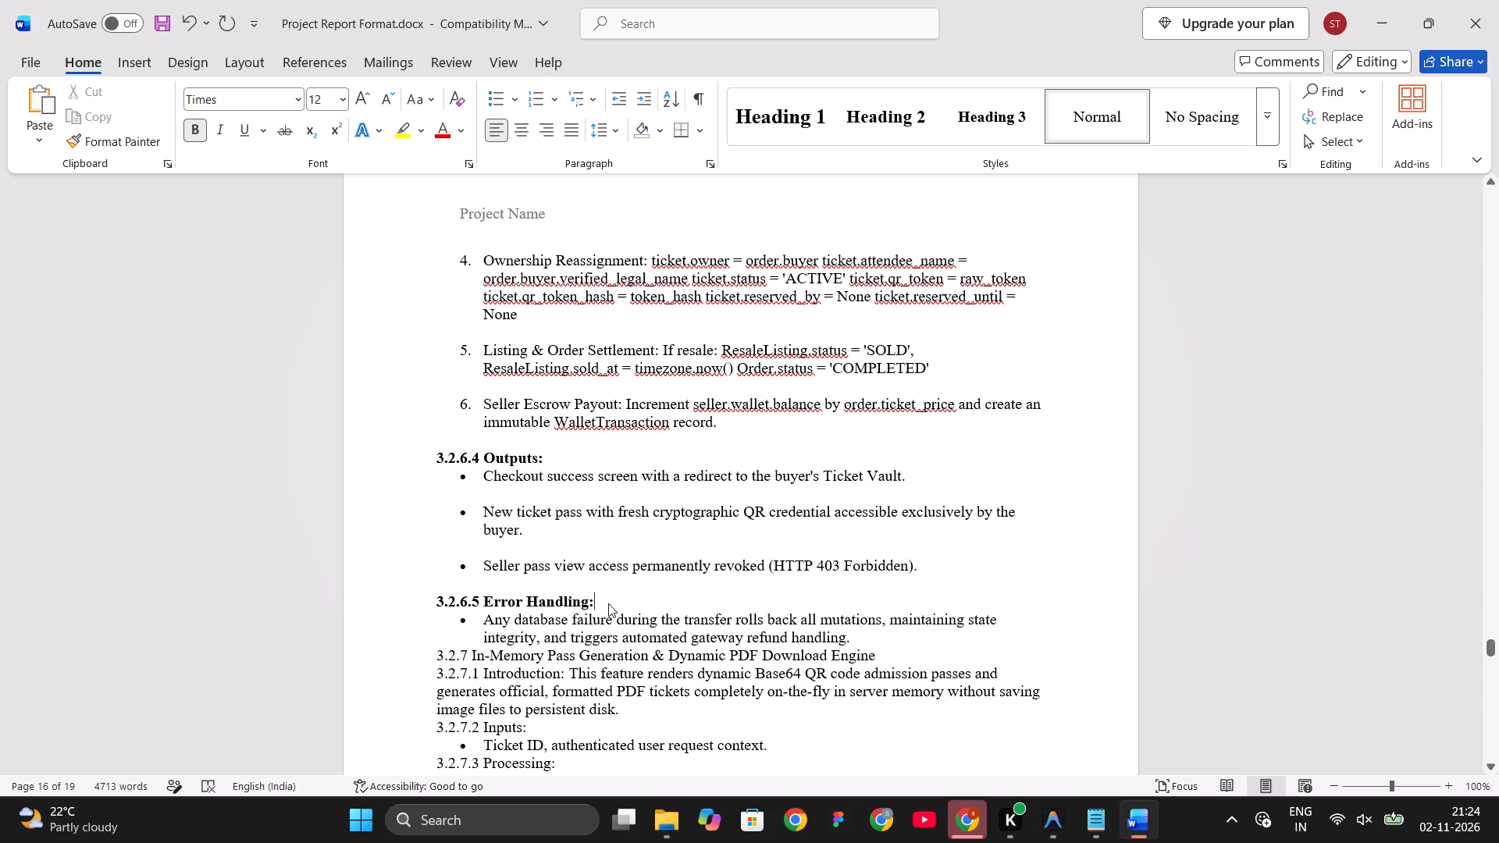
Insert a blank line above and an unbulleted blank line below the 3.2.6.5 bullet about database failure.
key(Return)
key(BackSpace)
key(Return)
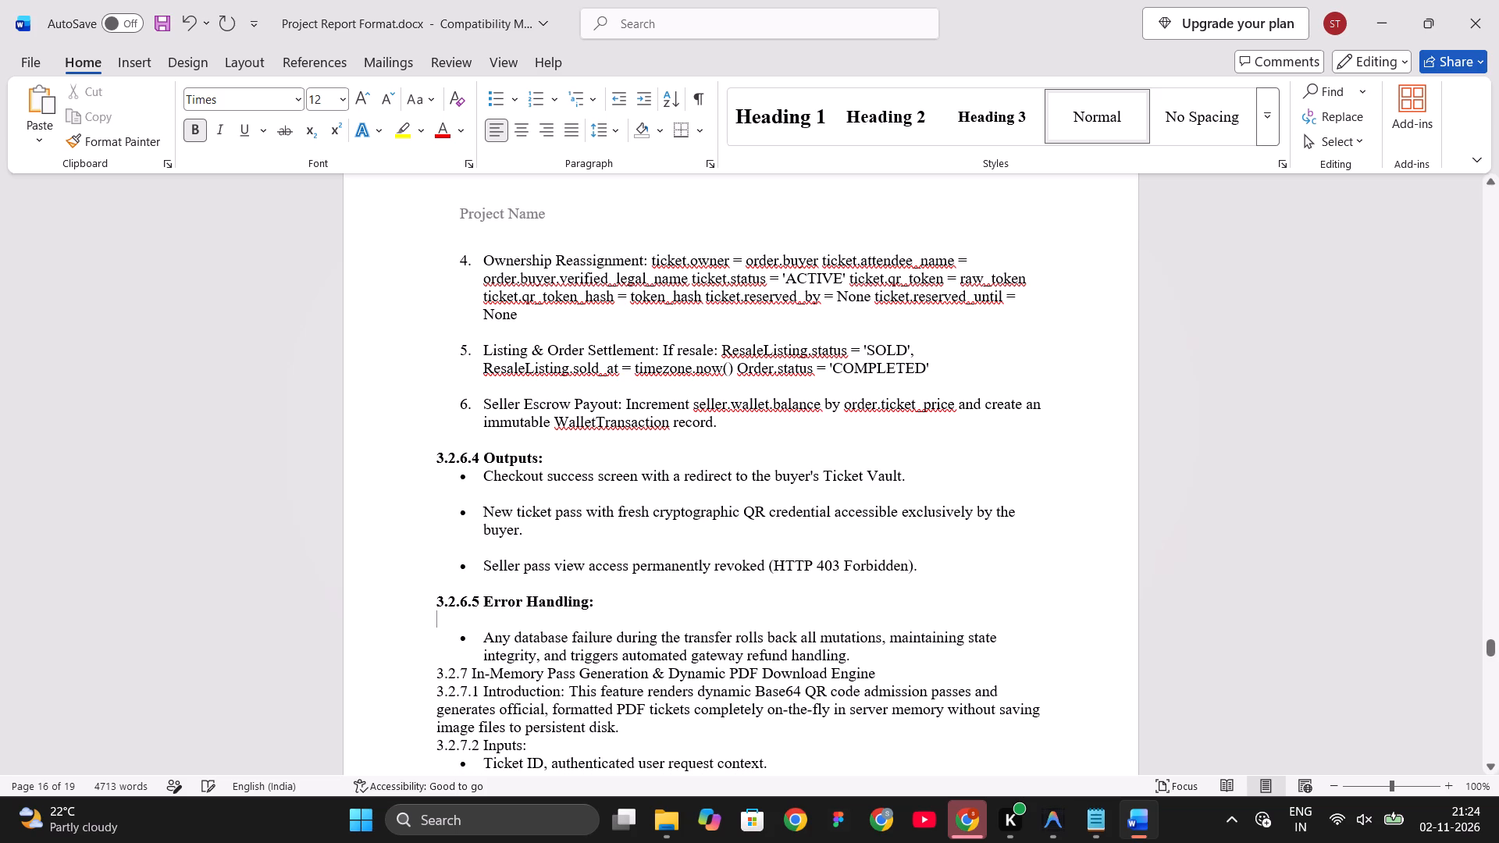
click(849, 654)
key(Return)
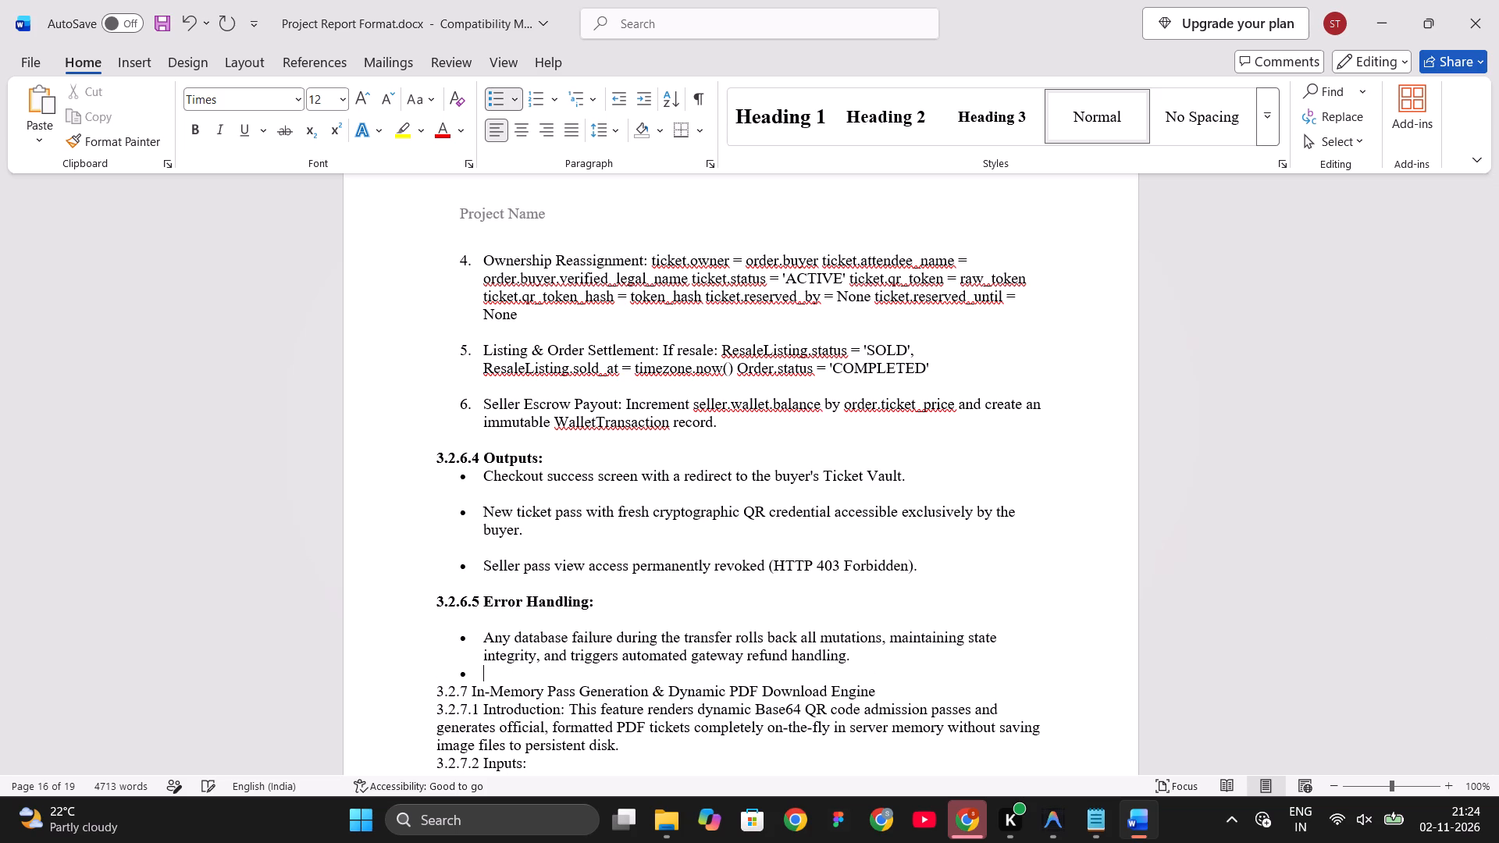
key(BackSpace)
key(BackSpace)
key(BackSpace)
key(BackSpace)
click(849, 654)
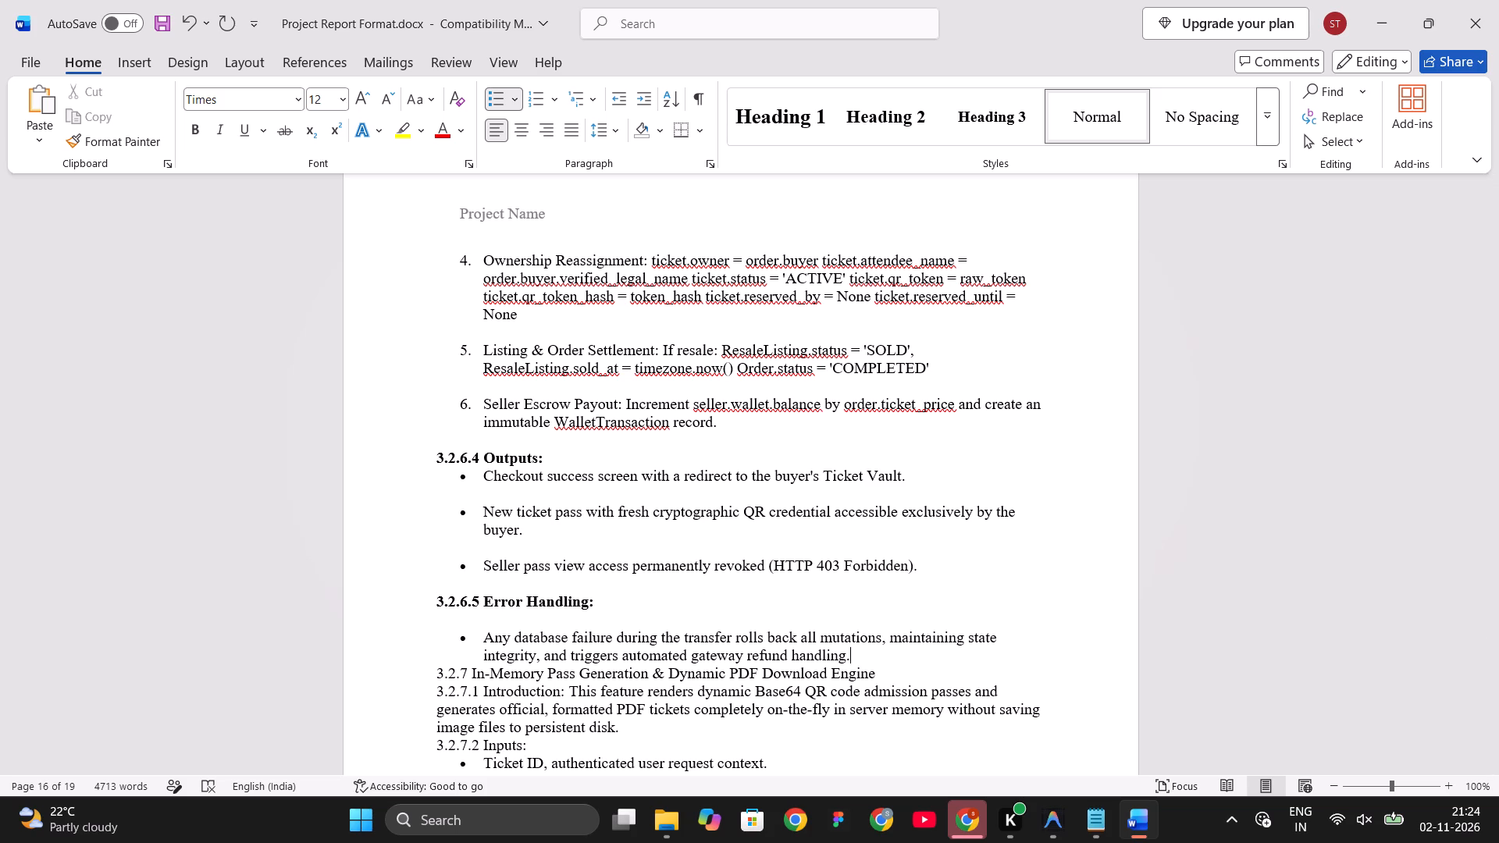
key(Return)
key(BackSpace)
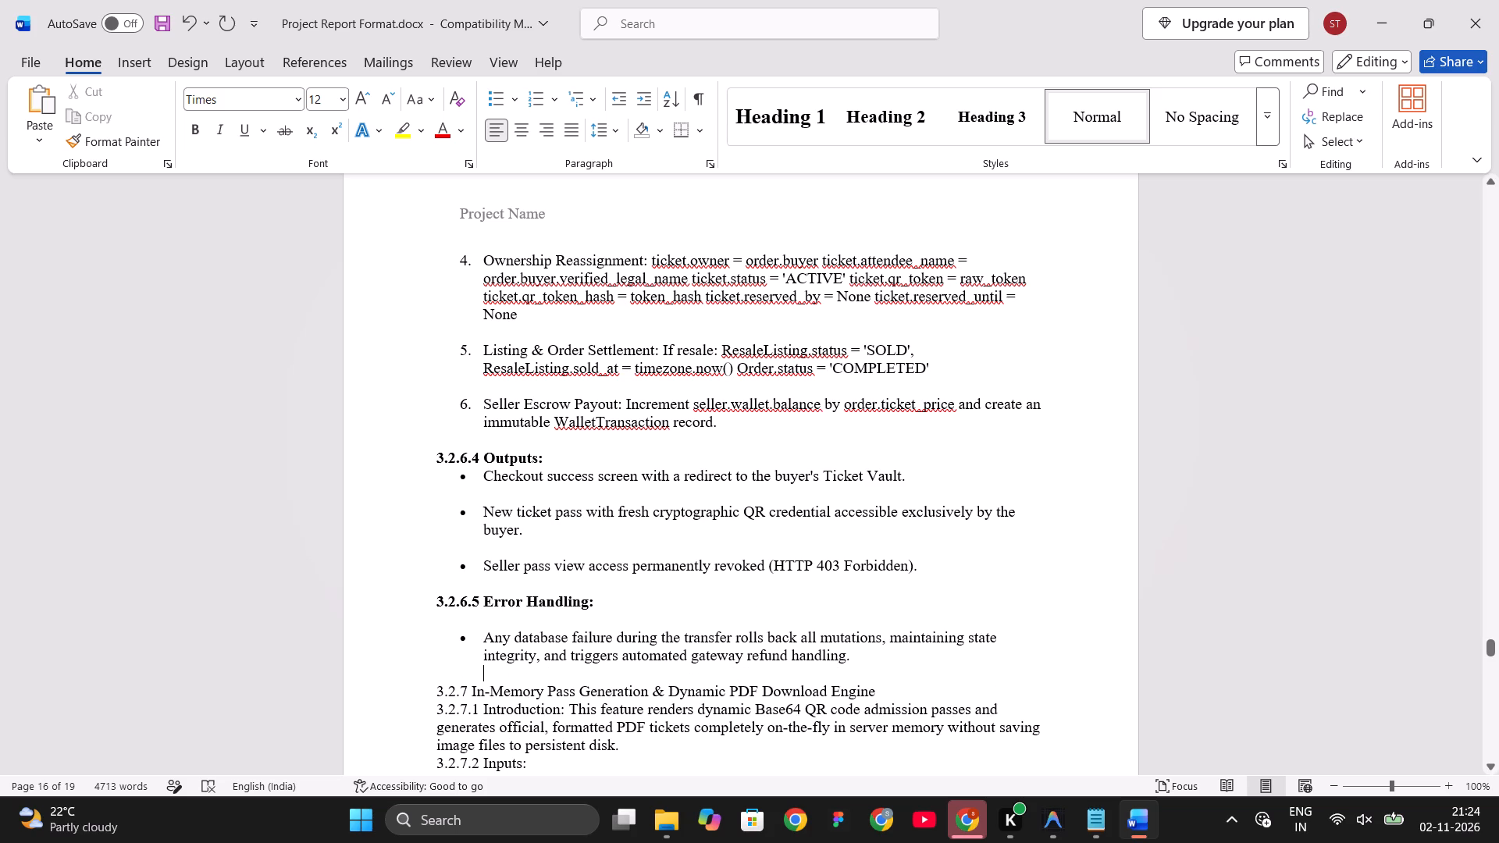
Make the heading "3.2.7 In-Memory Pass Generation & Dynamic PDF Download Engine" bold and insert a blank line below it.
click(881, 694)
drag(881, 694, 440, 697)
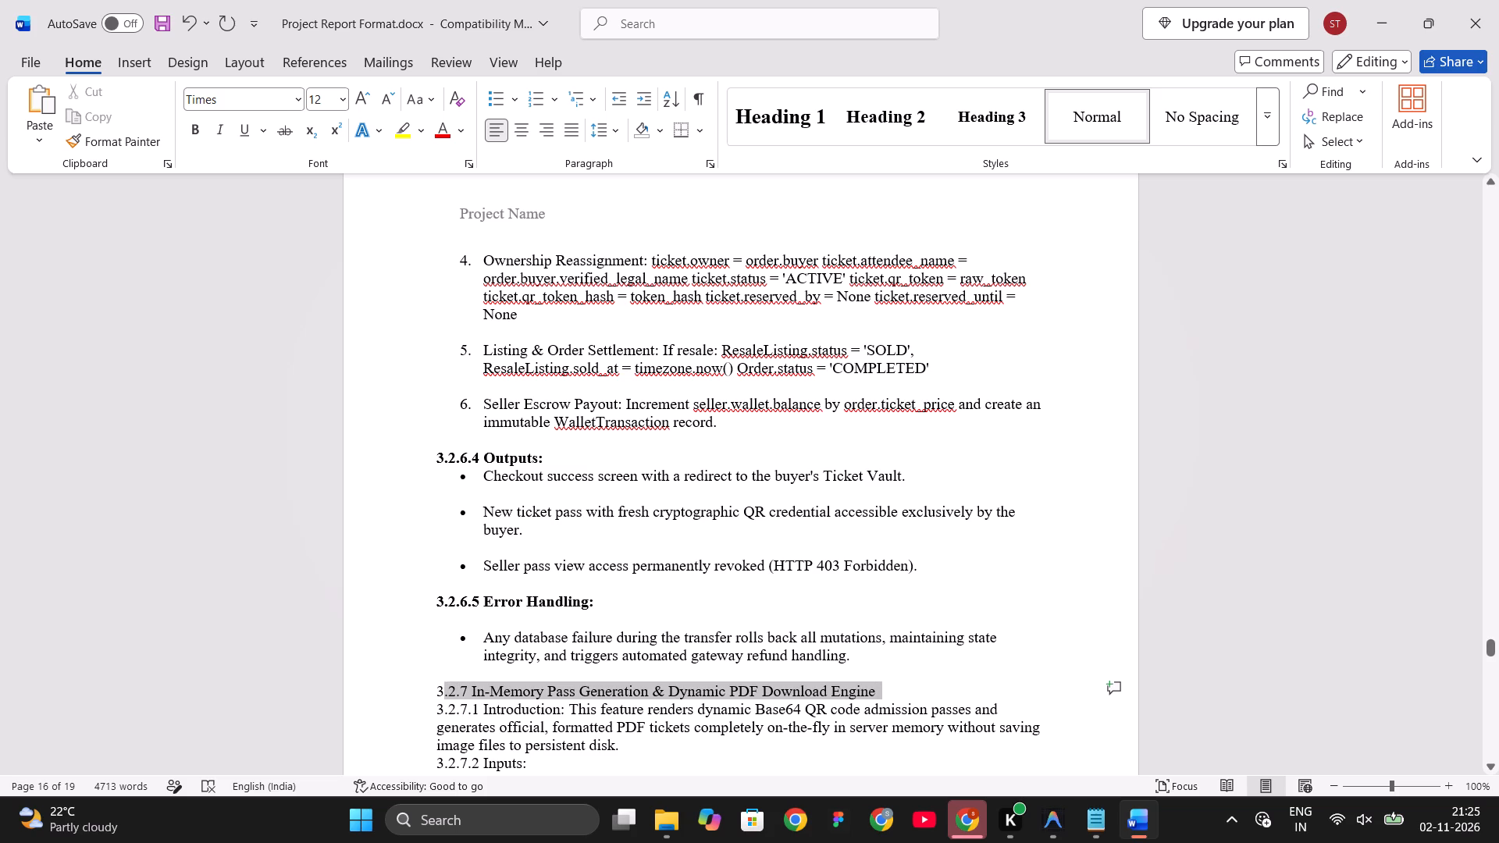
drag(440, 697, 439, 697)
click(450, 669)
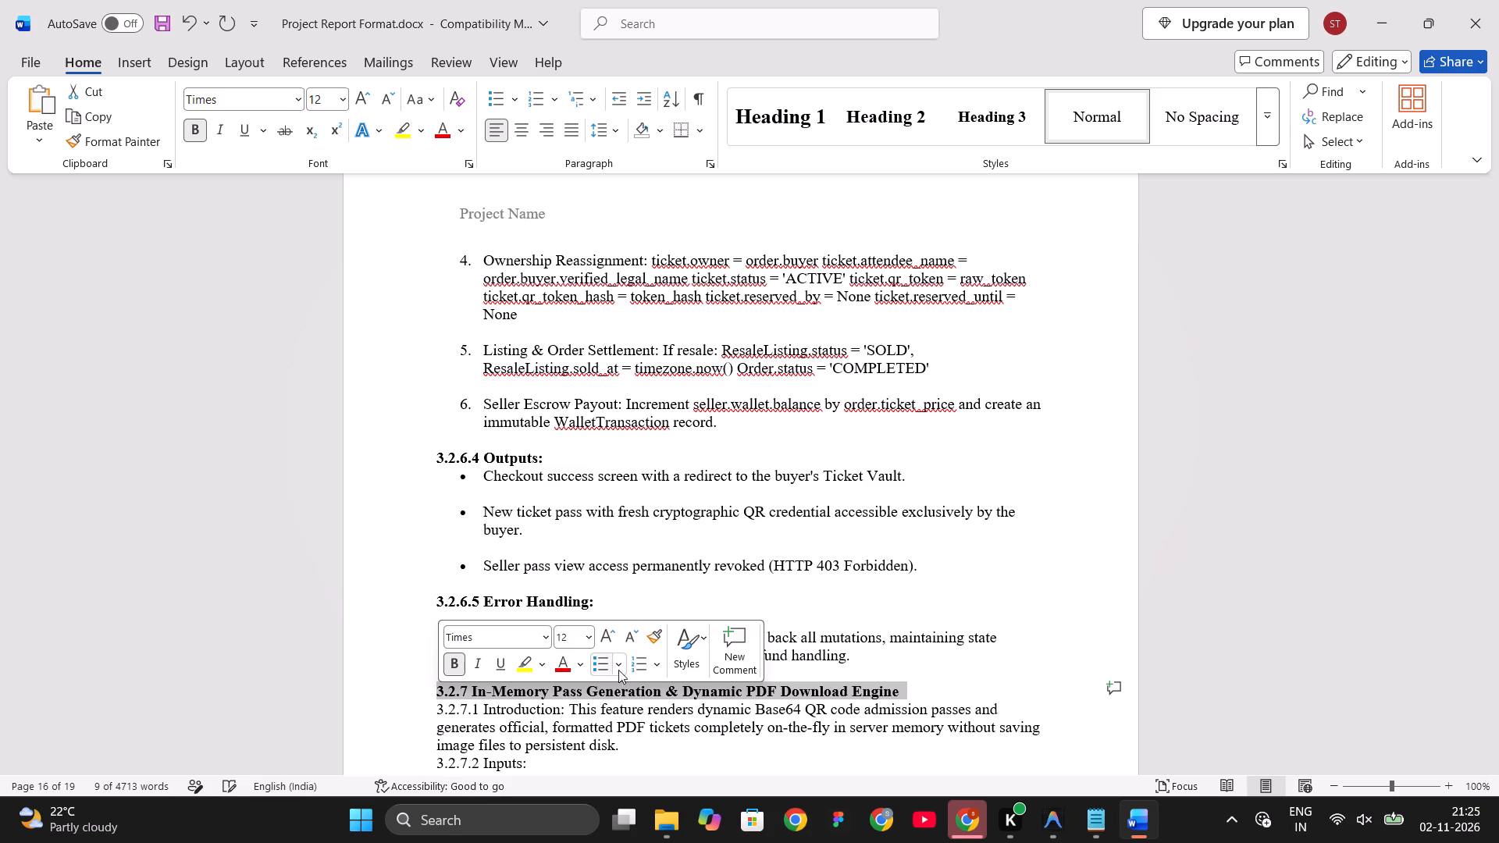
click(908, 689)
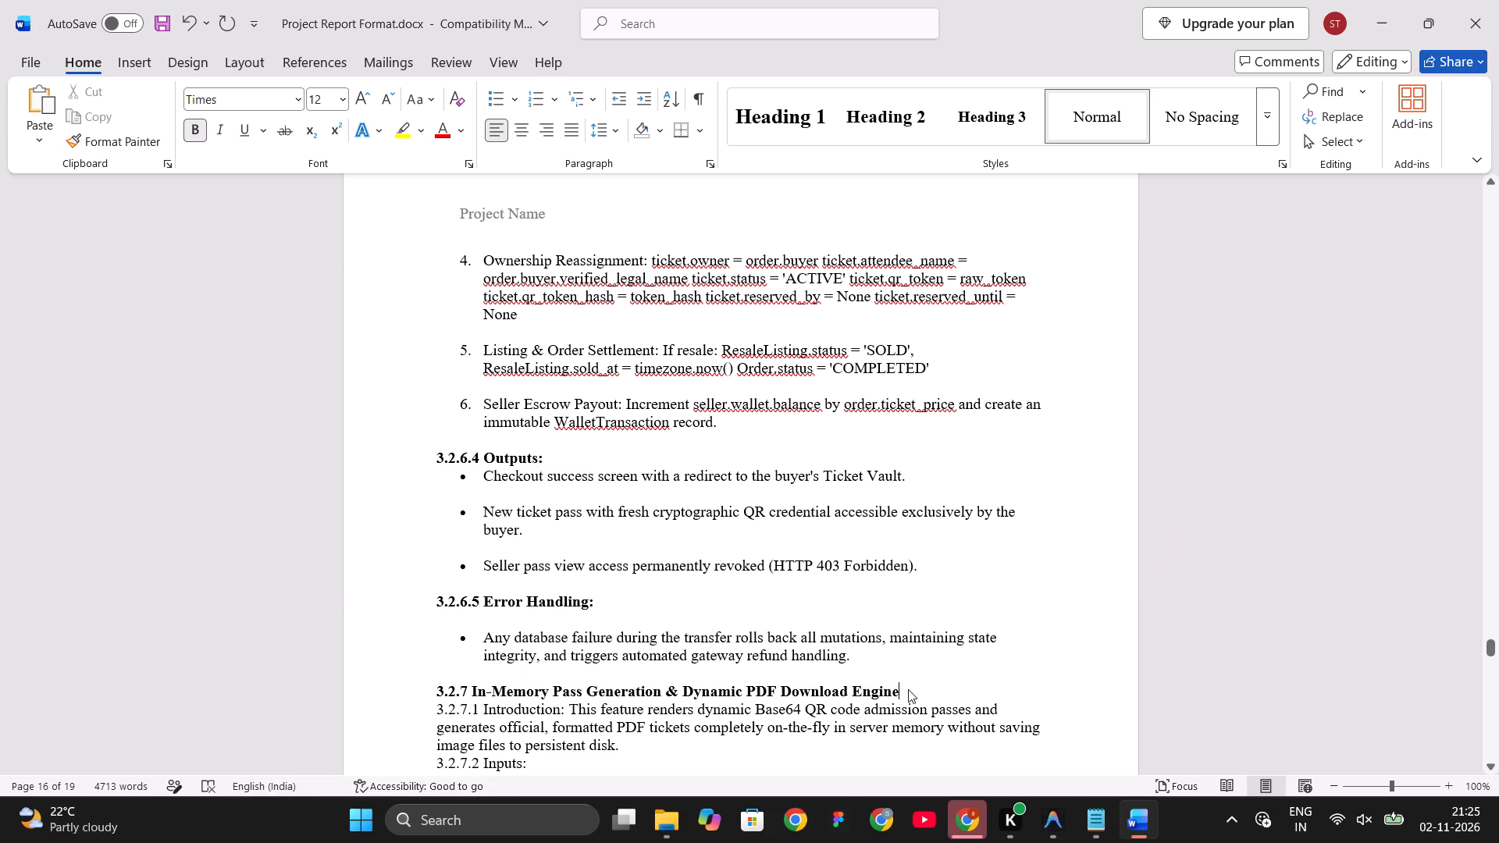
scroll(907, 689, down, 1)
key(Return)
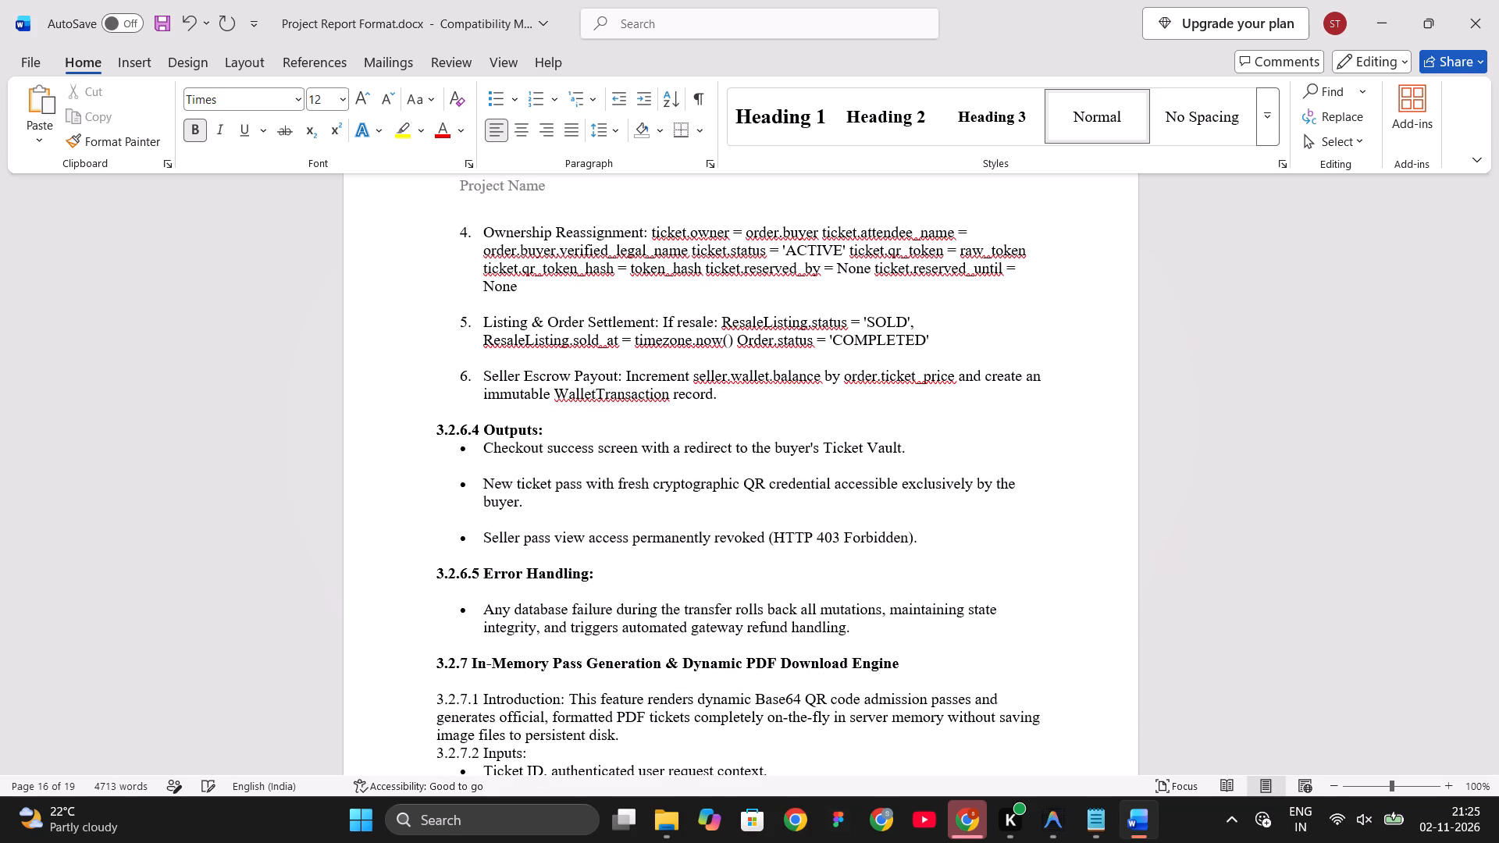
Put "3.2.7.1 Introduction:" on its own line, make it bold and leave a blank line before its paragraph.
scroll(907, 689, down, 1)
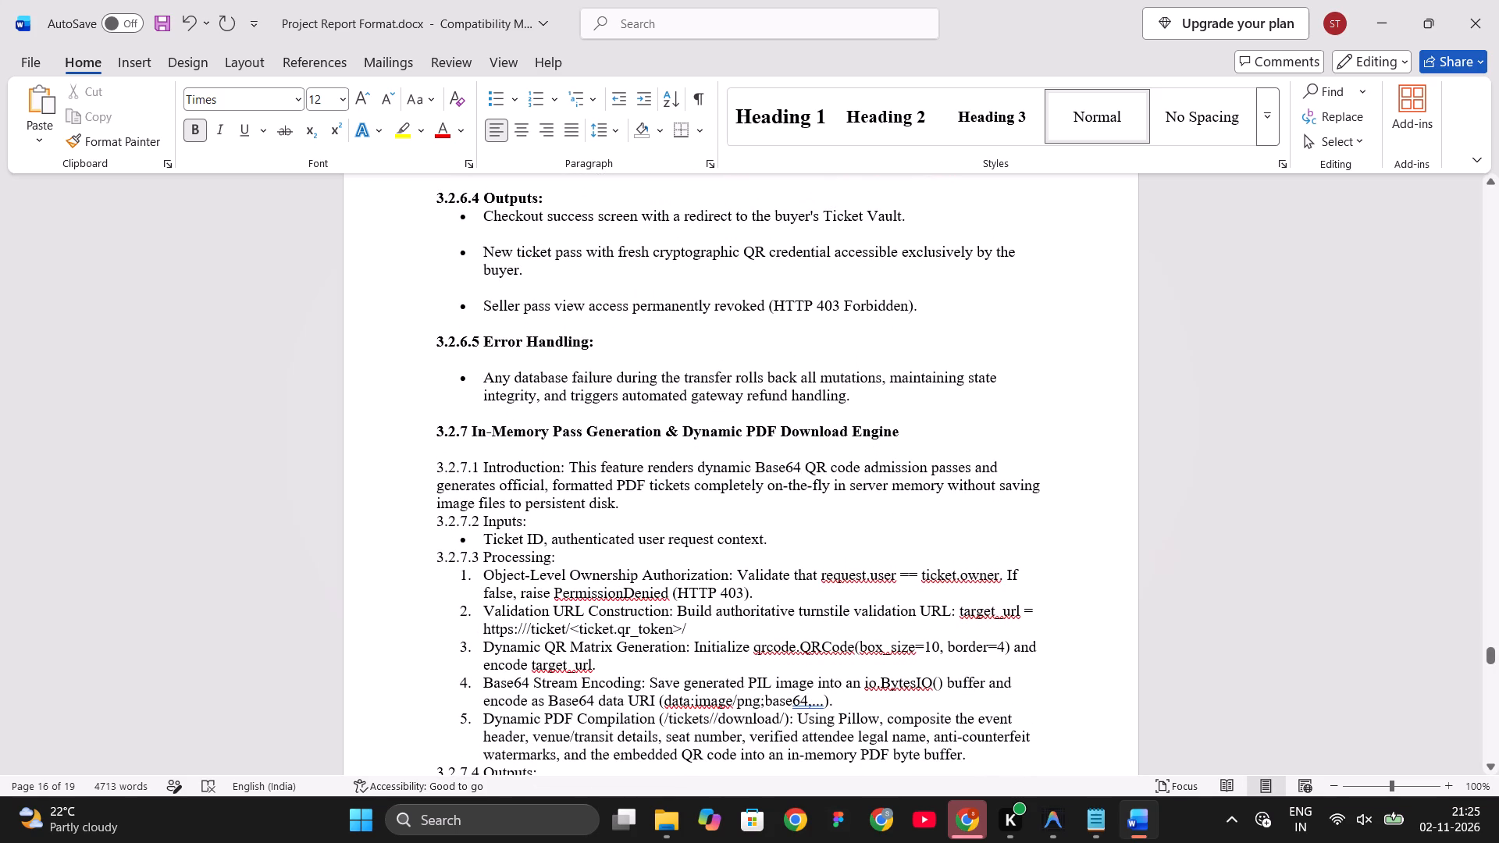
click(567, 468)
key(Return)
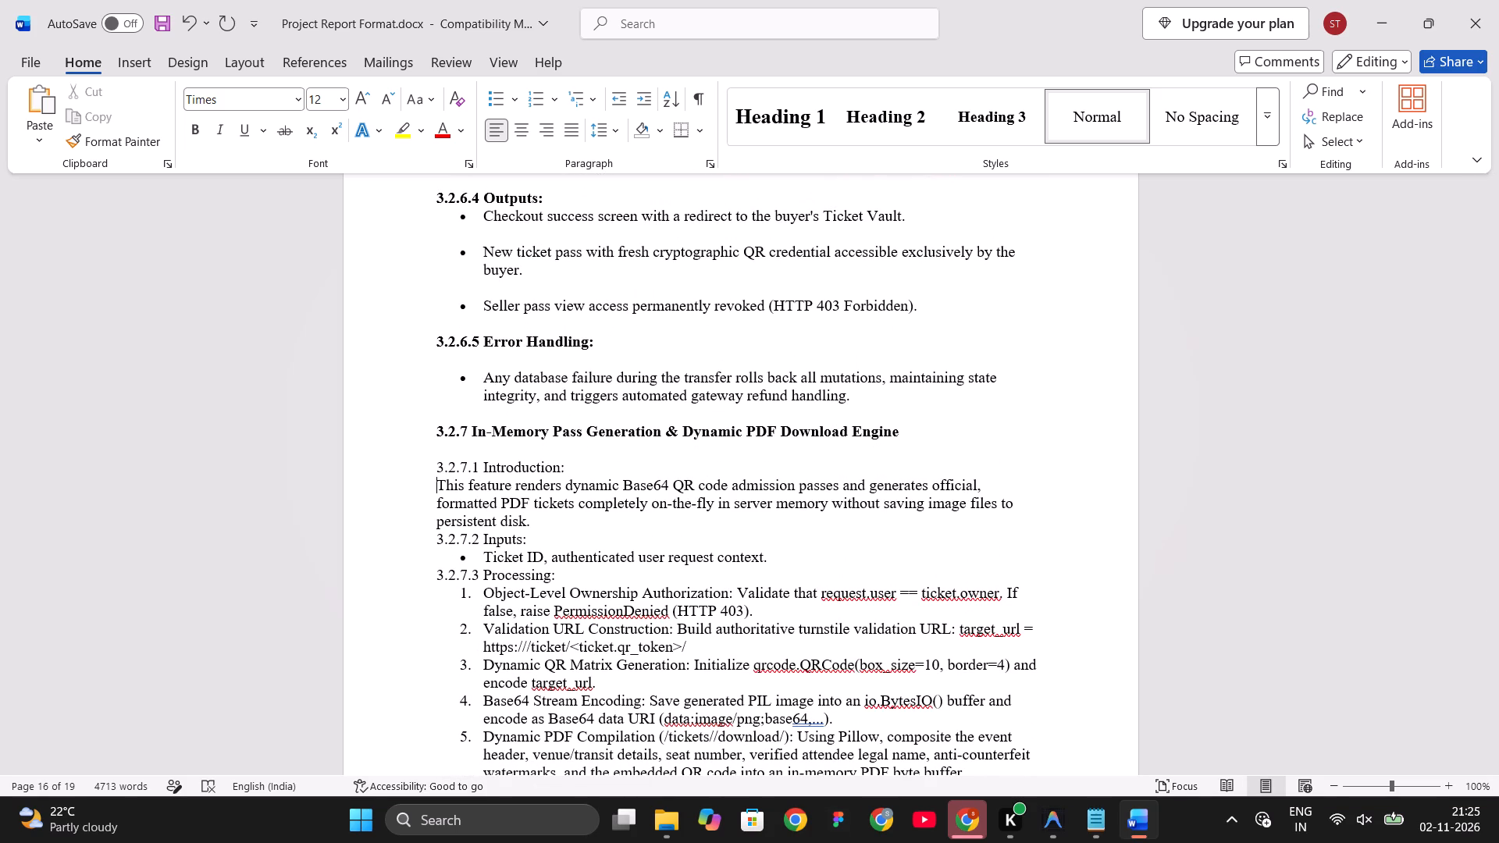
click(567, 468)
drag(567, 468, 429, 472)
click(447, 441)
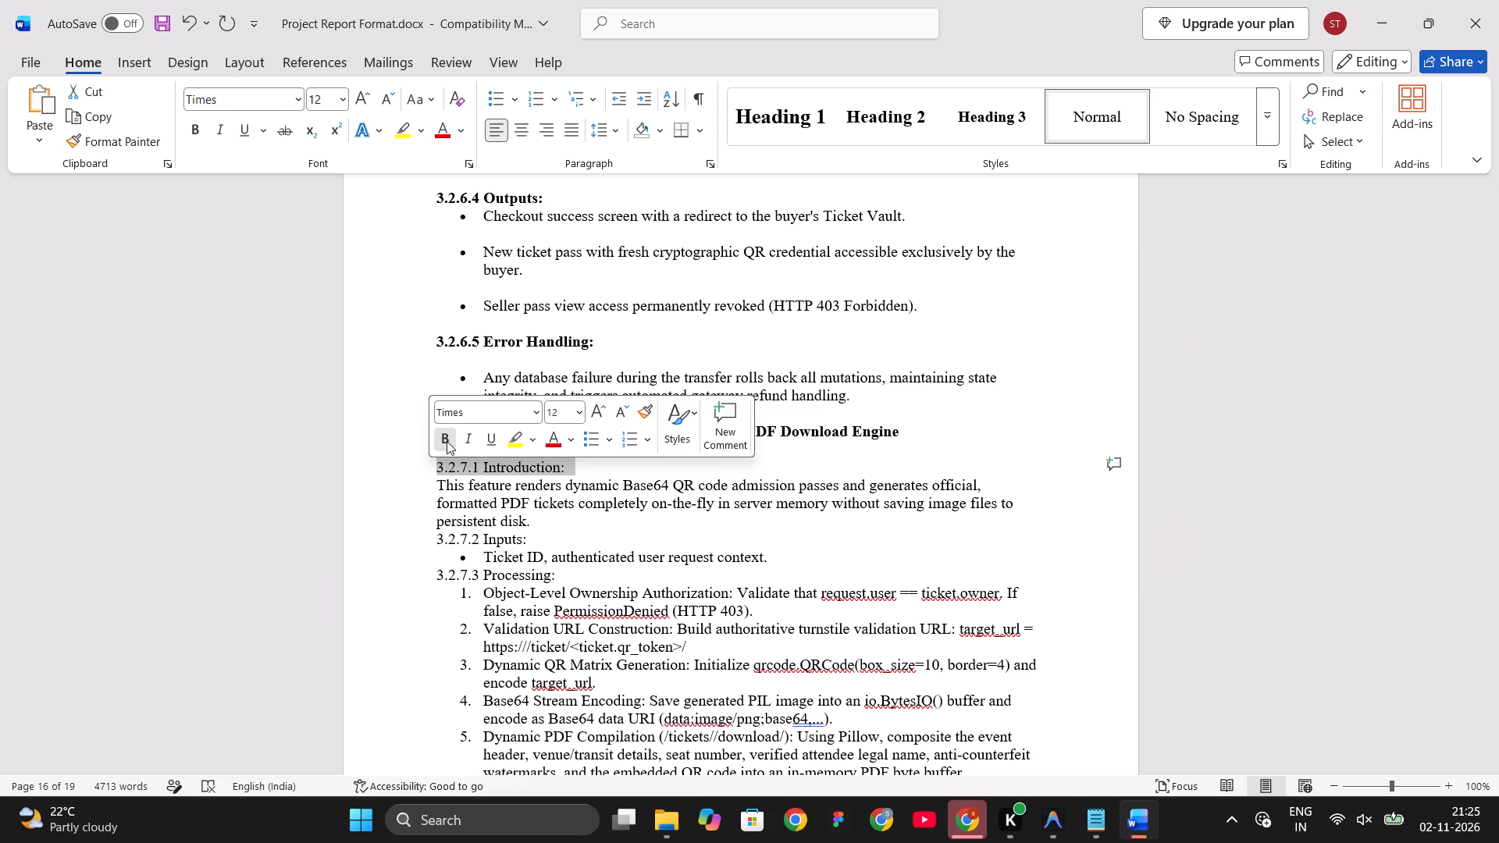
click(550, 473)
click(579, 473)
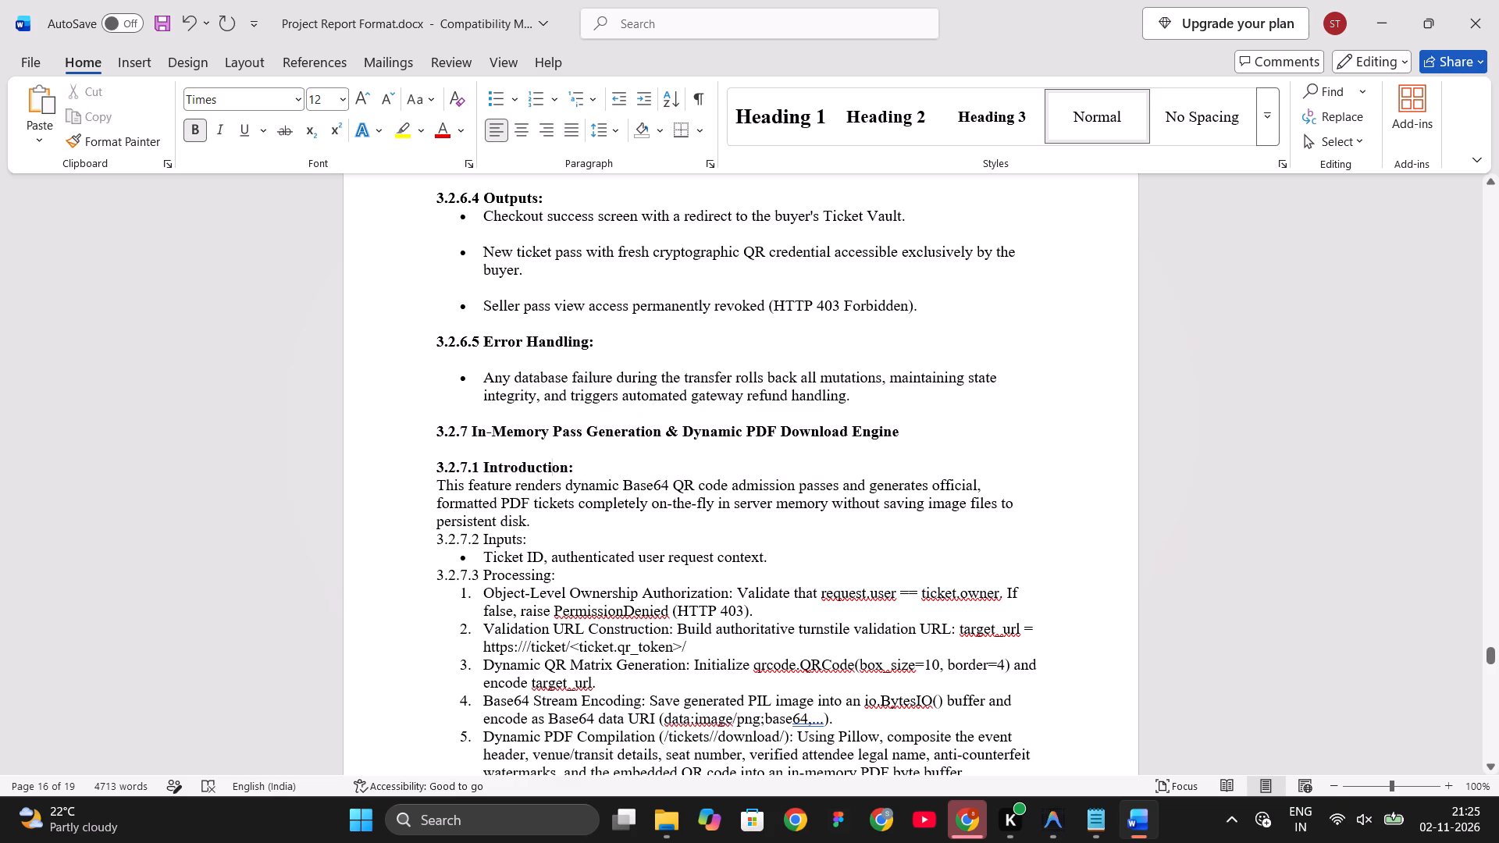
key(Return)
Insert a blank line between the 3.2.7.1 introduction paragraph and the 3.2.7.2 Inputs heading.
scroll(579, 473, down, 1)
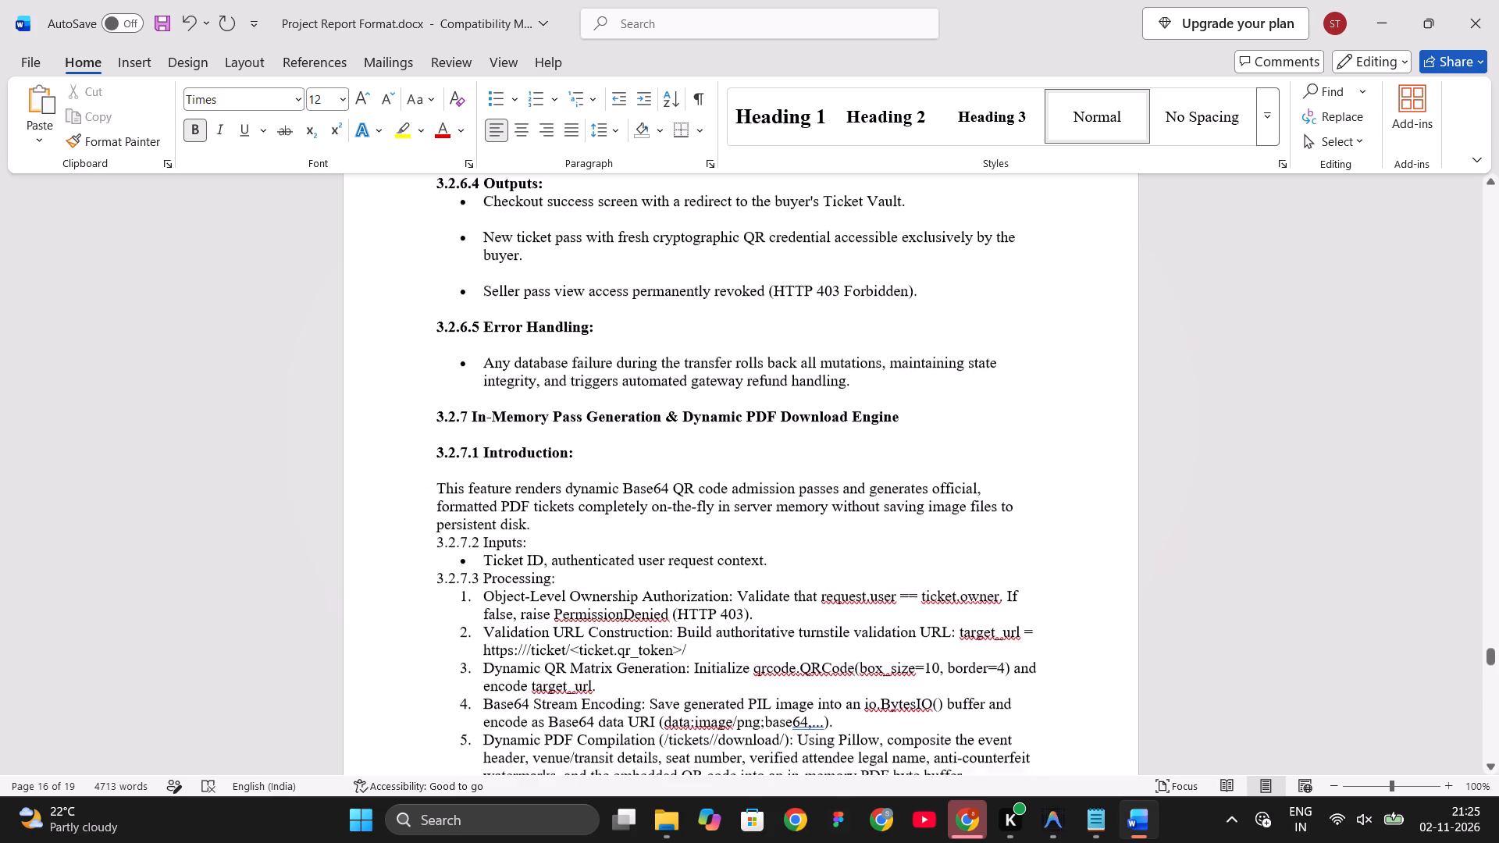
scroll(579, 473, down, 1)
drag(539, 486, 539, 485)
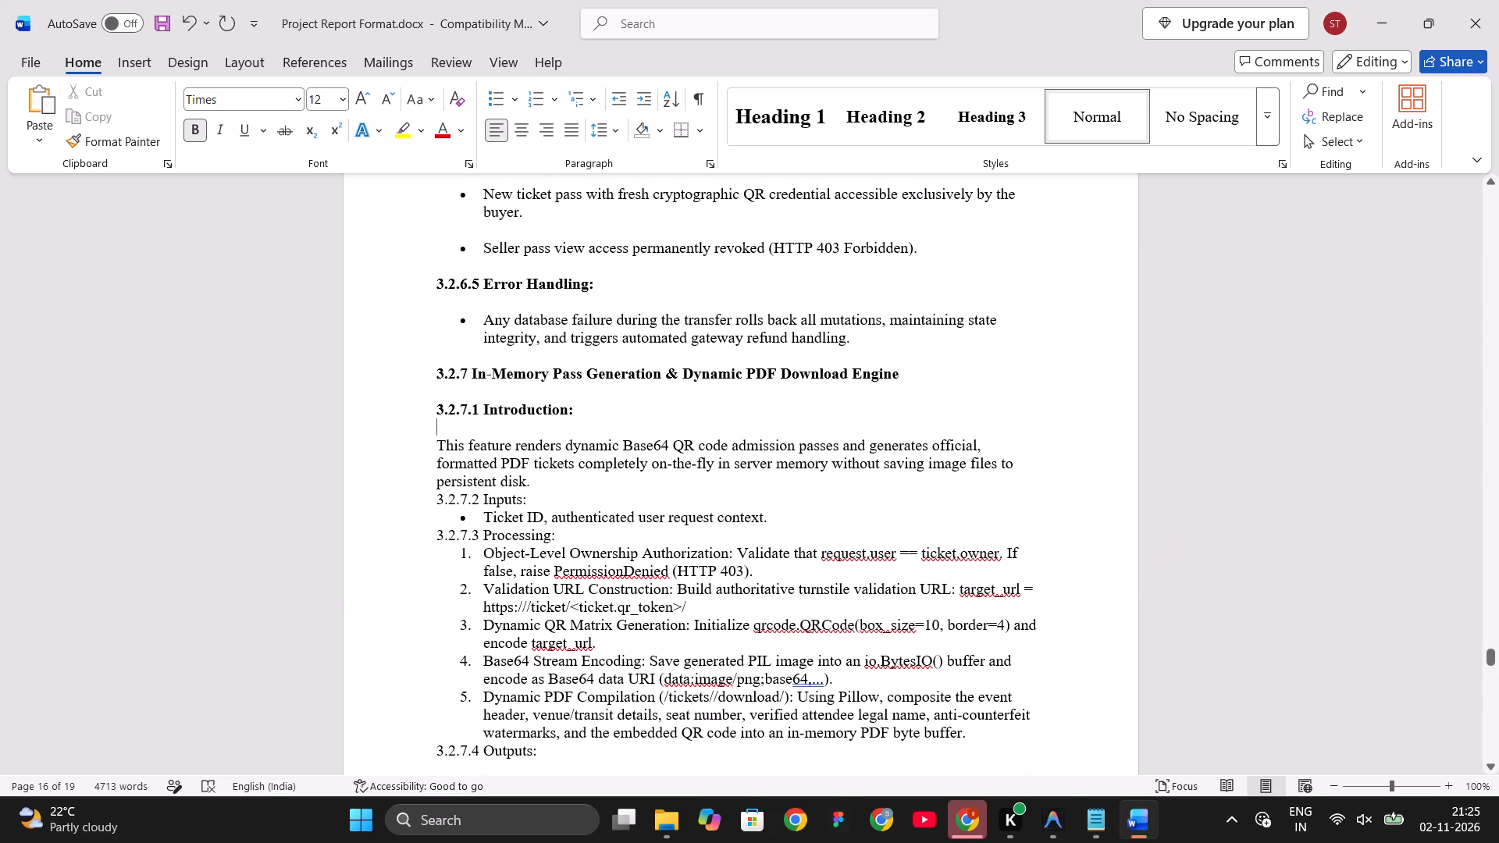
drag(539, 485, 440, 446)
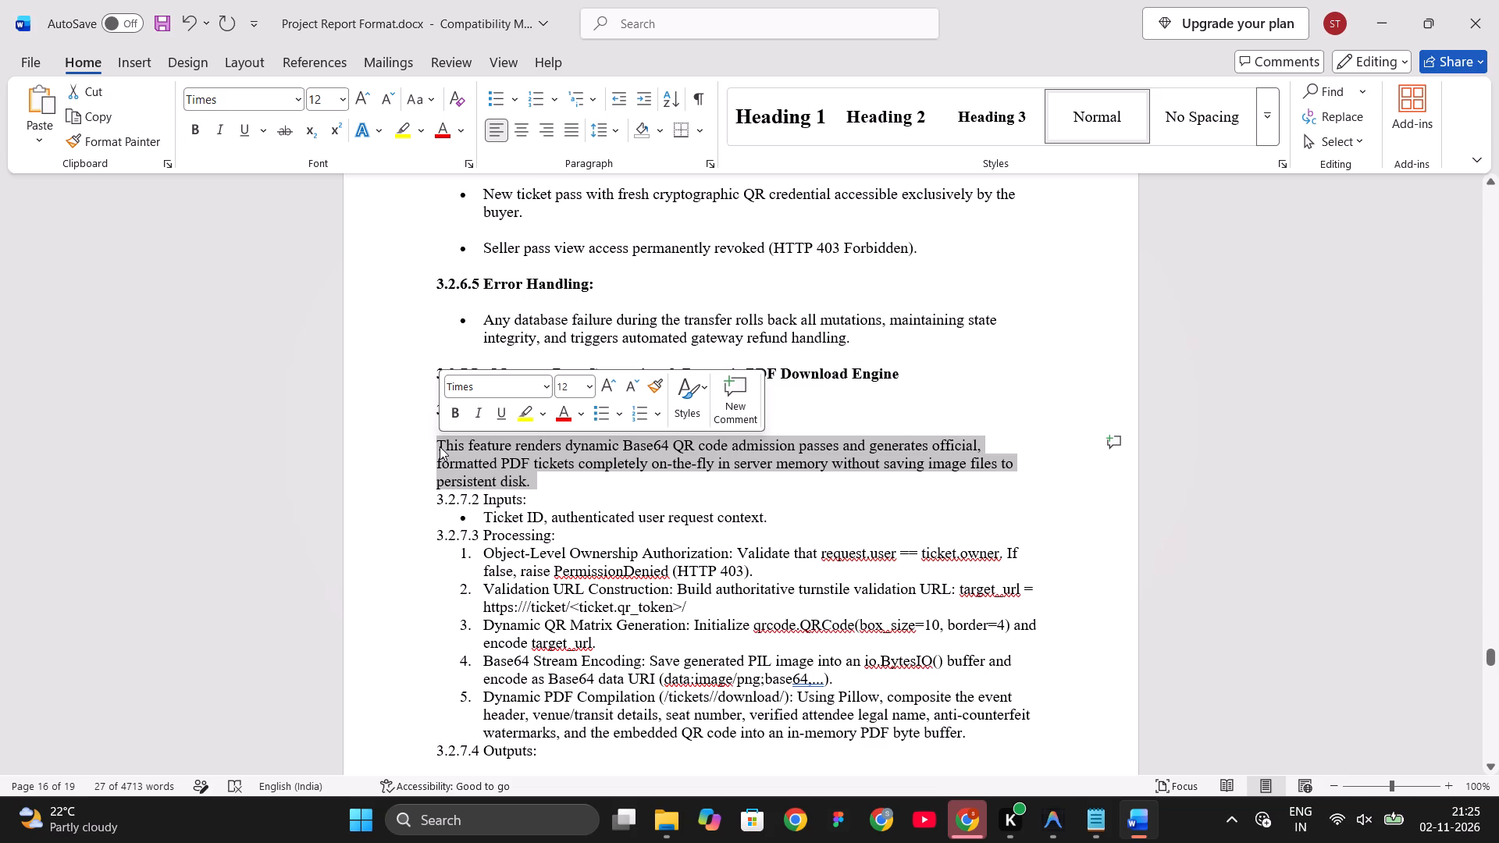
click(534, 482)
key(Return)
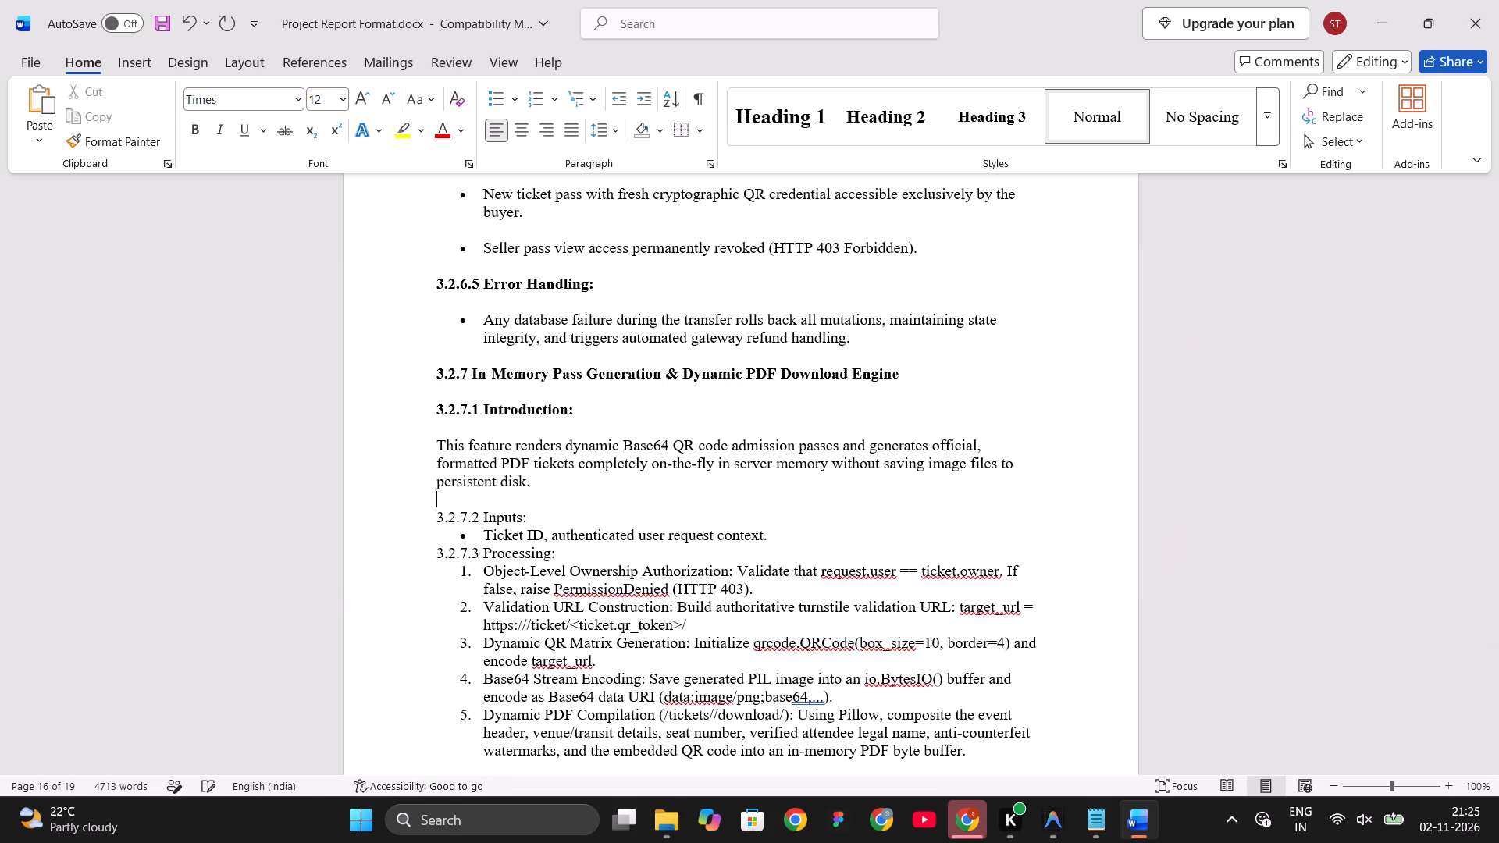
Make the headings "3.2.7.2 Inputs:" and "3.2.7.3 Processing:" bold.
drag(529, 514, 436, 518)
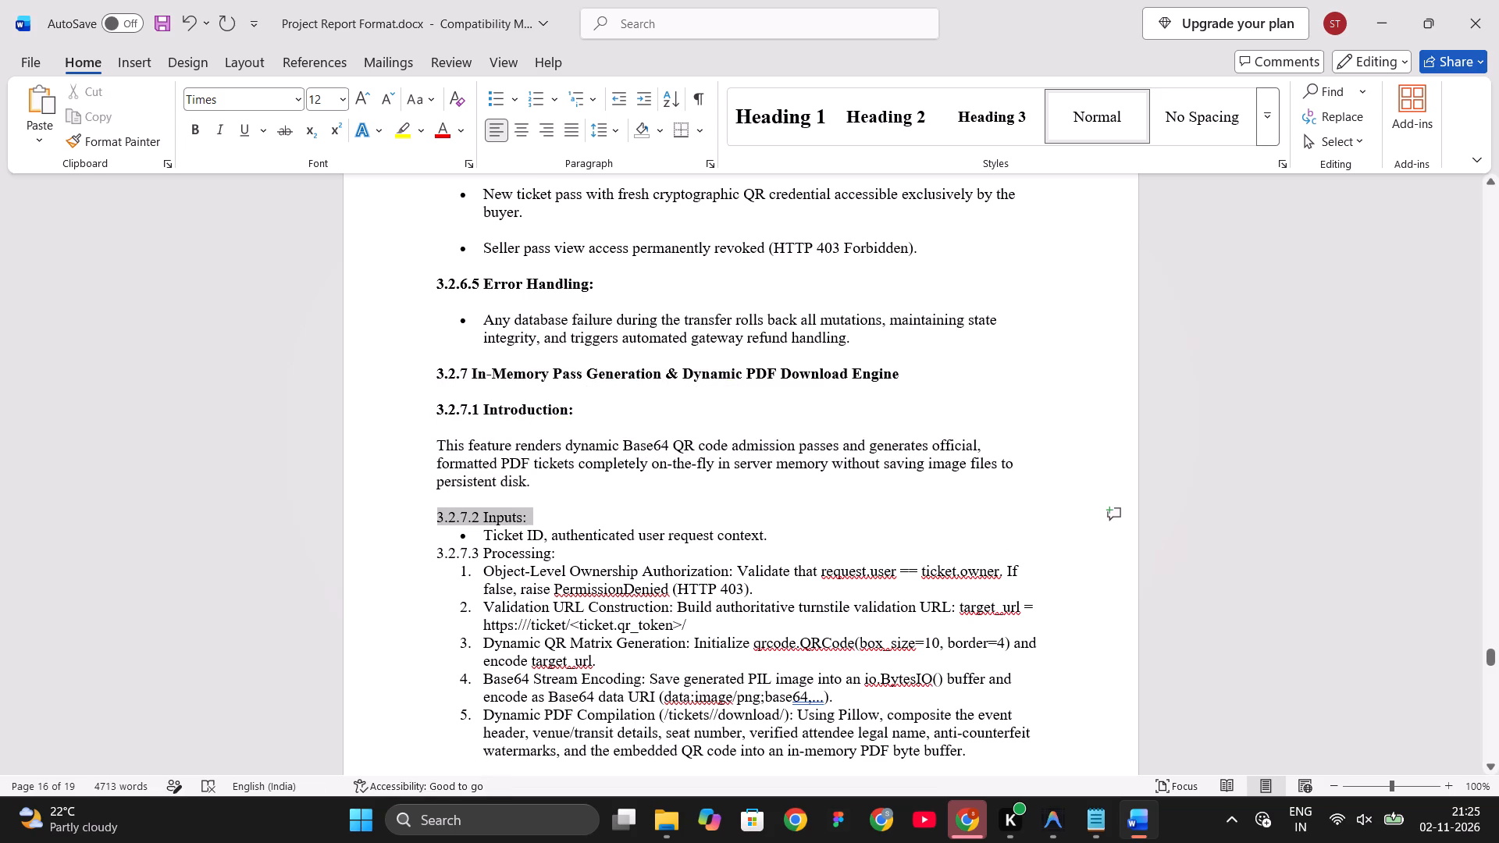
drag(436, 518, 433, 518)
click(443, 492)
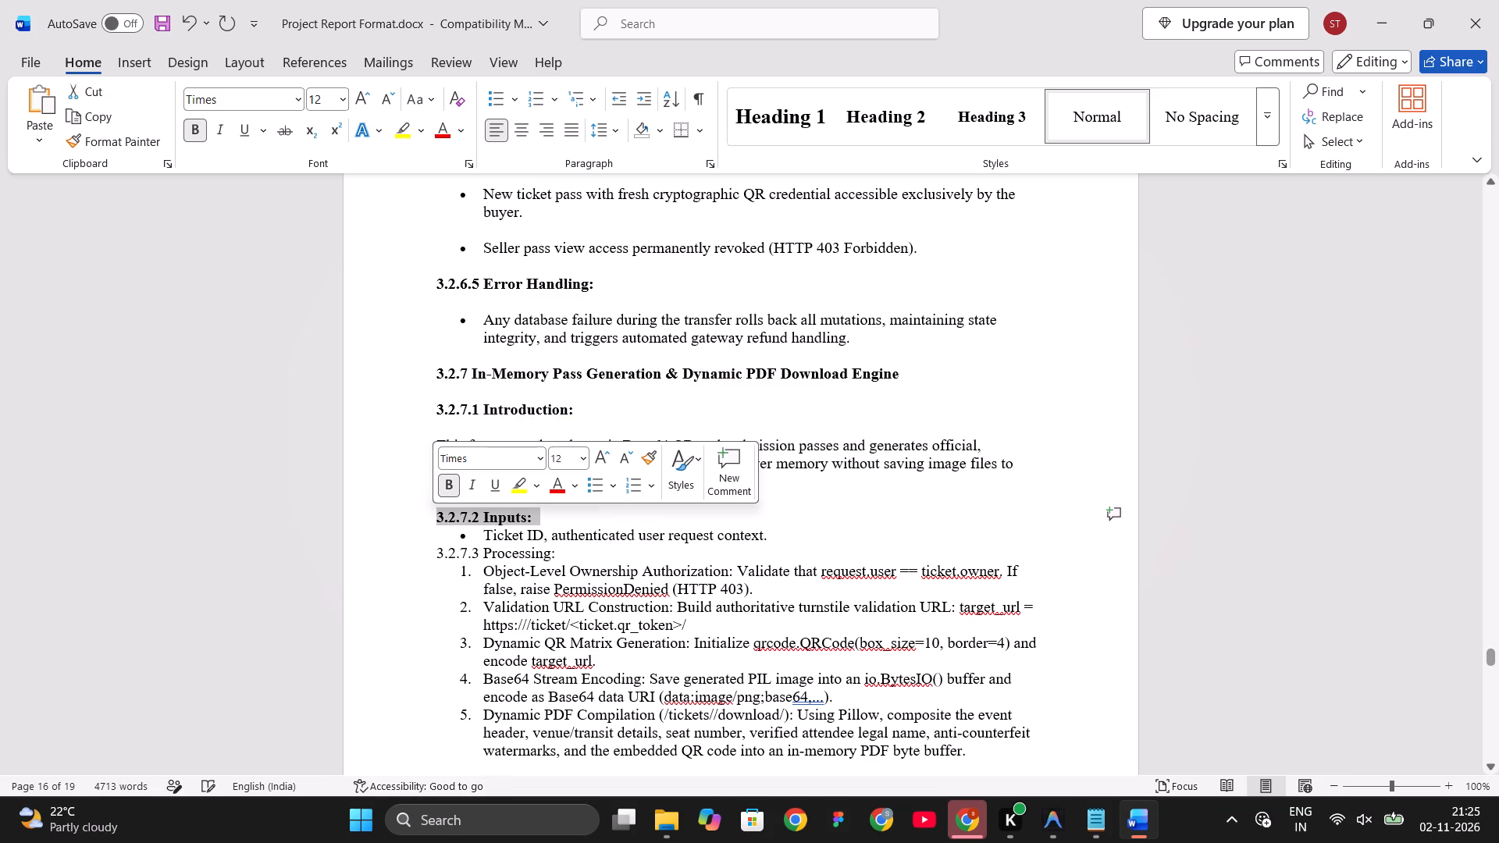
click(564, 553)
drag(564, 553, 548, 553)
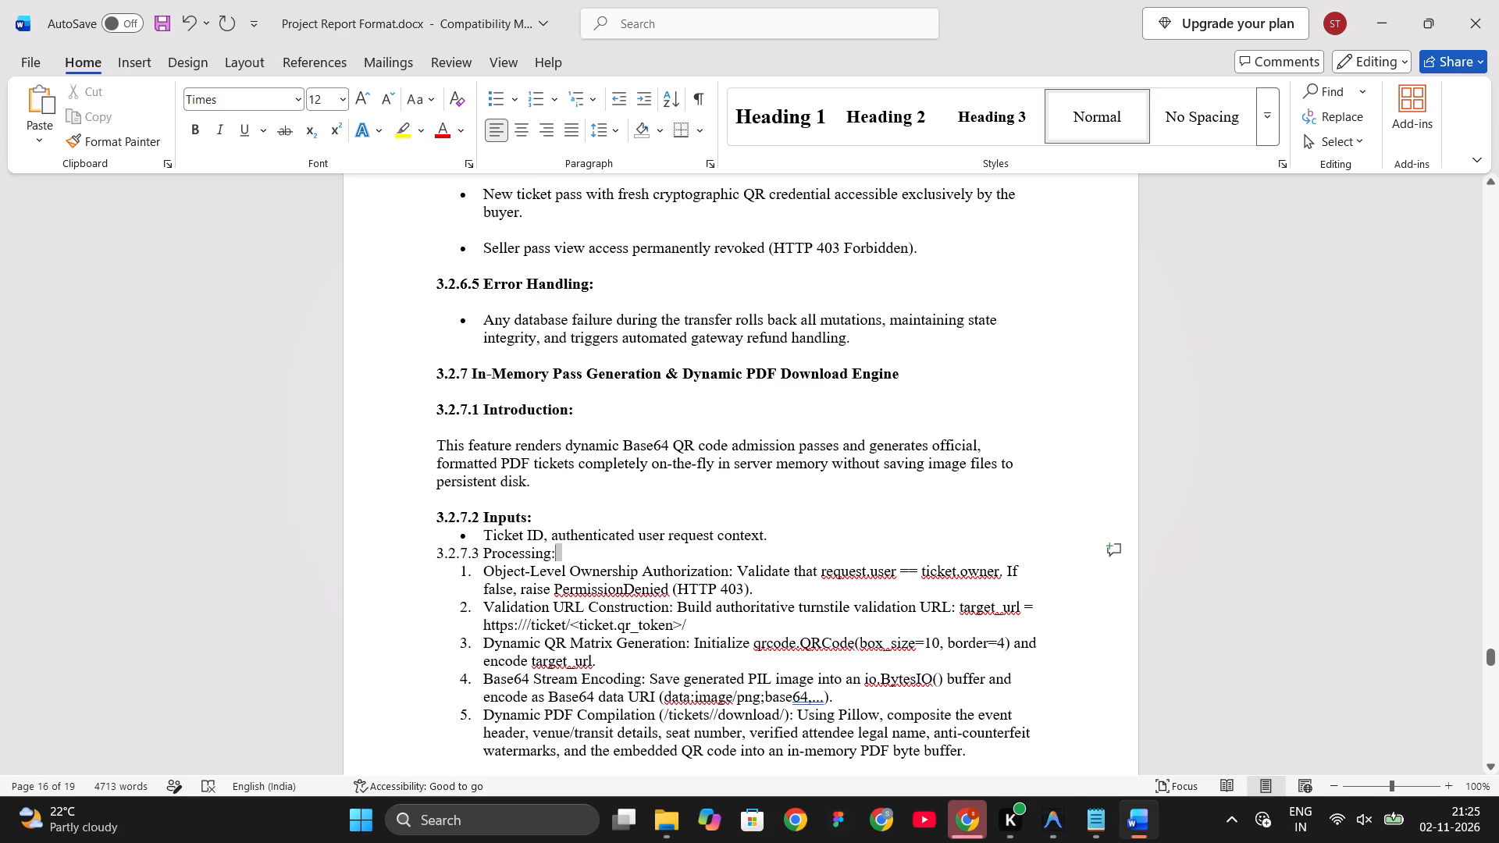
drag(548, 553, 429, 554)
click(437, 529)
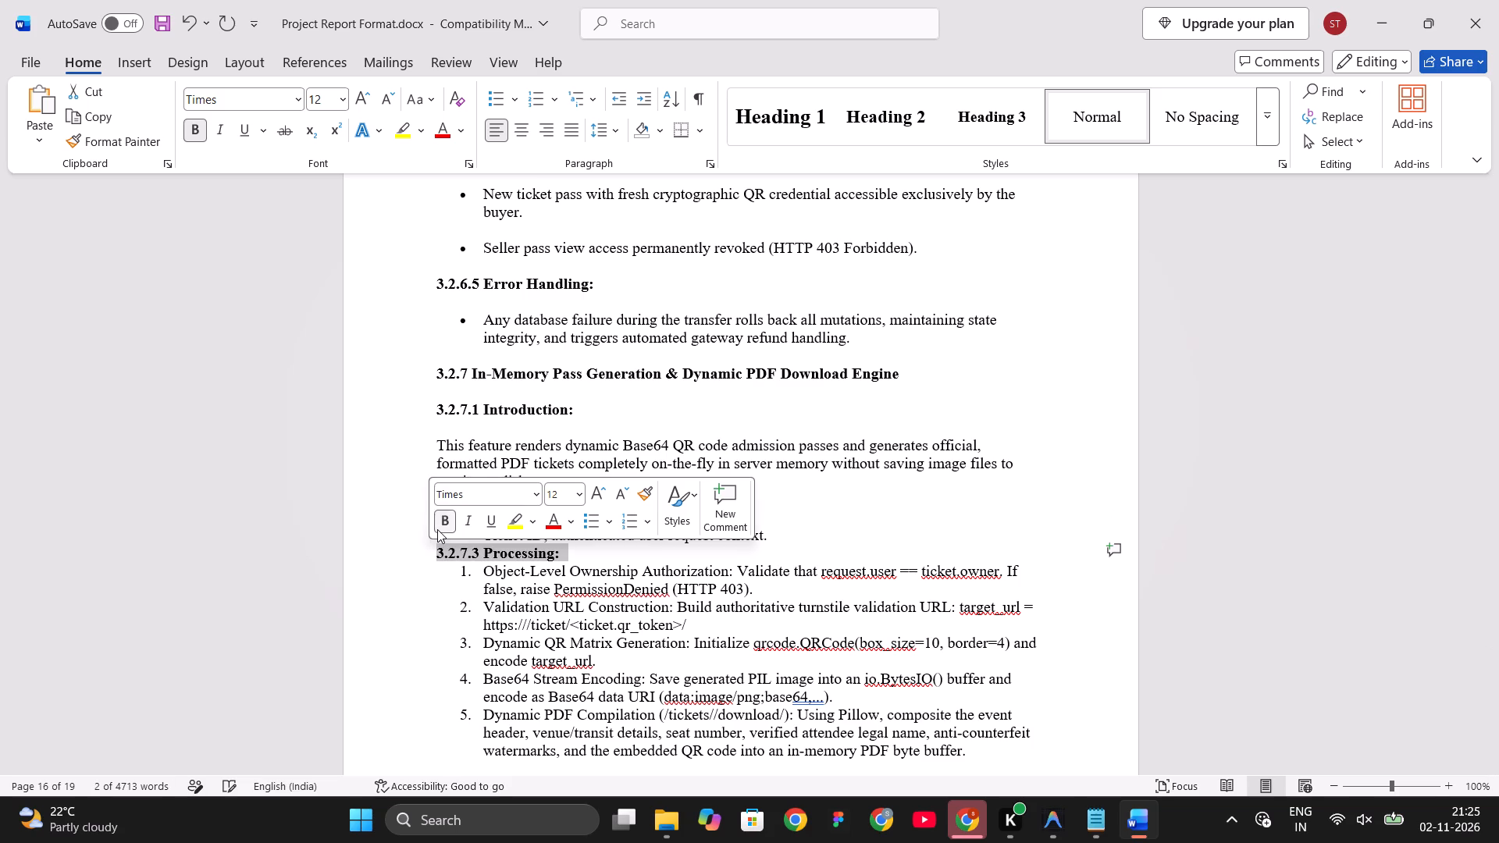
Insert an unnumbered blank line after each of the first three 3.2.7.3 items: ownership authorization, validation URL and QR matrix generation.
scroll(437, 529, down, 1)
scroll(550, 550, down, 1)
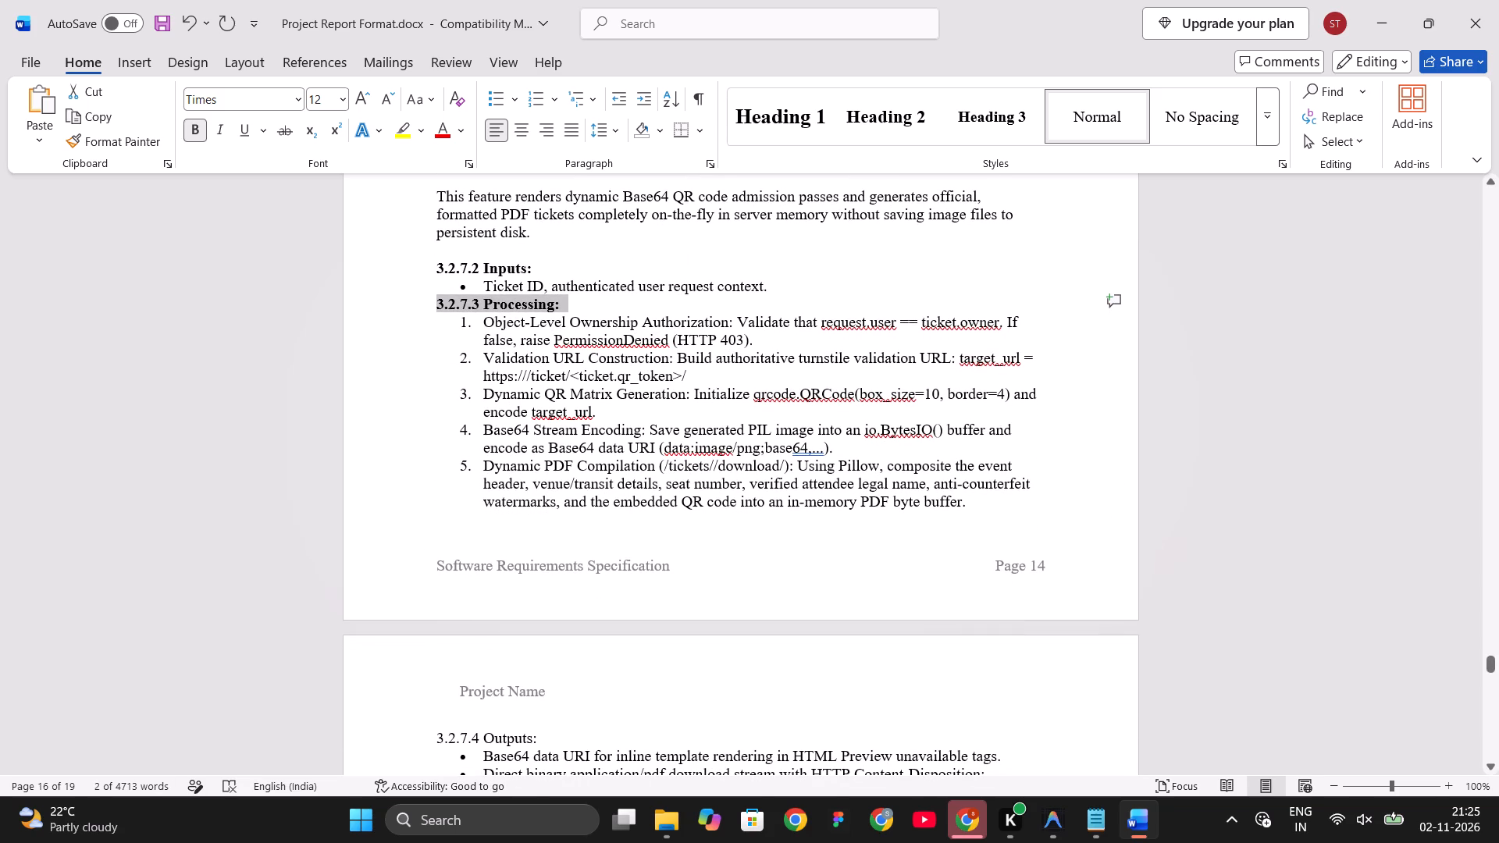
click(758, 337)
key(Return)
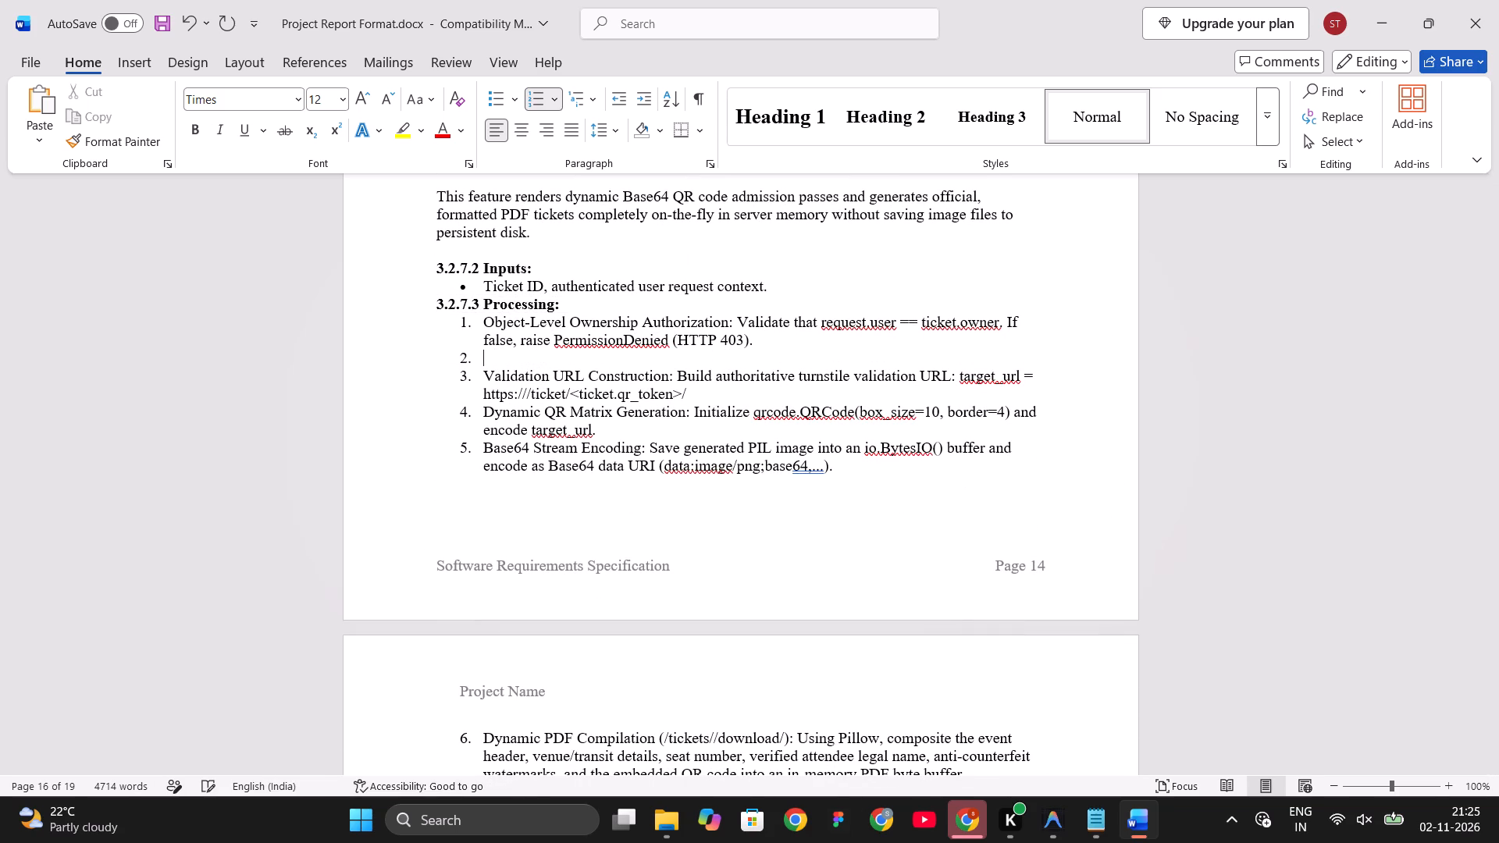
key(BackSpace)
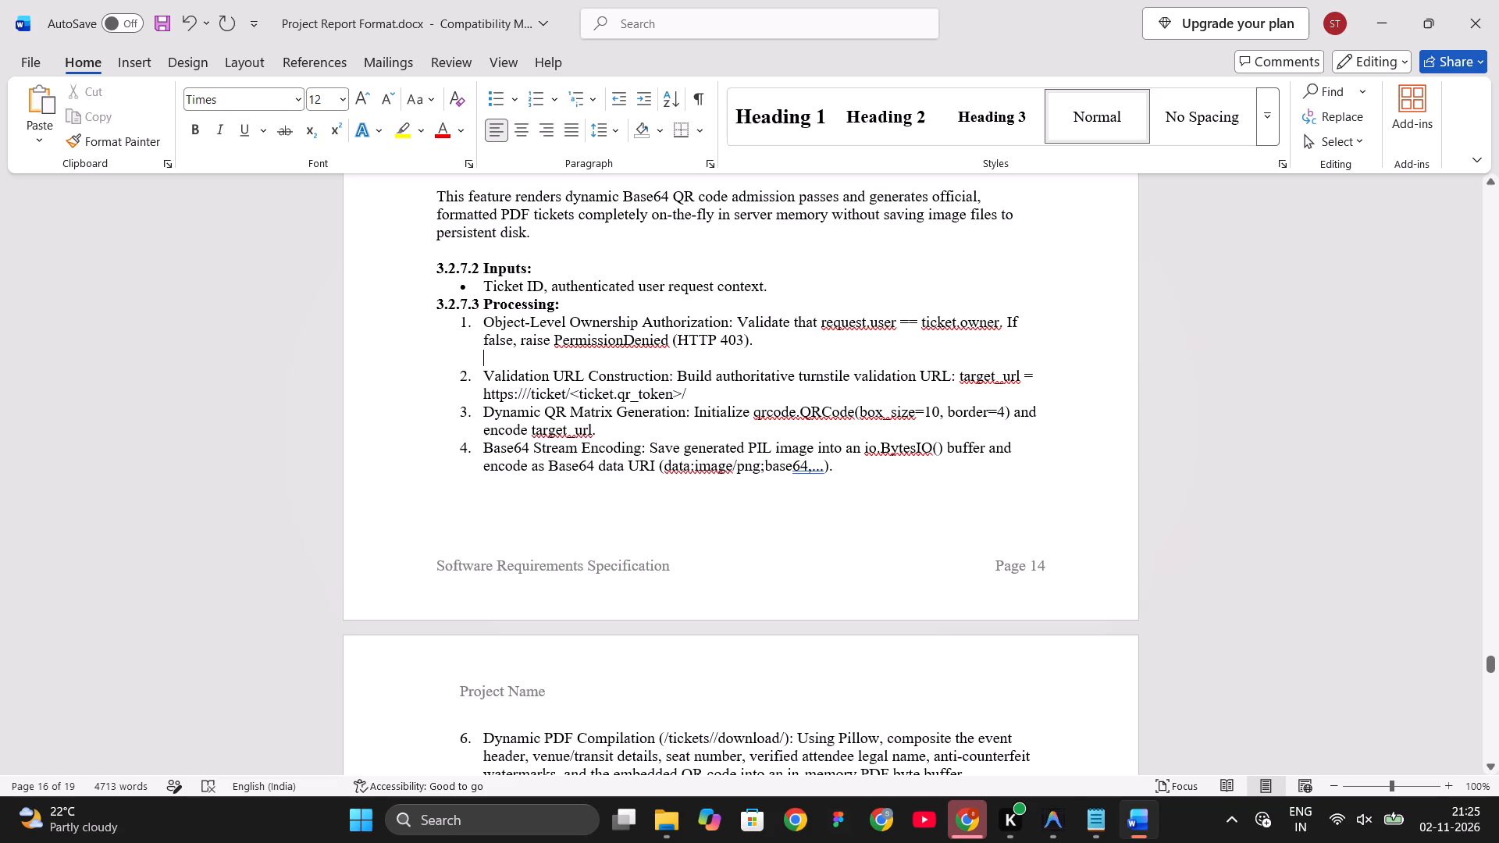
click(739, 392)
key(Return)
key(BackSpace)
key(BackSpace)
key(BackSpace)
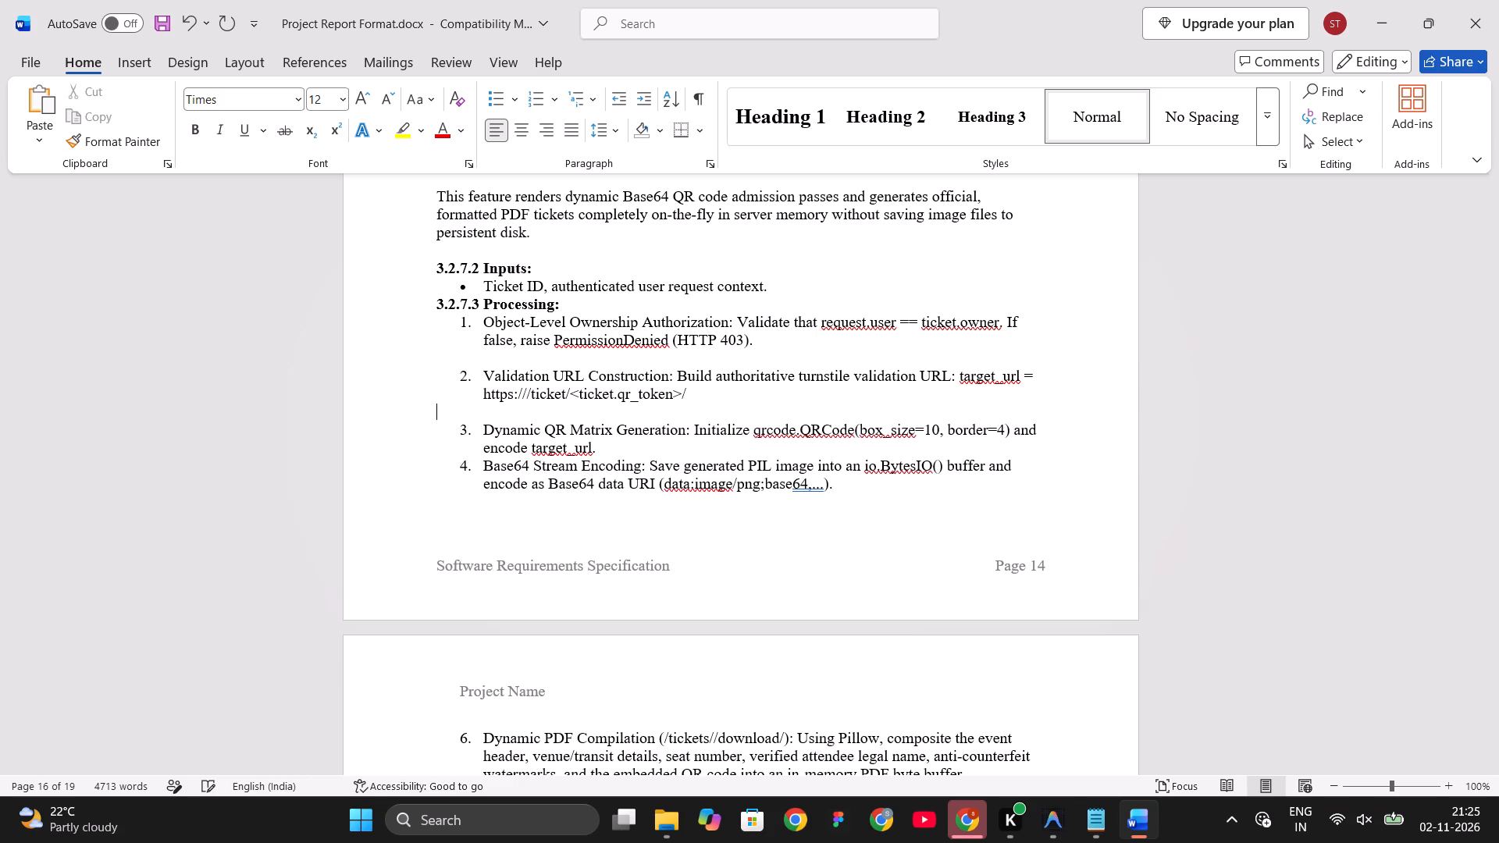
click(632, 454)
key(Return)
key(BackSpace)
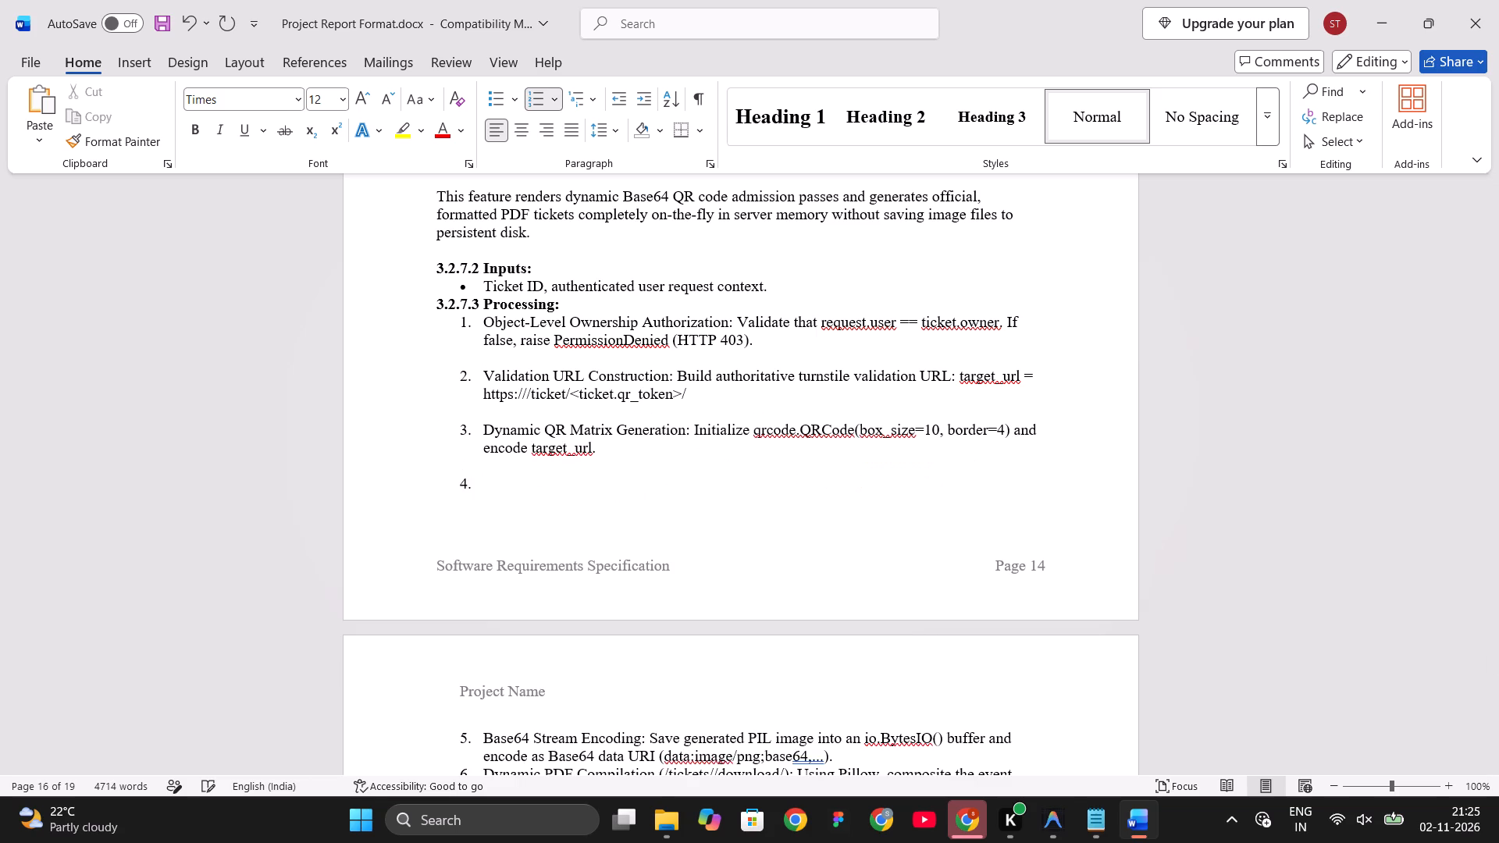
key(BackSpace)
key(BackSpace)
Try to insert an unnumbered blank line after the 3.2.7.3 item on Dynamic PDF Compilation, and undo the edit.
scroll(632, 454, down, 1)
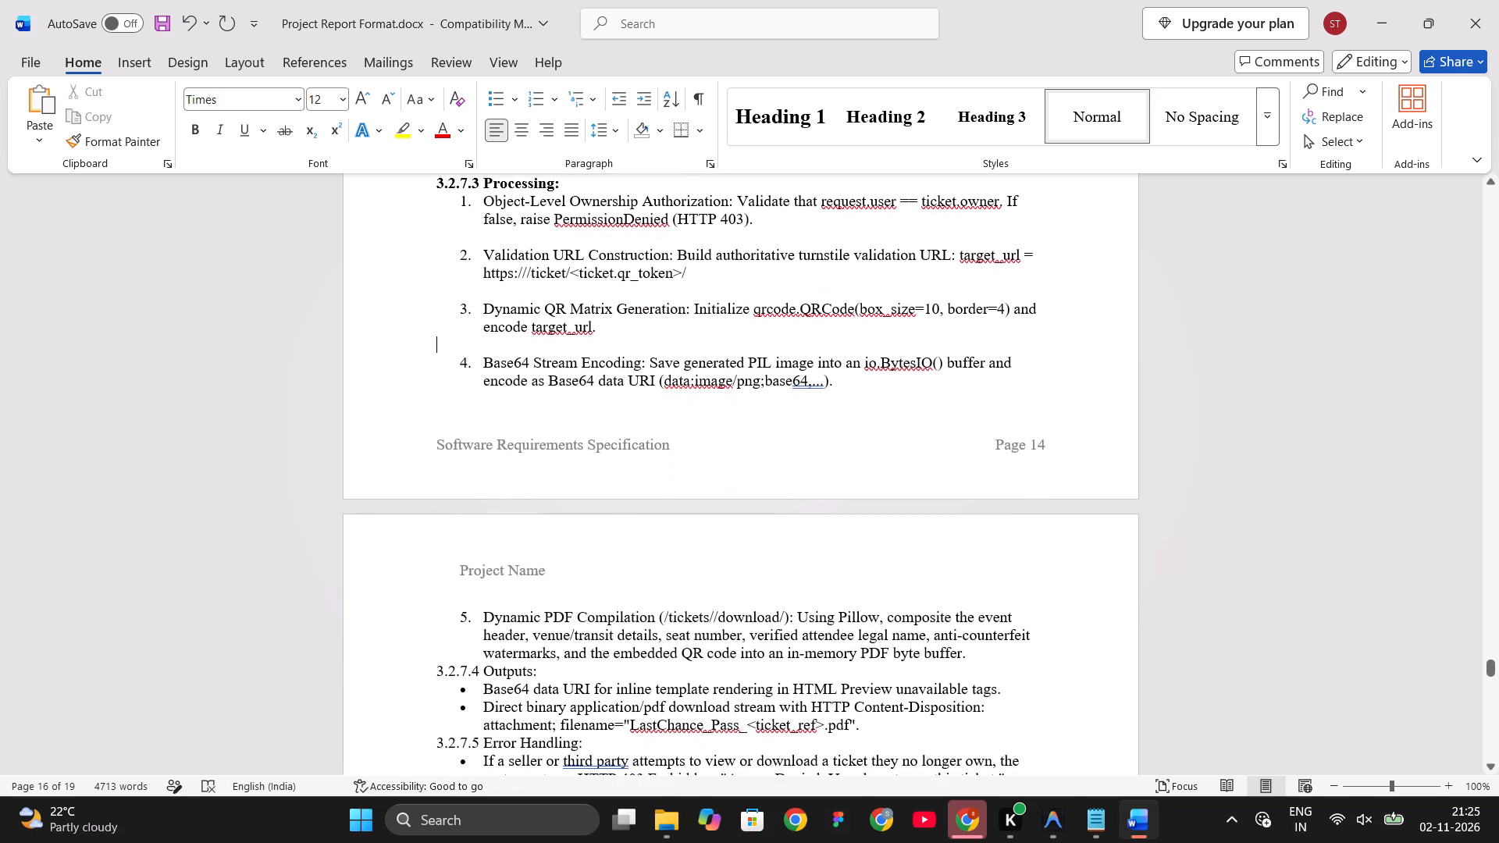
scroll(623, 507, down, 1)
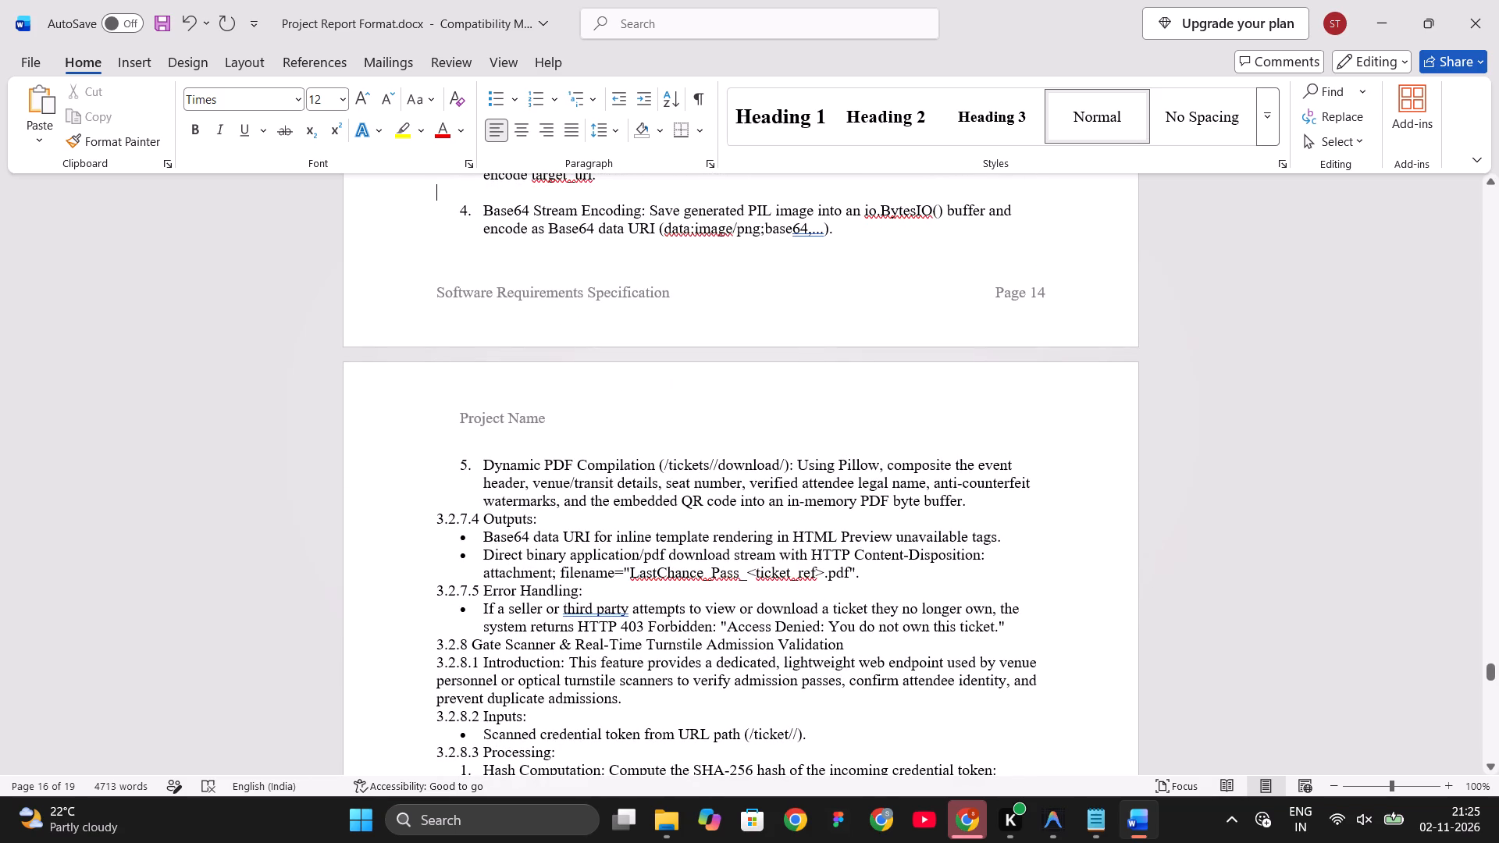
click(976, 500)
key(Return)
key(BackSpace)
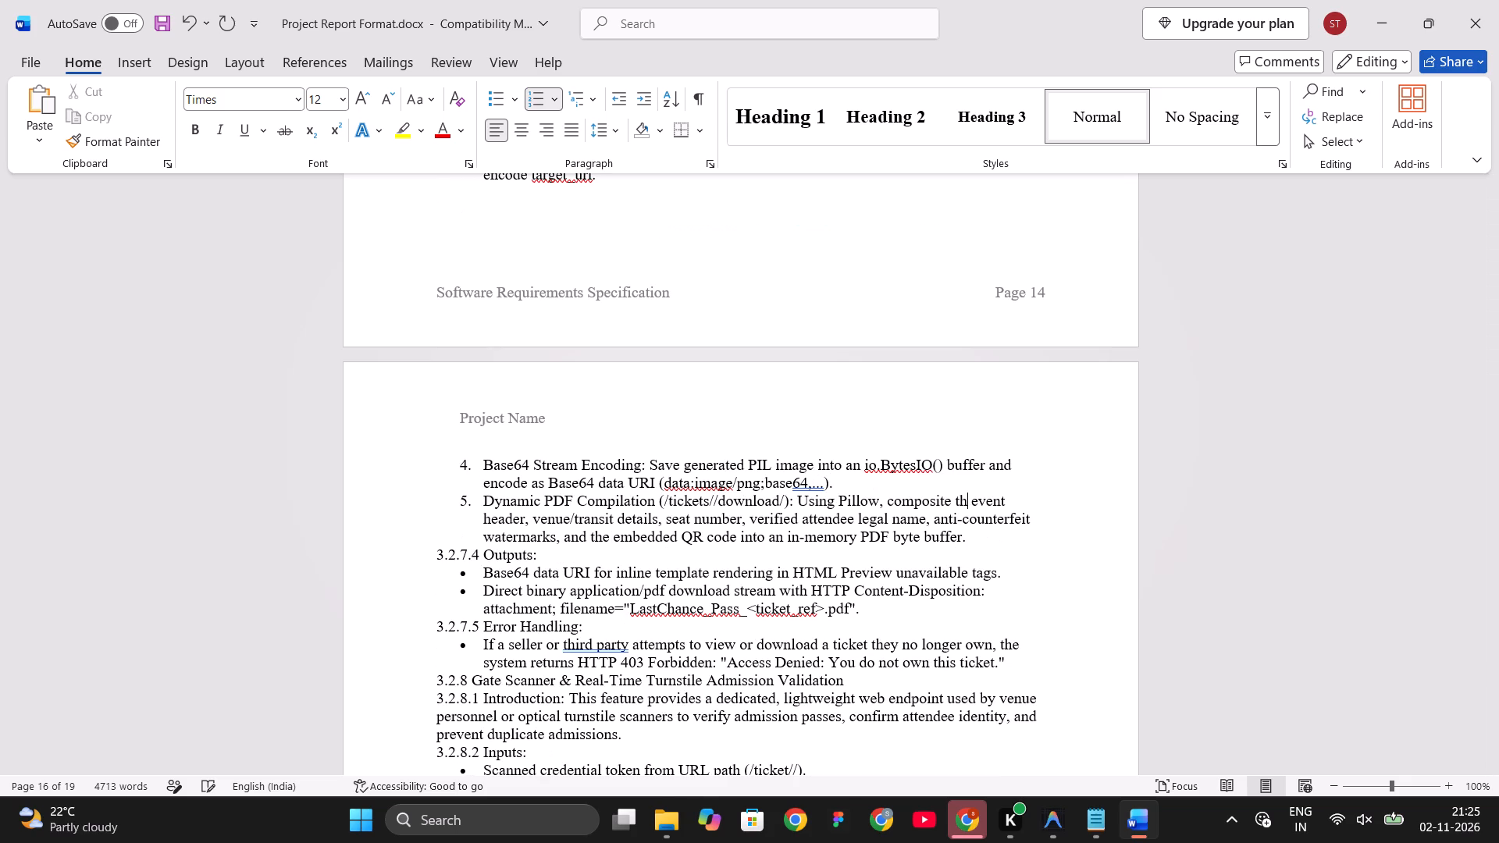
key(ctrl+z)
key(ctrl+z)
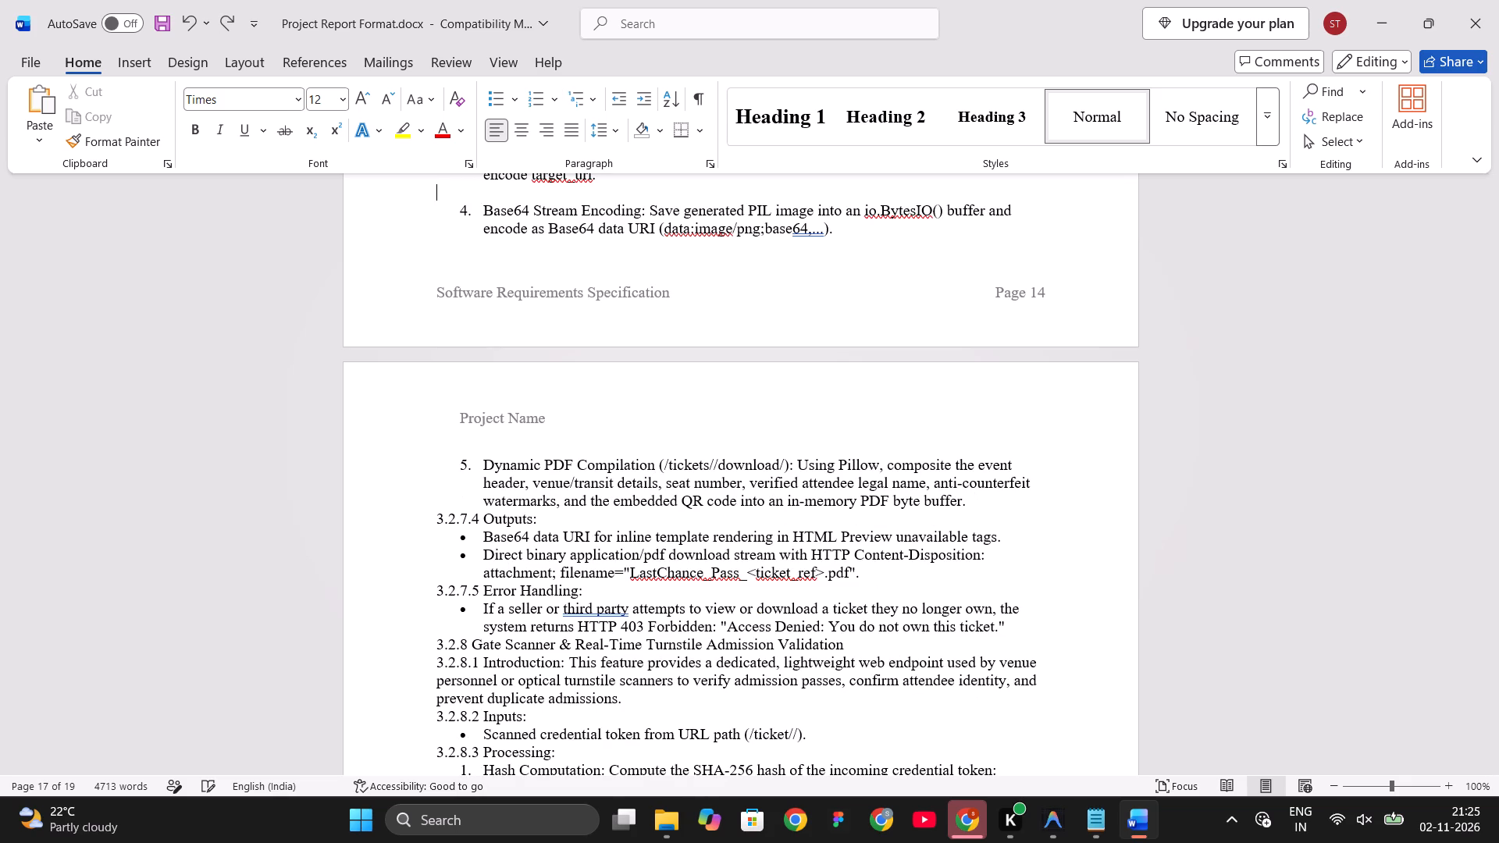
Insert an unnumbered blank line between the Dynamic PDF Compilation item and the 3.2.7.4 Outputs heading.
click(976, 500)
key(Return)
key(BackSpace)
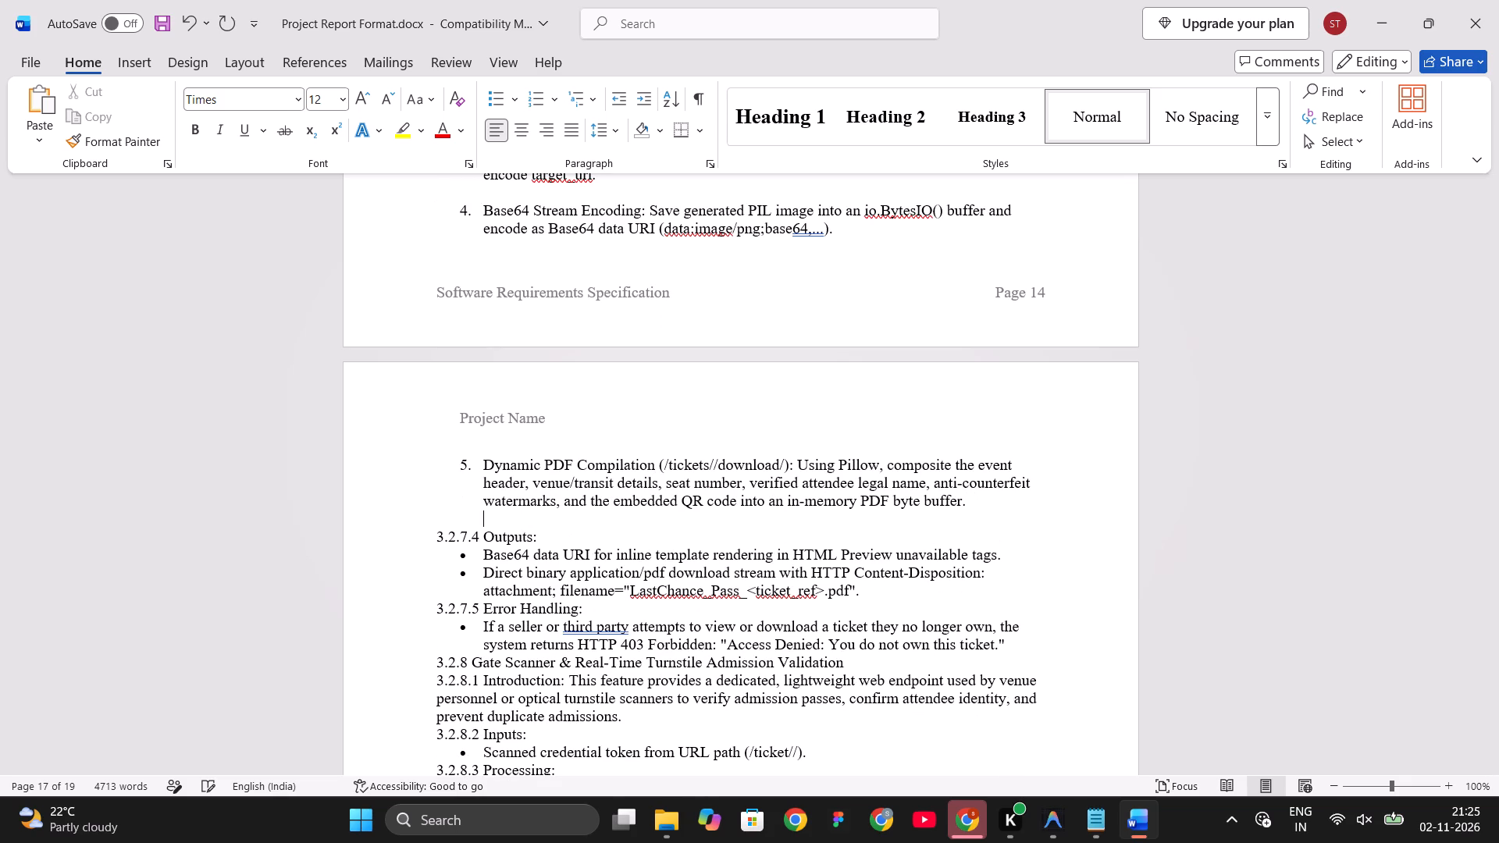
Make the heading "3.2.7.4 Outputs:" bold.
click(545, 532)
drag(545, 532, 429, 535)
click(451, 500)
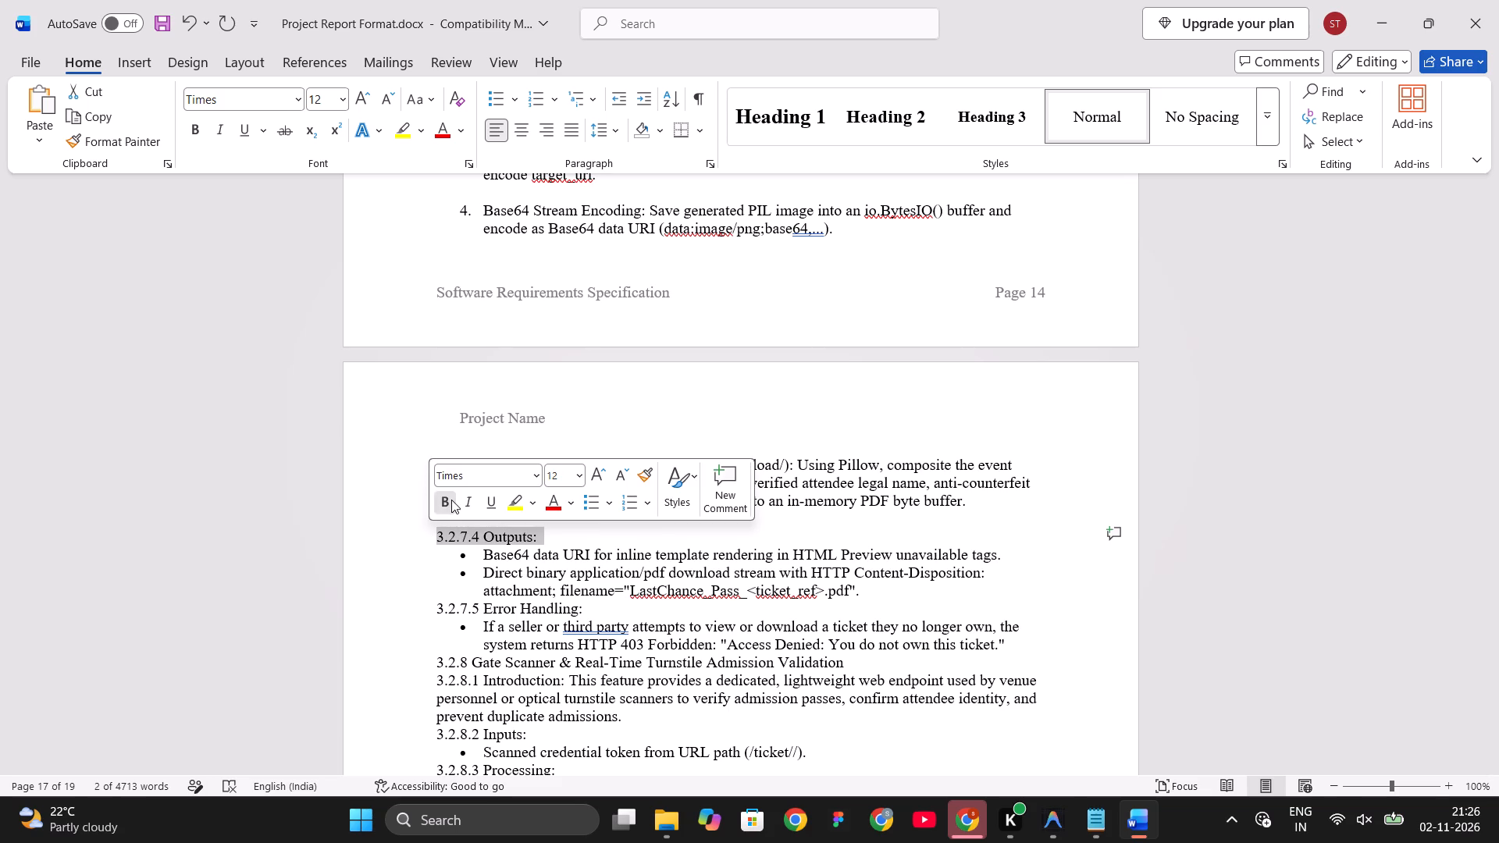
Insert an unbulleted blank line after the first 3.2.7.4 Outputs item, on the Base64 data URI.
click(1020, 555)
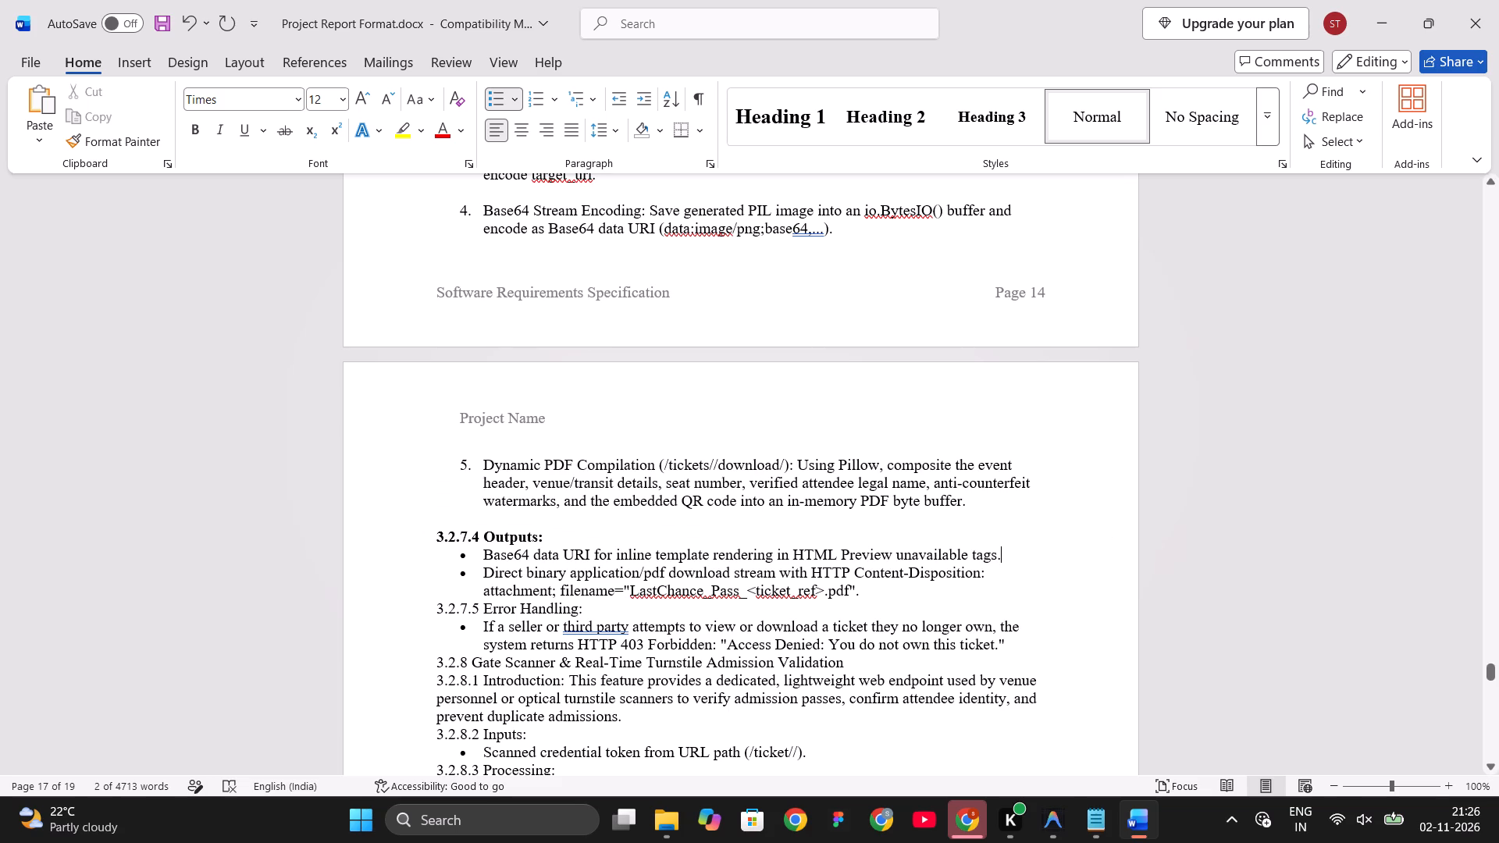
key(Return)
key(BackSpace)
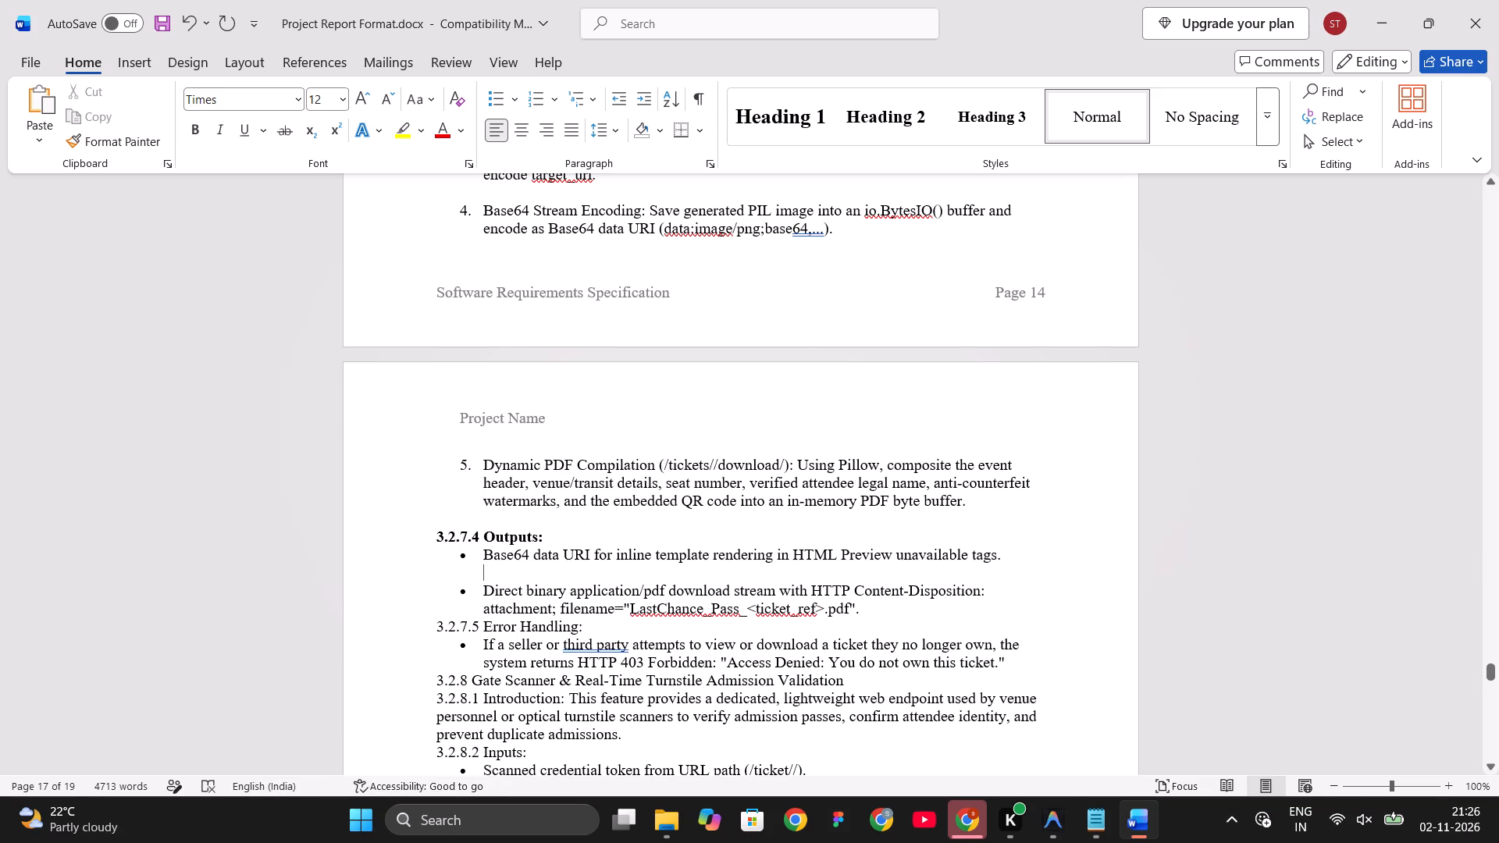
Insert an unbulleted blank line above the heading "3.2.7.5 Error Handling:" and make the heading bold.
click(868, 607)
key(Return)
key(BackSpace)
key(BackSpace)
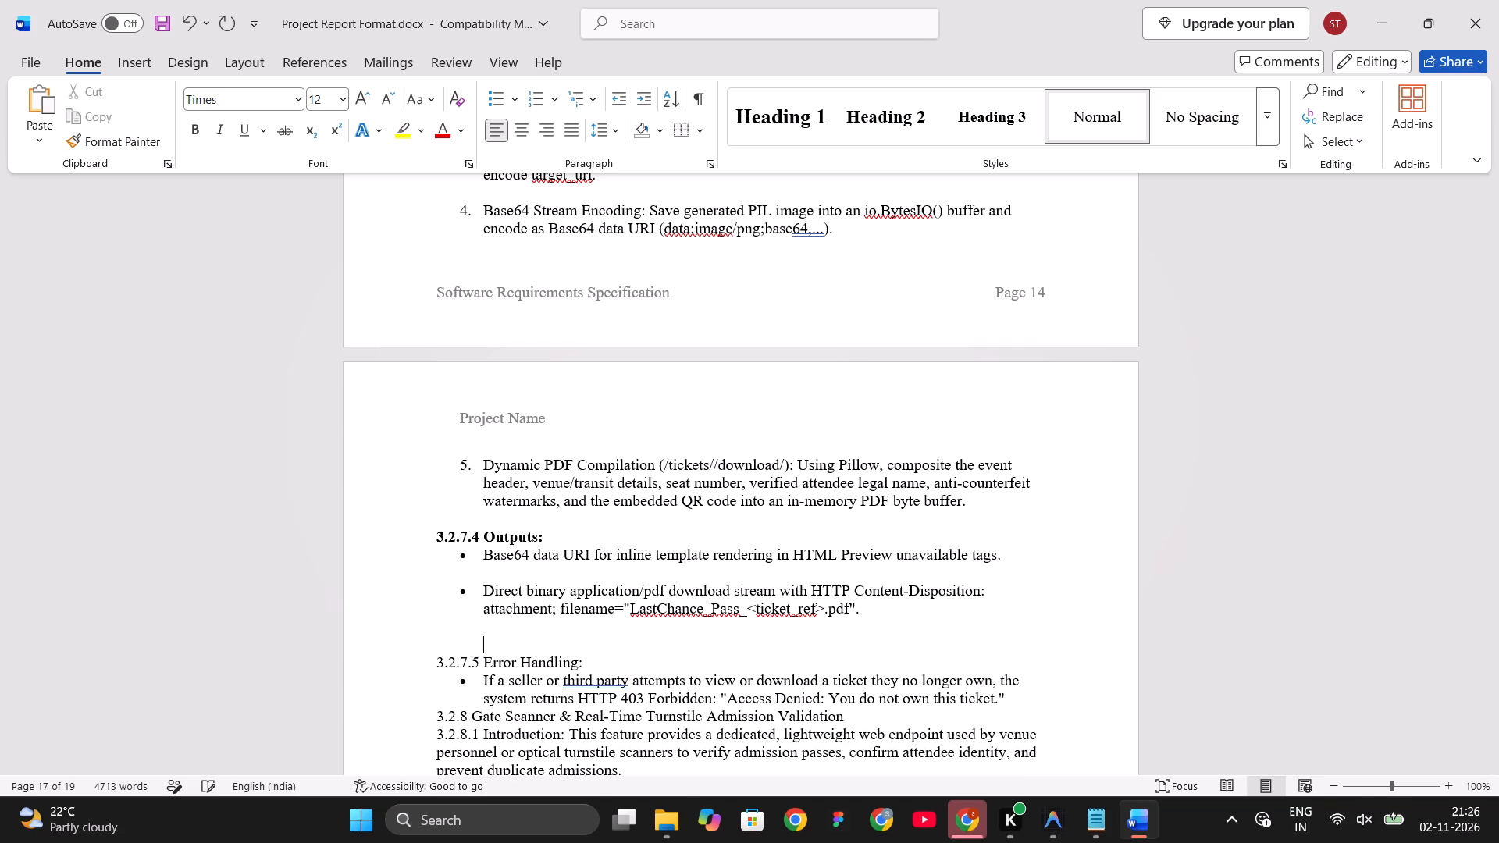
key(BackSpace)
drag(592, 645, 439, 640)
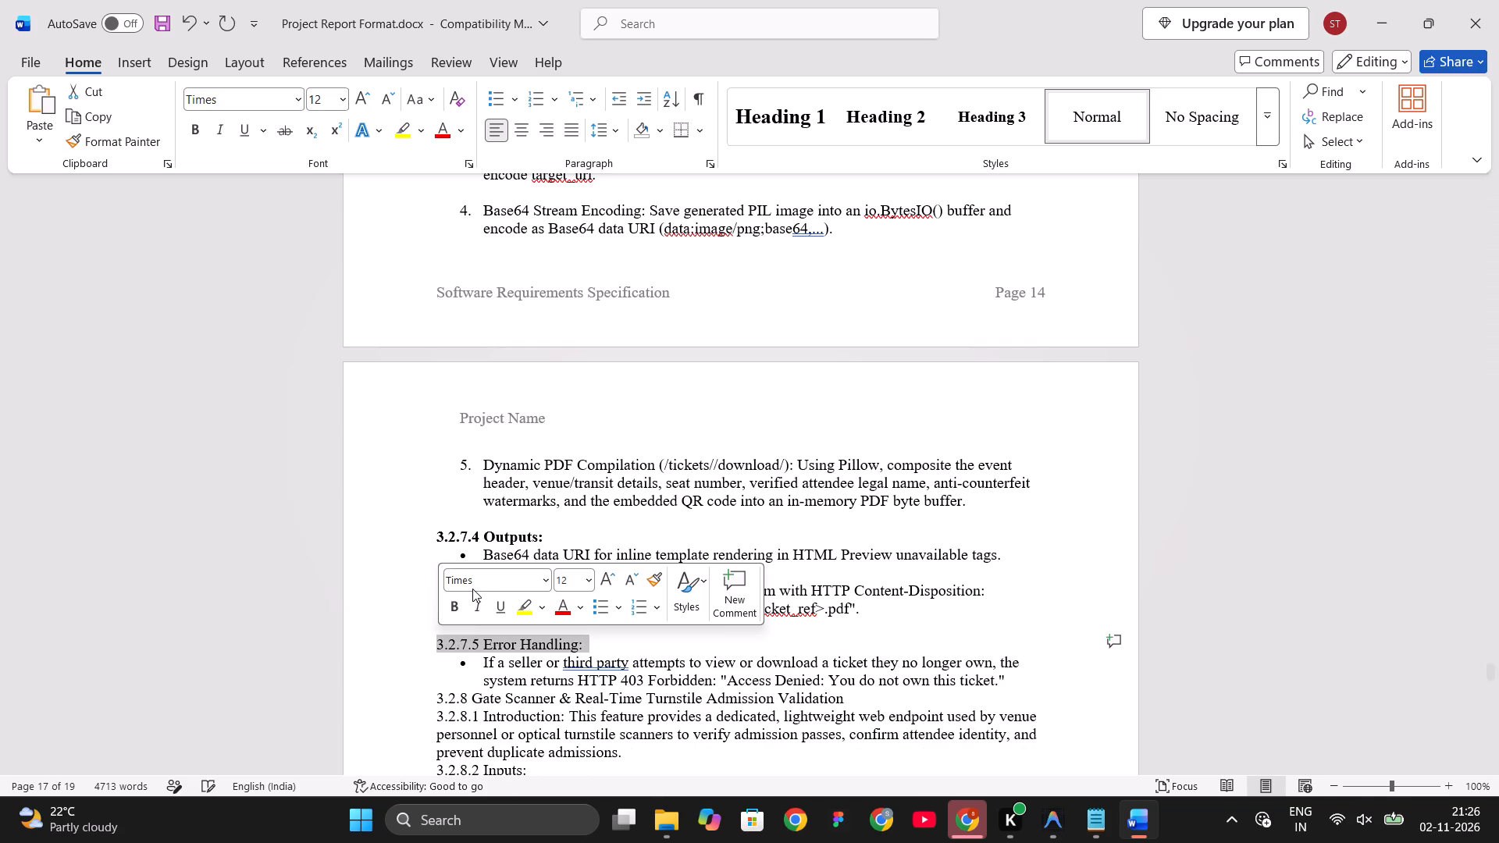
click(458, 606)
Insert an unindented blank line above the heading "3.2.8 Gate Scanner & Real-Time Turnstile Admission Validation" and make the heading bold.
scroll(458, 606, down, 1)
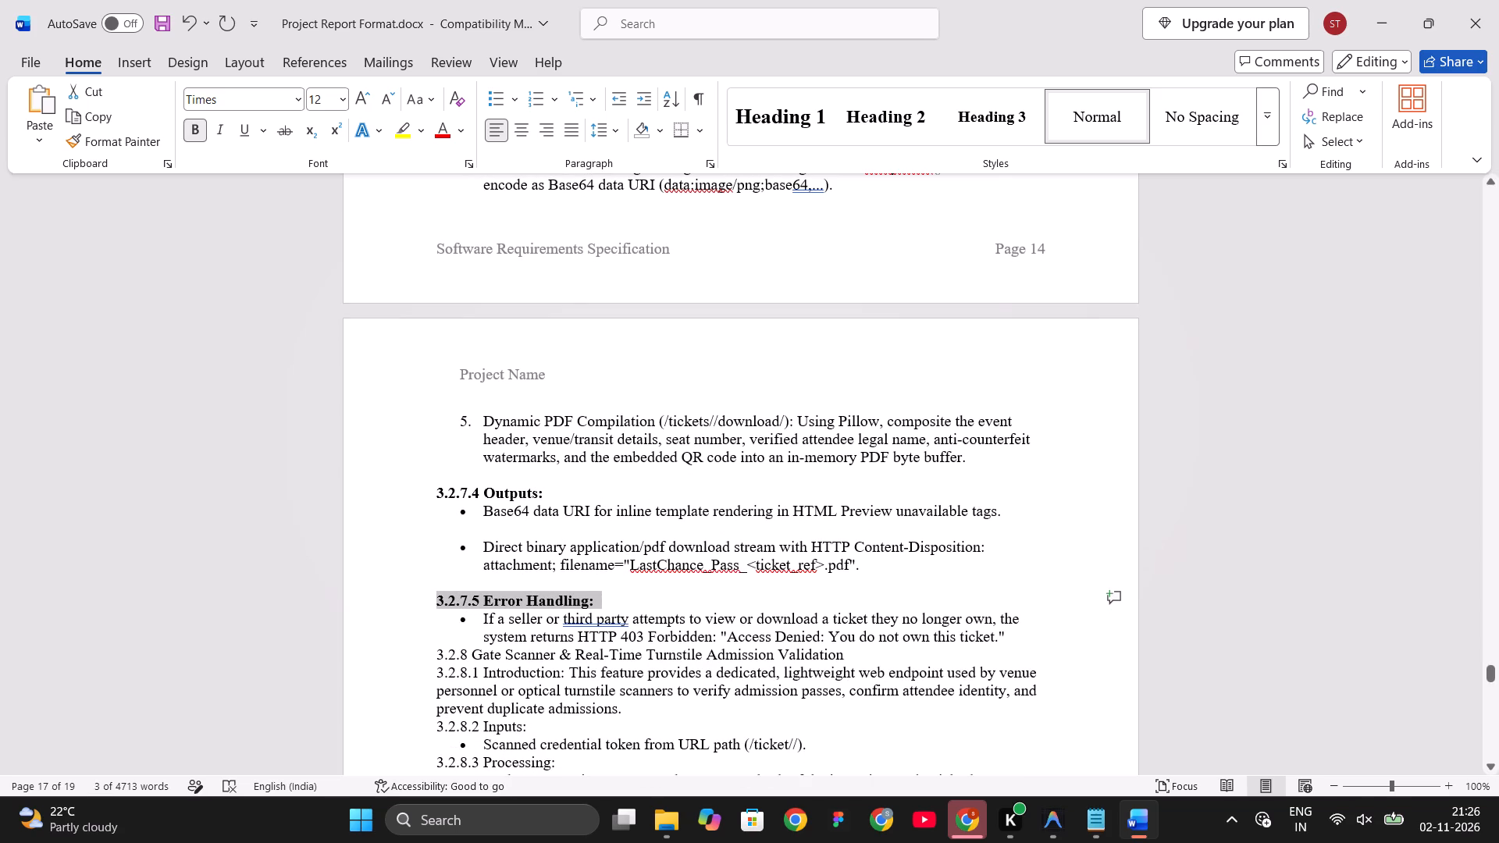
scroll(562, 629, down, 1)
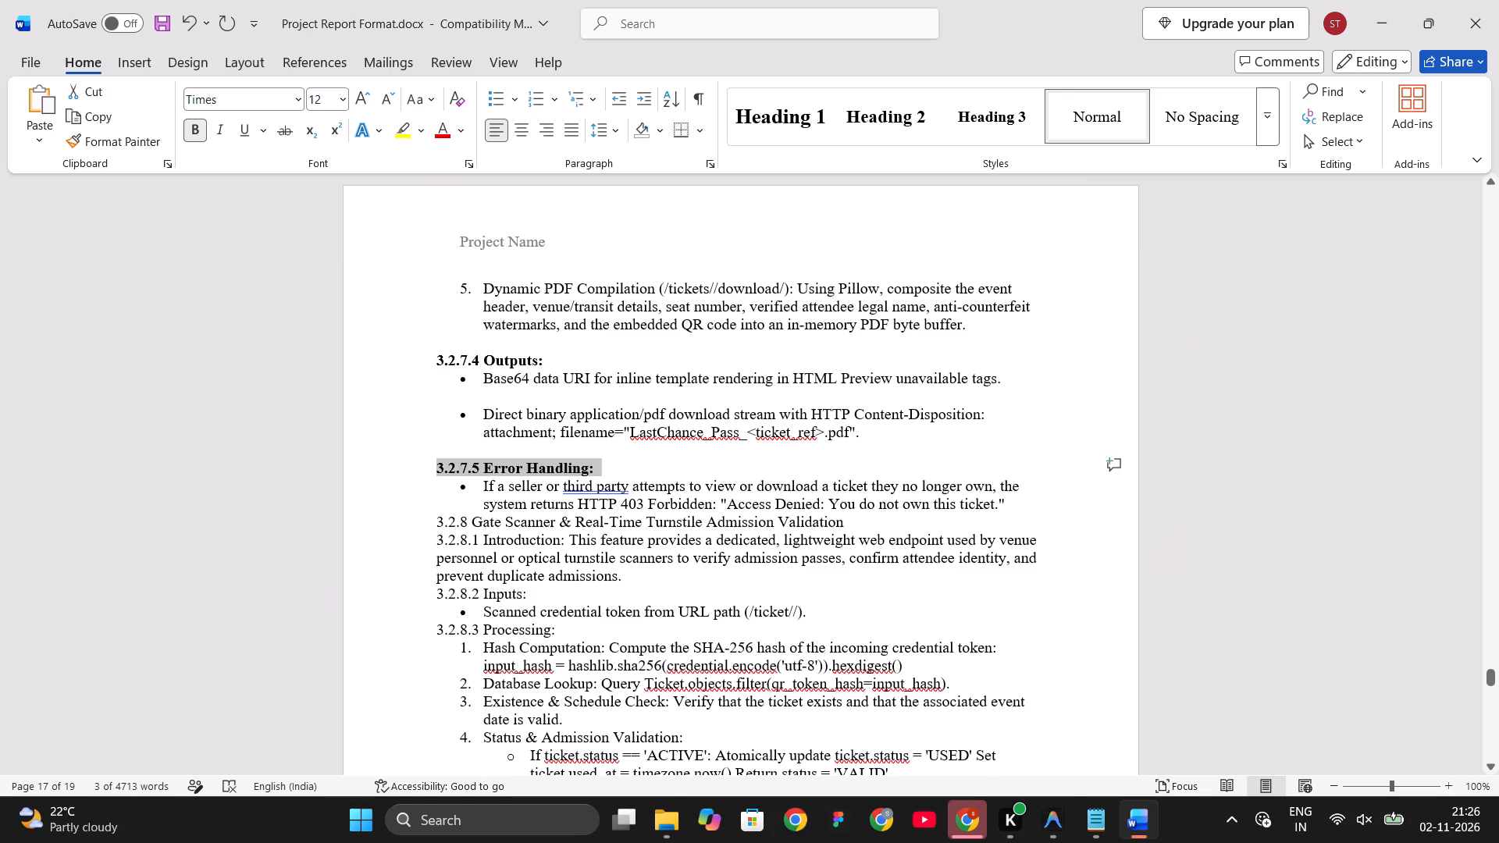
click(1027, 502)
key(Return)
key(BackSpace)
key(BackSpace)
key(BackSpace)
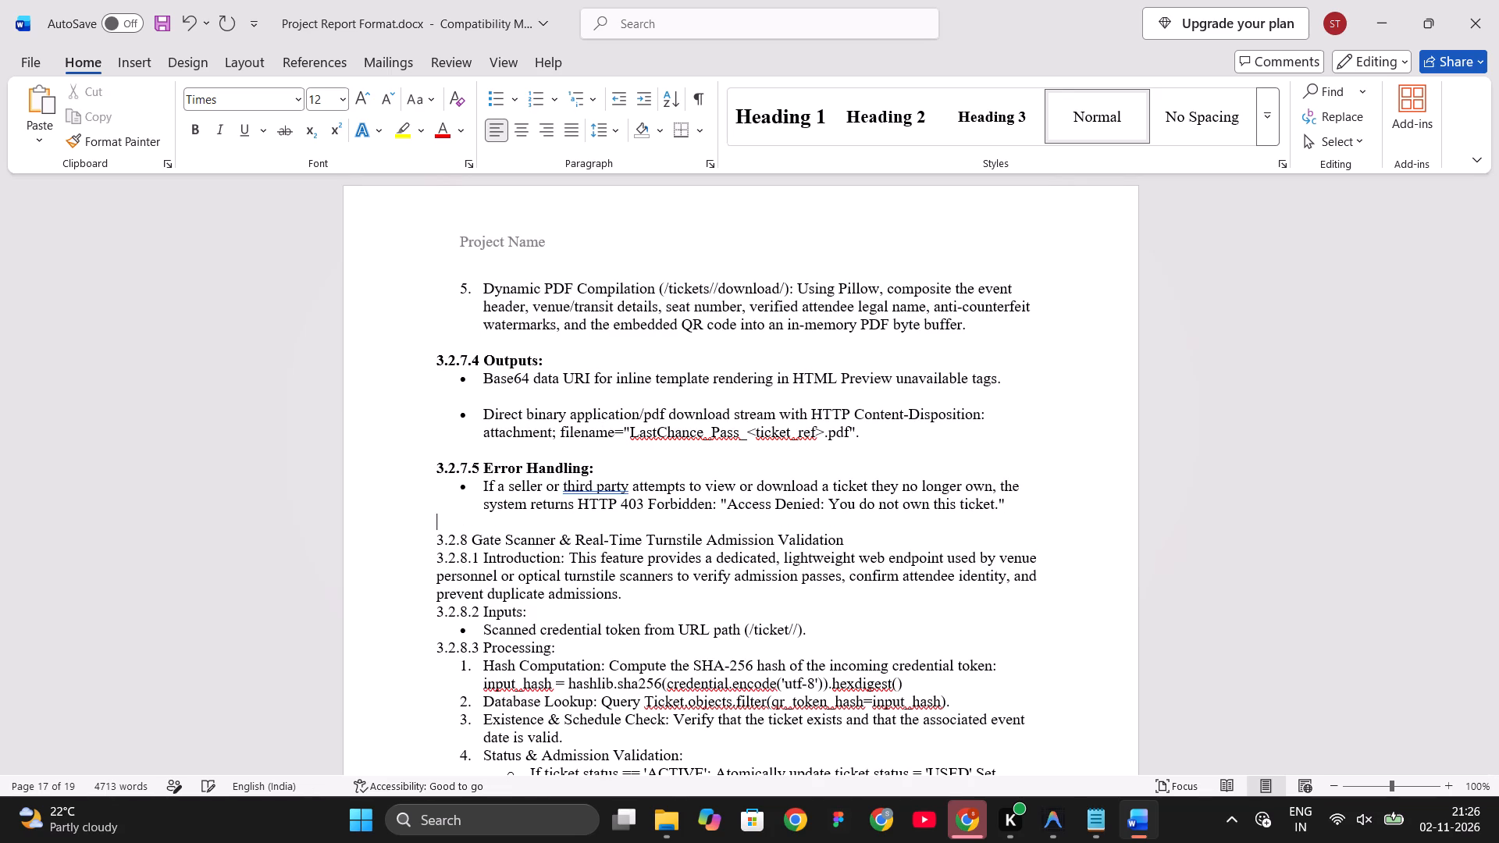
drag(851, 535, 576, 540)
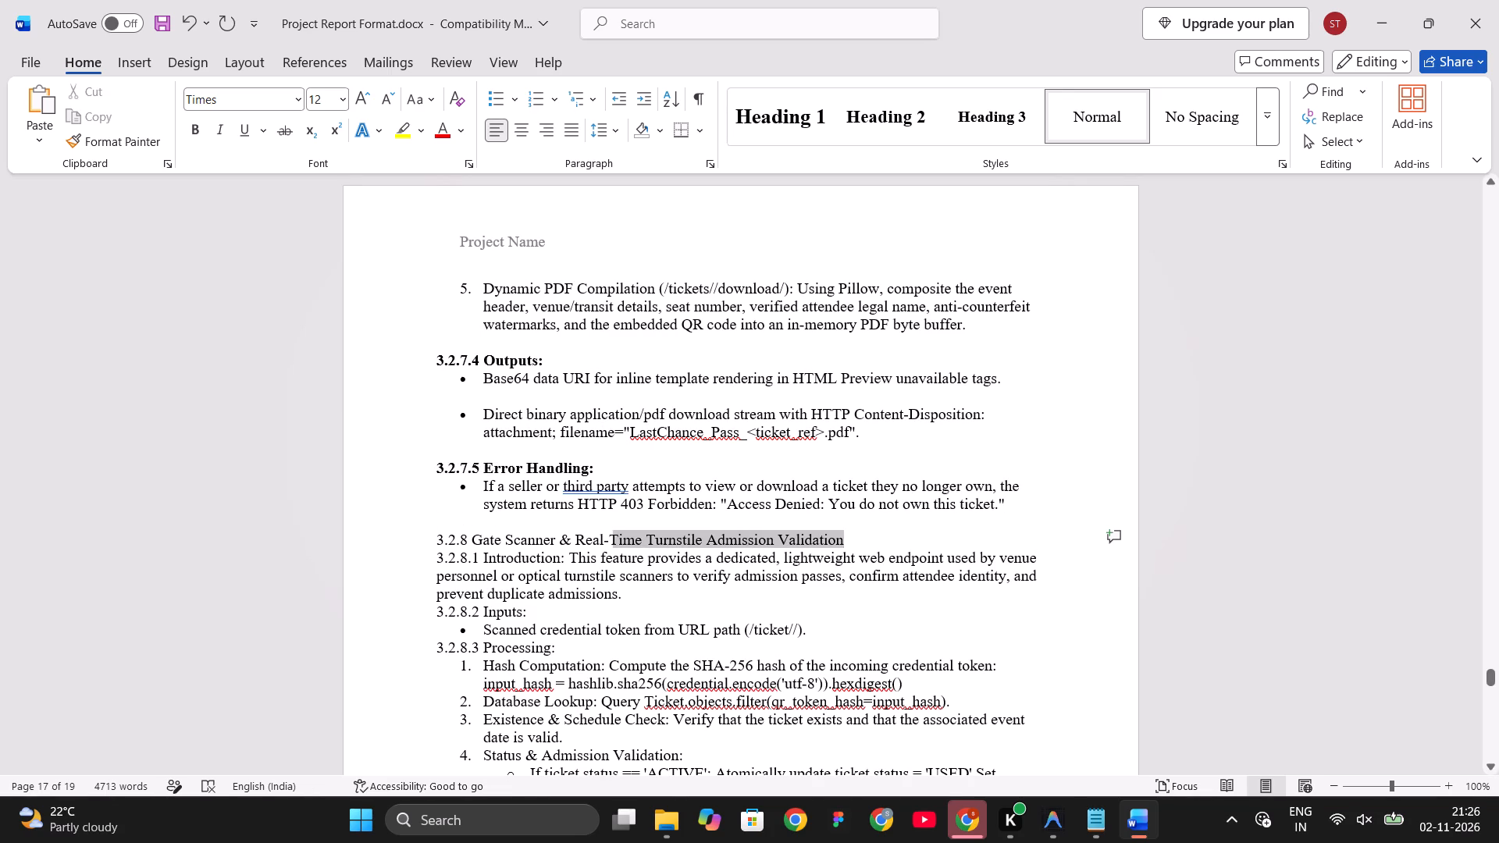
drag(576, 540, 438, 540)
click(452, 503)
Split "3.2.8.1 Introduction:" onto its own line above its paragraph and make it bold.
scroll(452, 503, down, 2)
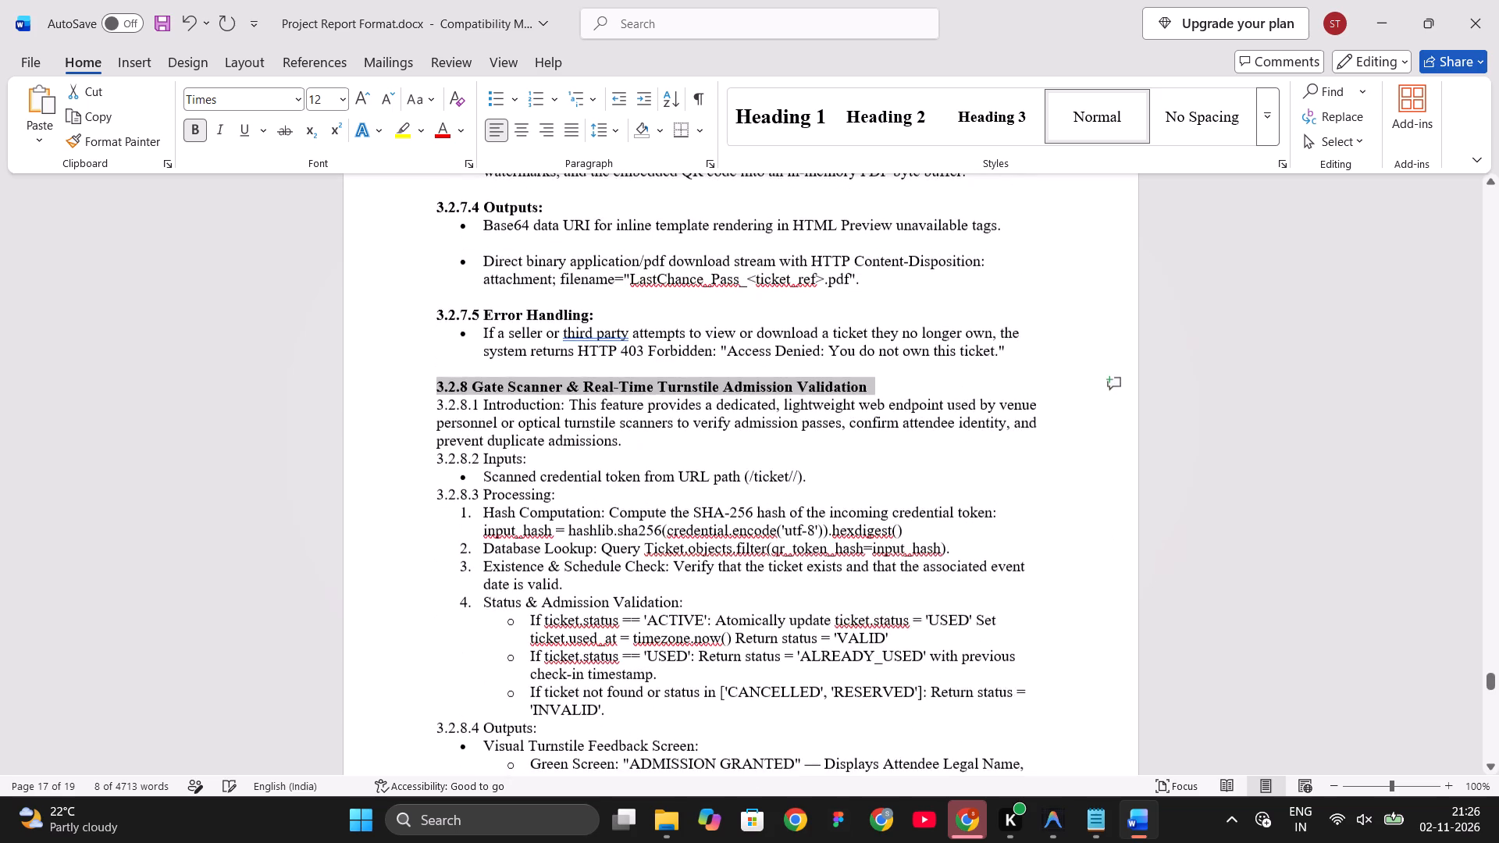
scroll(452, 503, down, 3)
scroll(452, 503, up, 5)
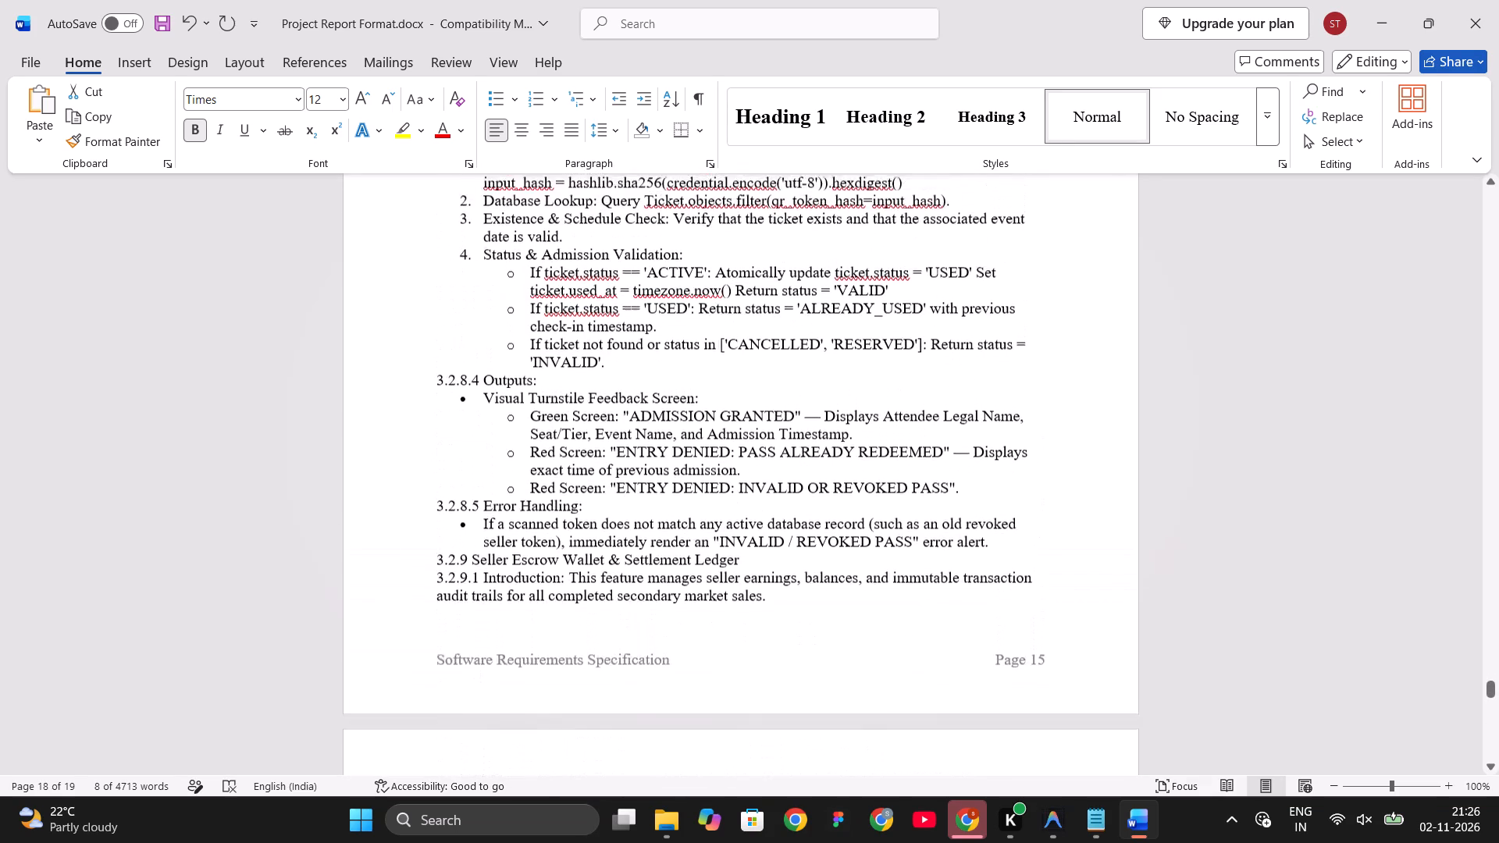
scroll(452, 503, up, 1)
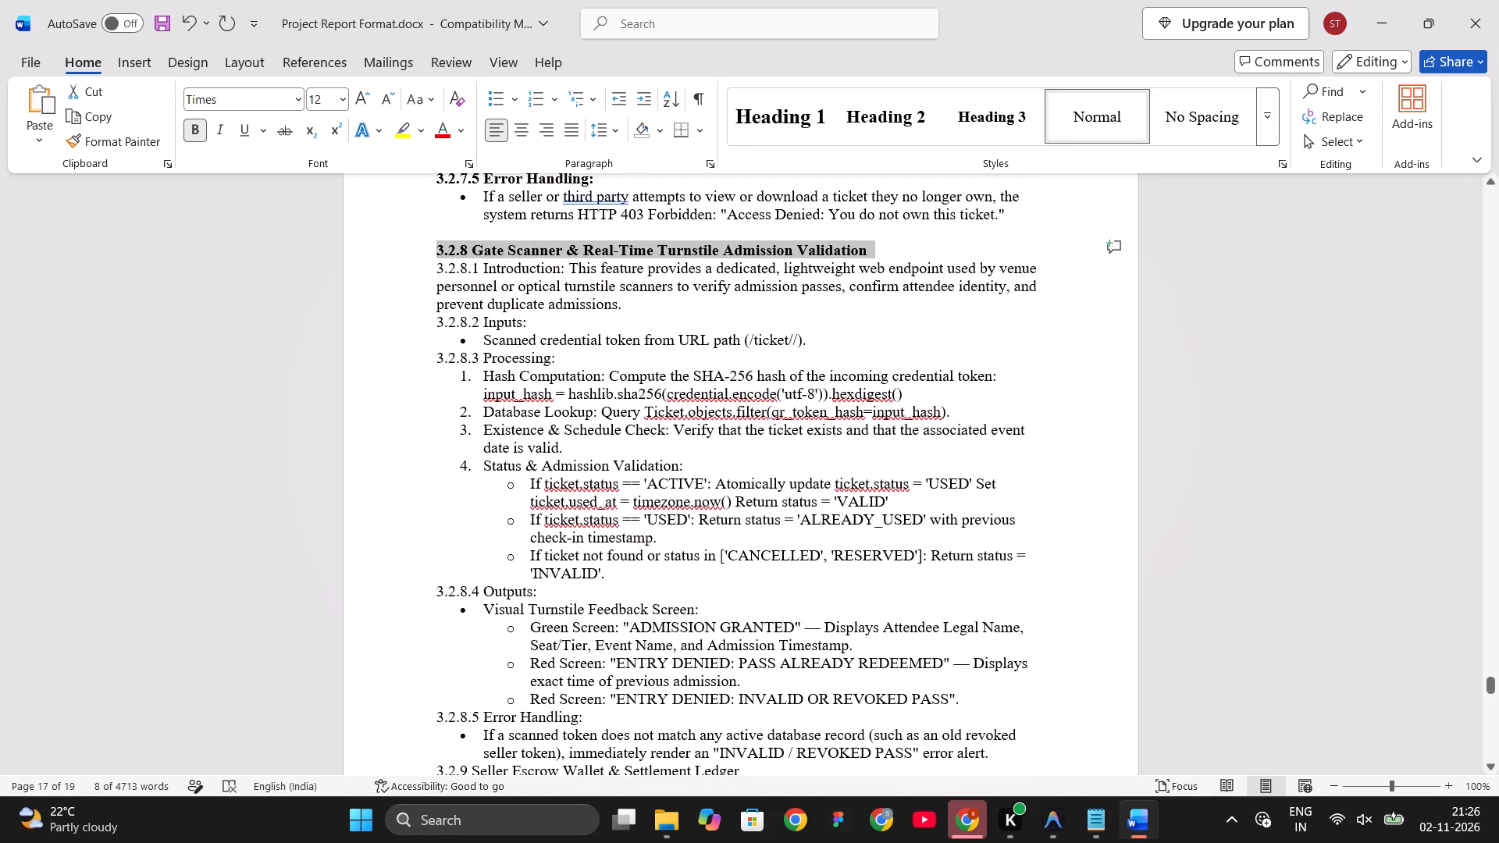
click(567, 265)
key(Return)
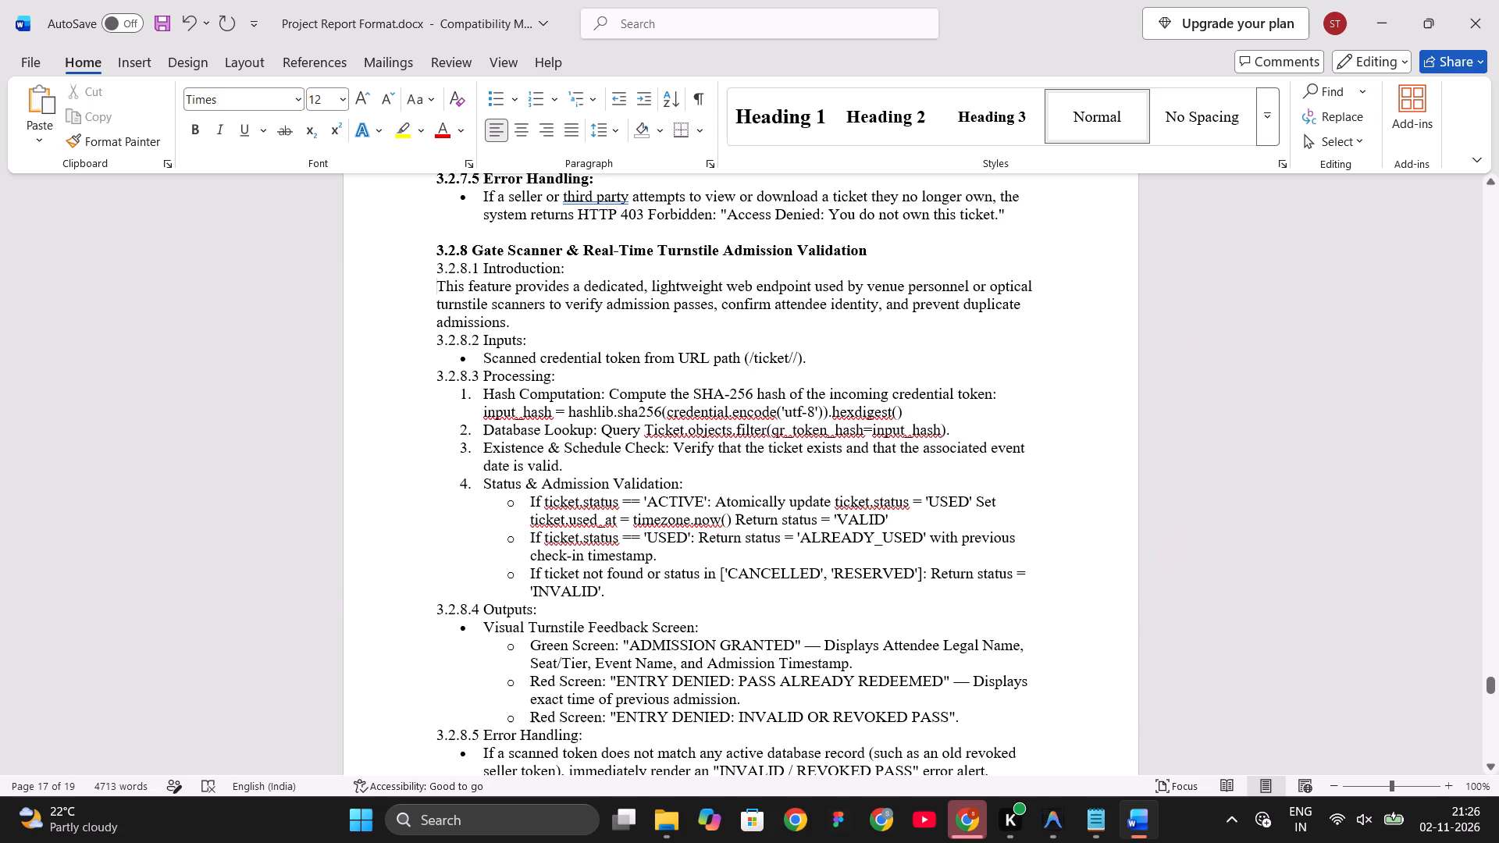
drag(568, 266, 433, 270)
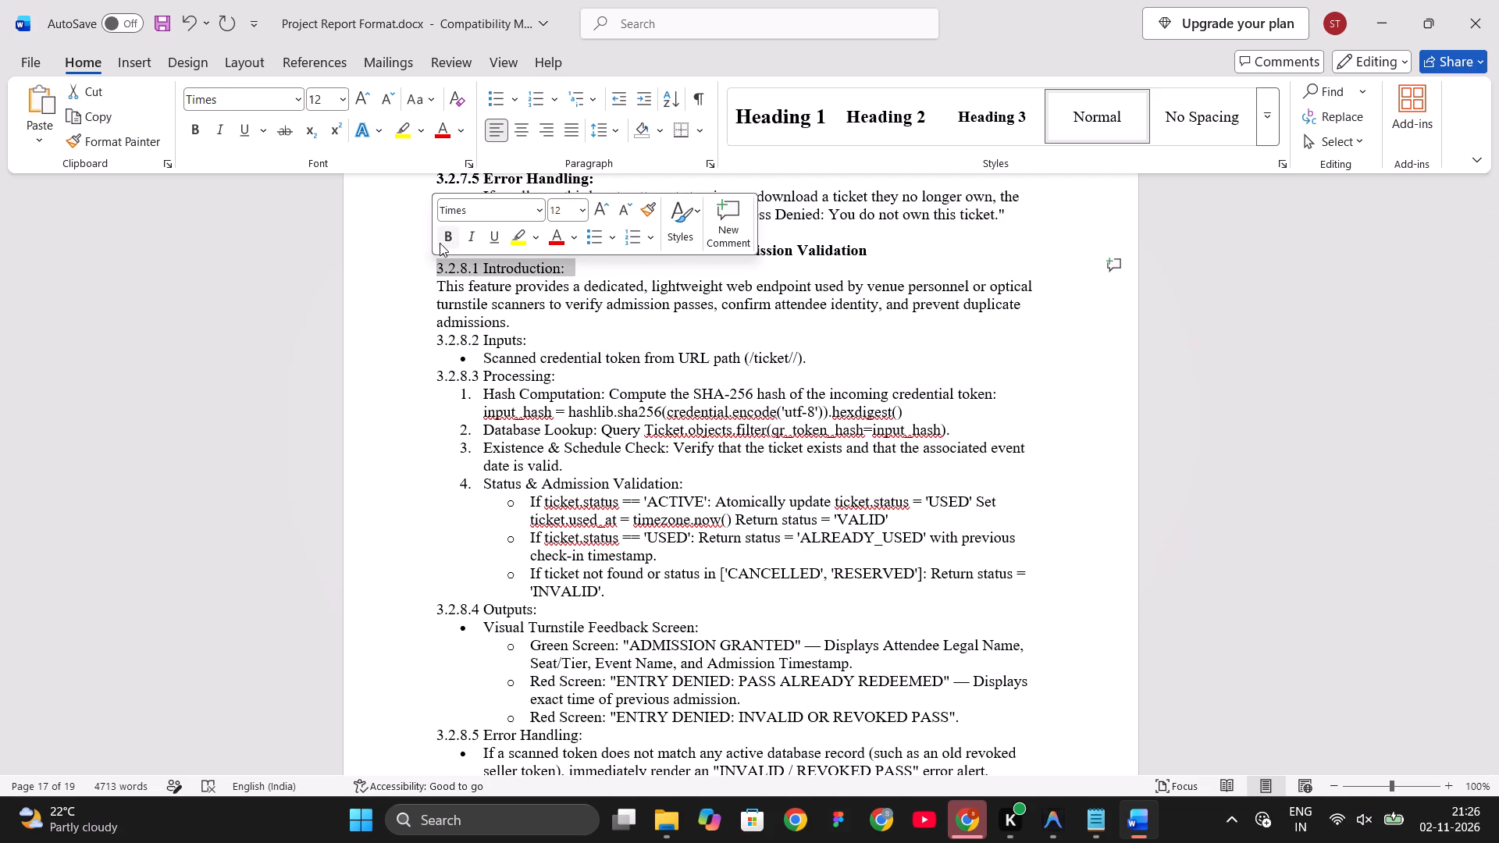
click(440, 243)
Insert a blank line between the 3.2.8 Gate Scanner heading and the 3.2.8.1 Introduction heading.
click(867, 259)
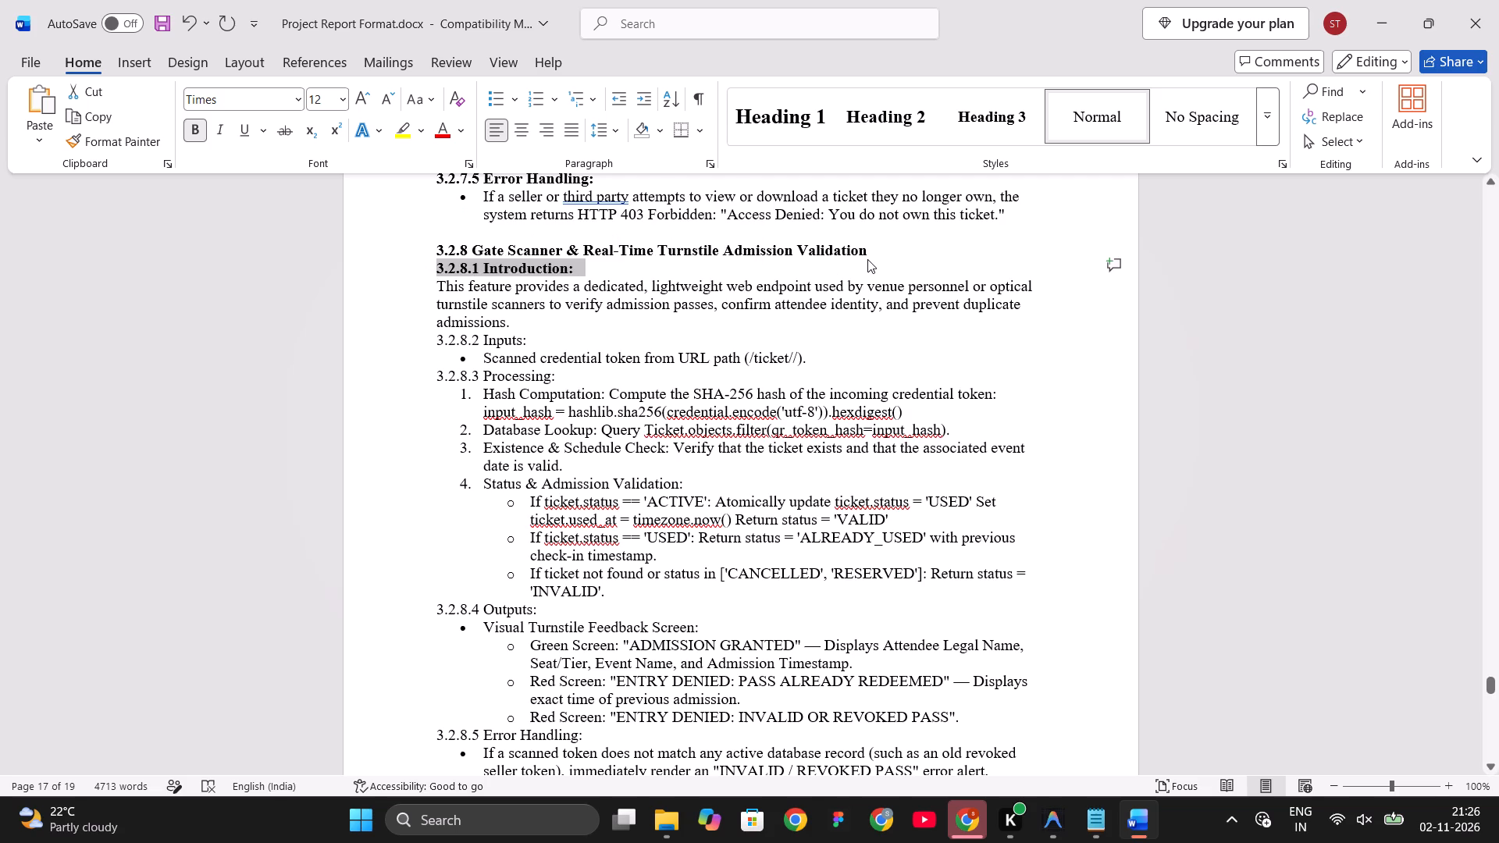
click(875, 254)
key(Return)
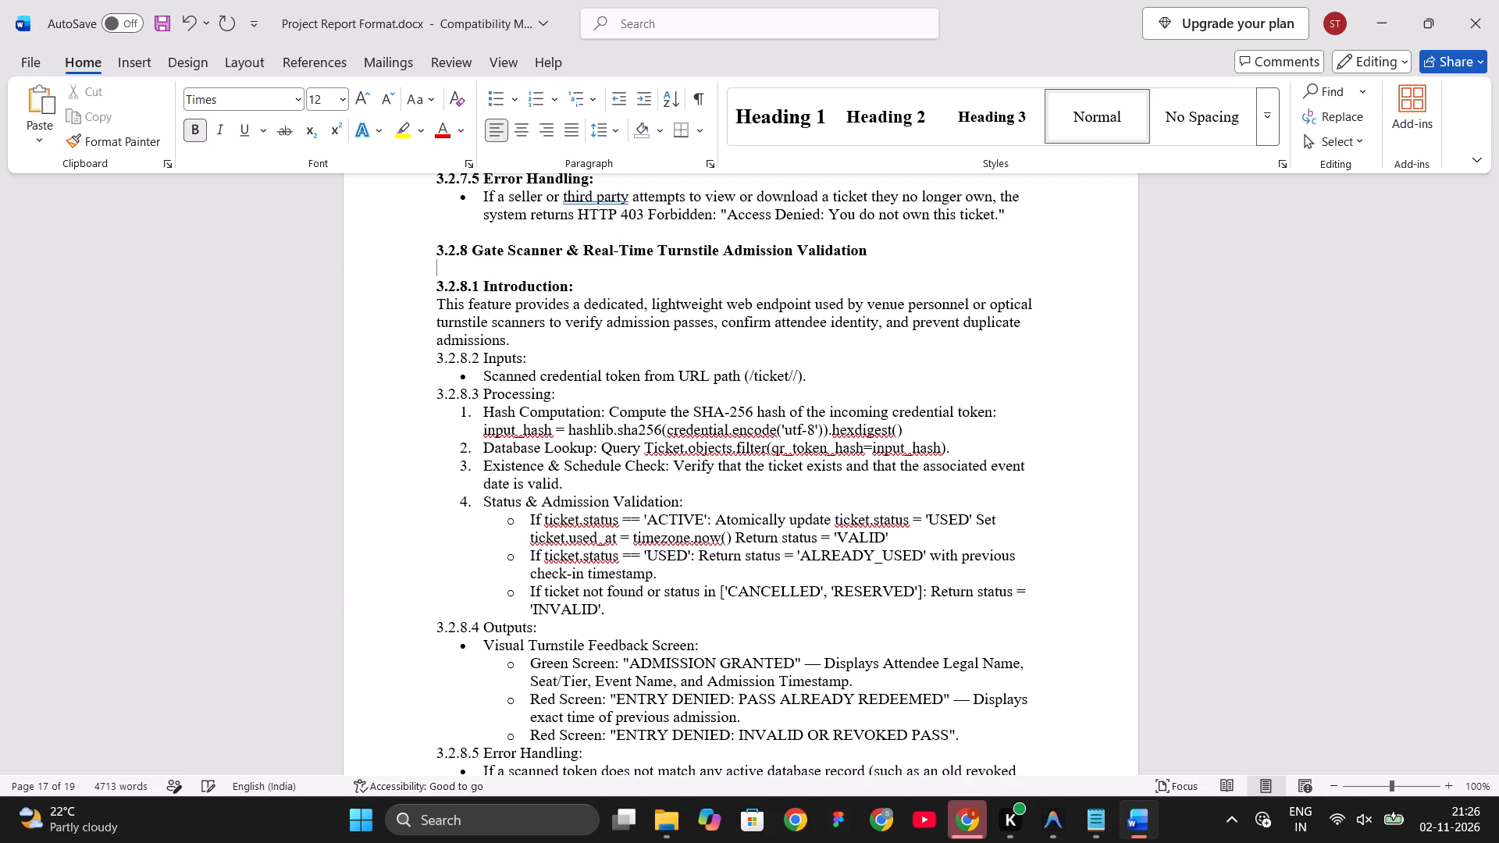
Insert a blank line above the heading "3.2.8.2 Inputs:" and make the heading bold.
click(571, 342)
key(Return)
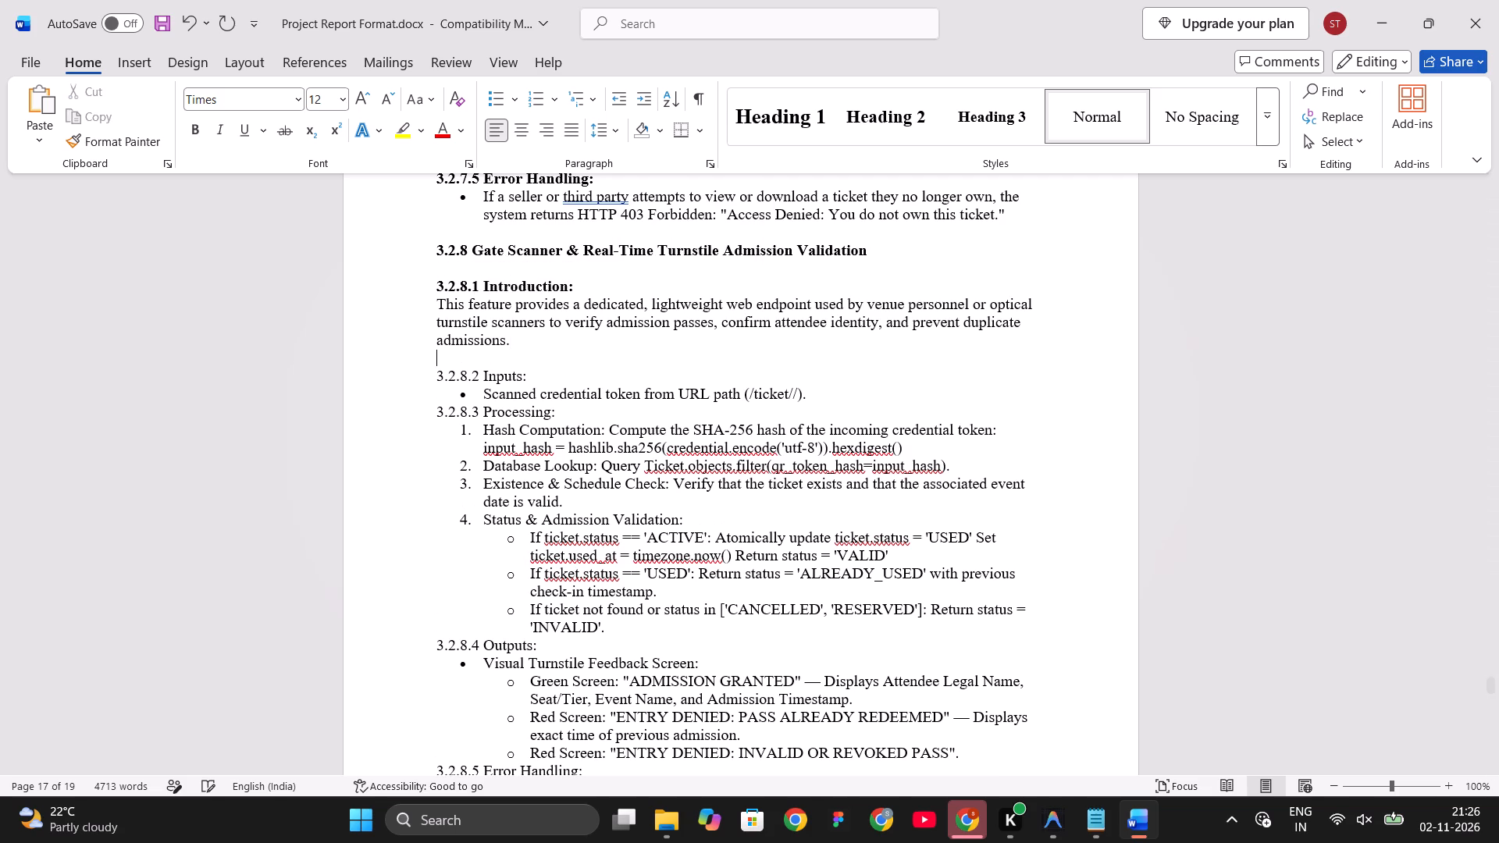
drag(531, 371, 460, 390)
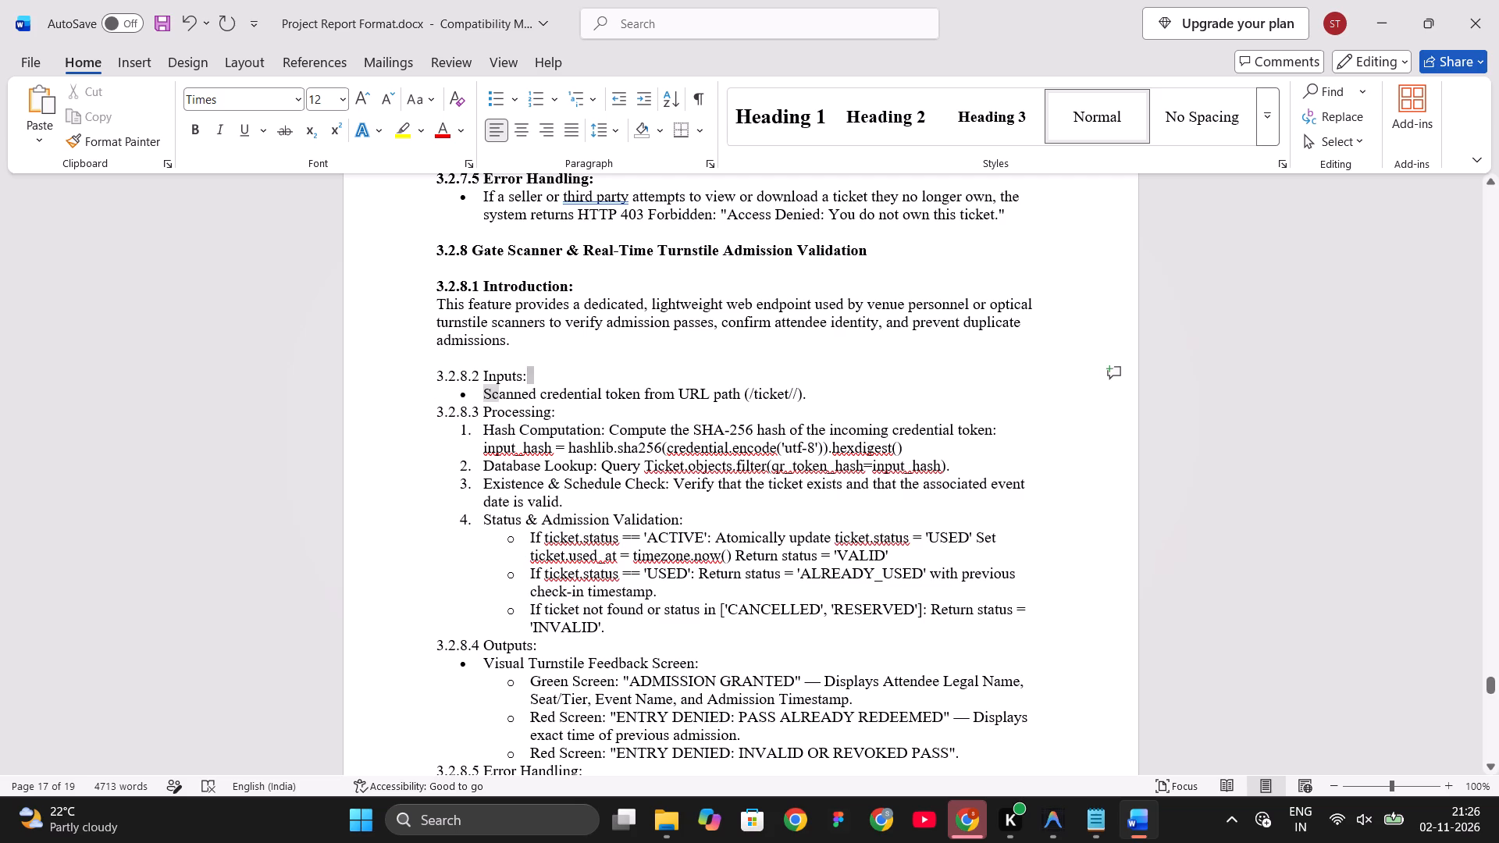
drag(460, 390, 434, 375)
click(447, 348)
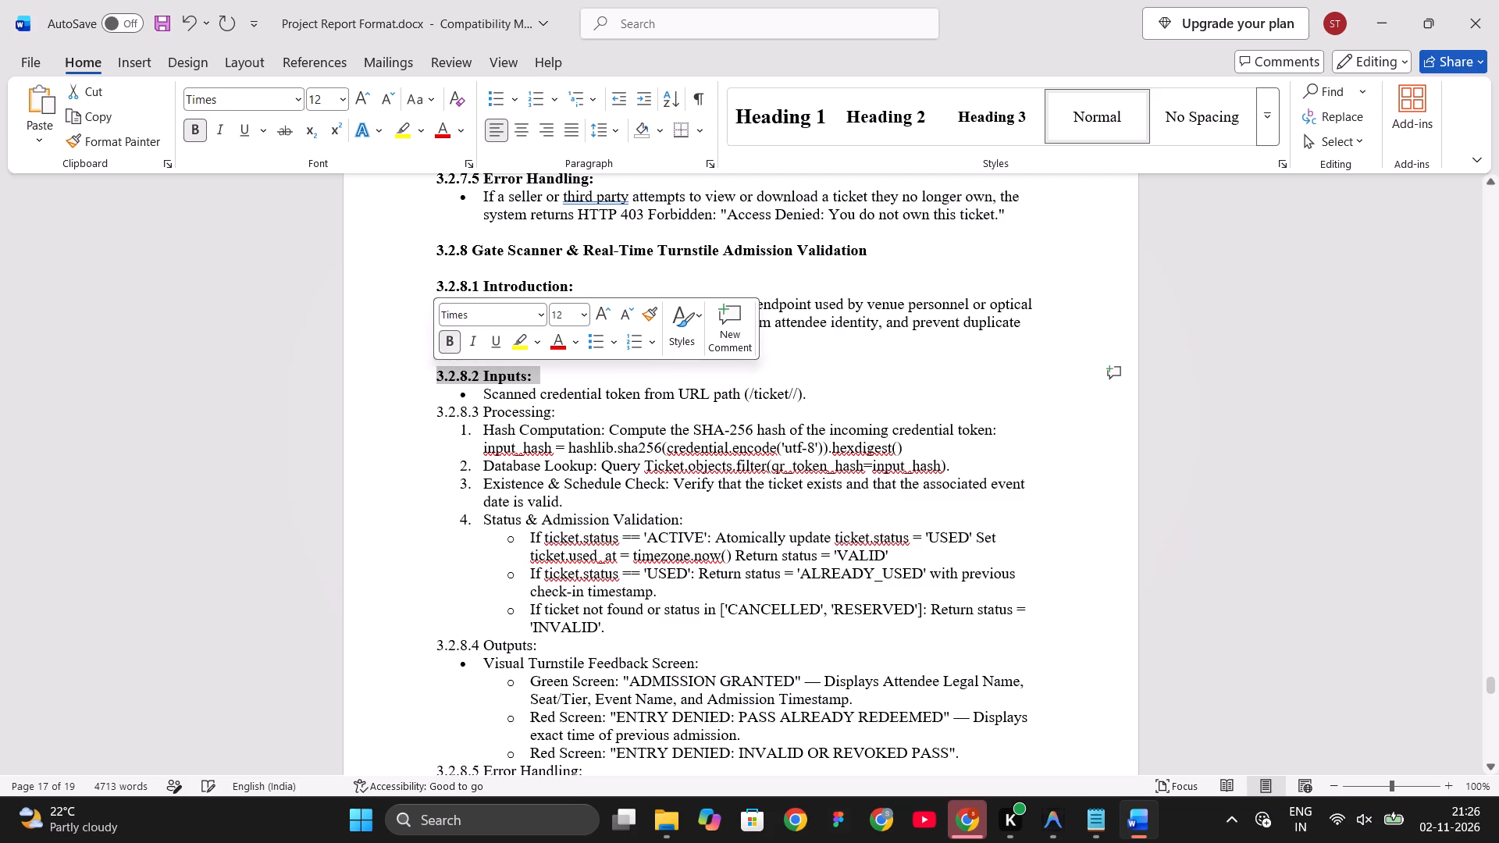
Insert an unbulleted blank line above the heading "3.2.8.3 Processing:" and make the heading bold.
click(817, 394)
key(Return)
key(BackSpace)
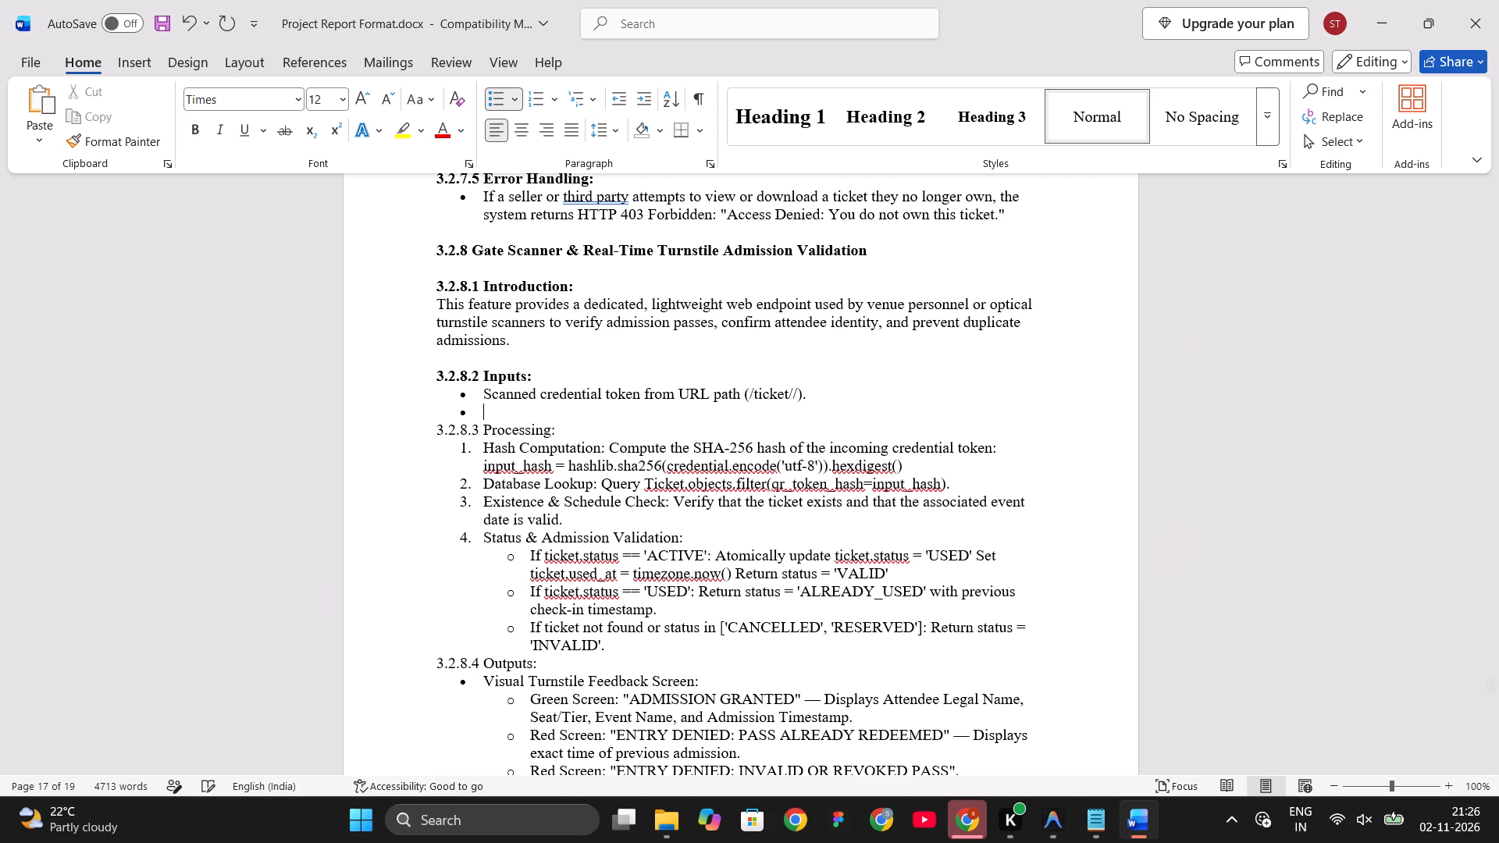
key(BackSpace)
drag(562, 426, 440, 429)
click(452, 404)
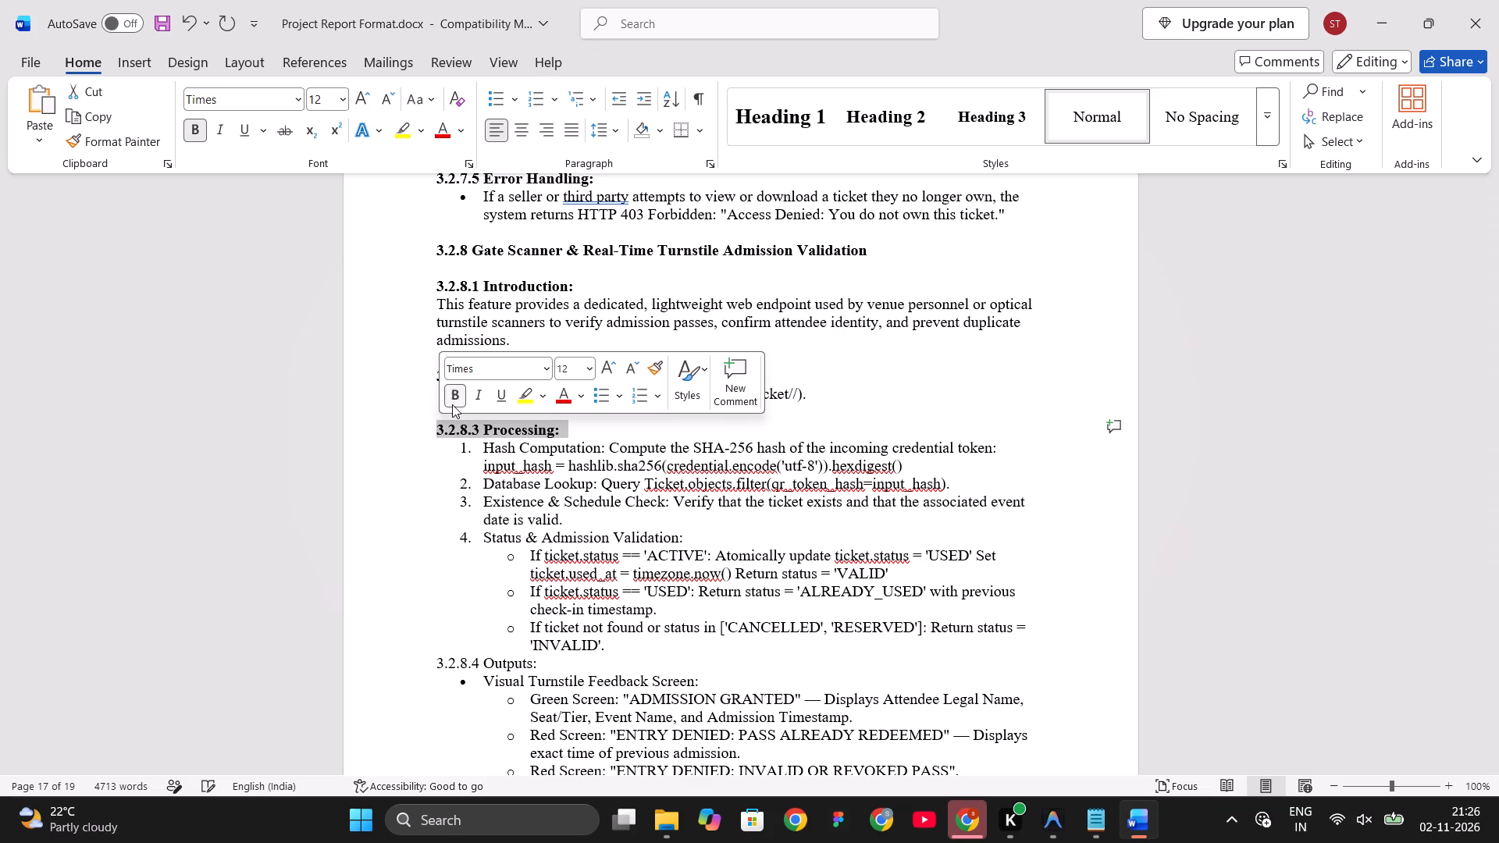
click(555, 437)
Insert an unbulleted blank line above the heading "3.2.8.4 Outputs:" and make the heading bold.
scroll(555, 437, down, 1)
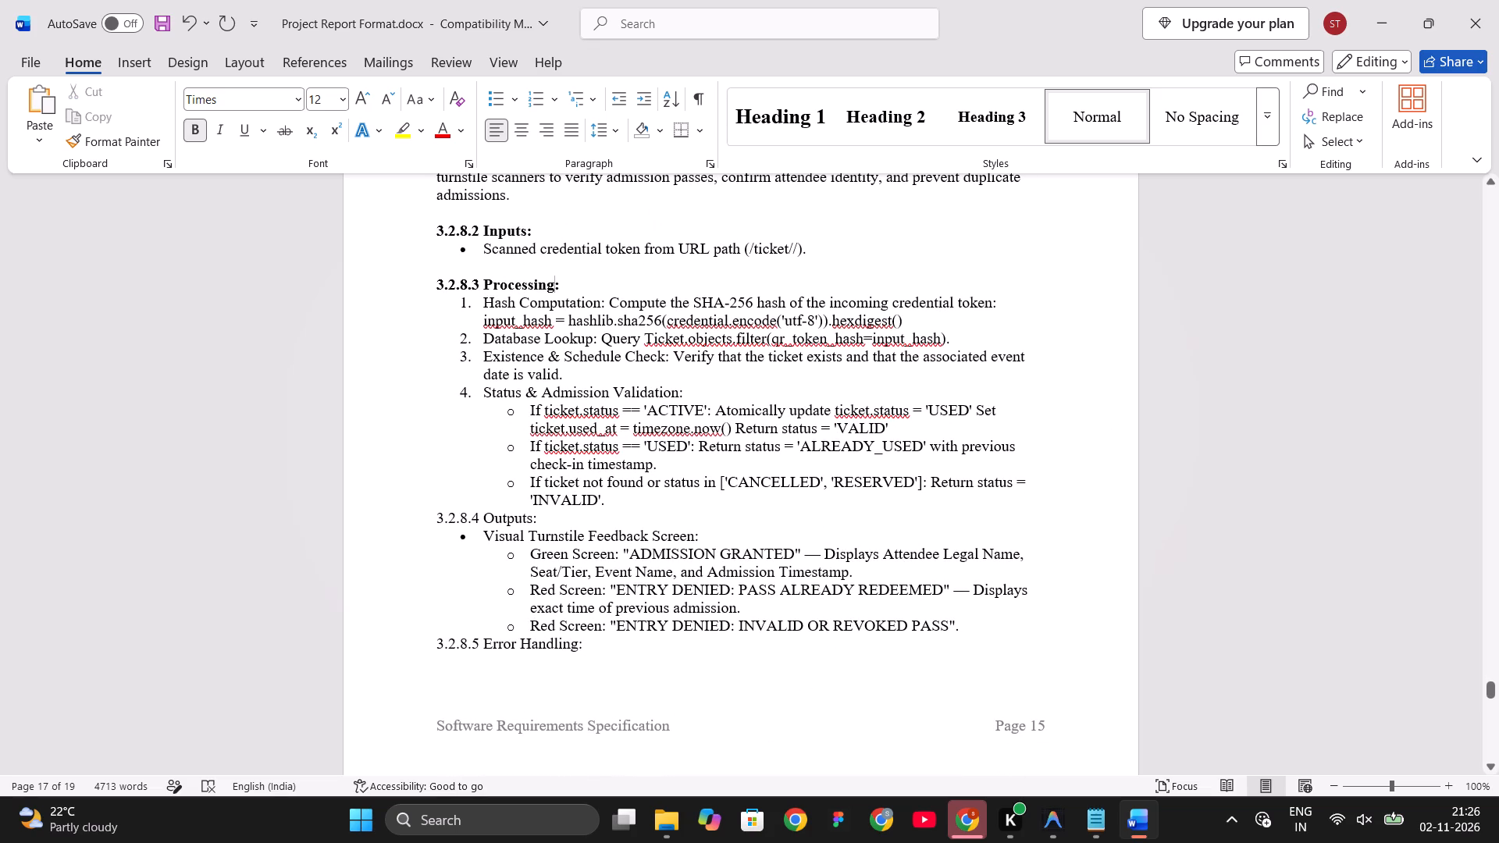
click(615, 503)
key(Return)
key(BackSpace)
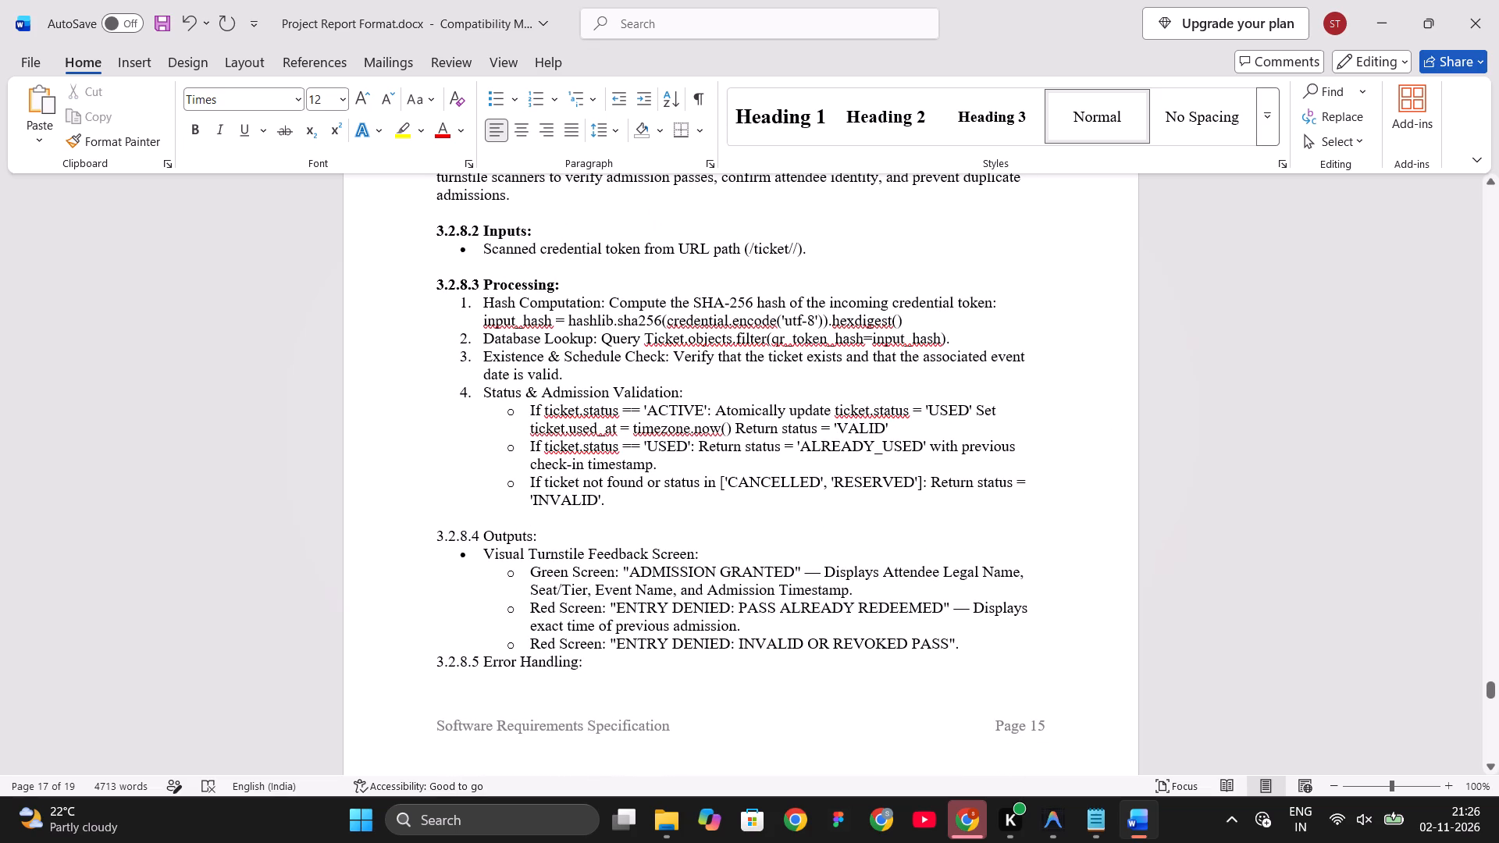
drag(539, 527, 450, 528)
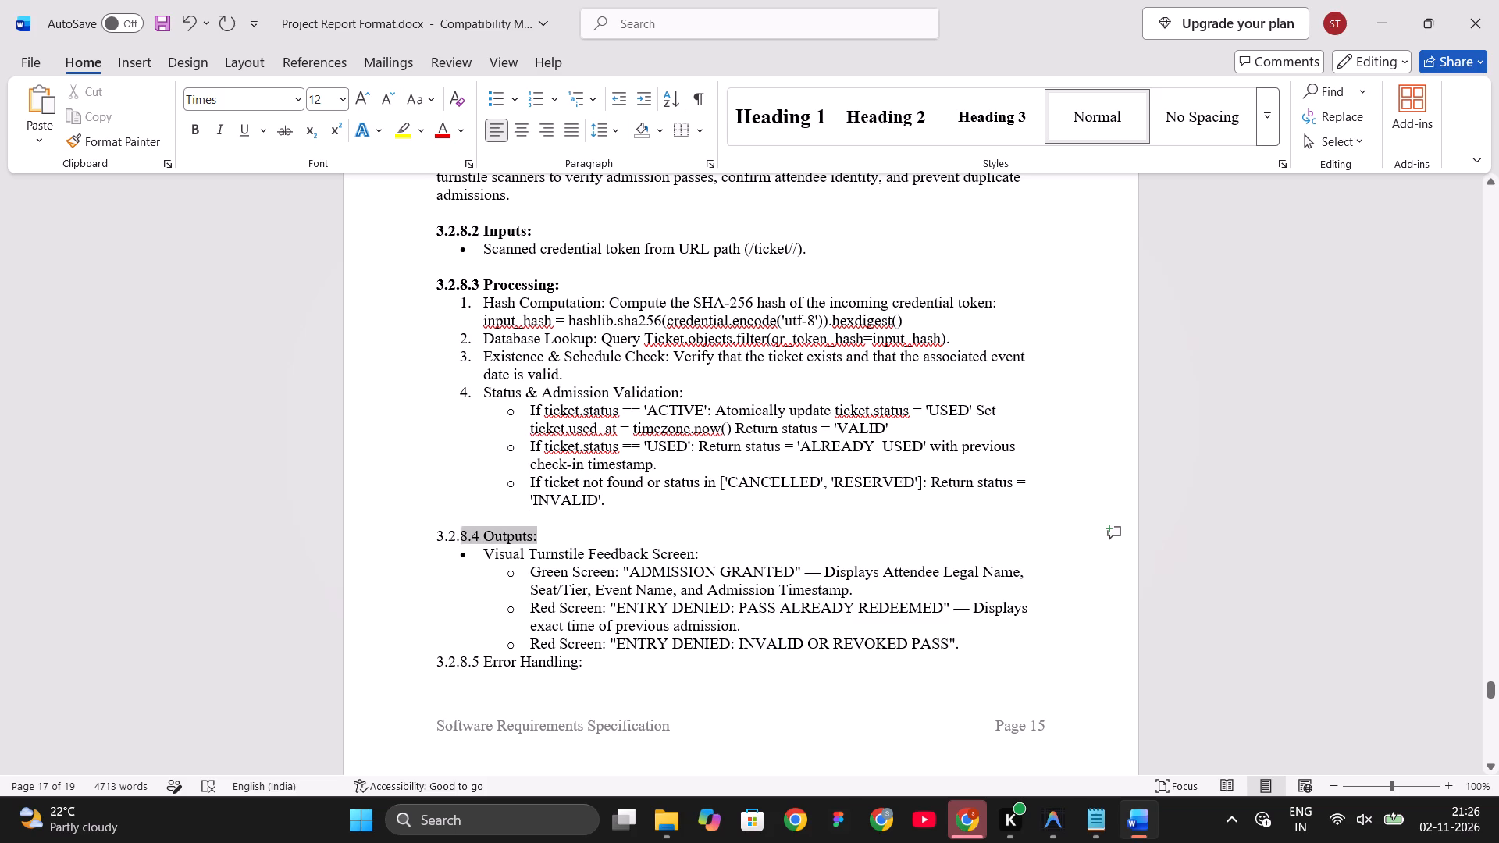
drag(450, 528, 440, 528)
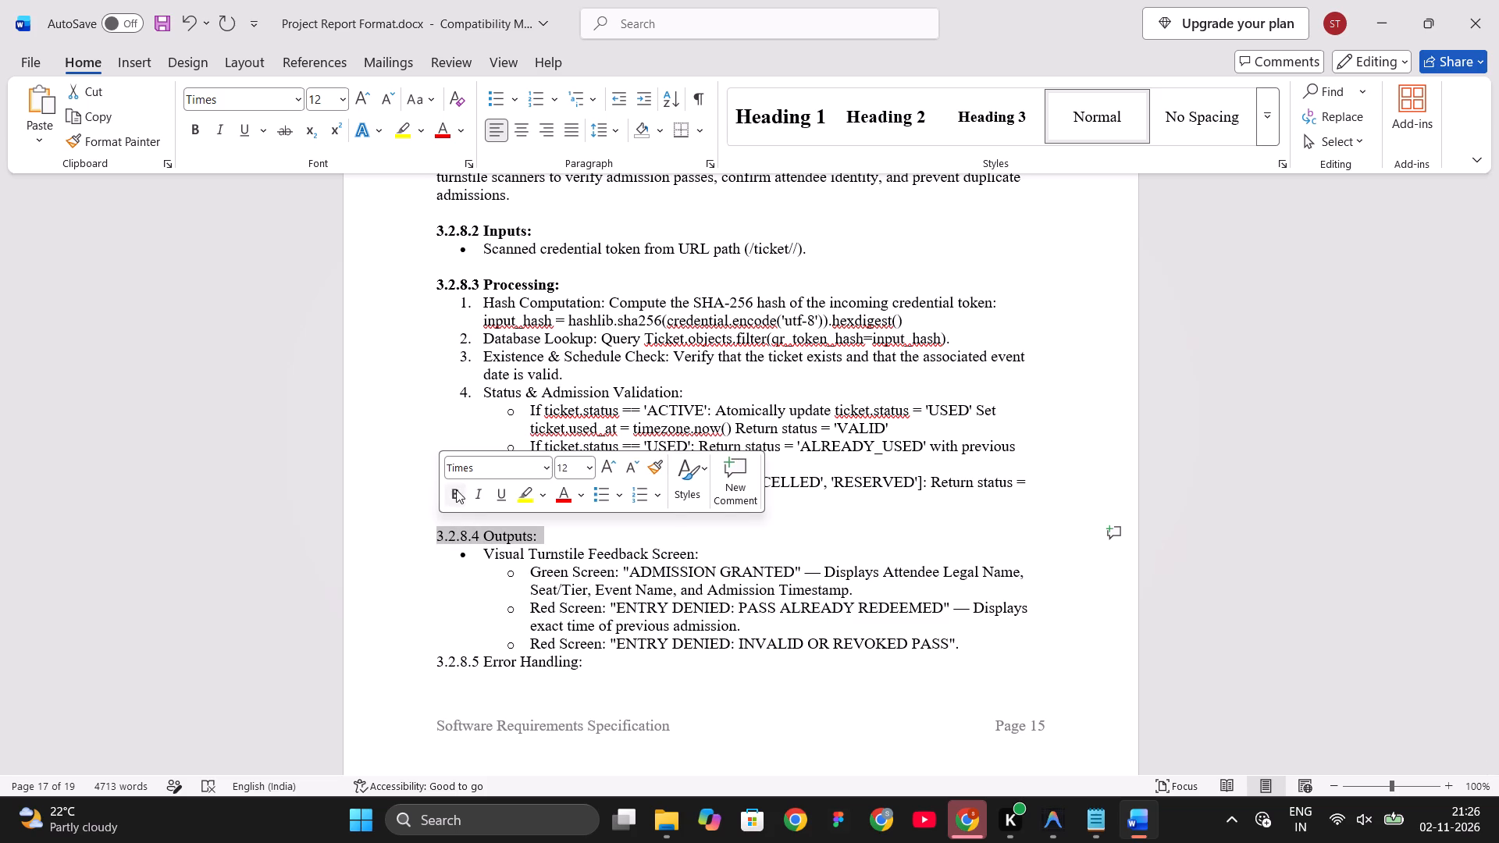
click(456, 489)
click(361, 442)
Insert an unbulleted blank line above the heading "3.2.8.5 Error Handling:" and make the heading bold.
scroll(361, 442, down, 2)
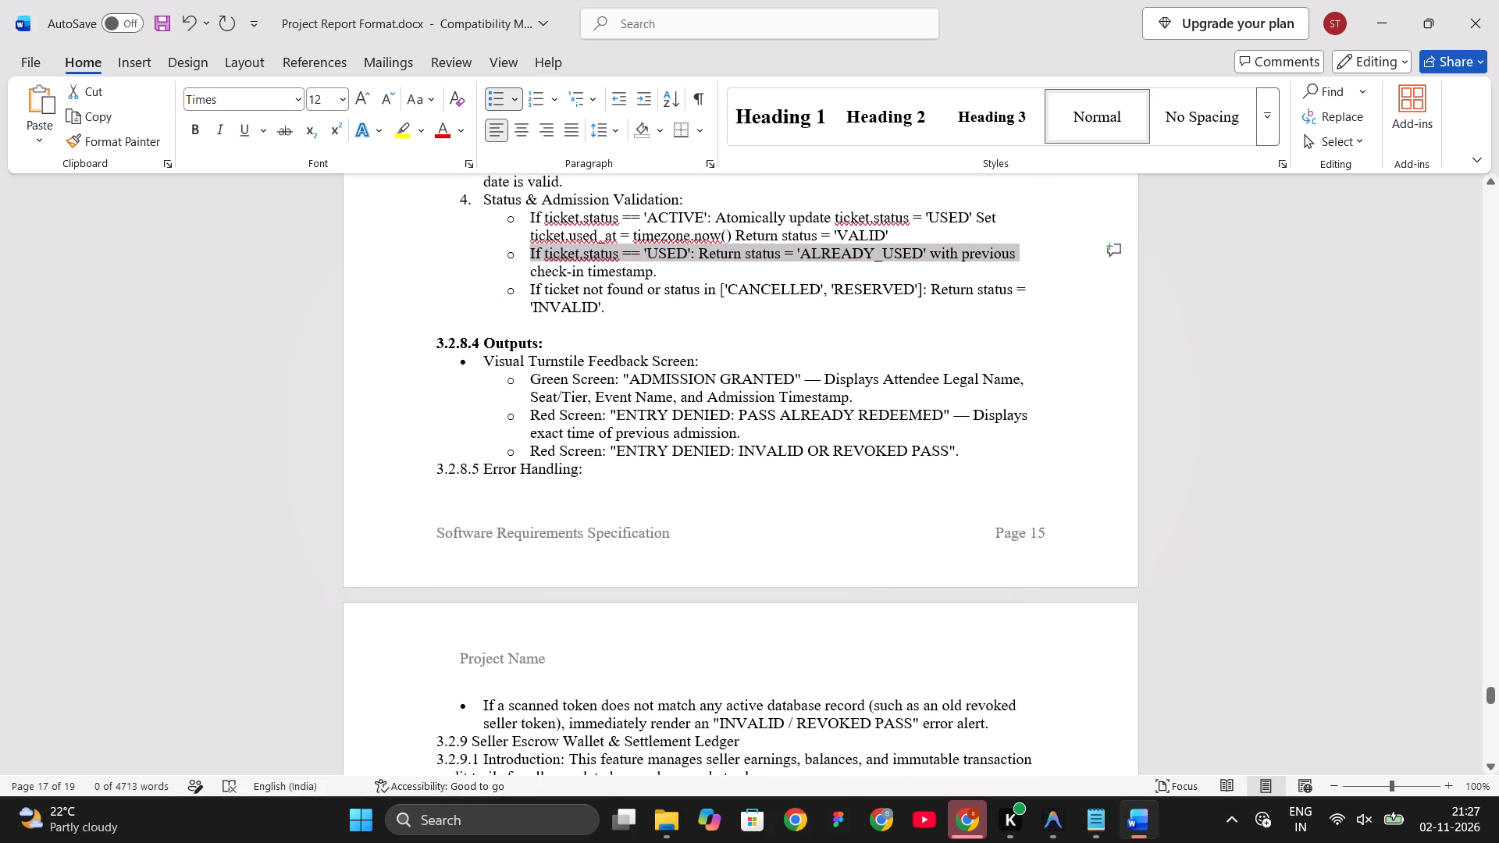
click(587, 471)
click(980, 454)
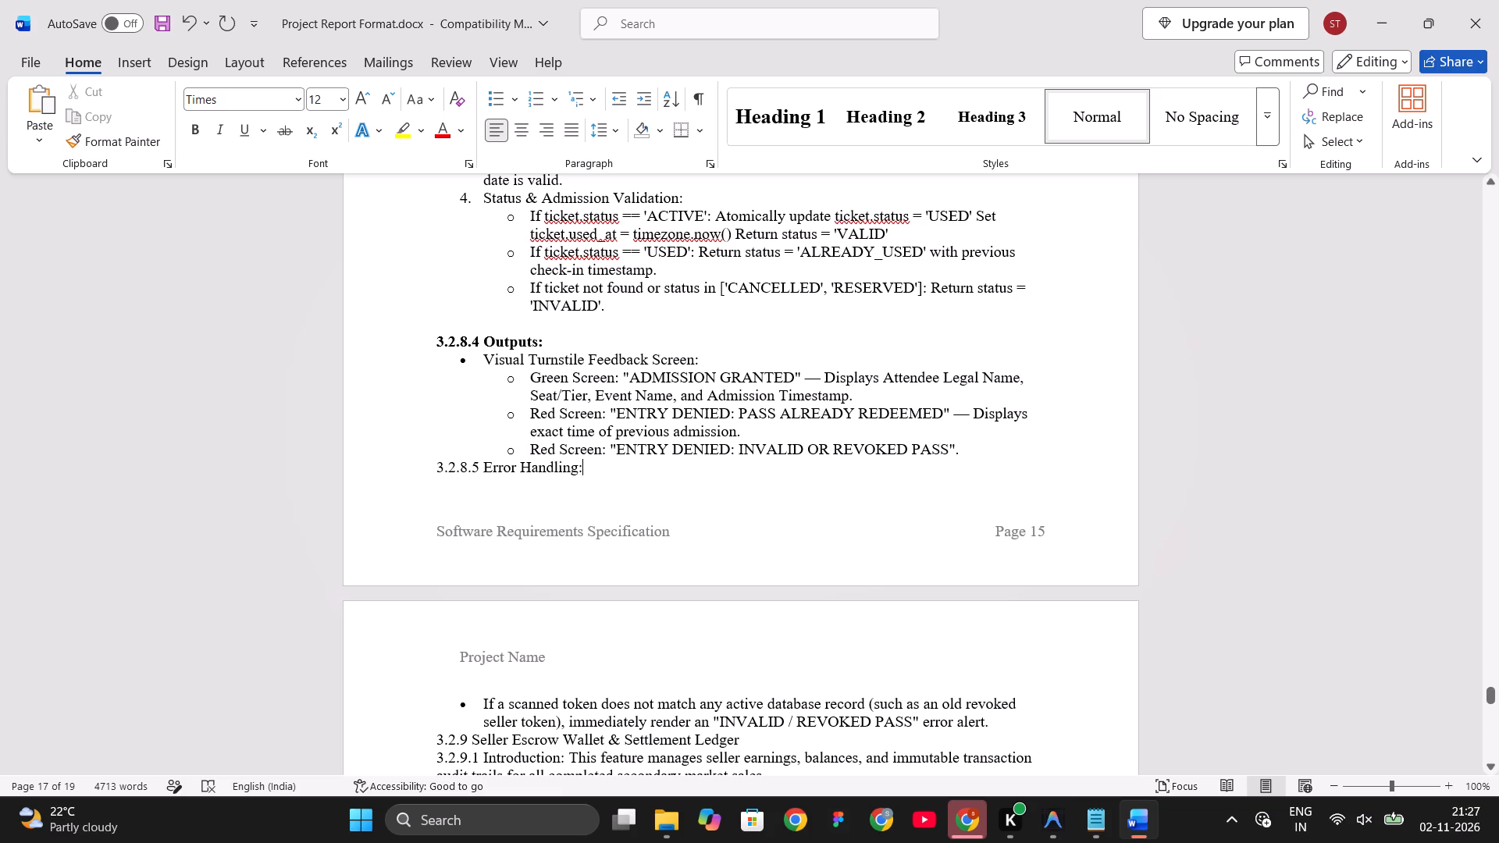
key(Return)
key(BackSpace)
scroll(980, 454, down, 1)
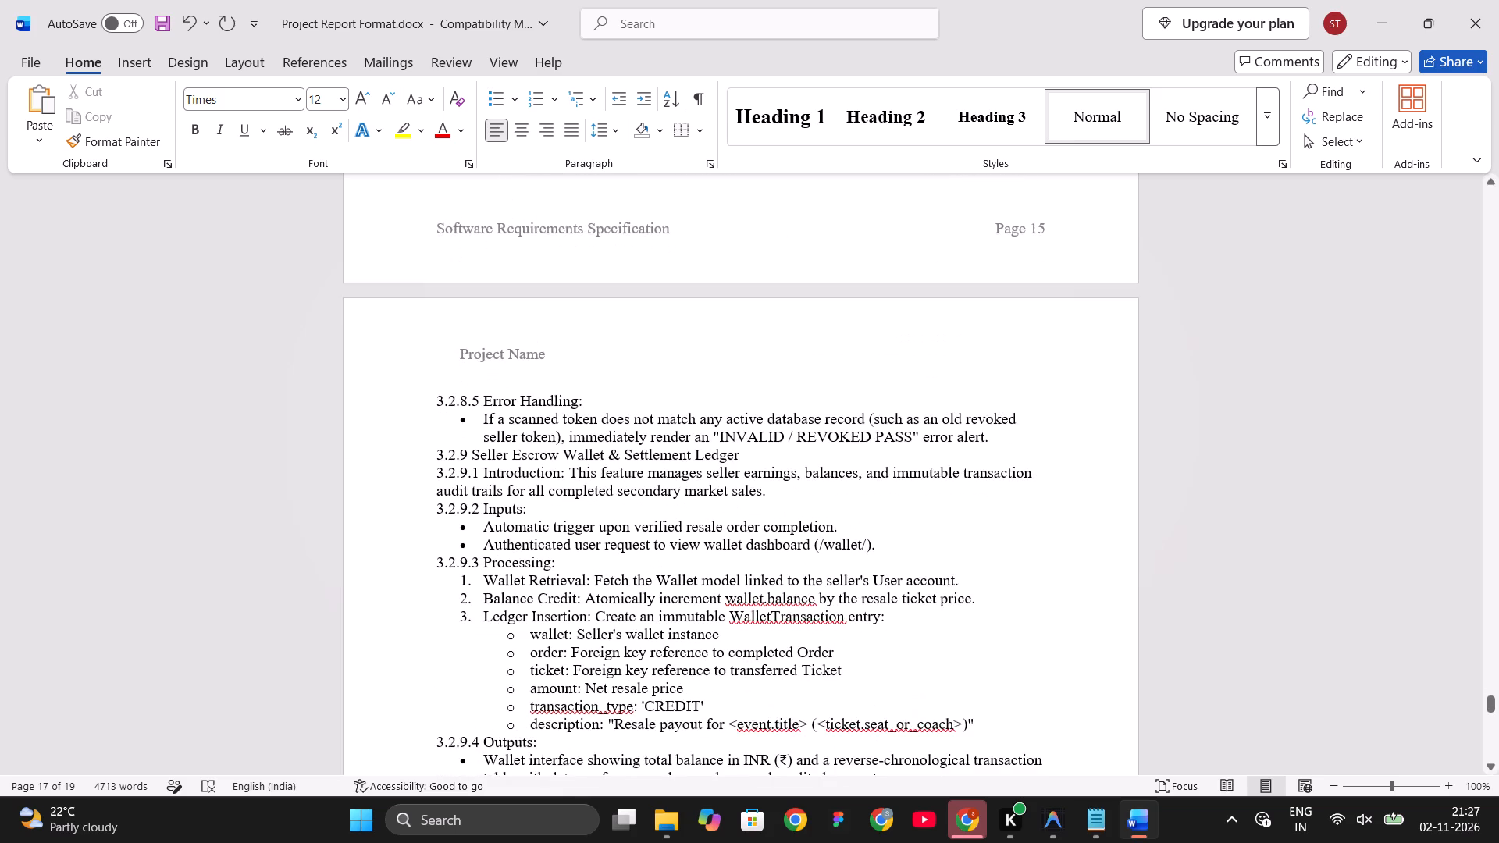
drag(586, 397, 469, 395)
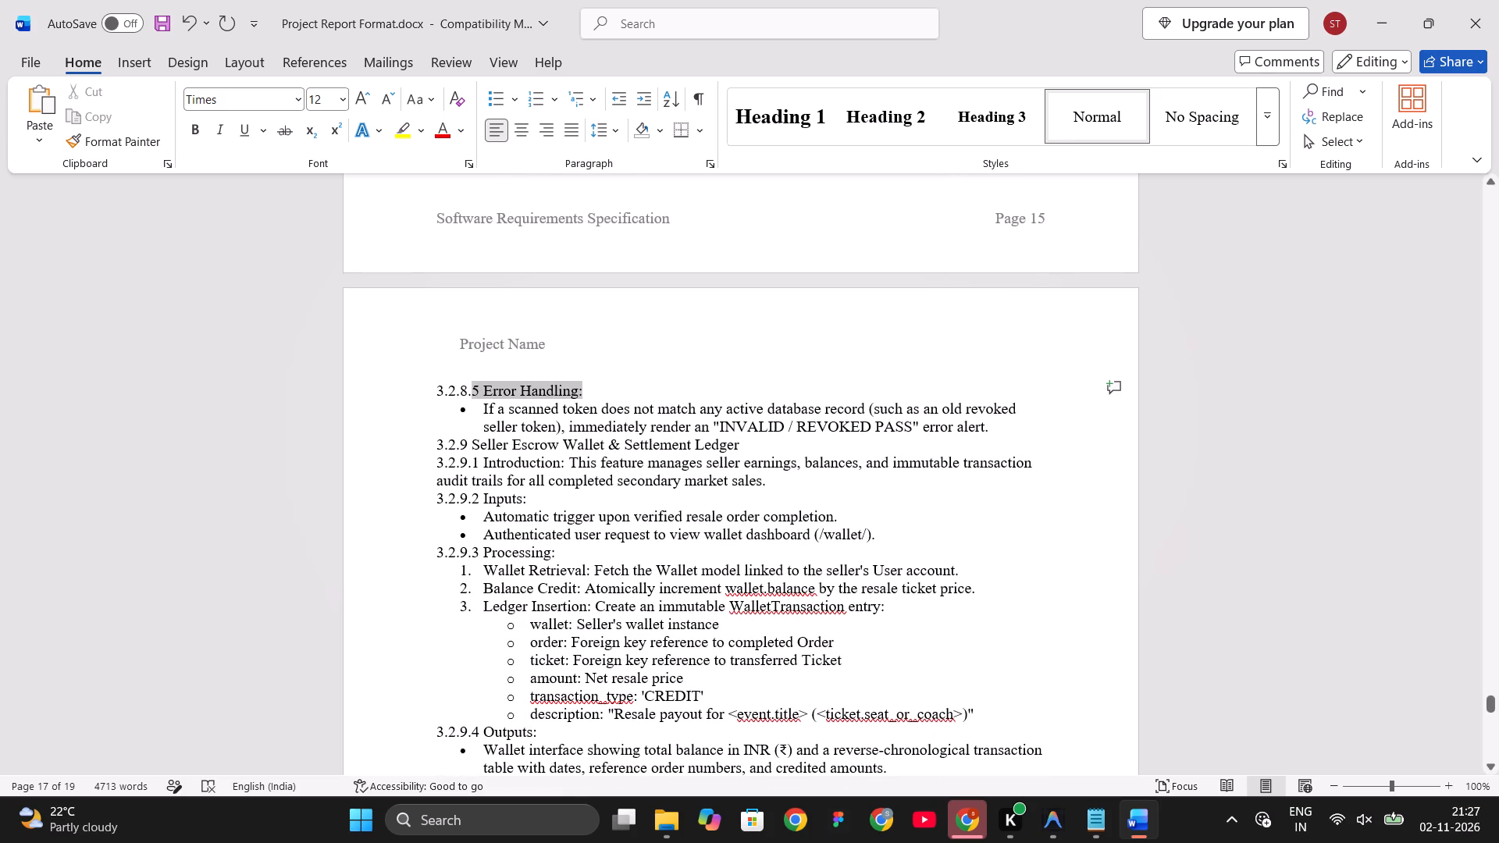
drag(469, 395, 436, 390)
click(450, 361)
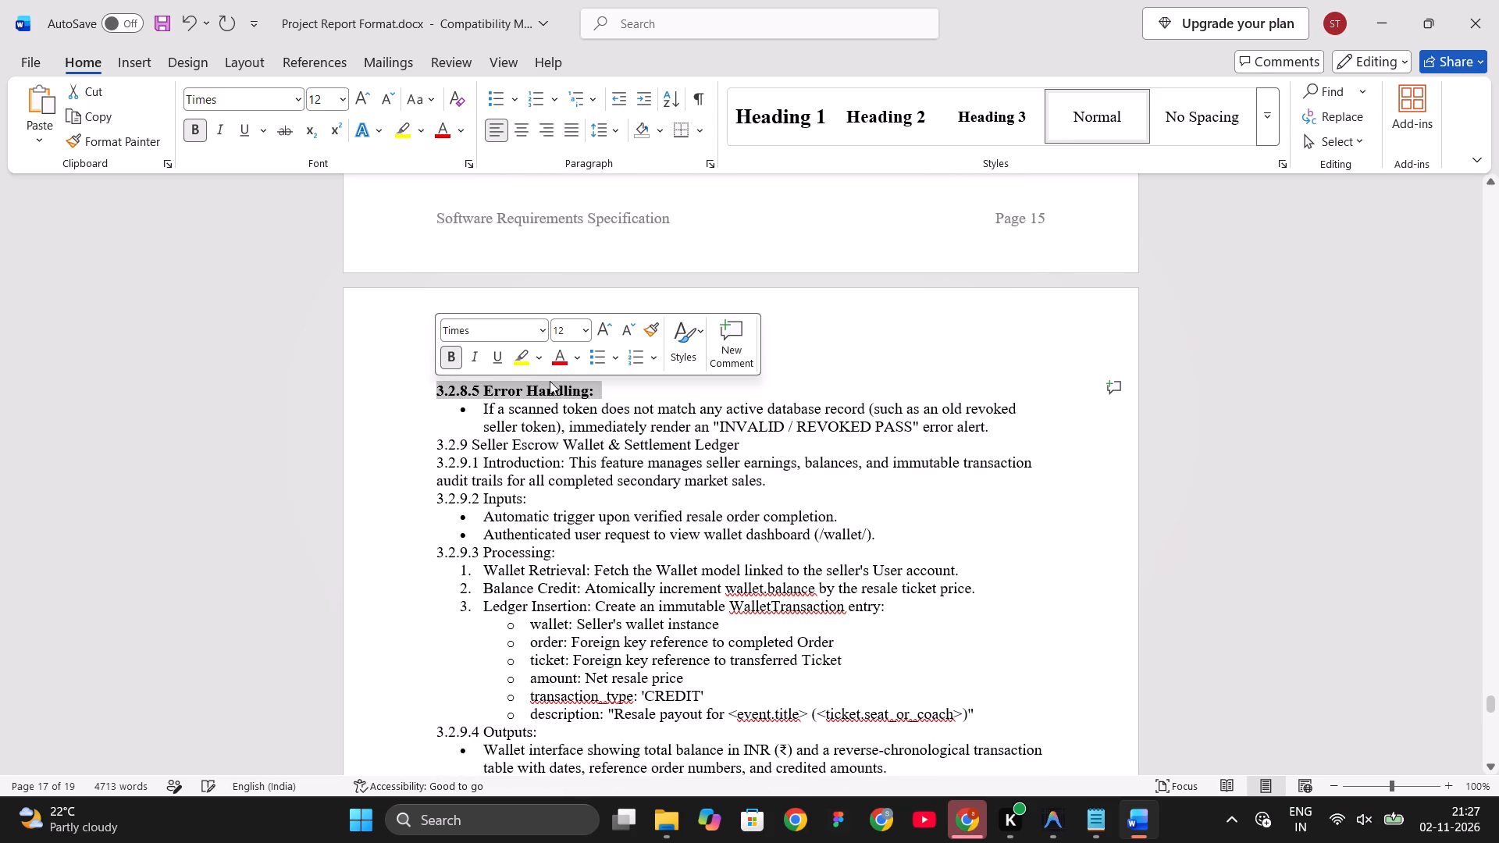
Insert a blank line between the 3.2.8.5 Error Handling heading and its bullet item.
click(600, 398)
key(Return)
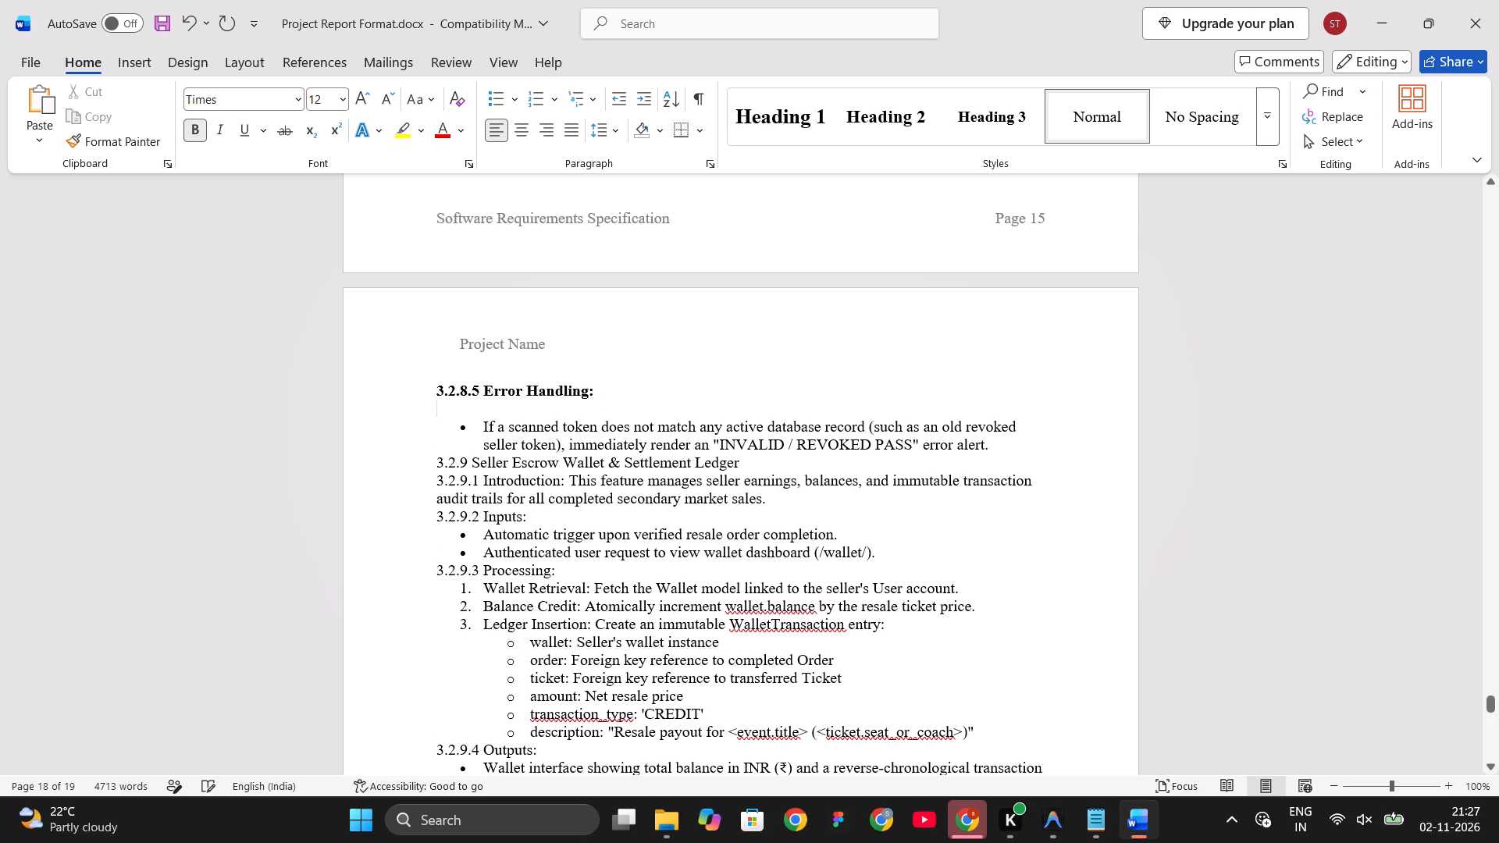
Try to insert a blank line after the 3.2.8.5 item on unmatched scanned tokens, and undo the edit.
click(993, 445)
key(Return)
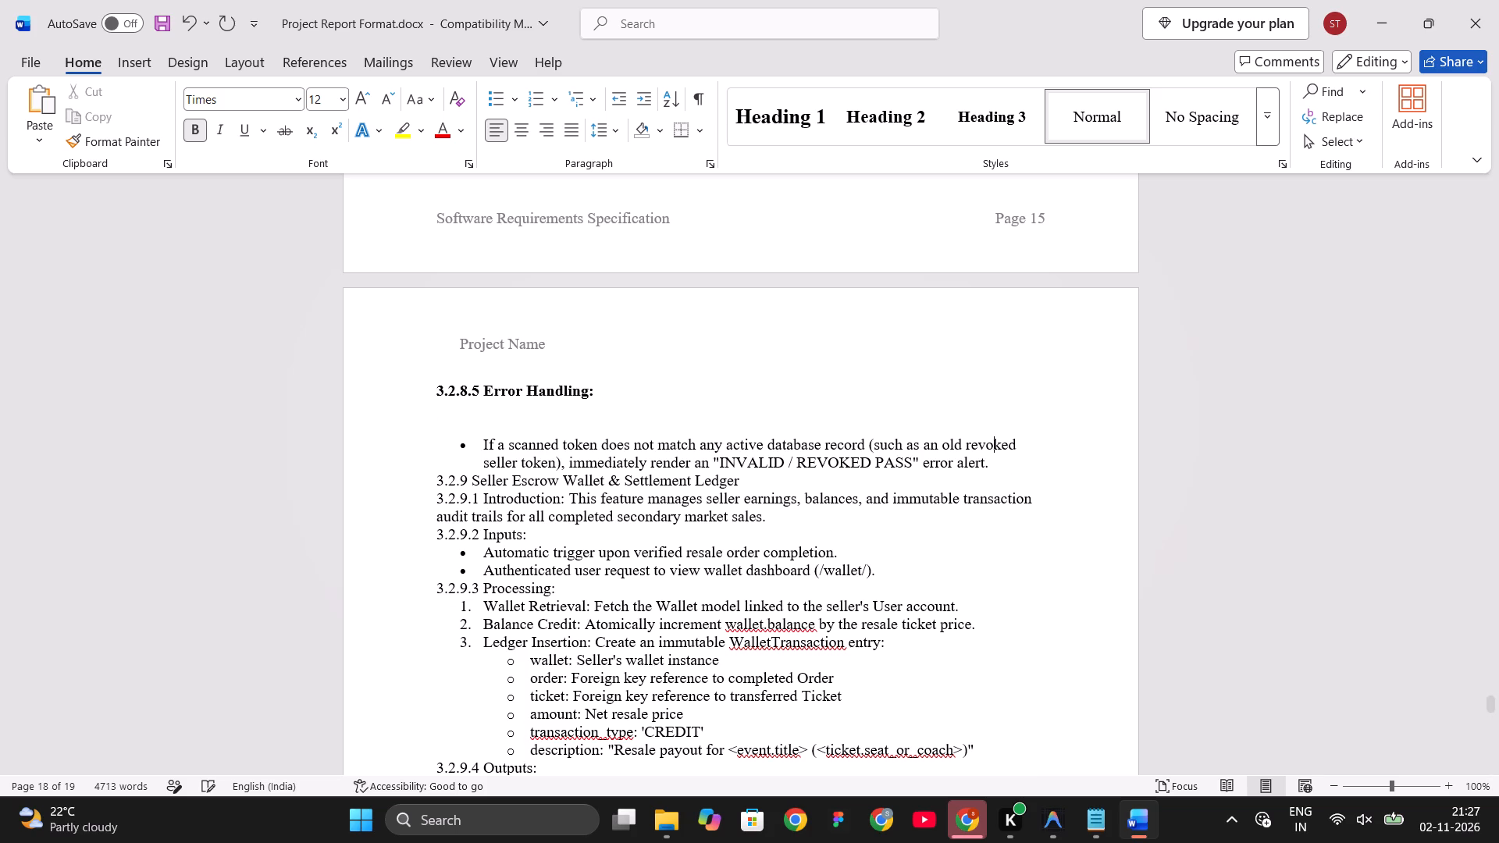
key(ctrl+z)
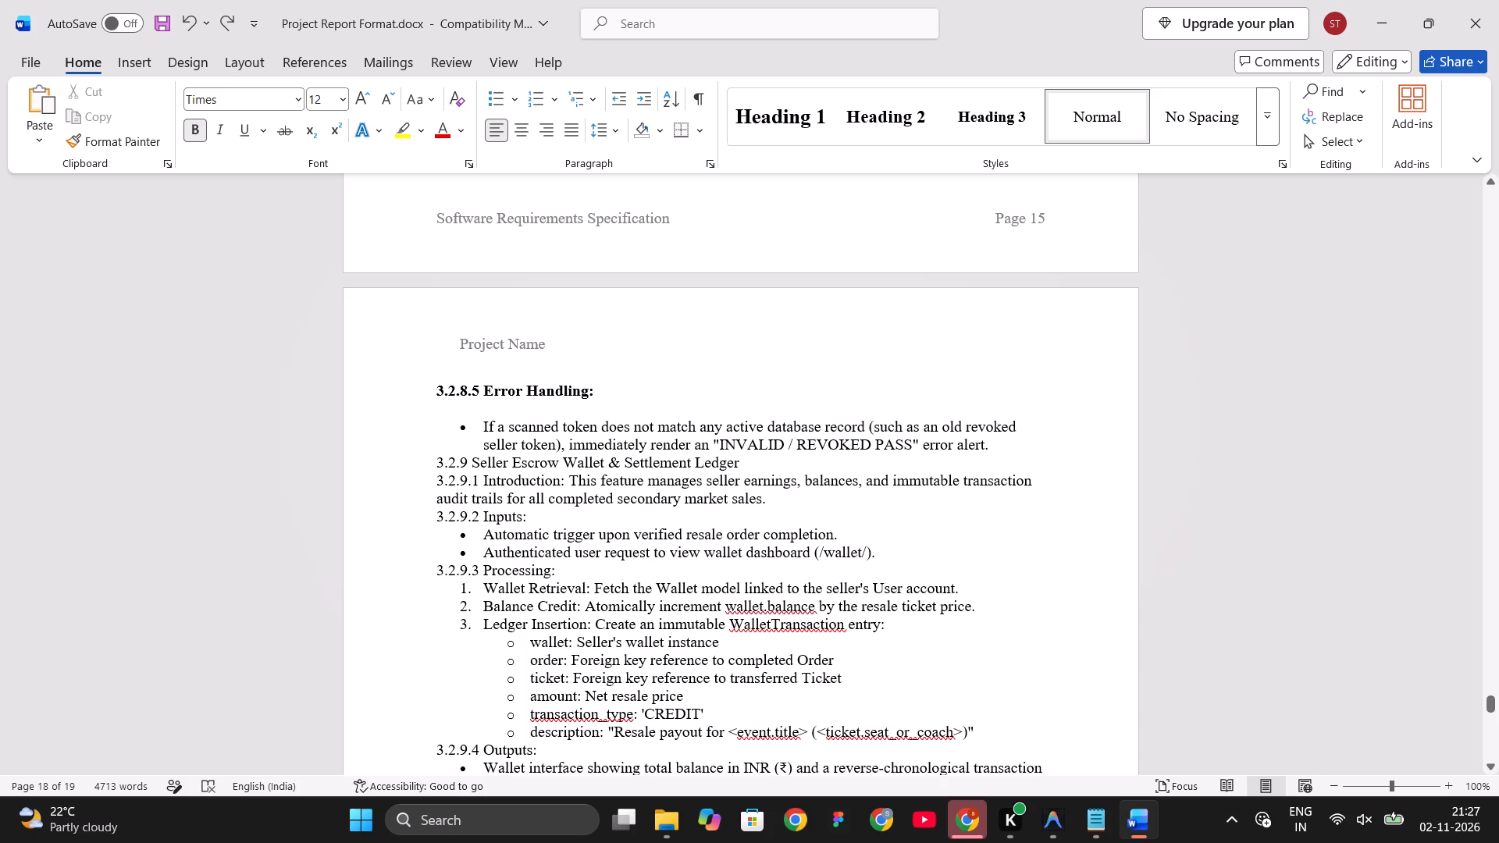
Insert an unbulleted blank line above the heading "3.2.9 Seller Escrow Wallet & Settlement Ledger" and make the heading bold.
click(1019, 441)
key(Return)
key(BackSpace)
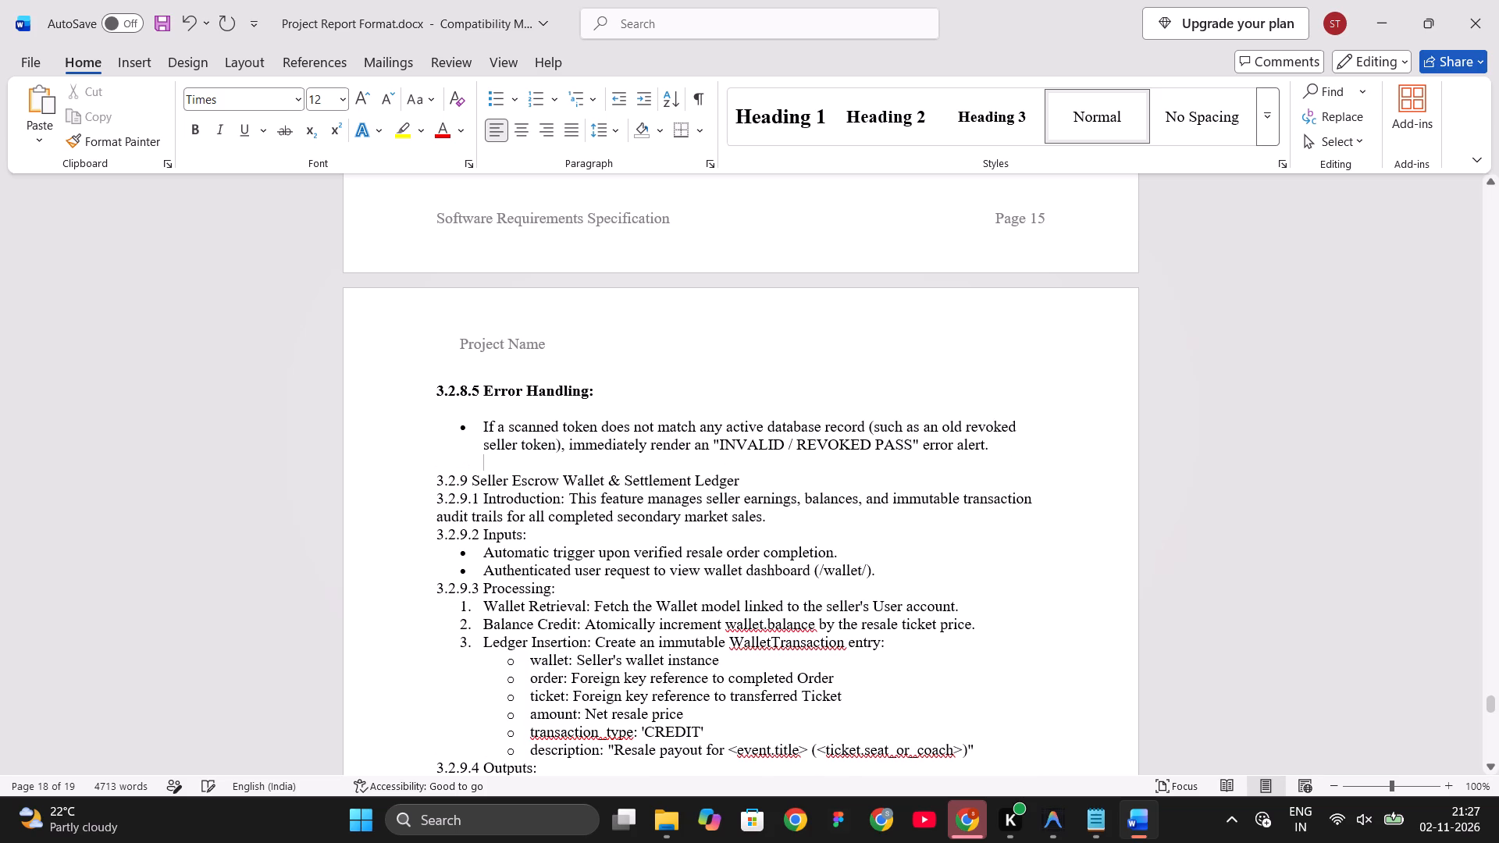
click(742, 484)
drag(742, 484, 436, 481)
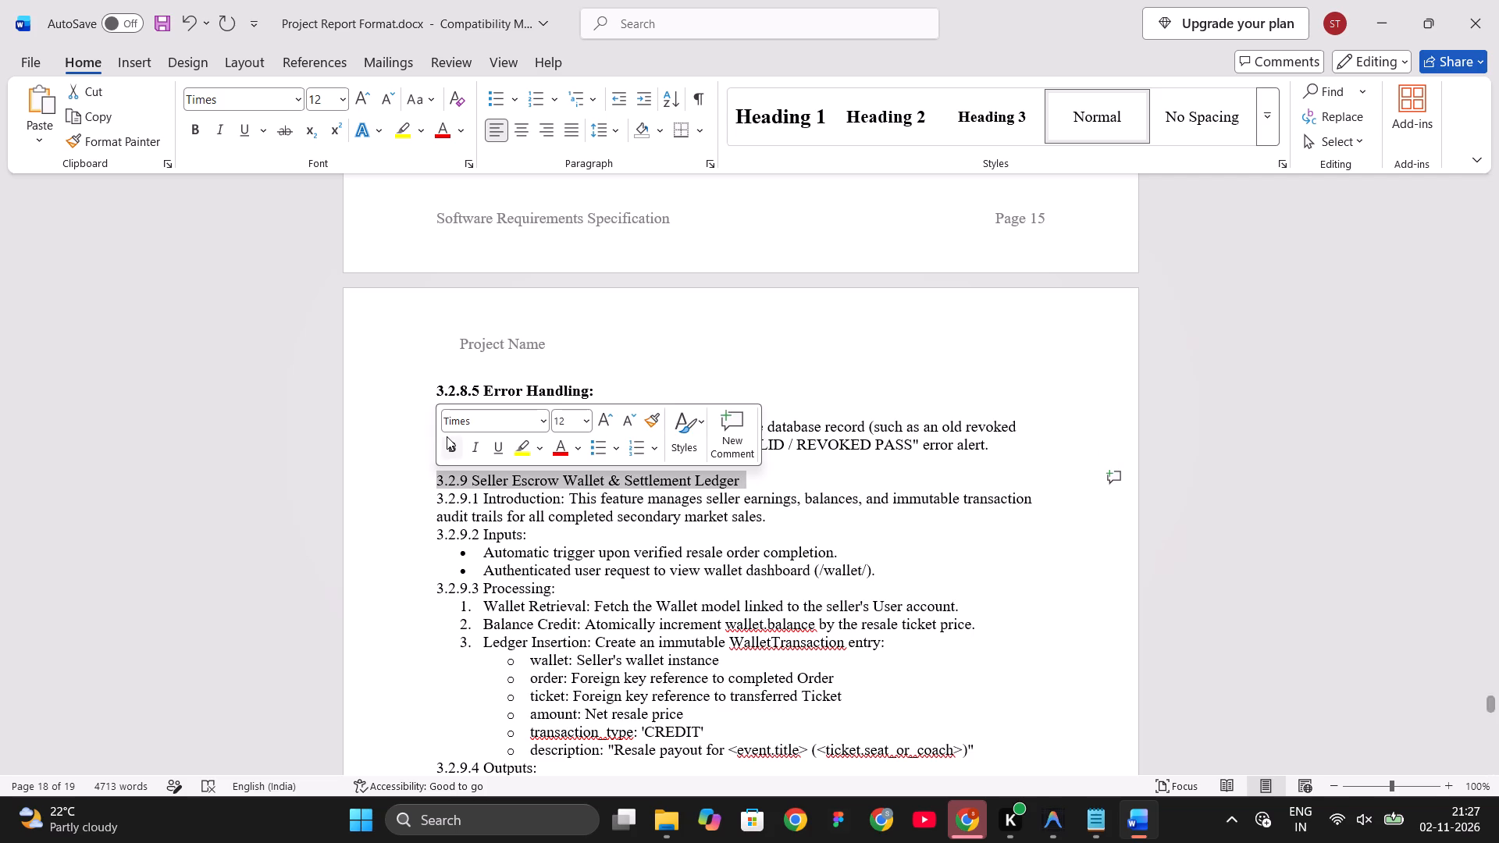
click(447, 436)
click(760, 489)
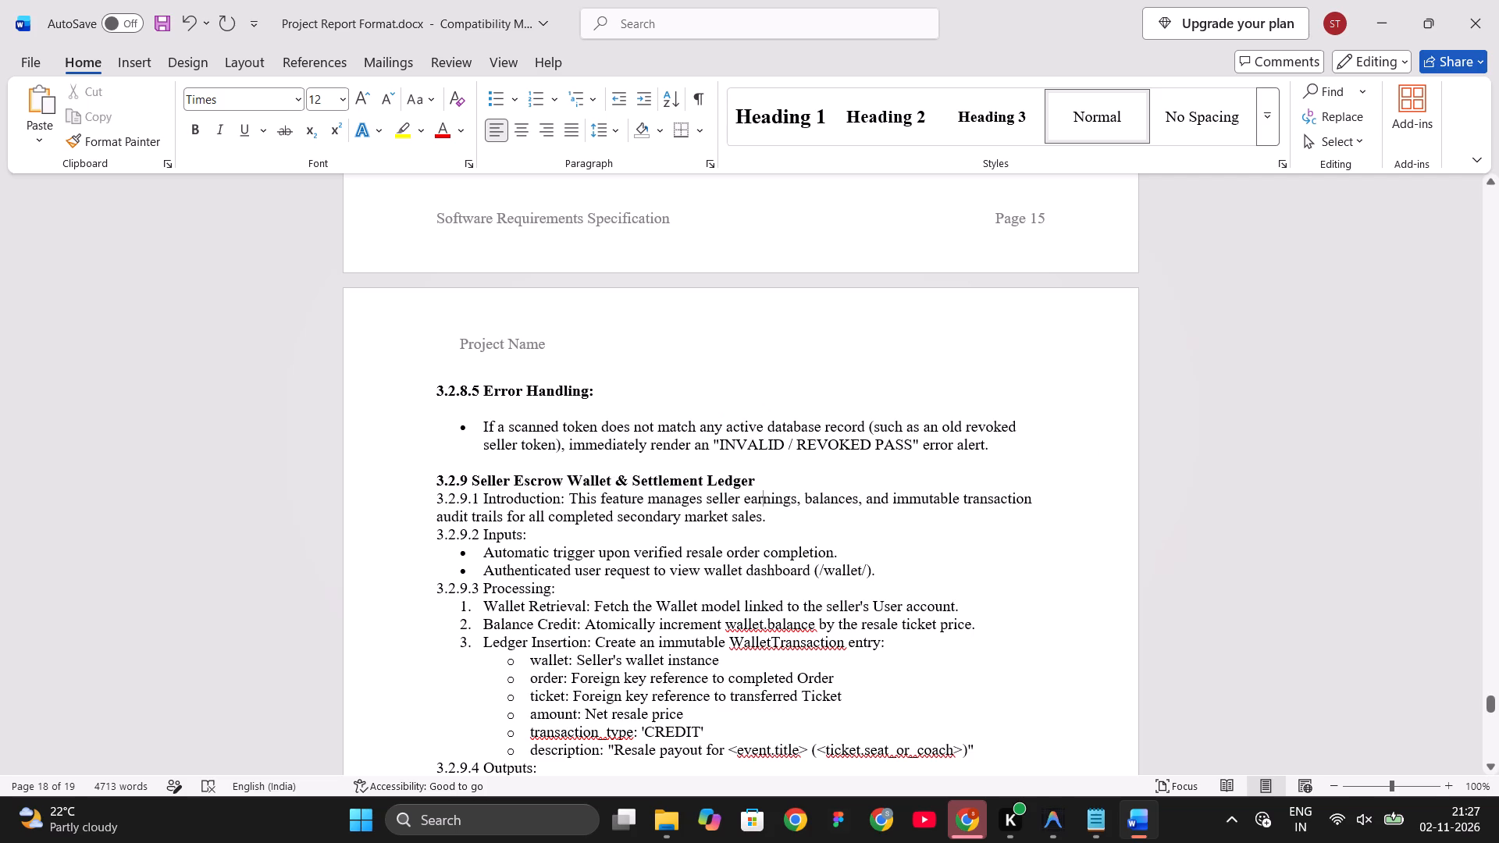
Insert a blank line below the 3.2.9 heading and make the label "3.2.9.1 Introduction:" bold.
click(760, 480)
key(Return)
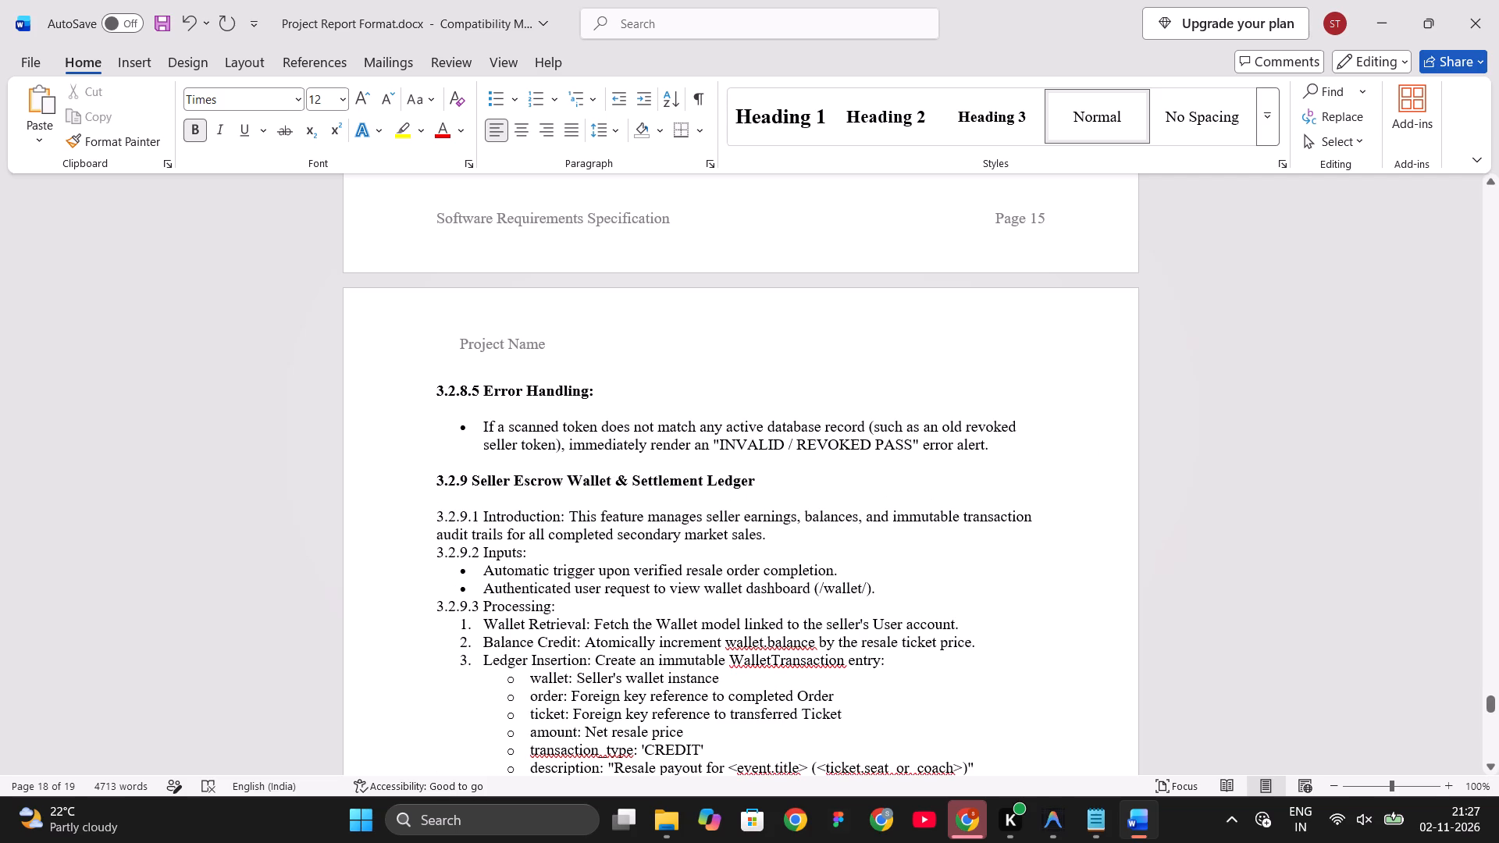
click(568, 517)
drag(568, 517, 450, 518)
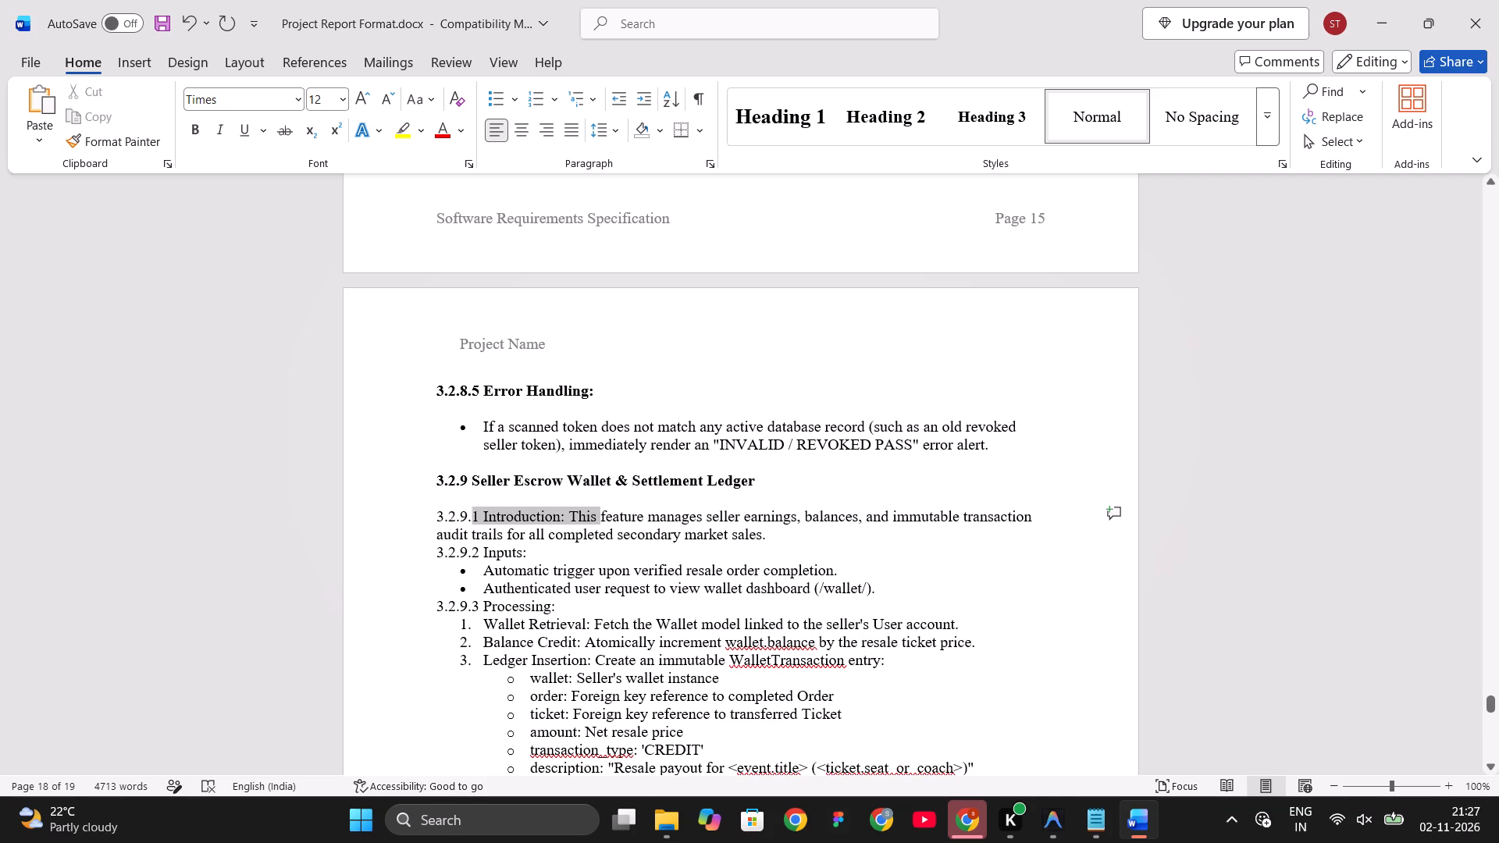
drag(450, 518, 472, 518)
click(560, 521)
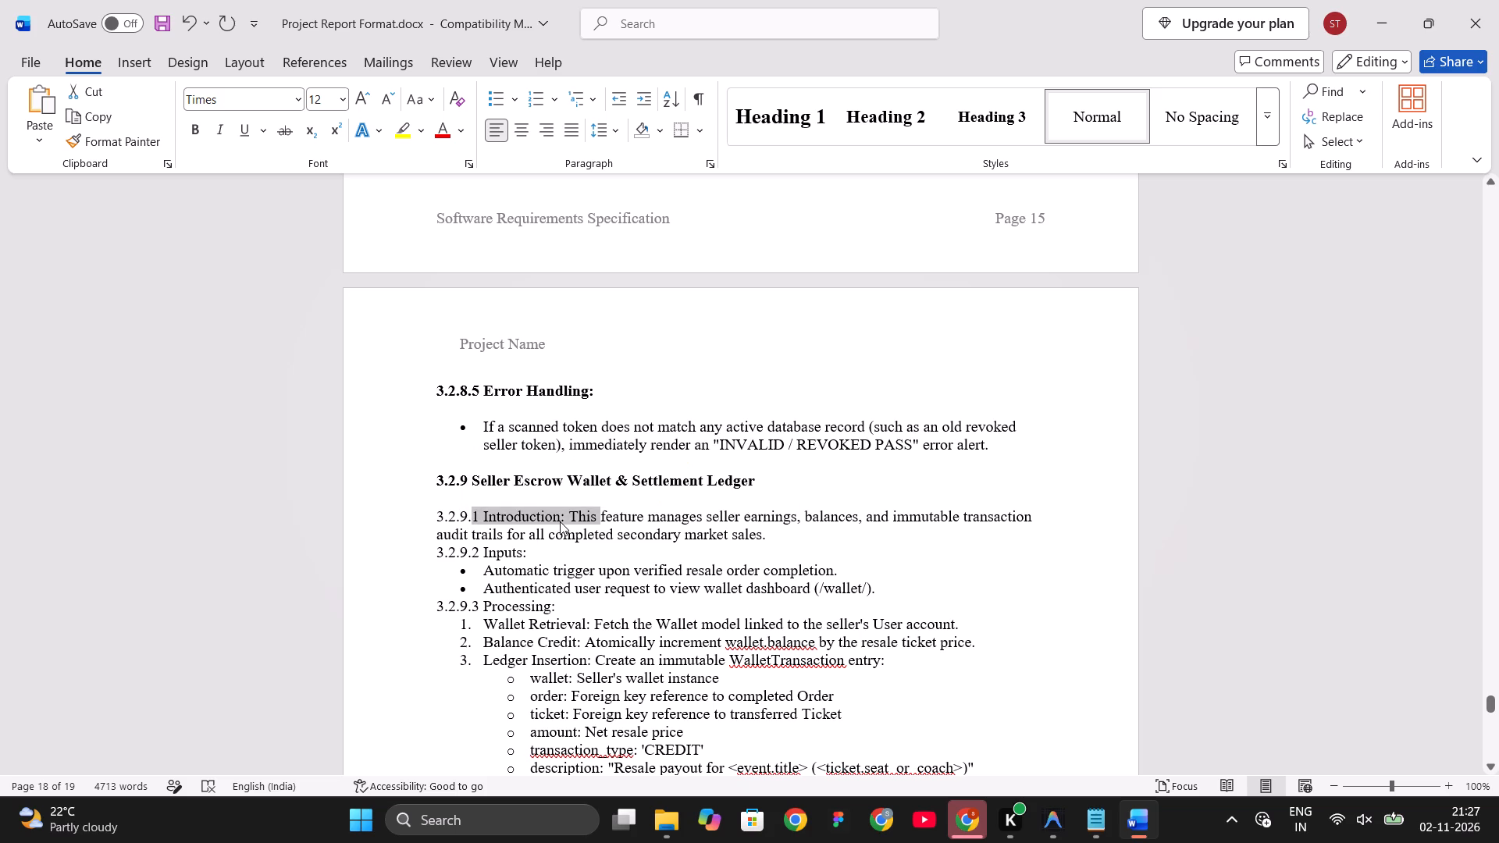
click(567, 520)
drag(567, 520, 445, 517)
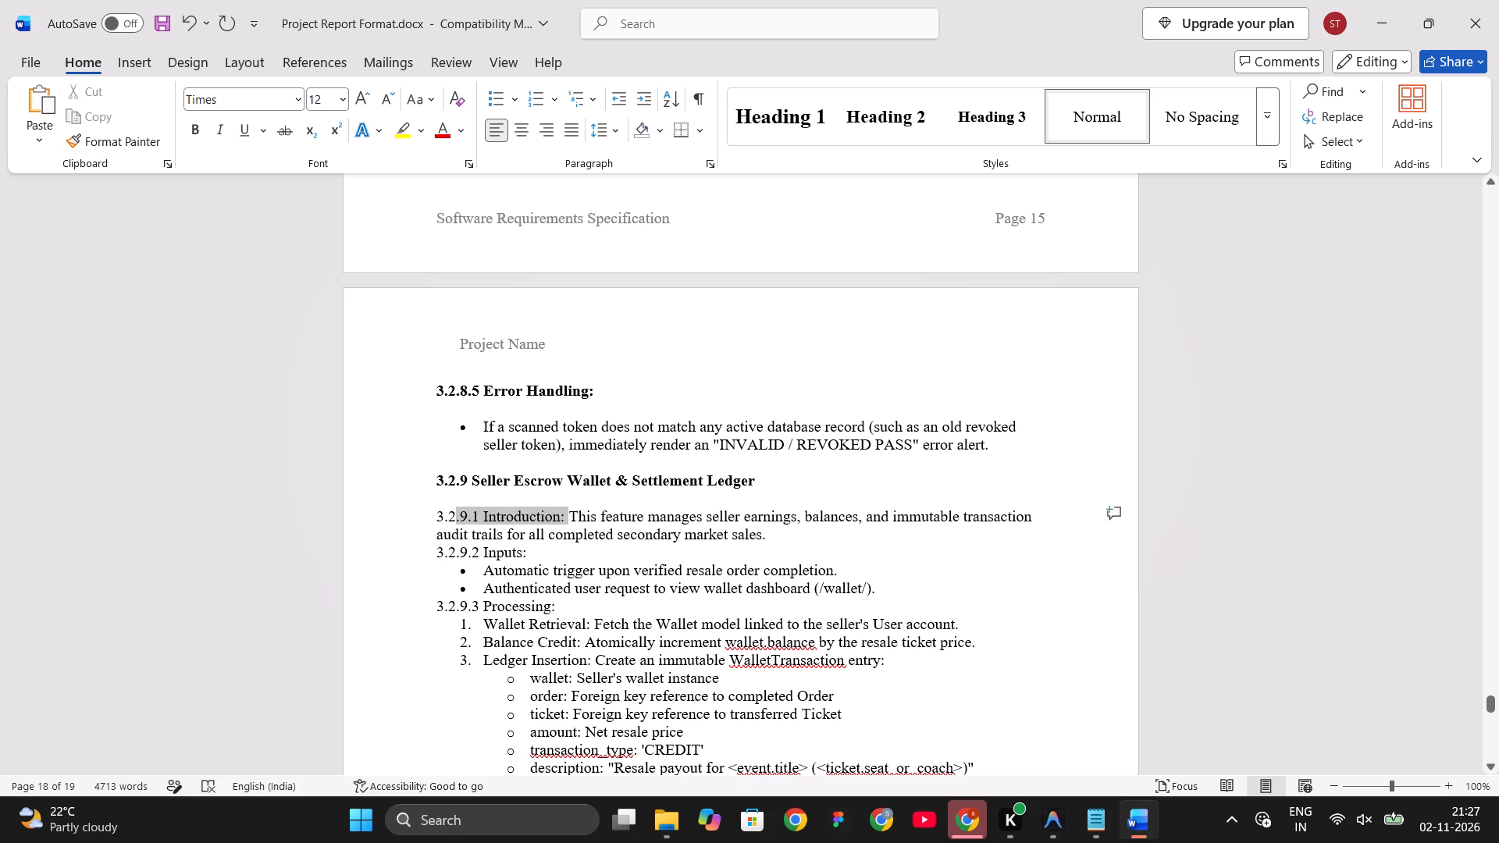
drag(445, 517, 431, 519)
click(448, 489)
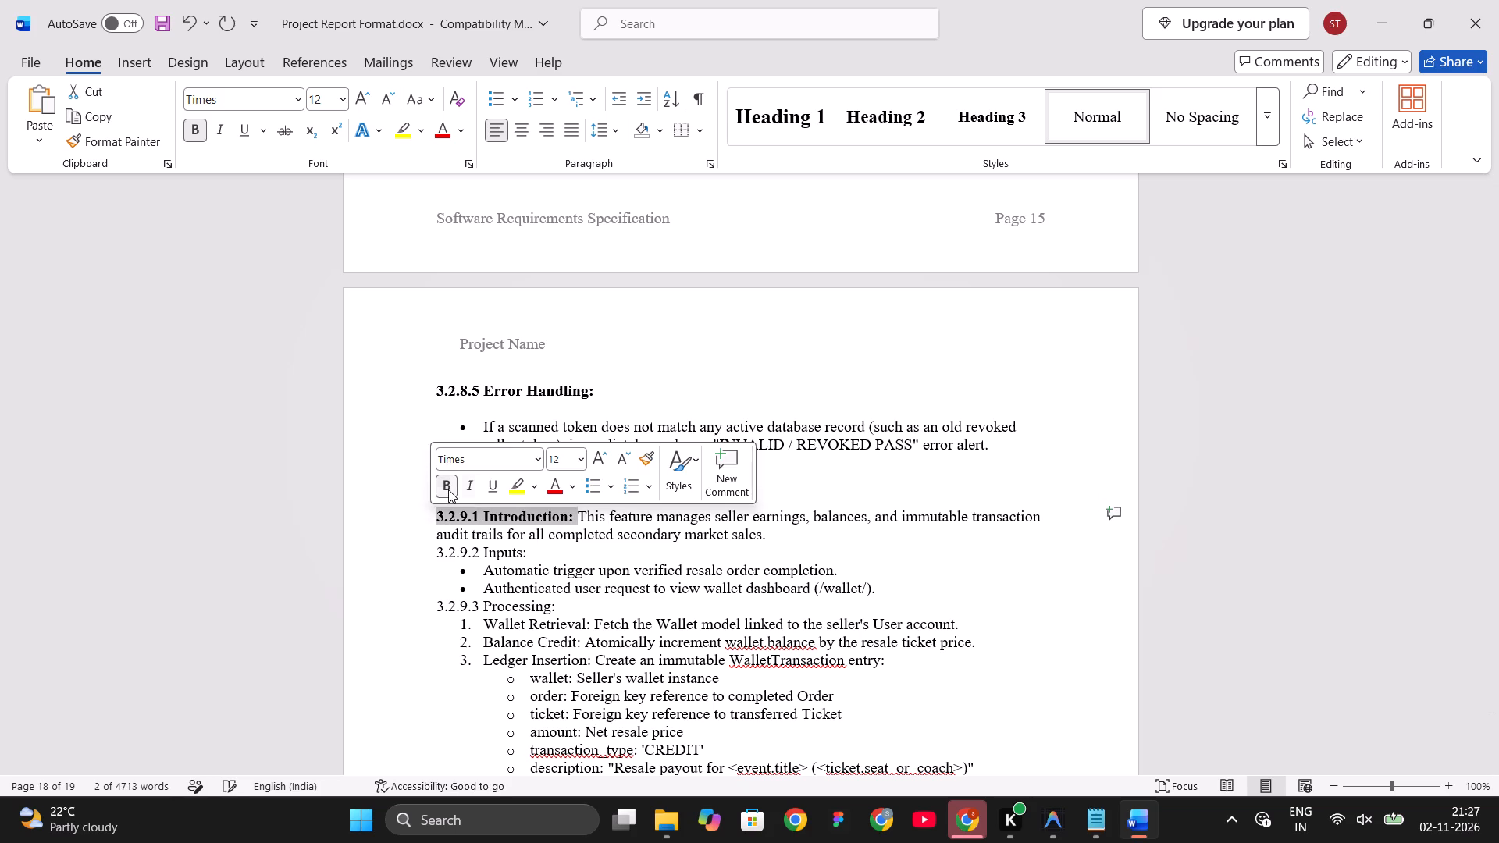
click(567, 534)
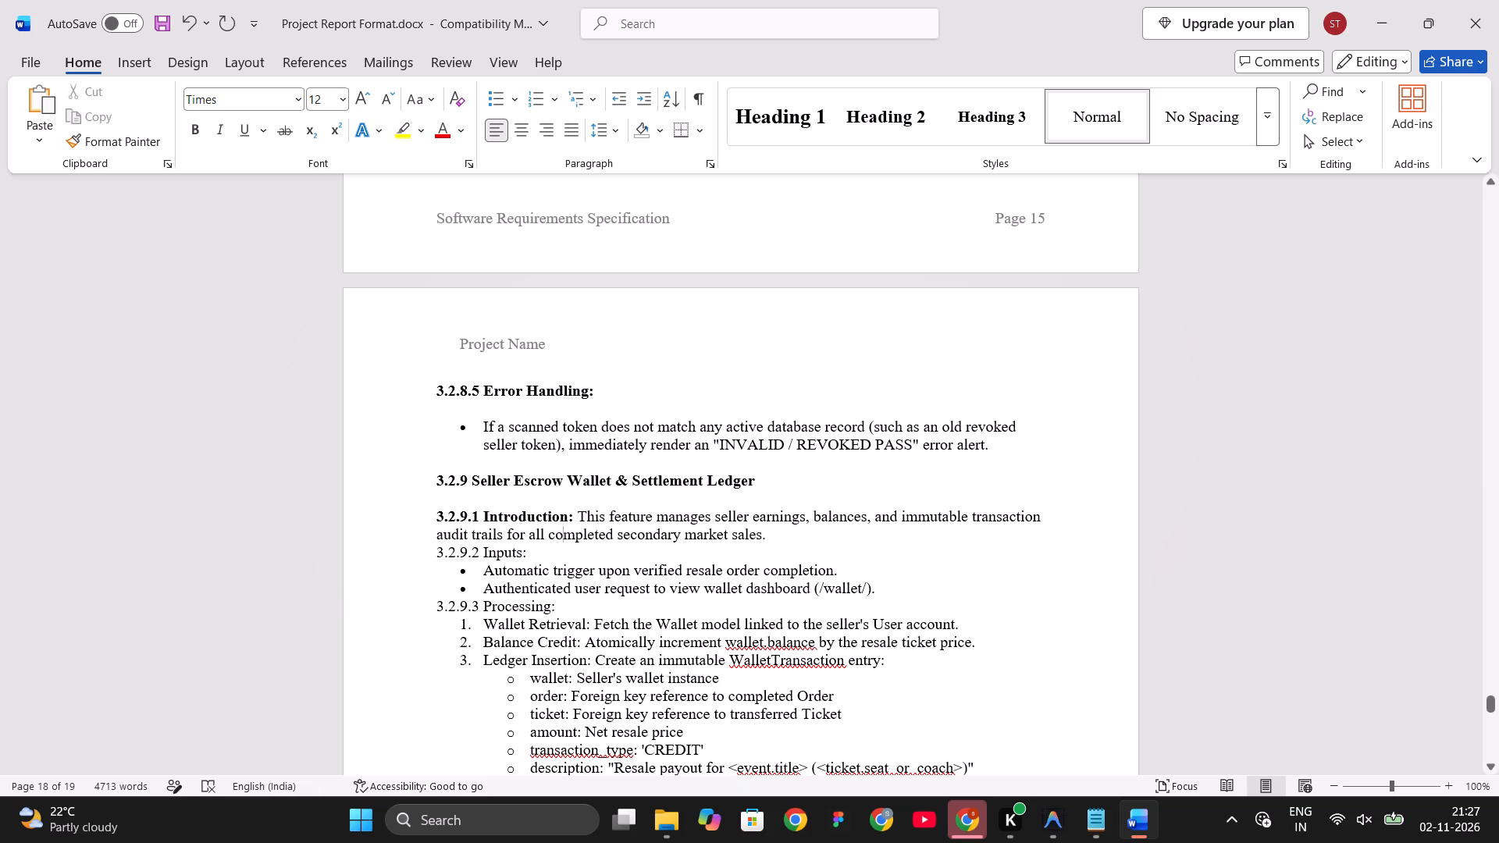
Insert a blank line above the heading "3.2.9.2 Inputs:" and make the heading bold.
click(771, 535)
key(Return)
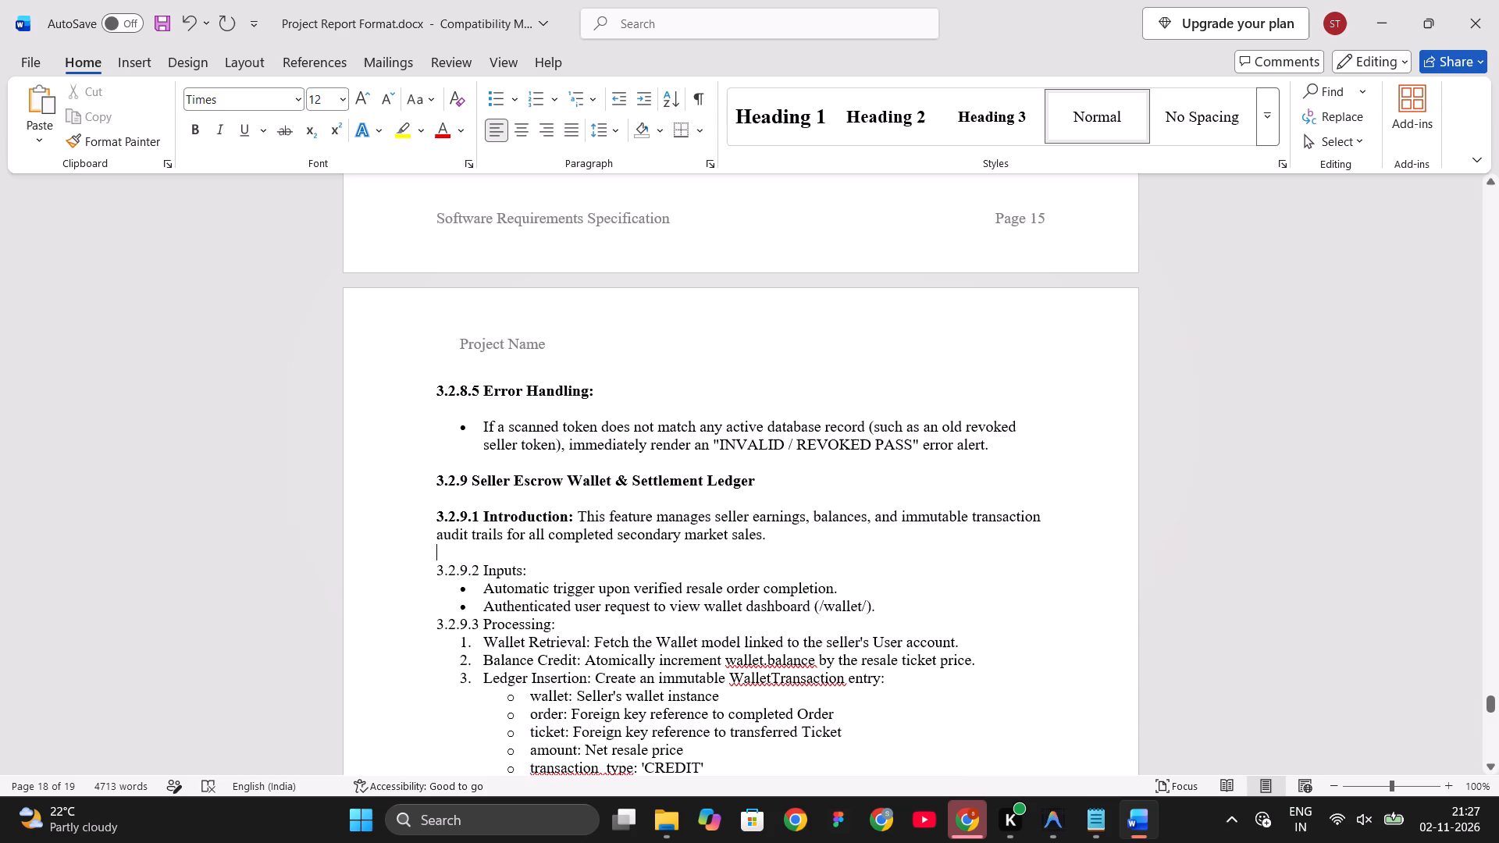
click(537, 571)
drag(537, 571, 438, 574)
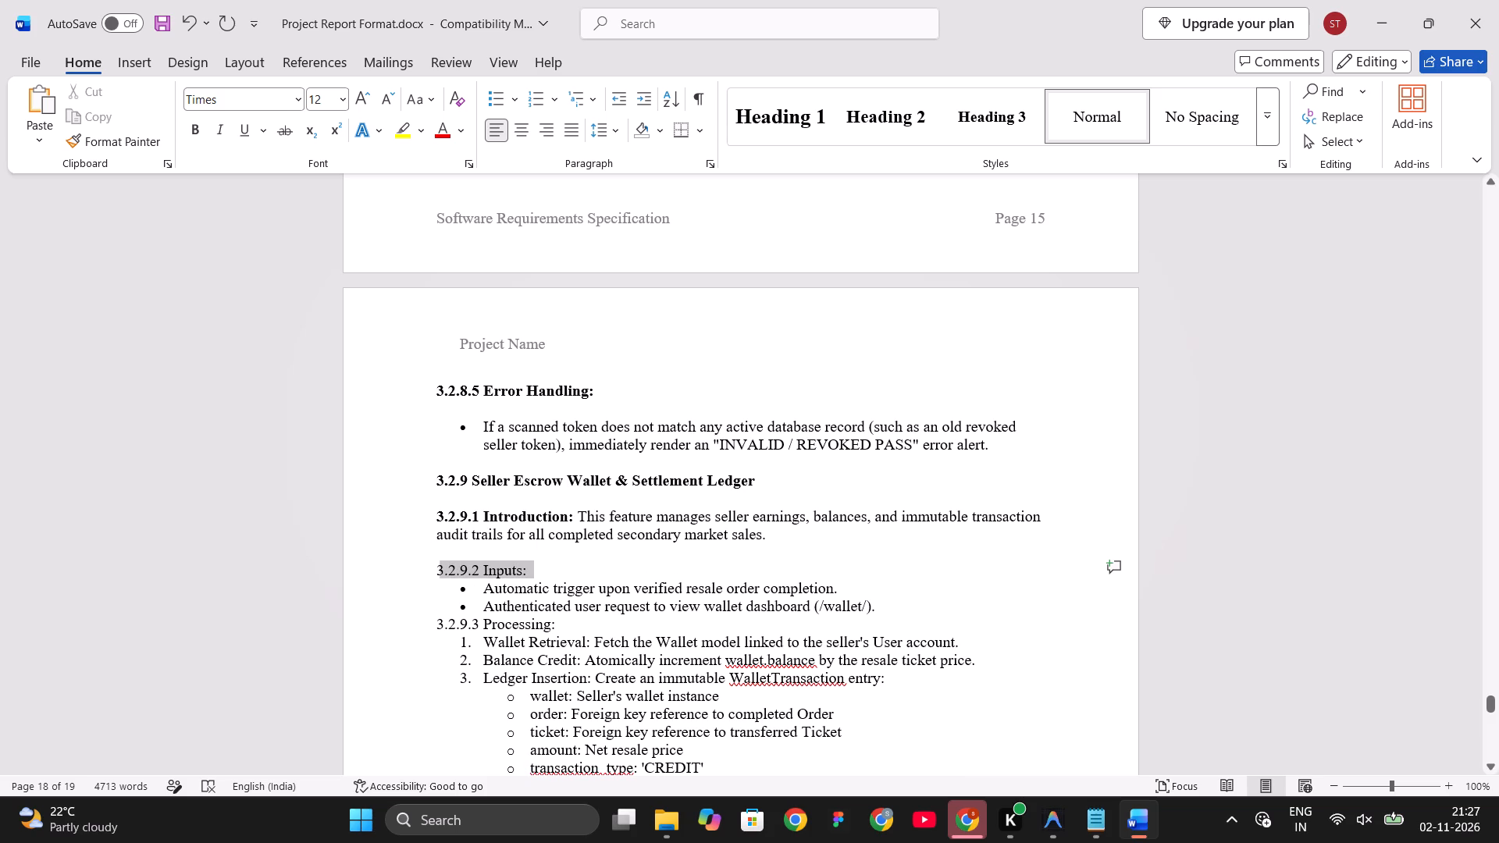
drag(438, 574, 436, 571)
click(446, 540)
Insert an unbulleted blank line above the heading "3.2.9.3 Processing:" and make the heading bold.
scroll(446, 540, down, 1)
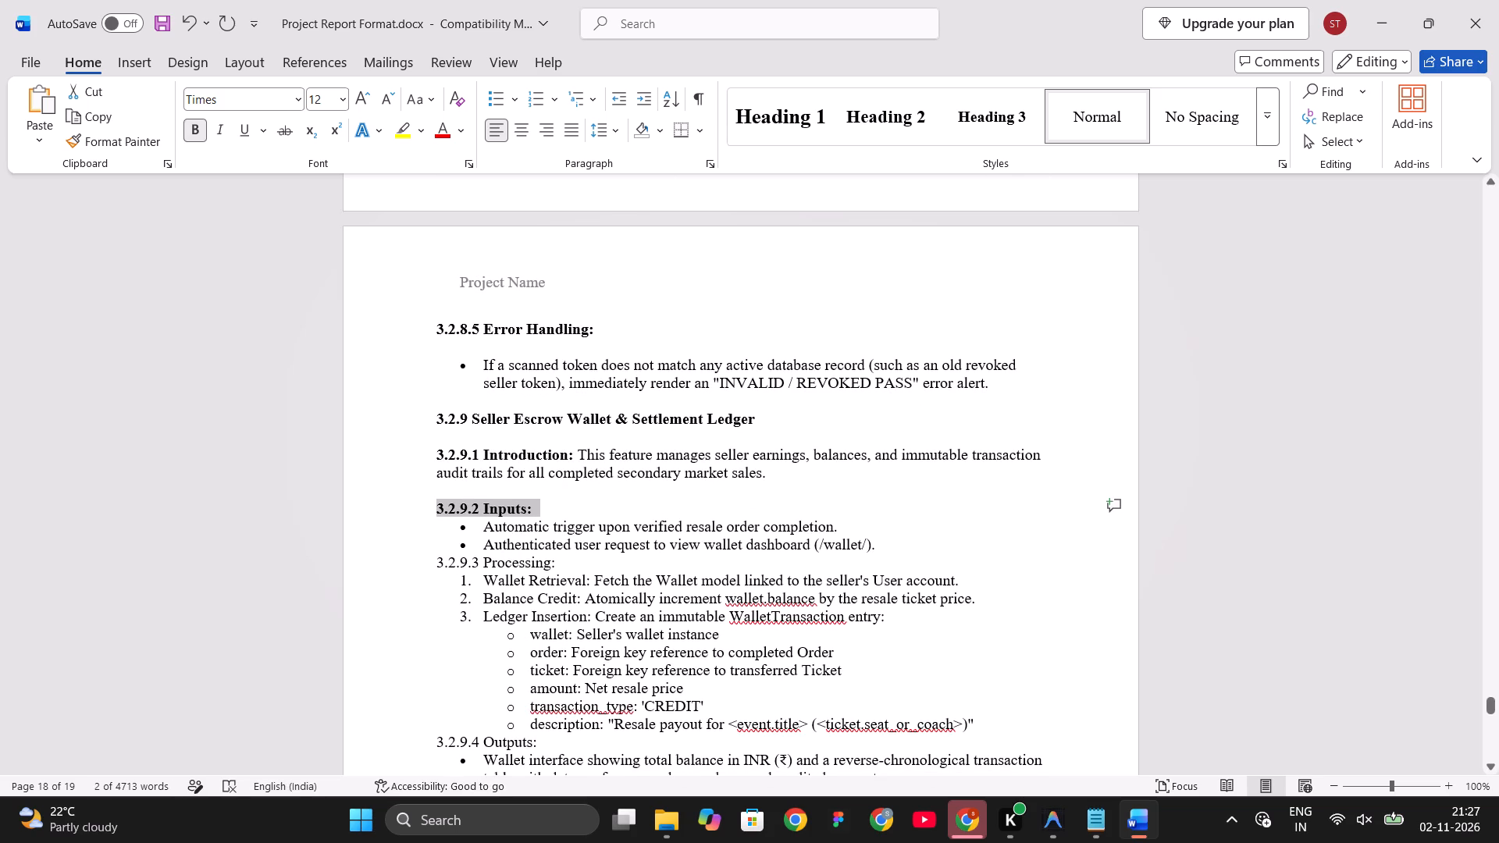
click(882, 548)
key(Return)
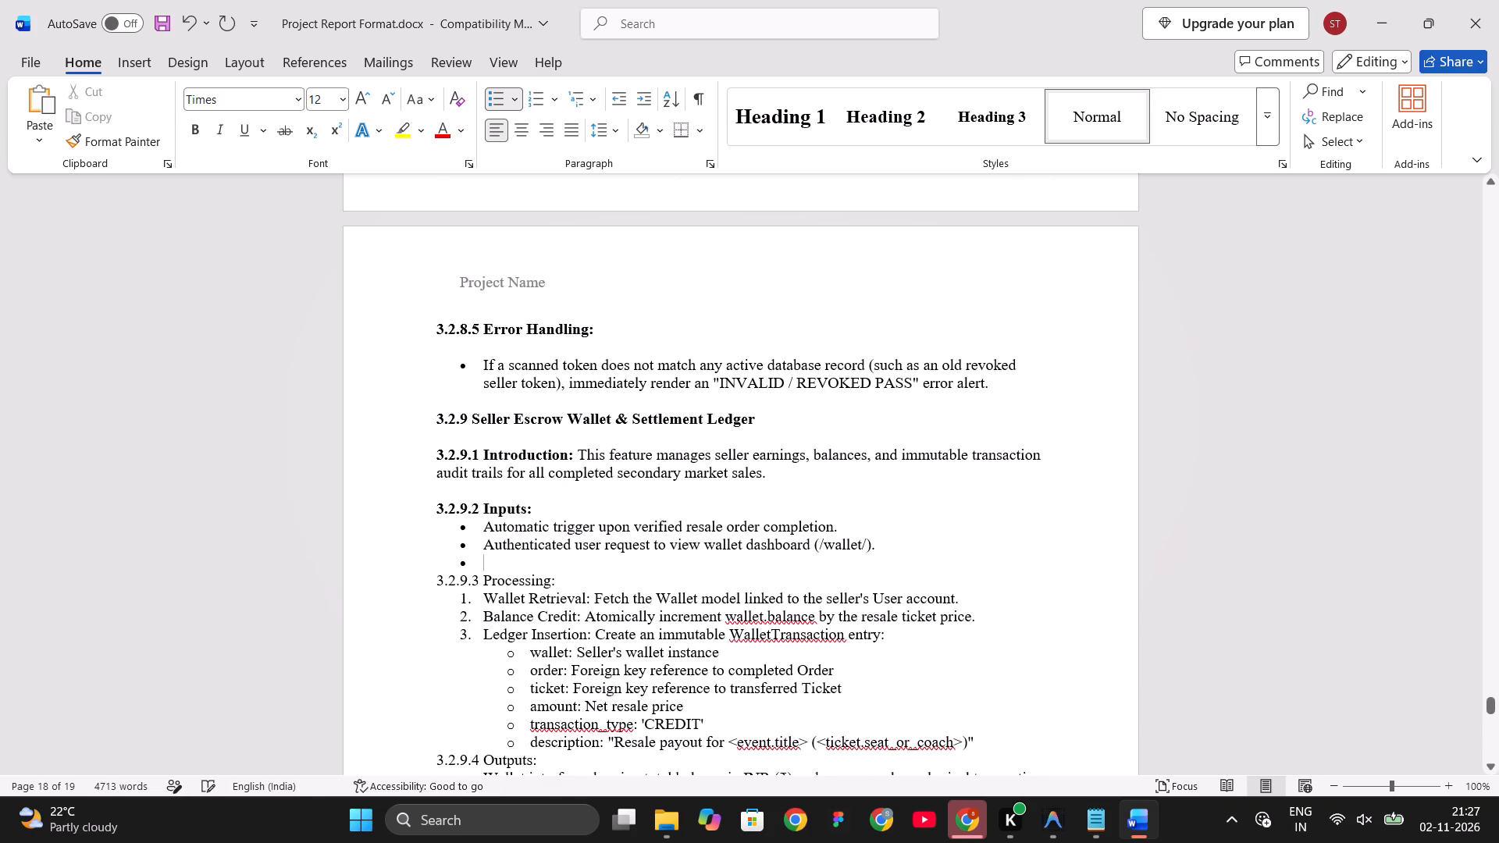
key(BackSpace)
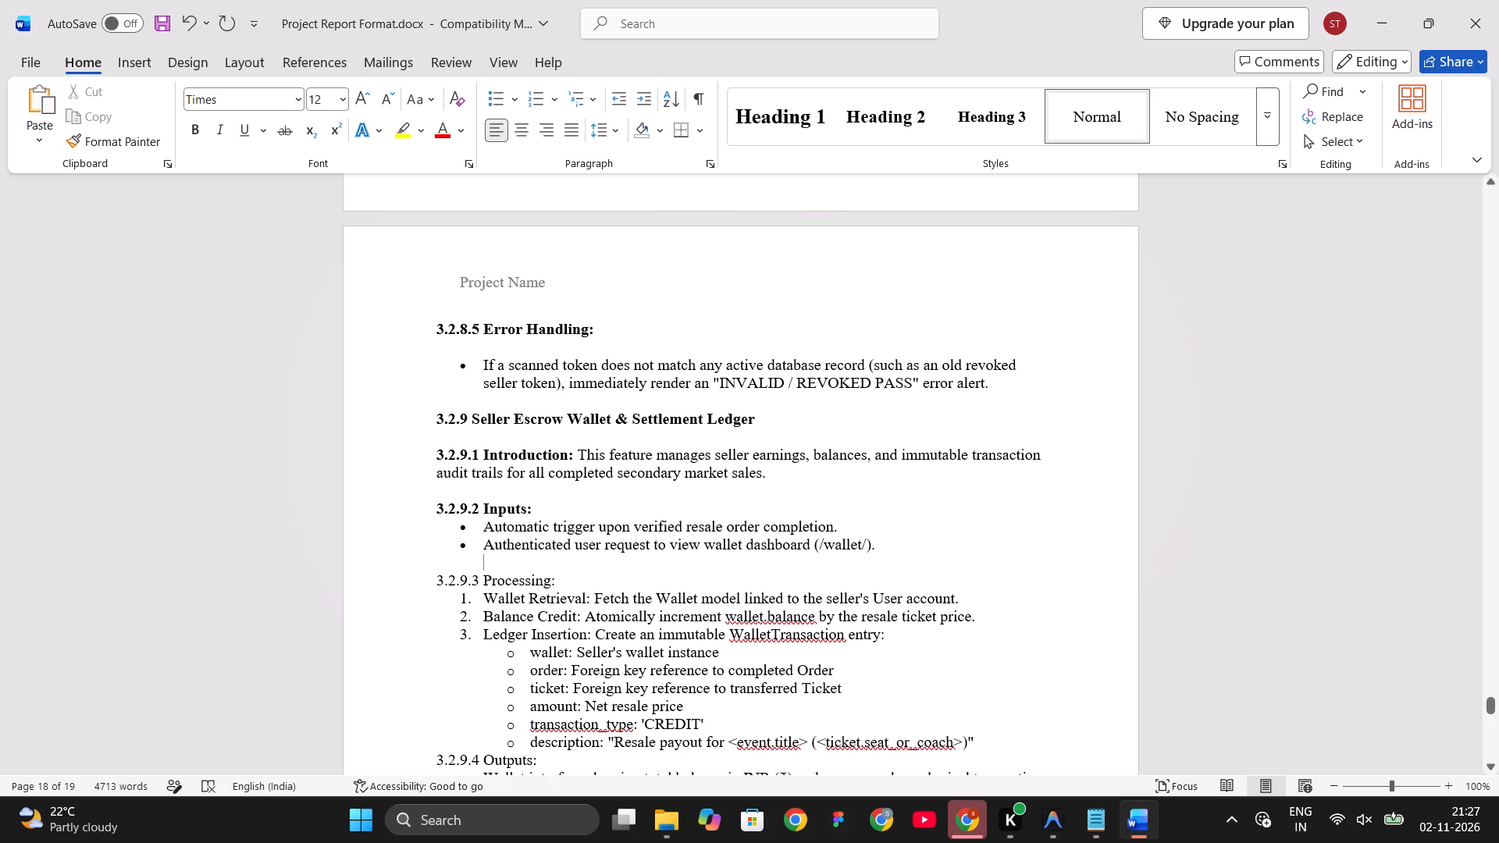
click(562, 582)
drag(562, 582, 425, 581)
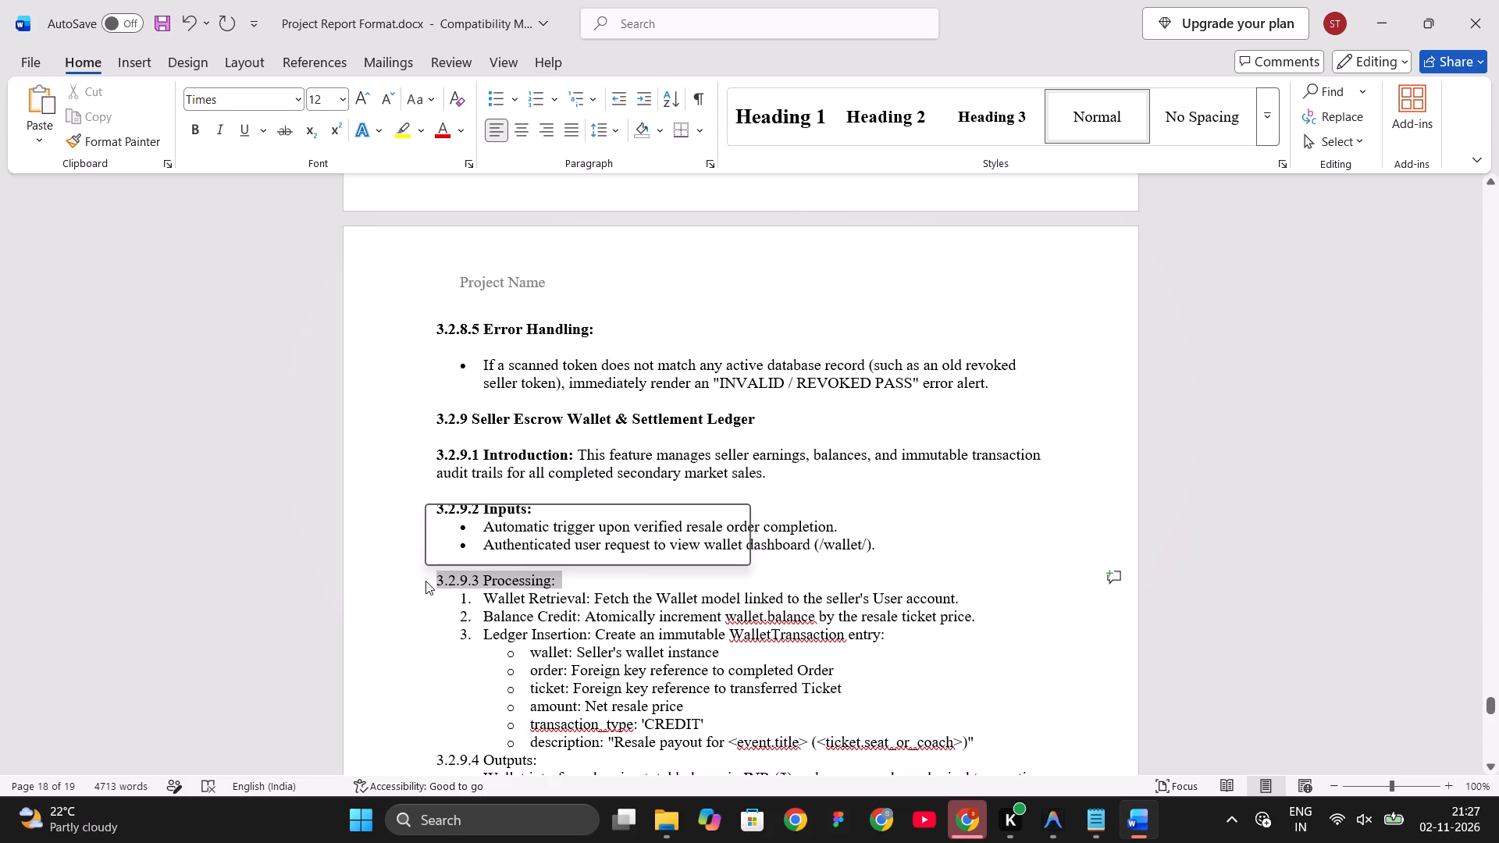
click(443, 549)
Insert an unbulleted blank line above the heading "3.2.9.4 Outputs:" and make the heading bold.
scroll(443, 549, down, 2)
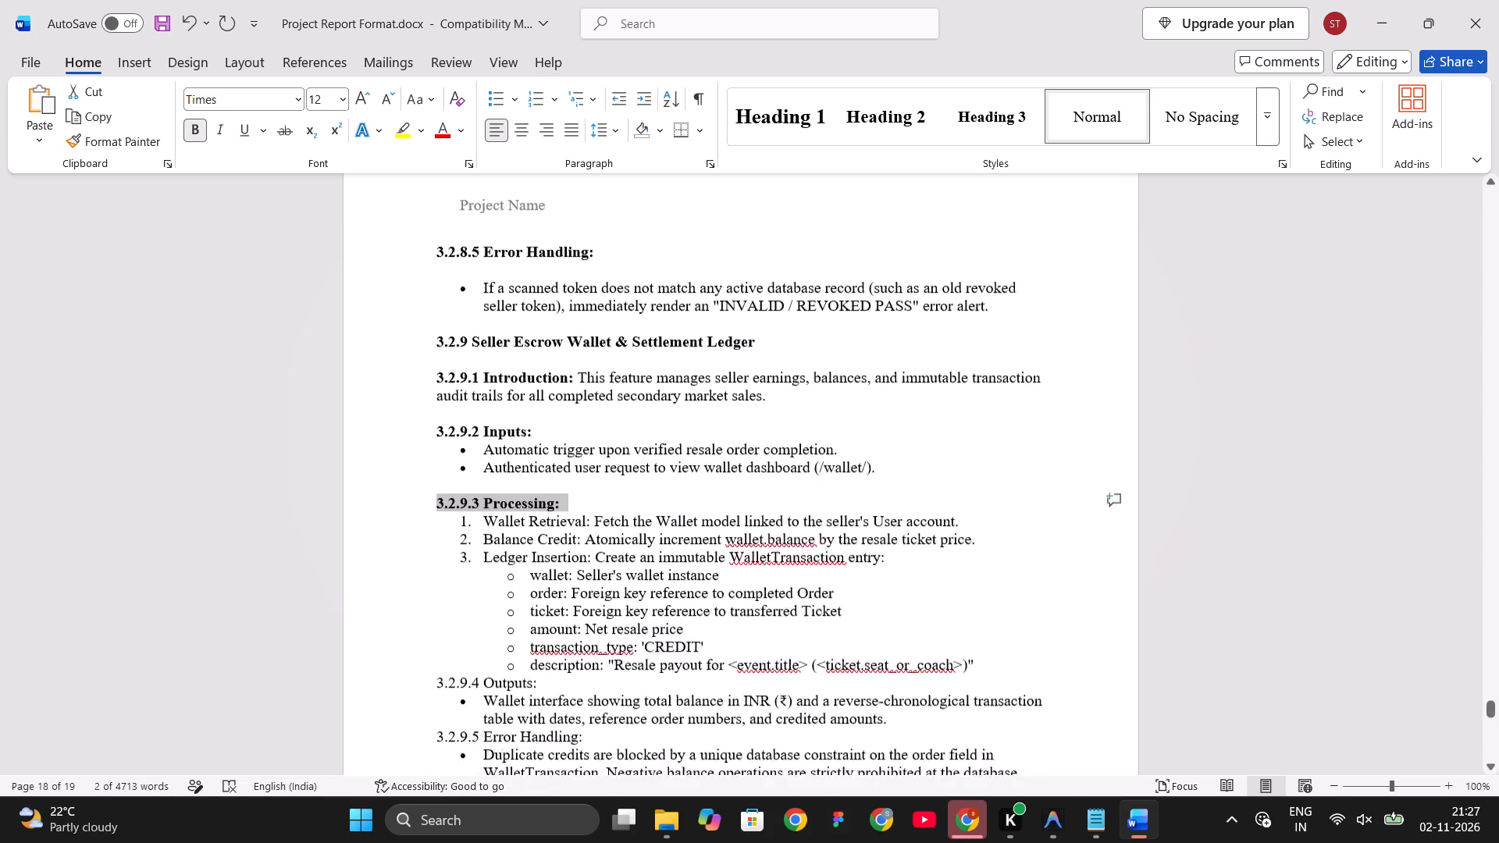
click(583, 450)
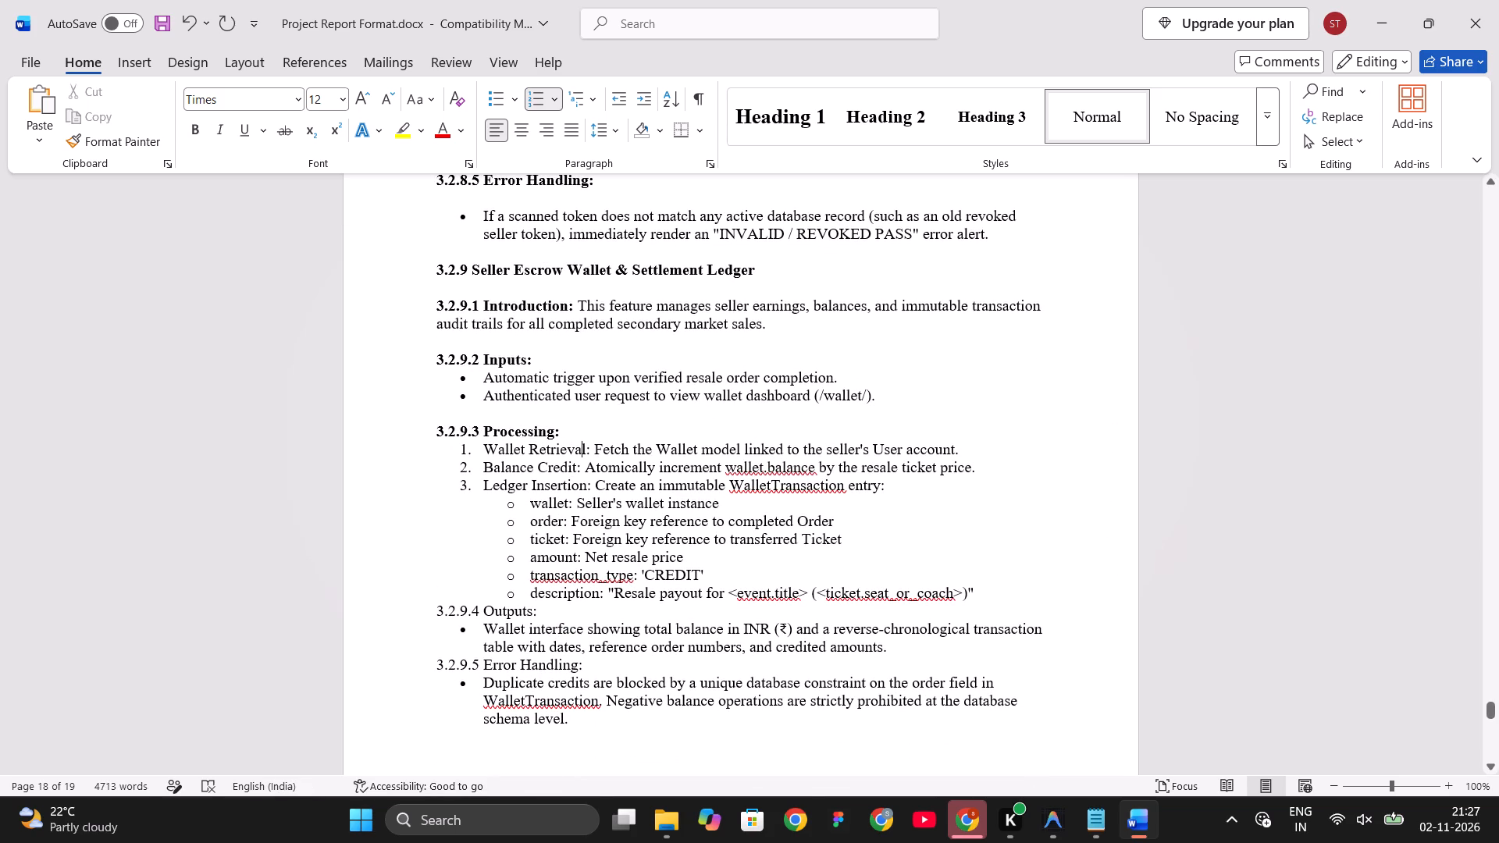
click(985, 589)
key(Return)
key(BackSpace)
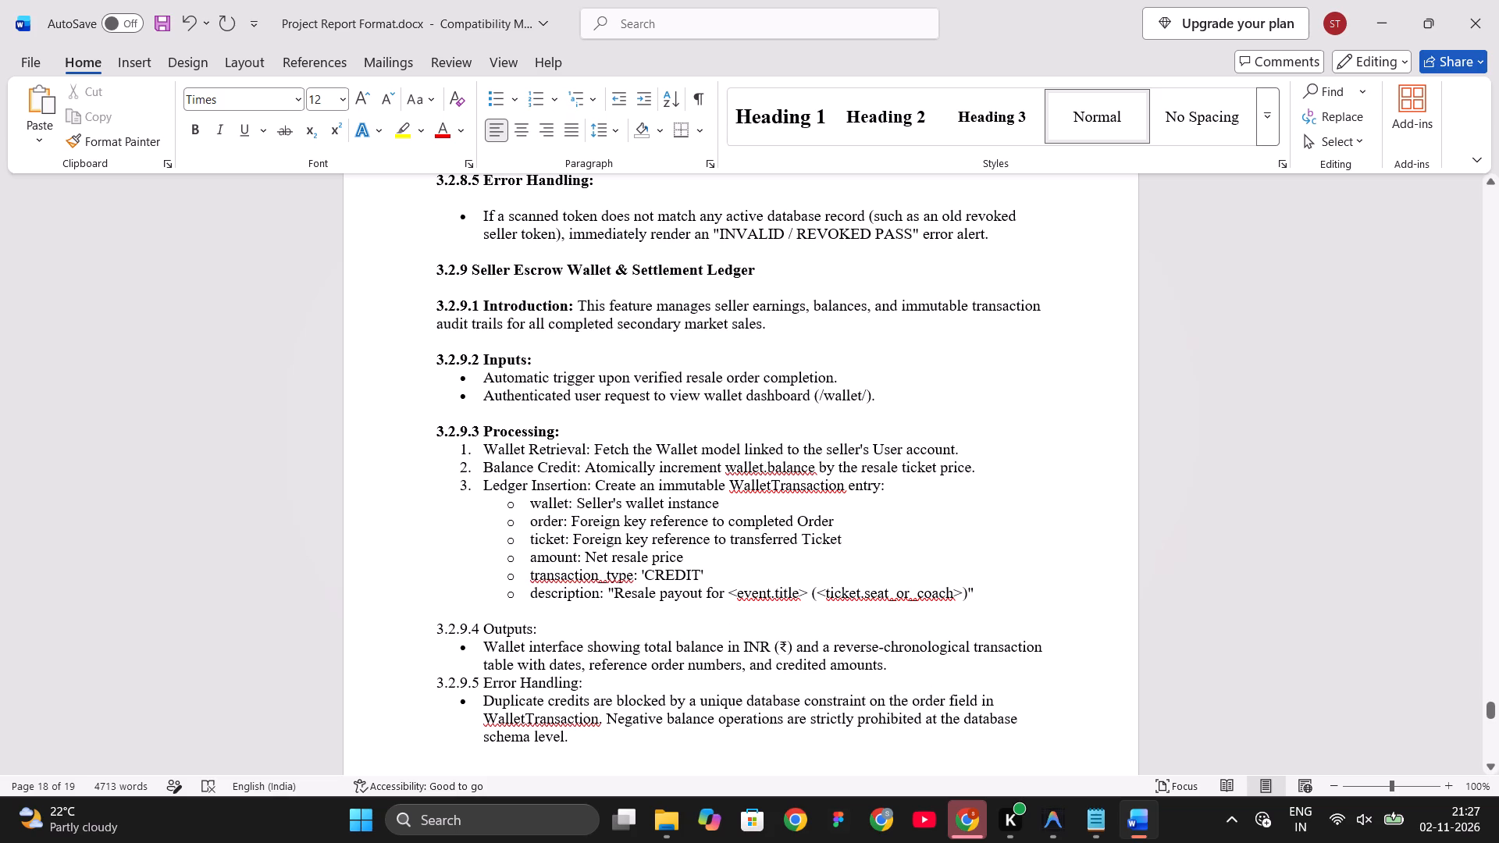
click(546, 633)
drag(546, 633, 435, 631)
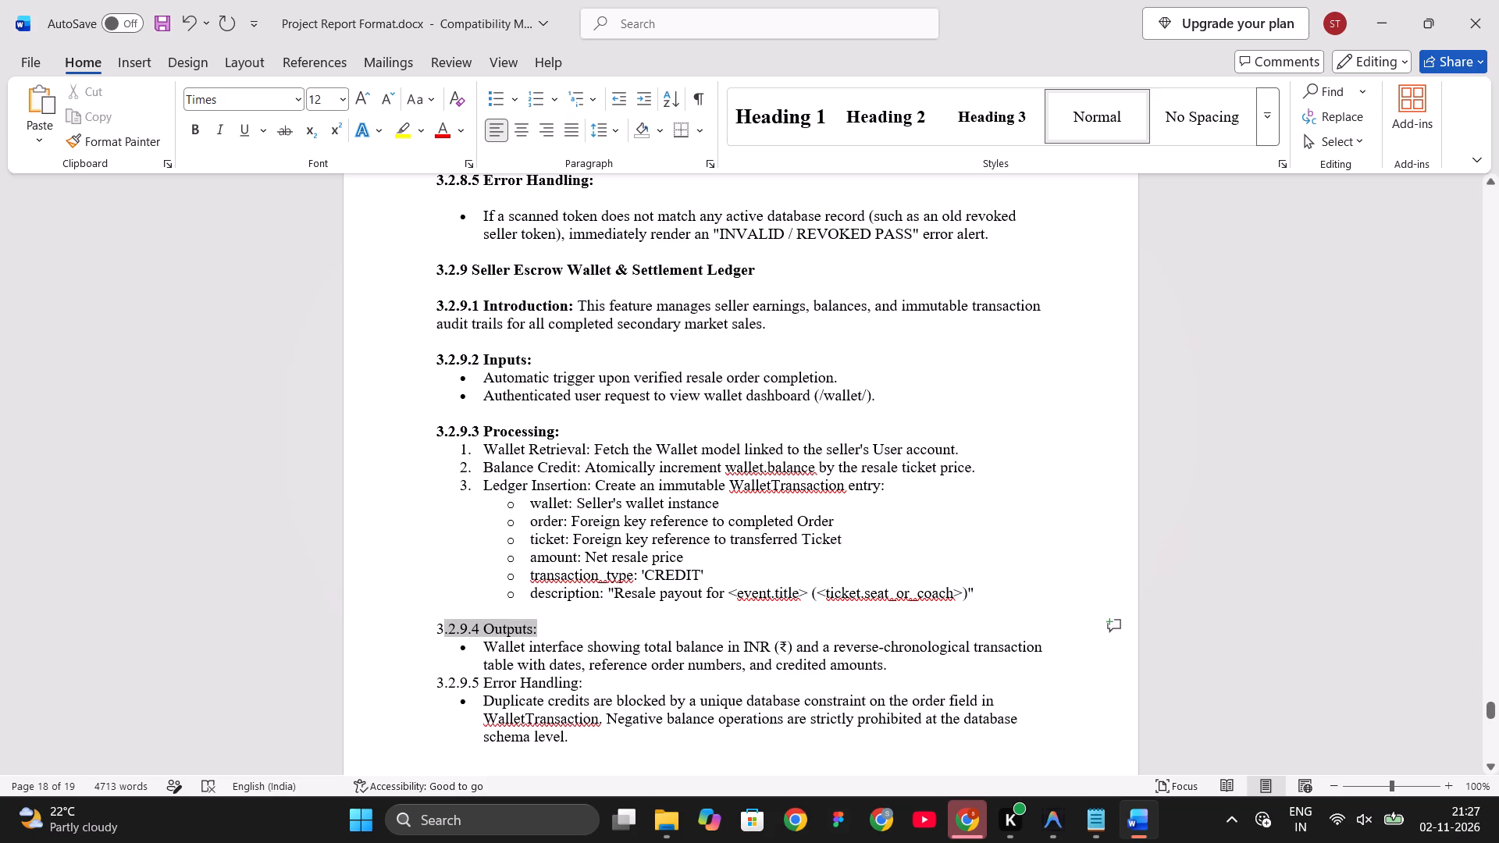
drag(435, 631, 433, 631)
click(447, 598)
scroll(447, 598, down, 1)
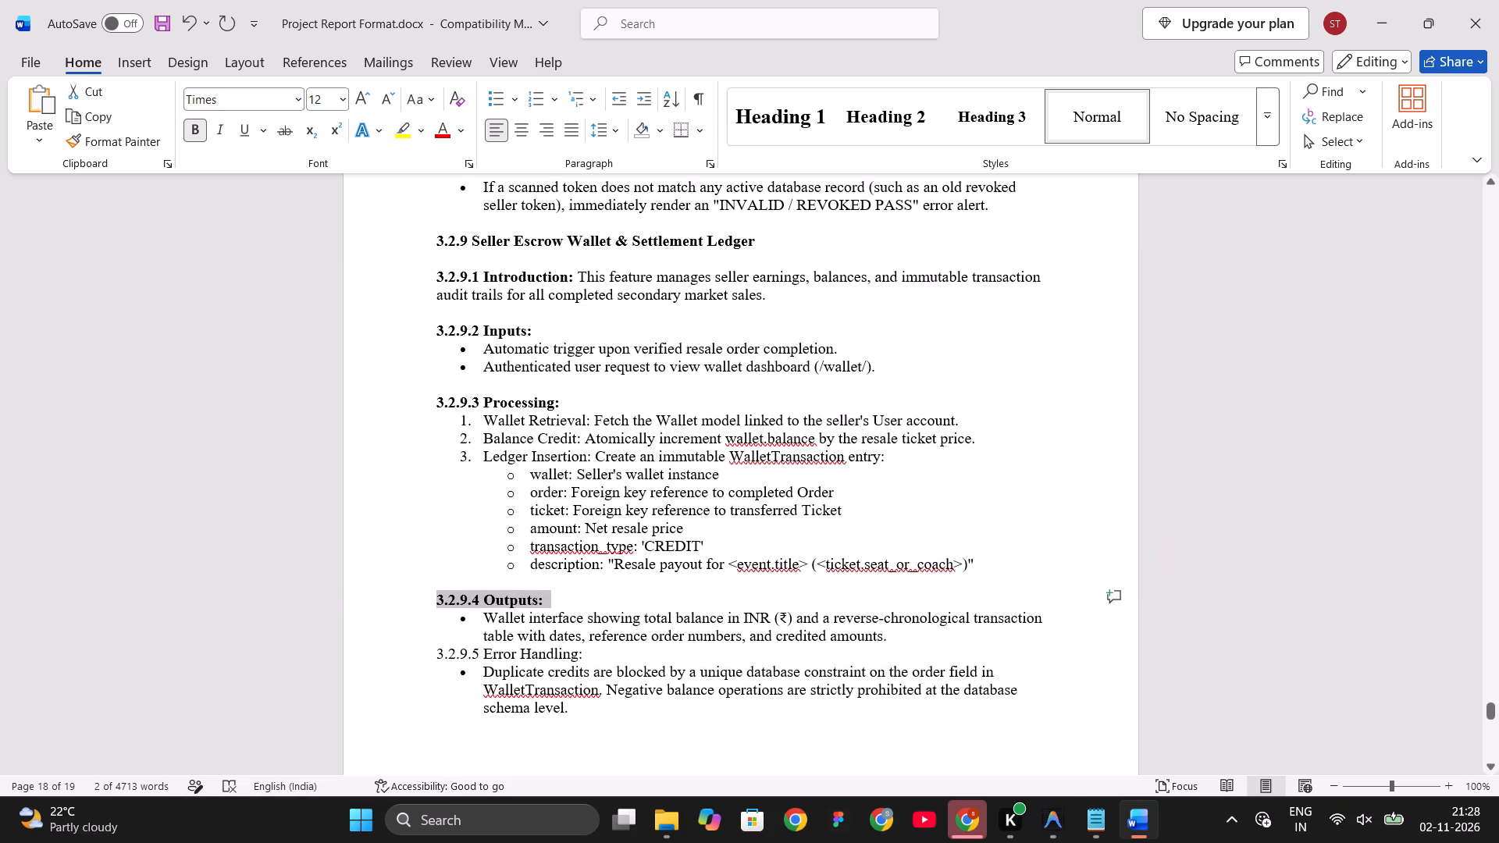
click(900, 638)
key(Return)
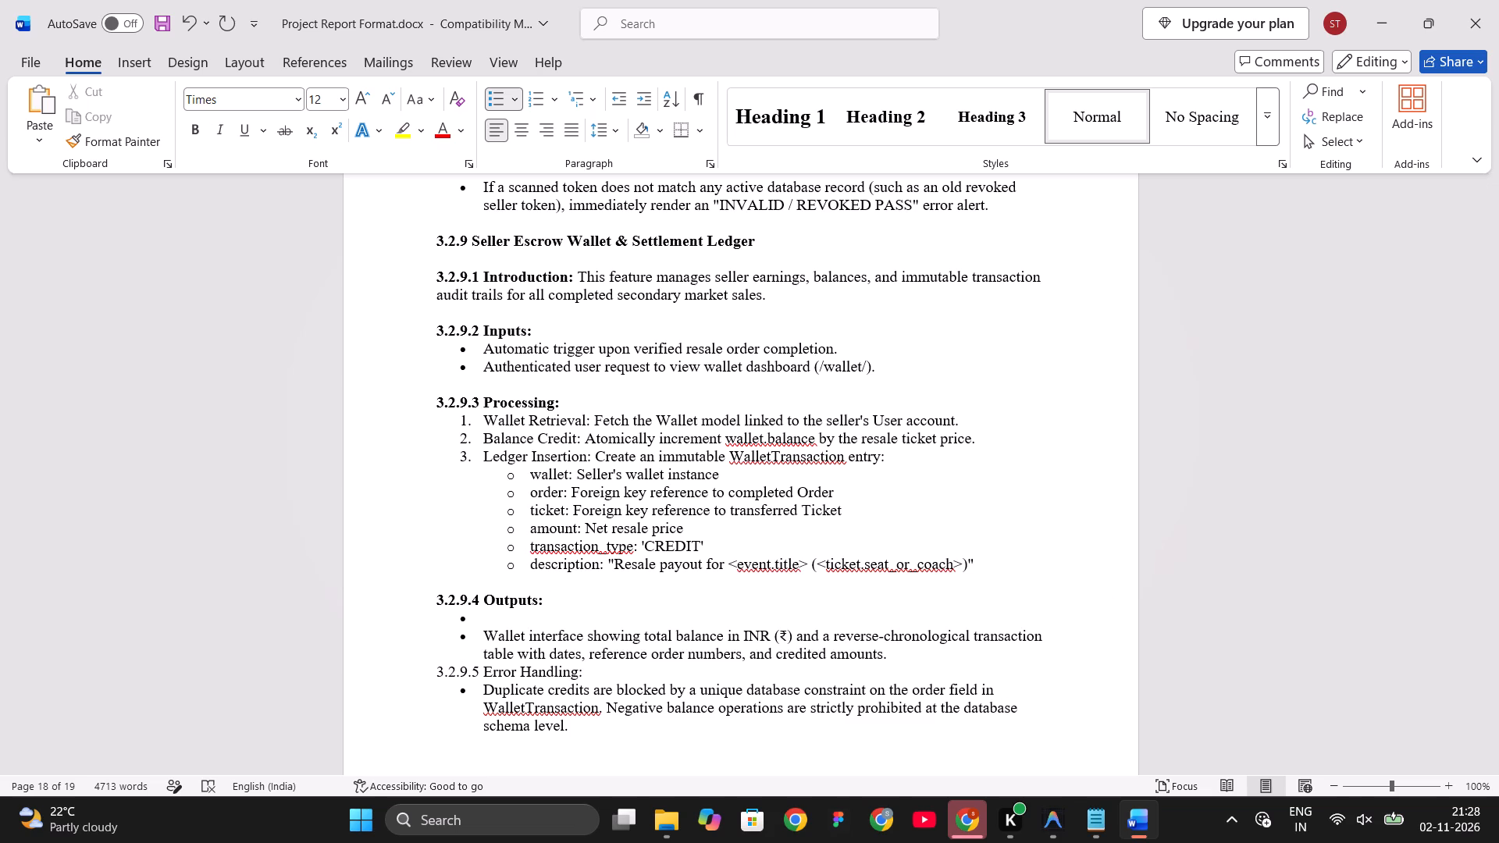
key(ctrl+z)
Insert an unbulleted blank line above the heading "3.2.9.5 Error Handling:" and make the heading bold.
click(911, 638)
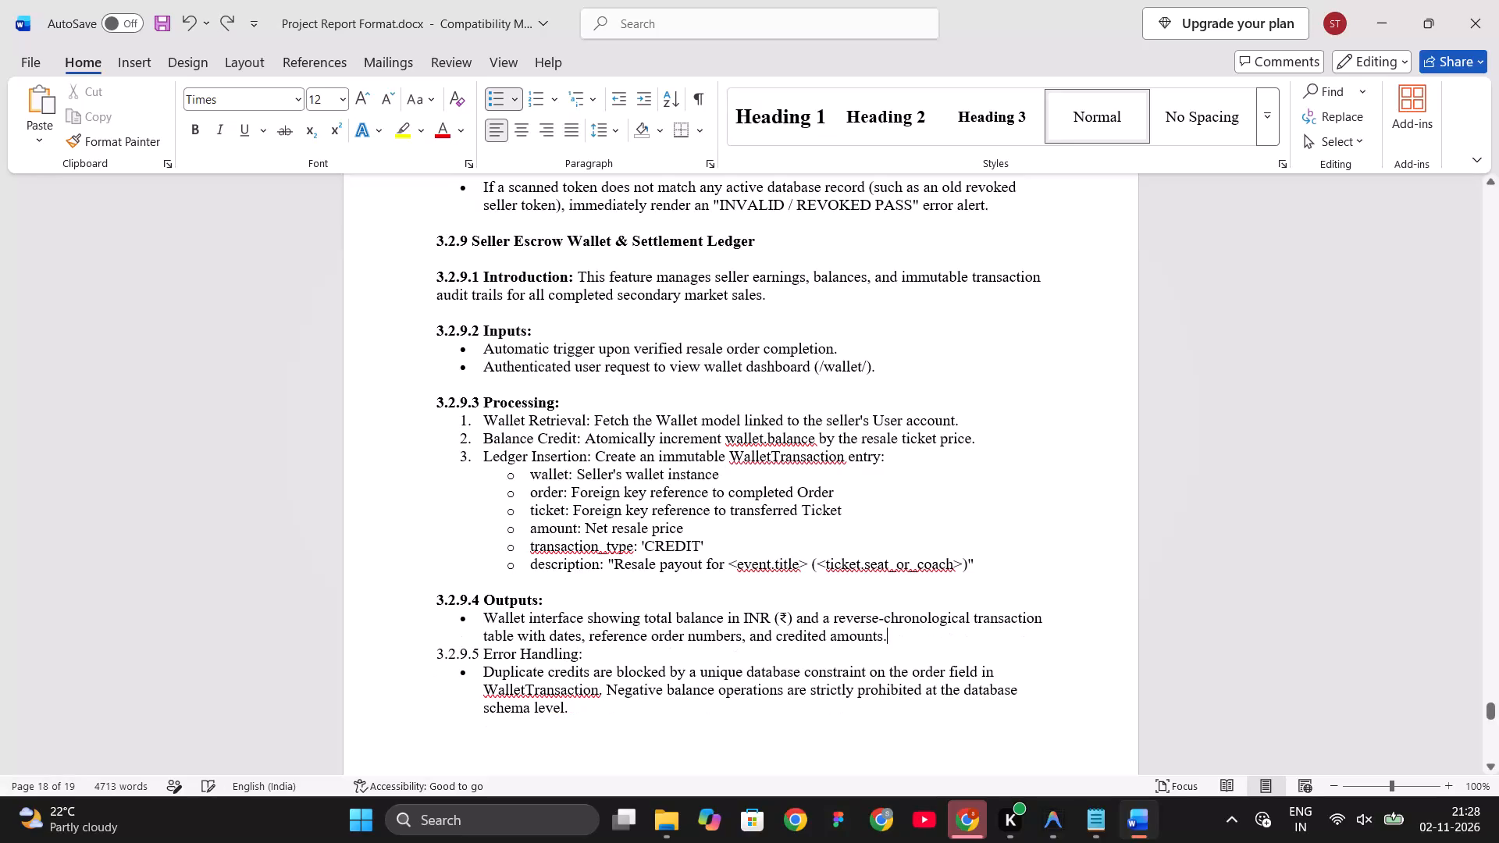
key(Return)
key(BackSpace)
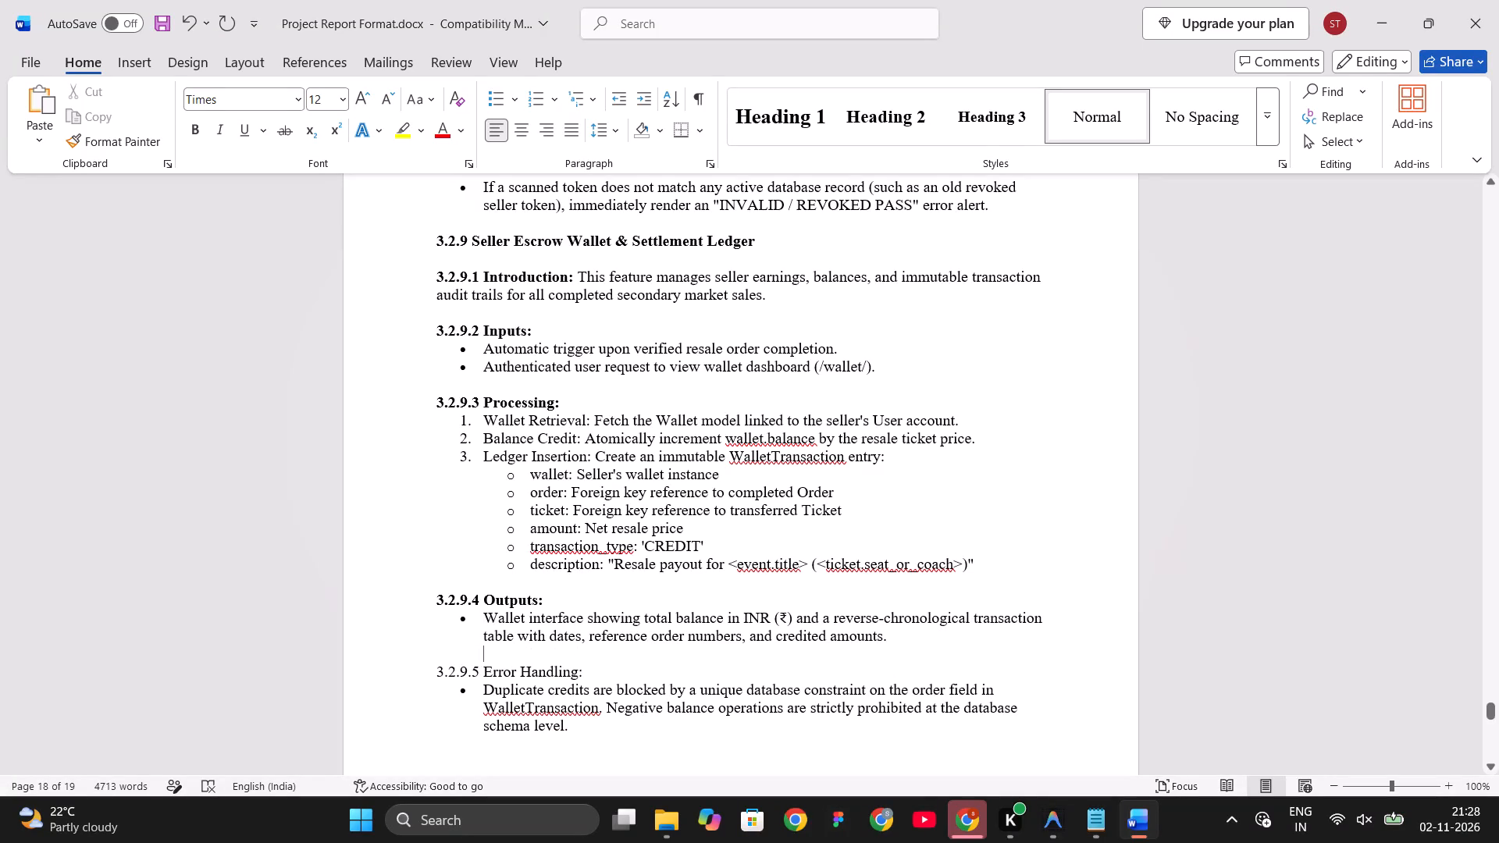
click(584, 674)
drag(584, 674, 435, 673)
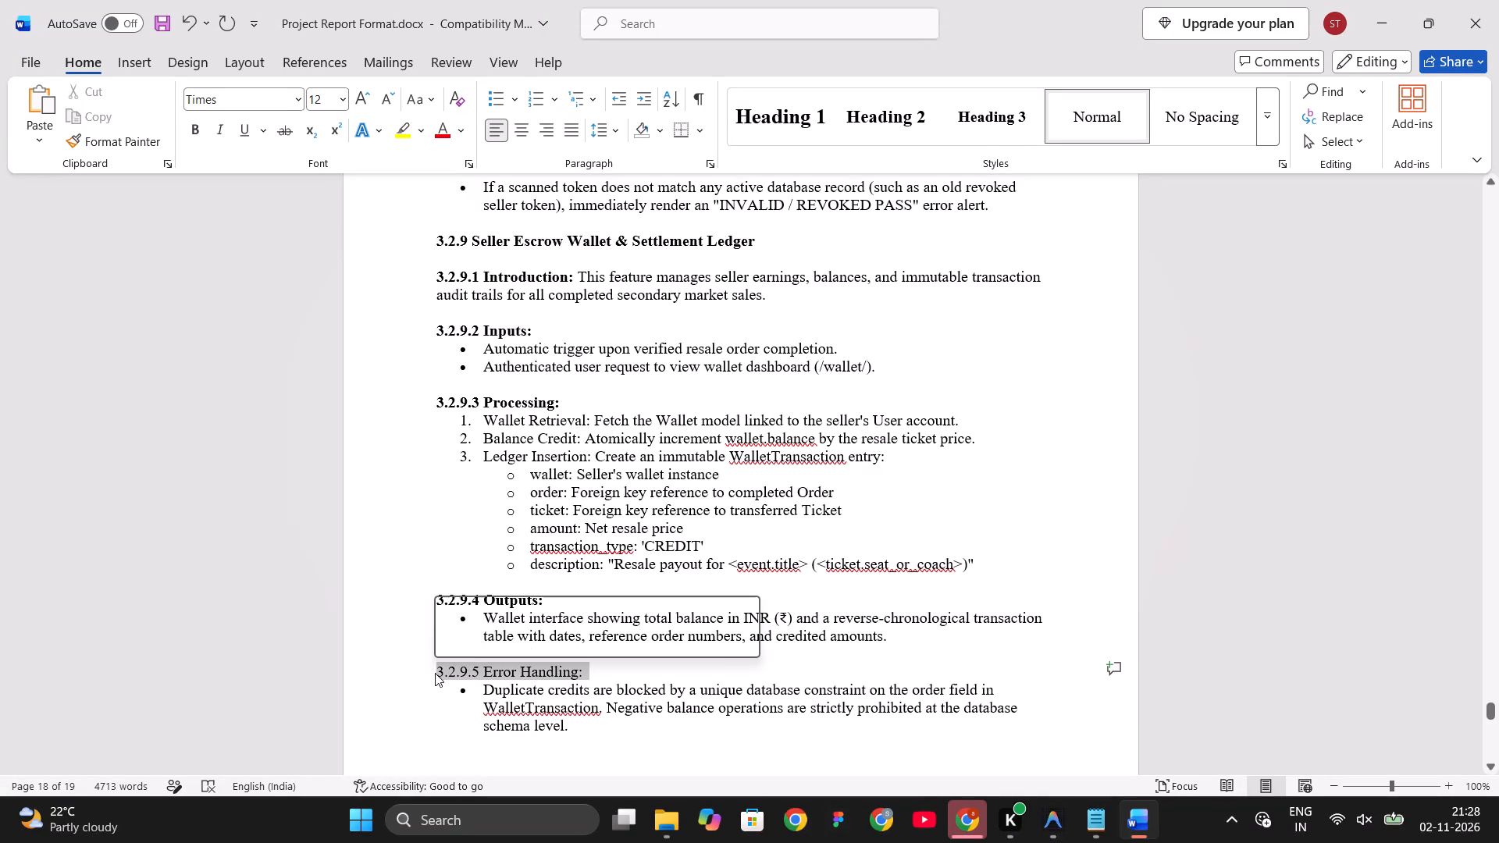
click(445, 646)
Insert a blank line between each of the 3.2.9.4 Outputs and 3.2.9.5 Error Handling headings and its bullet item.
scroll(445, 646, down, 1)
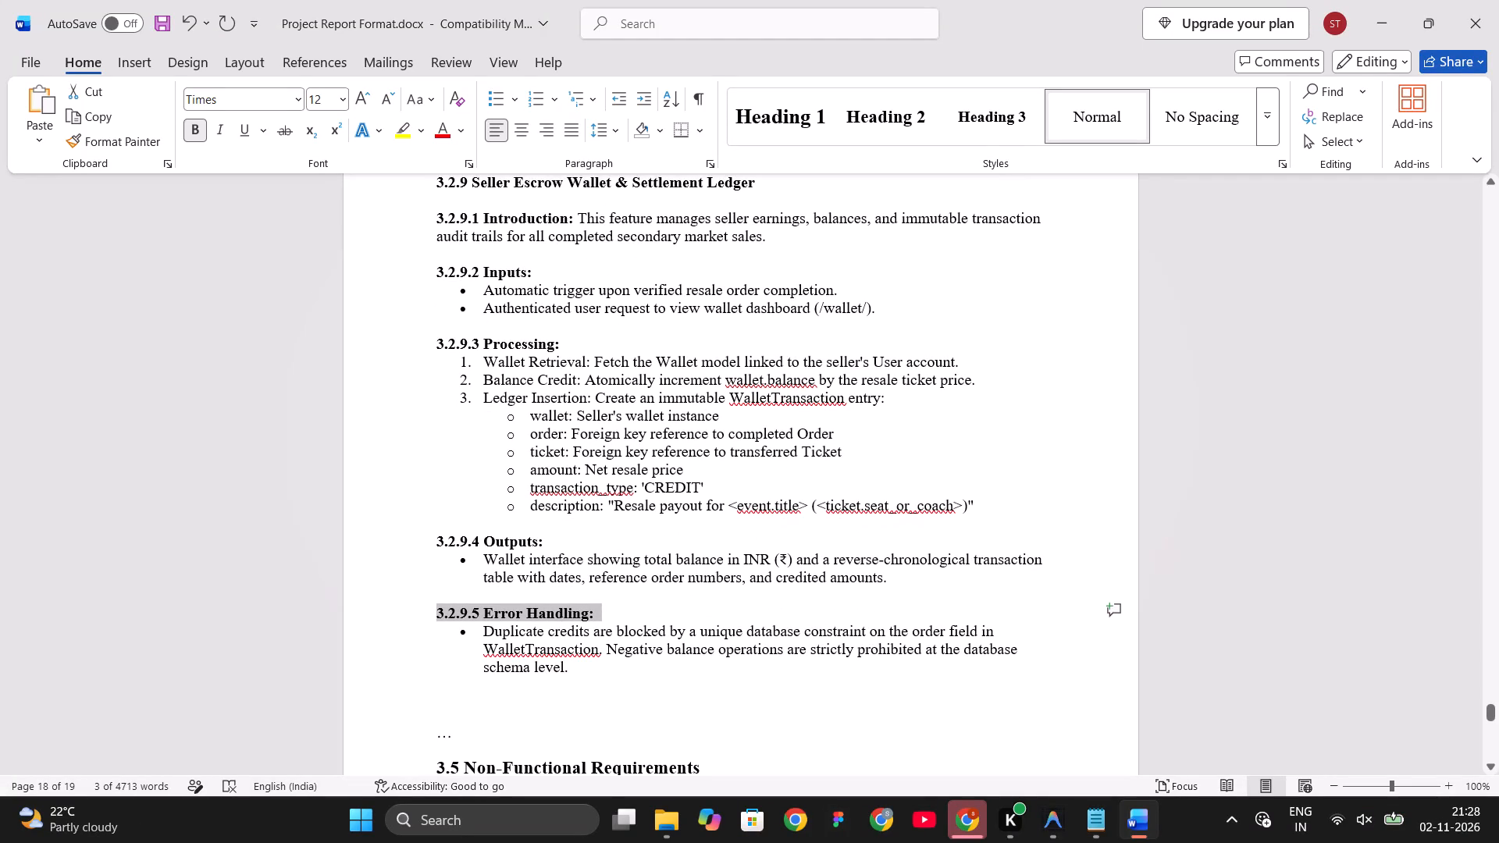
click(611, 602)
click(608, 615)
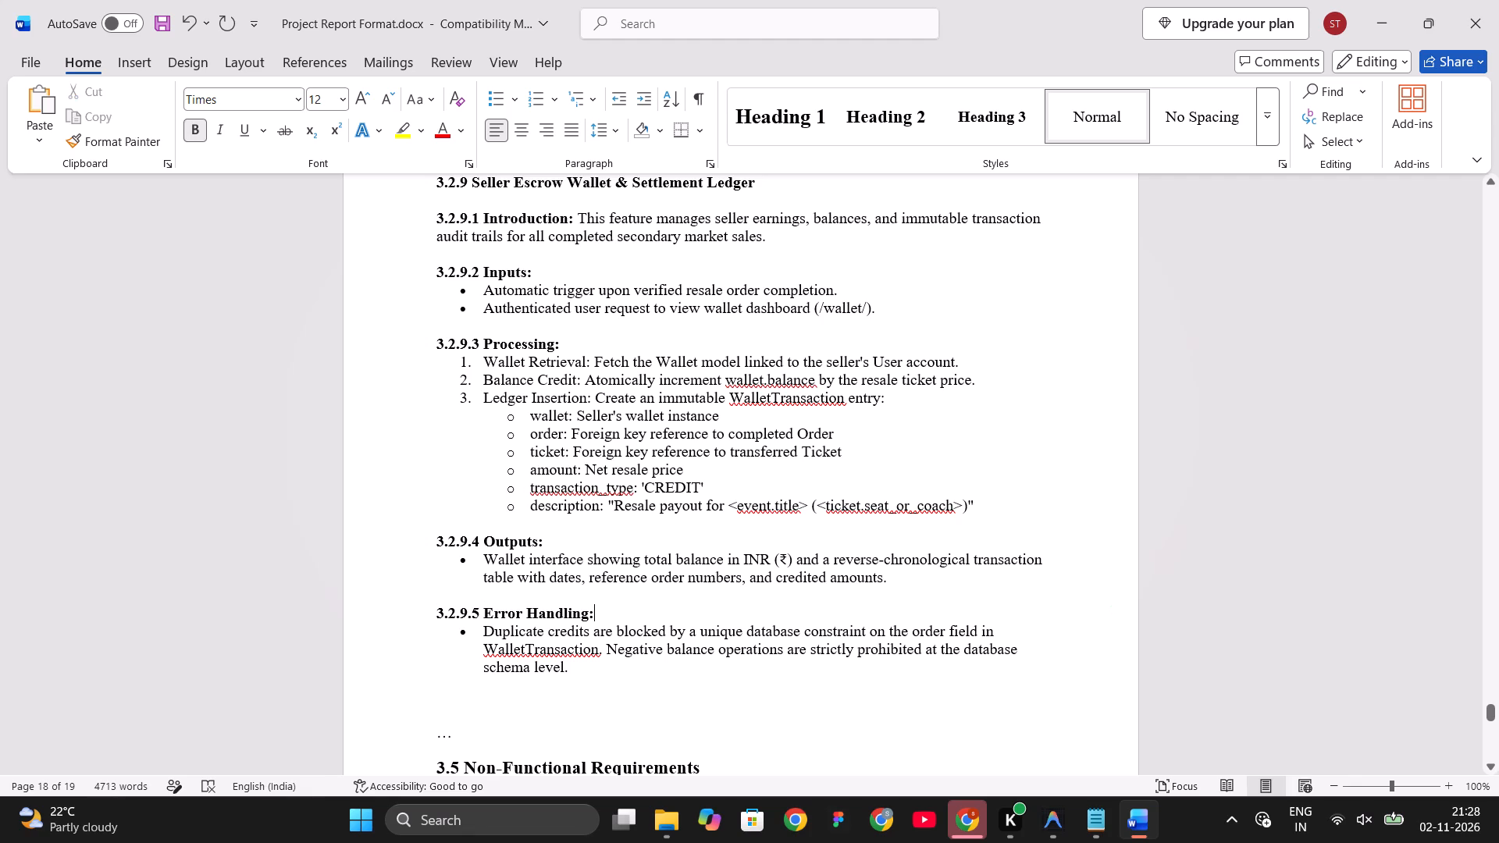
click(558, 545)
key(Return)
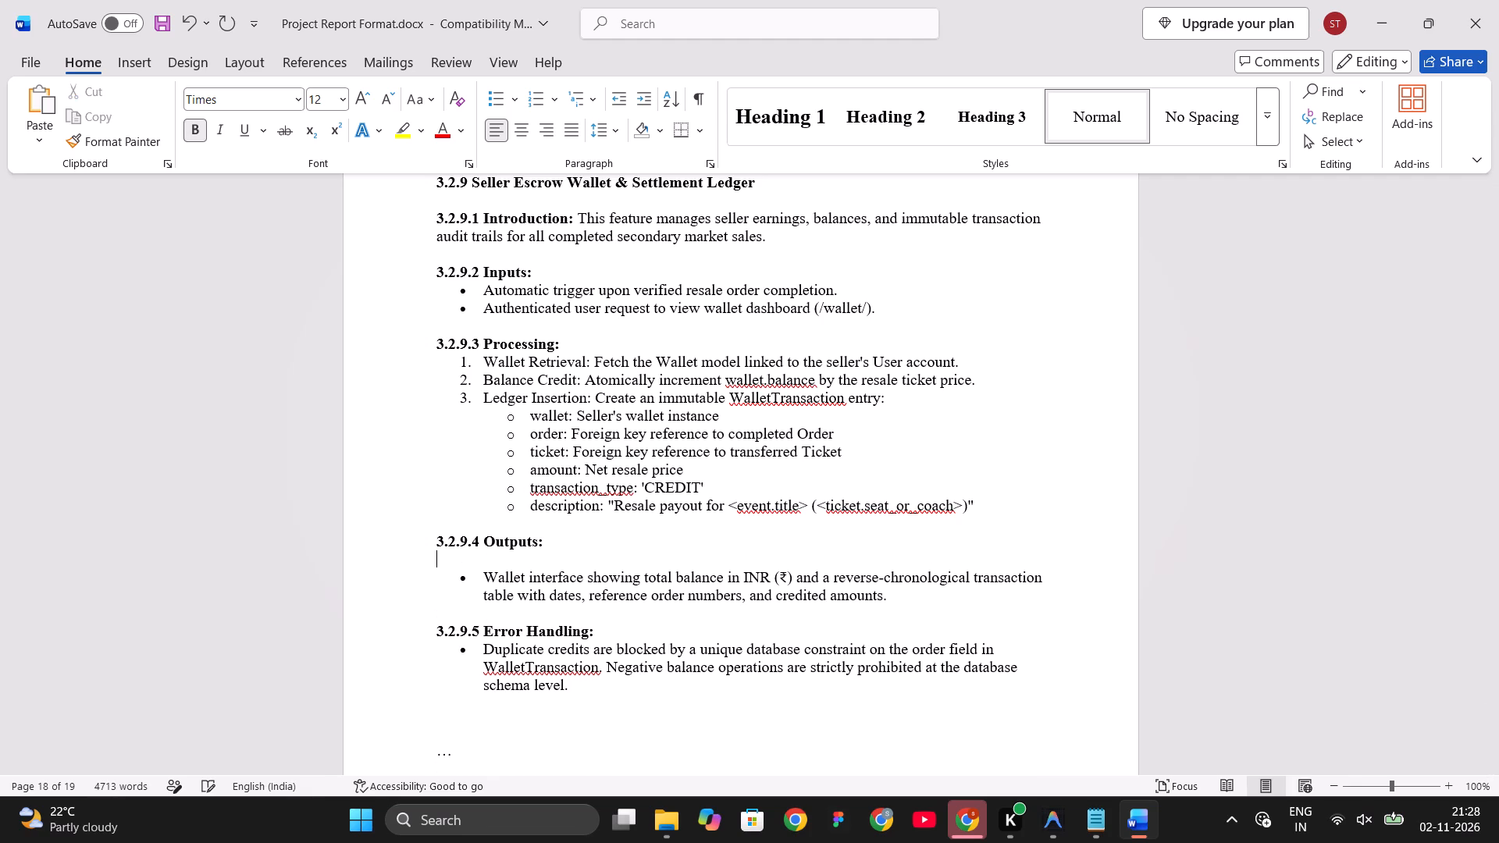
click(605, 633)
key(Return)
Replace the "…" placeholder and extra blank lines above 3.5 Non-Functional Requirements with one unbulleted blank line.
scroll(605, 633, down, 1)
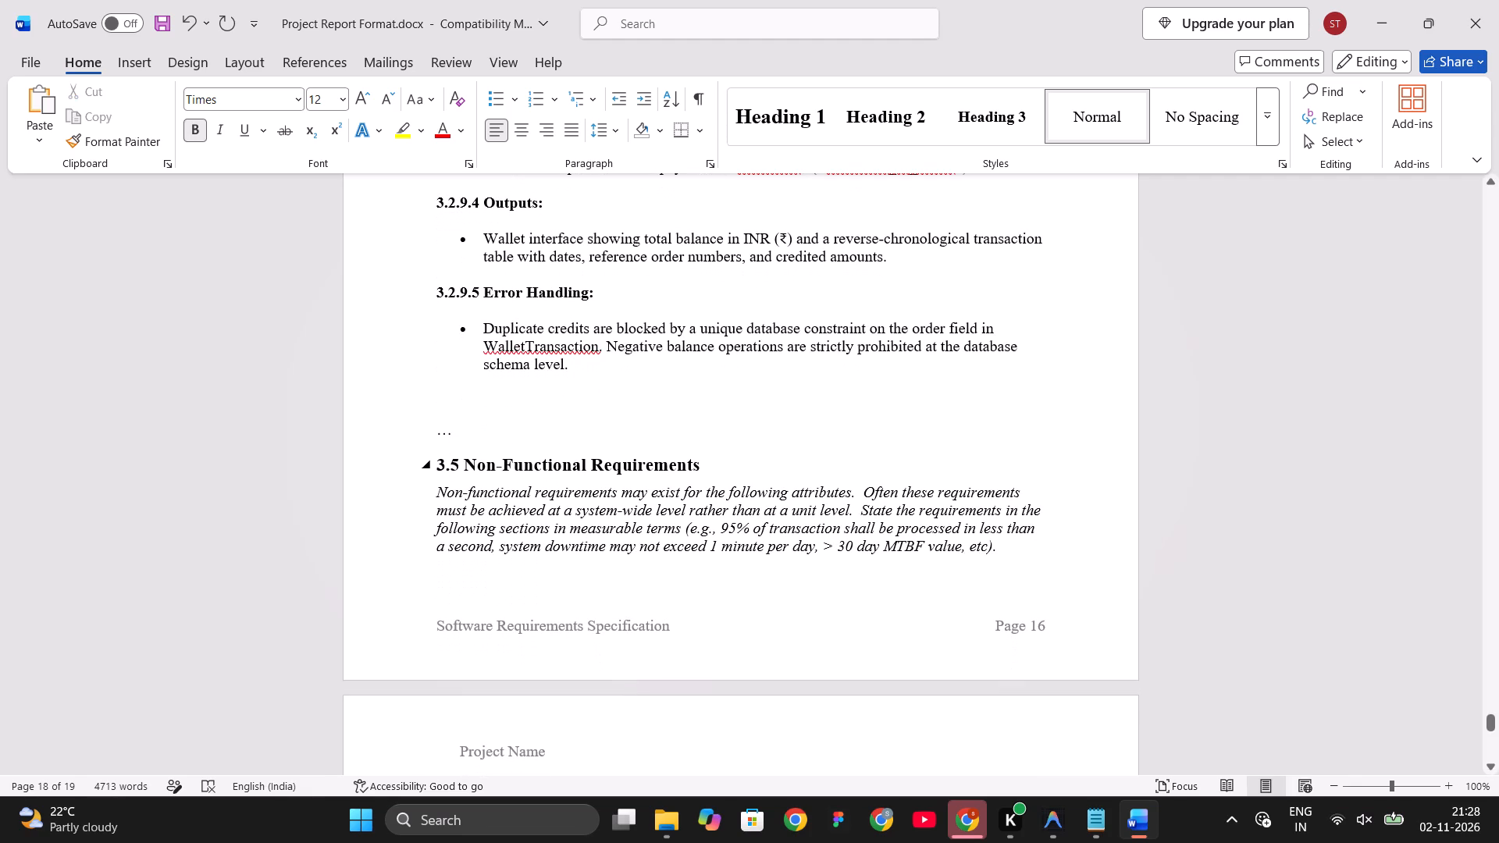
click(479, 447)
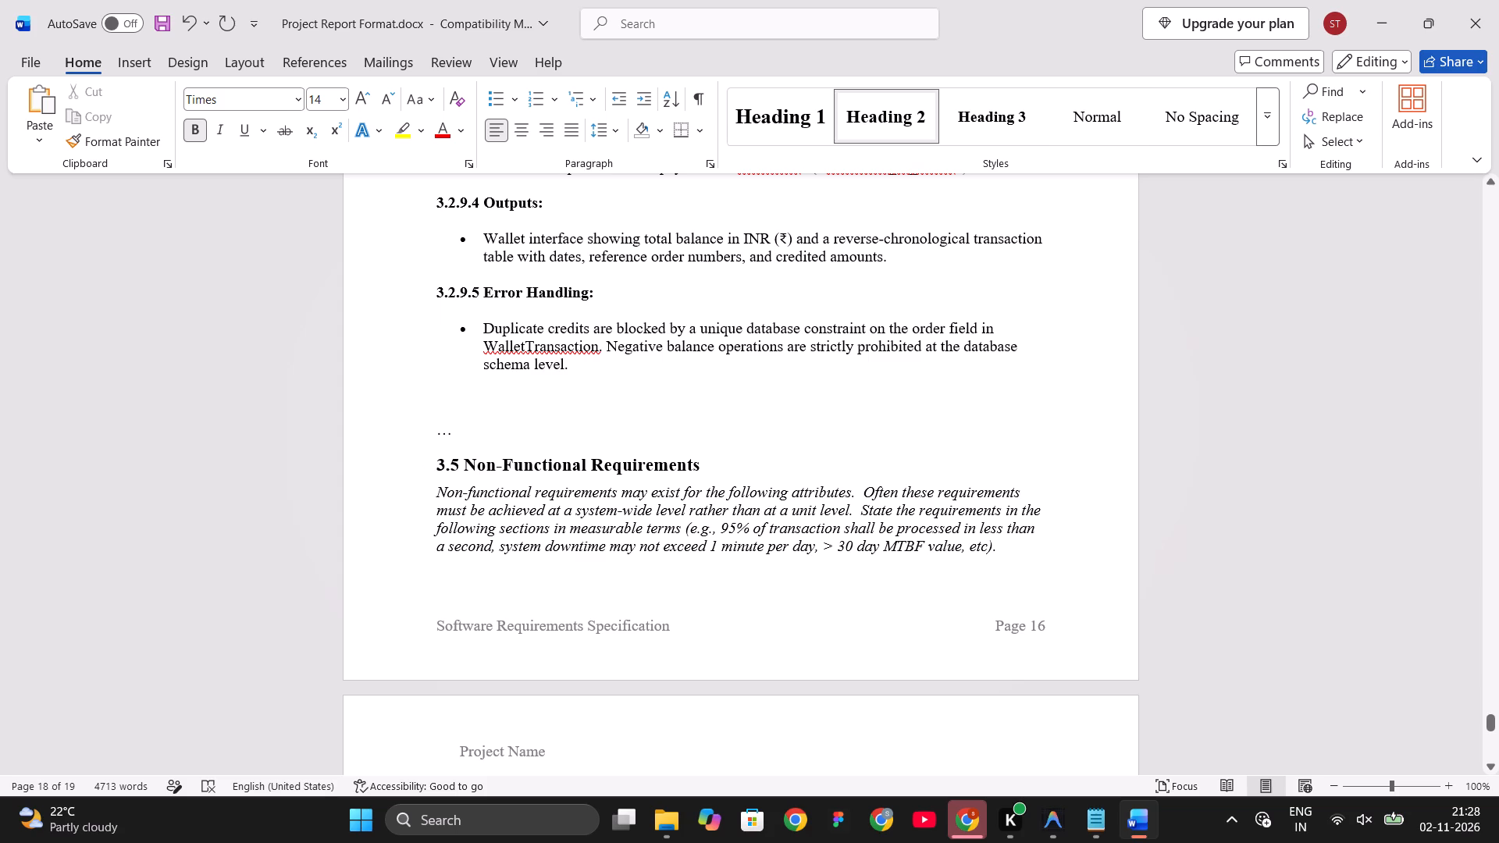
click(451, 432)
key(BackSpace)
key(BackSpace)
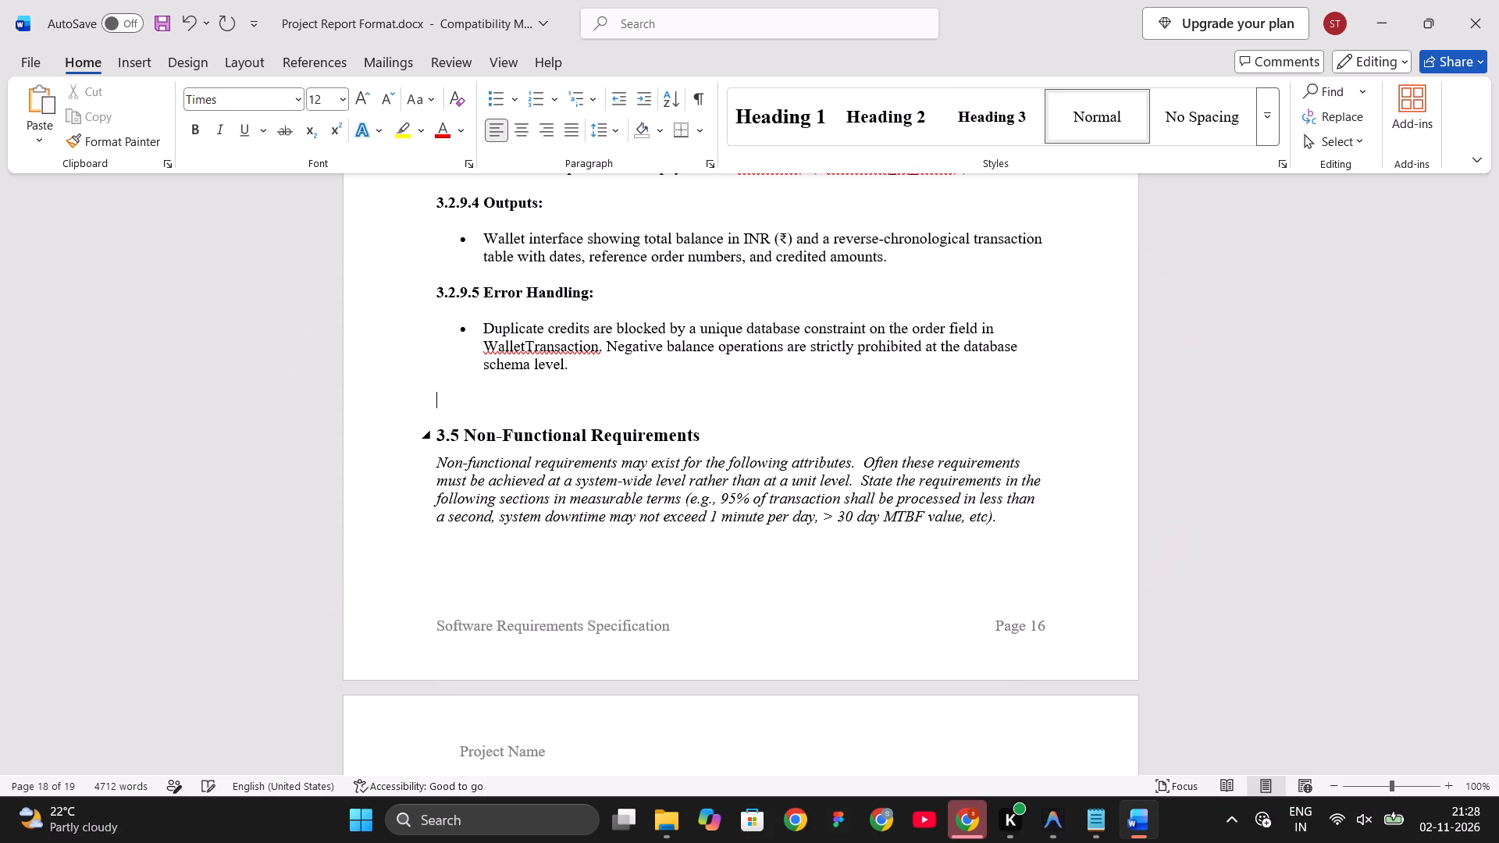
key(BackSpace)
key(BackSpace)
key(Return)
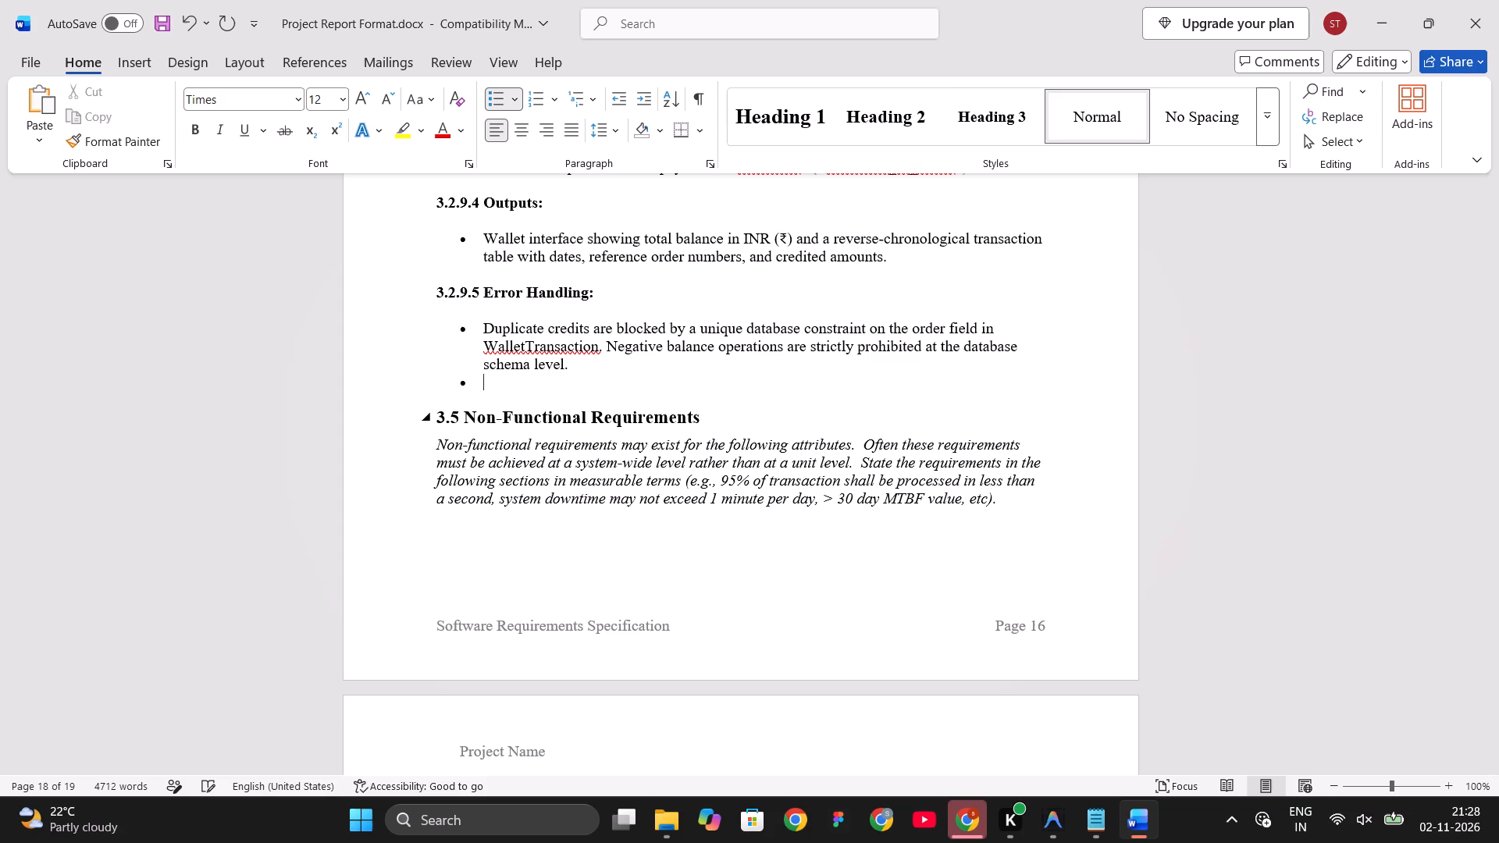
key(BackSpace)
Look through the remaining template sections from 3.5 Non-Functional Requirements to the appendices.
scroll(451, 432, down, 3)
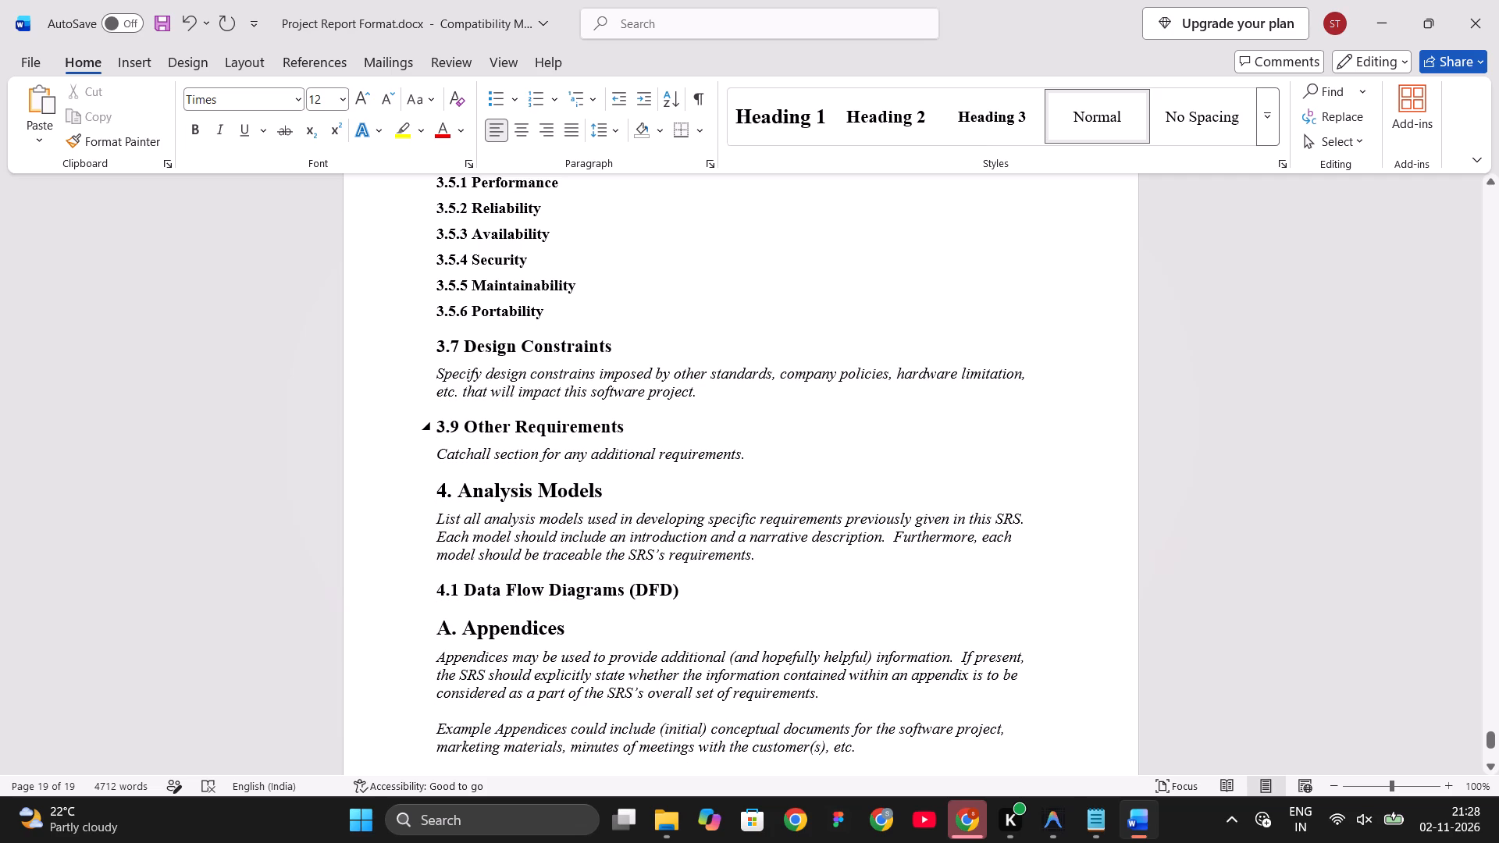
scroll(451, 432, down, 2)
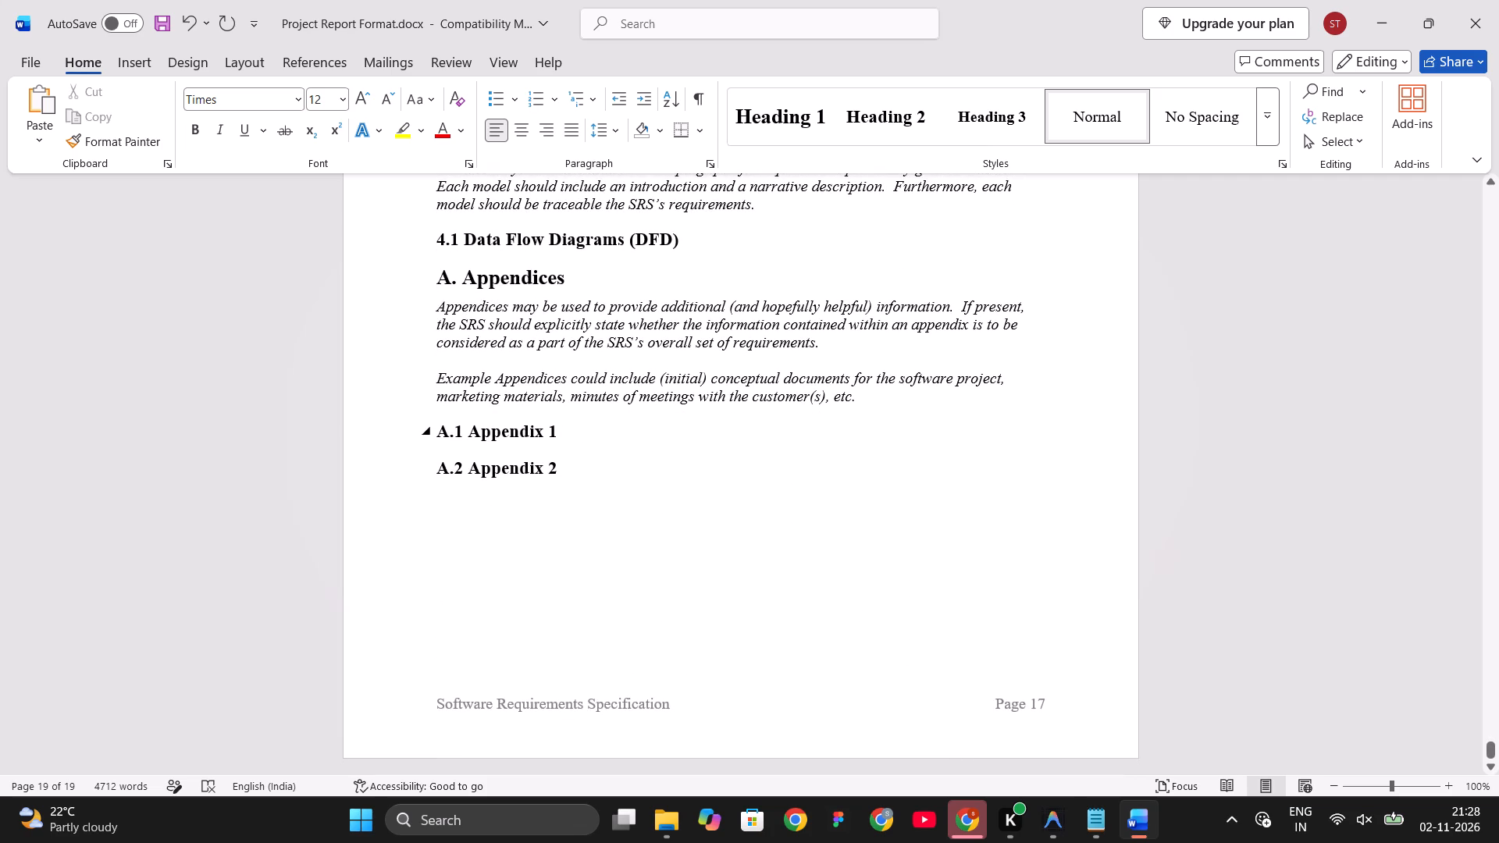
scroll(451, 432, down, 1)
scroll(451, 432, up, 2)
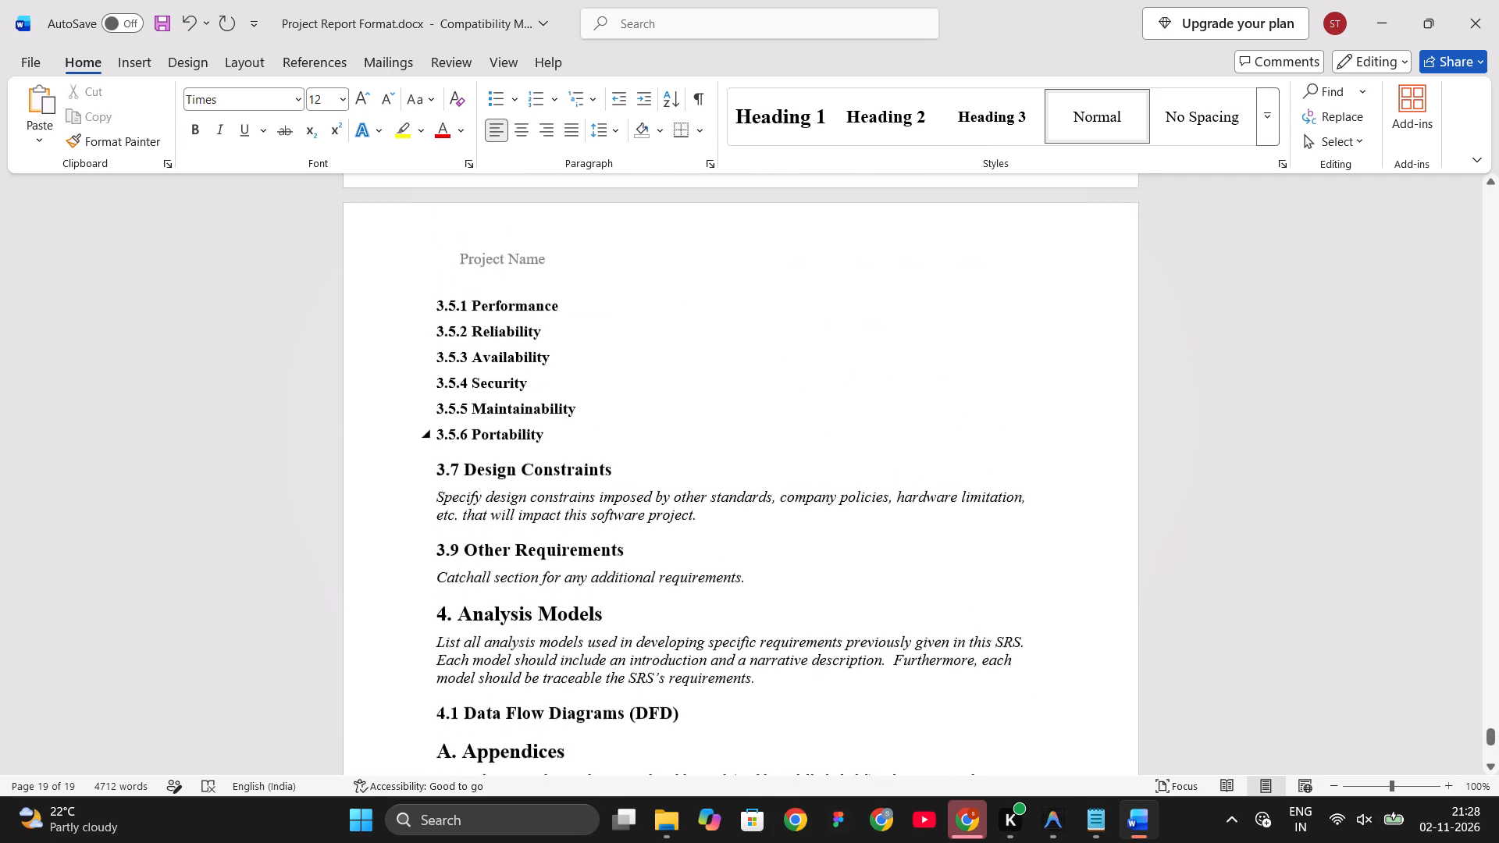
scroll(451, 432, up, 1)
scroll(451, 432, right, 1)
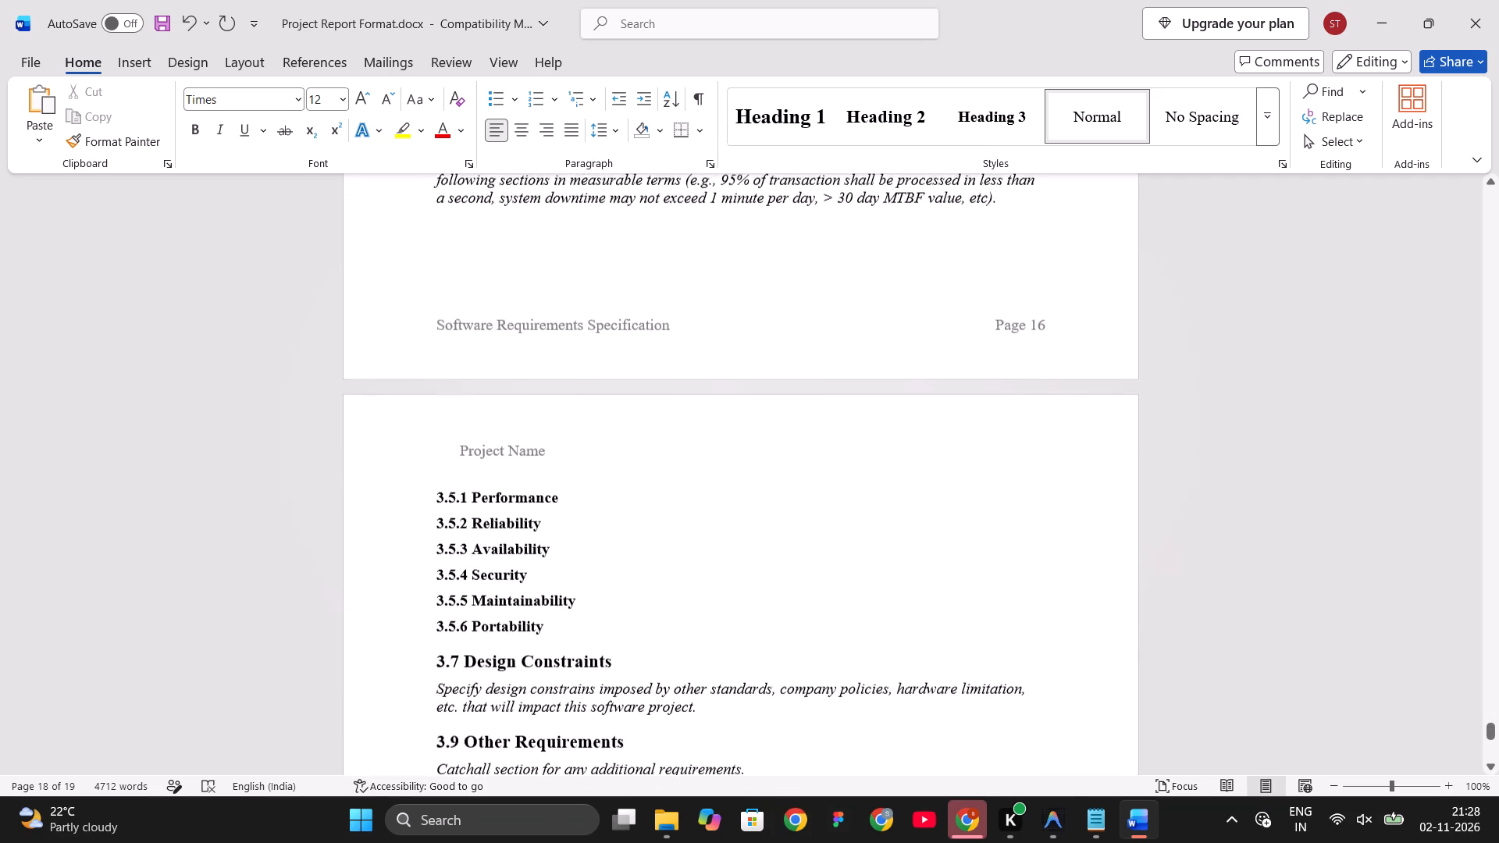
scroll(451, 432, up, 1)
scroll(515, 438, down, 1)
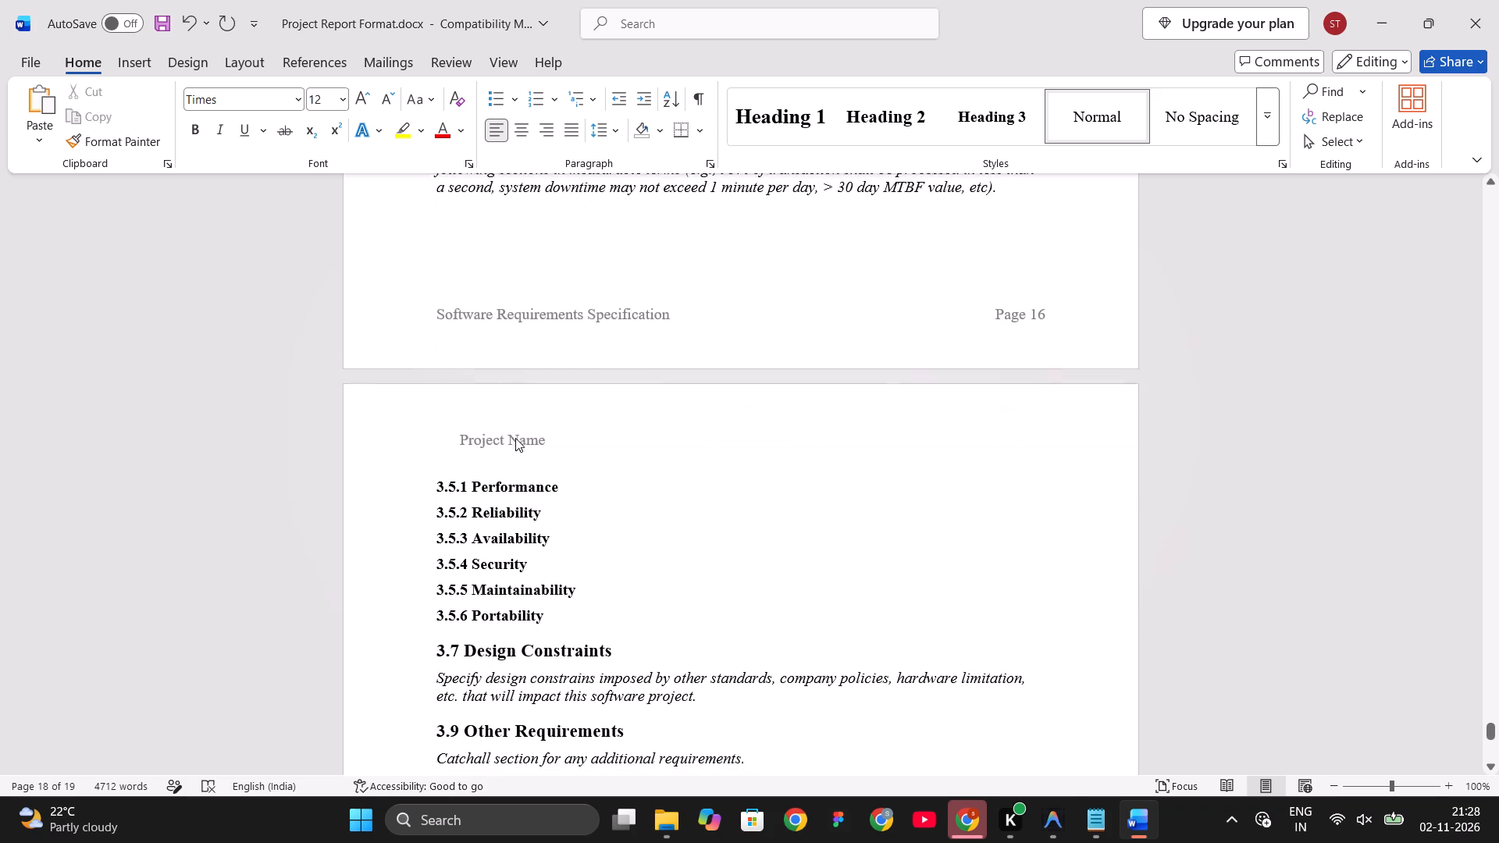
drag(577, 607, 436, 218)
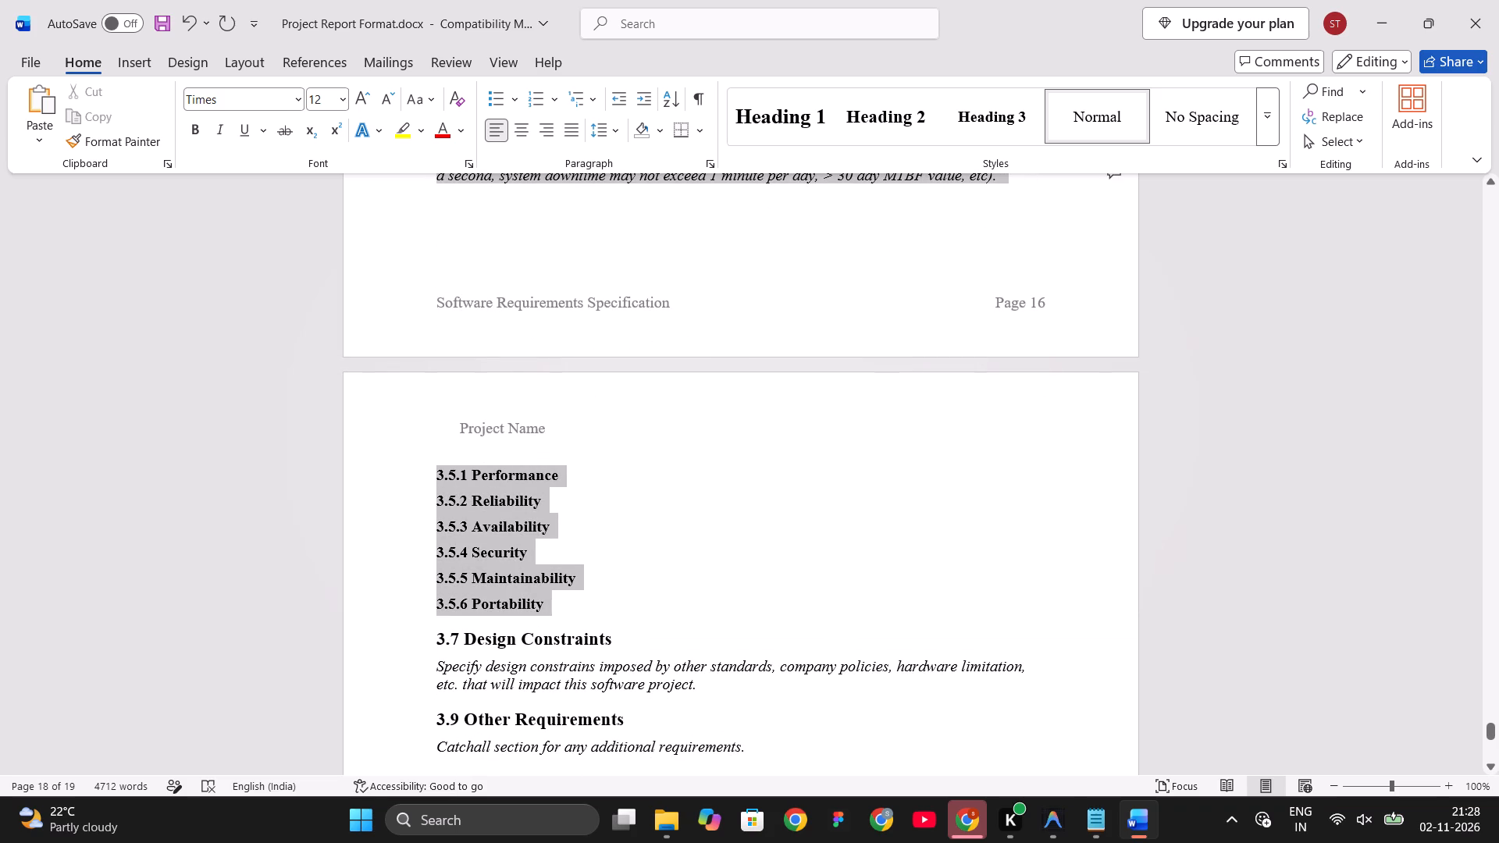
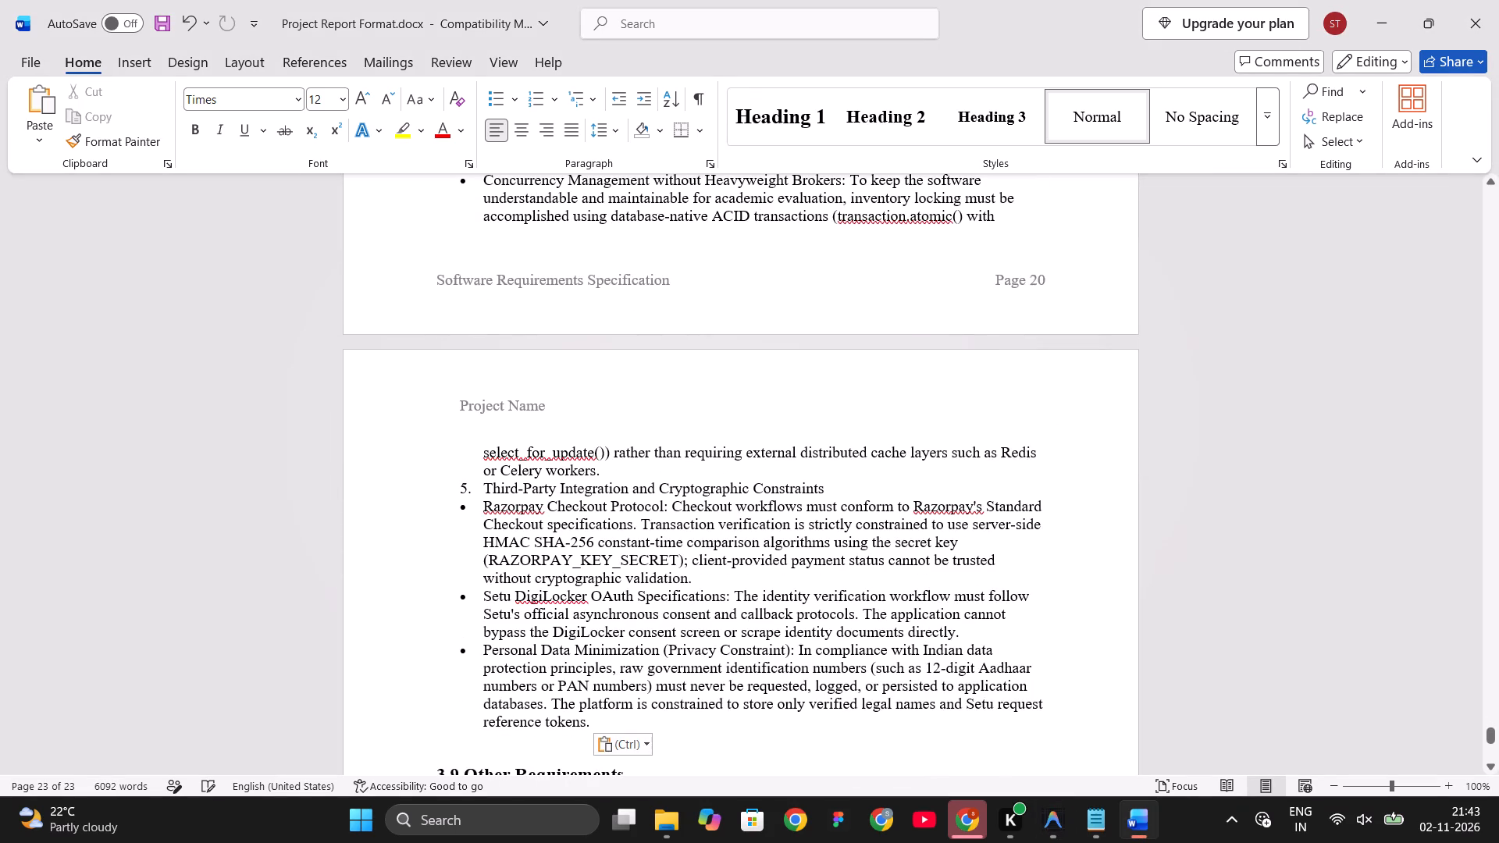
Bold the Third-Party Integration and Cryptographic Constraints heading and set it off with a plain blank line above and below.
click(608, 472)
key(Return)
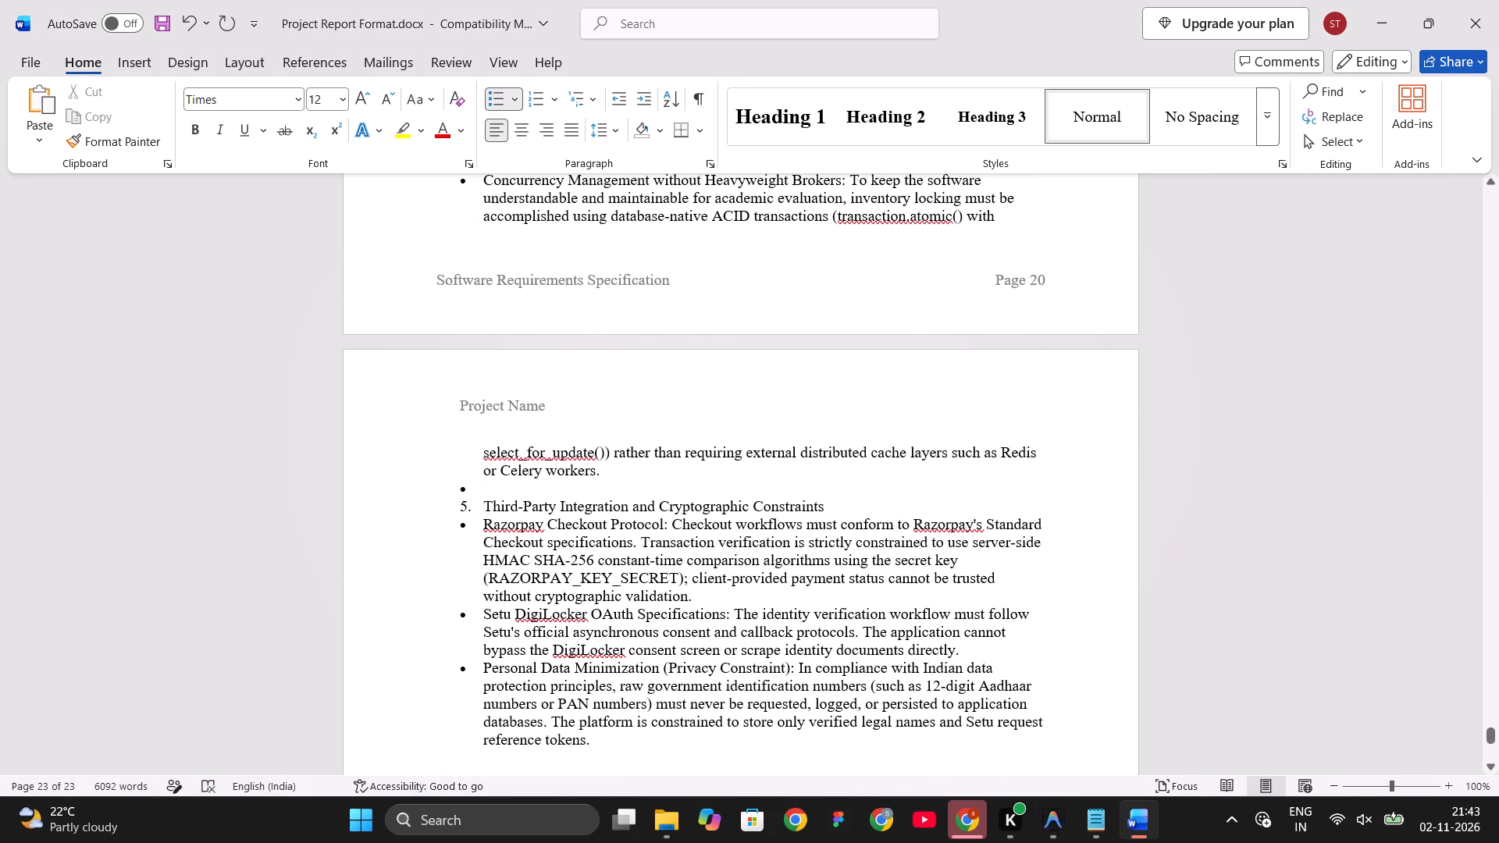
key(BackSpace)
drag(830, 507, 449, 503)
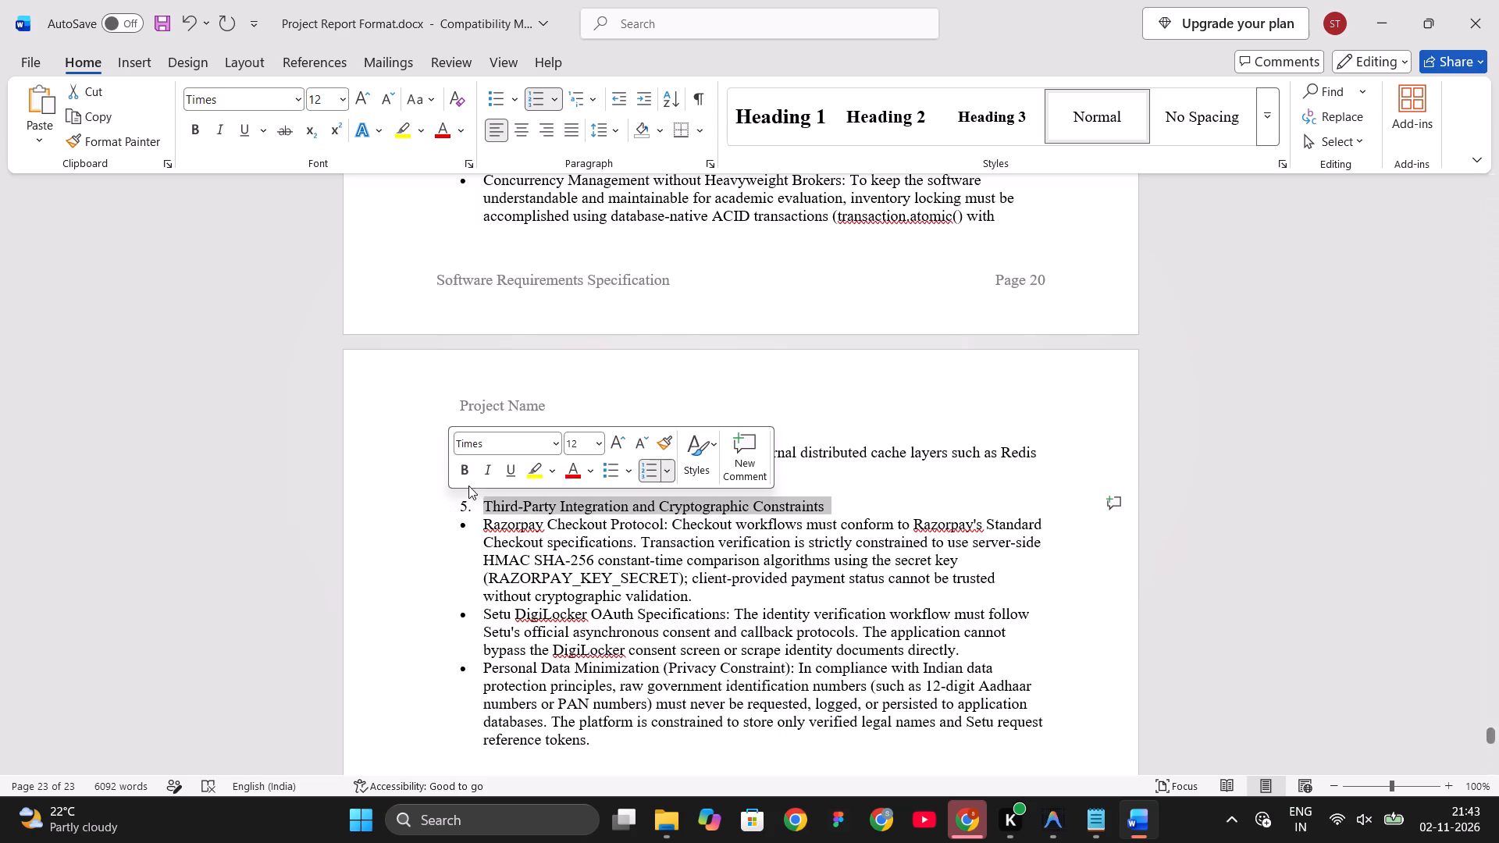
click(464, 465)
click(463, 488)
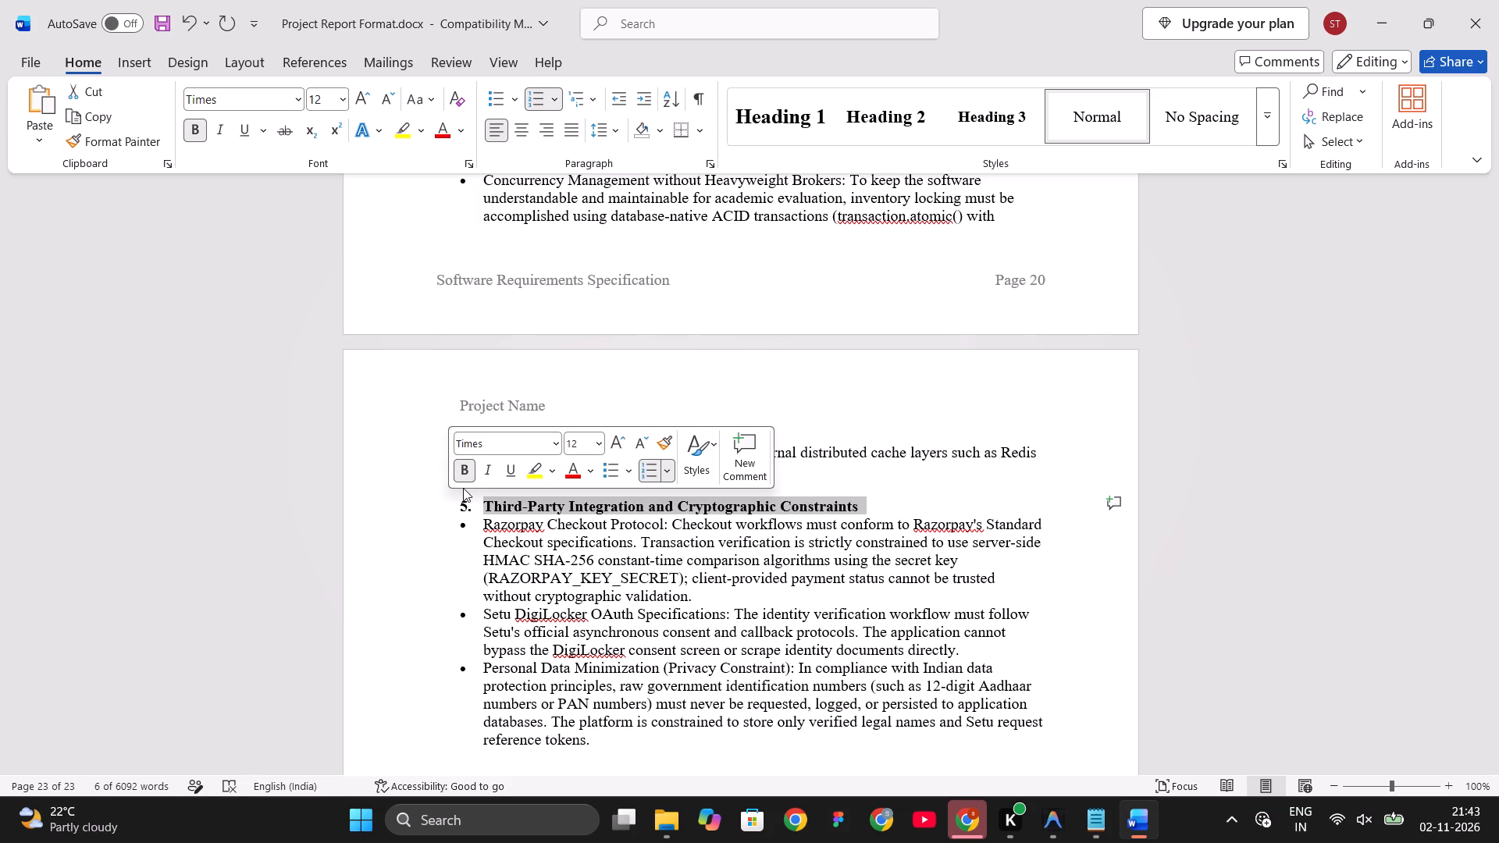
click(463, 514)
right_click(463, 514)
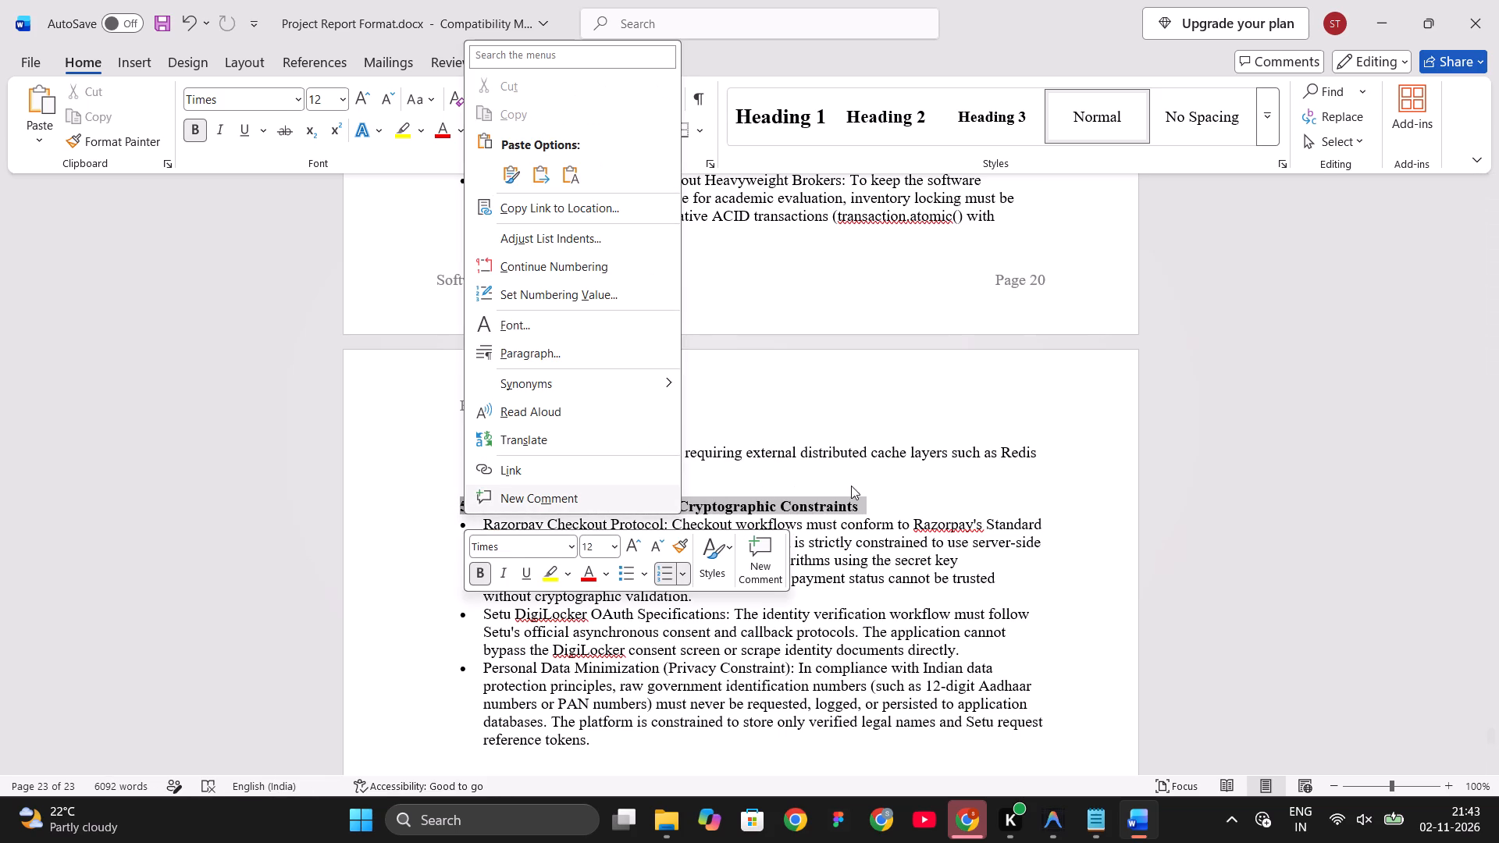
click(871, 501)
click(871, 501)
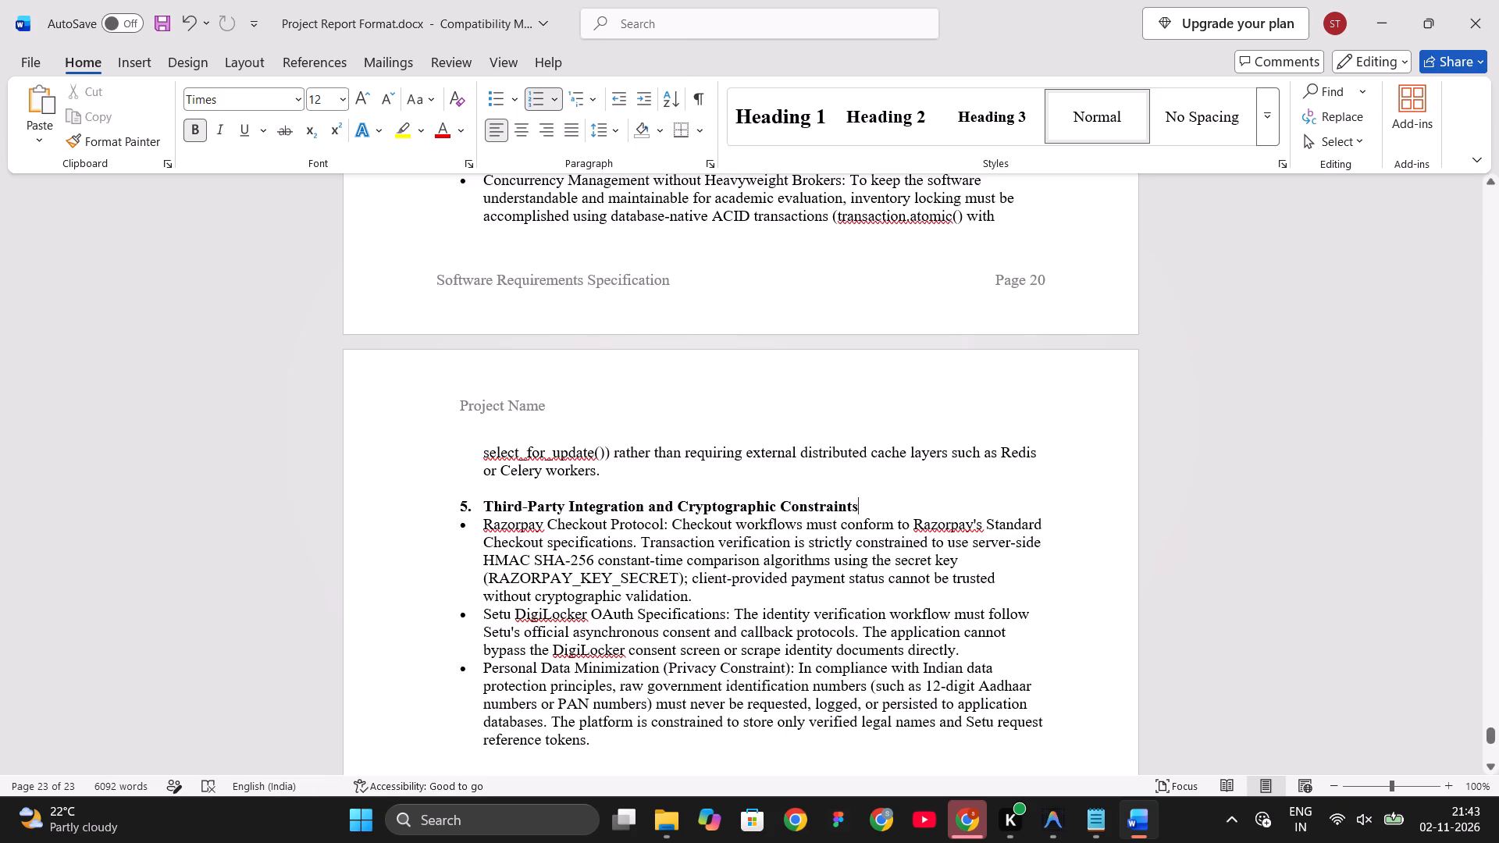
key(Return)
key(BackSpace)
key(BackSpace)
Bold the Database and Concurrency Constraints heading and set it off with a plain blank line above and below.
scroll(871, 501, up, 2)
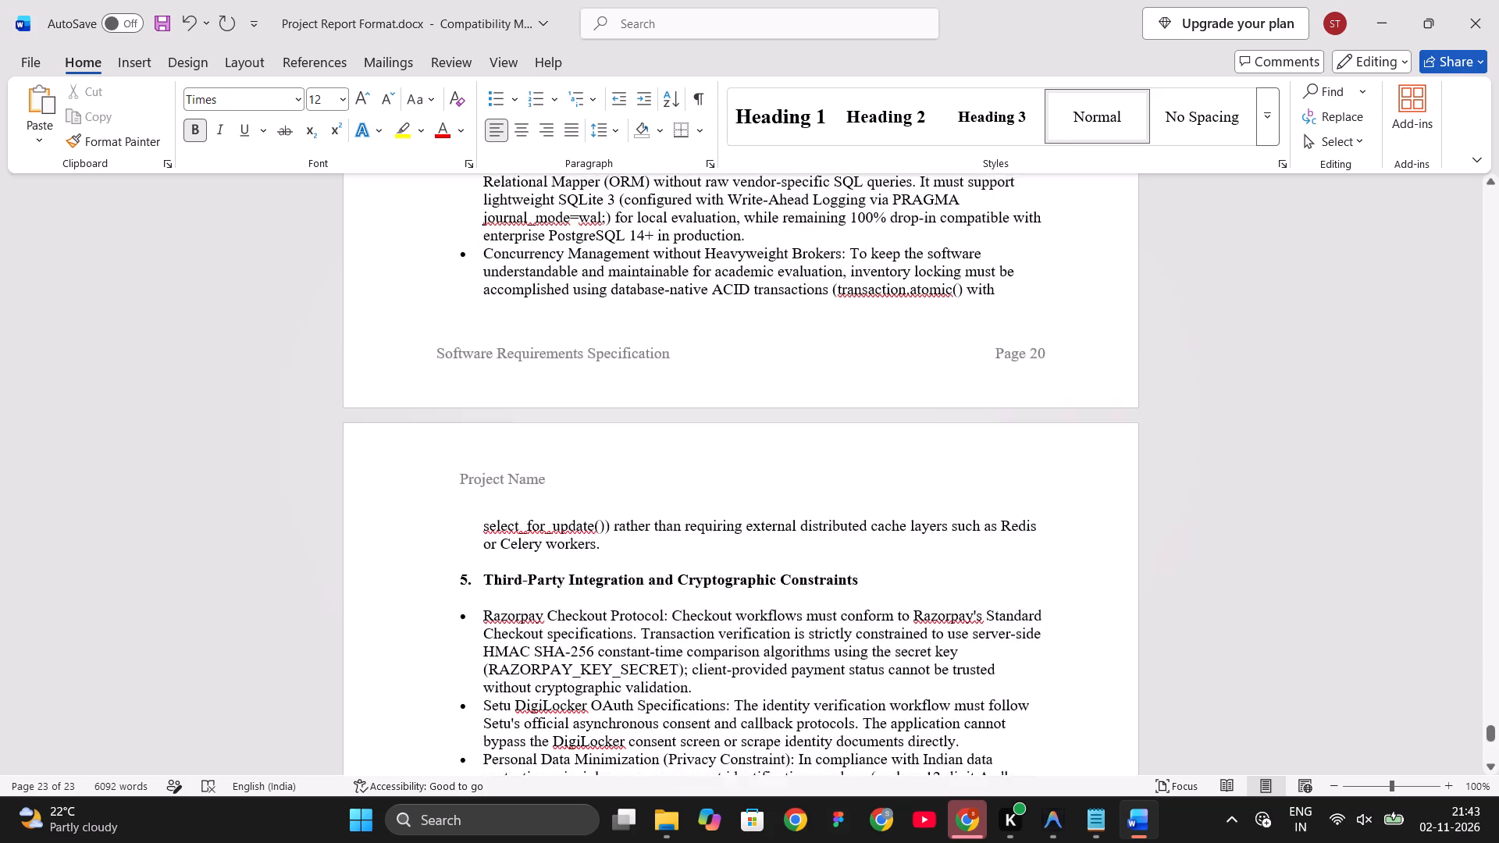
scroll(871, 501, up, 1)
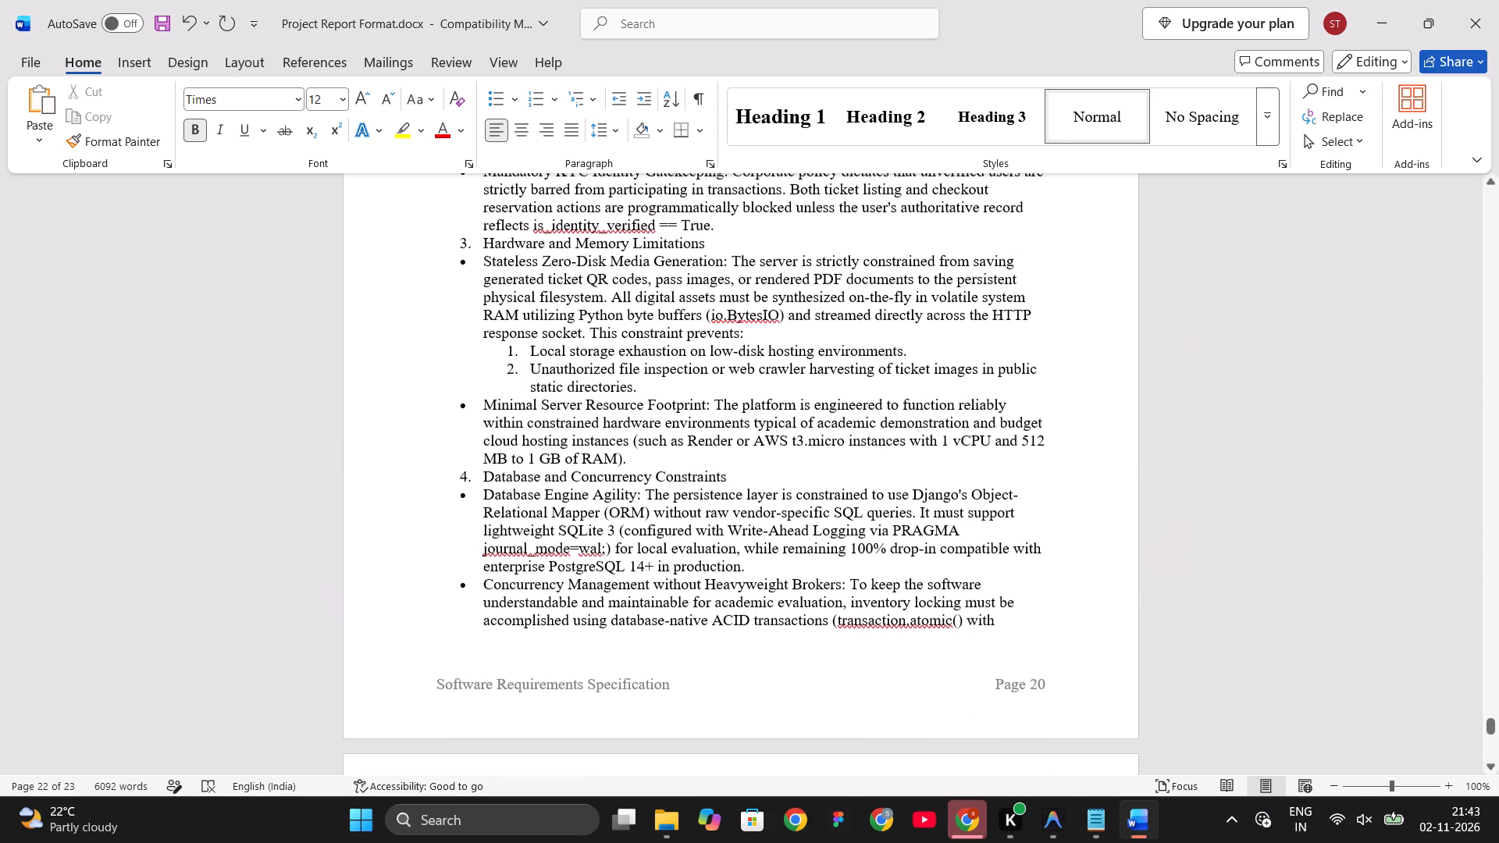
click(664, 464)
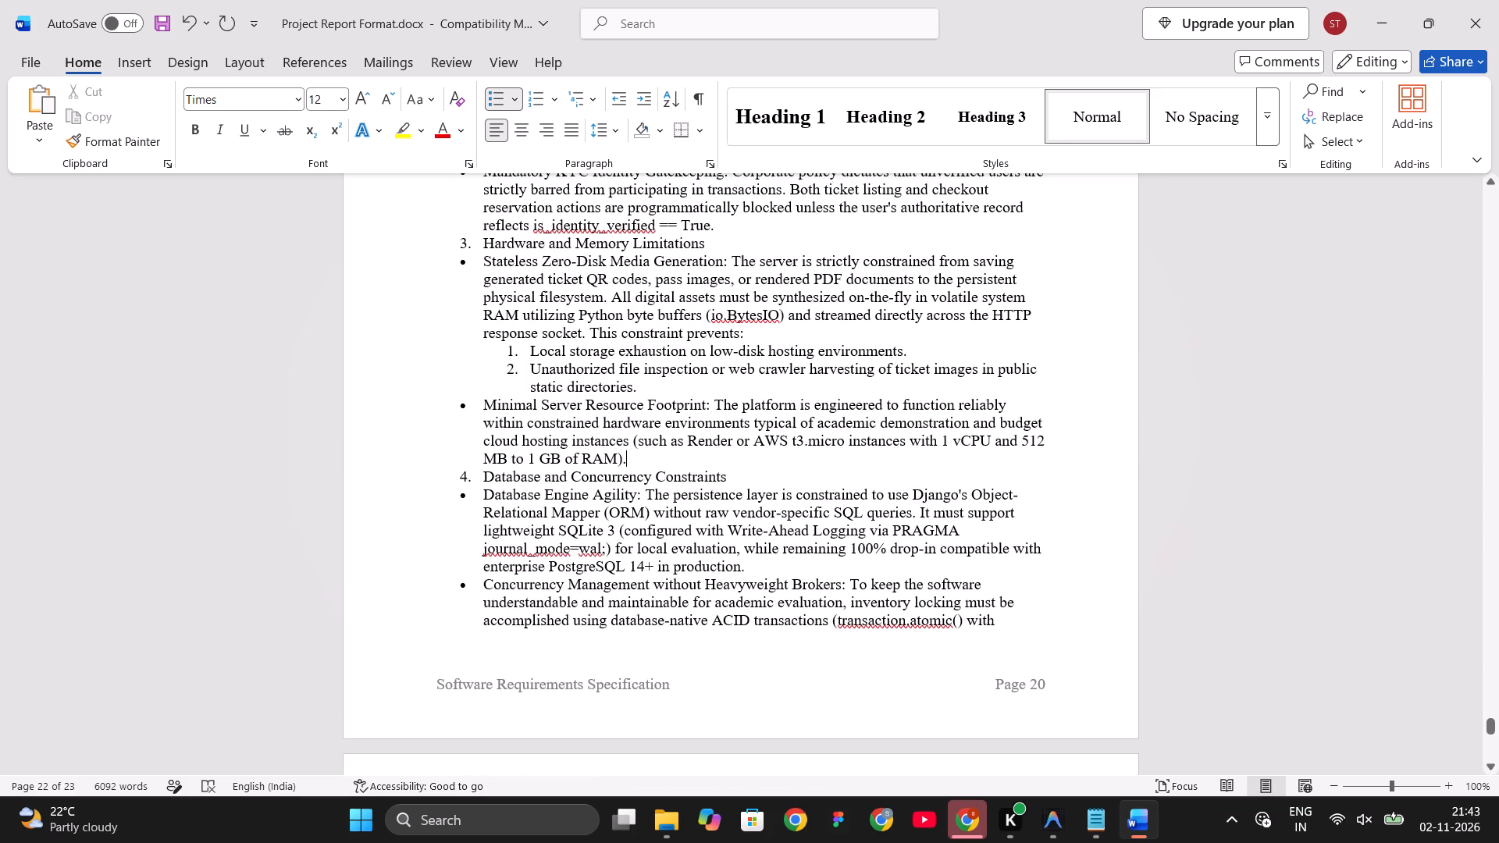
key(Return)
key(BackSpace)
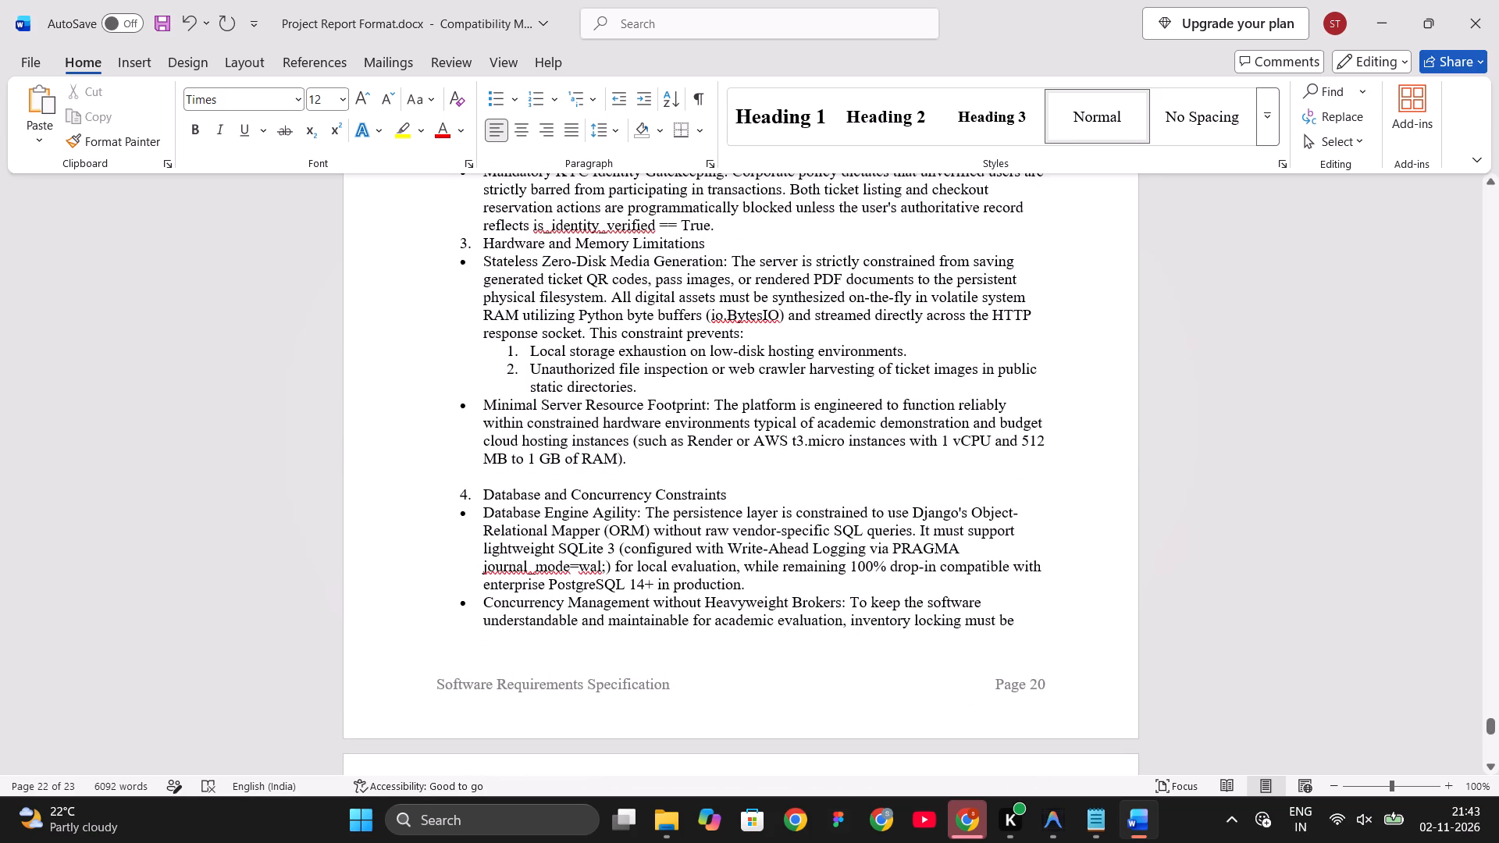
drag(734, 492, 462, 486)
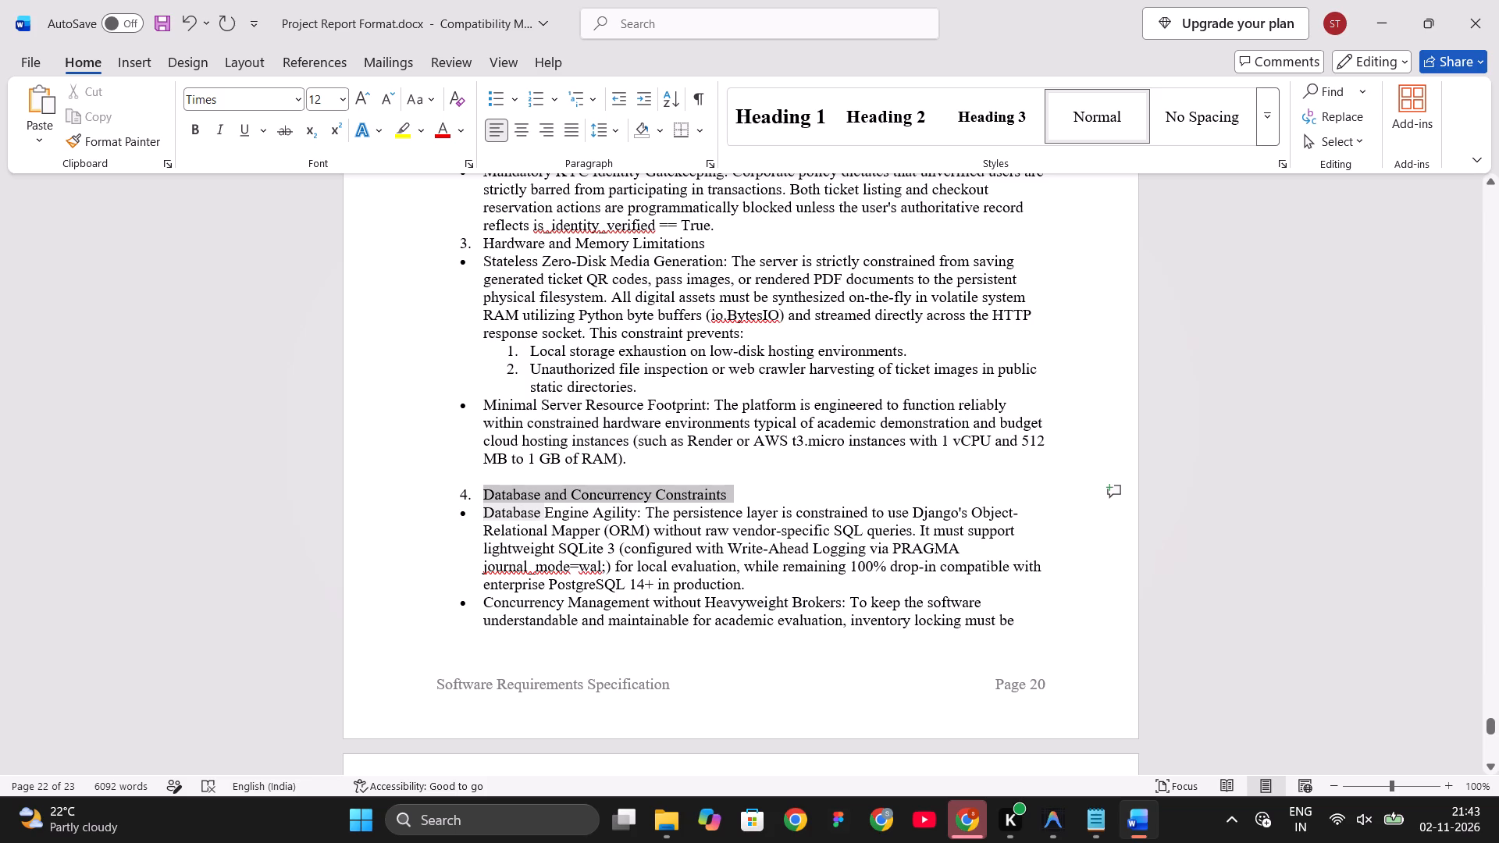
drag(462, 486, 462, 484)
click(486, 446)
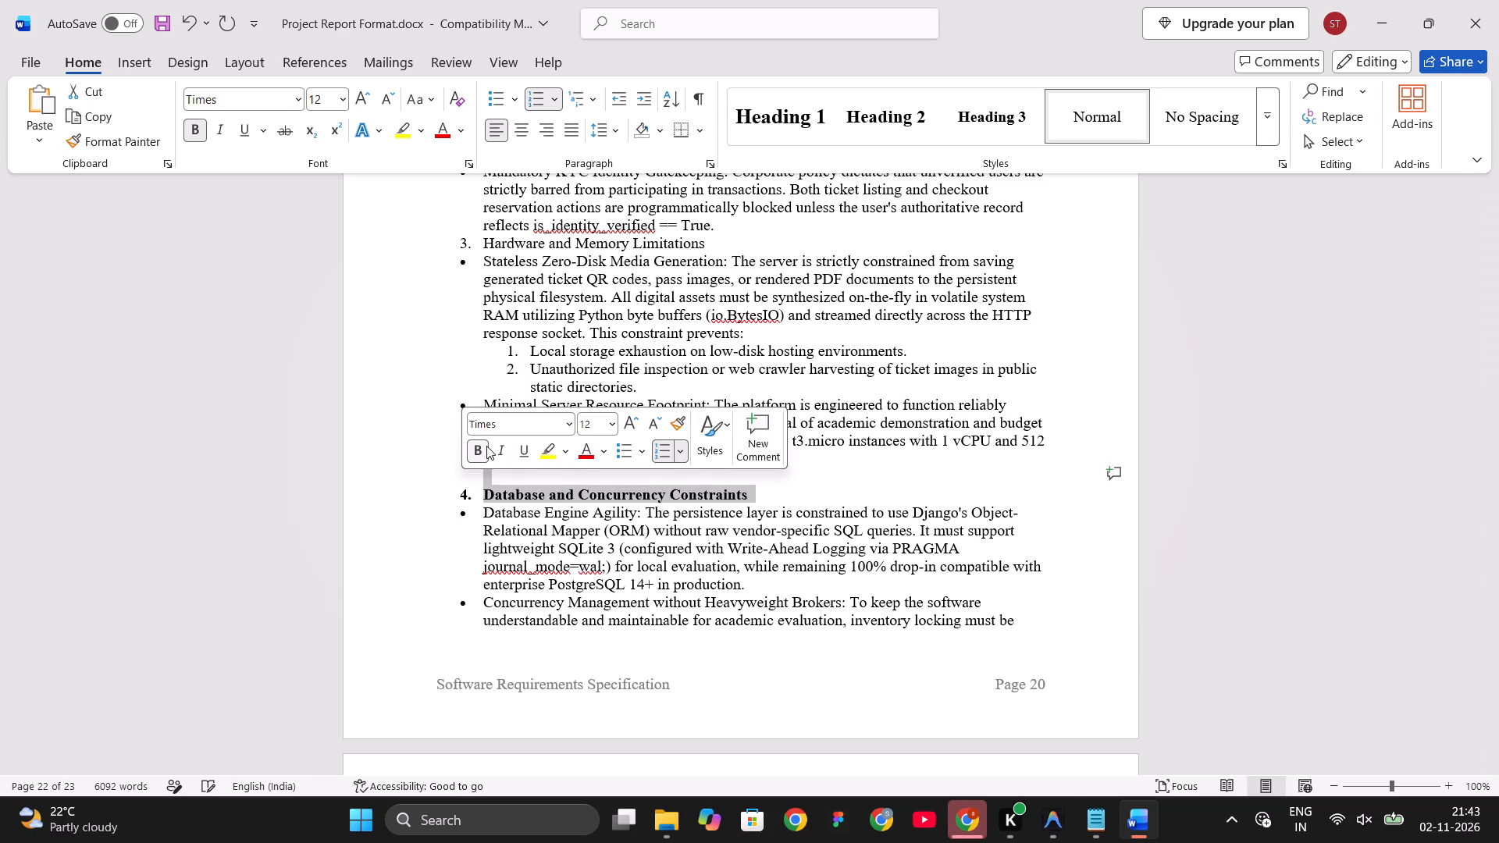
click(747, 485)
key(Return)
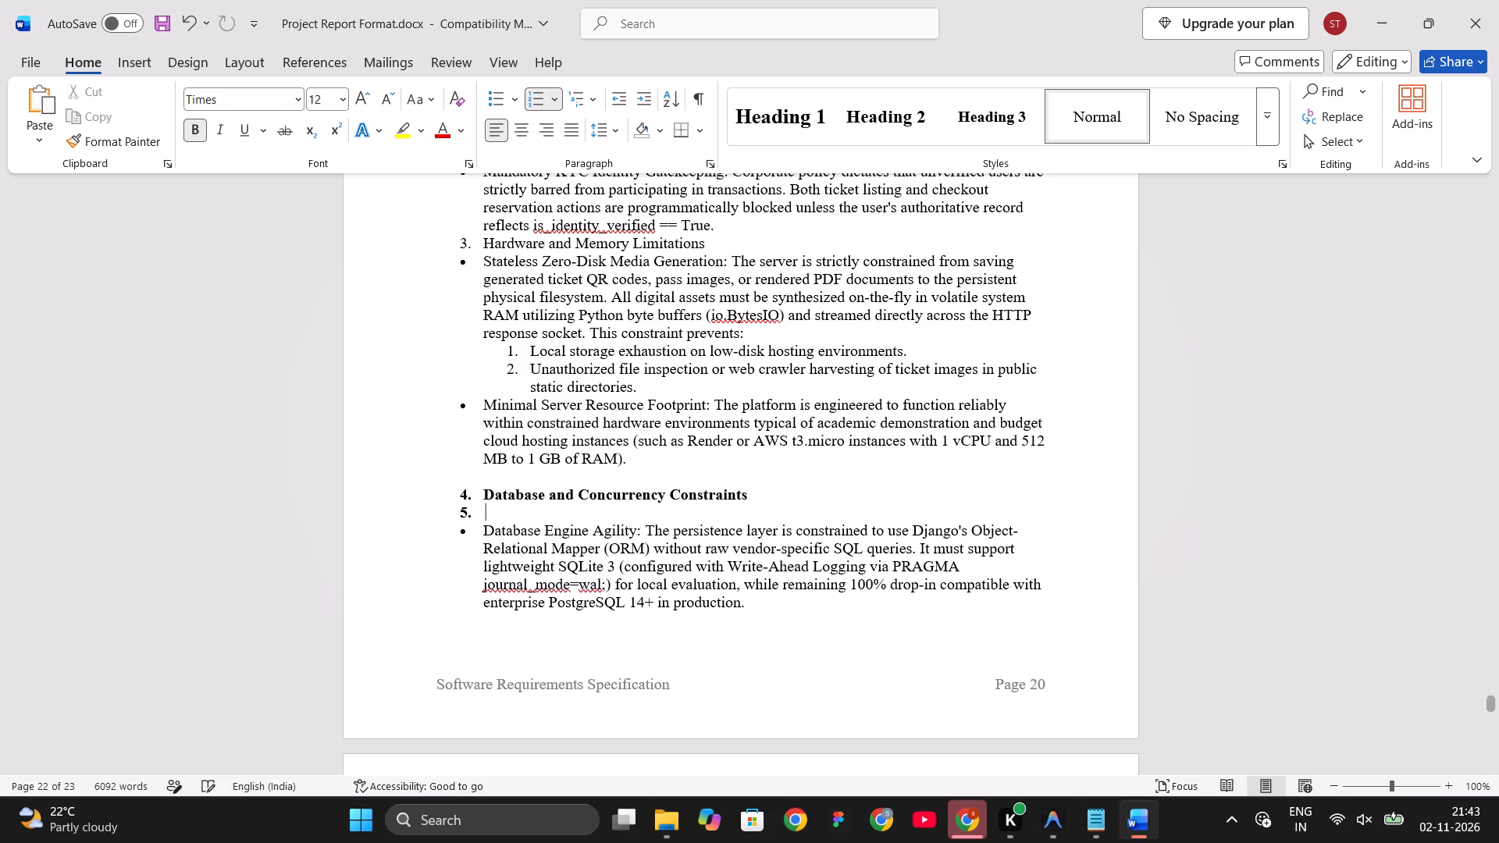
key(BackSpace)
Bold the Hardware and Memory Limitations heading and set it off with a plain blank line above and below.
scroll(755, 489, up, 2)
scroll(755, 489, down, 1)
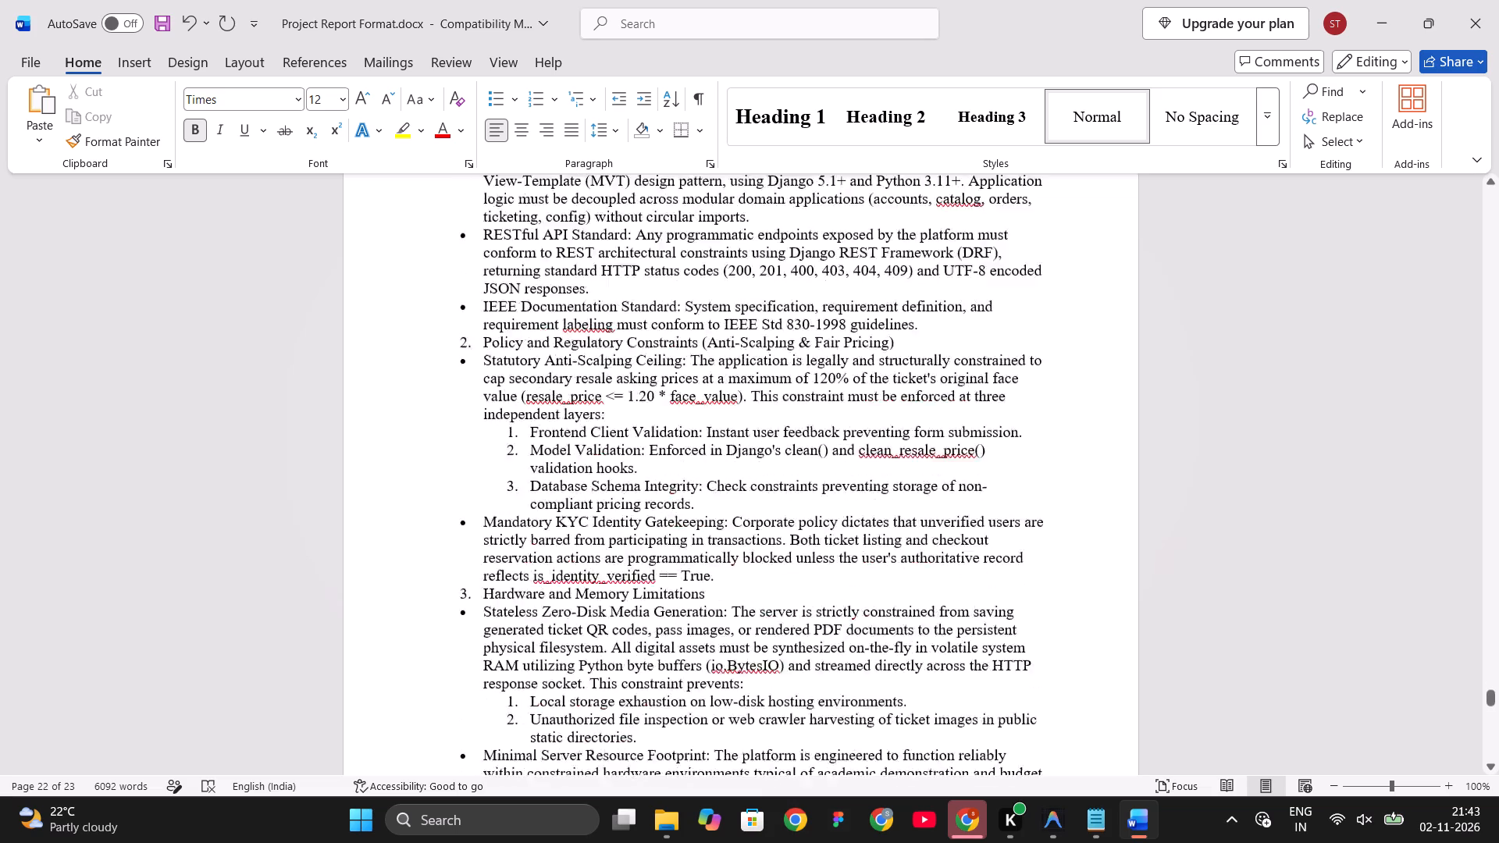
scroll(755, 489, down, 1)
click(714, 457)
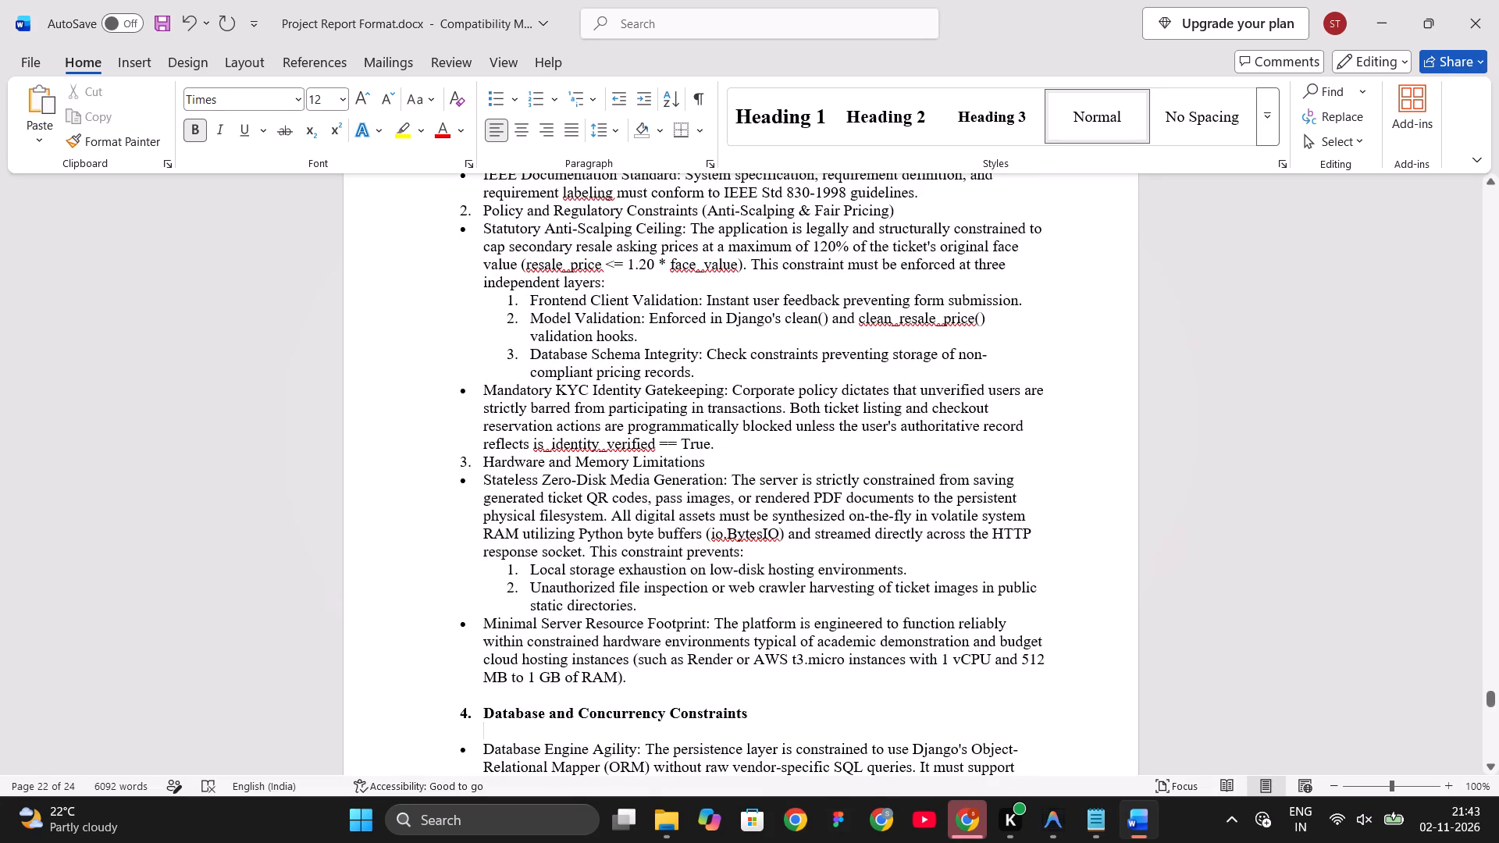
drag(714, 457, 475, 463)
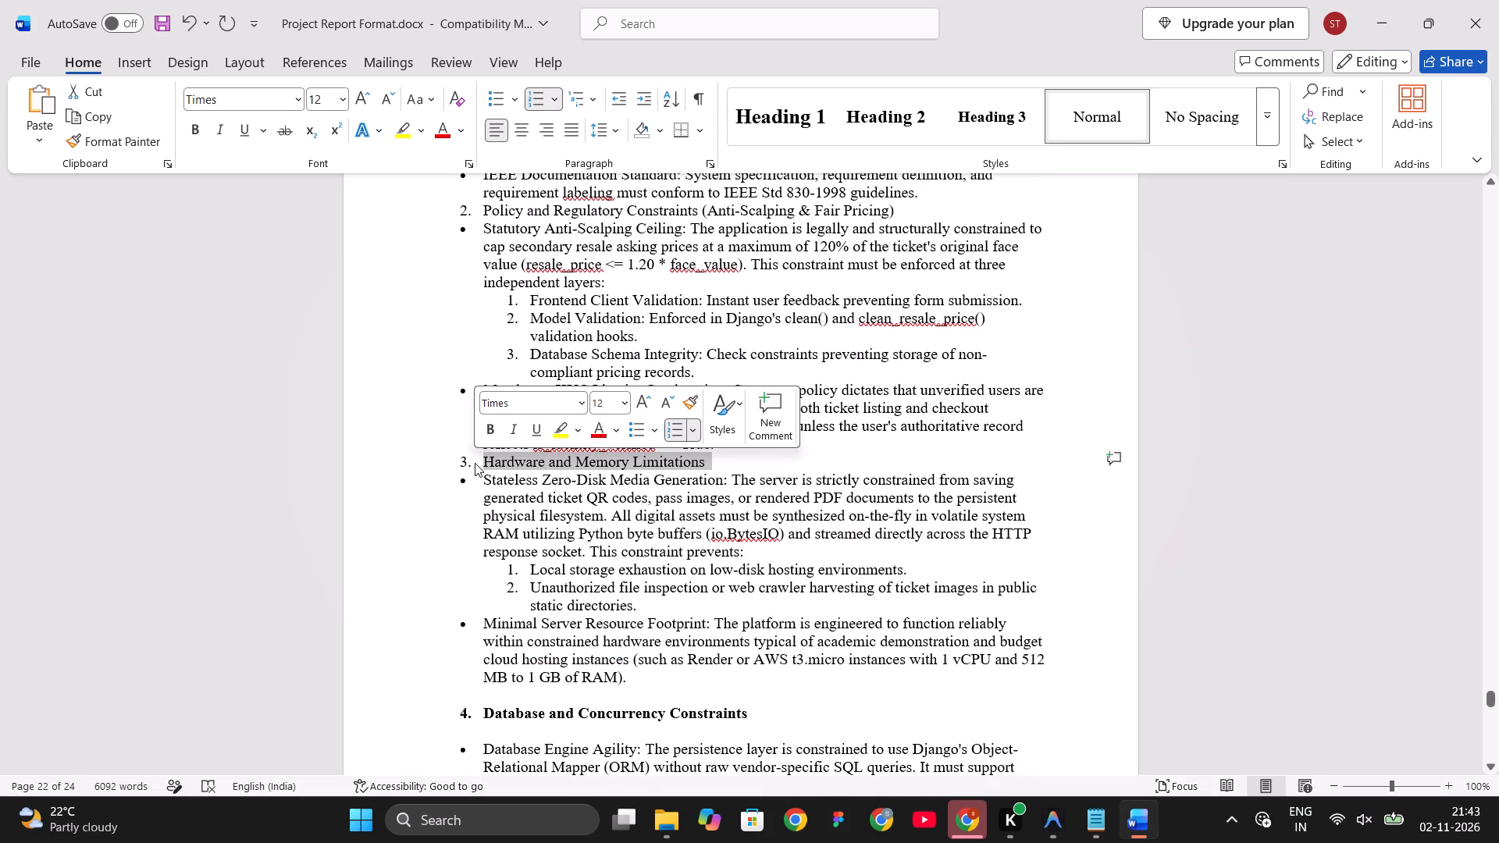
click(485, 427)
click(732, 457)
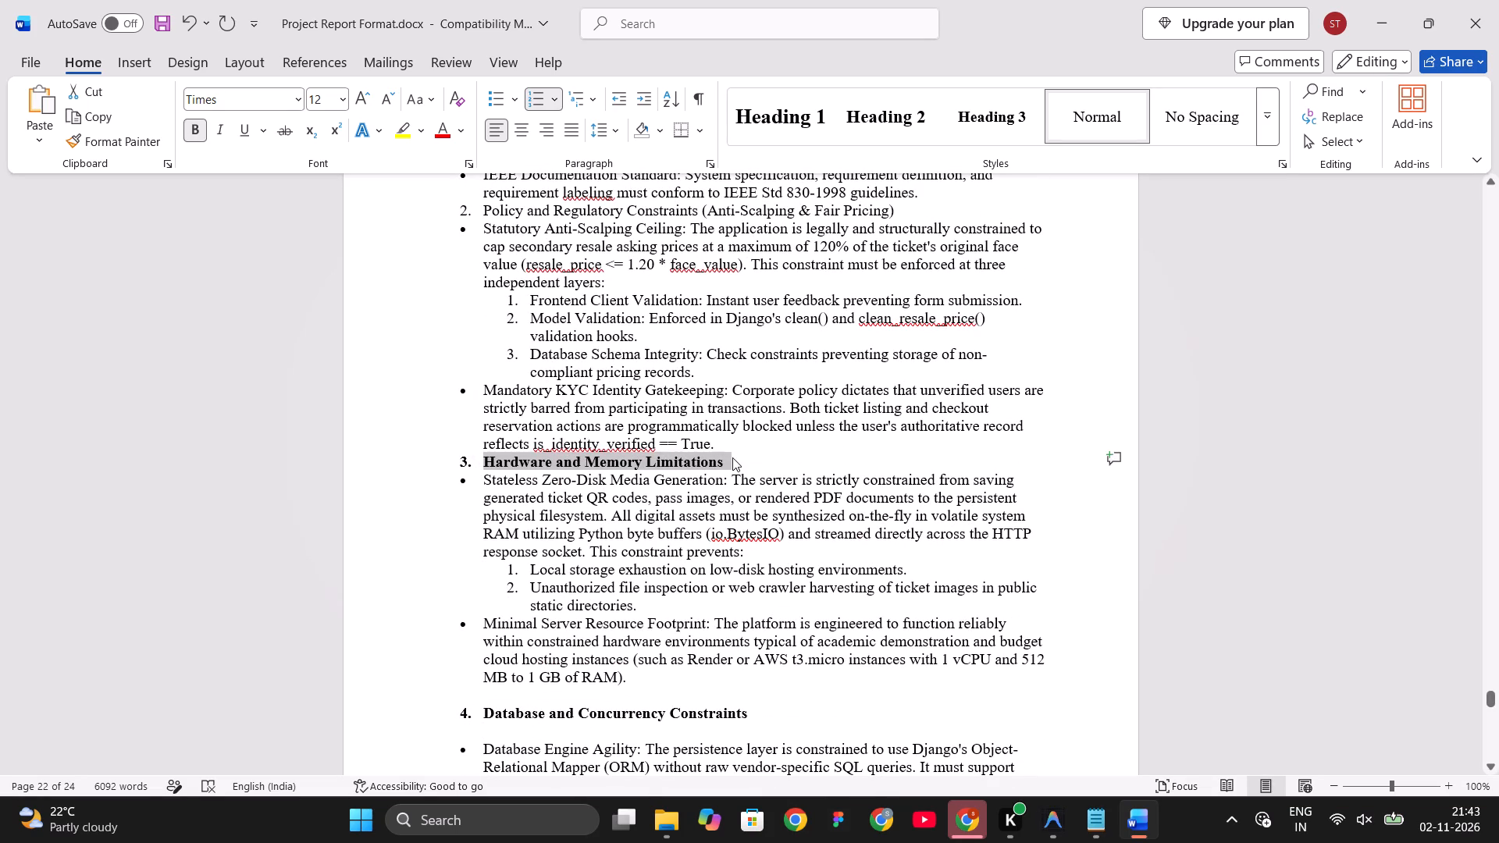
key(Return)
key(BackSpace)
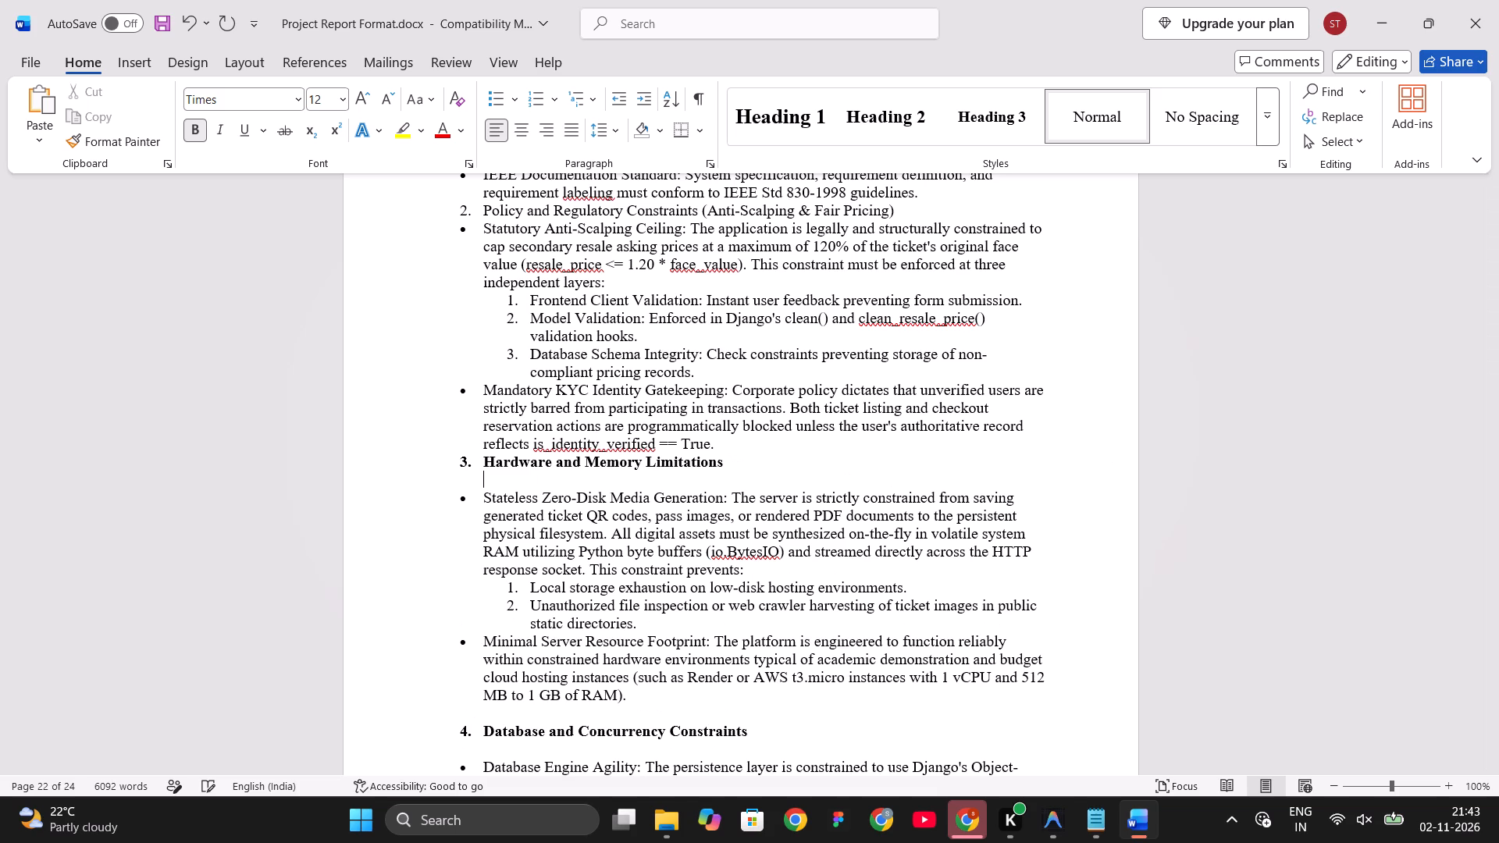
click(710, 440)
key(Right)
key(Return)
key(BackSpace)
Bold the Policy and Regulatory Constraints (Anti-Scalping & Fair Pricing) heading and set it off with a plain blank line above and below.
scroll(710, 440, up, 1)
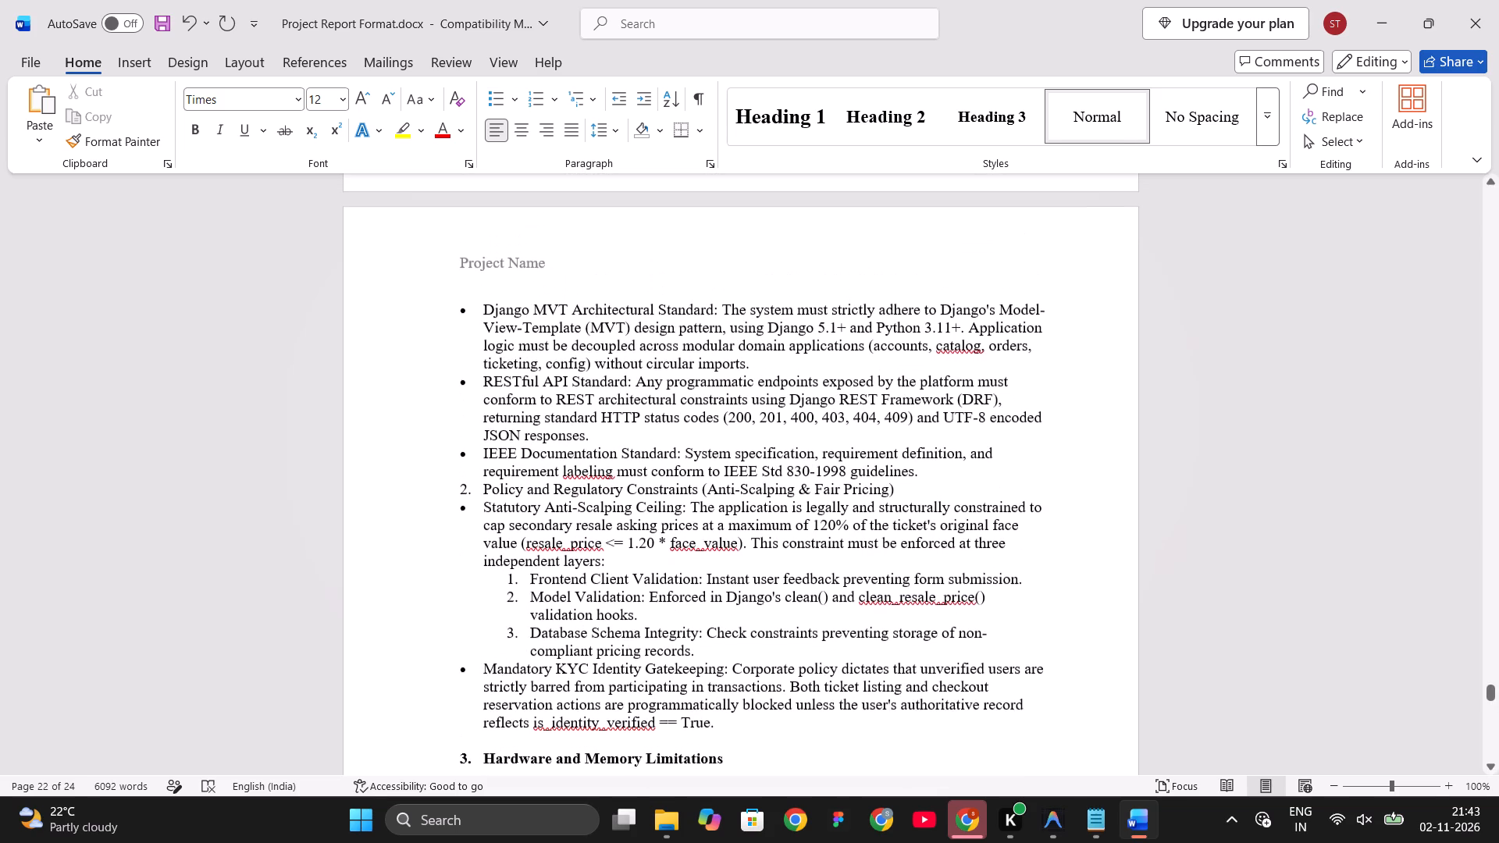
click(929, 475)
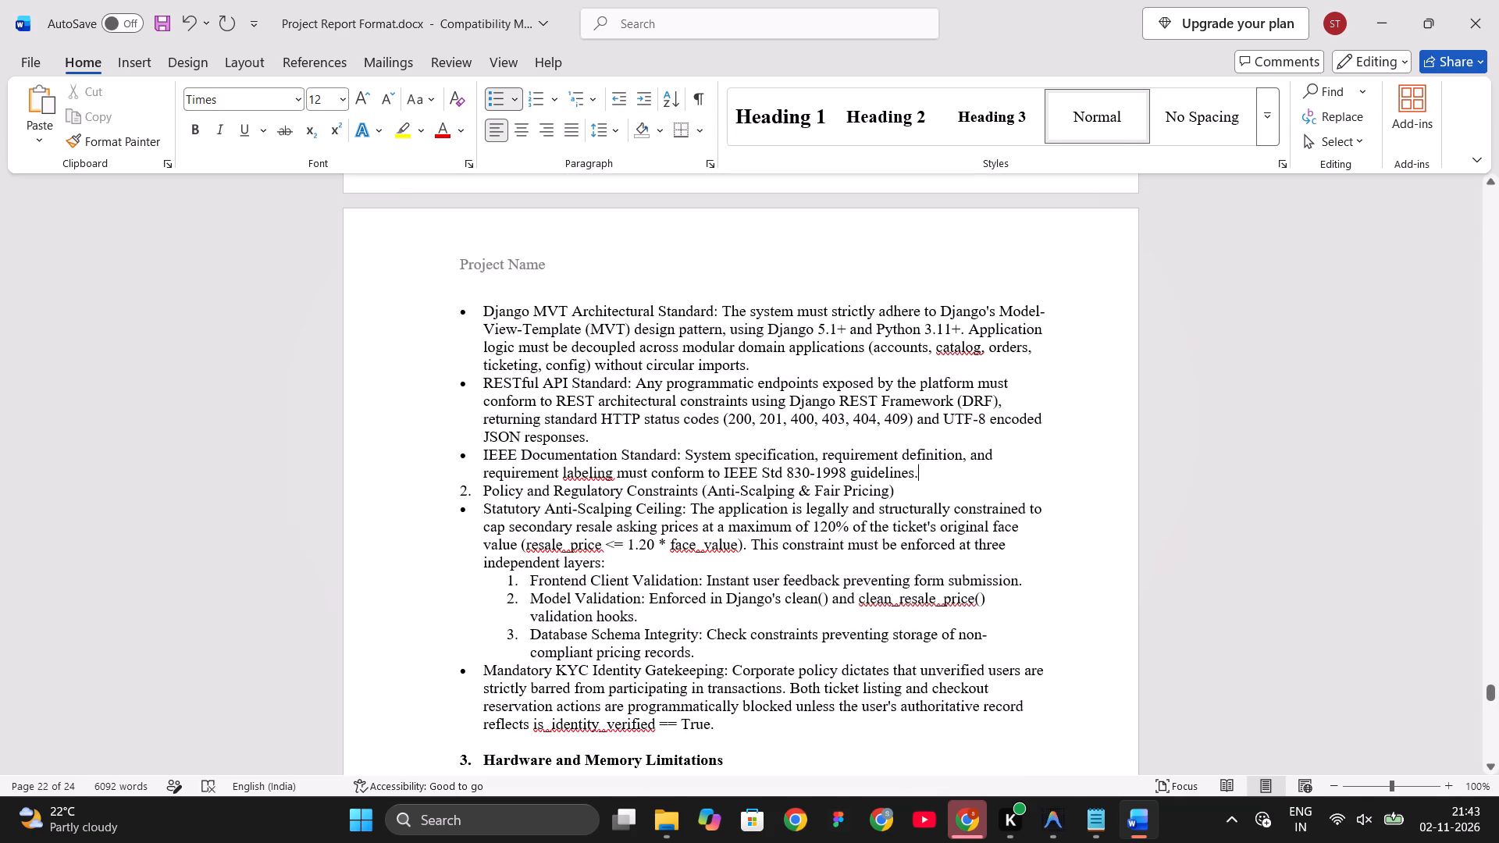
key(Return)
key(BackSpace)
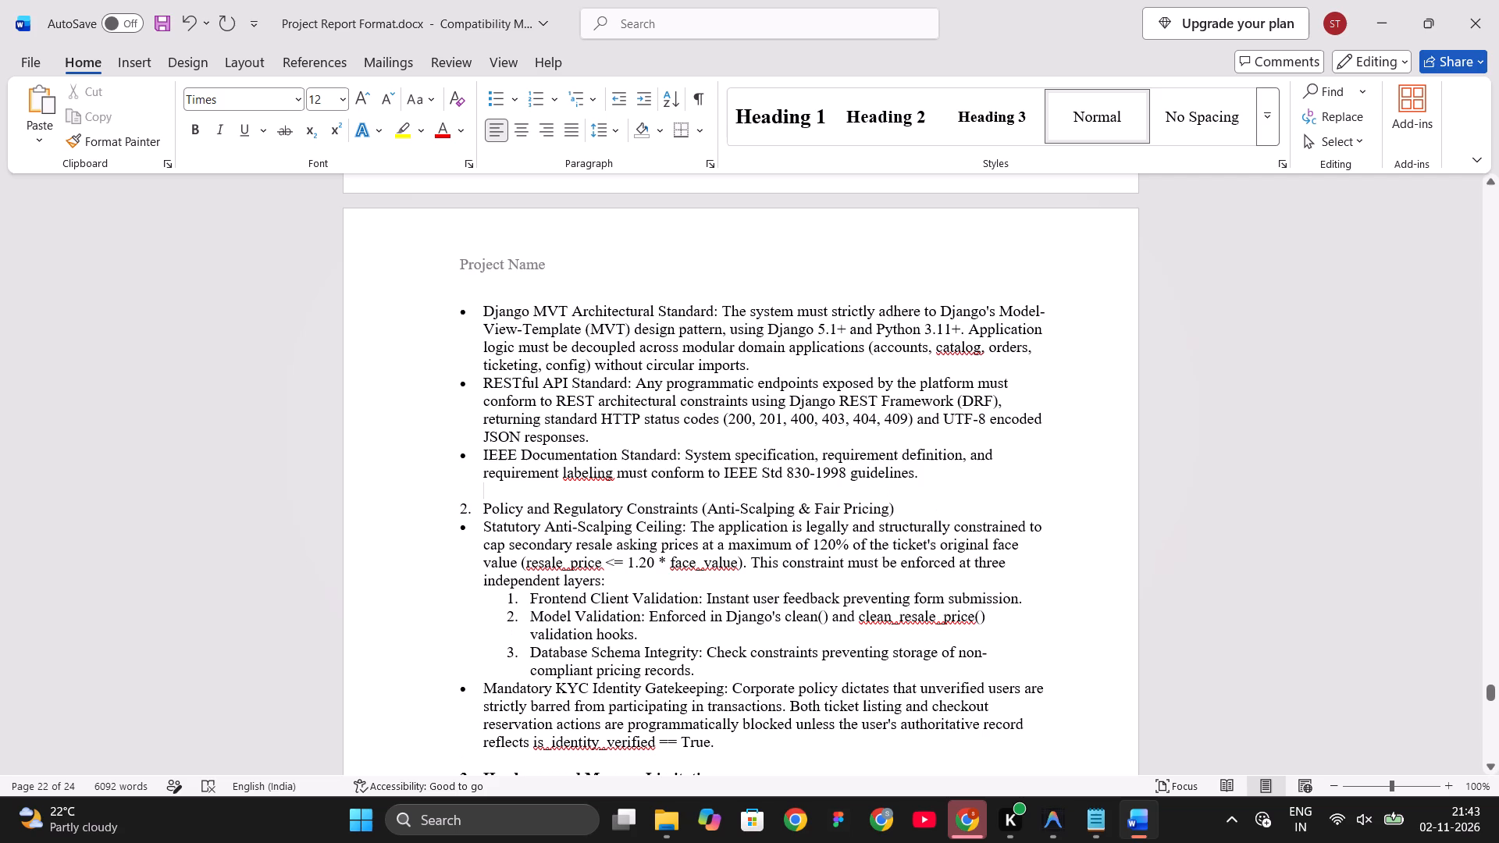
click(905, 507)
drag(905, 507, 645, 523)
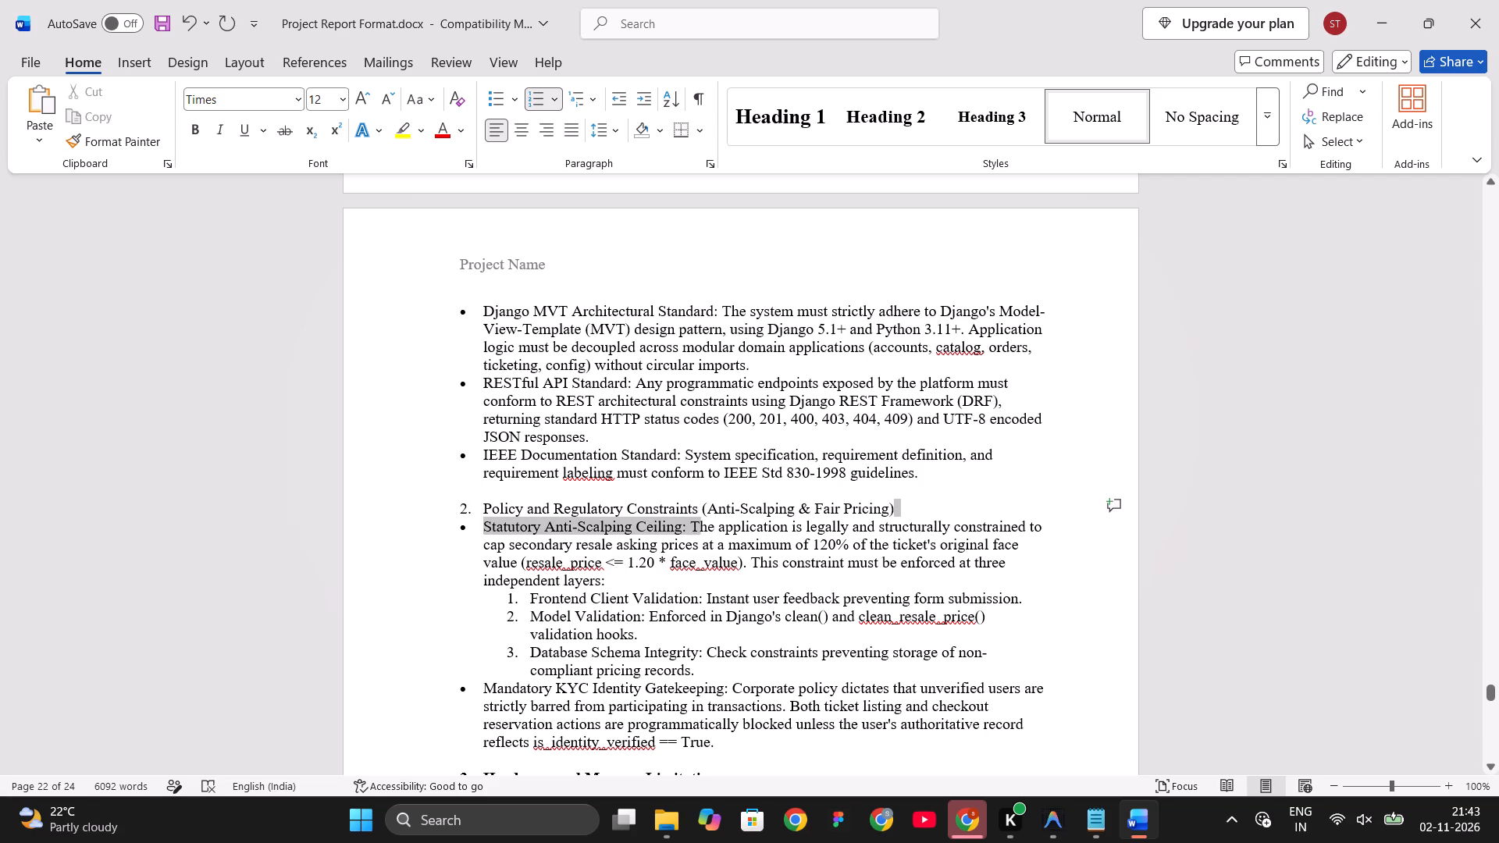
drag(645, 523, 468, 503)
click(473, 473)
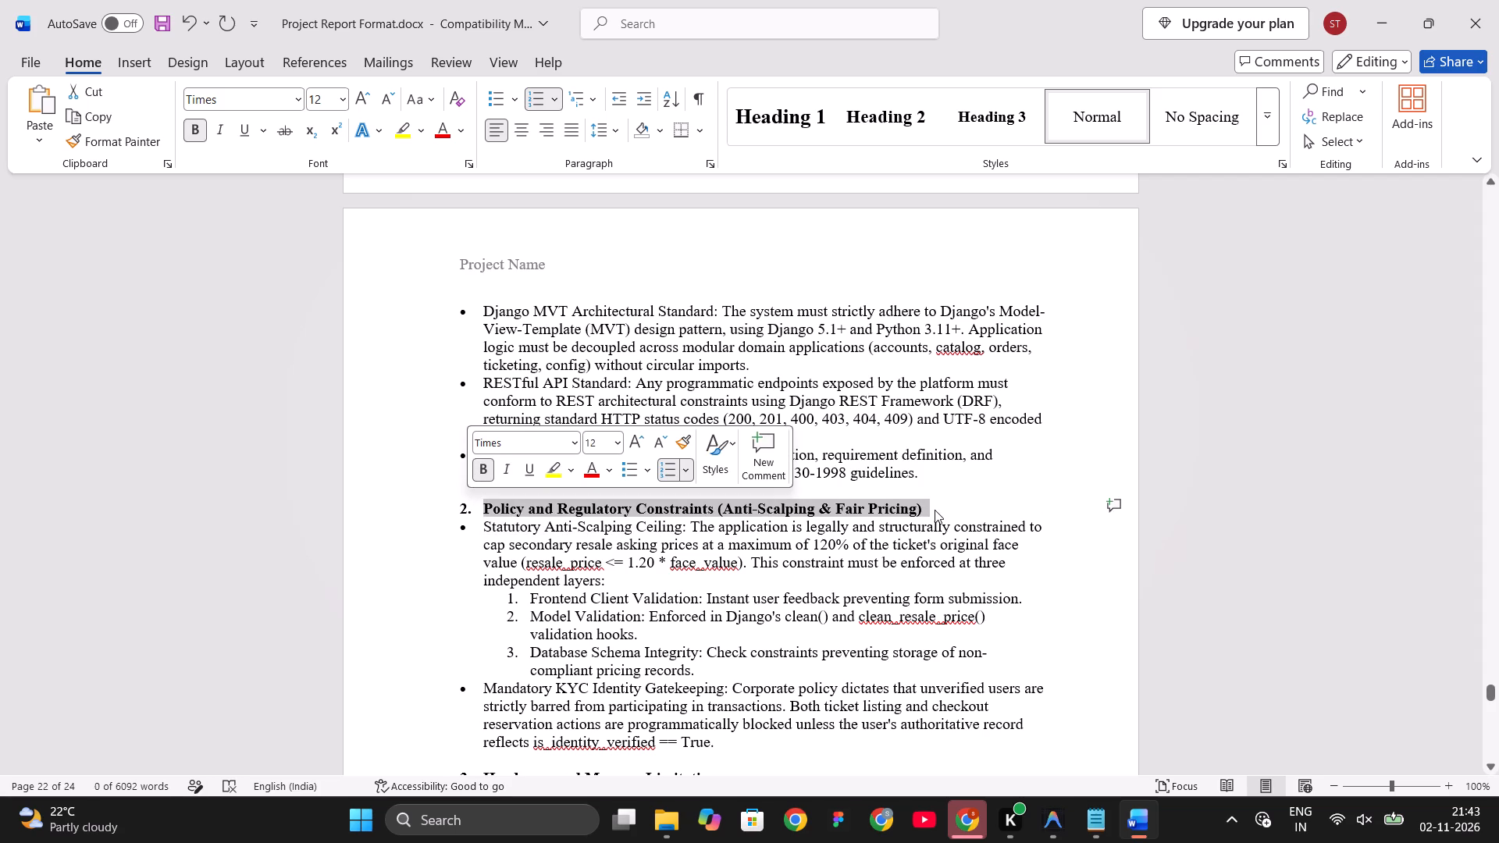
click(935, 510)
key(Return)
key(BackSpace)
Bold the Software Architecture and Framework Constraints heading, with two blank lines above it after the 3.7 introduction and one plain blank line below.
scroll(935, 510, up, 1)
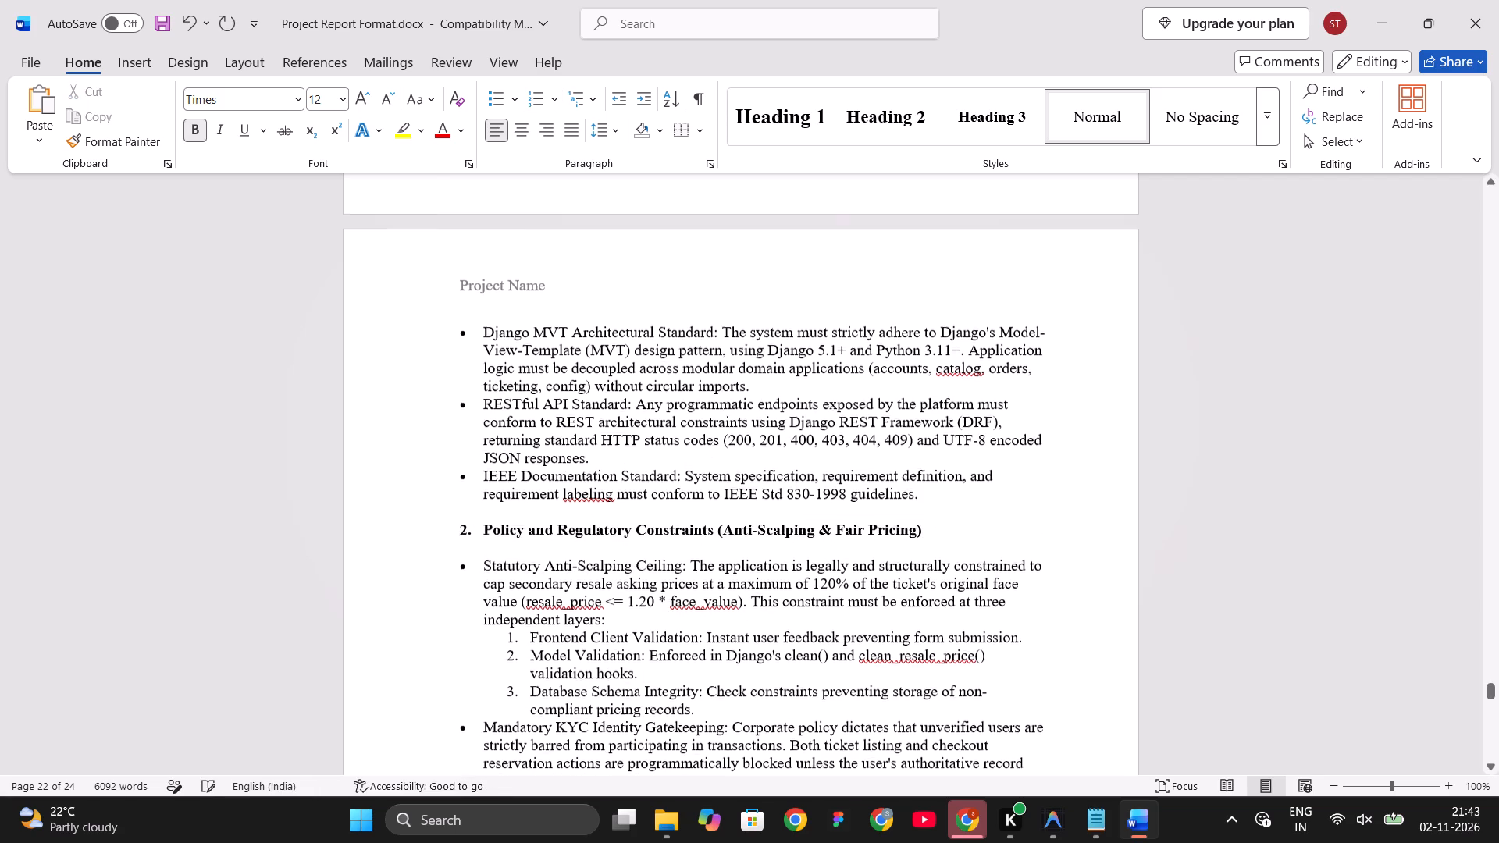
scroll(935, 510, up, 2)
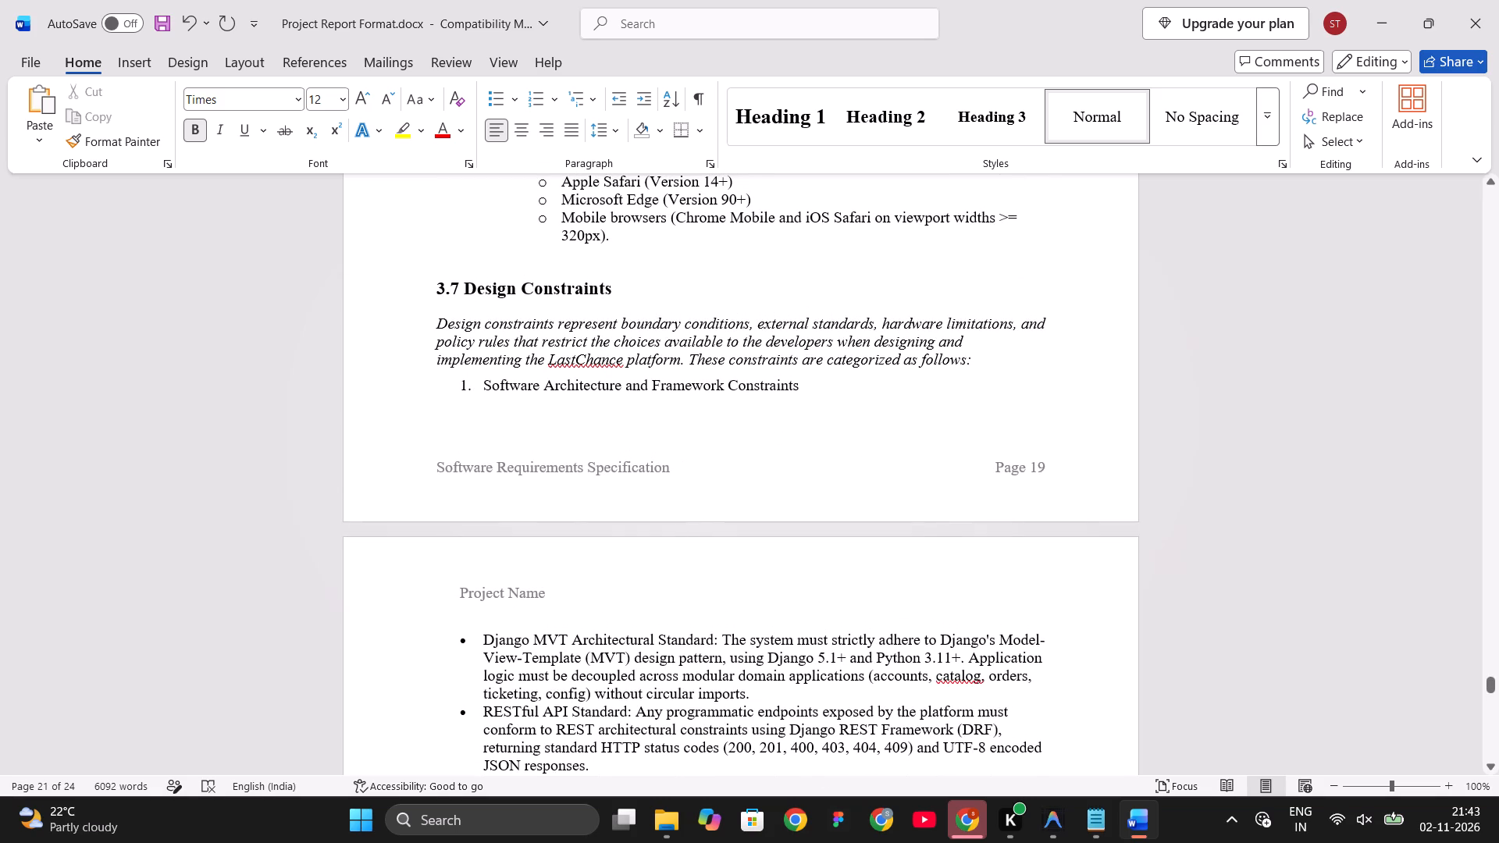
click(995, 362)
key(Return)
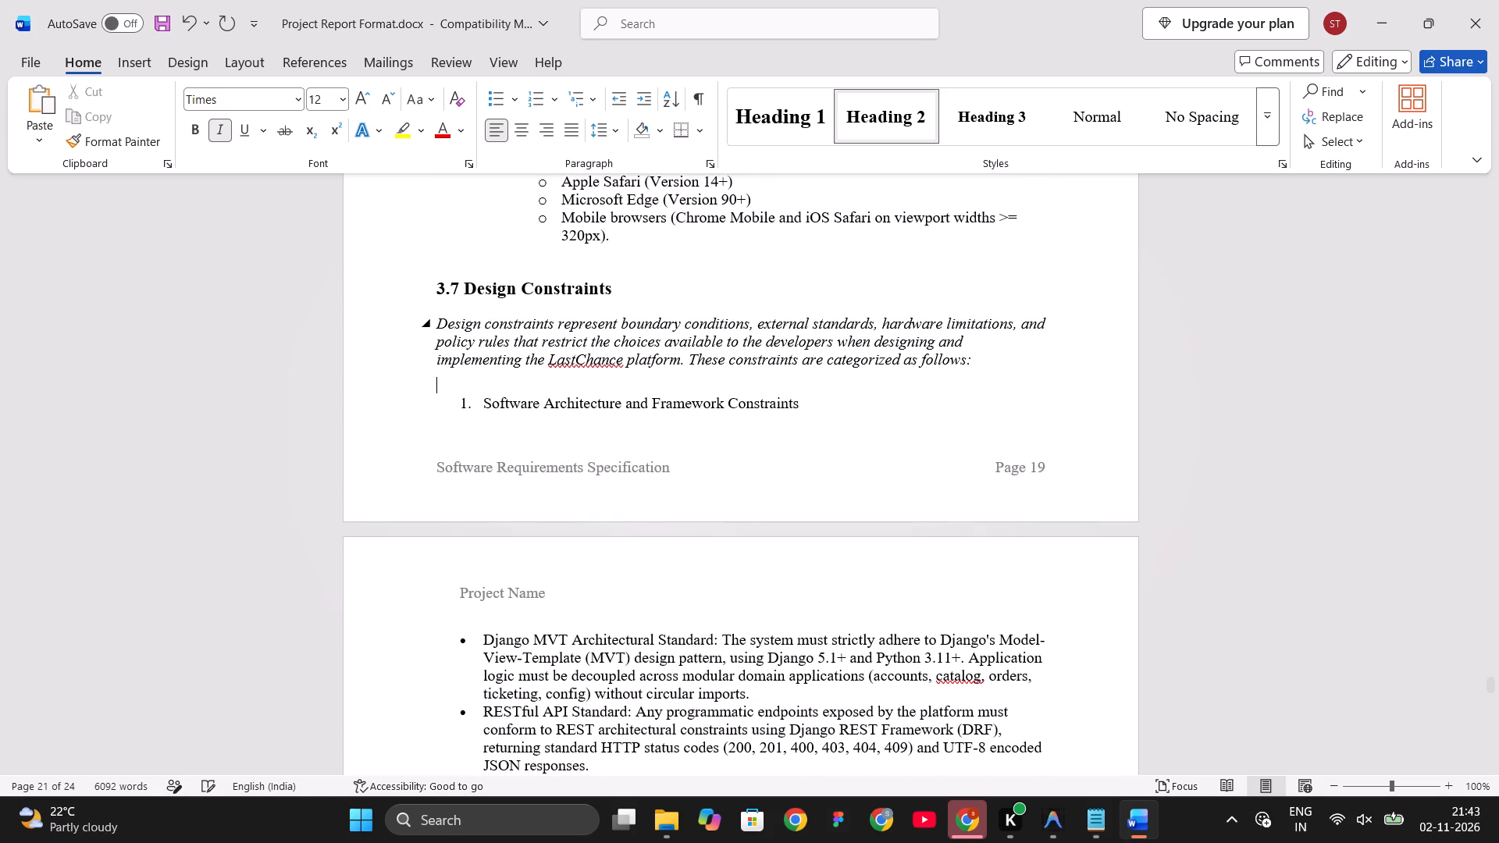
key(Return)
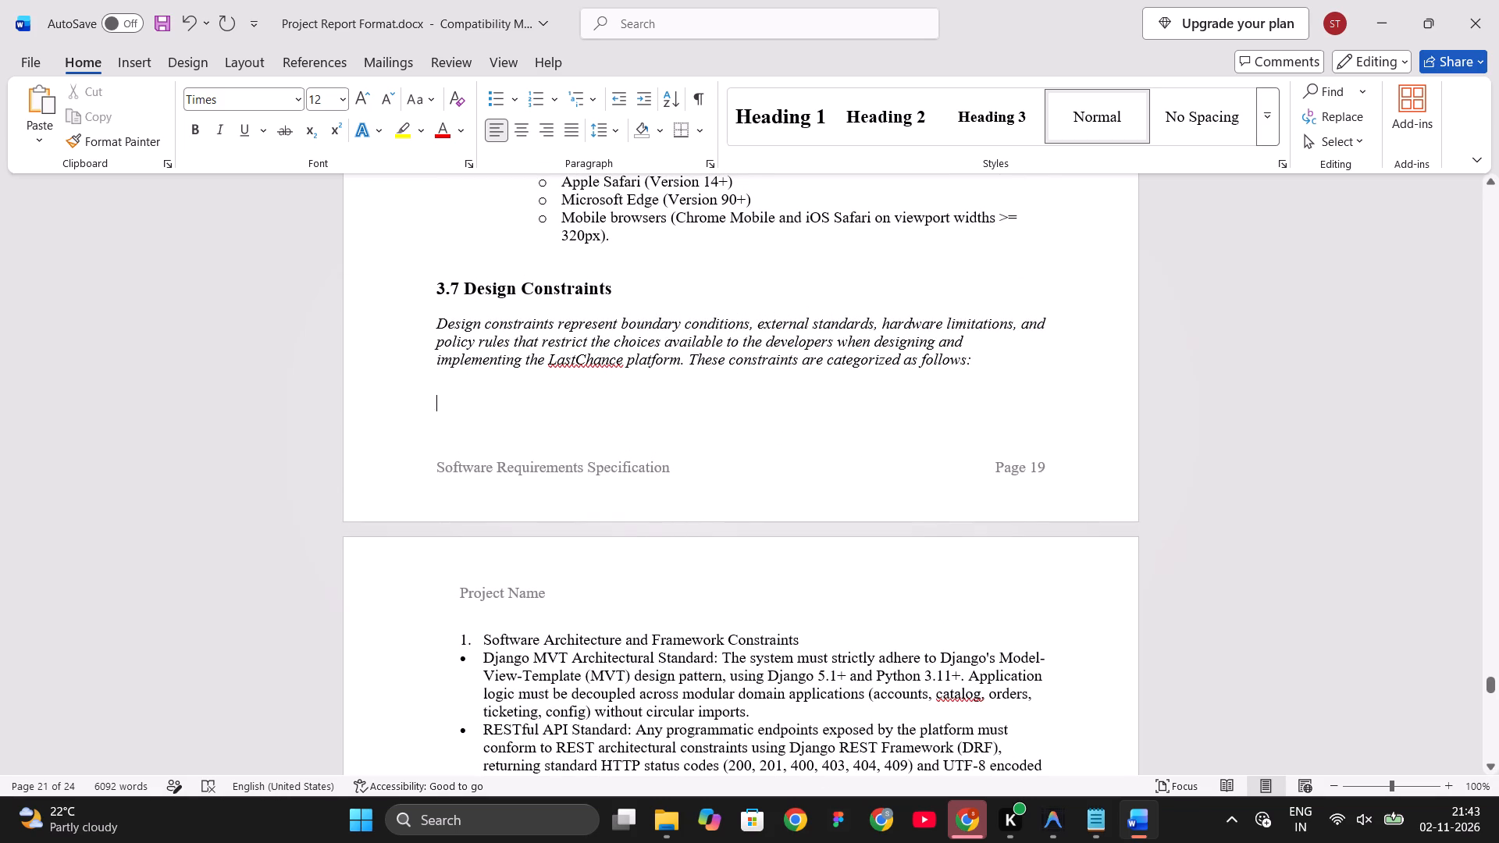
drag(803, 645, 475, 640)
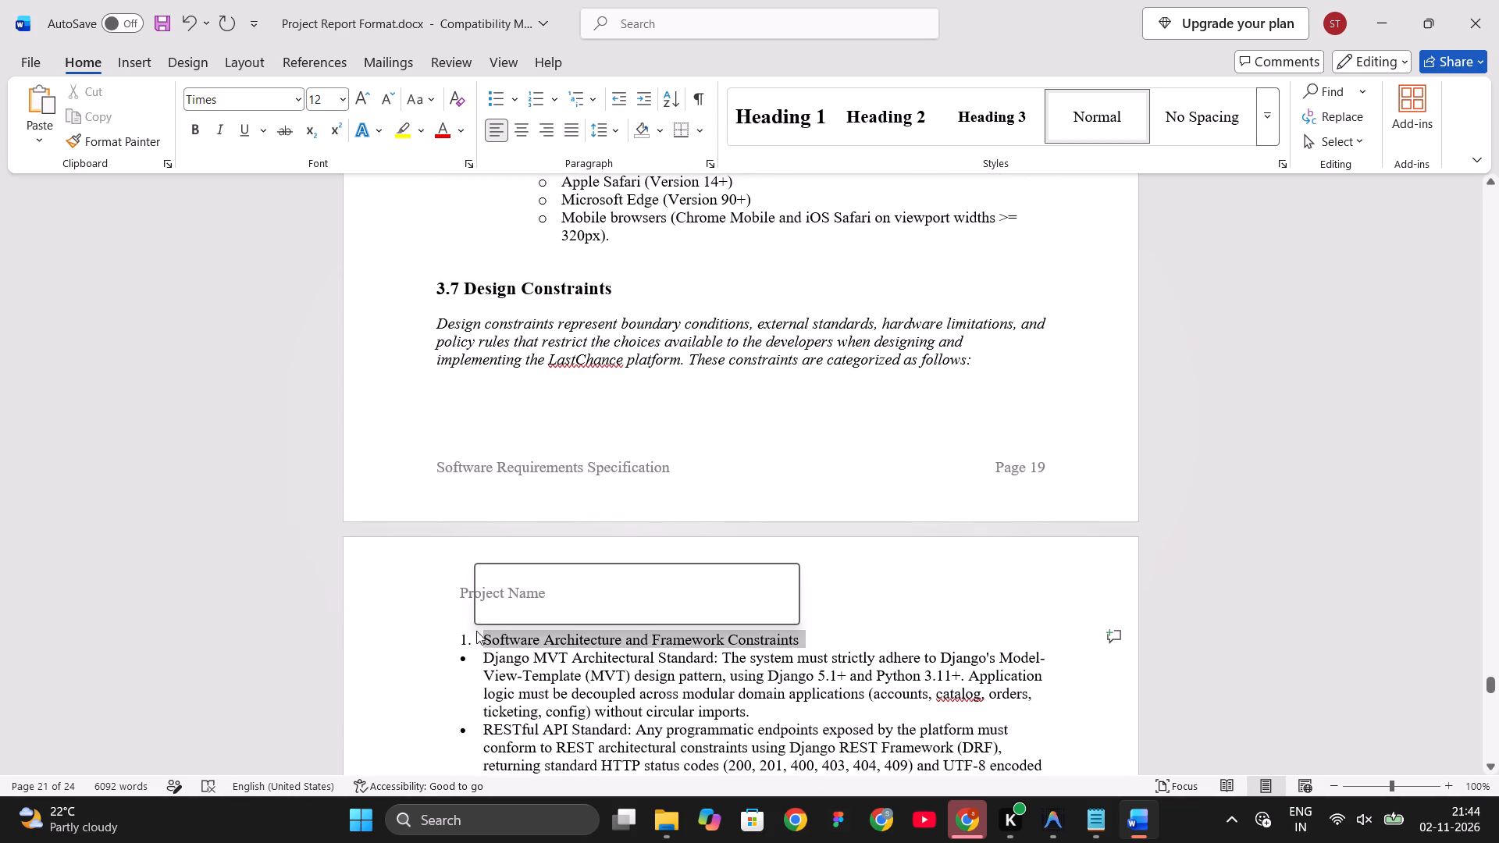
click(484, 609)
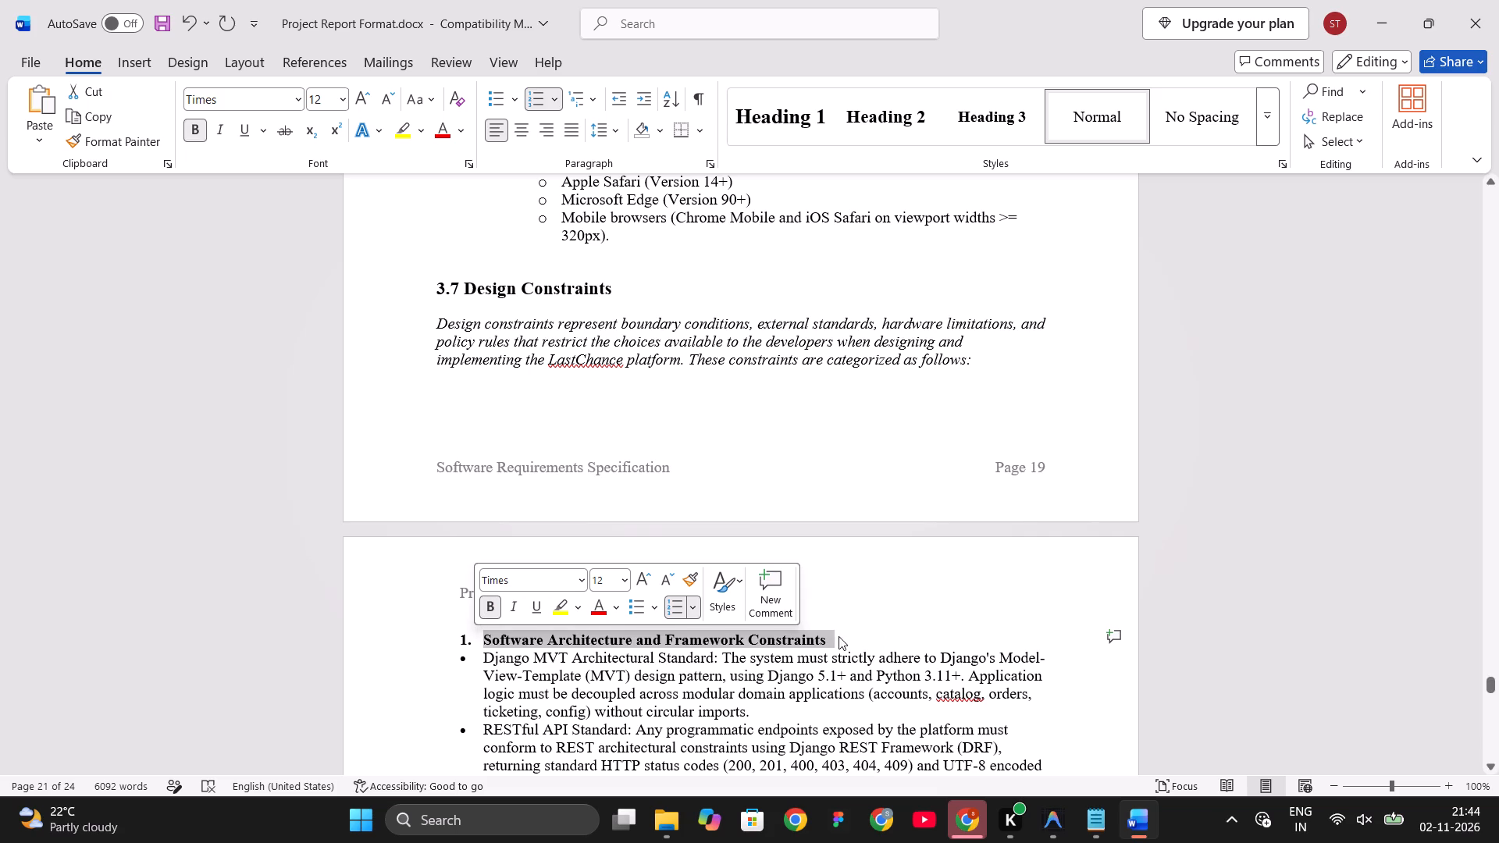
click(834, 635)
key(Return)
key(BackSpace)
scroll(834, 635, down, 1)
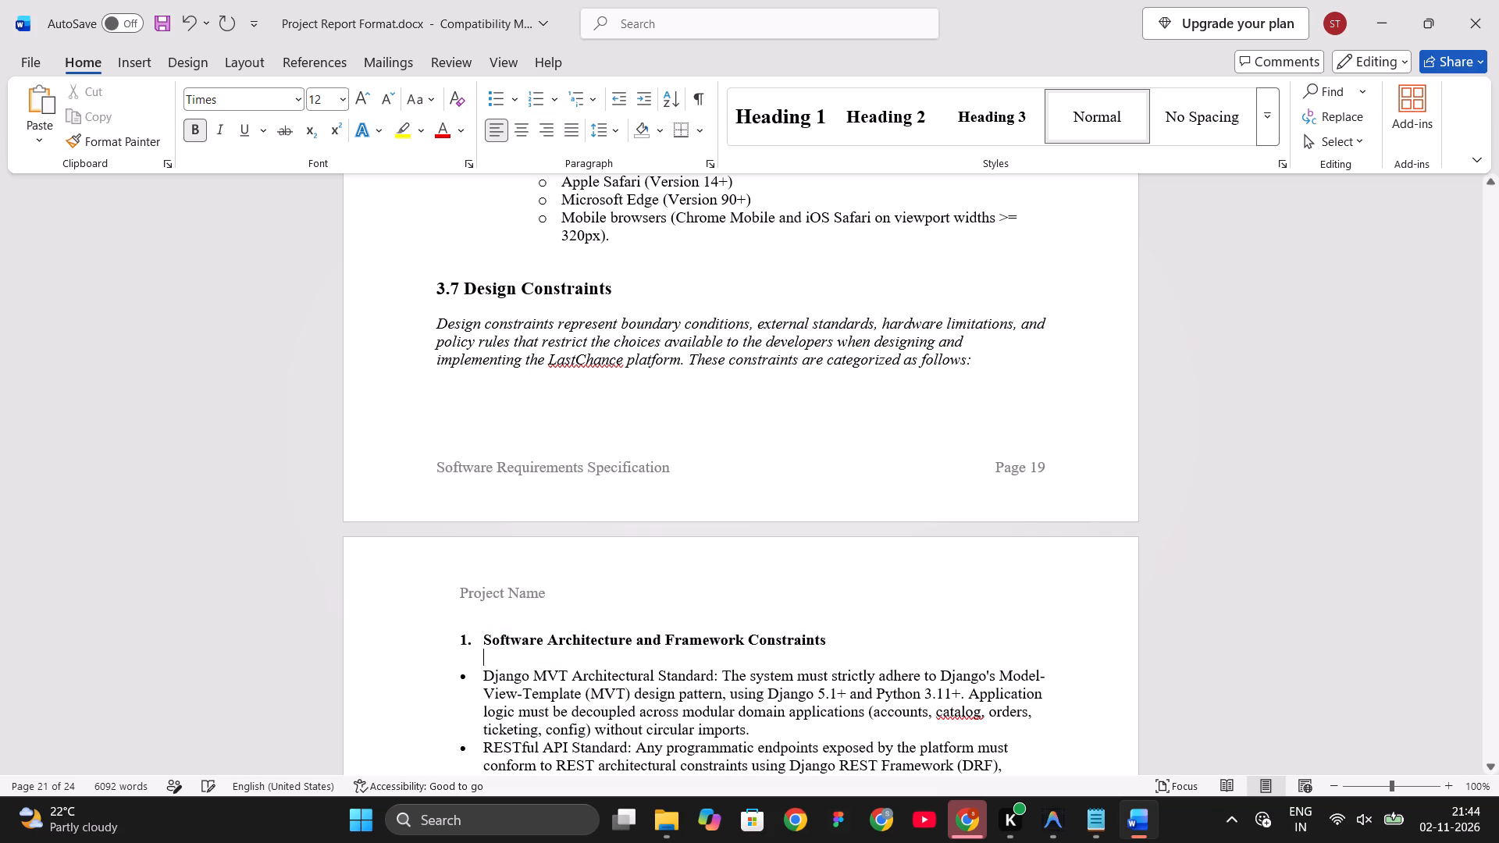
scroll(834, 635, down, 4)
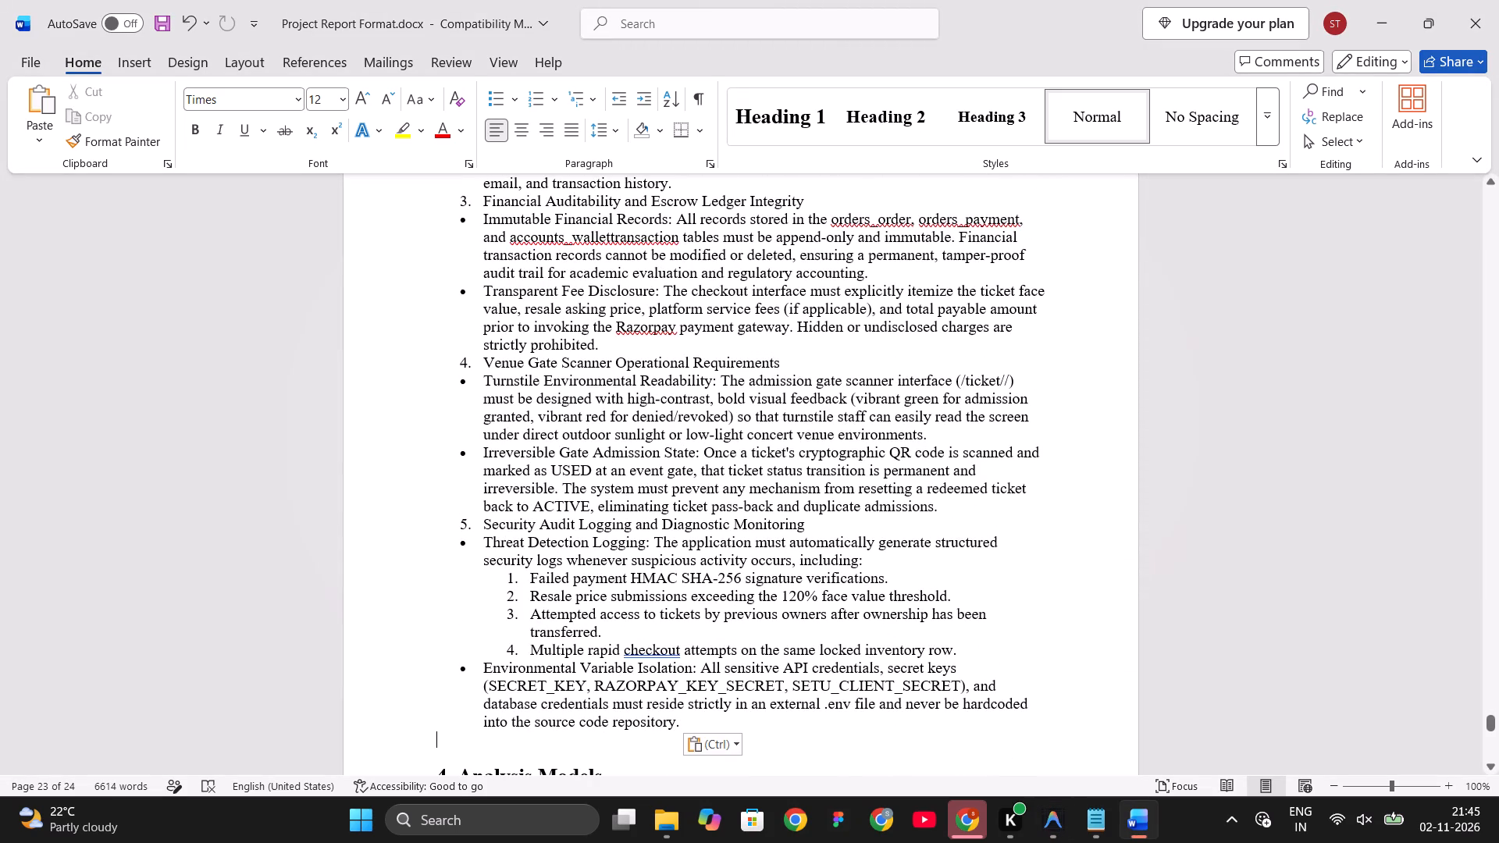
Bold the Security Audit Logging and Diagnostic Monitoring heading and set it off with a plain blank line above and below.
click(966, 498)
key(Return)
key(BackSpace)
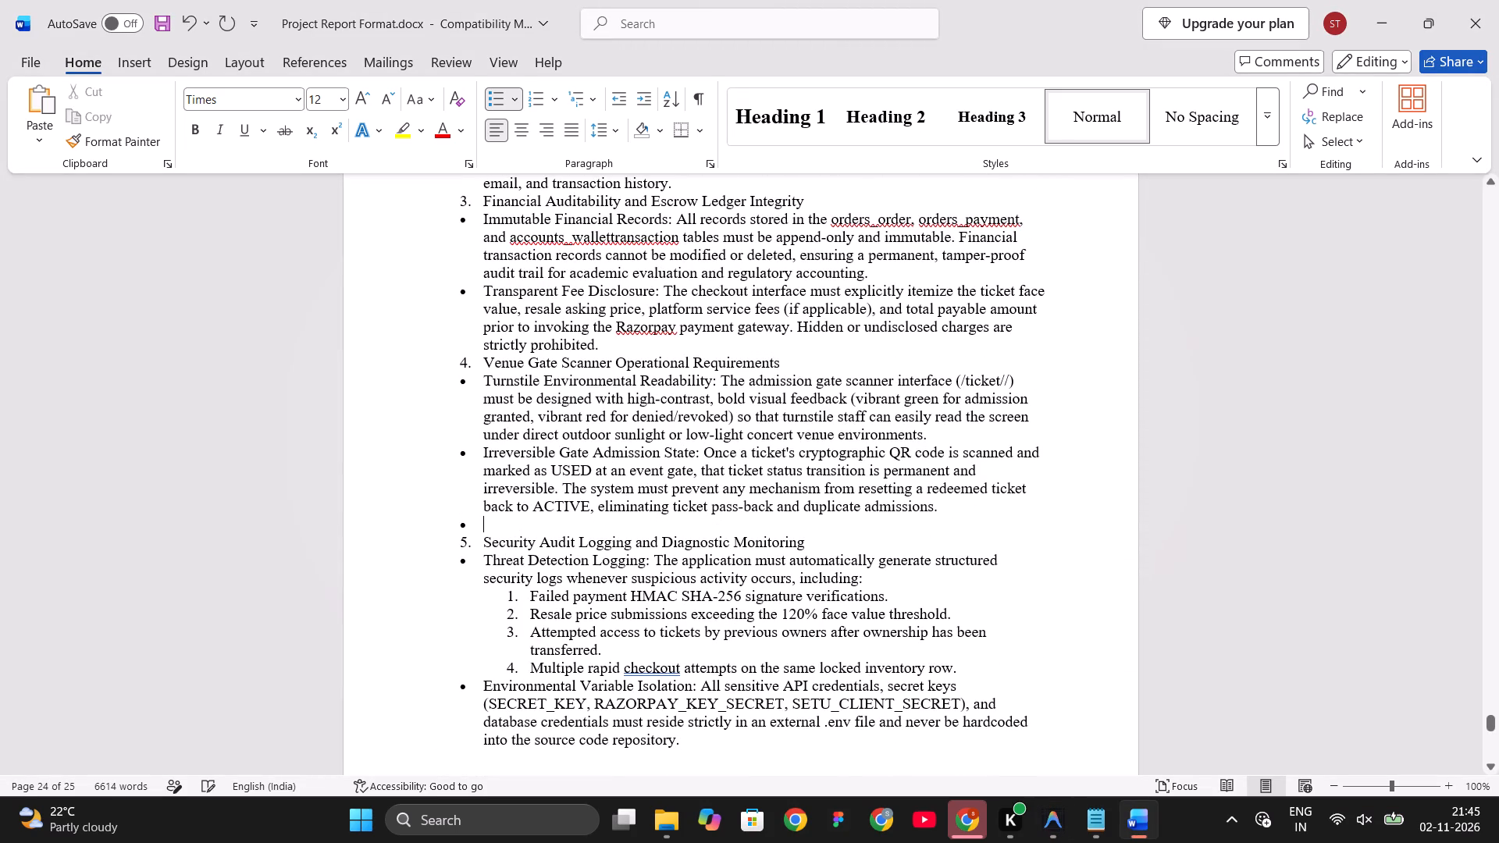
click(814, 539)
drag(814, 539, 456, 534)
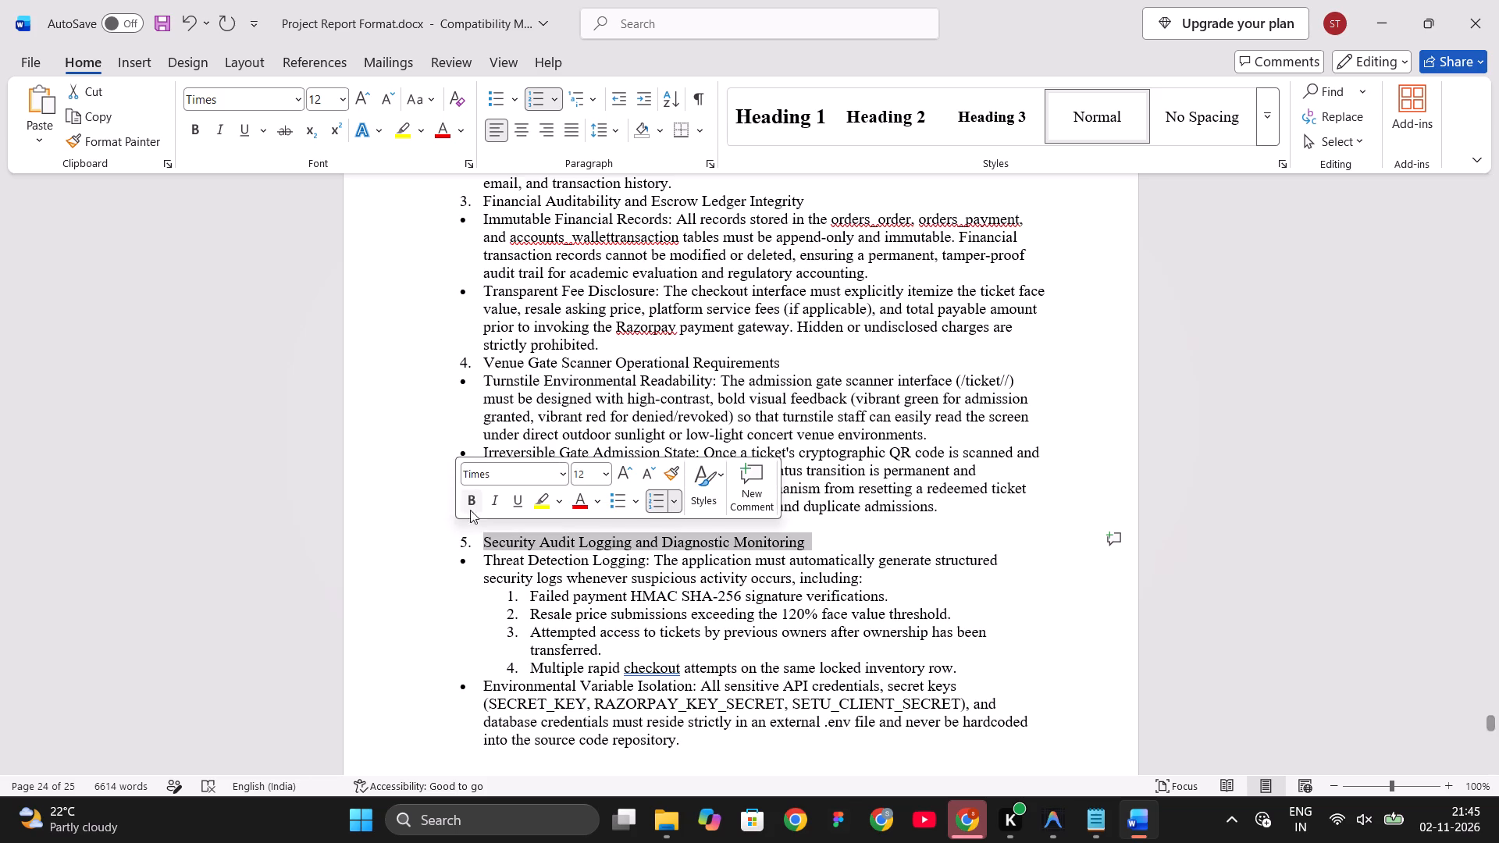
click(466, 504)
click(835, 537)
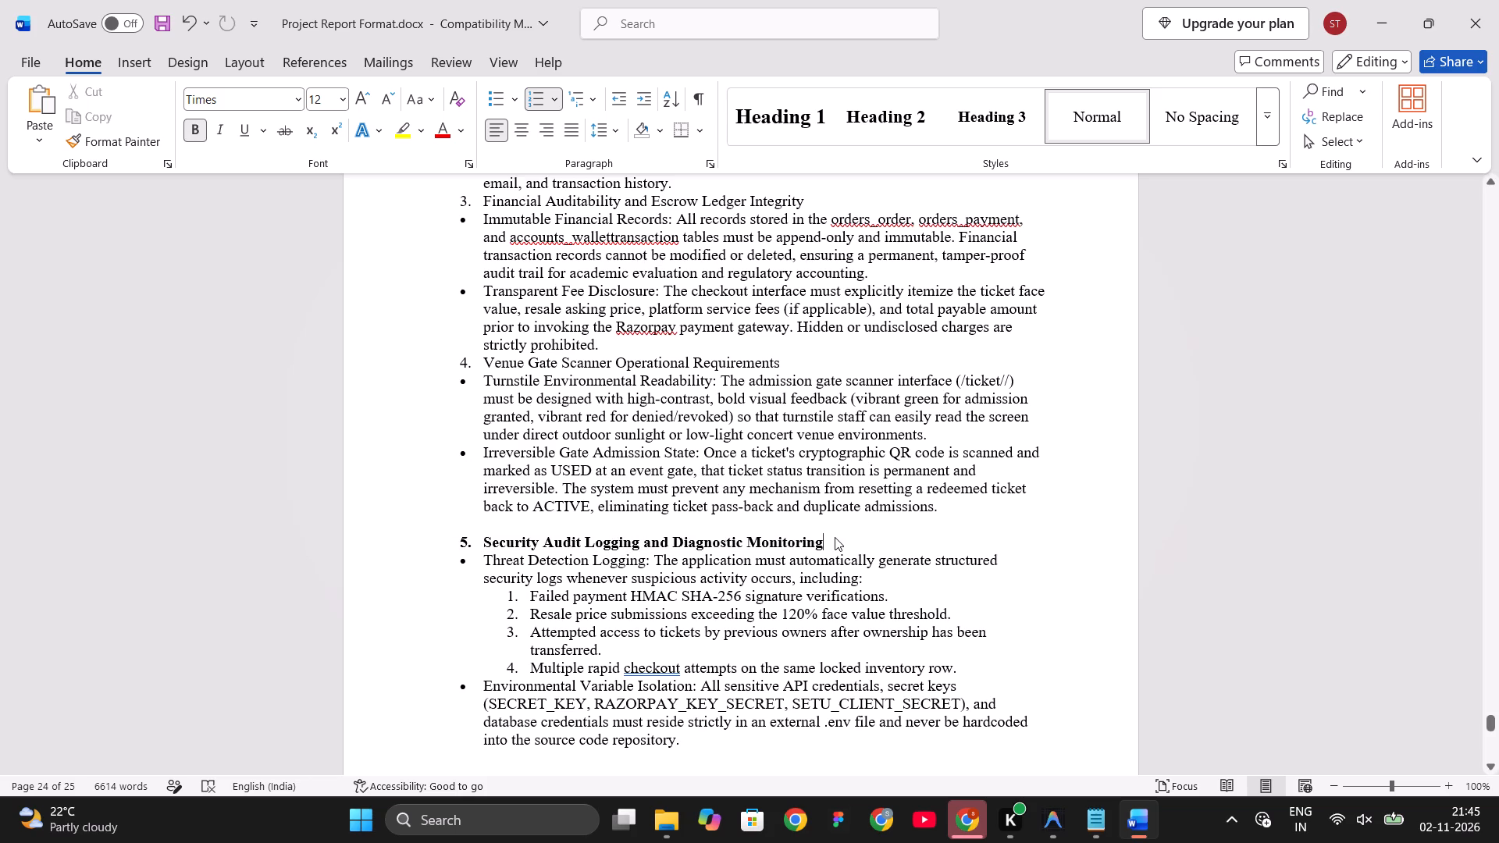
key(Return)
key(BackSpace)
Bold the Venue Gate Scanner Operational Requirements heading and set it off with a plain blank line above and below.
scroll(835, 537, up, 1)
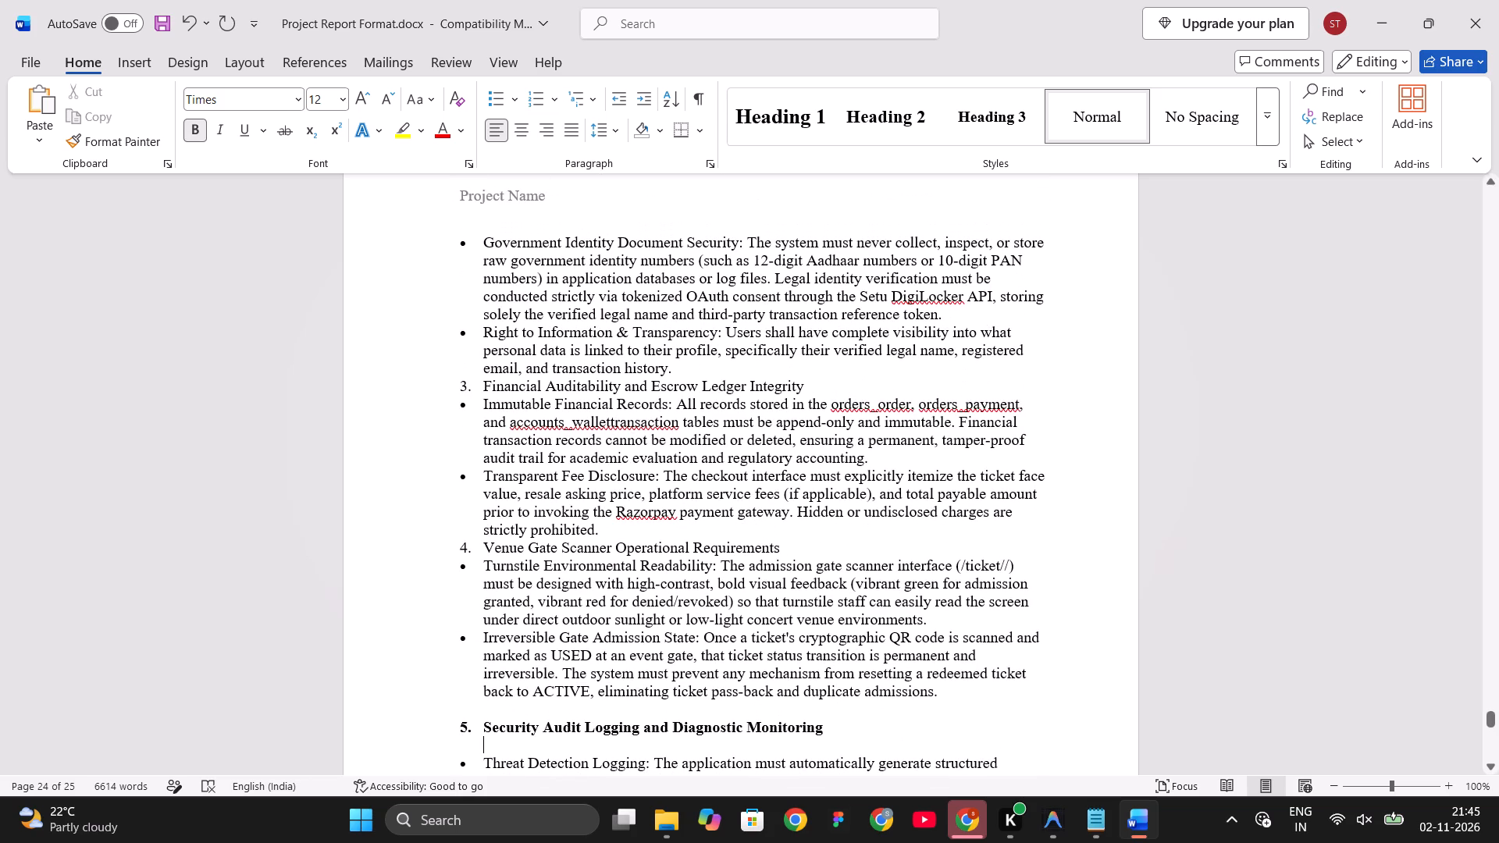
click(786, 550)
drag(786, 550, 598, 546)
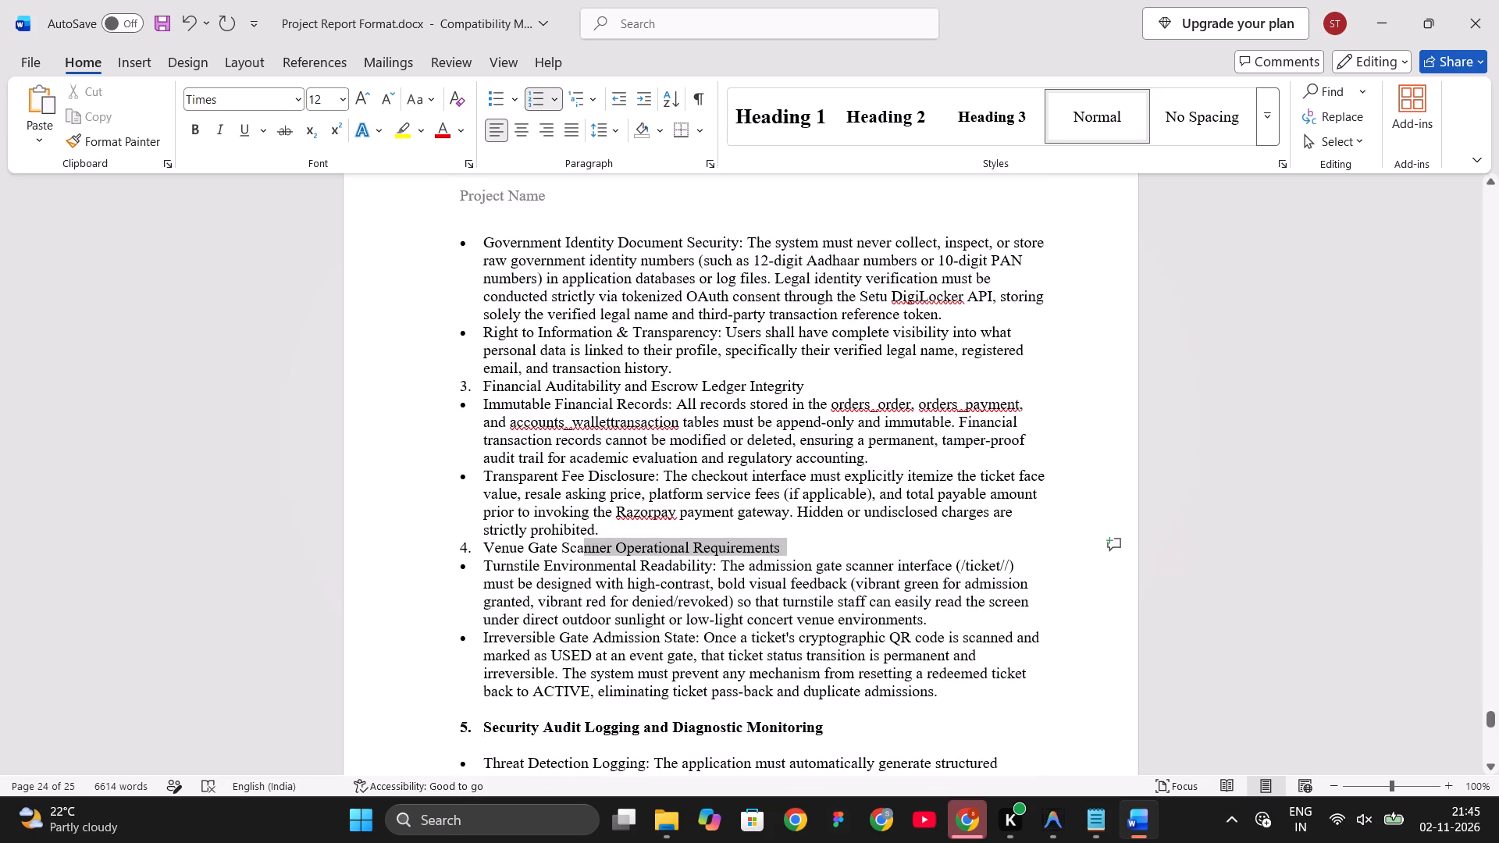
drag(598, 546, 484, 547)
click(490, 518)
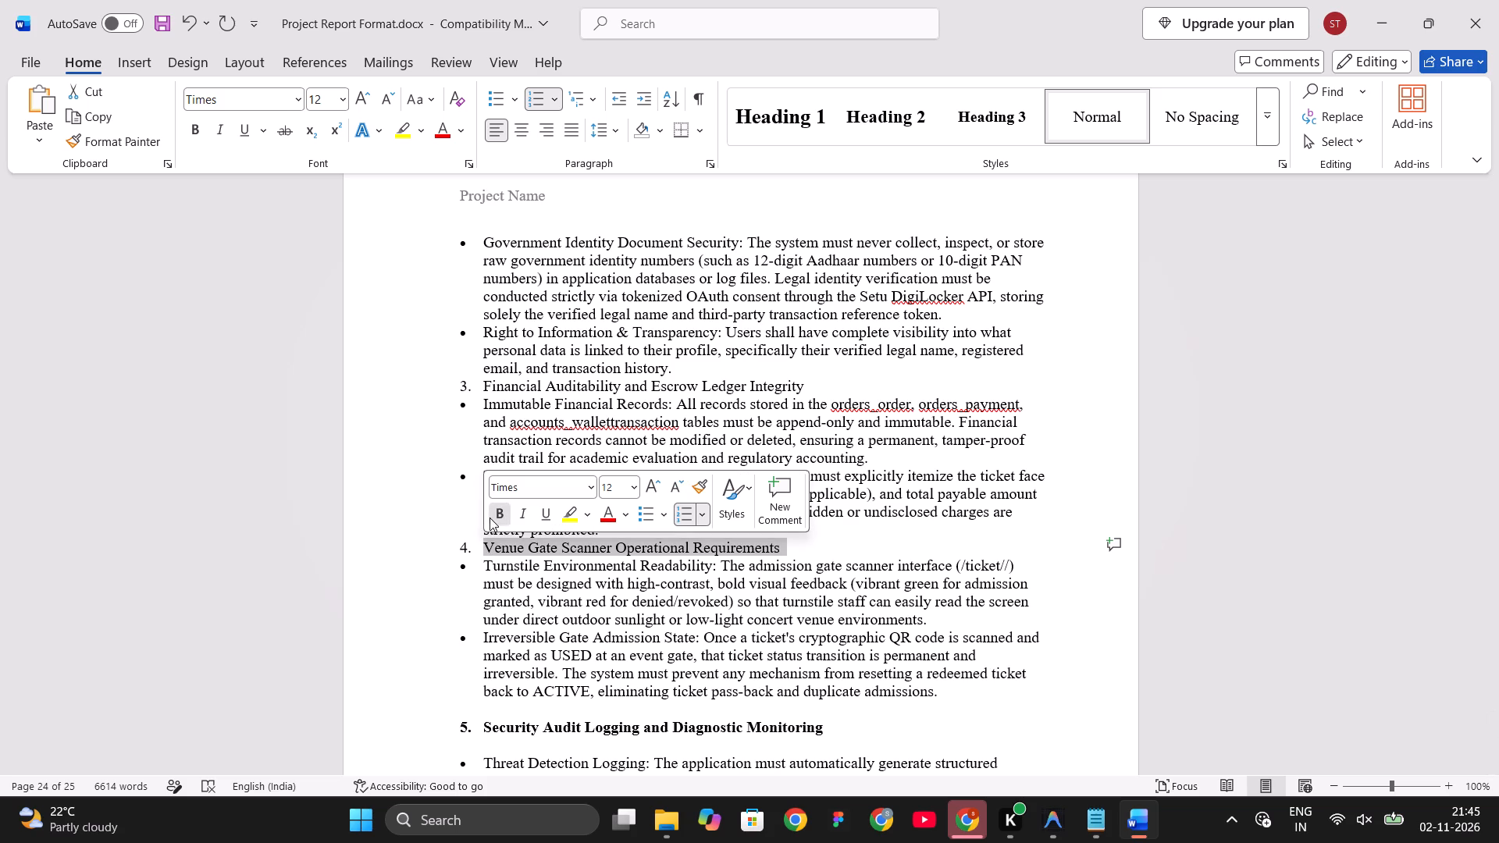
click(808, 547)
key(Return)
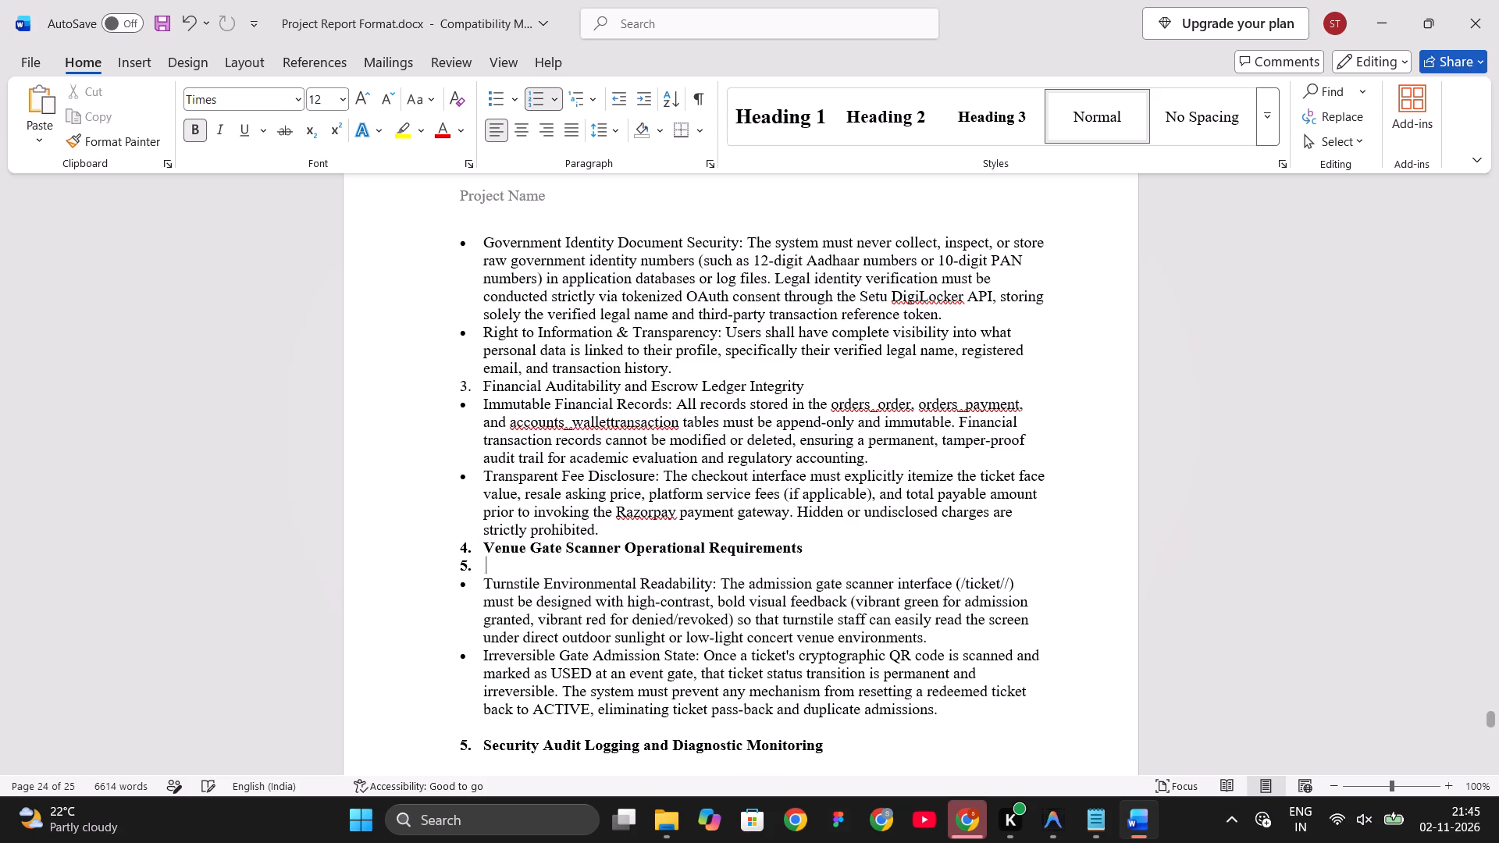
key(BackSpace)
scroll(808, 547, up, 1)
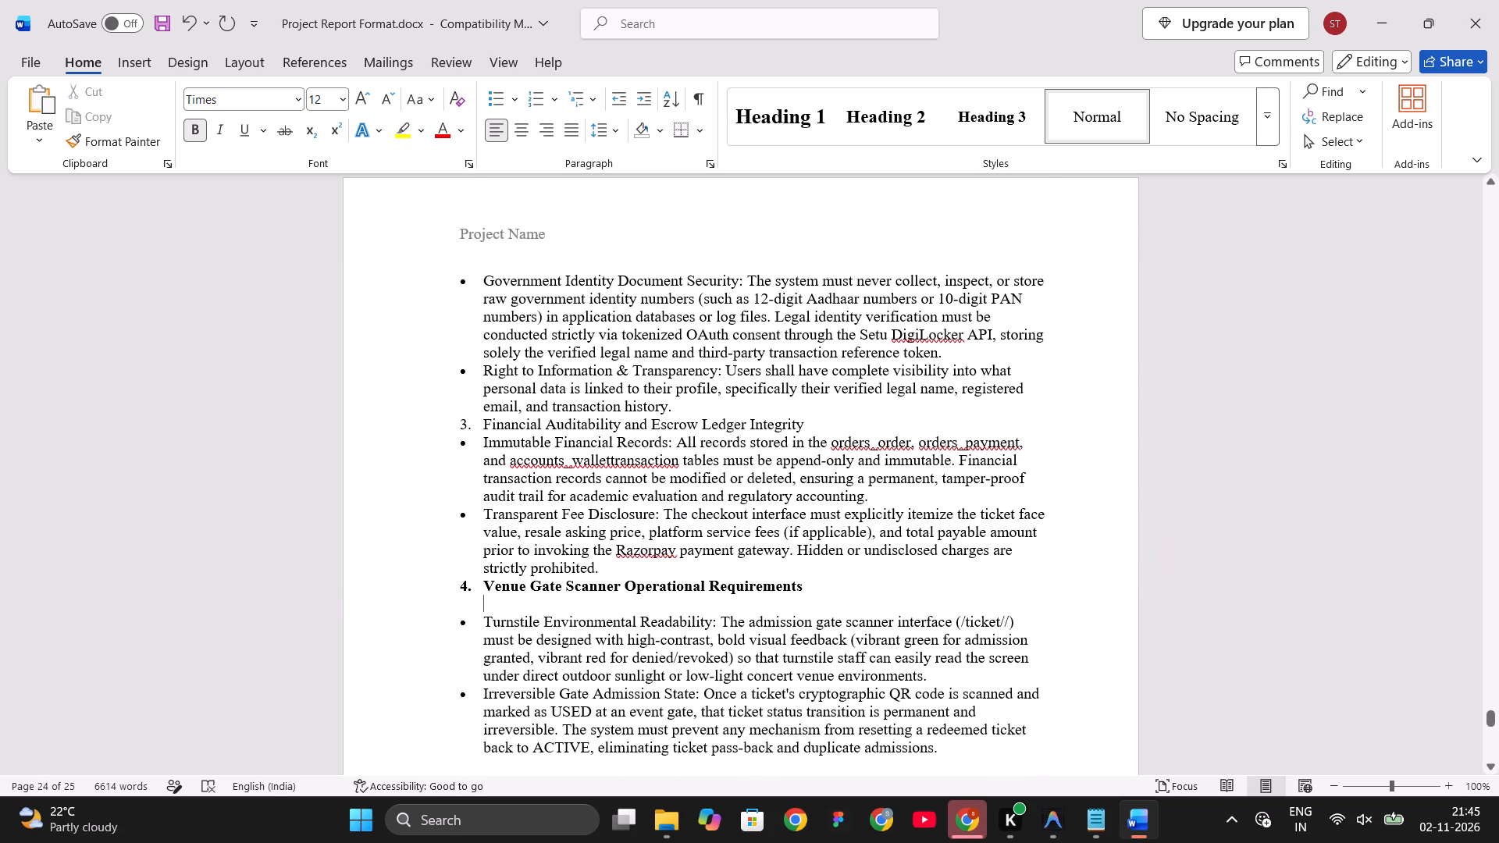
click(669, 571)
key(Return)
key(BackSpace)
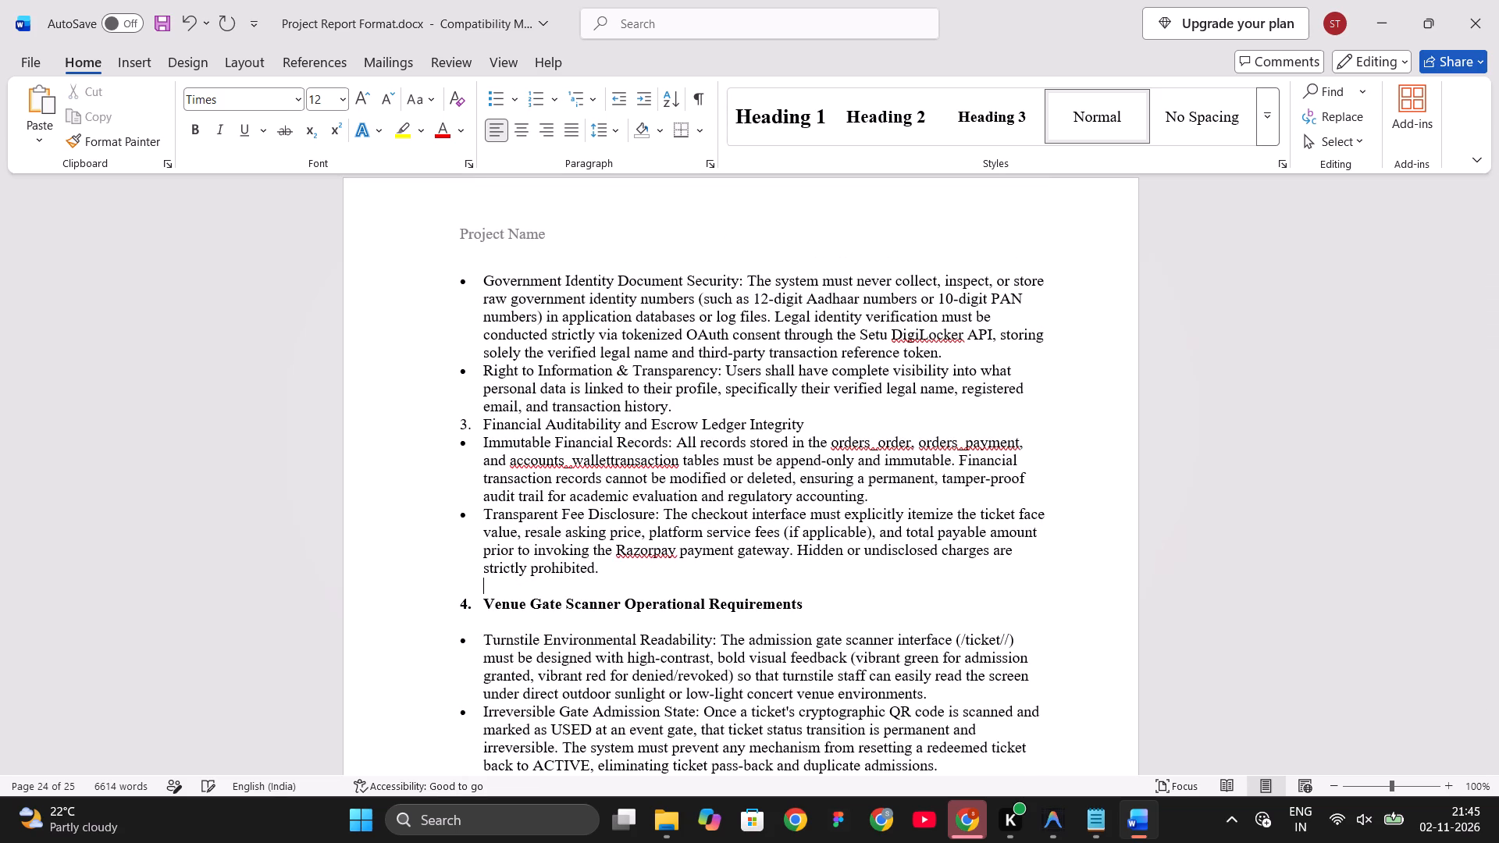
Bold the Financial Auditability and Escrow Ledger Integrity heading and set it off with a plain blank line above and below.
scroll(570, 551, up, 1)
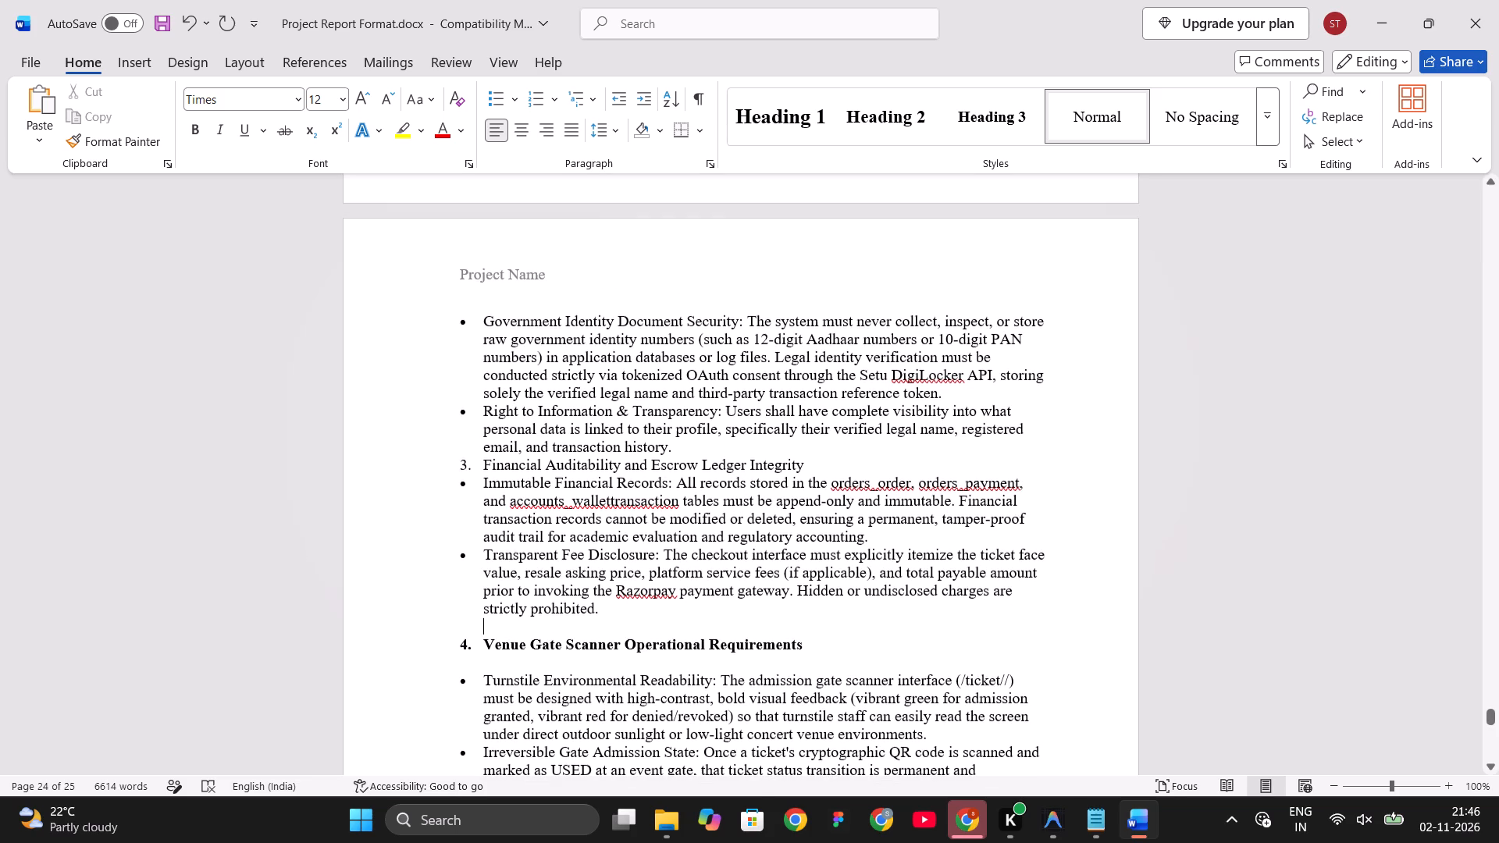
click(818, 461)
drag(818, 461, 497, 470)
click(509, 446)
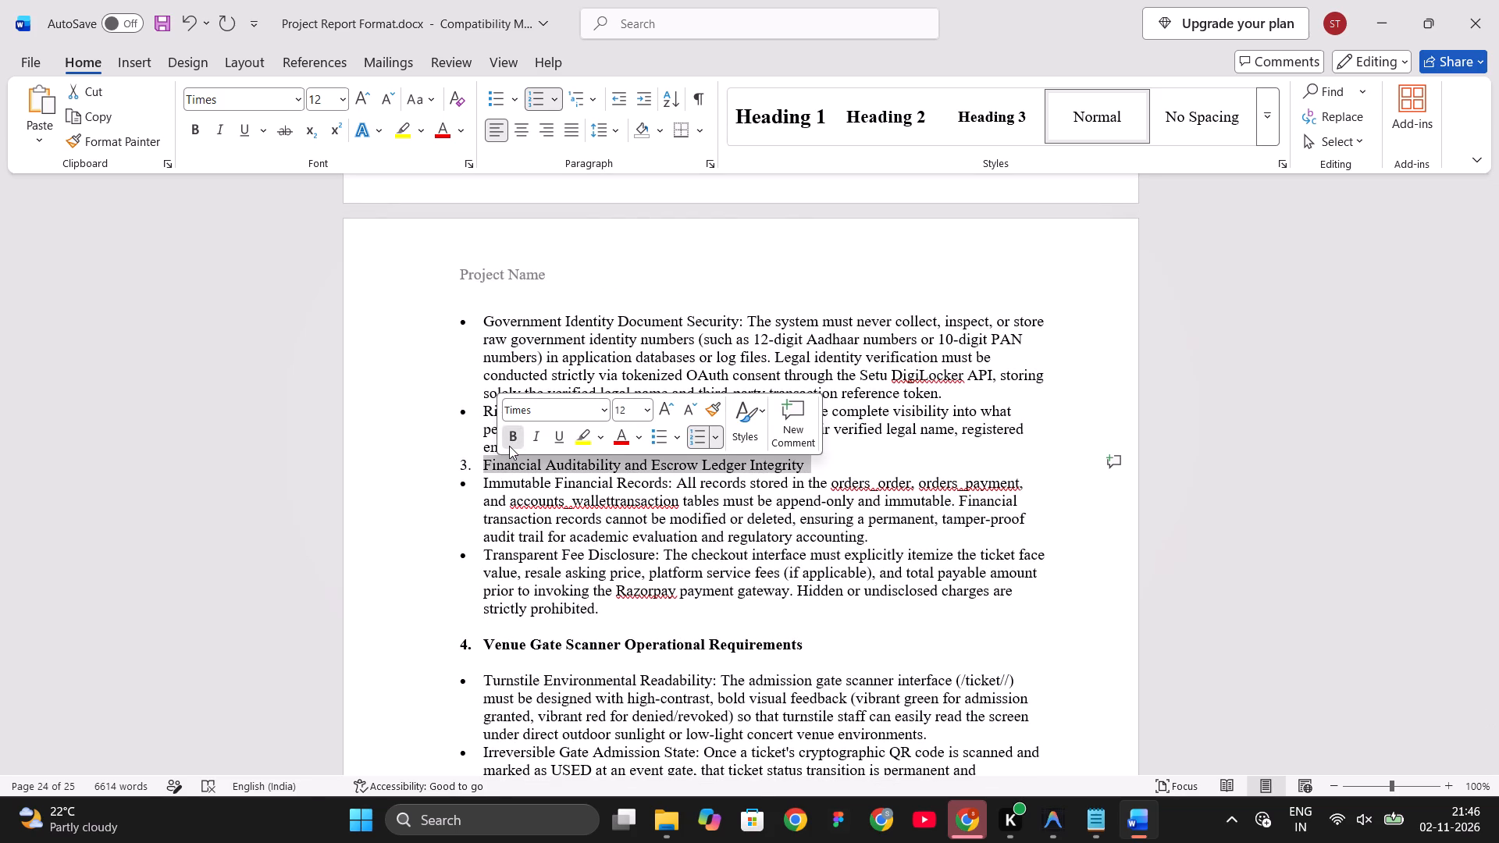
click(850, 459)
key(Return)
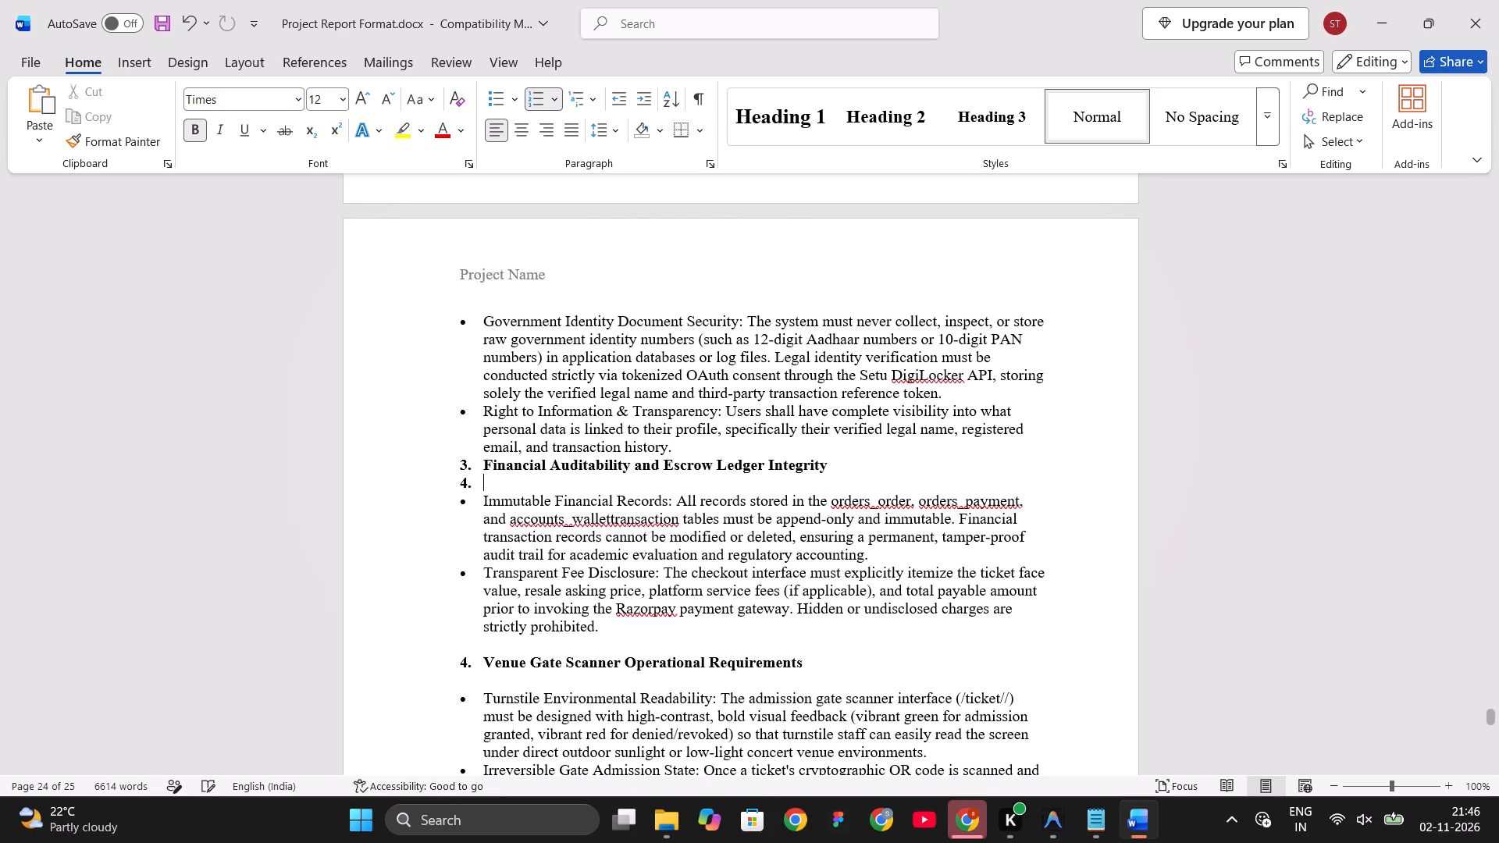
key(BackSpace)
click(733, 442)
key(Return)
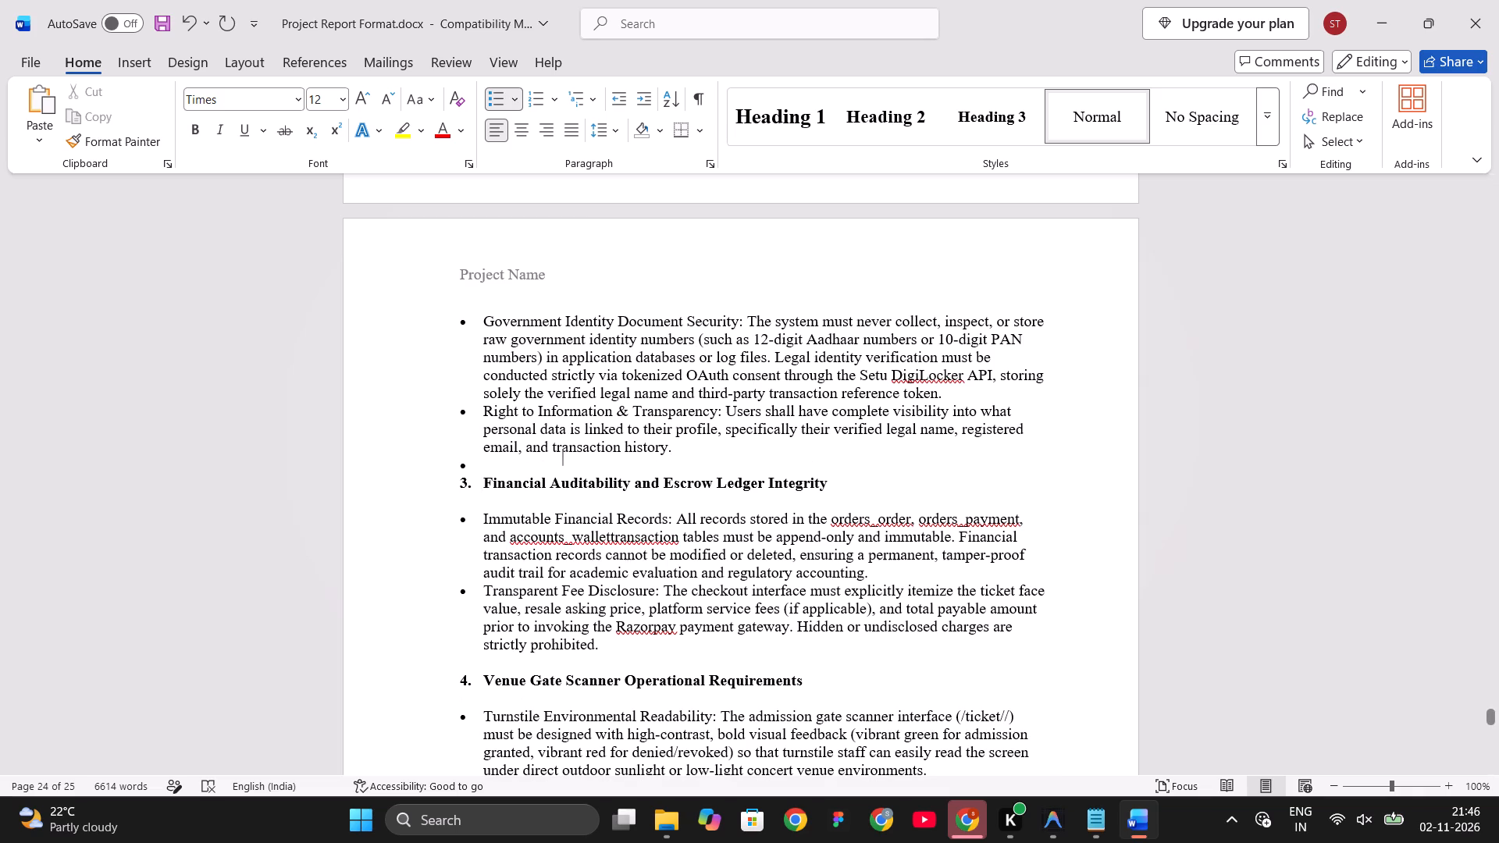
key(BackSpace)
Bold the Data Privacy and Personal Data Minimization (DPDP Act Compliance) heading and set it off with a plain blank line above and below.
scroll(733, 442, up, 1)
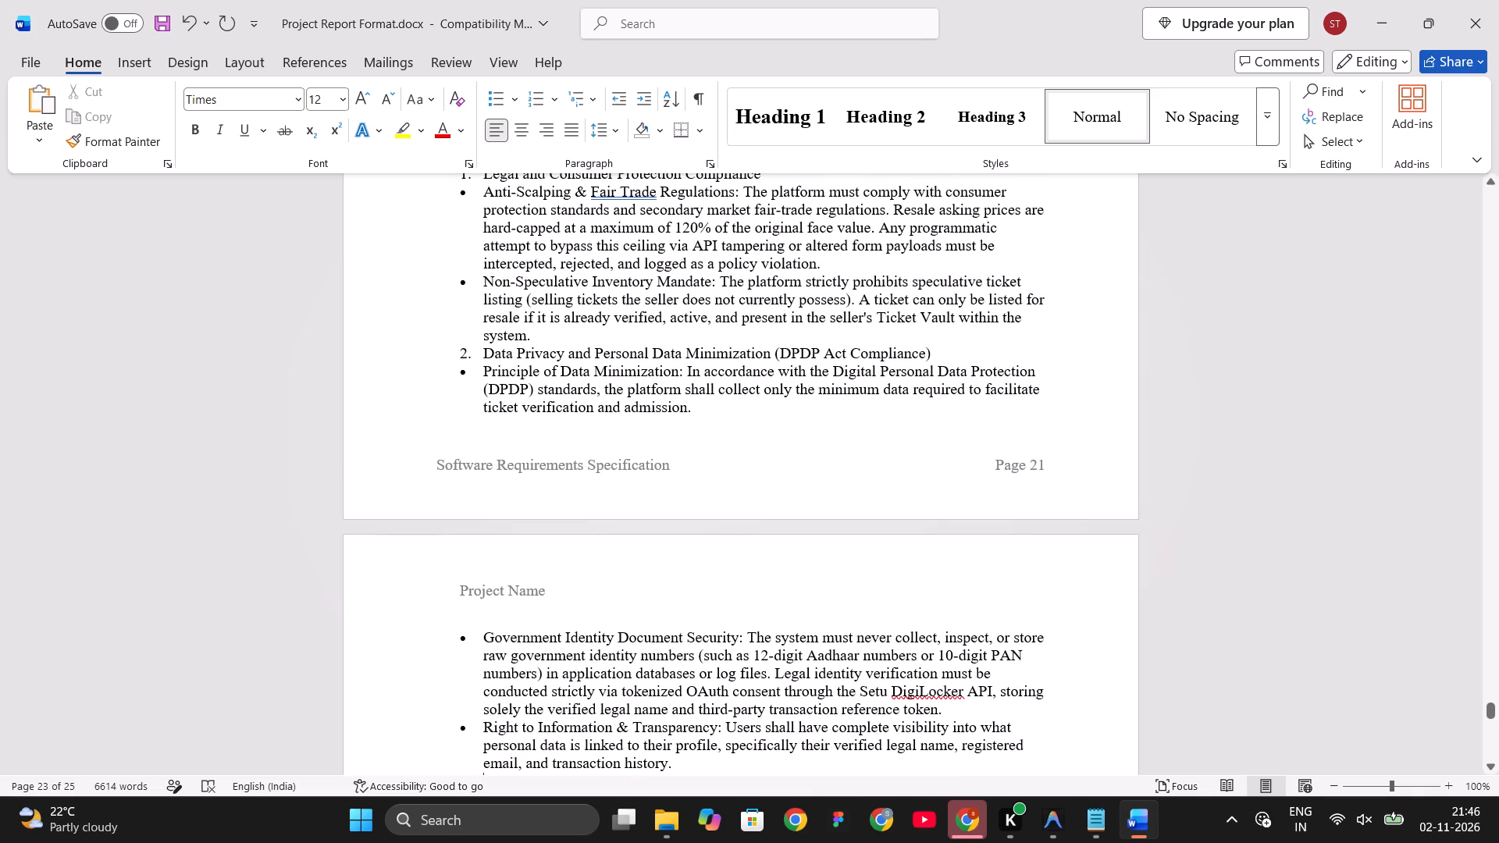
click(930, 356)
drag(930, 356, 472, 352)
click(487, 325)
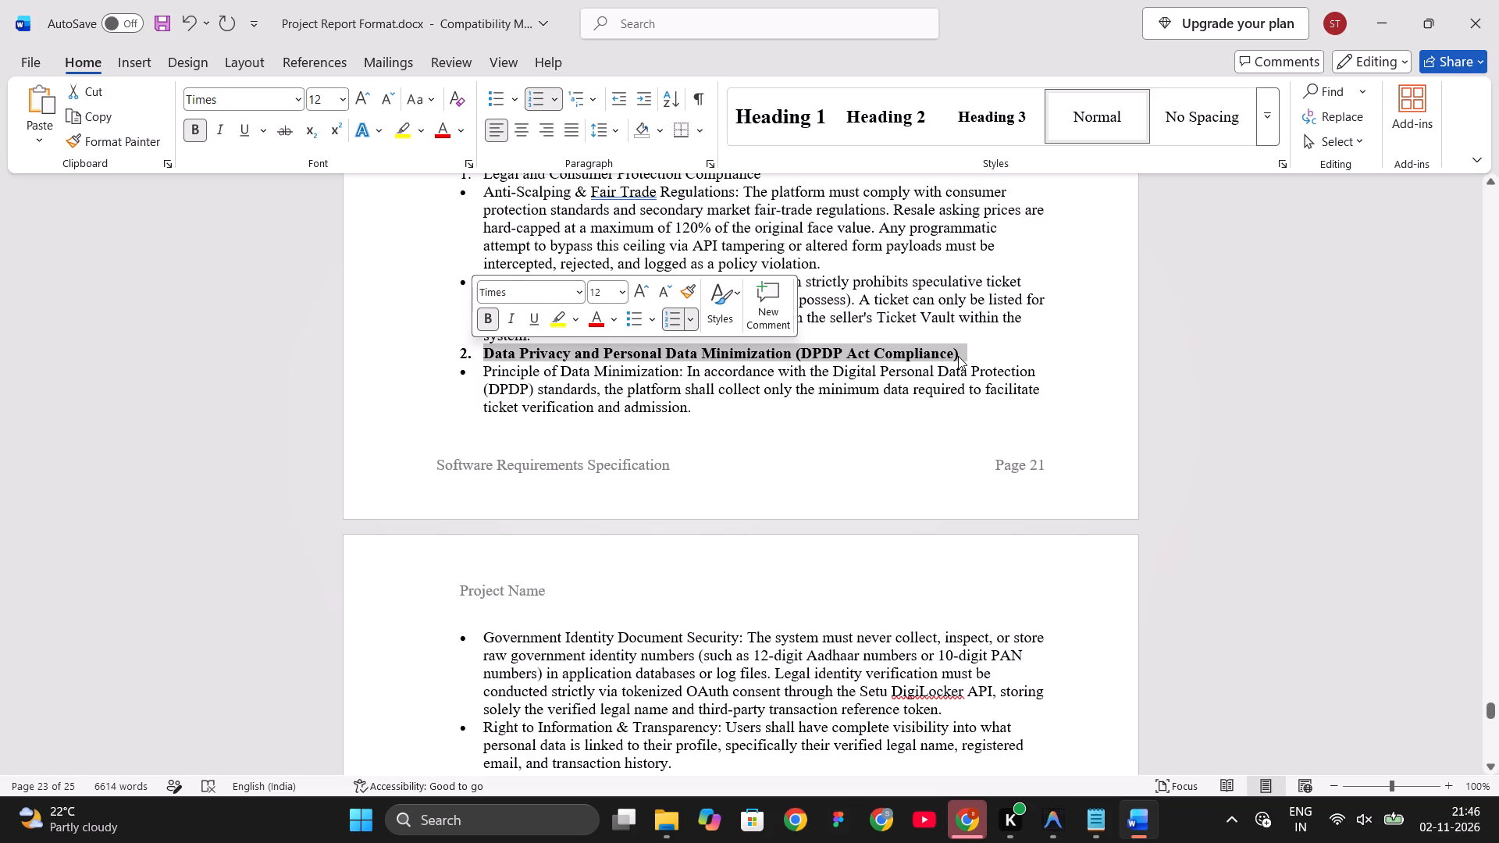
click(975, 353)
key(Return)
key(BackSpace)
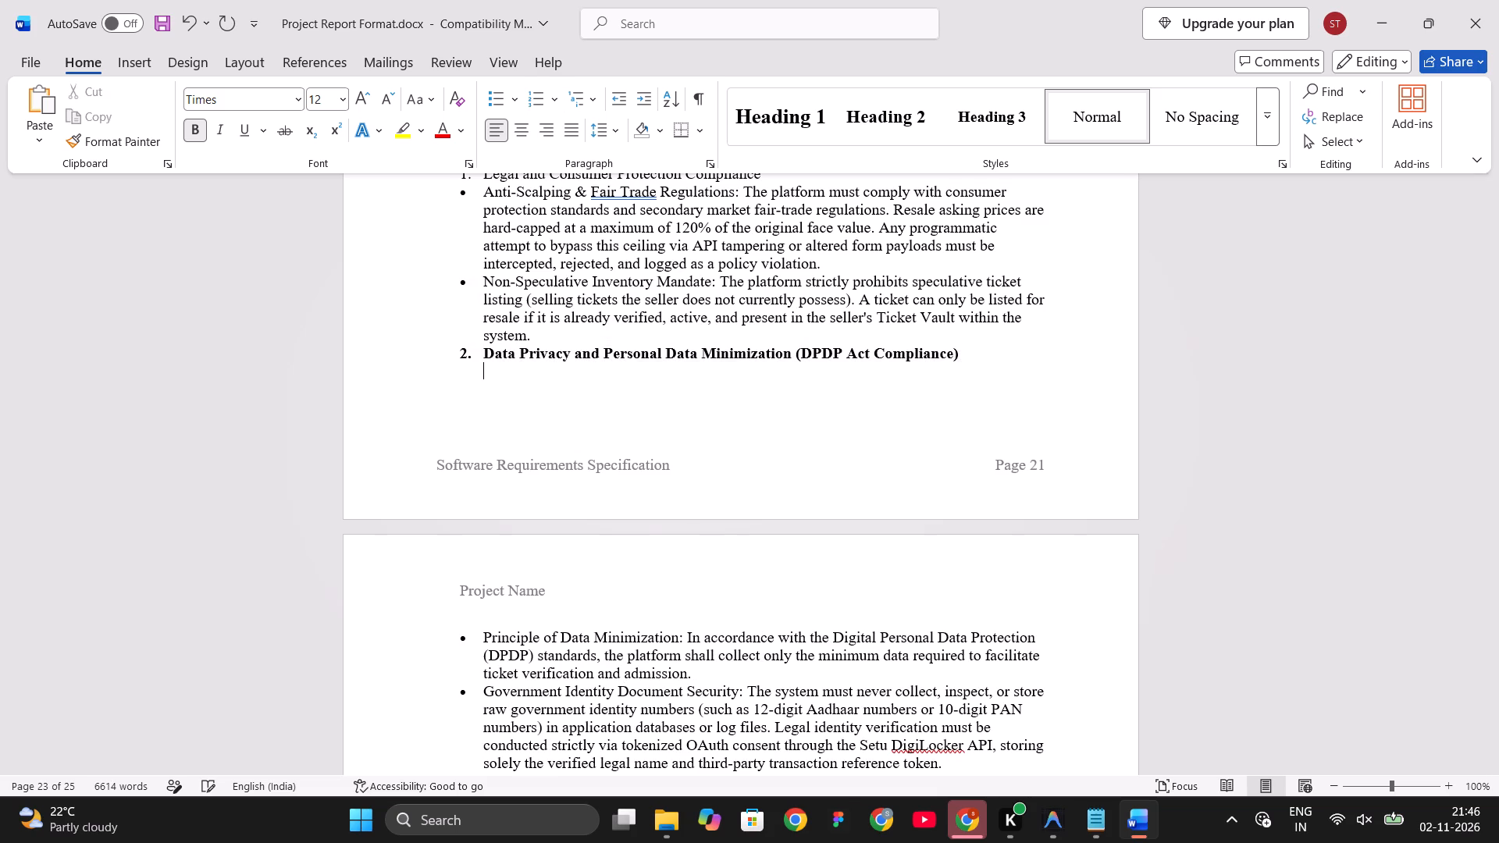
click(628, 333)
key(Return)
key(BackSpace)
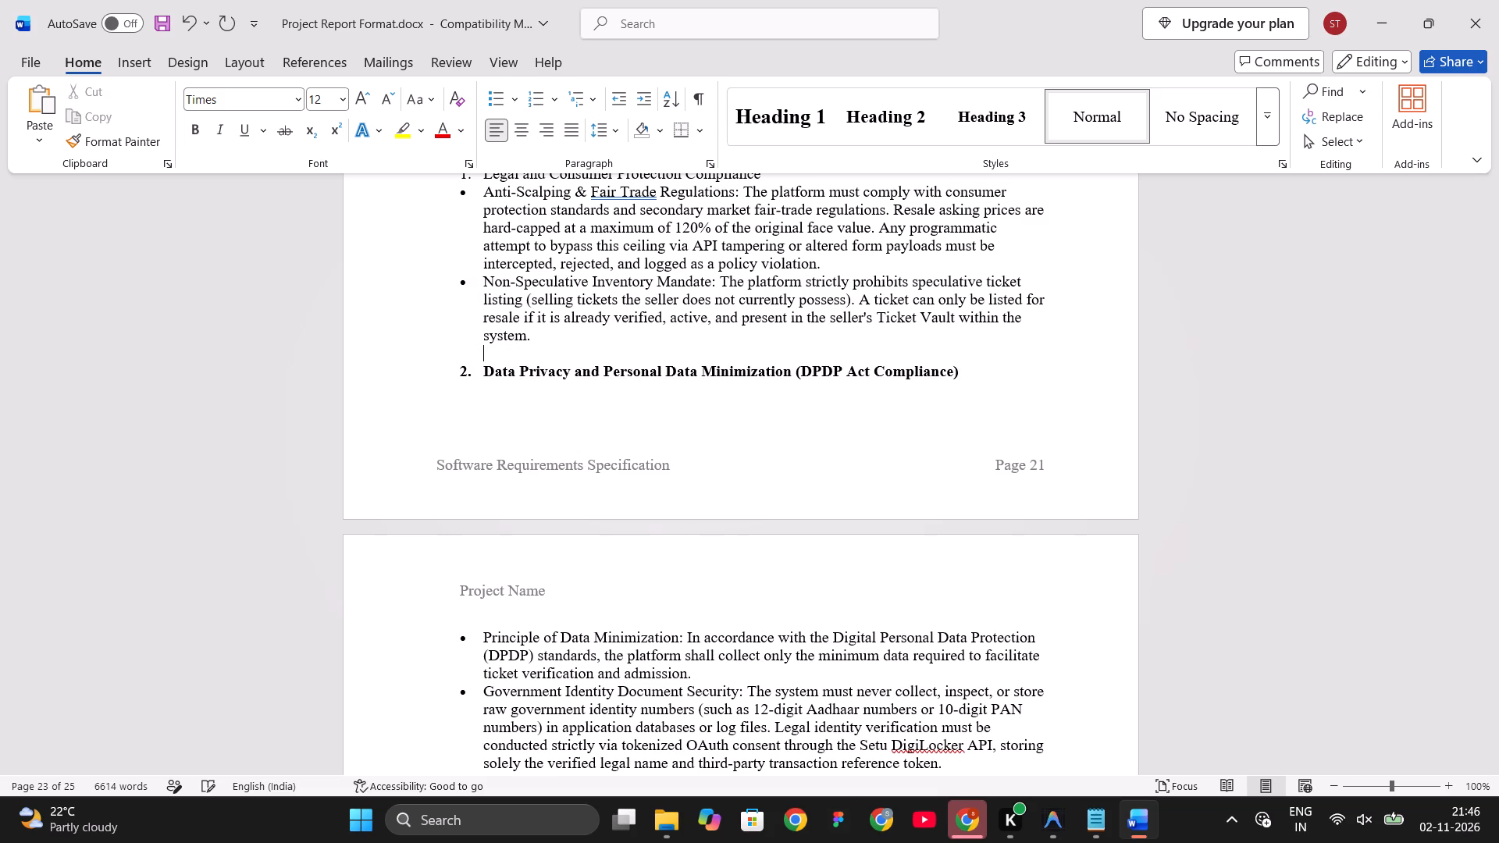
Bold the Legal and Consumer Protection Compliance heading and add a plain, unnumbered blank line below it.
scroll(628, 333, up, 2)
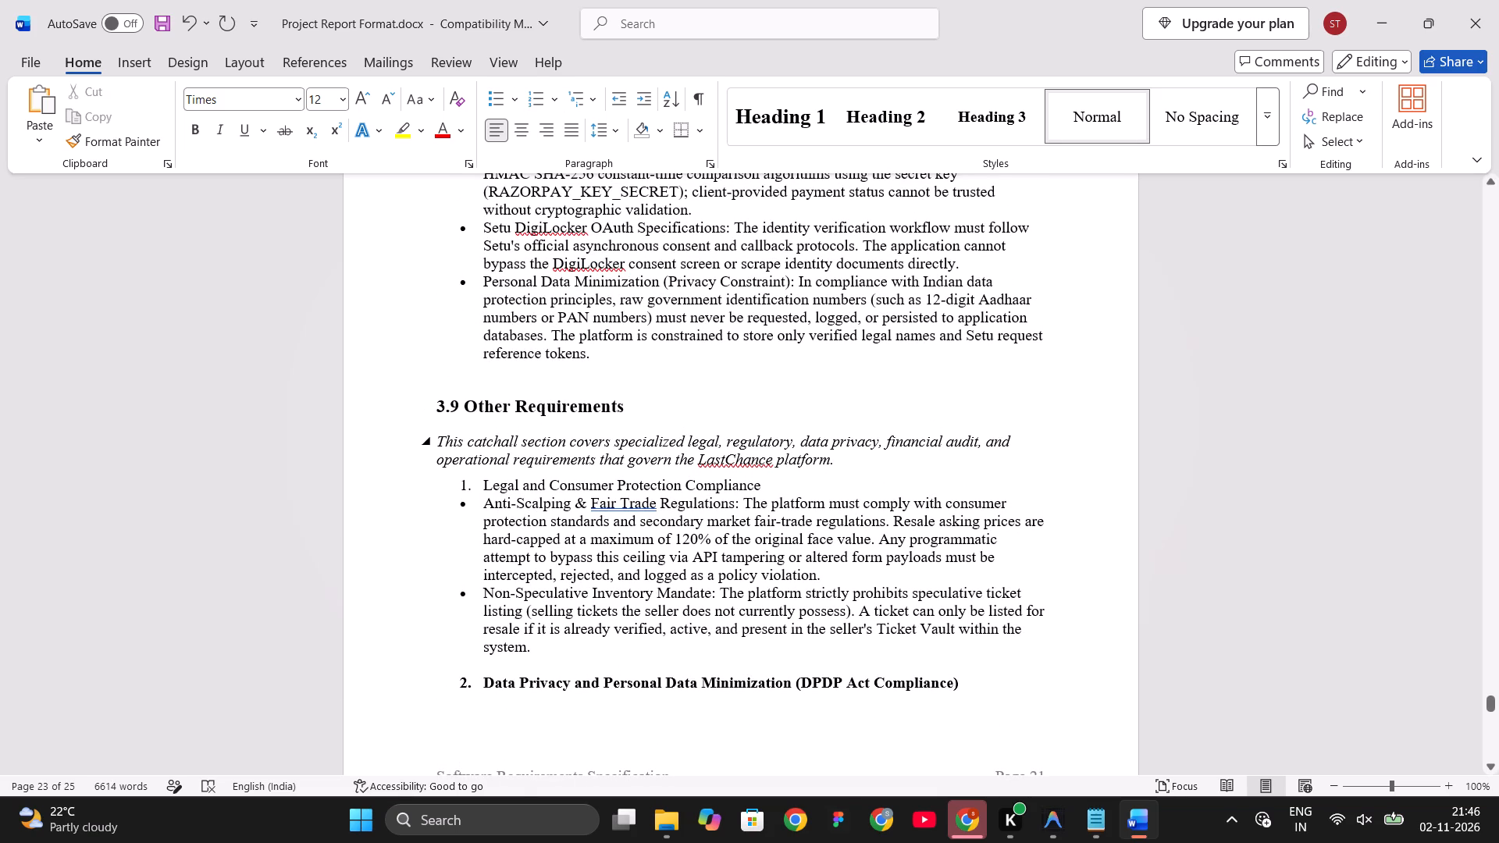
click(769, 483)
drag(769, 483, 485, 471)
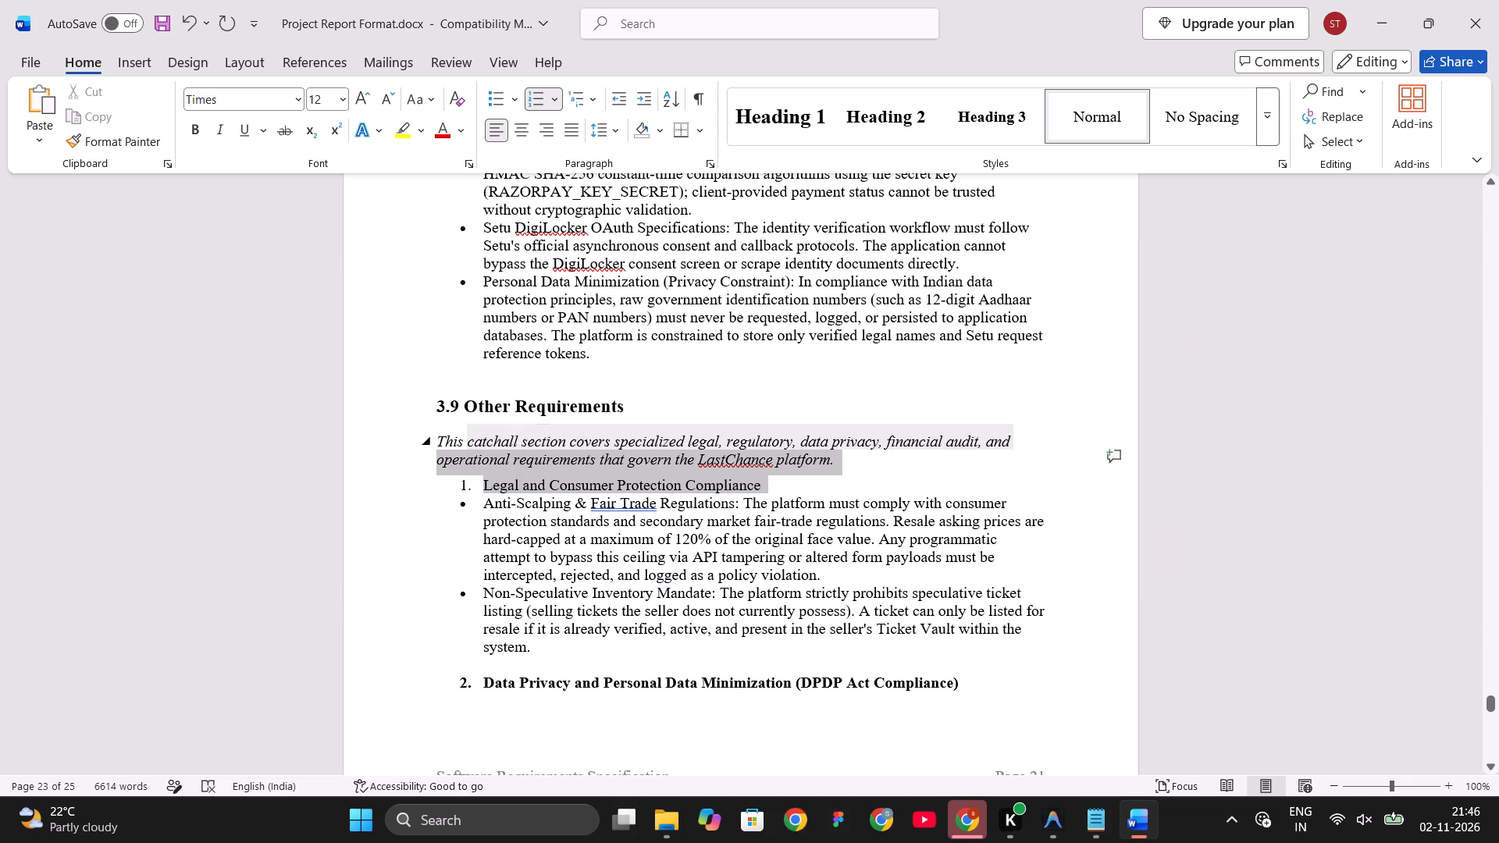
drag(485, 471, 478, 488)
click(490, 463)
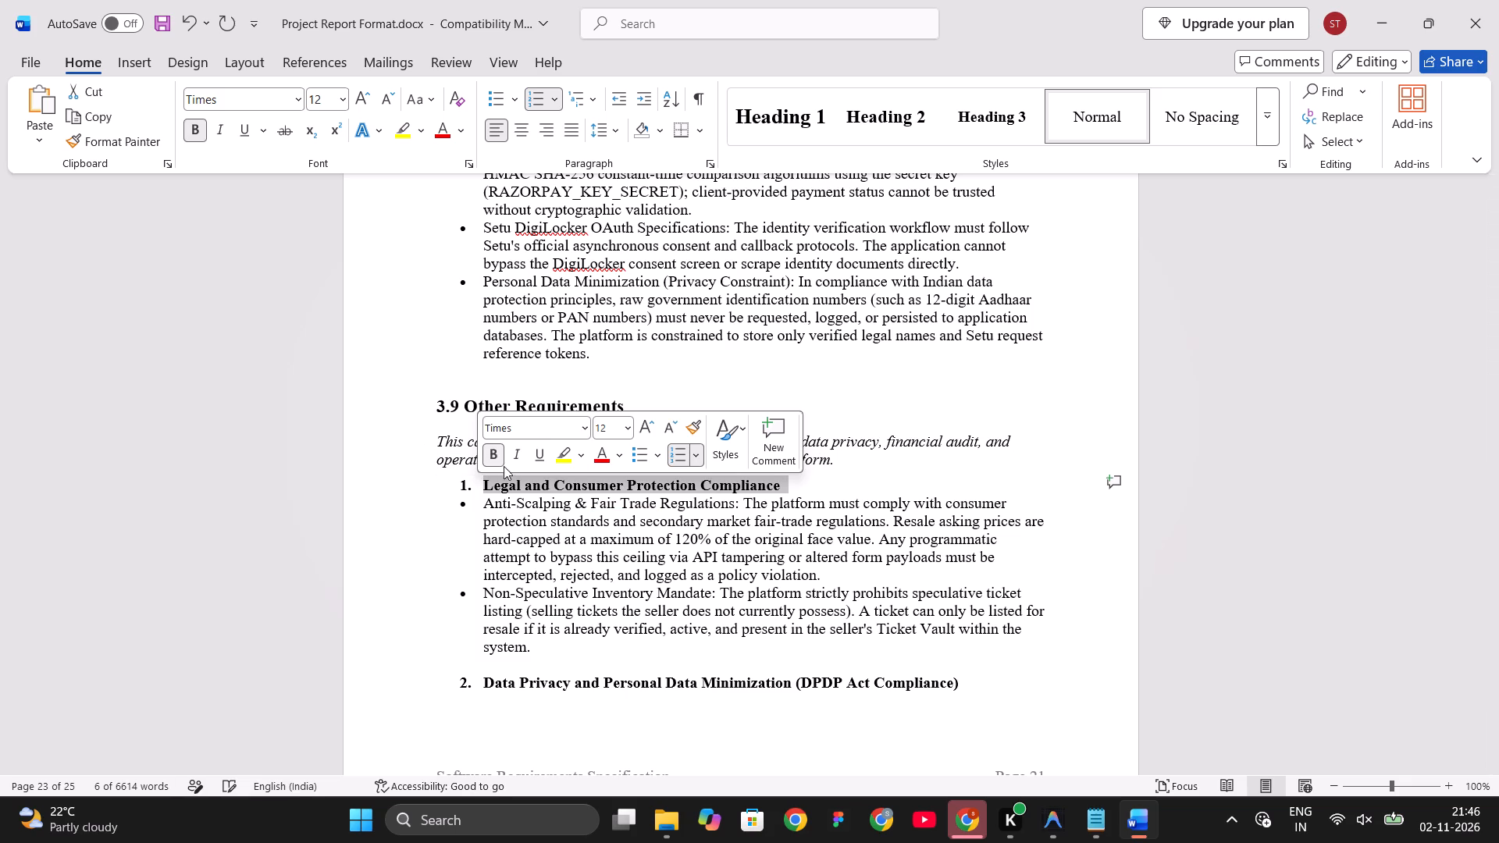
click(799, 486)
key(Return)
key(BackSpace)
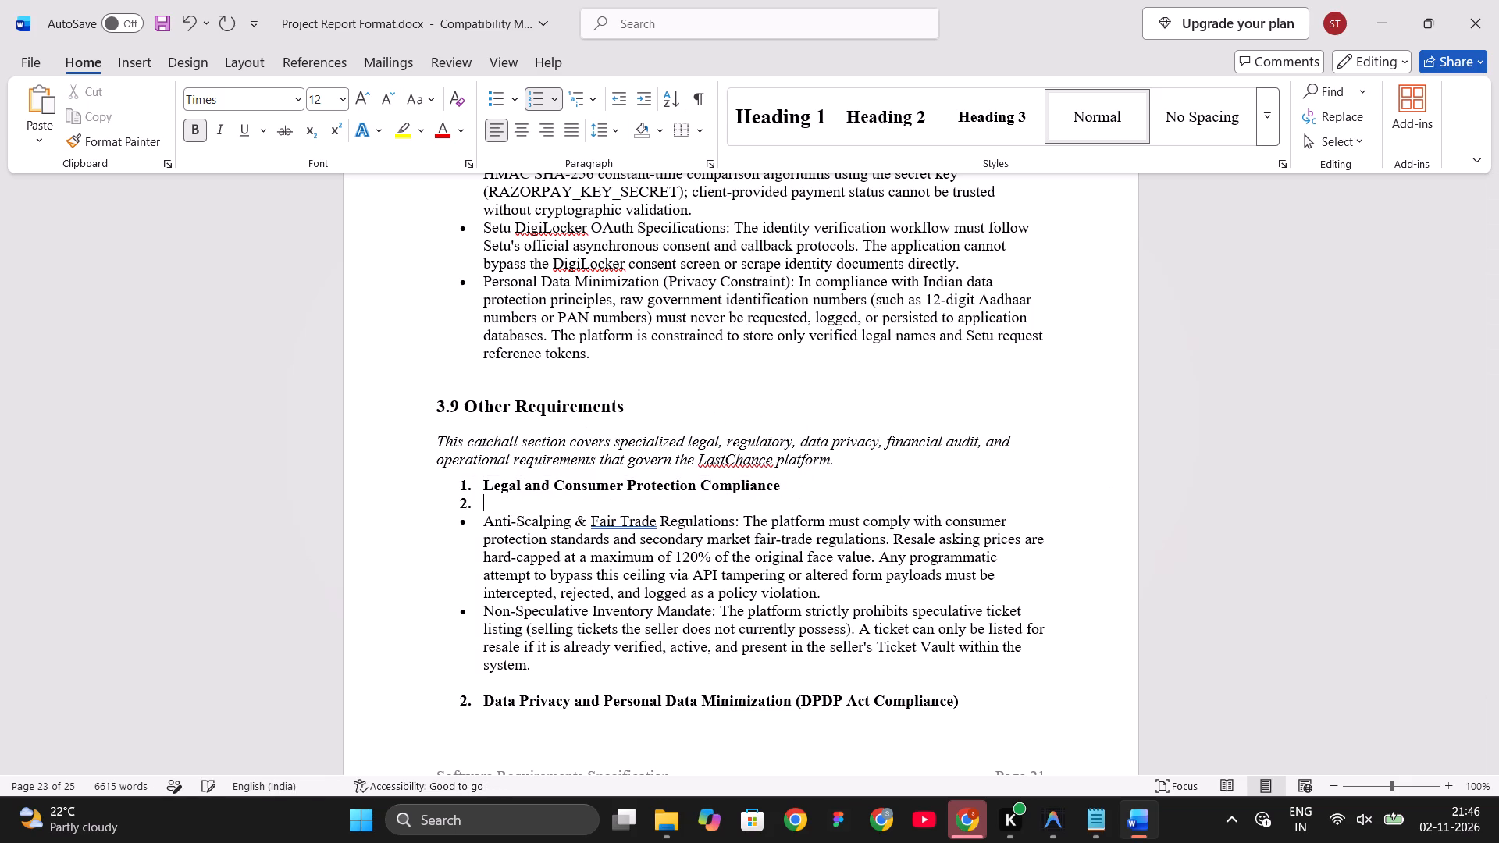
Look over the formatted 3.9 requirement groups and the remaining Analysis Models and Appendices sections of the report.
scroll(799, 486, down, 2)
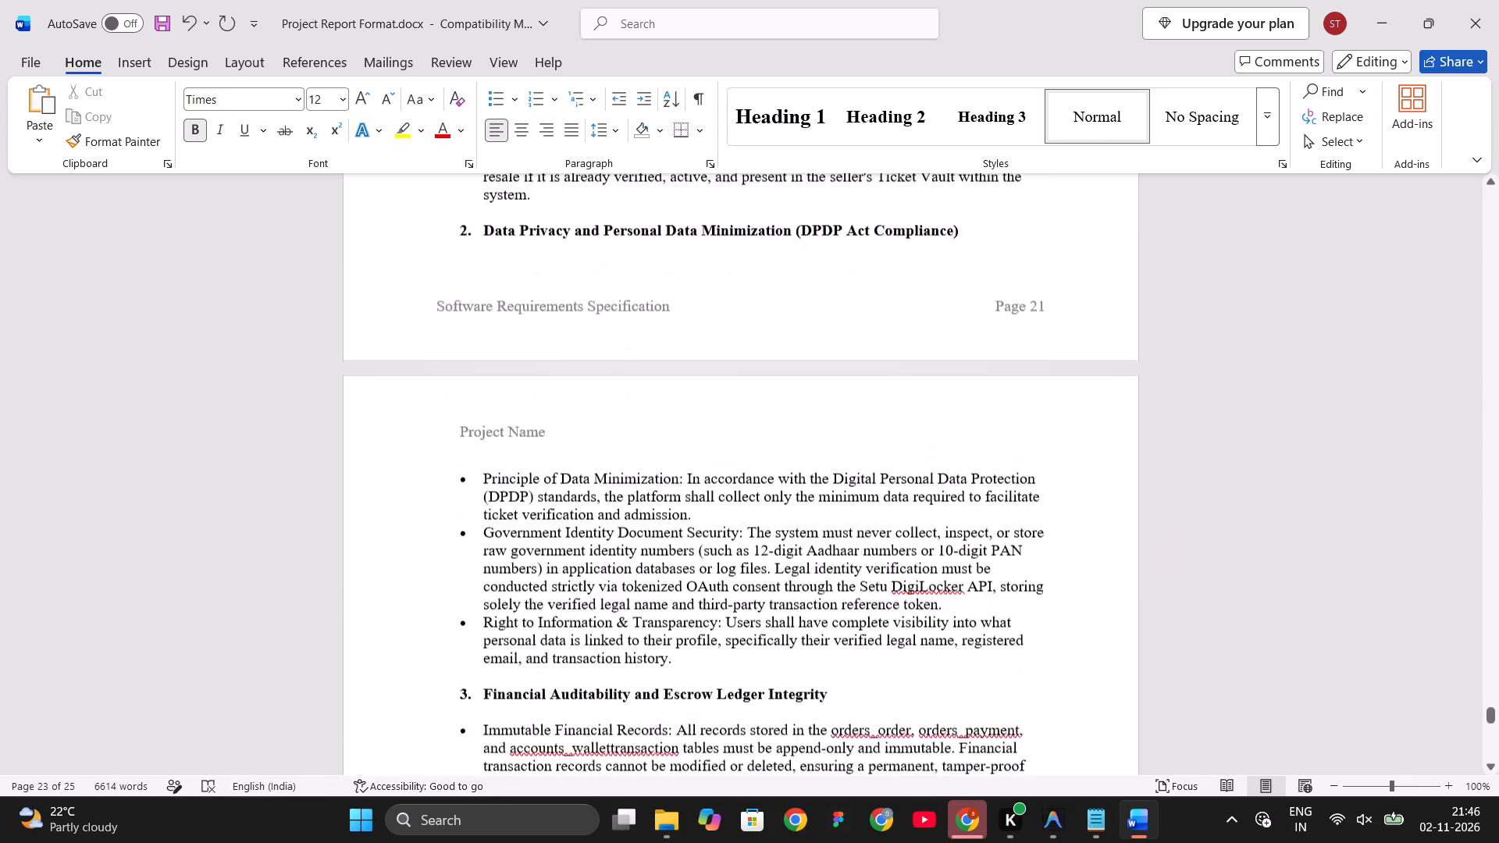
scroll(799, 486, down, 2)
scroll(799, 486, up, 3)
scroll(799, 486, down, 1)
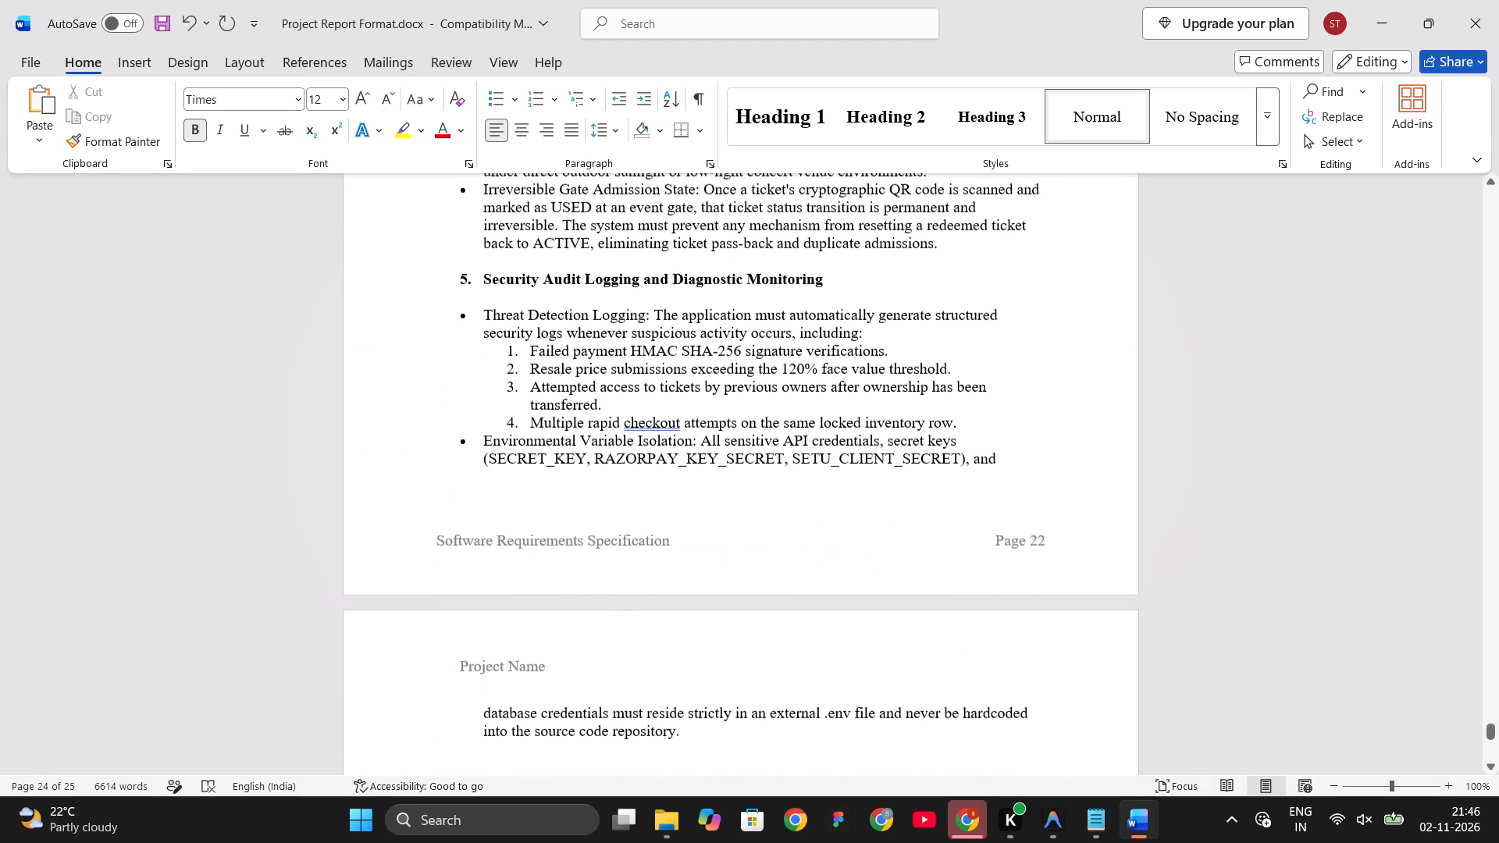
scroll(799, 486, down, 3)
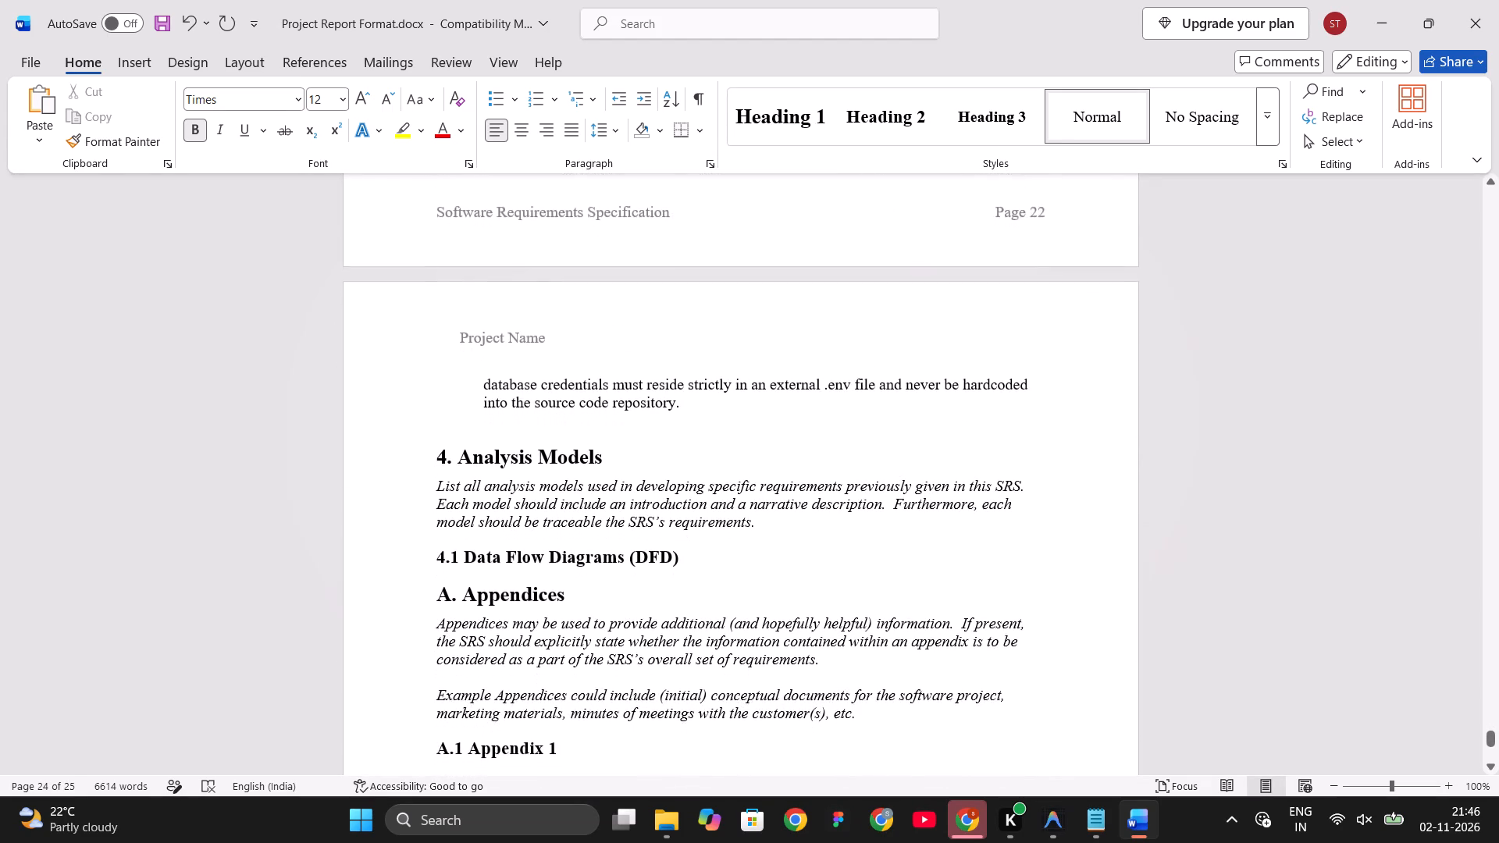
scroll(799, 486, down, 2)
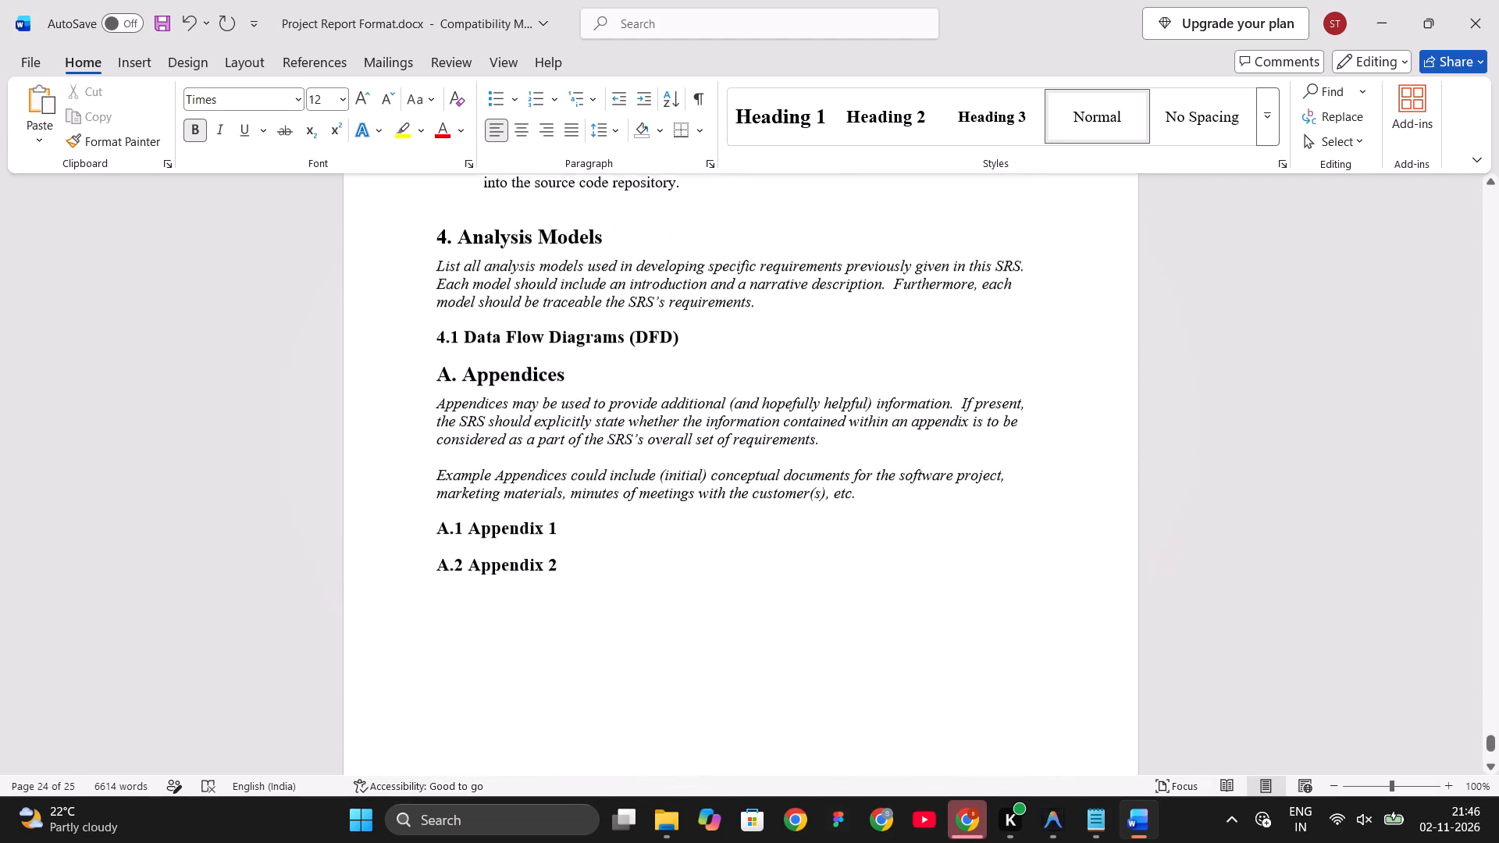
scroll(799, 486, down, 1)
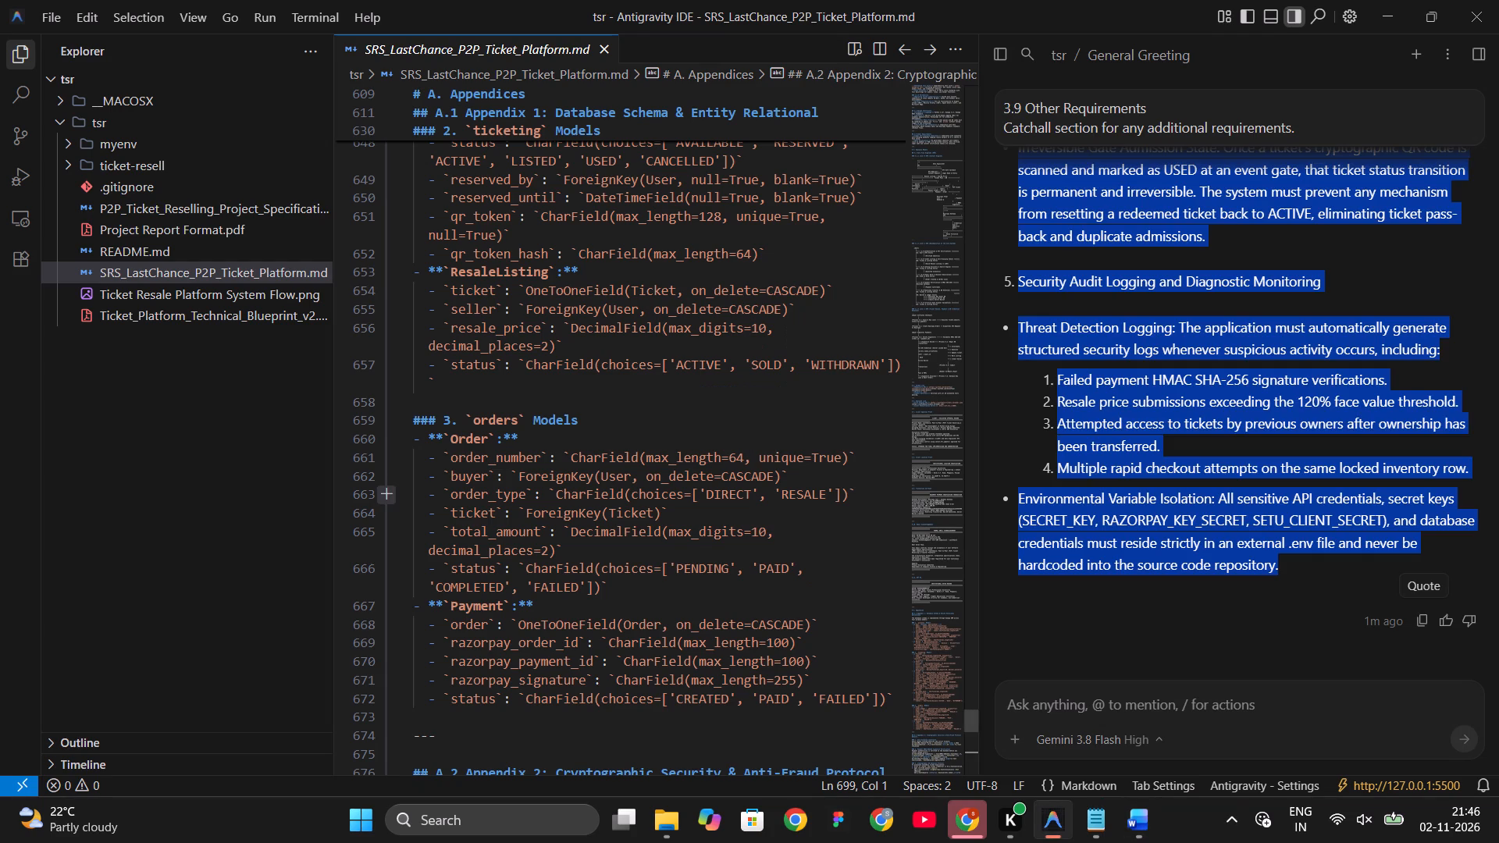
click(1239, 467)
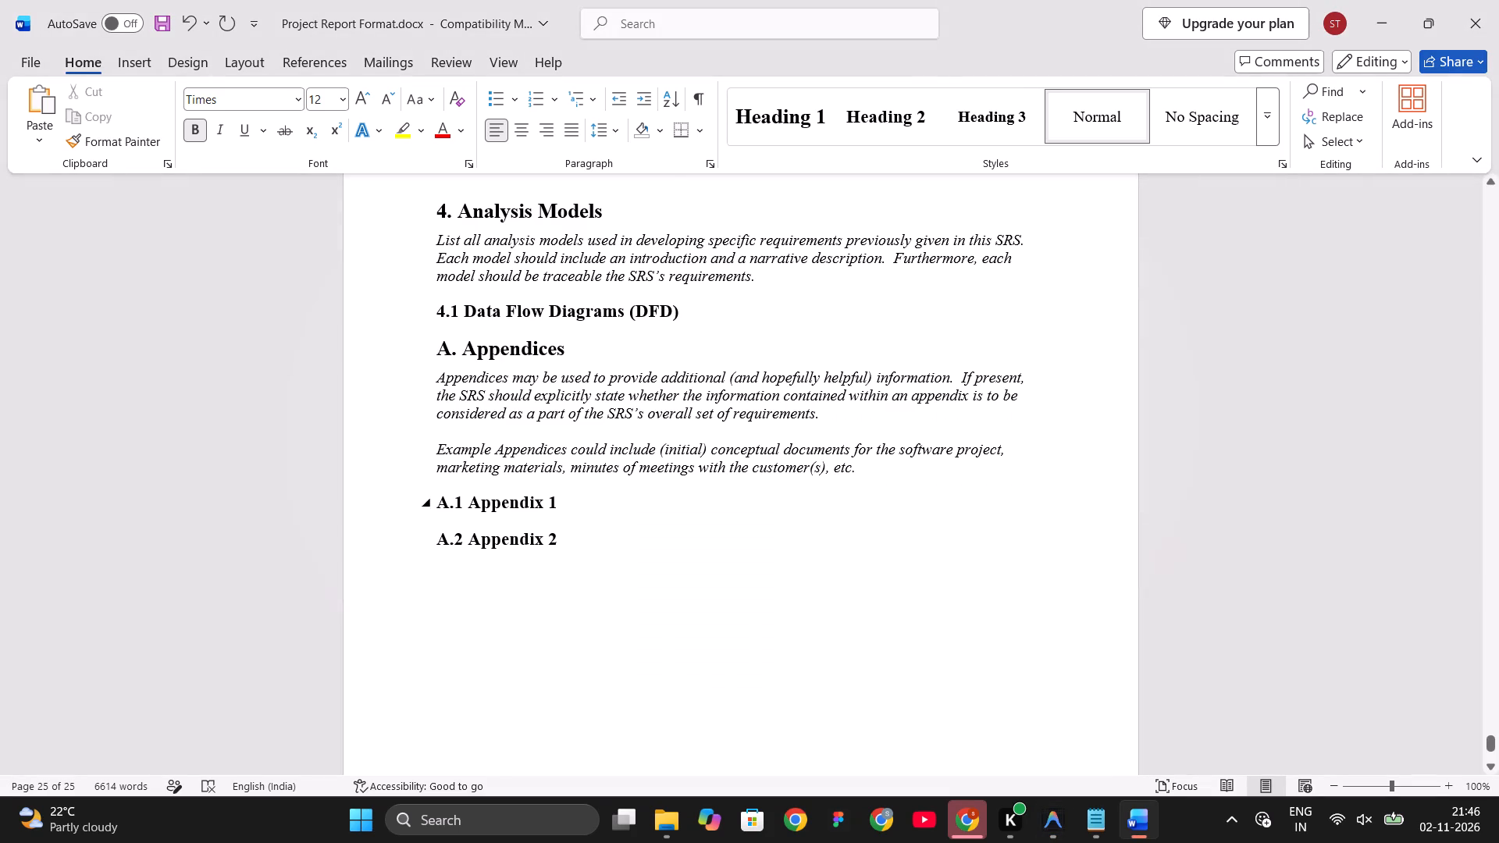
scroll(718, 483, up, 2)
scroll(718, 483, down, 1)
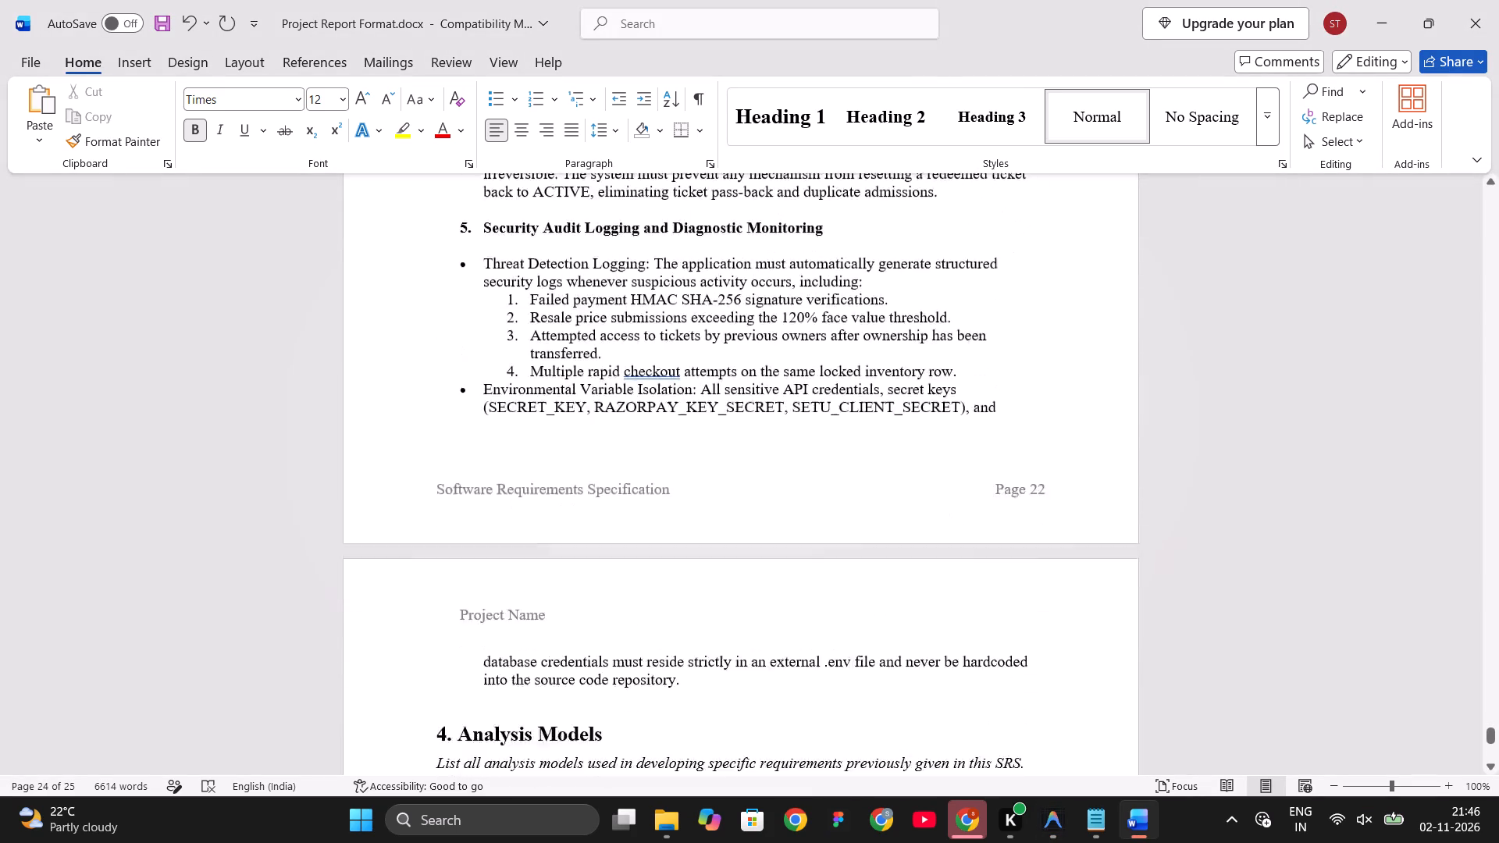
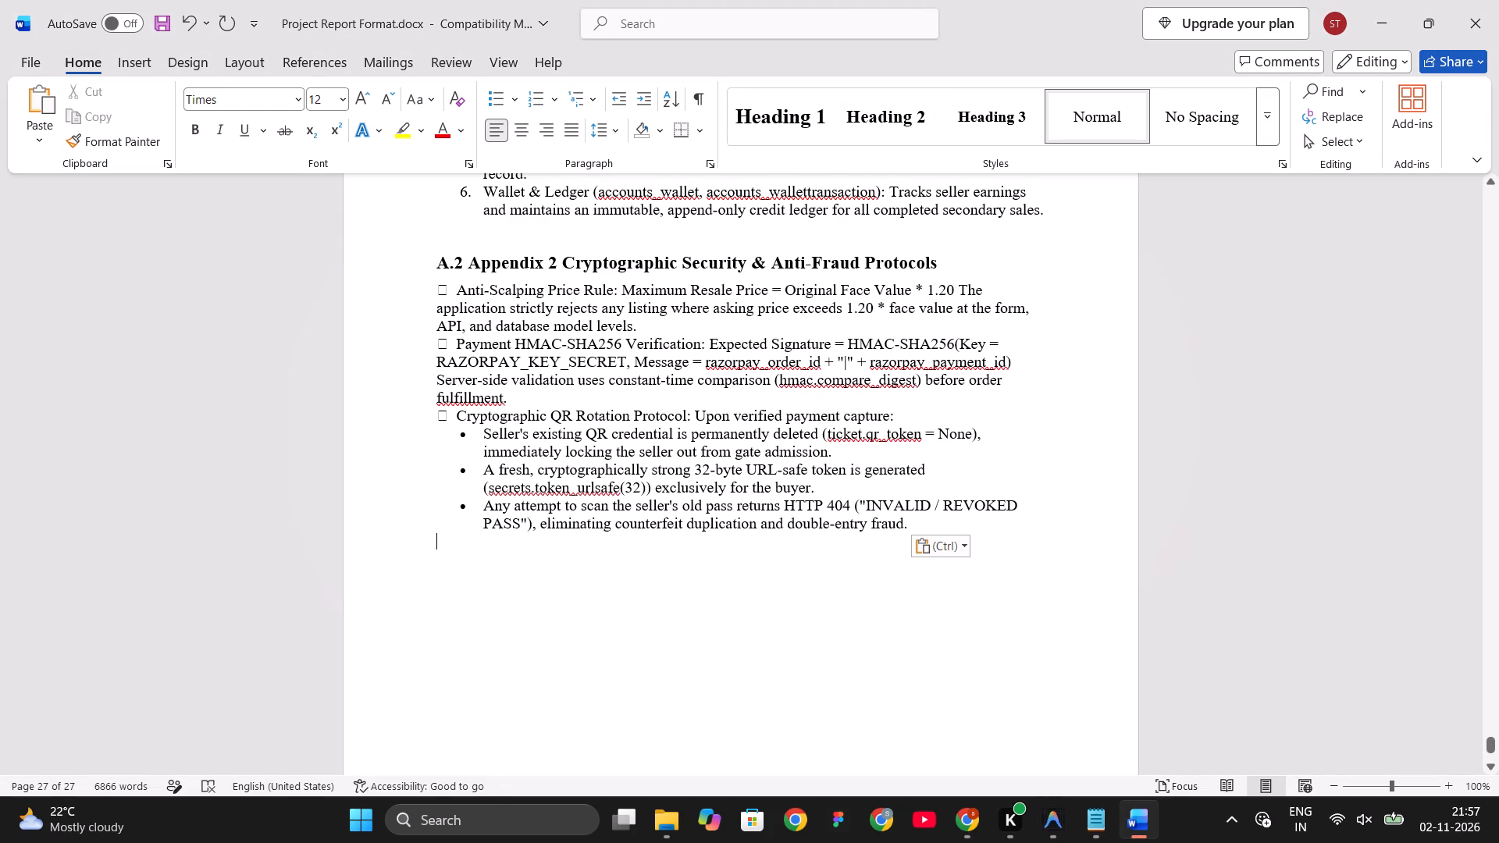
Format all the pasted A.2 protocol text as a bulleted list.
drag(922, 527, 440, 289)
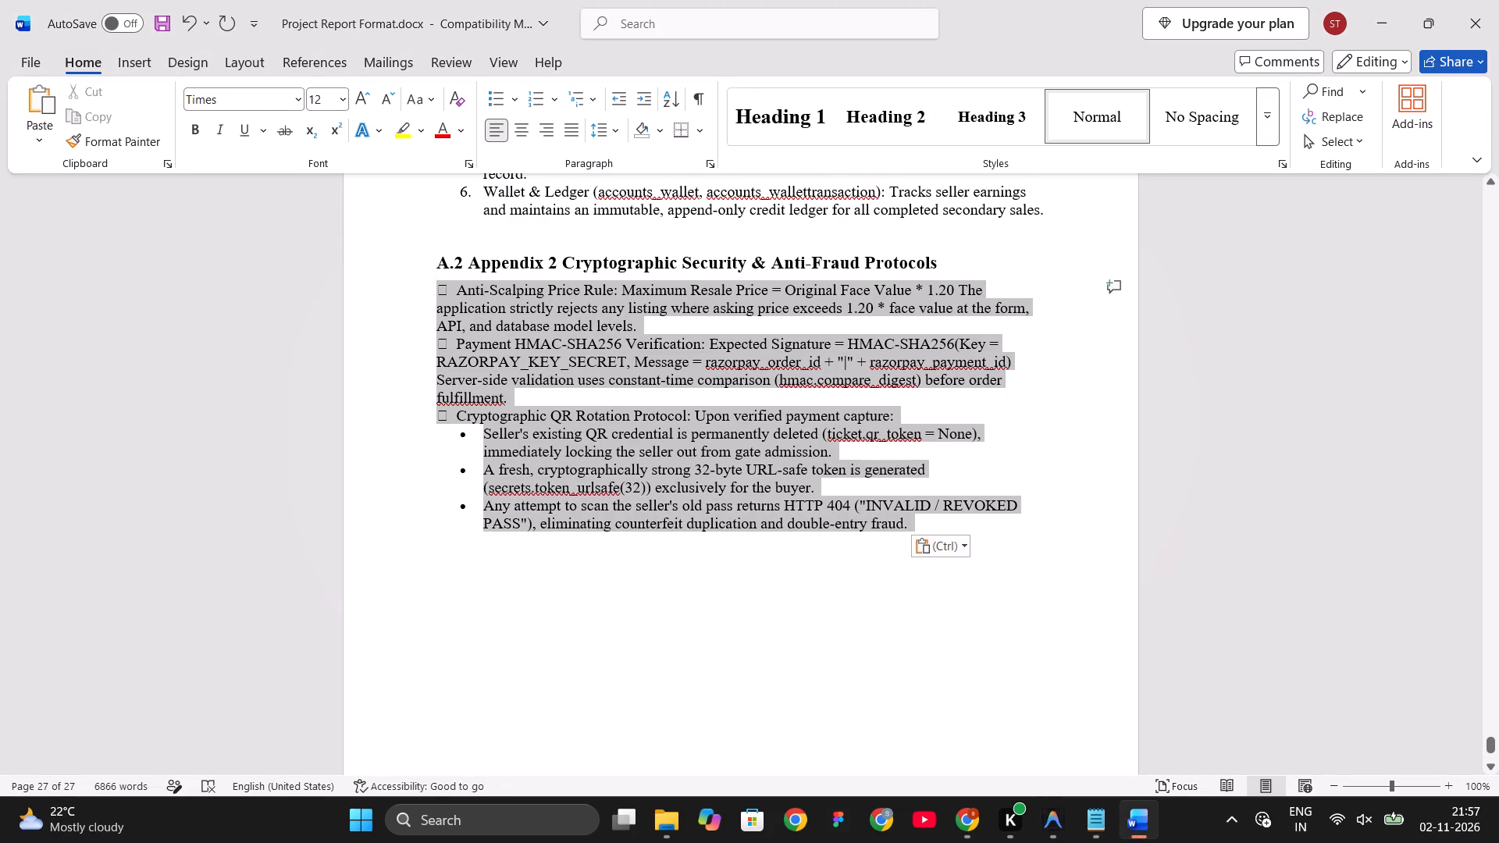
click(497, 108)
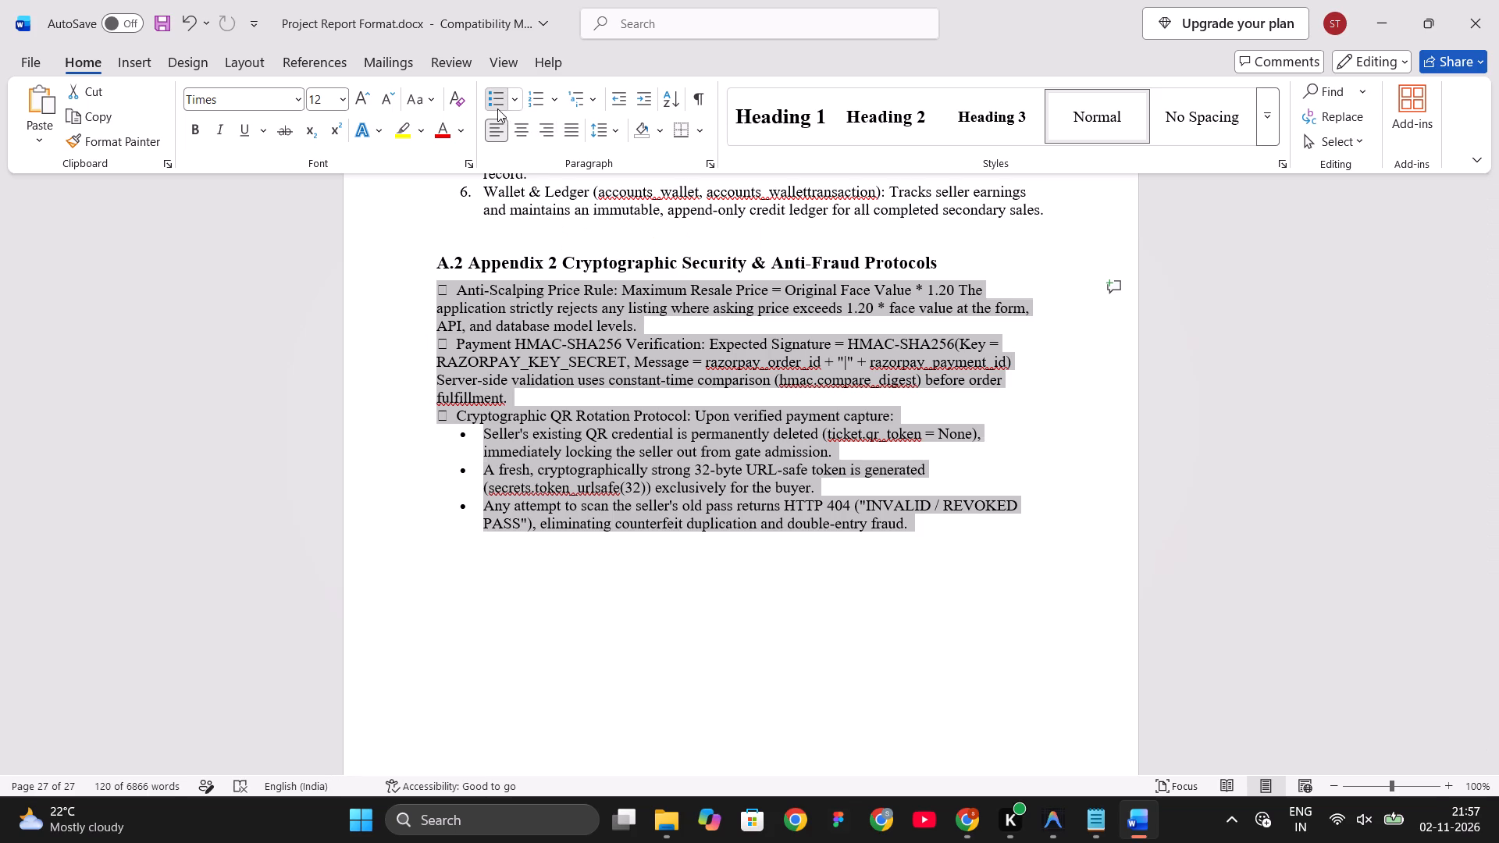
Insert an unbulleted blank line after the Anti-Scalping Price Rule item and after the Payment HMAC-SHA256 Verification item.
click(721, 321)
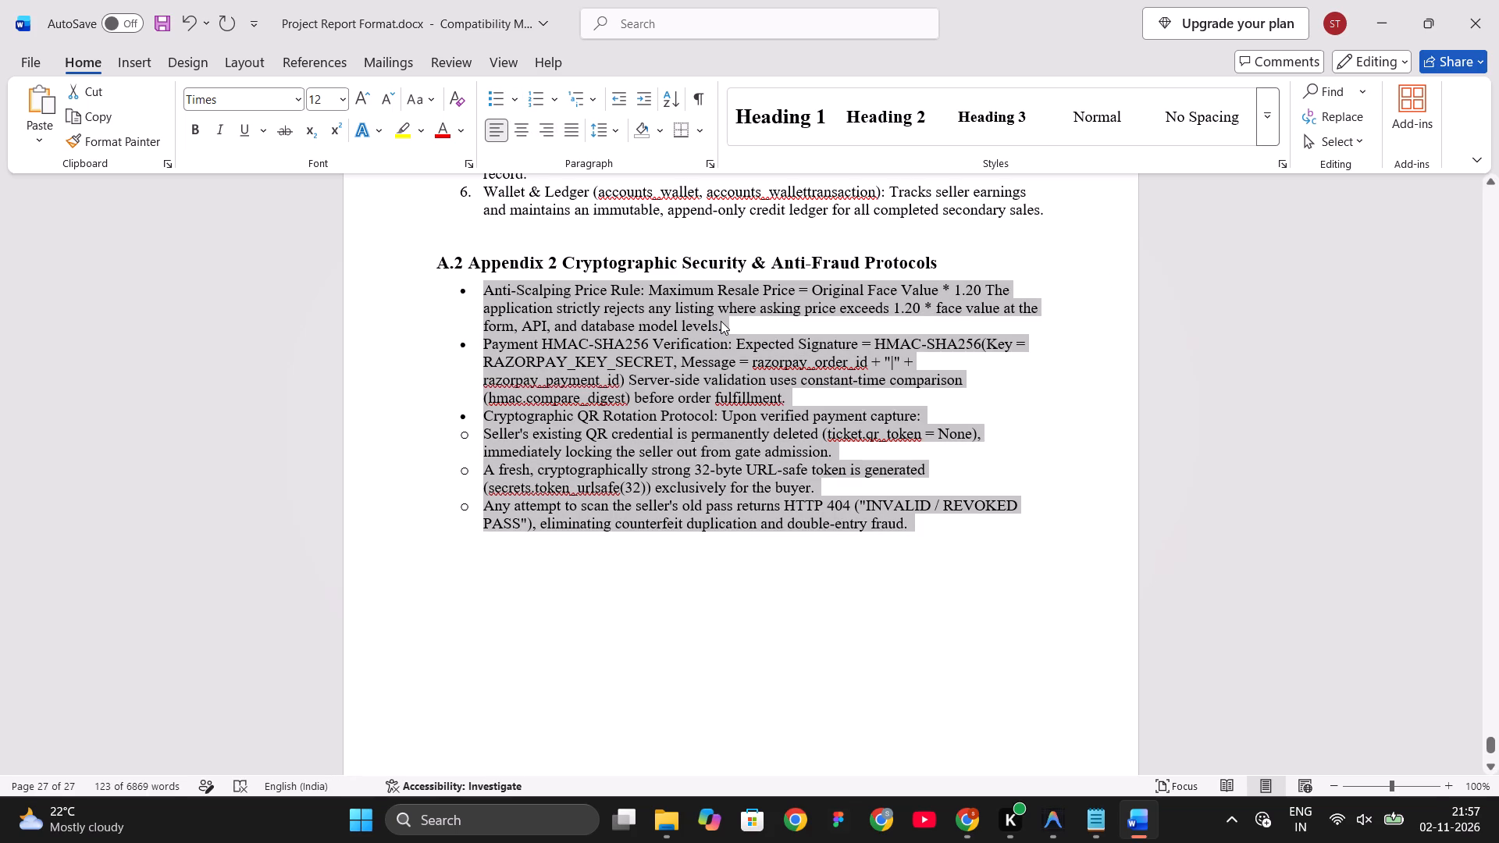
key(Return)
key(BackSpace)
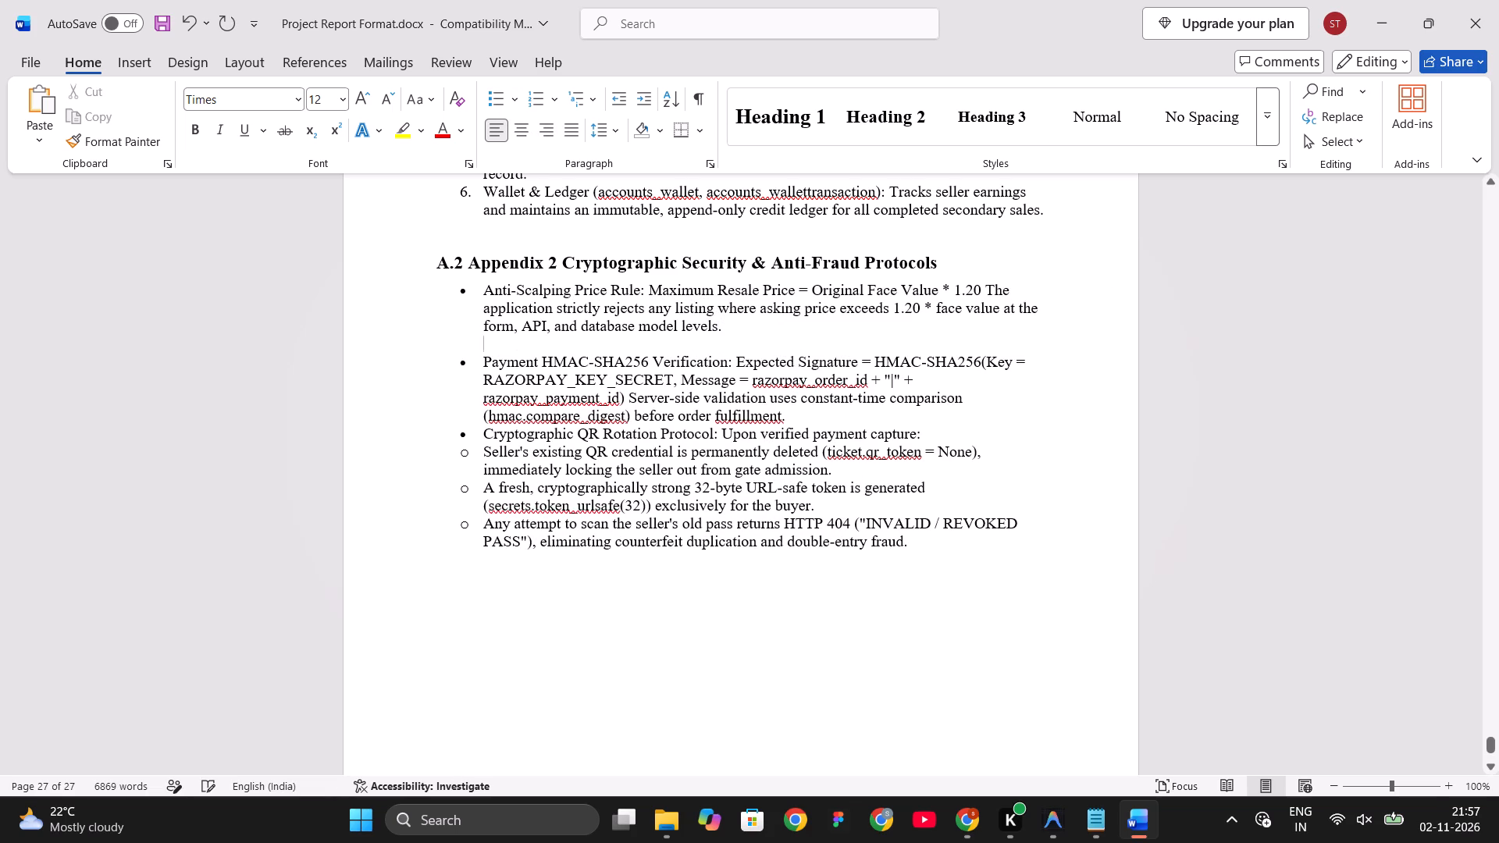
click(820, 407)
key(Return)
key(BackSpace)
key(BackSpace)
key(BackSpace)
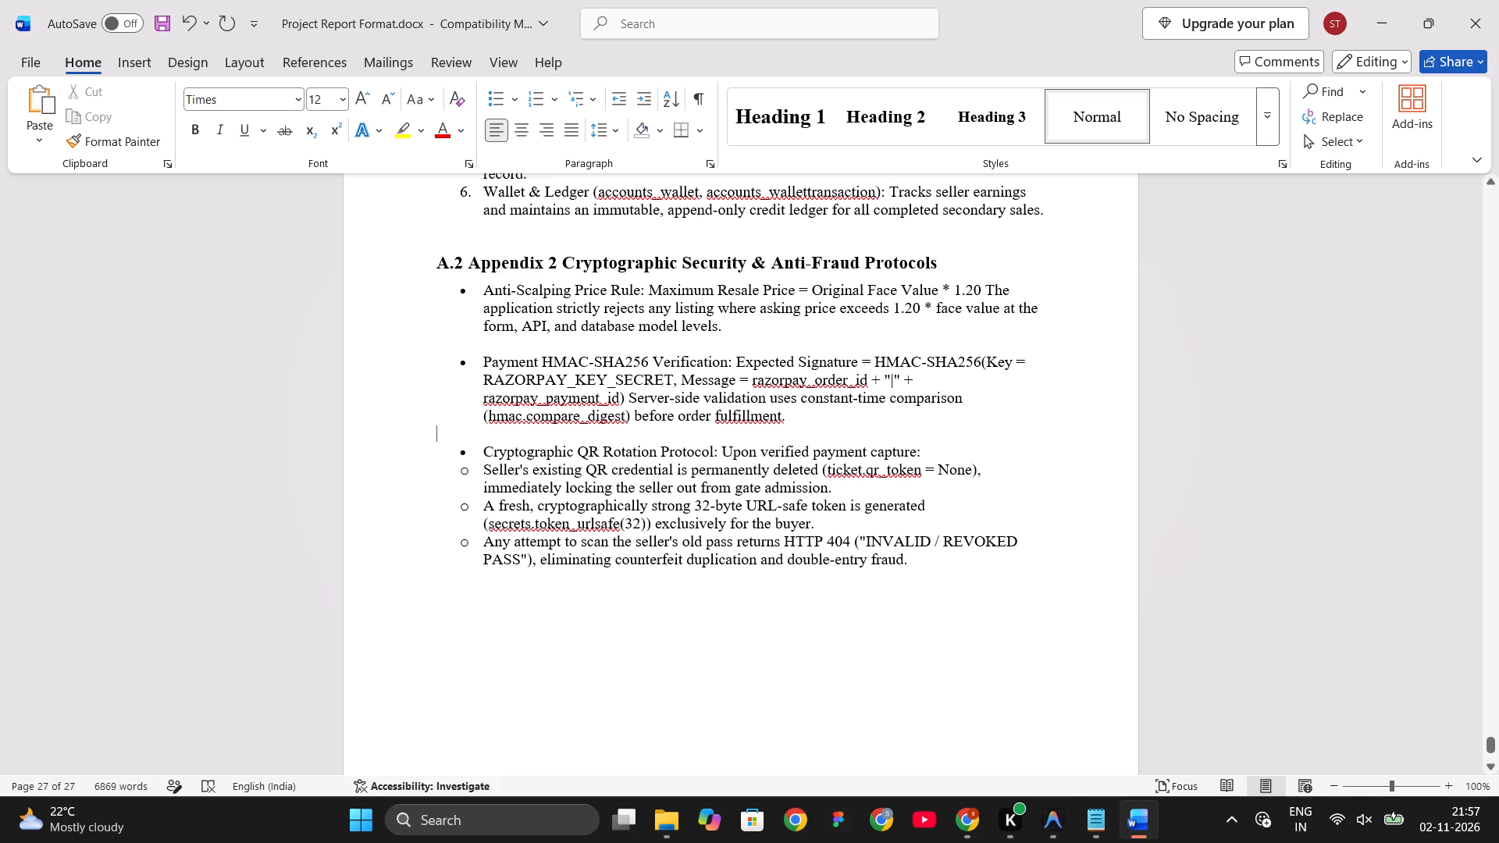
Indent the three hollow-bullet sub-points further under the Cryptographic QR Rotation Protocol item.
click(472, 471)
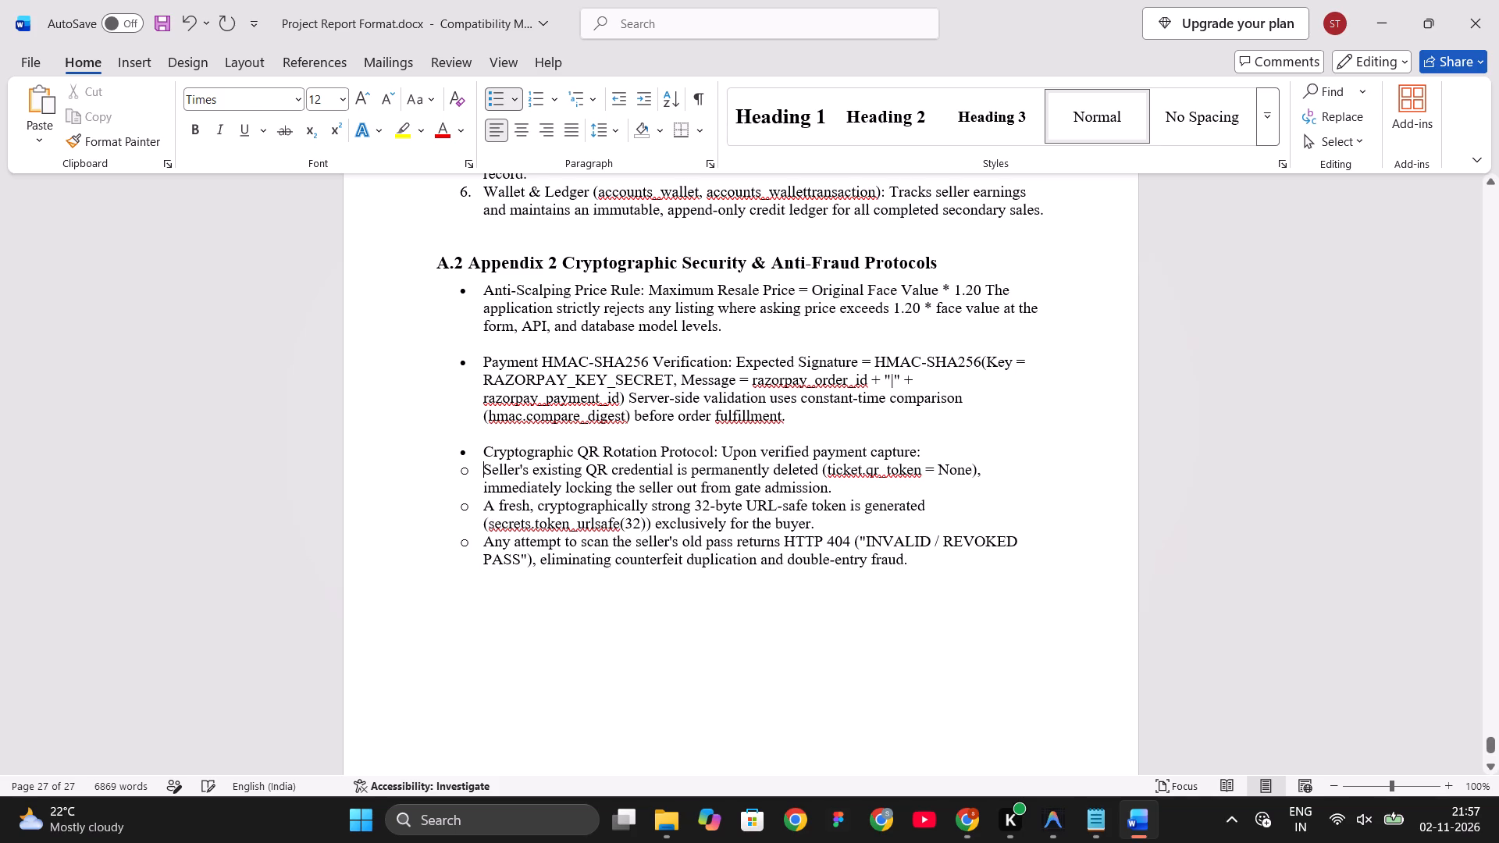
click(463, 469)
drag(463, 469, 532, 487)
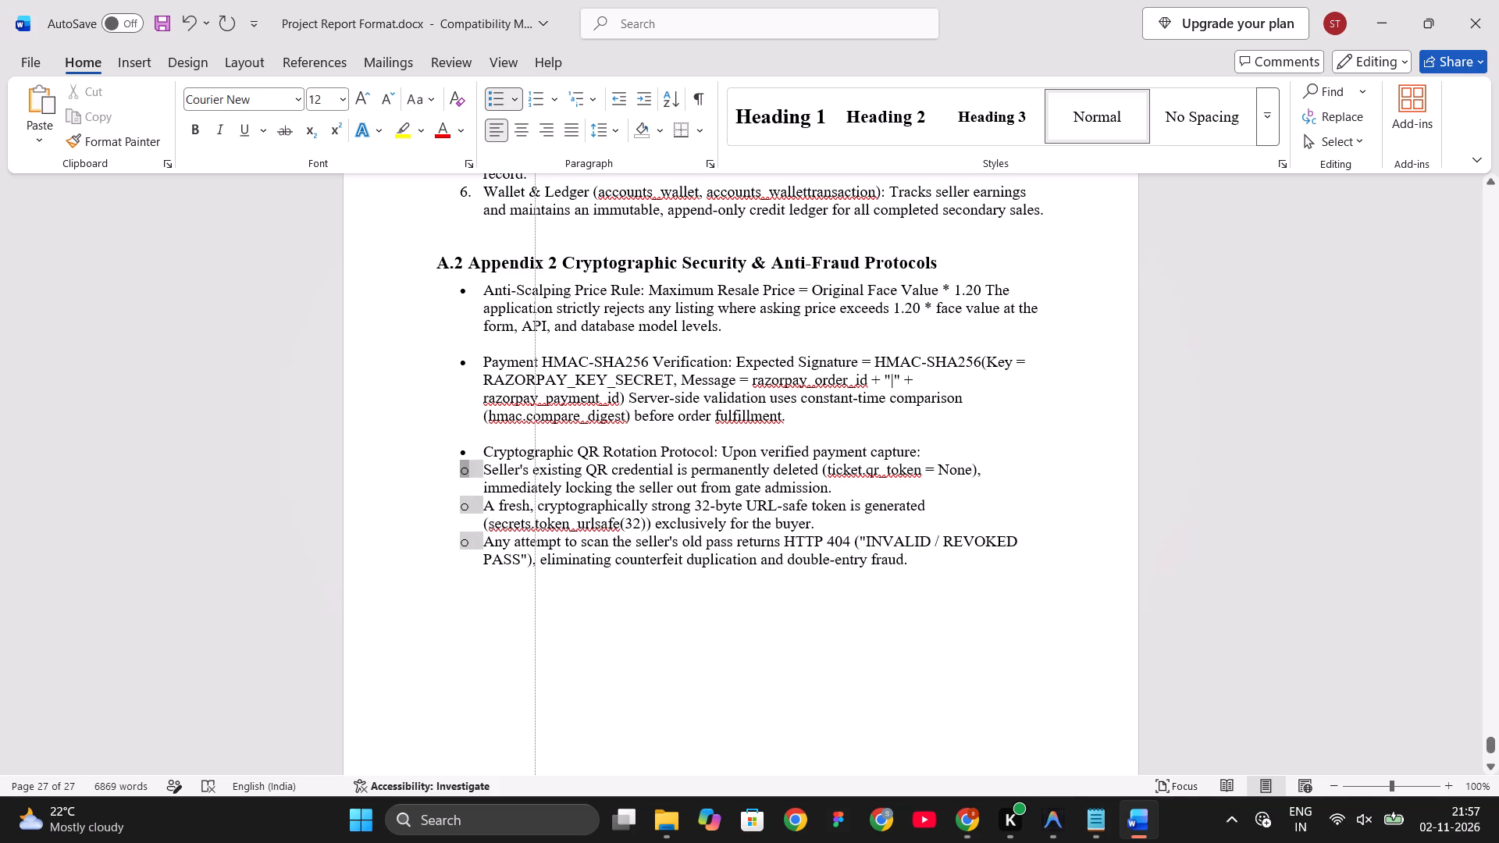
drag(532, 487, 532, 487)
click(515, 523)
scroll(515, 523, up, 1)
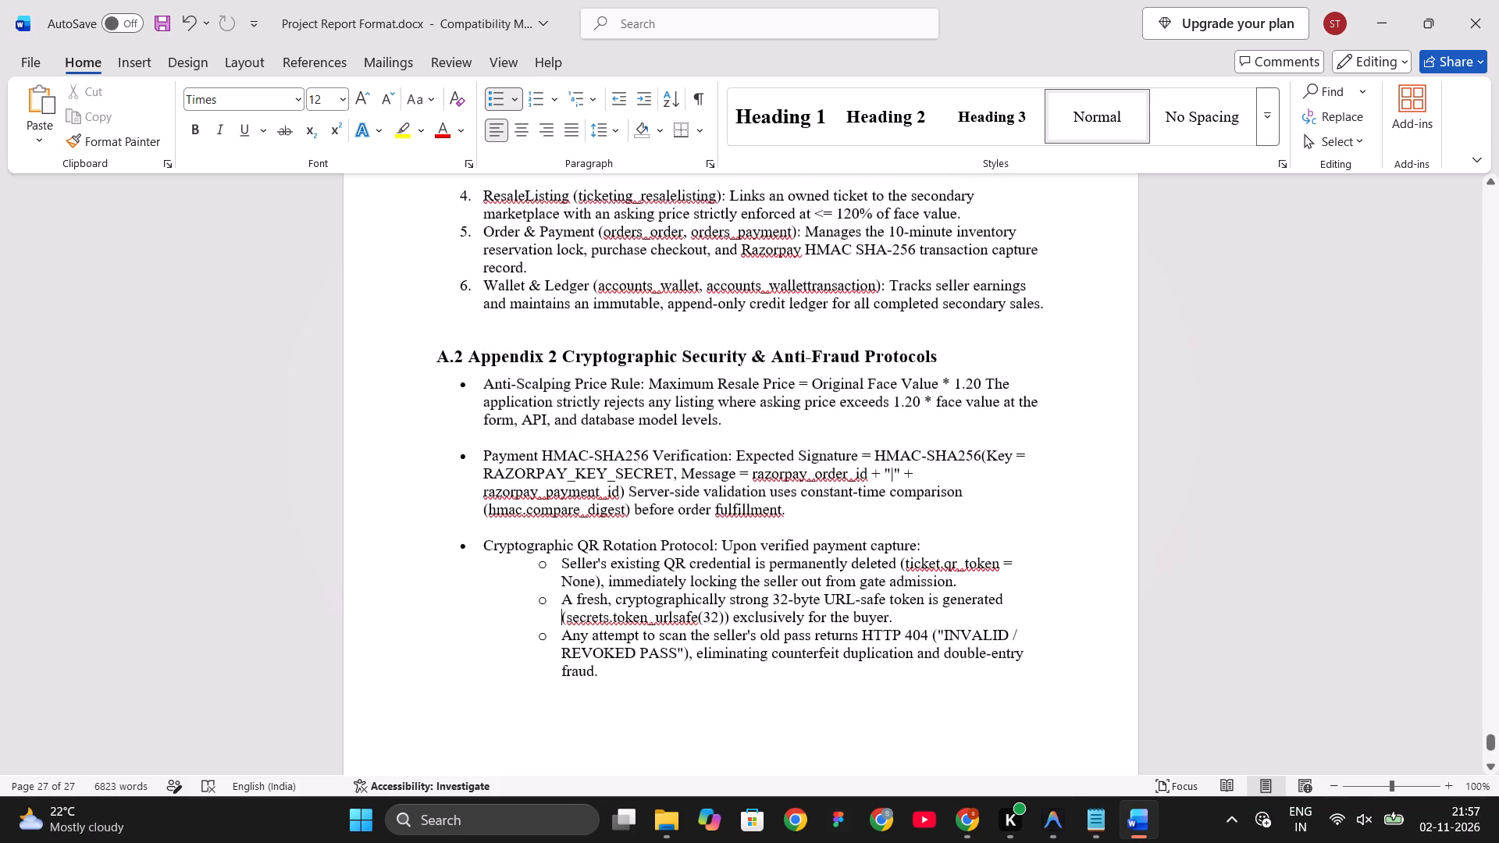
Insert unnumbered blank lines after the Order & Payment and ResaleListing items in the A.1 entity list.
scroll(520, 692, up, 2)
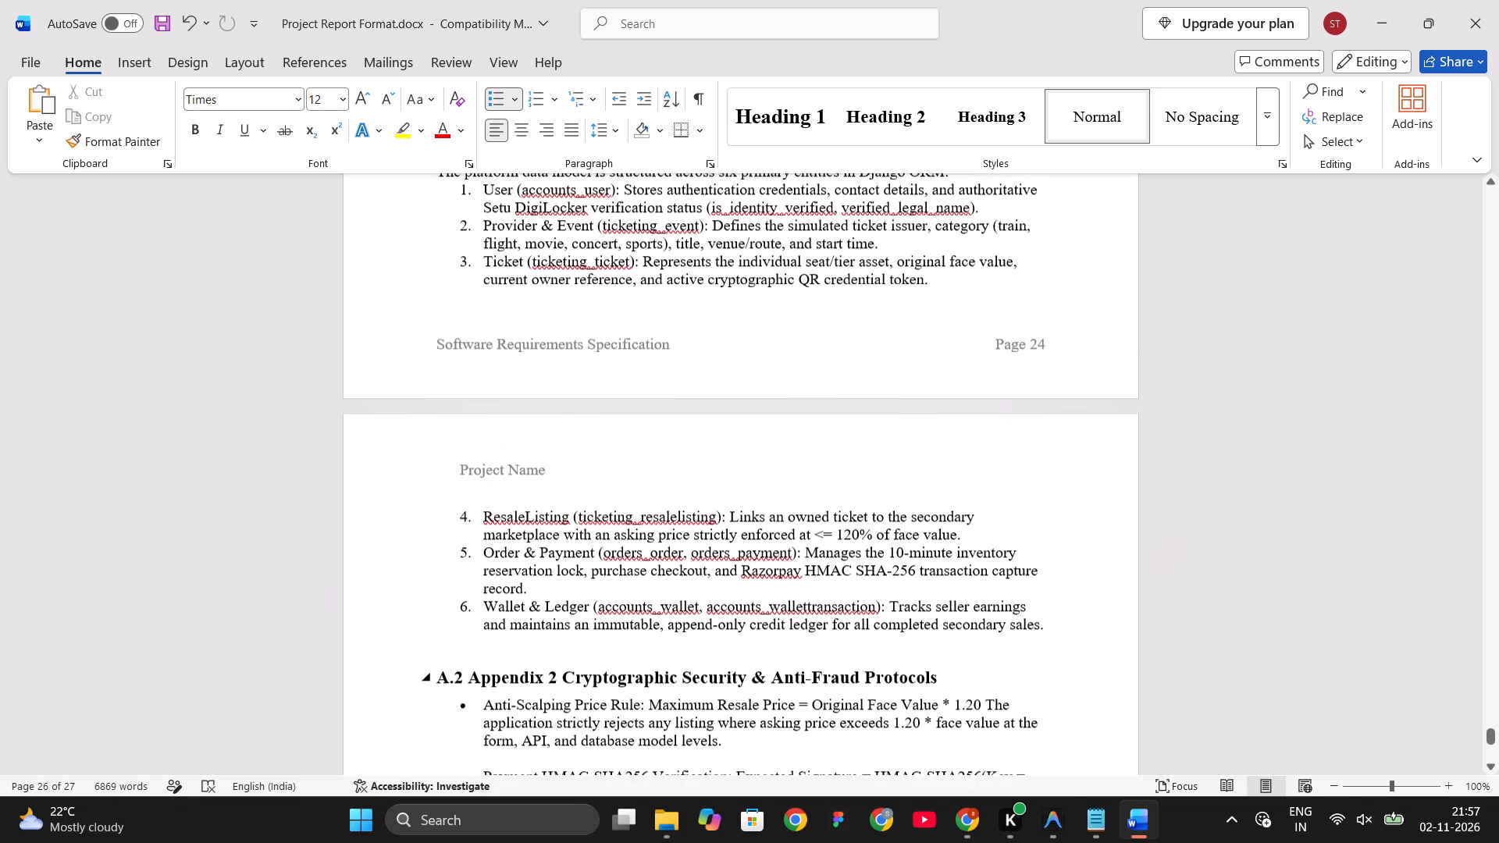
click(540, 597)
key(Return)
key(BackSpace)
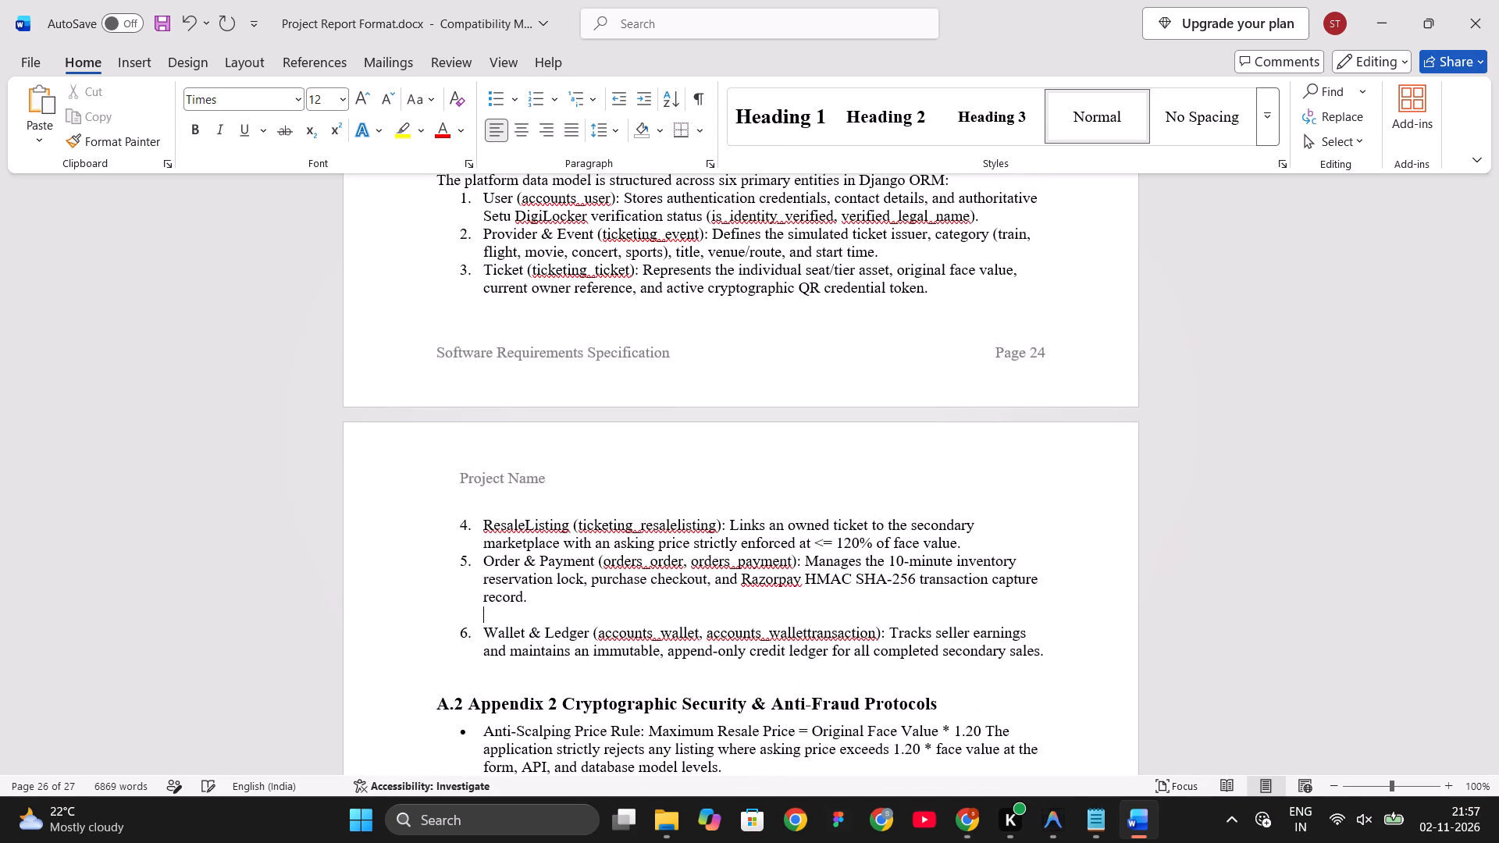
click(969, 536)
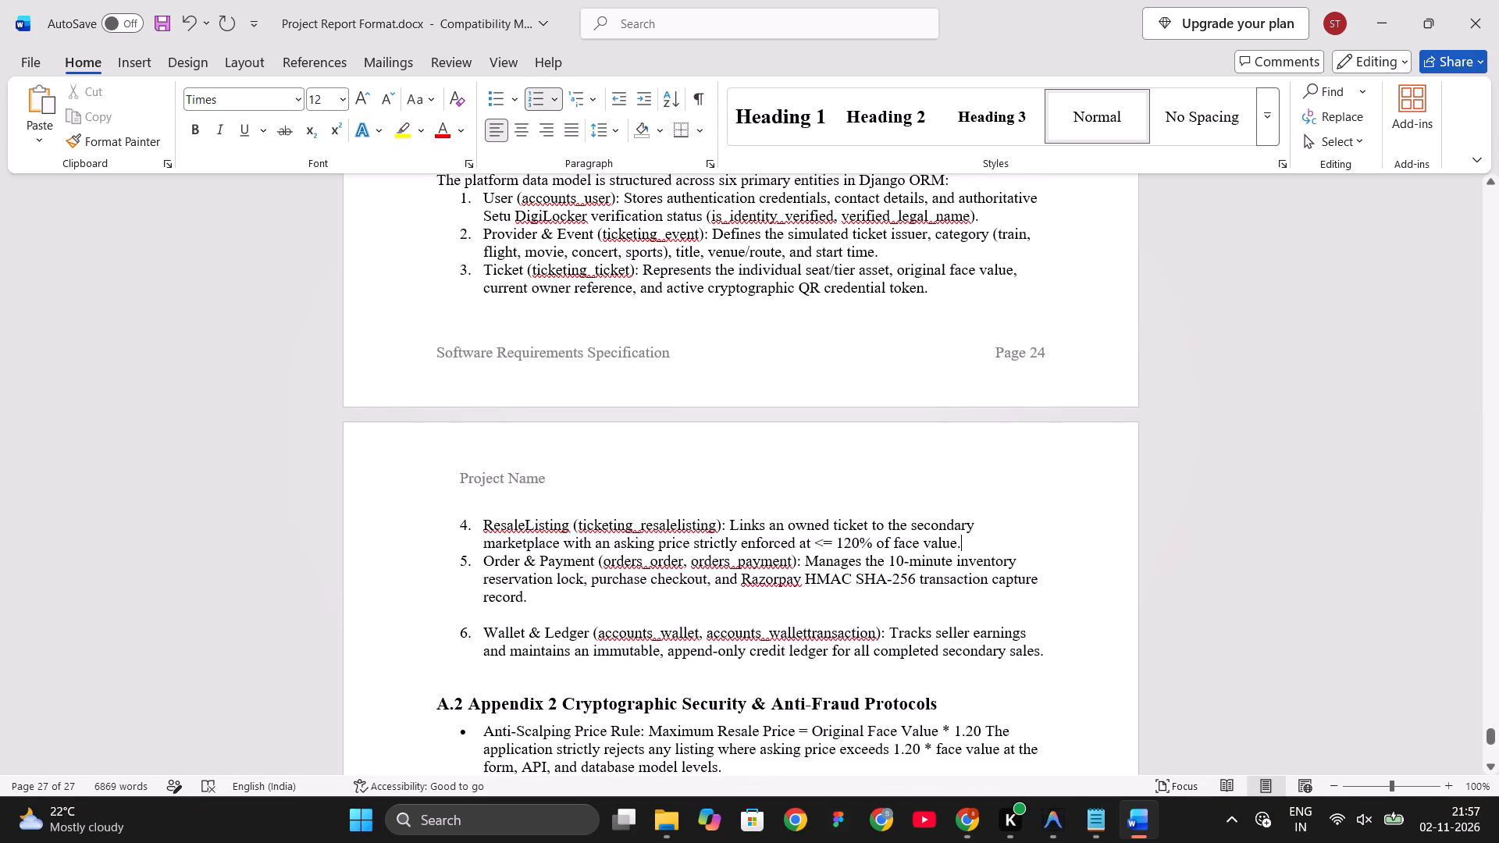
key(Return)
key(BackSpace)
Insert unnumbered blank lines after the Provider & Event and Ticket items in the A.1 entity list.
scroll(956, 603, up, 1)
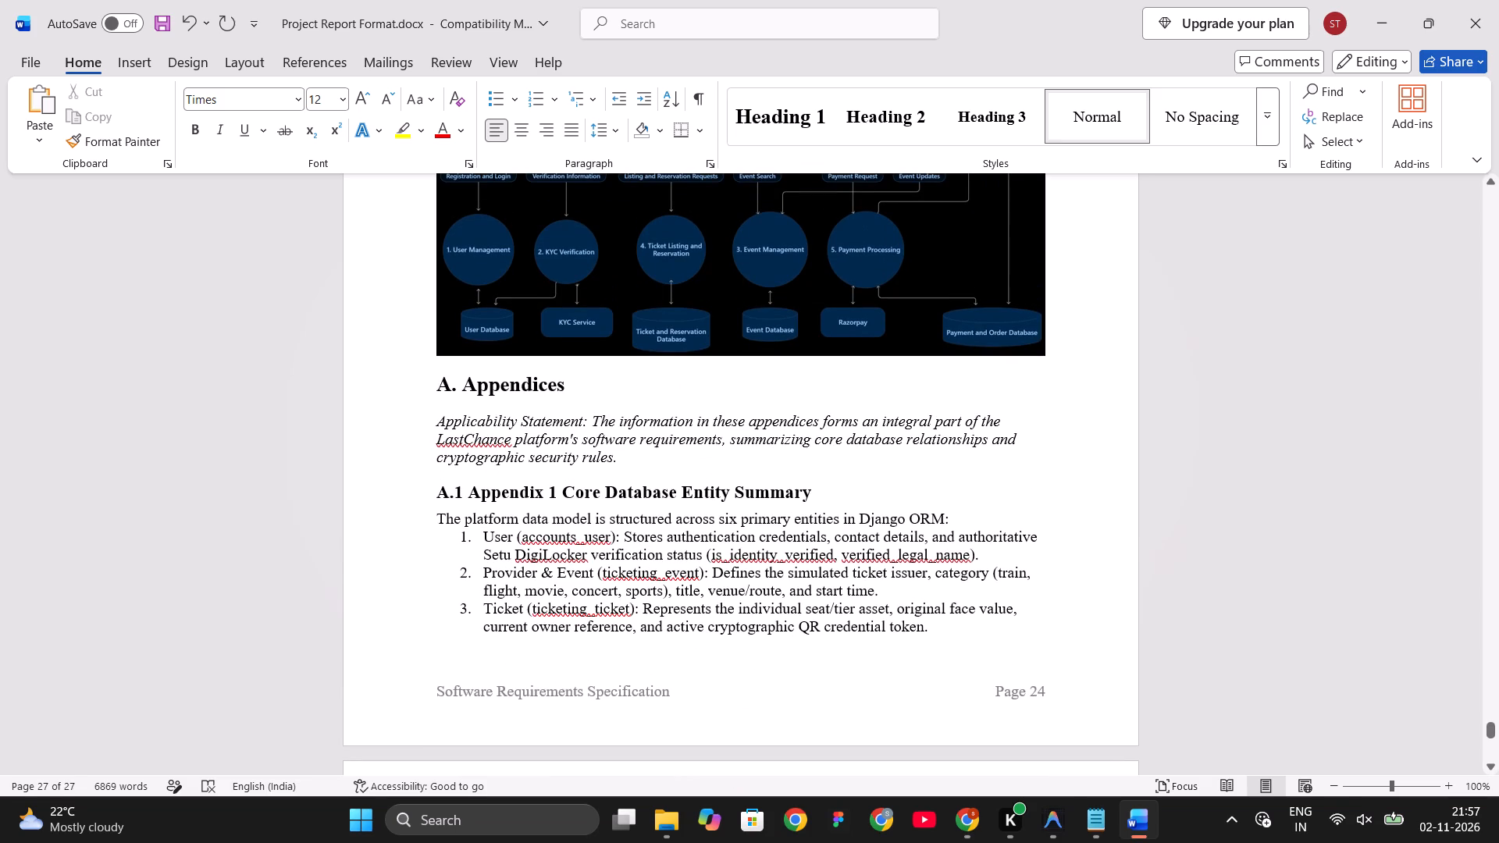
click(882, 589)
key(Return)
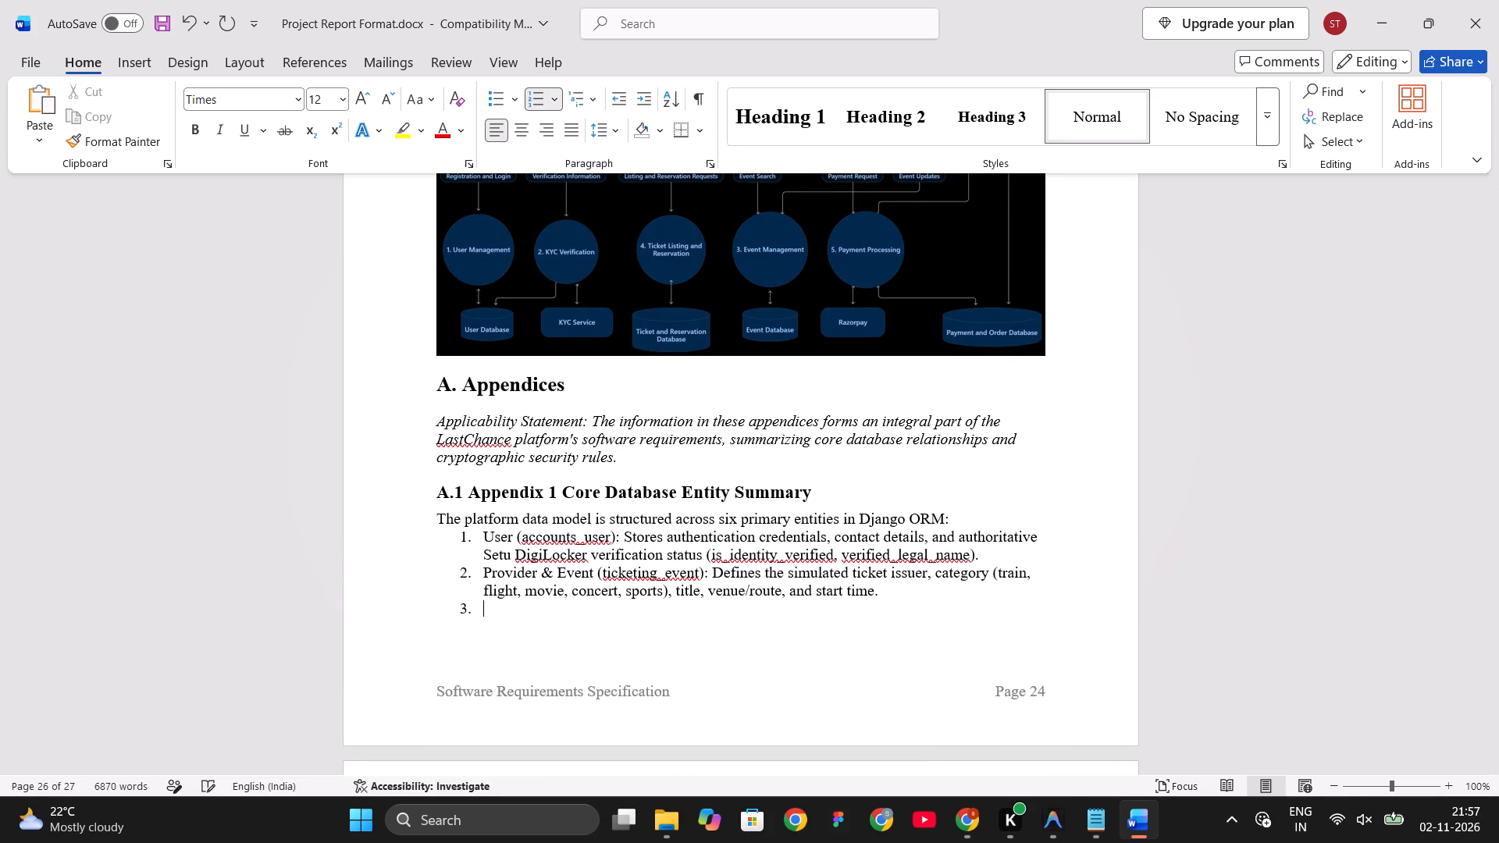
key(BackSpace)
scroll(882, 589, down, 1)
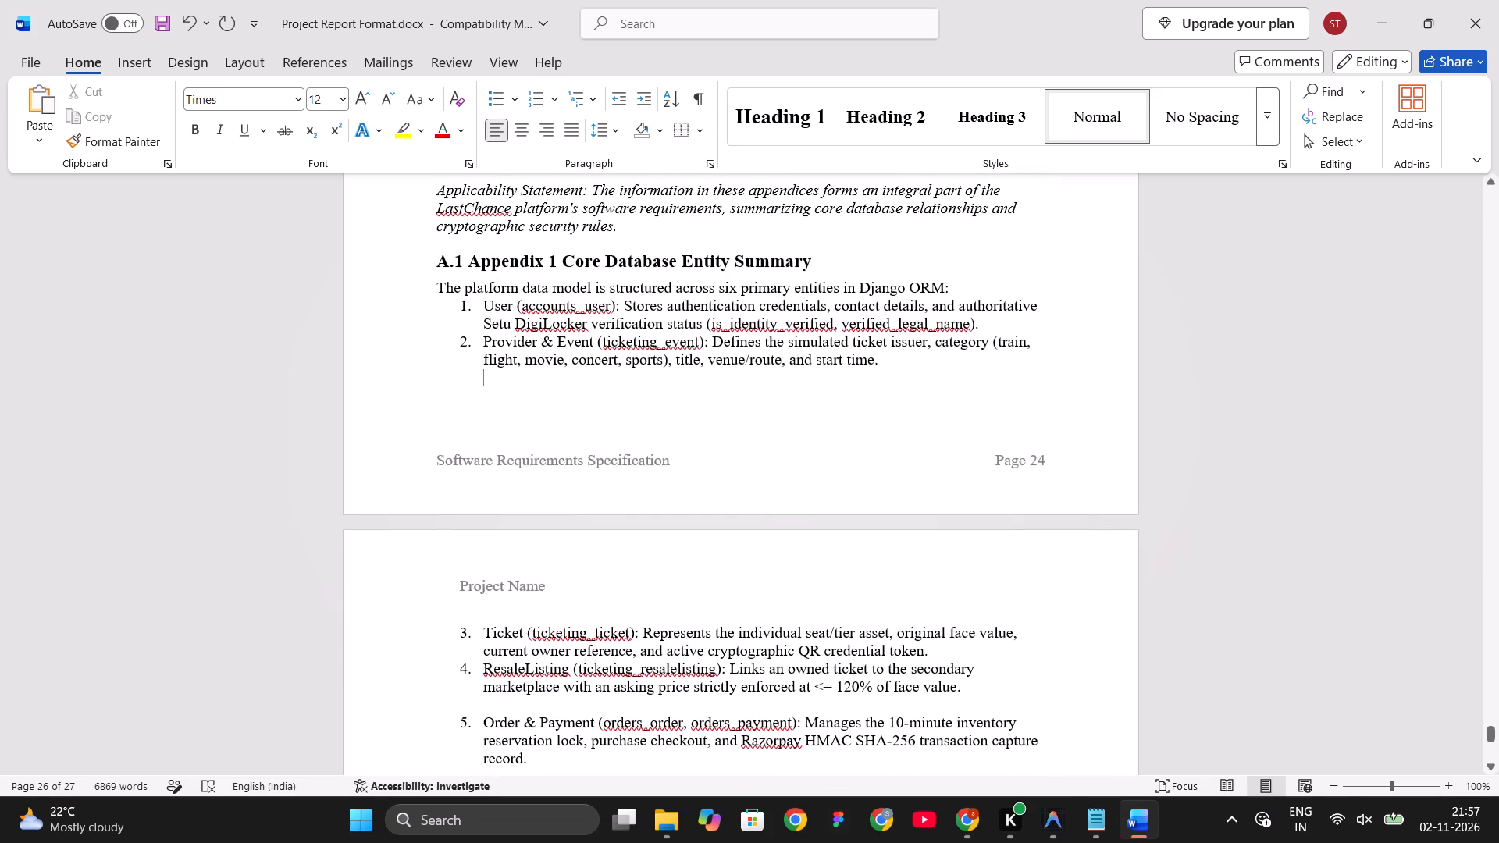
click(956, 661)
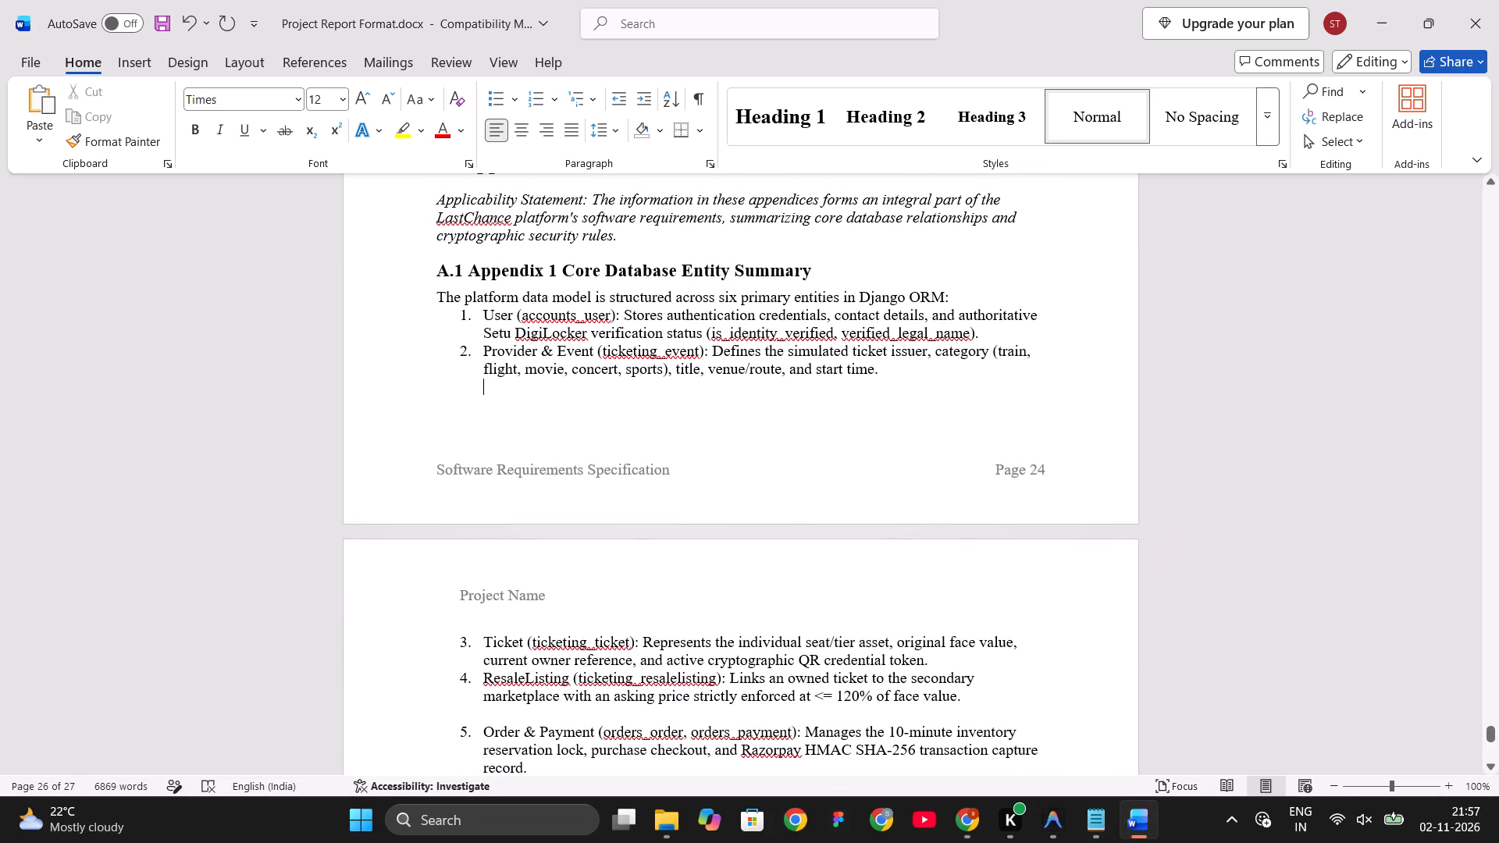
key(Return)
key(BackSpace)
key(BackSpace)
key(BackSpace)
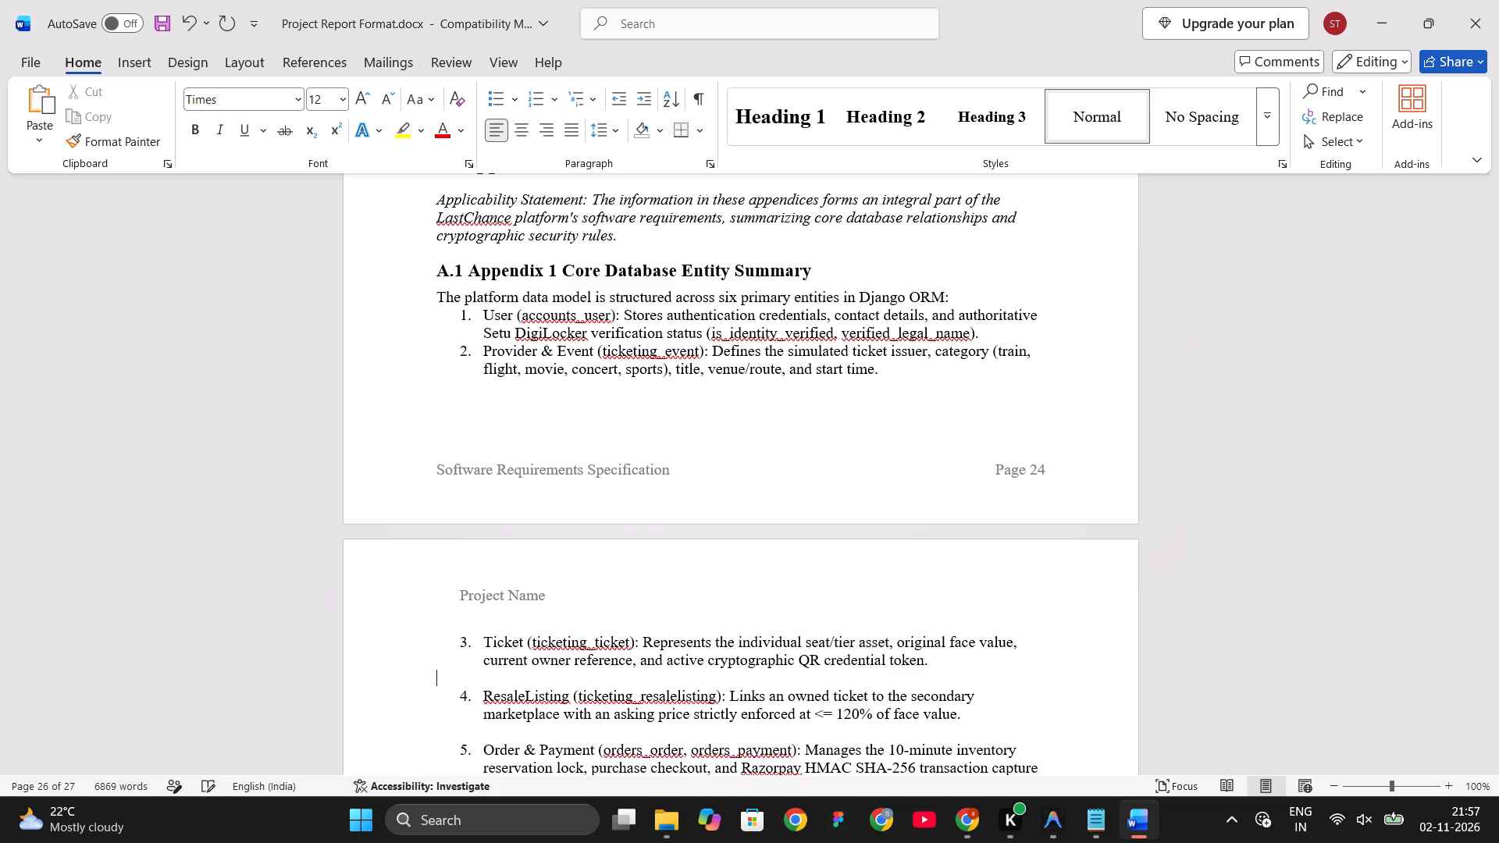
Insert an unnumbered blank line after the User (accounts_user) item in the A.1 entity list.
scroll(956, 661, up, 1)
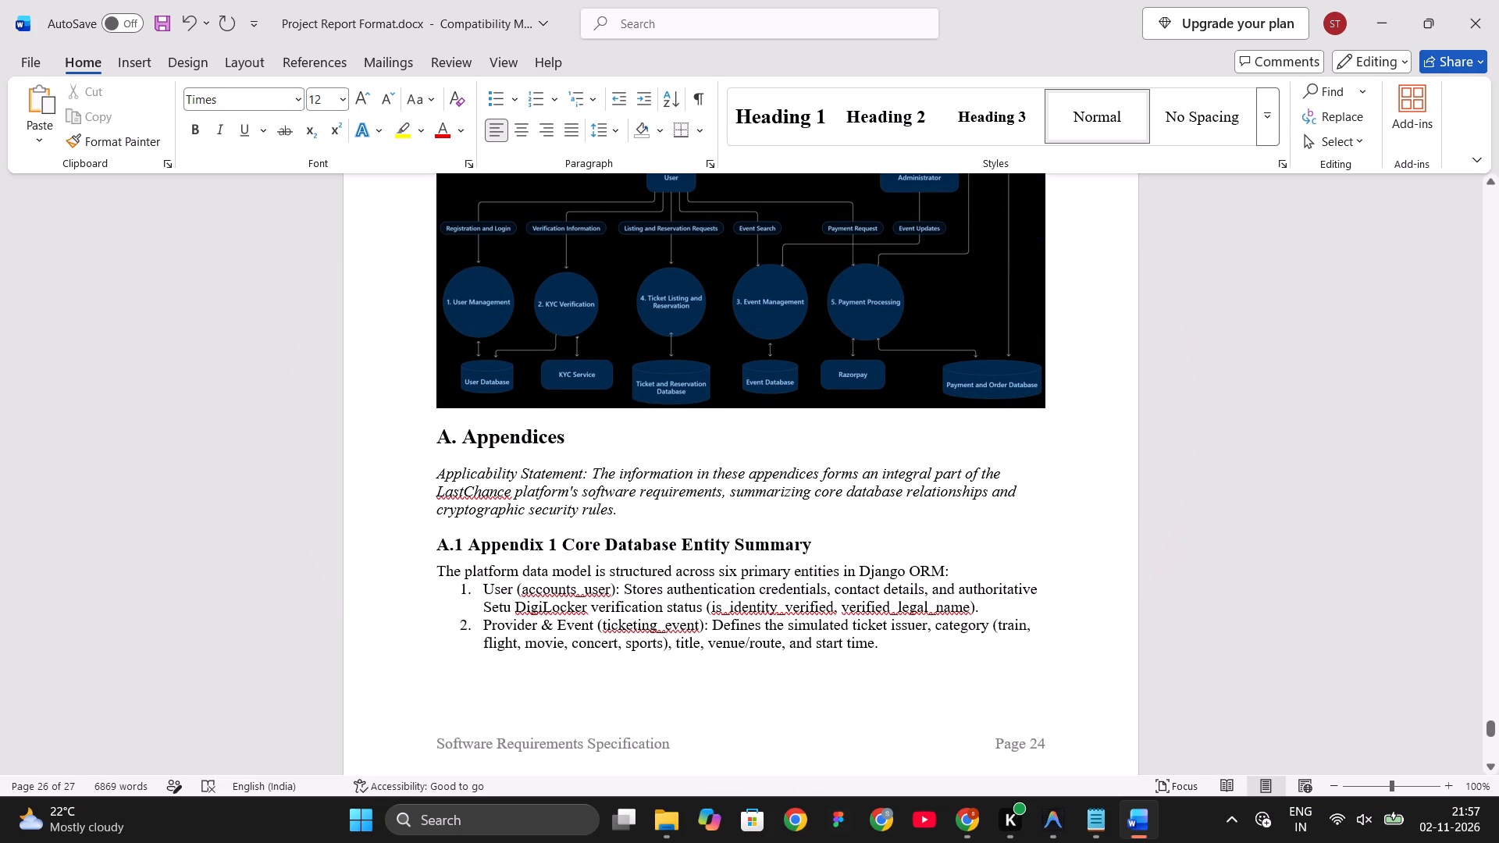
click(988, 605)
key(Return)
key(BackSpace)
key(BackSpace)
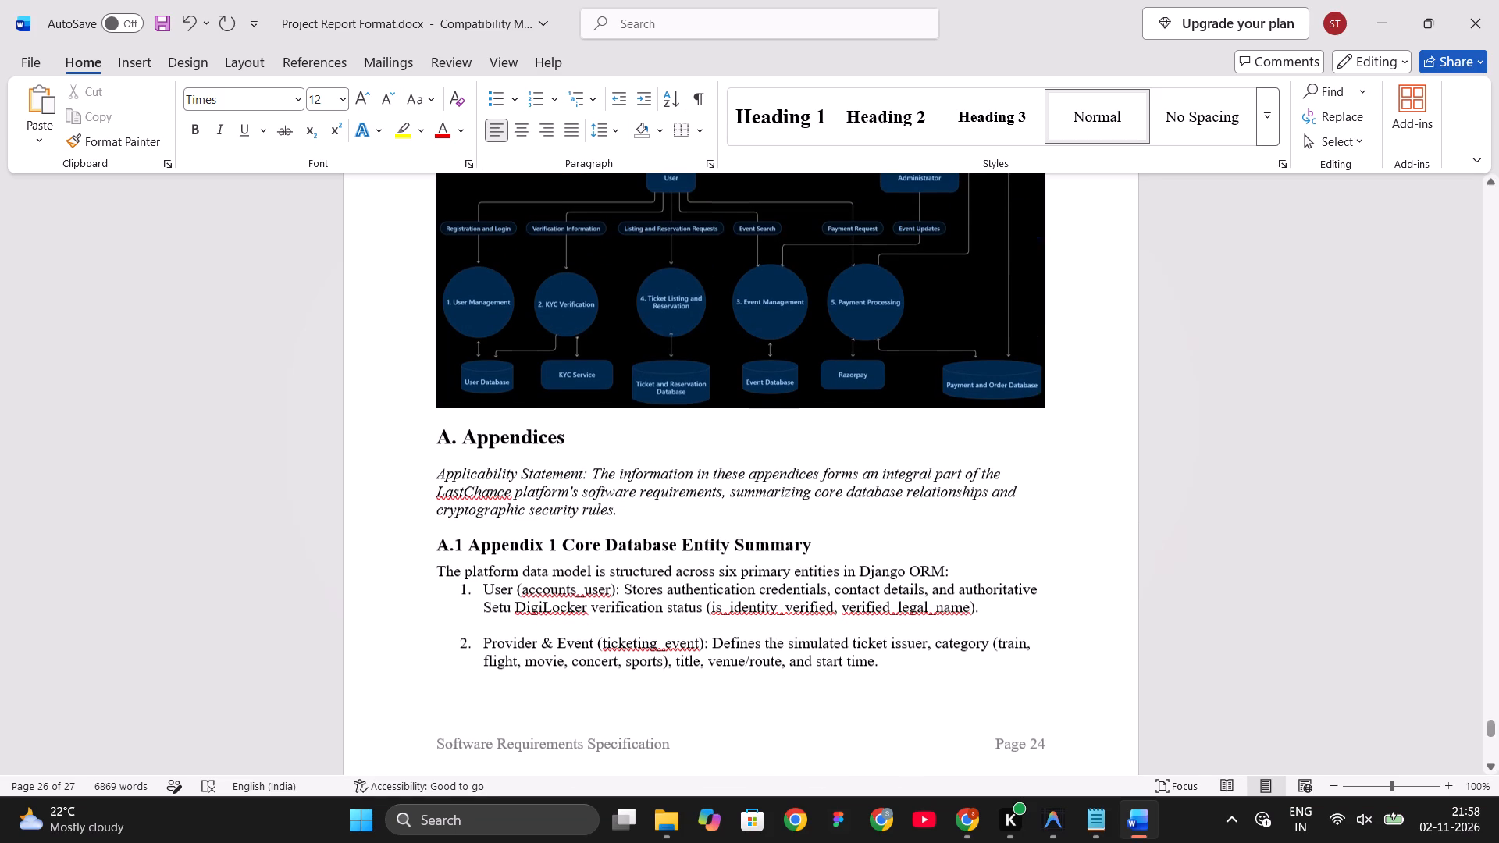
In section 3.9, insert unbulleted blank lines after the Turnstile Environmental Readability and Immutable Financial Records items.
scroll(805, 546, up, 3)
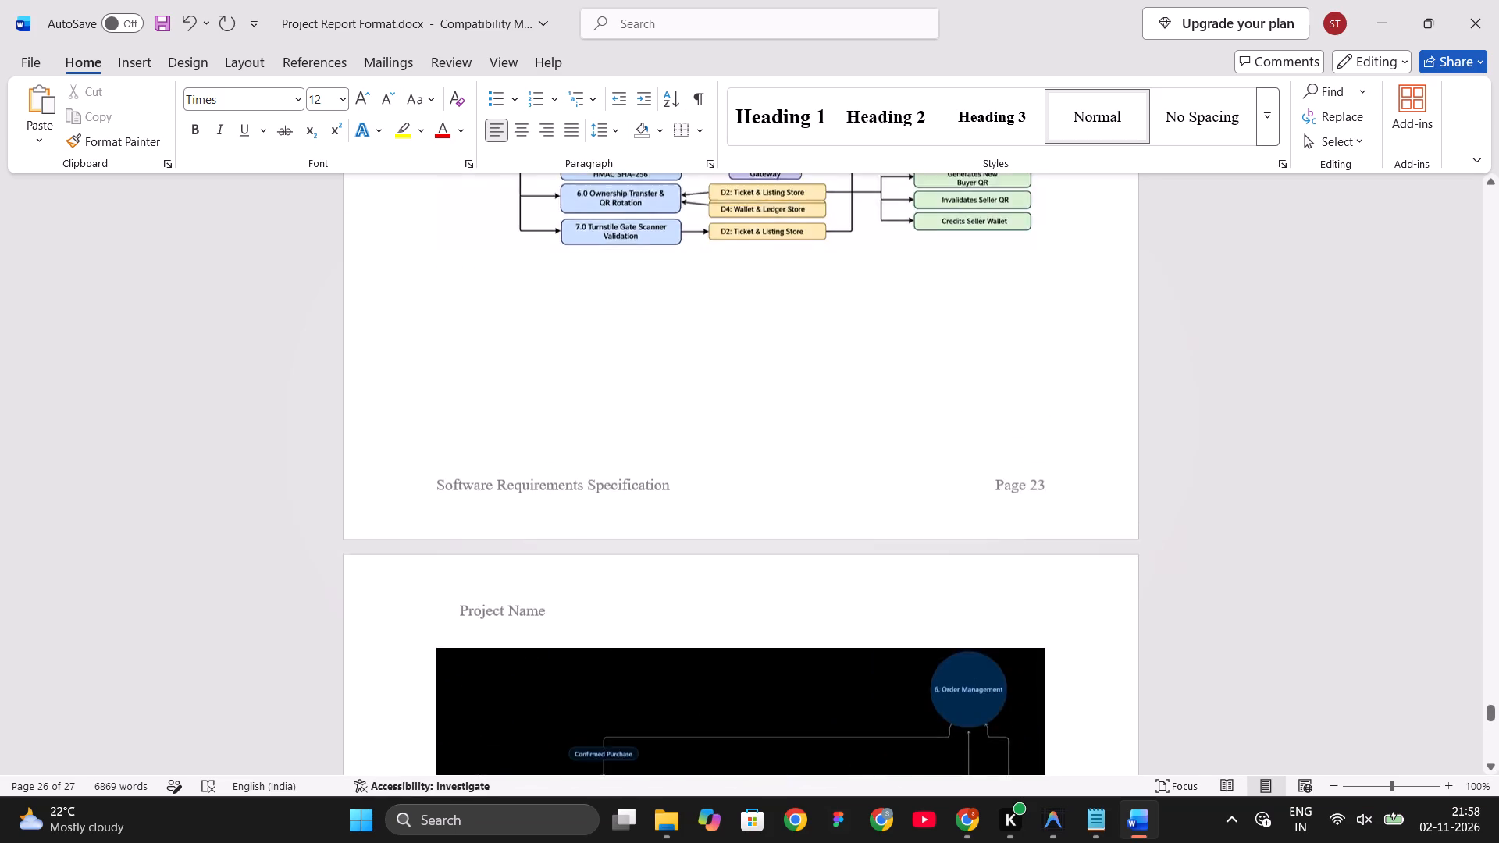
scroll(805, 546, up, 3)
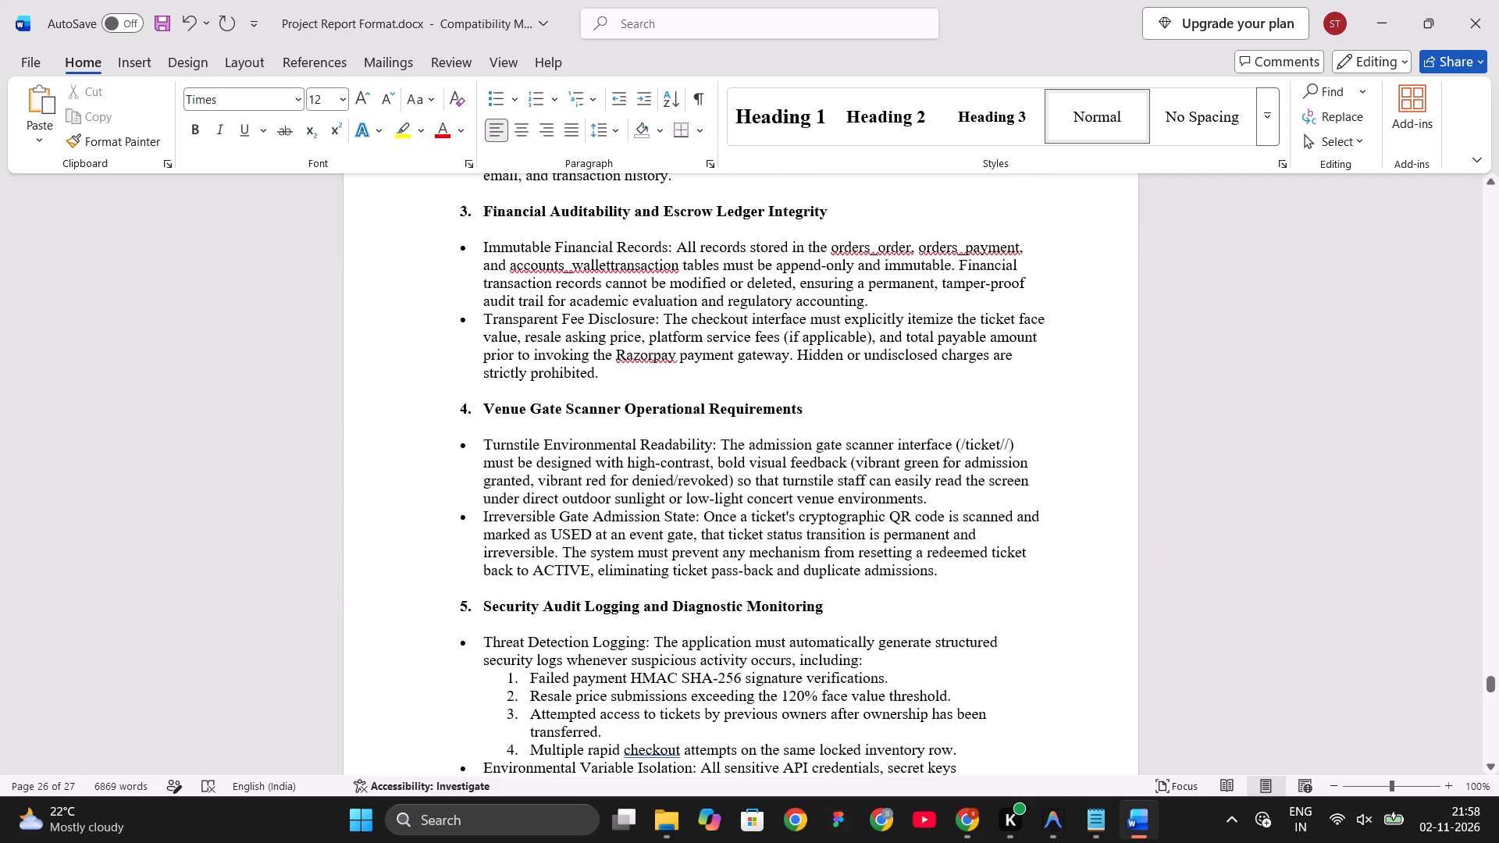
click(935, 501)
key(Return)
key(BackSpace)
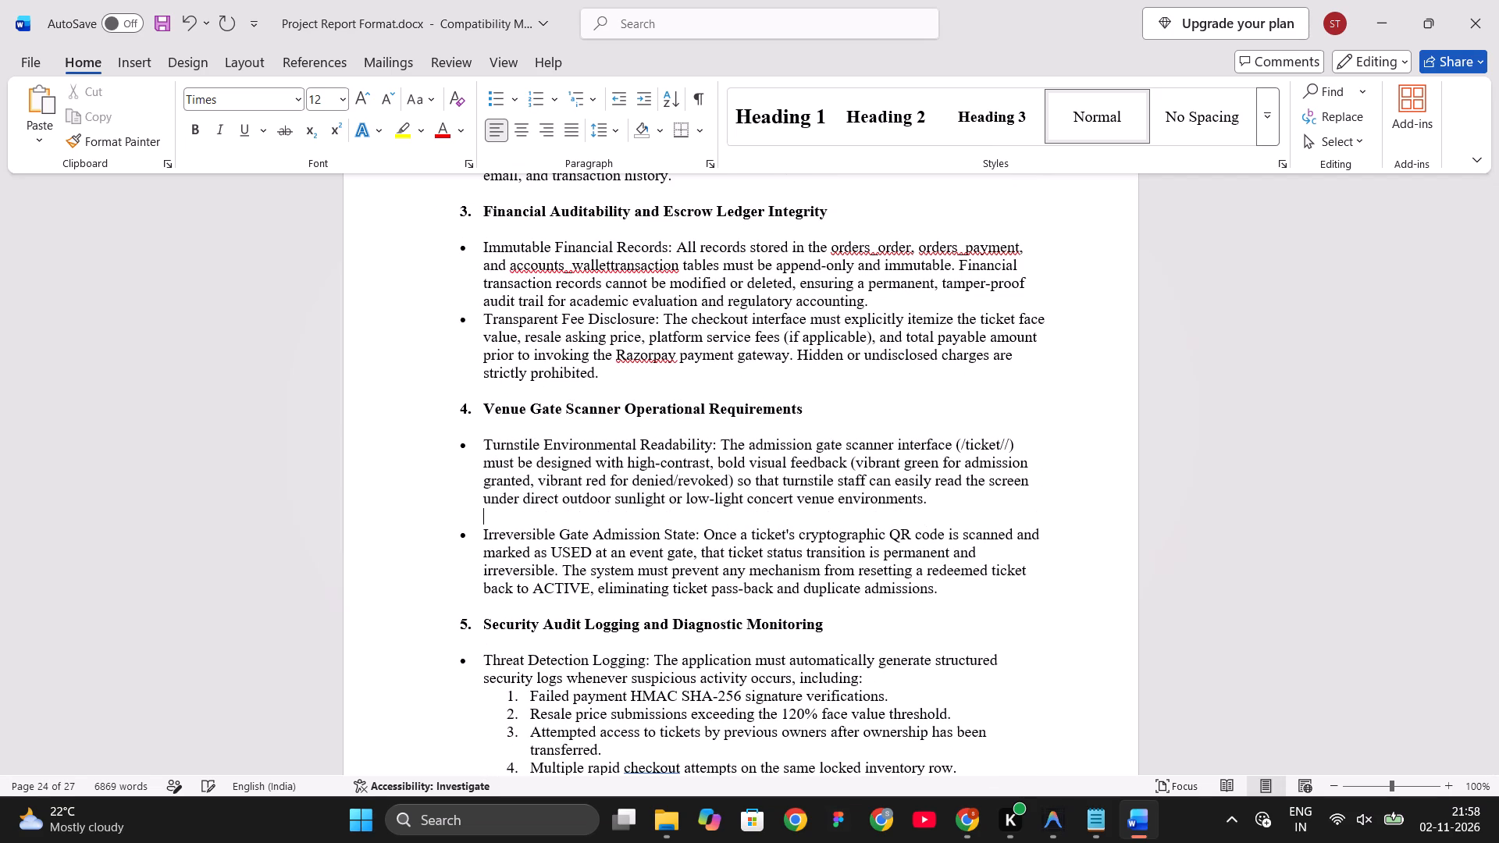
scroll(950, 558, up, 1)
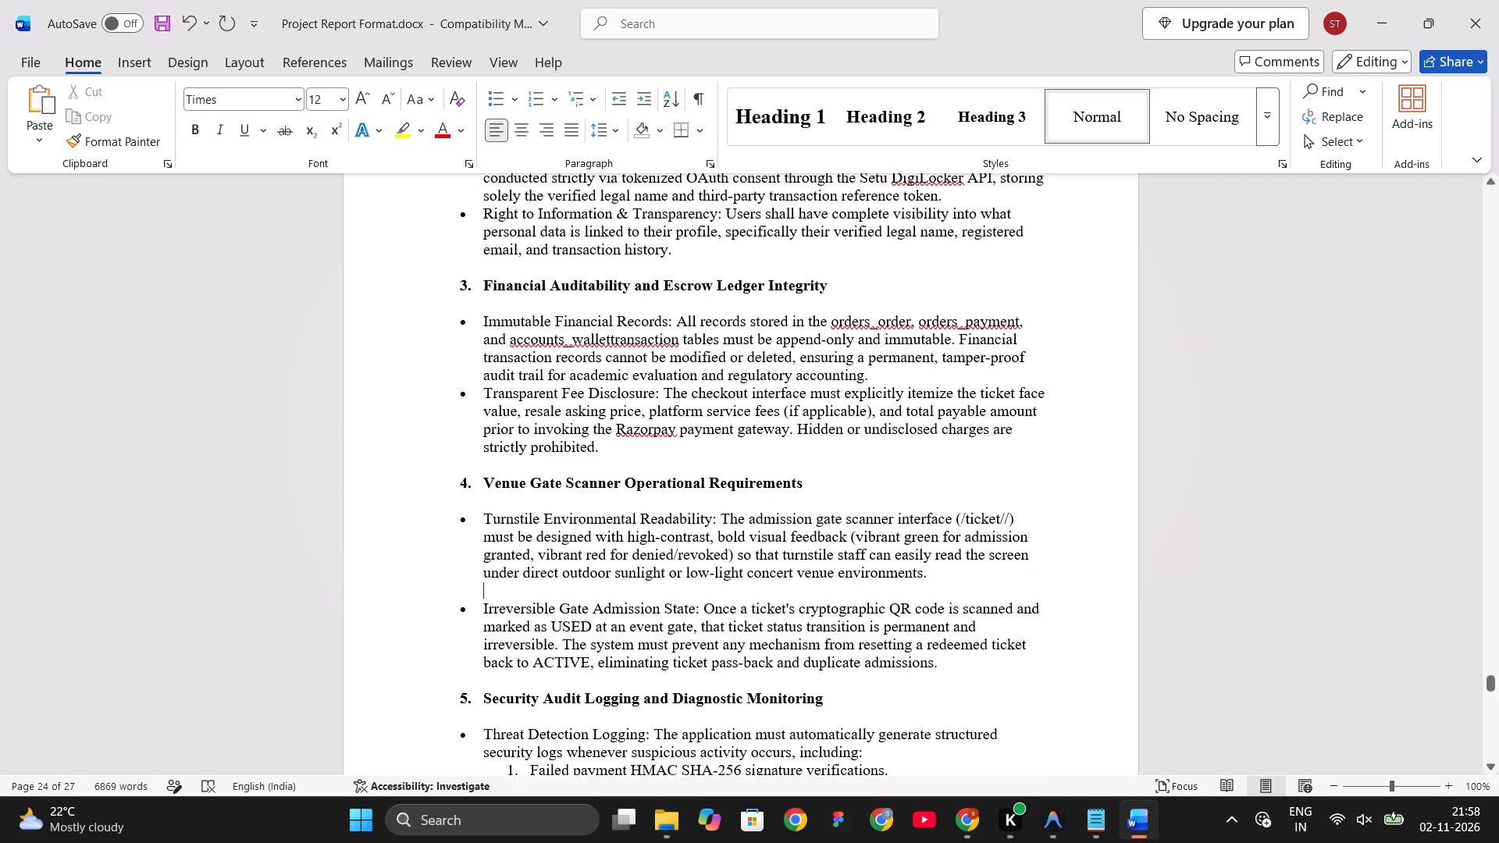
click(873, 385)
key(Return)
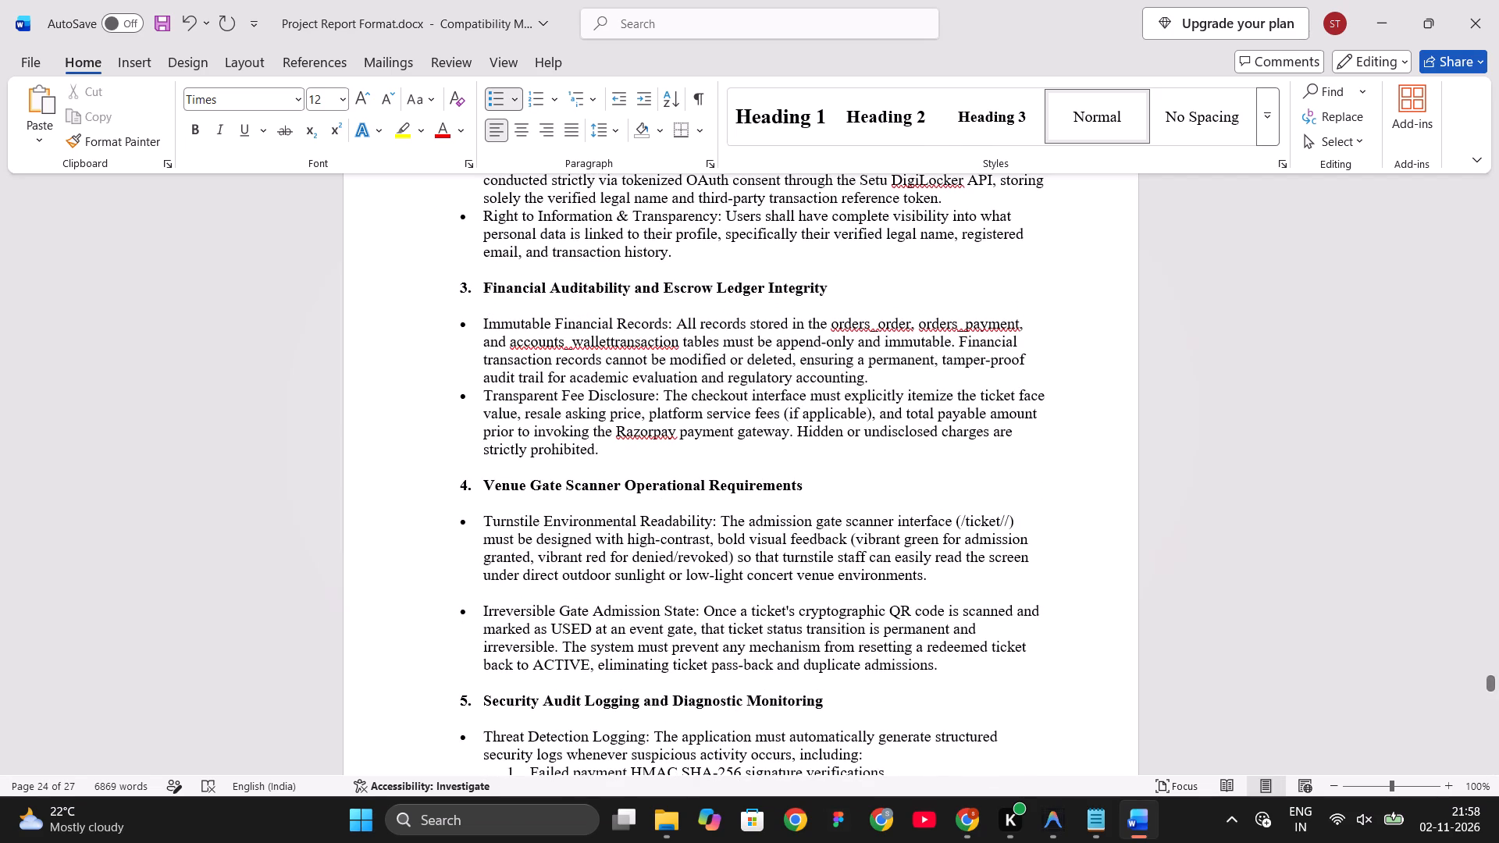
key(BackSpace)
key(BackSpace)
In the Data Privacy list of section 3.9, add unbulleted blank lines after Government Identity Document Security and Principle of Data Minimization.
scroll(873, 385, up, 2)
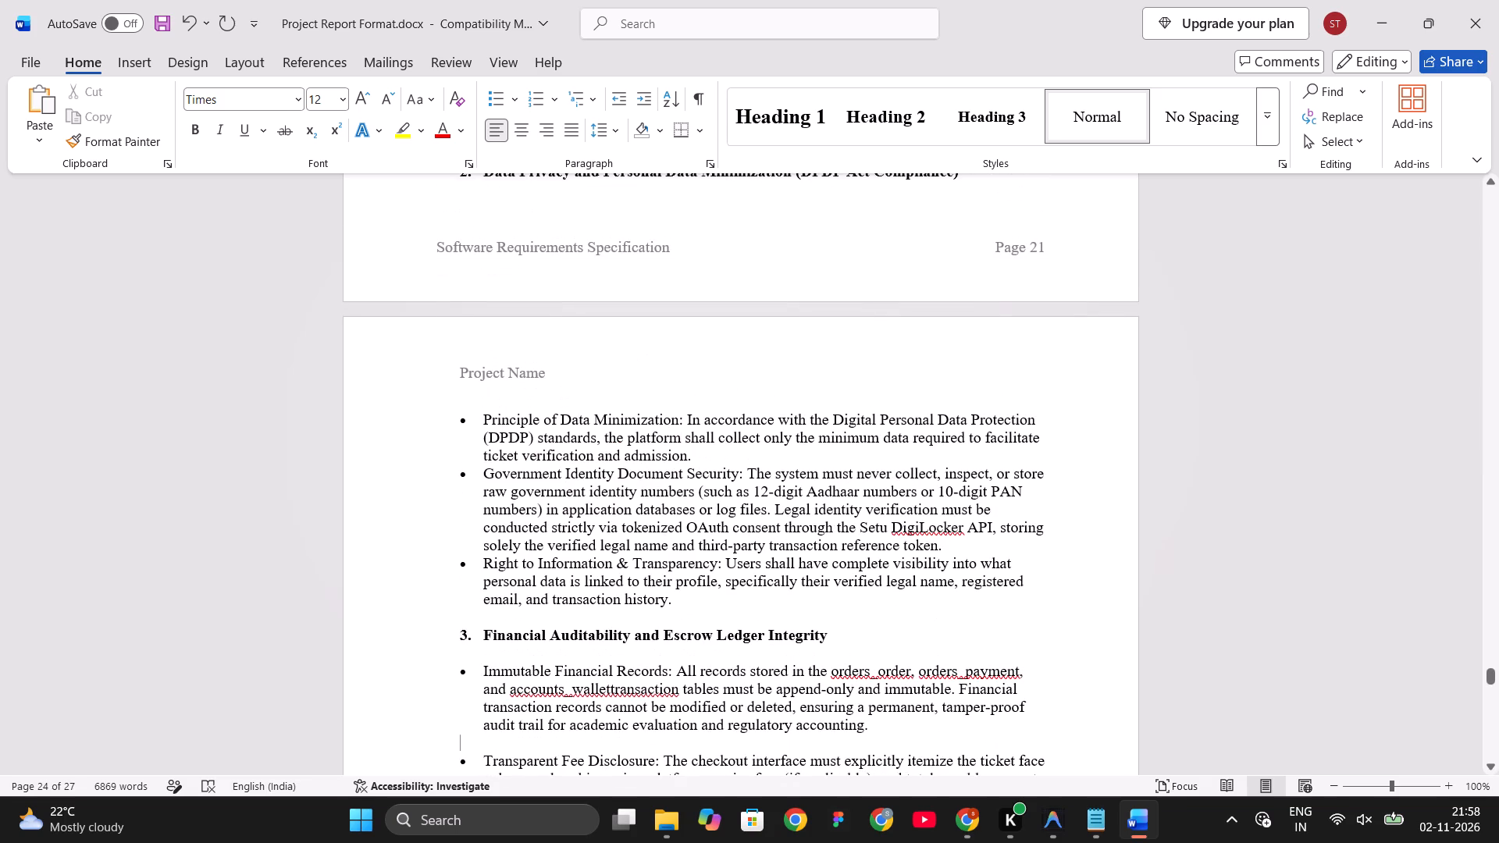
click(943, 544)
key(Return)
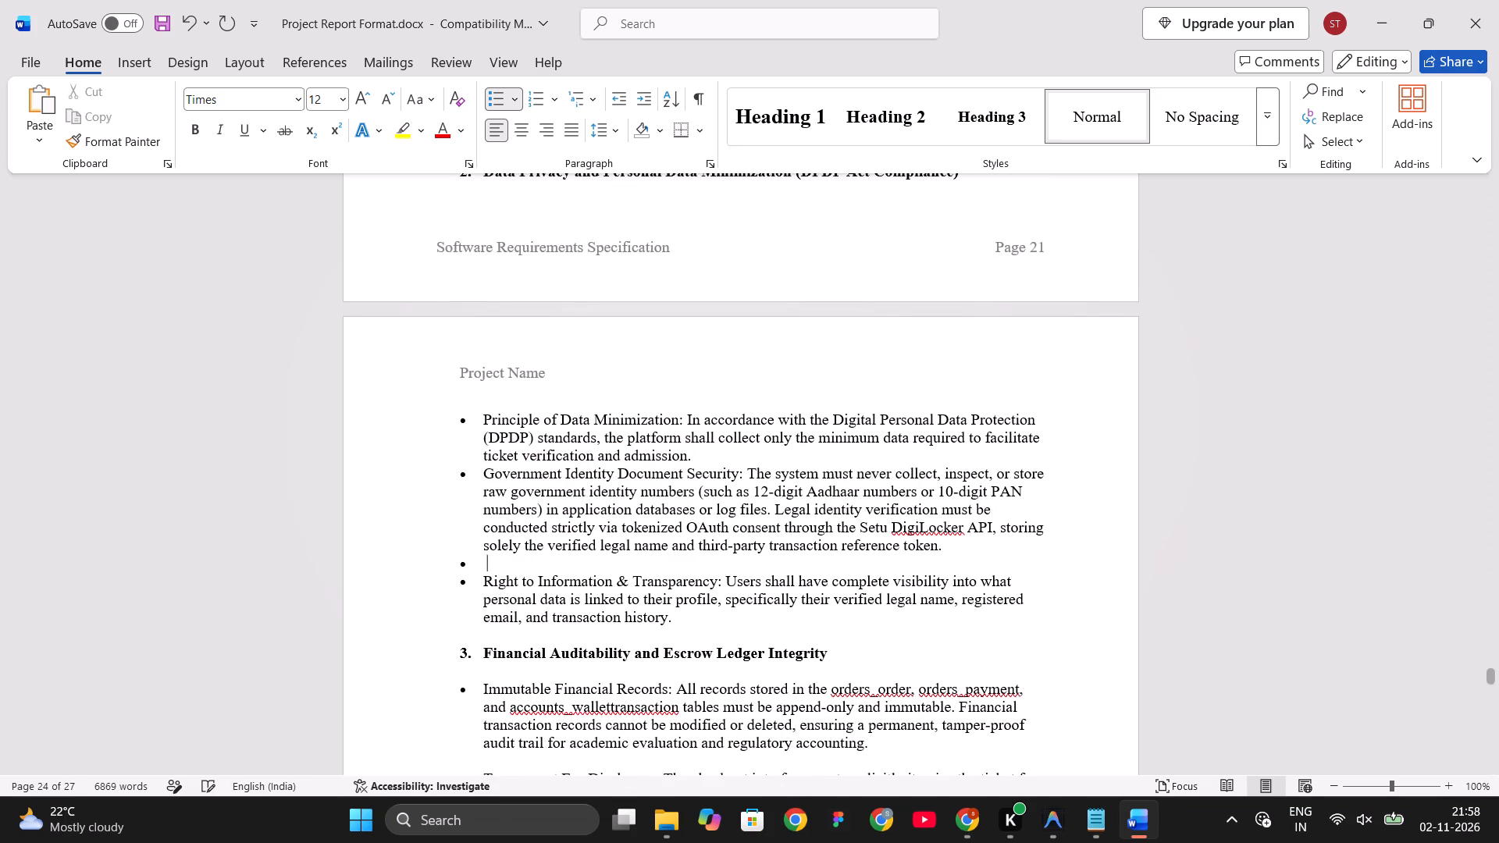
key(BackSpace)
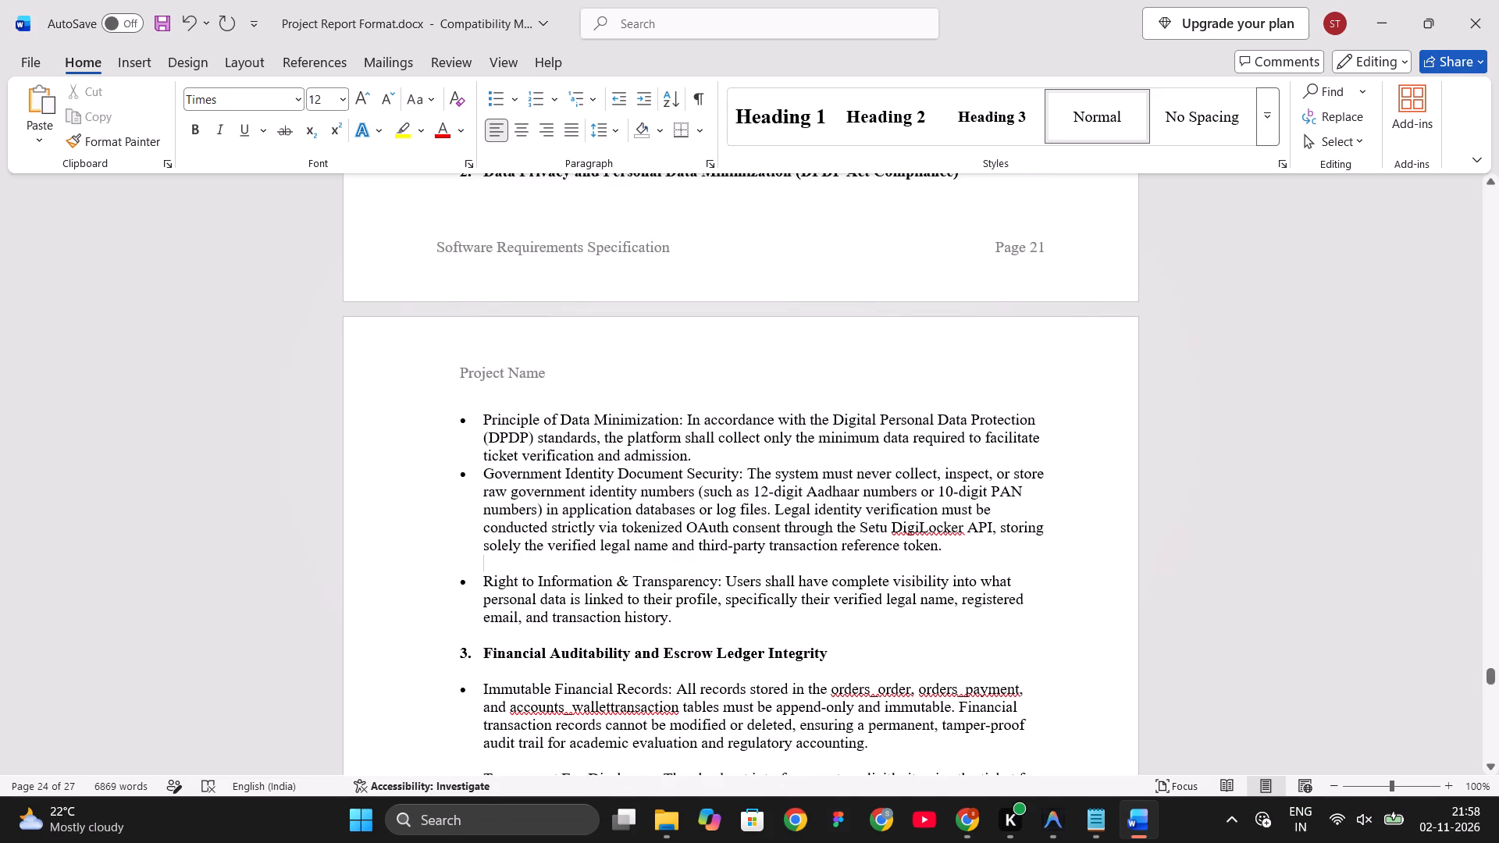
click(788, 450)
key(Return)
key(BackSpace)
Insert an unbulleted blank line after the Anti-Scalping & Fair Trade Regulations item in section 3.9.
scroll(788, 450, up, 1)
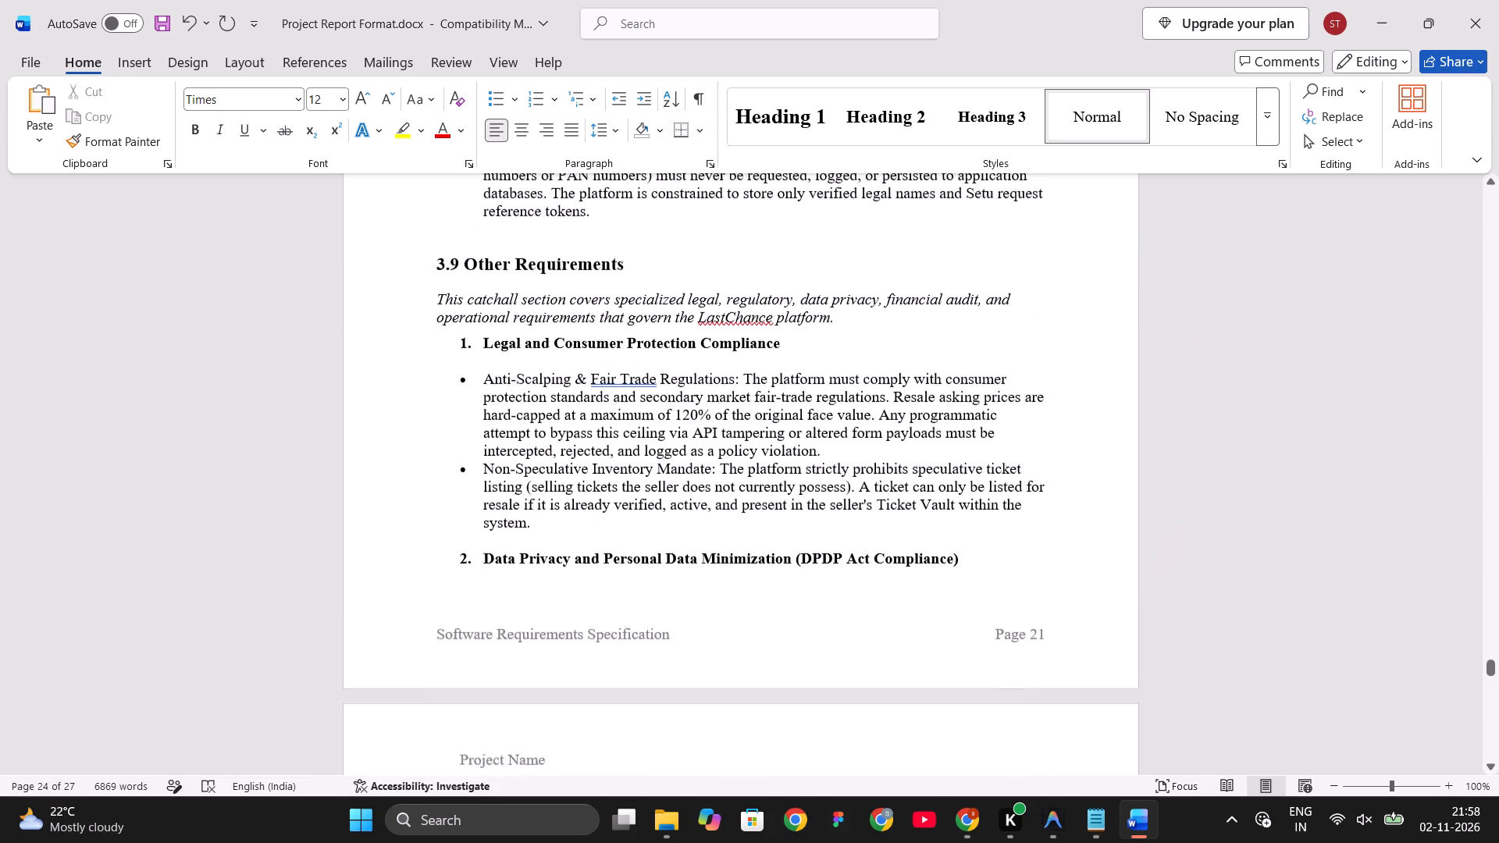
click(834, 477)
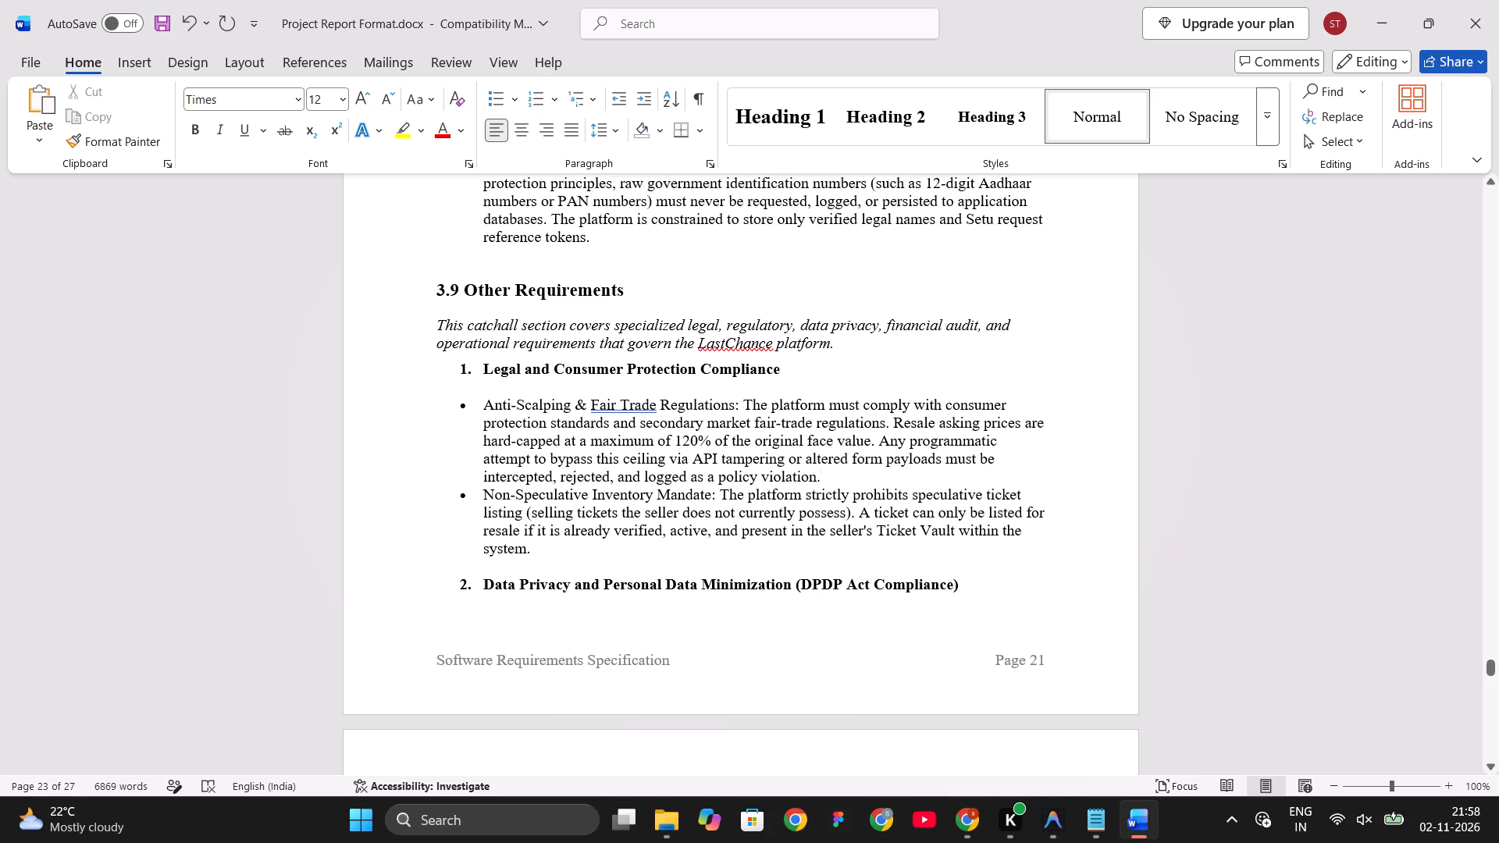
key(Return)
key(BackSpace)
Under Third-Party Integration and Cryptographic Constraints, insert unbulleted blank lines after the Setu DigiLocker OAuth Specifications and Razorpay Checkout Protocol items.
scroll(834, 477, up, 2)
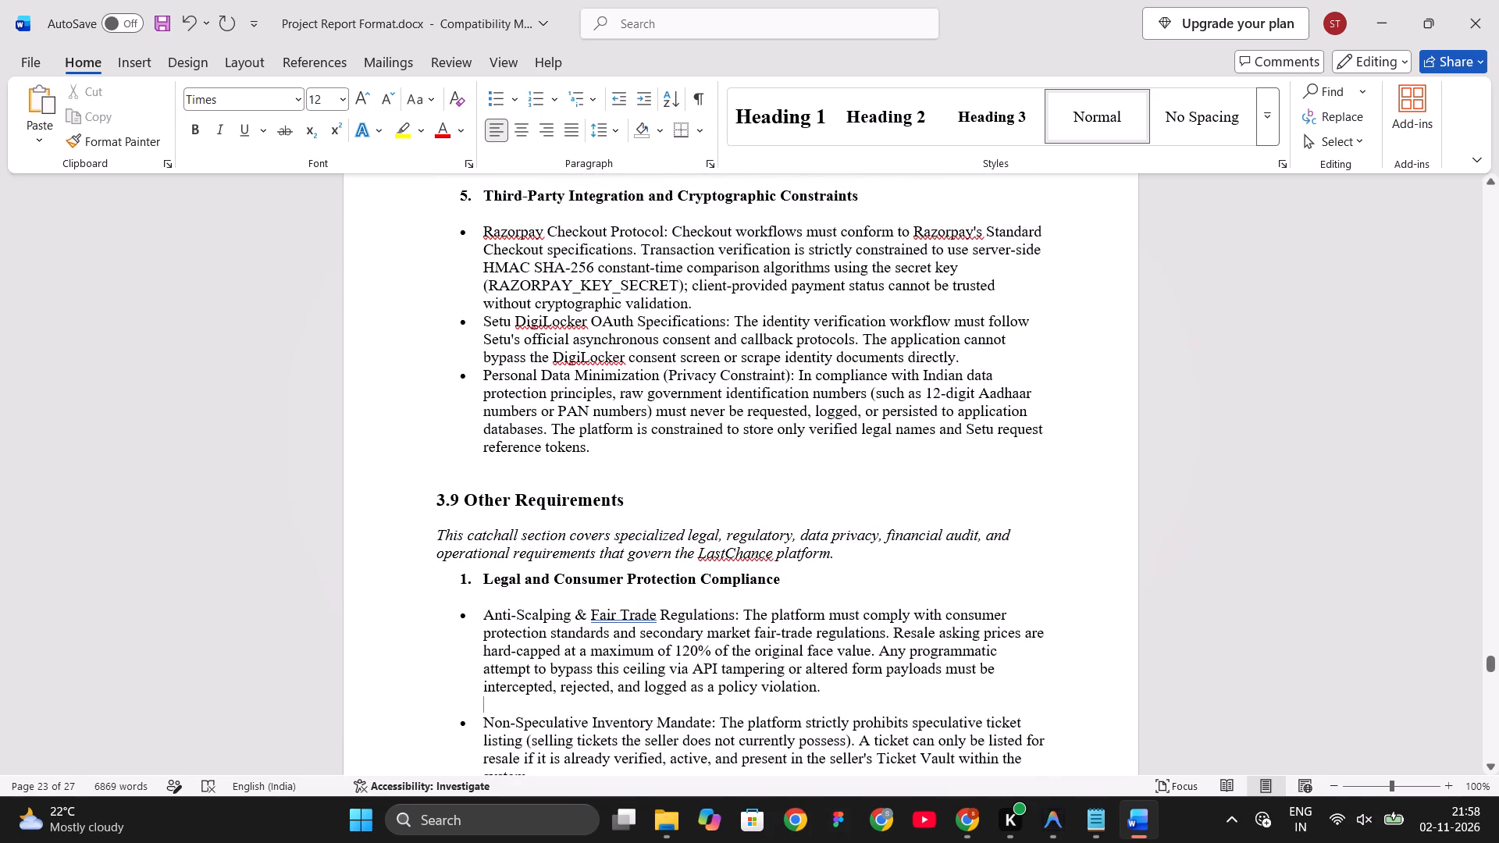
click(974, 361)
key(Return)
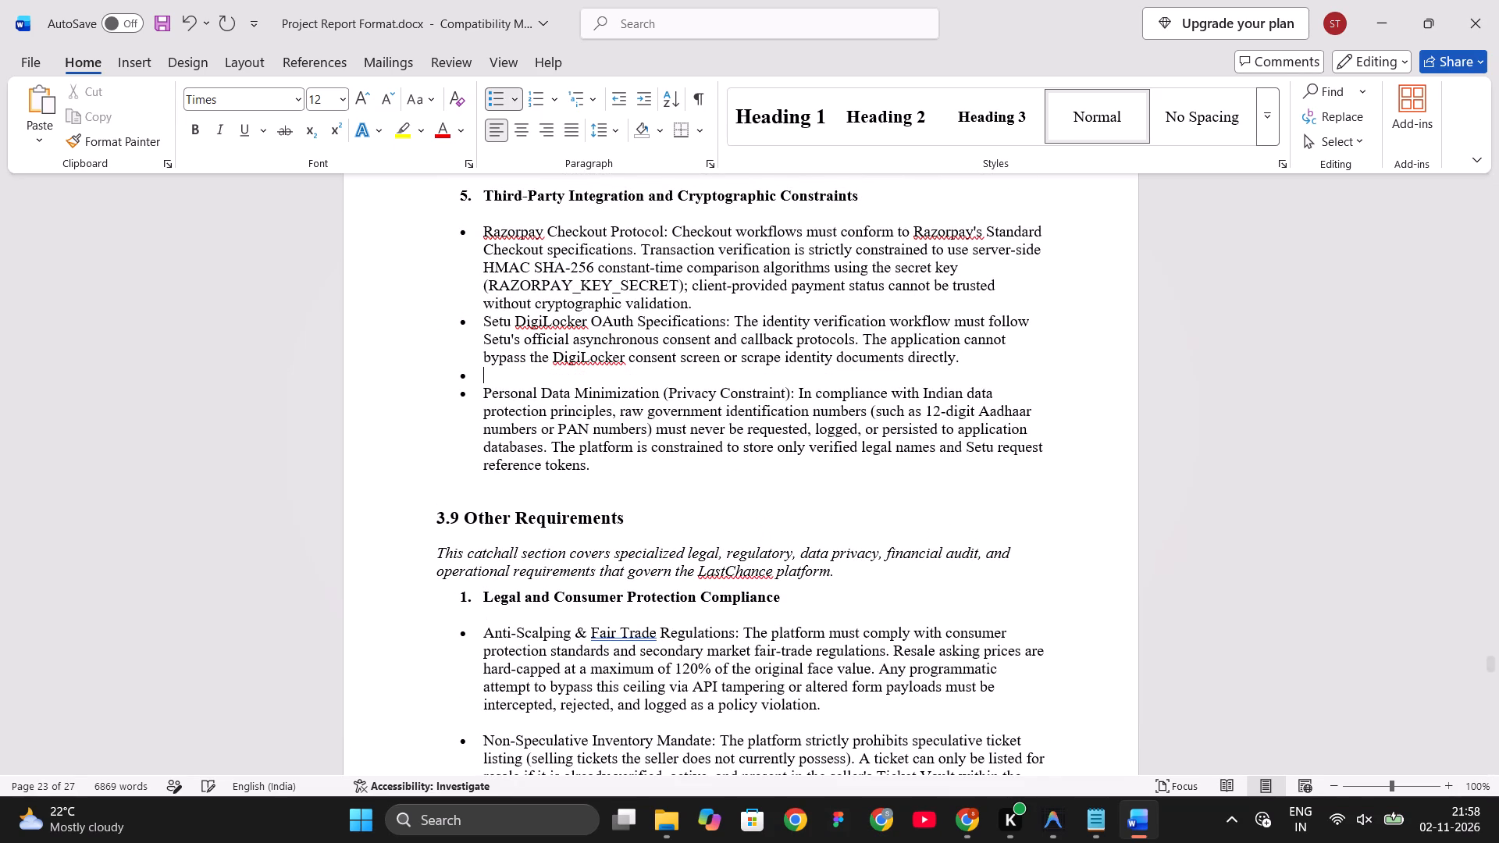
key(BackSpace)
scroll(974, 361, up, 1)
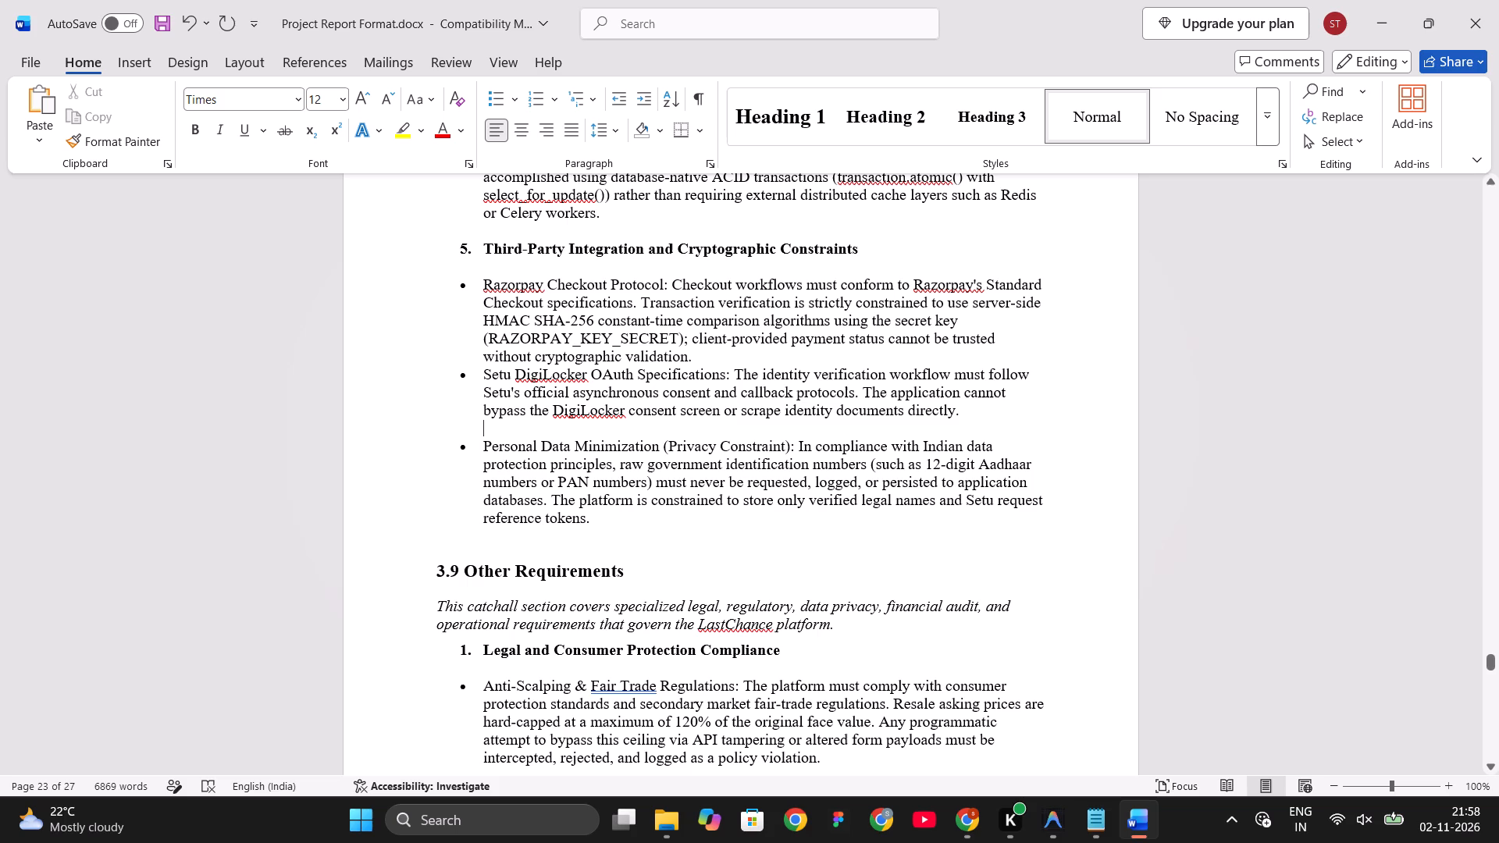
click(710, 357)
key(Return)
key(BackSpace)
Insert an unbulleted blank line after the Database Engine Agility item under Database and Concurrency Constraints.
scroll(710, 357, up, 1)
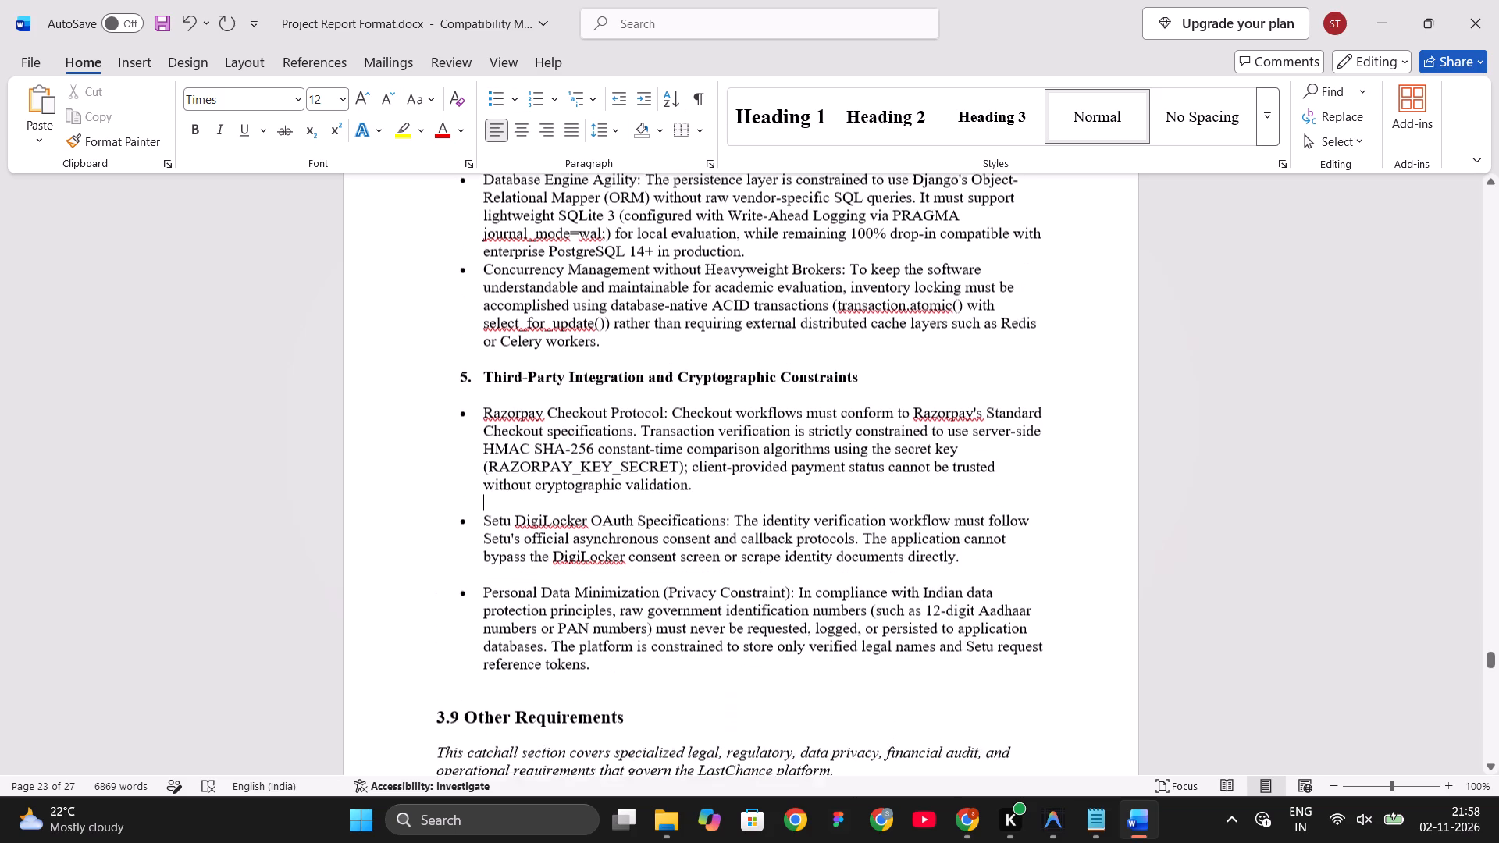
scroll(611, 311, up, 1)
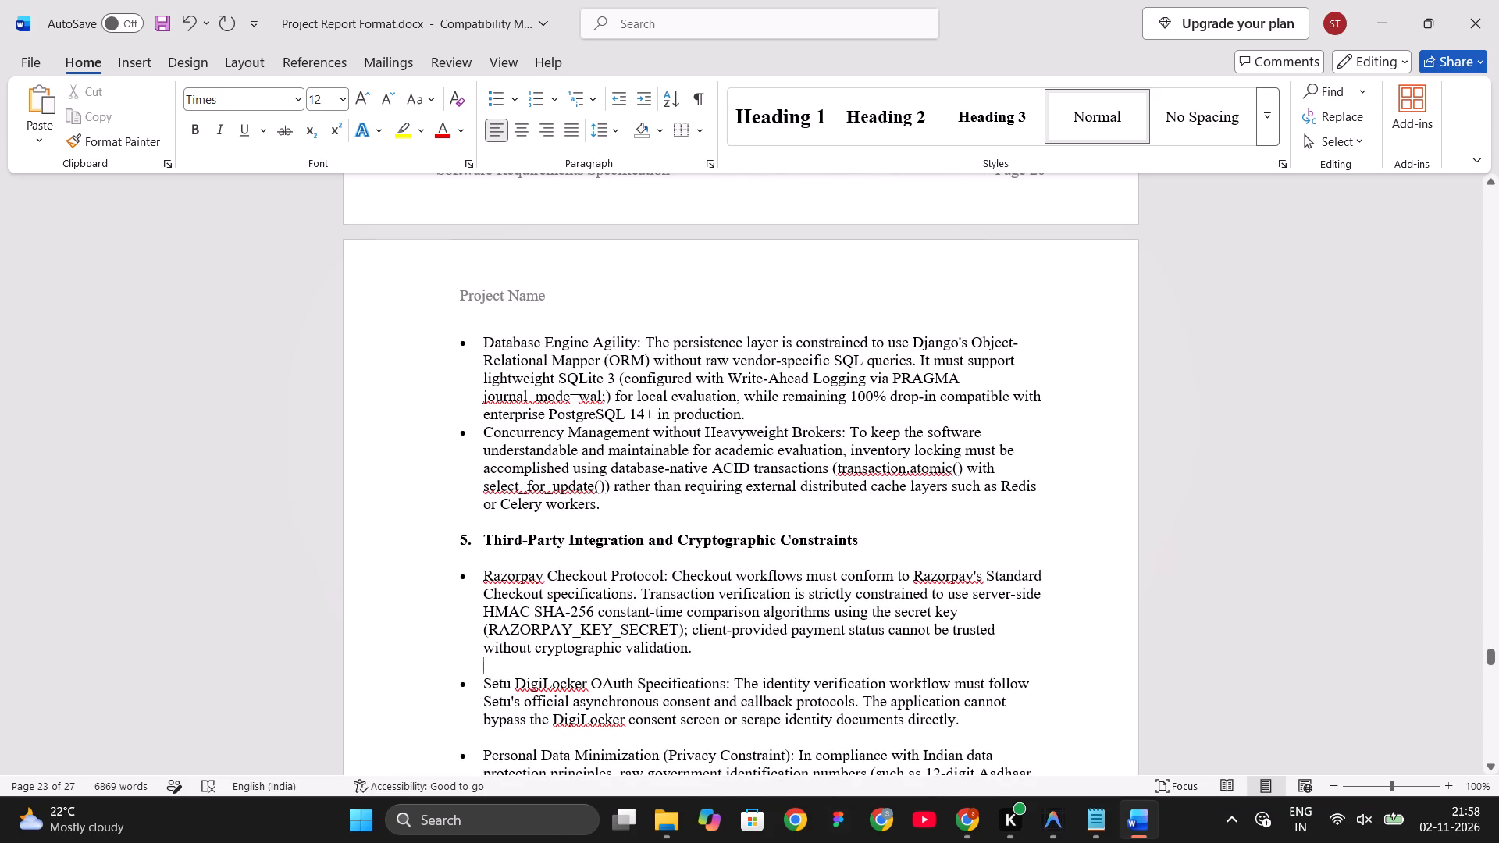
click(749, 411)
key(Return)
key(BackSpace)
Under Hardware and Memory Limitations, insert an unnumbered blank line between the second numbered sub-item and the Minimal Server Resource Footprint item.
scroll(753, 421, up, 1)
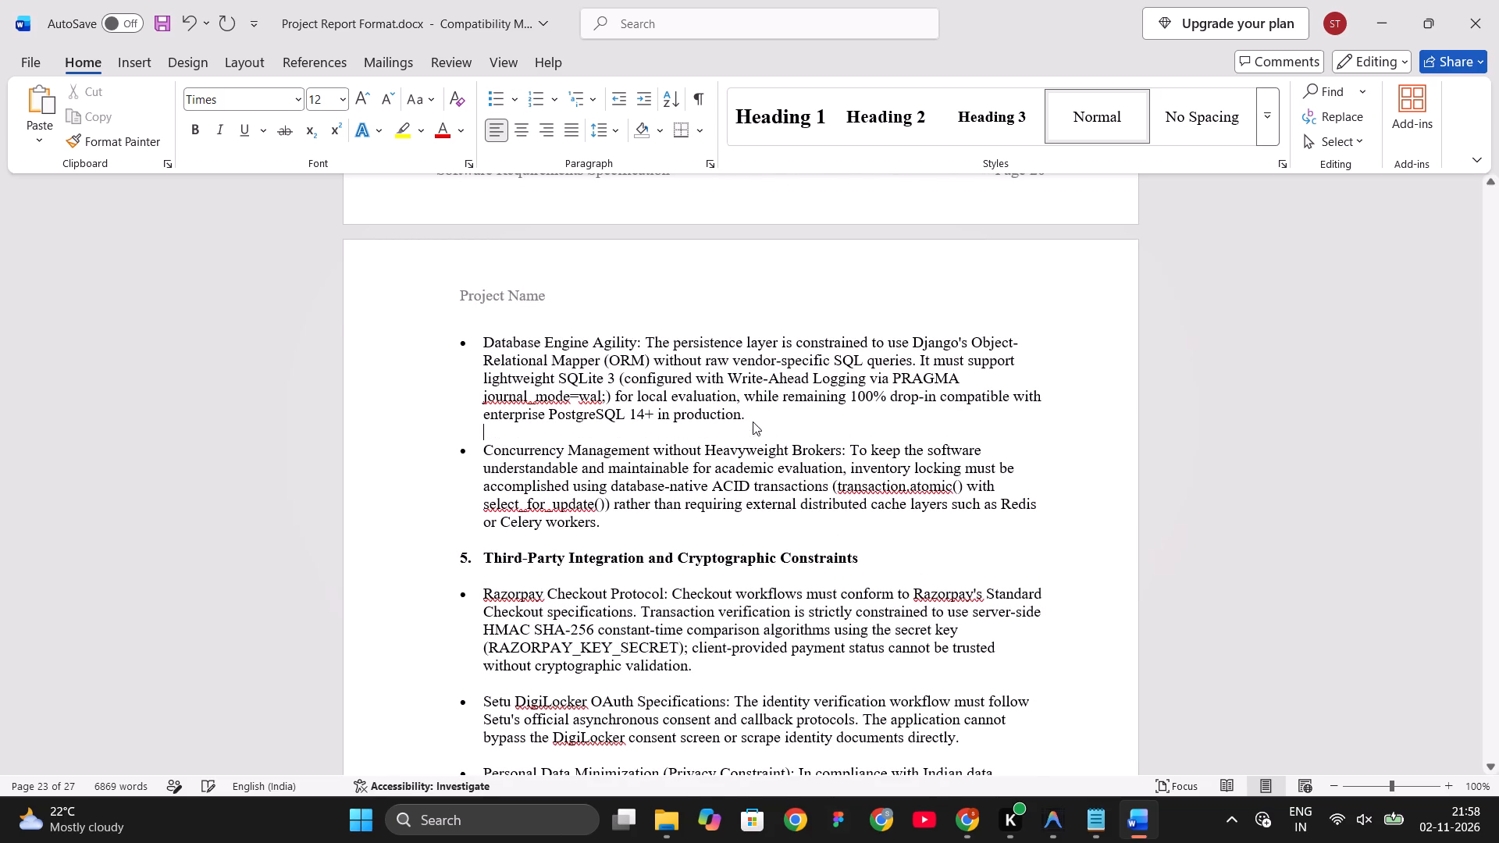
scroll(753, 421, up, 2)
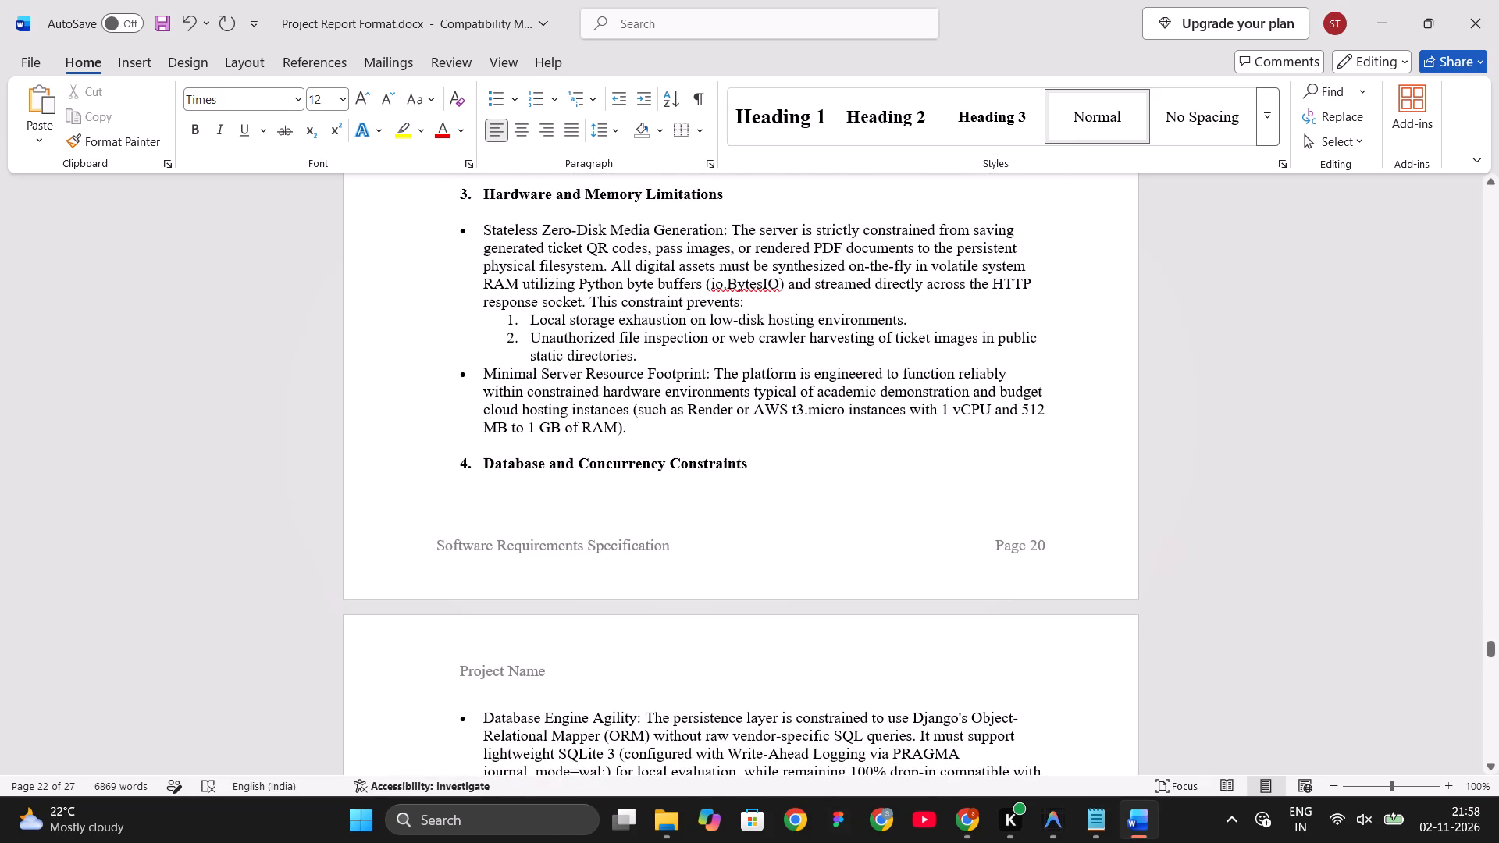
click(656, 362)
key(Return)
key(BackSpace)
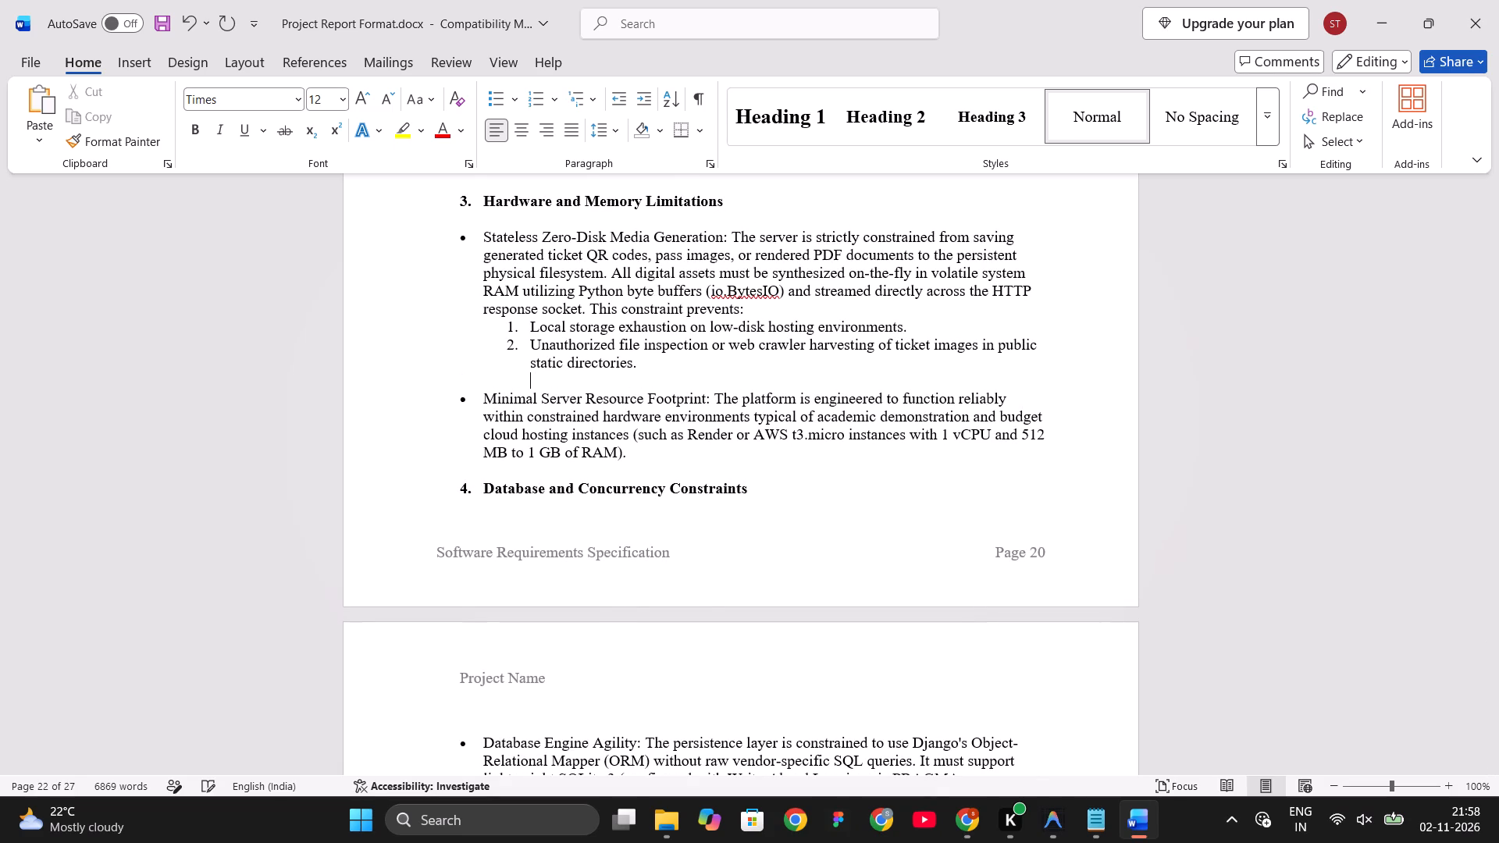
Under Policy and Regulatory Constraints, insert an unnumbered blank line after the Database Schema Integrity sub-item.
scroll(656, 362, up, 1)
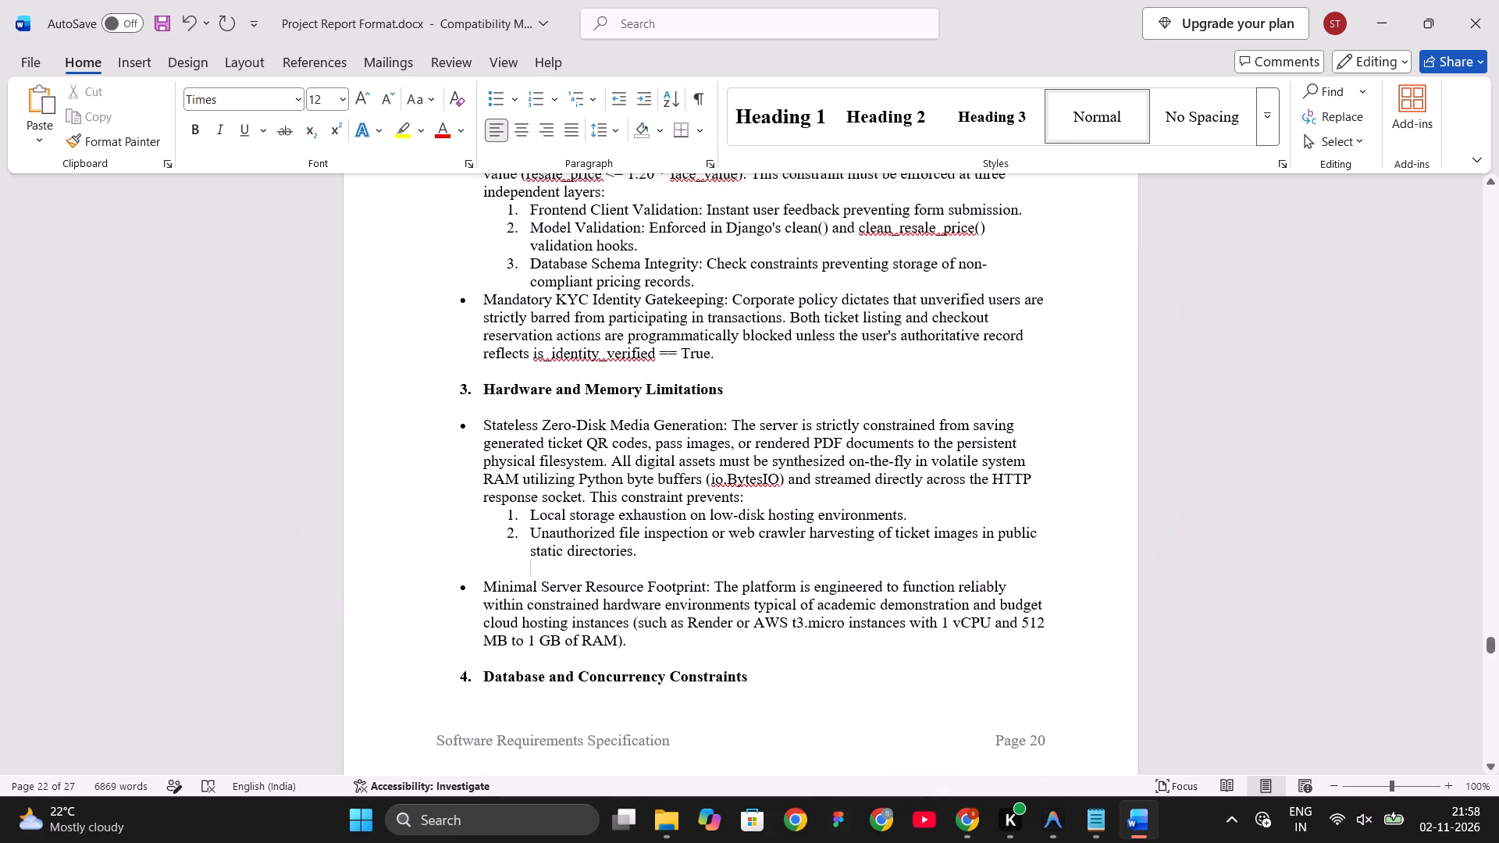
scroll(739, 430, up, 1)
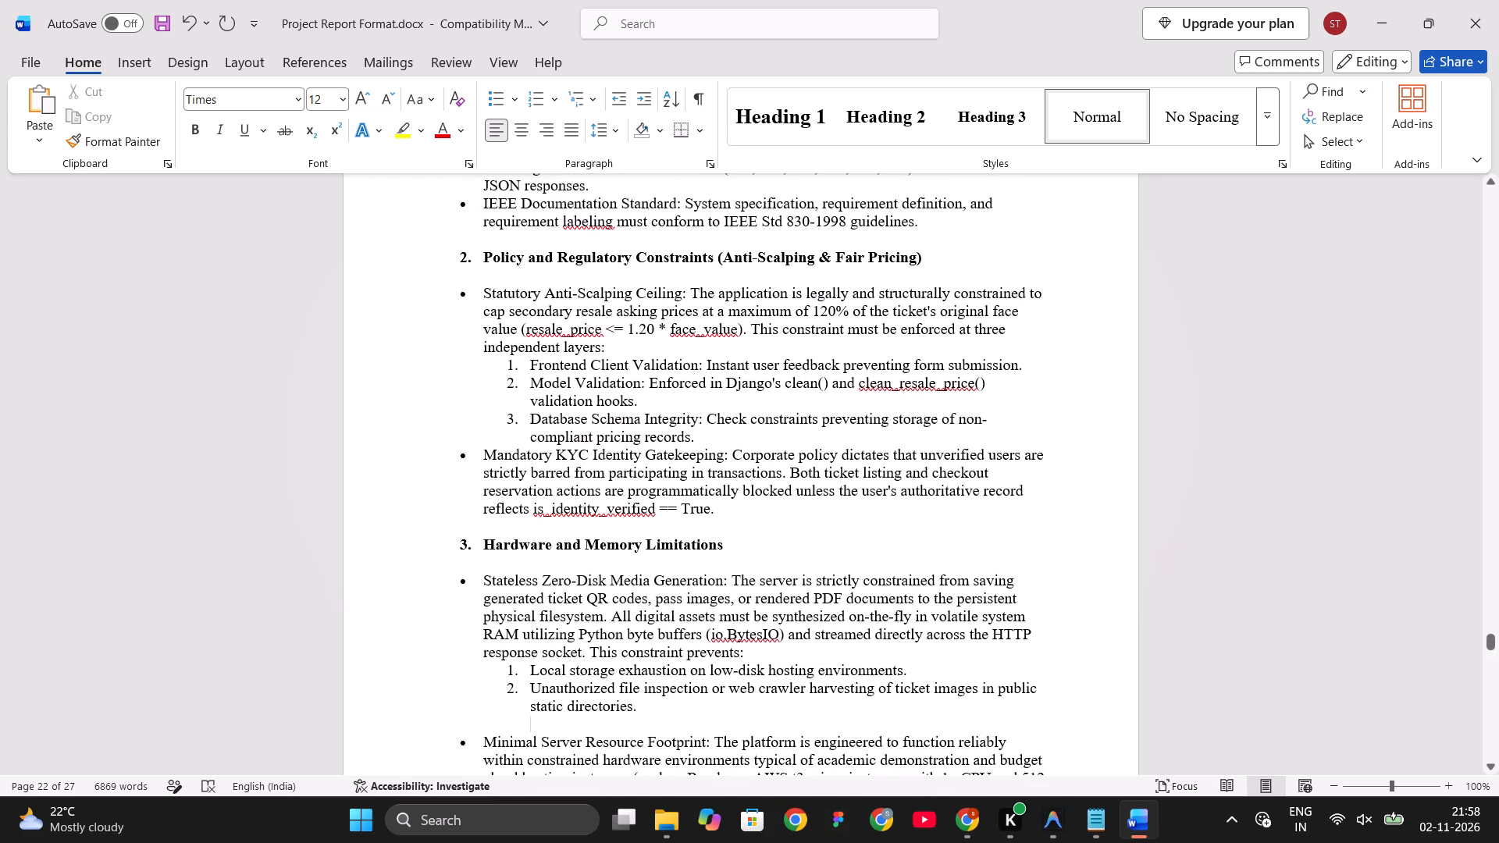
click(705, 430)
key(Return)
key(BackSpace)
Under Software Architecture and Framework Constraints, insert unbulleted blank lines after the RESTful API Standard and Django MVT Architectural Standard items.
scroll(705, 430, up, 1)
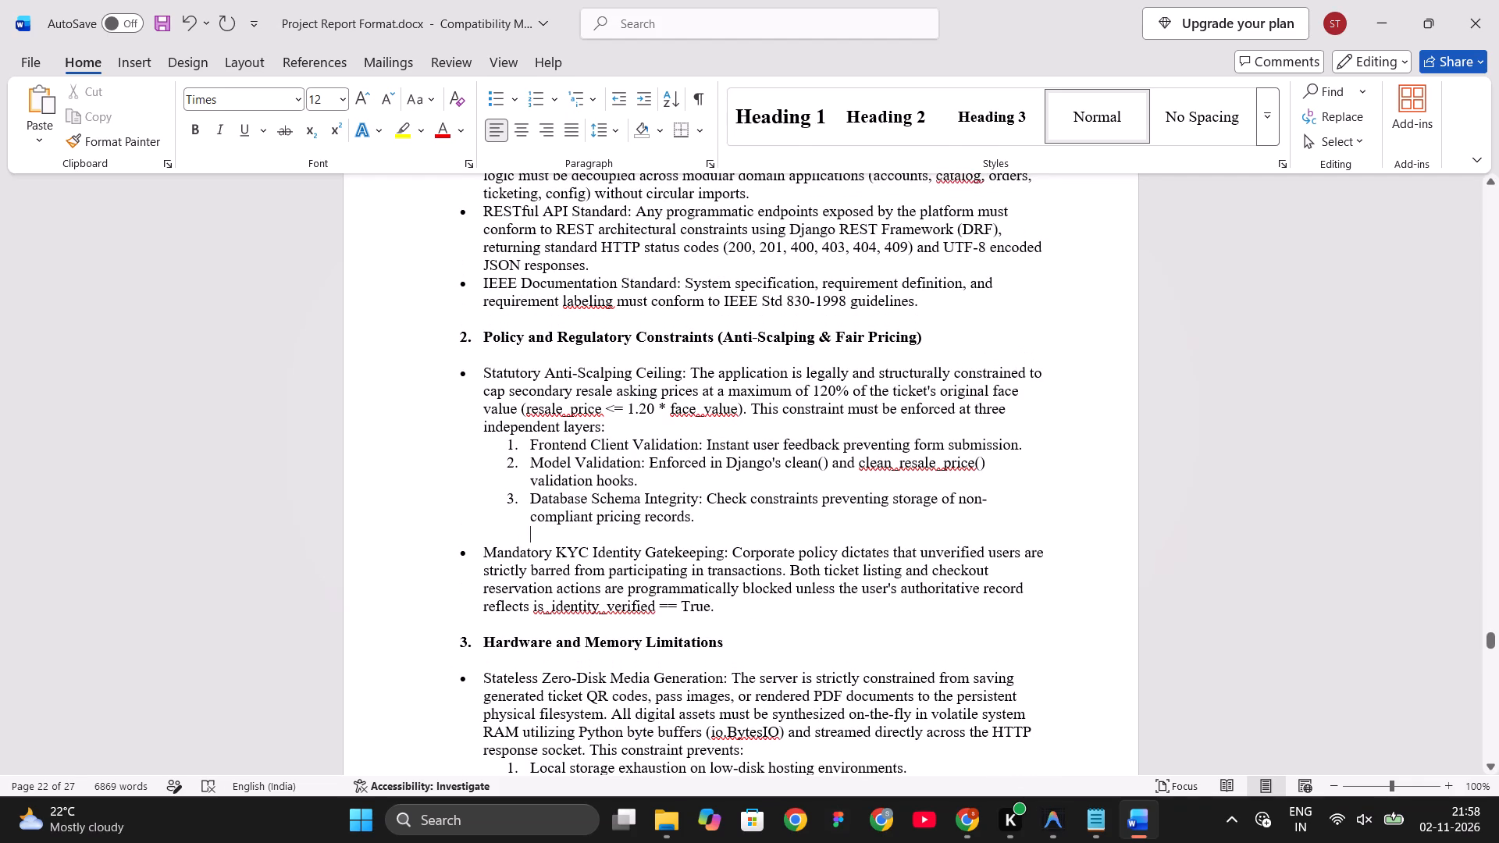
scroll(672, 372, up, 2)
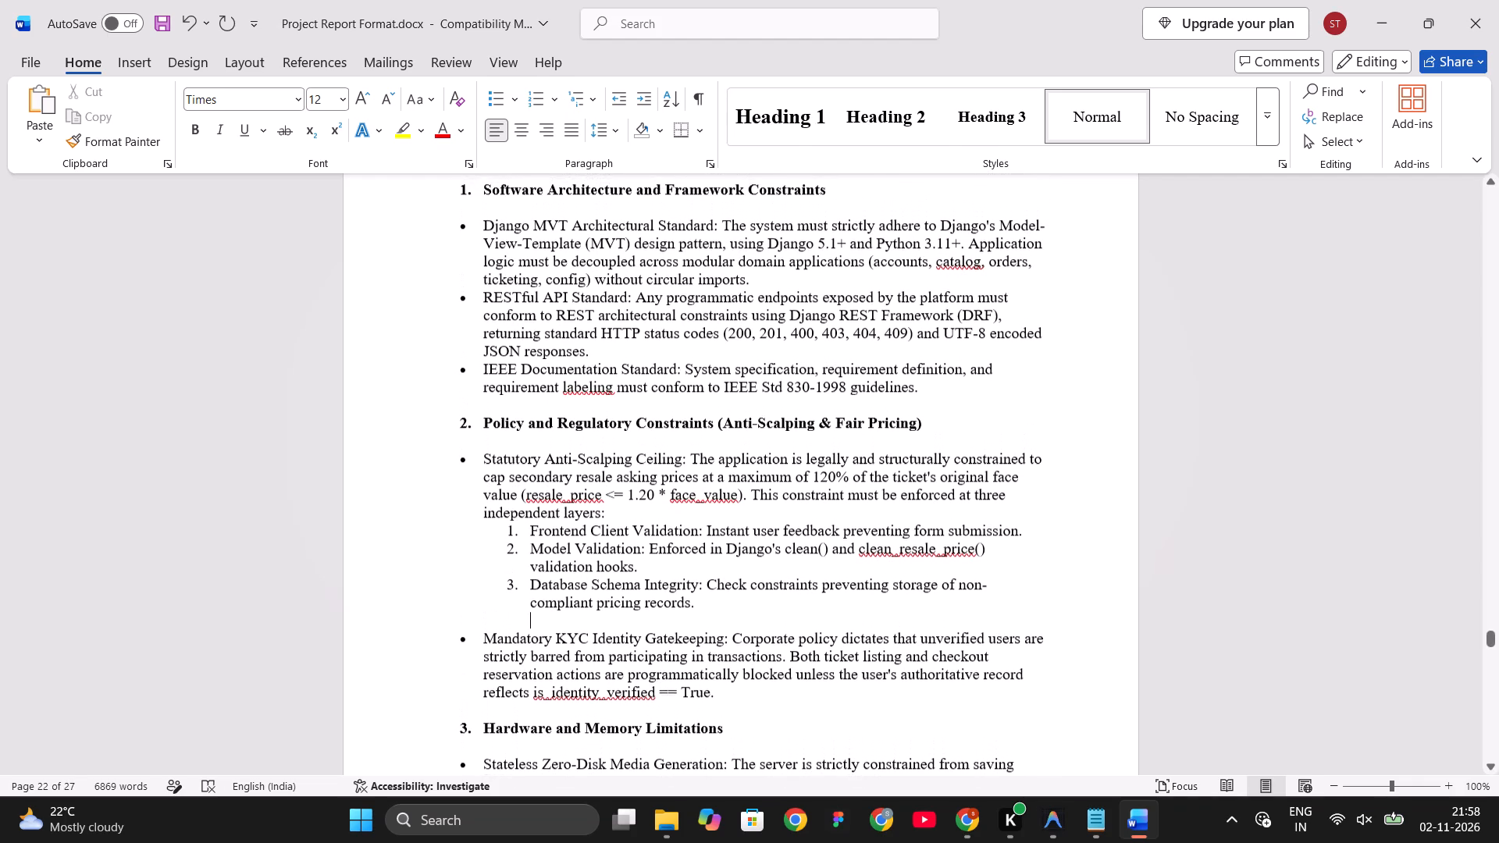
click(627, 350)
key(Return)
key(BackSpace)
scroll(627, 350, up, 1)
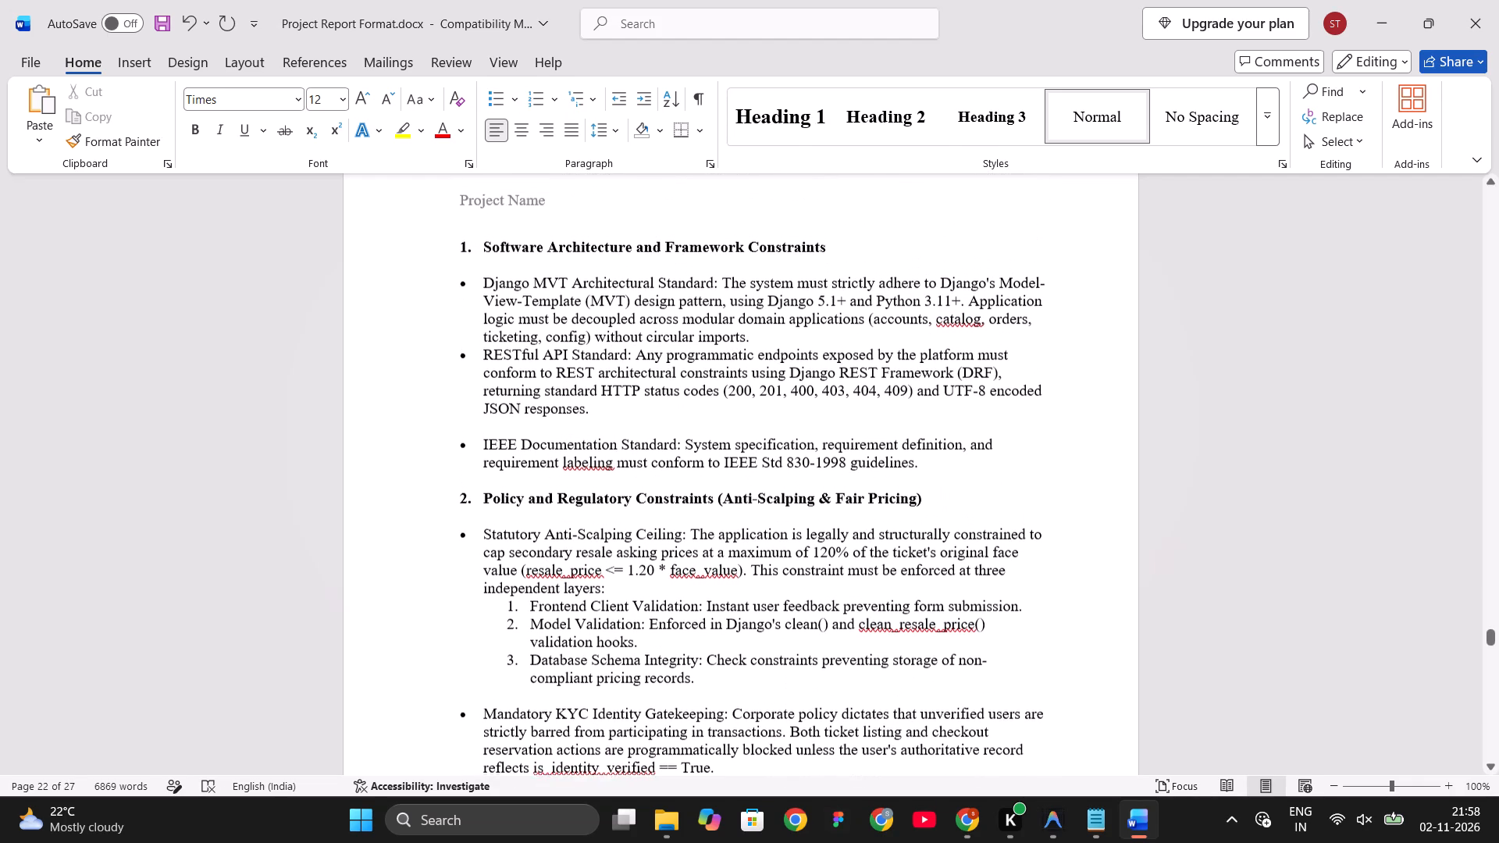
click(760, 347)
key(Return)
key(BackSpace)
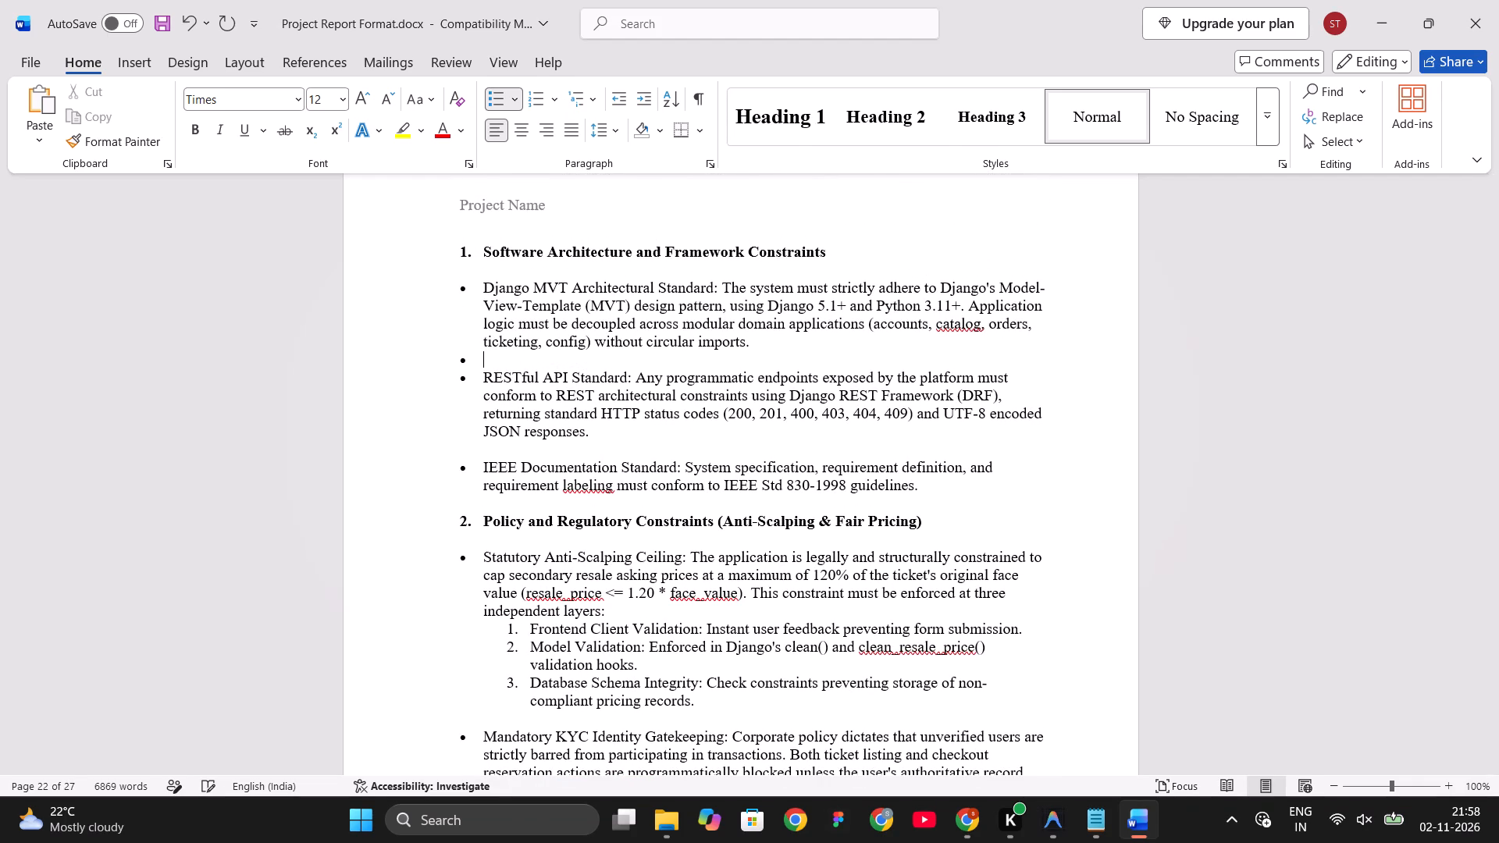
scroll(760, 347, up, 4)
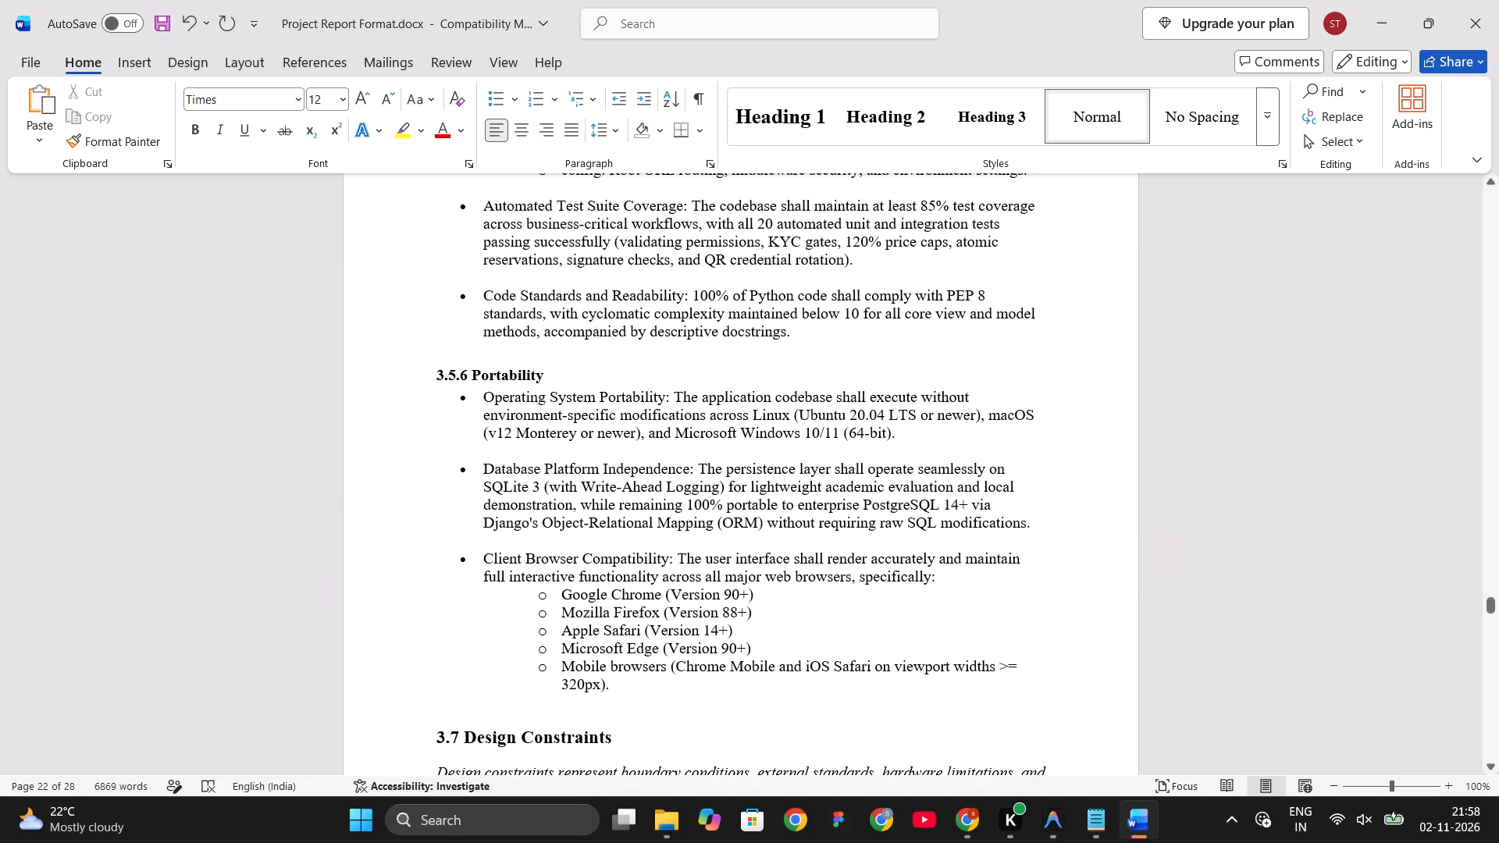
Review the report backwards from the Portability and Design Constraints sections to the title page.
scroll(760, 347, up, 6)
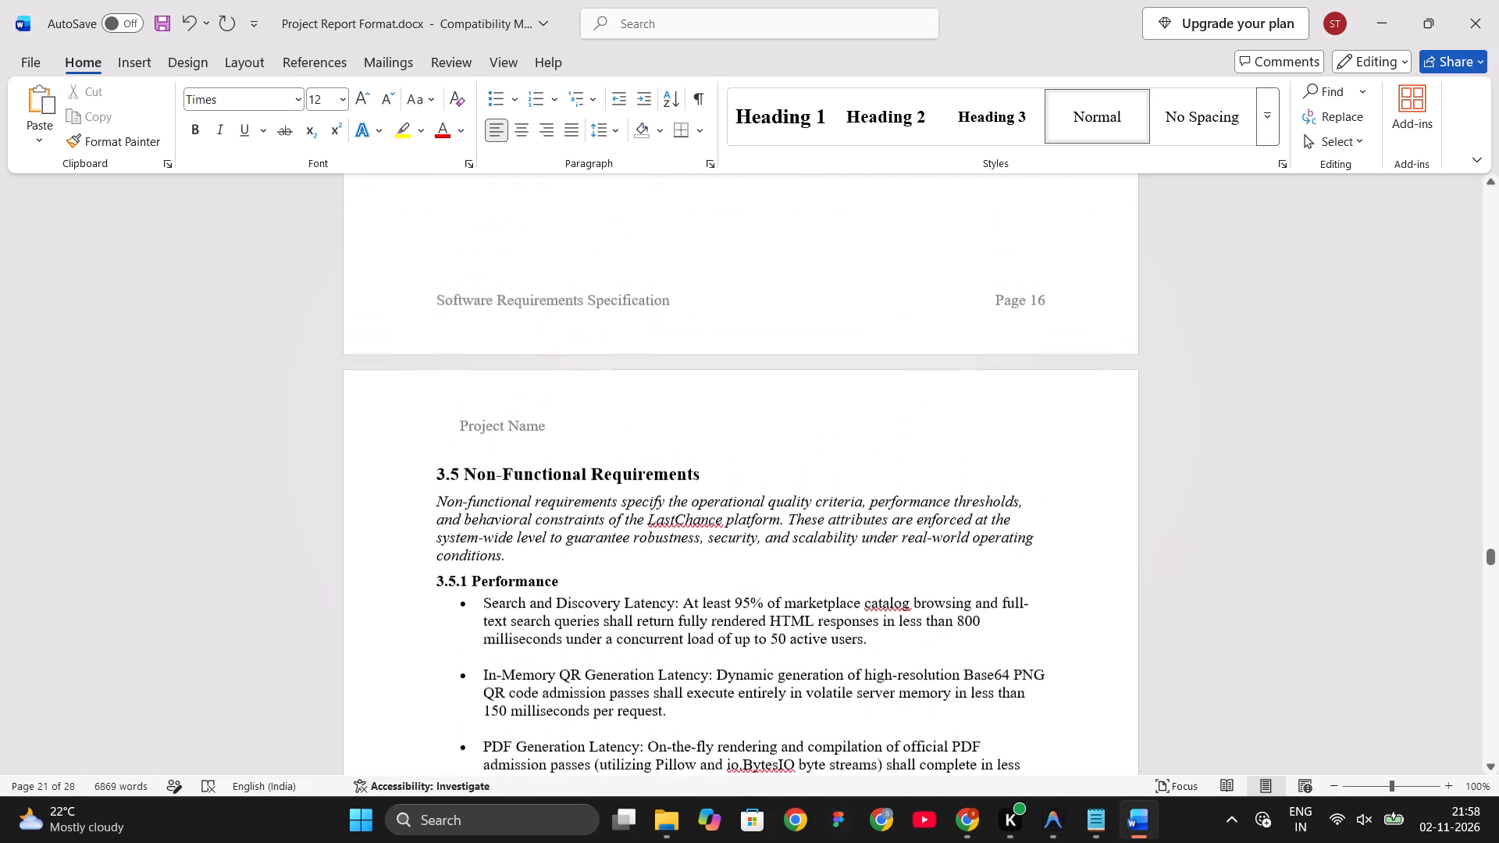
scroll(760, 347, up, 12)
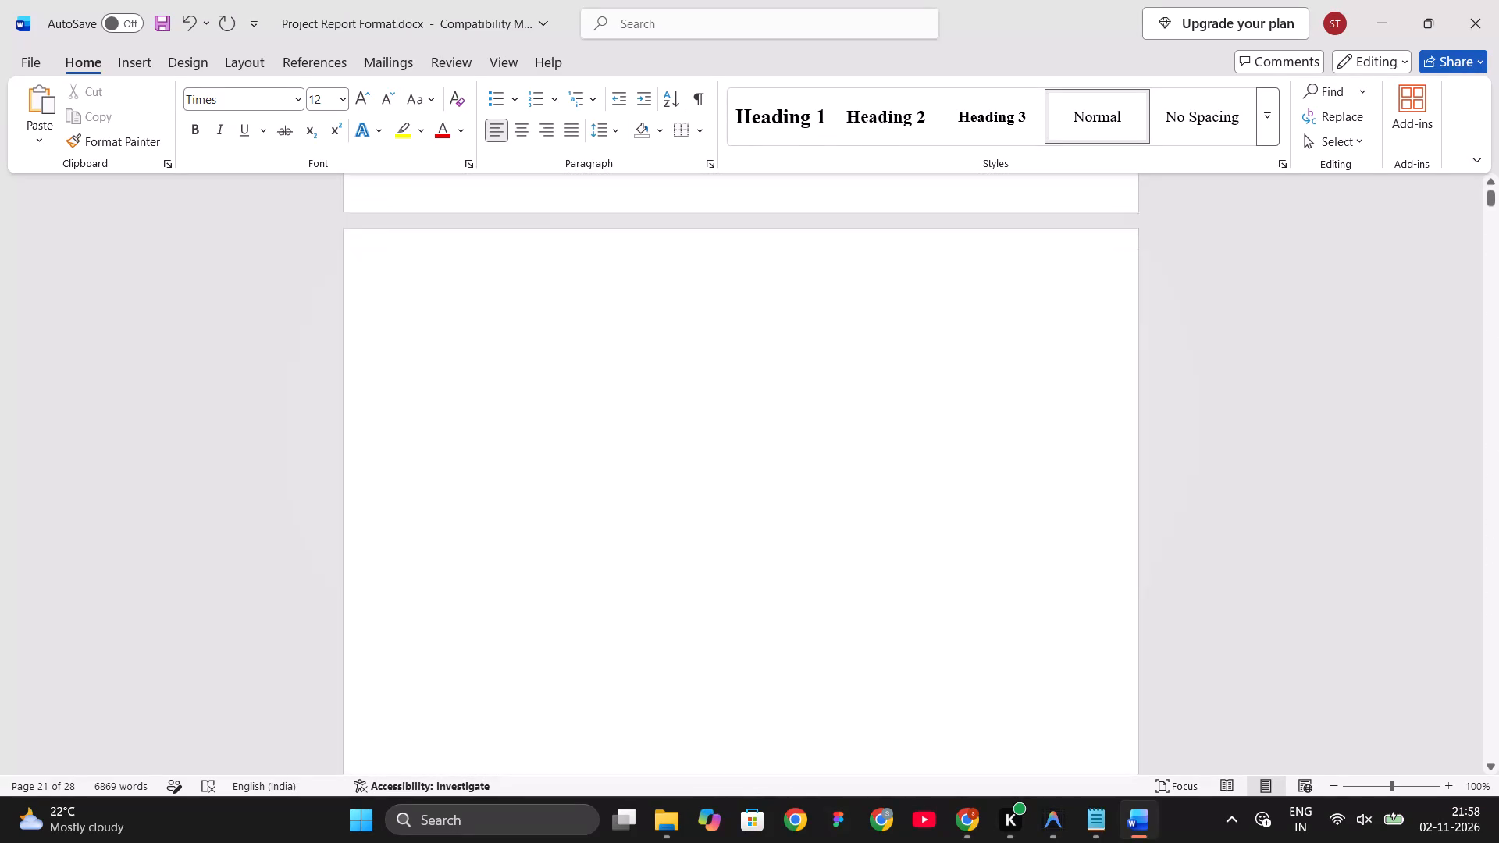
scroll(760, 347, up, 11)
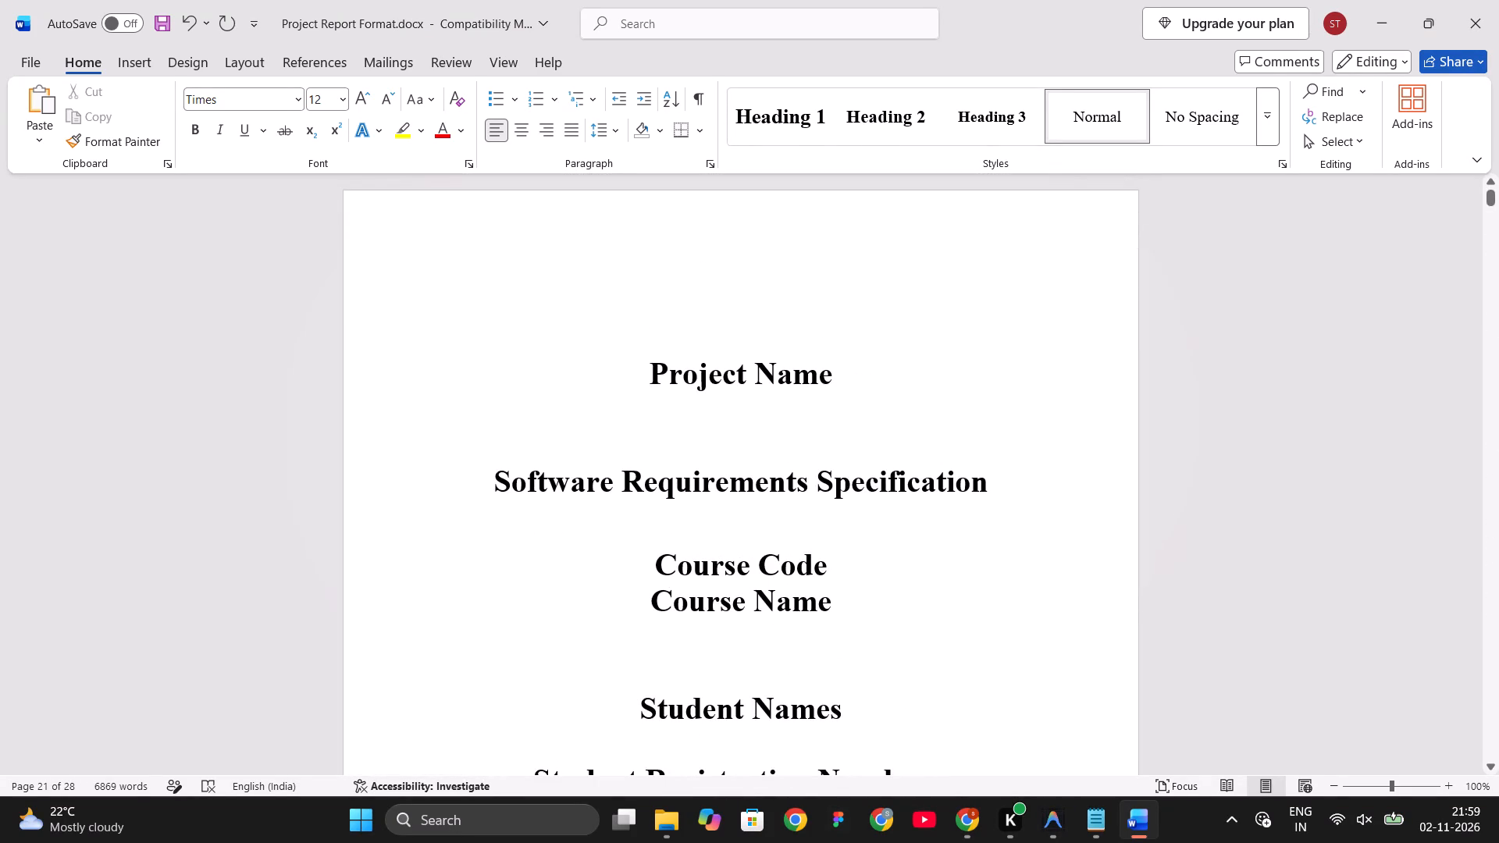
scroll(775, 408, down, 1)
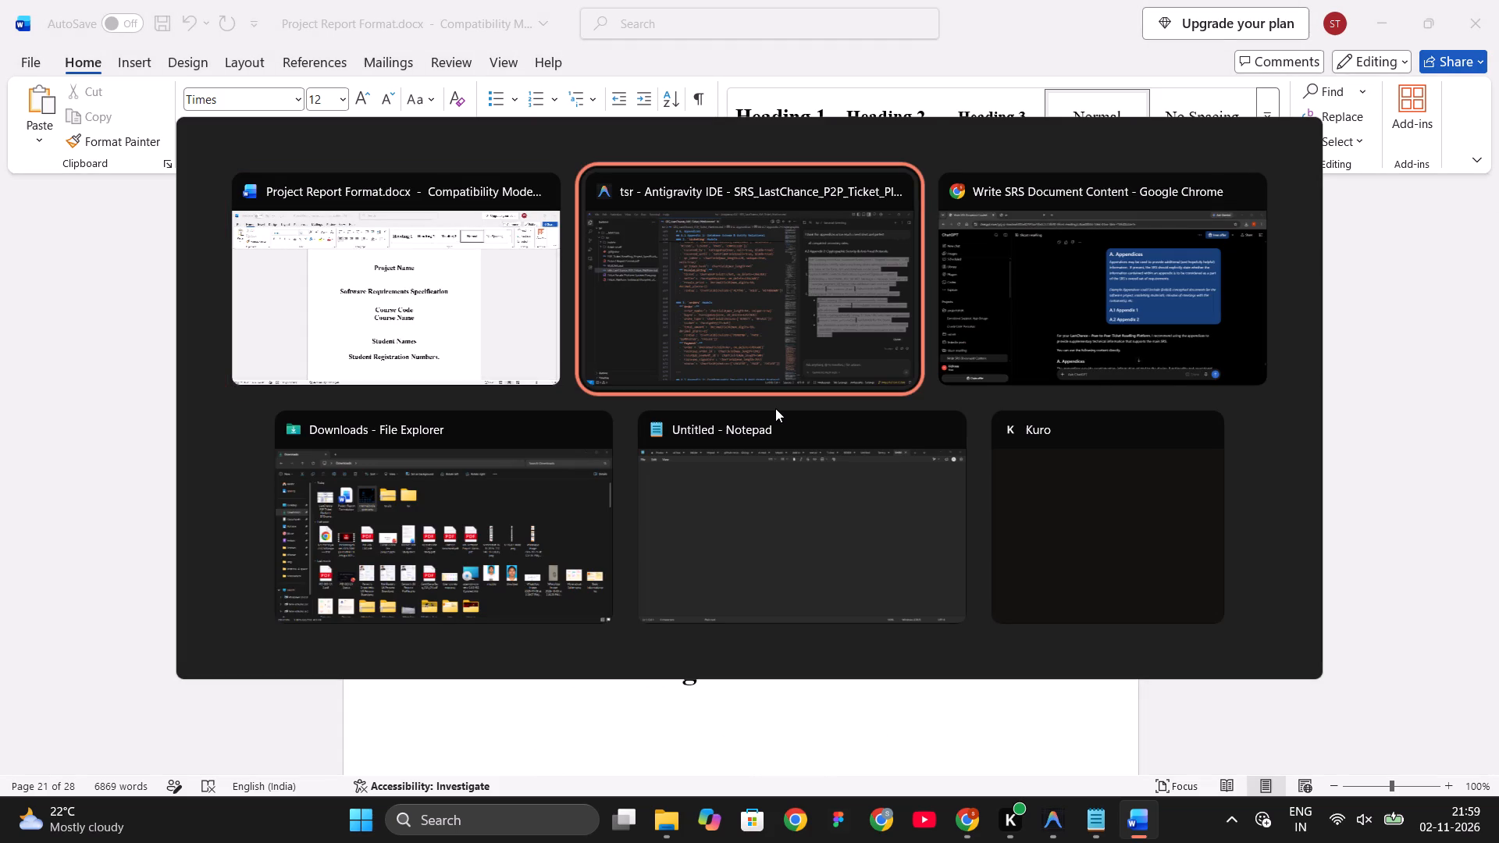
Save the Project Report Format document, leaving the cursor before Course Name on the title page.
click(624, 470)
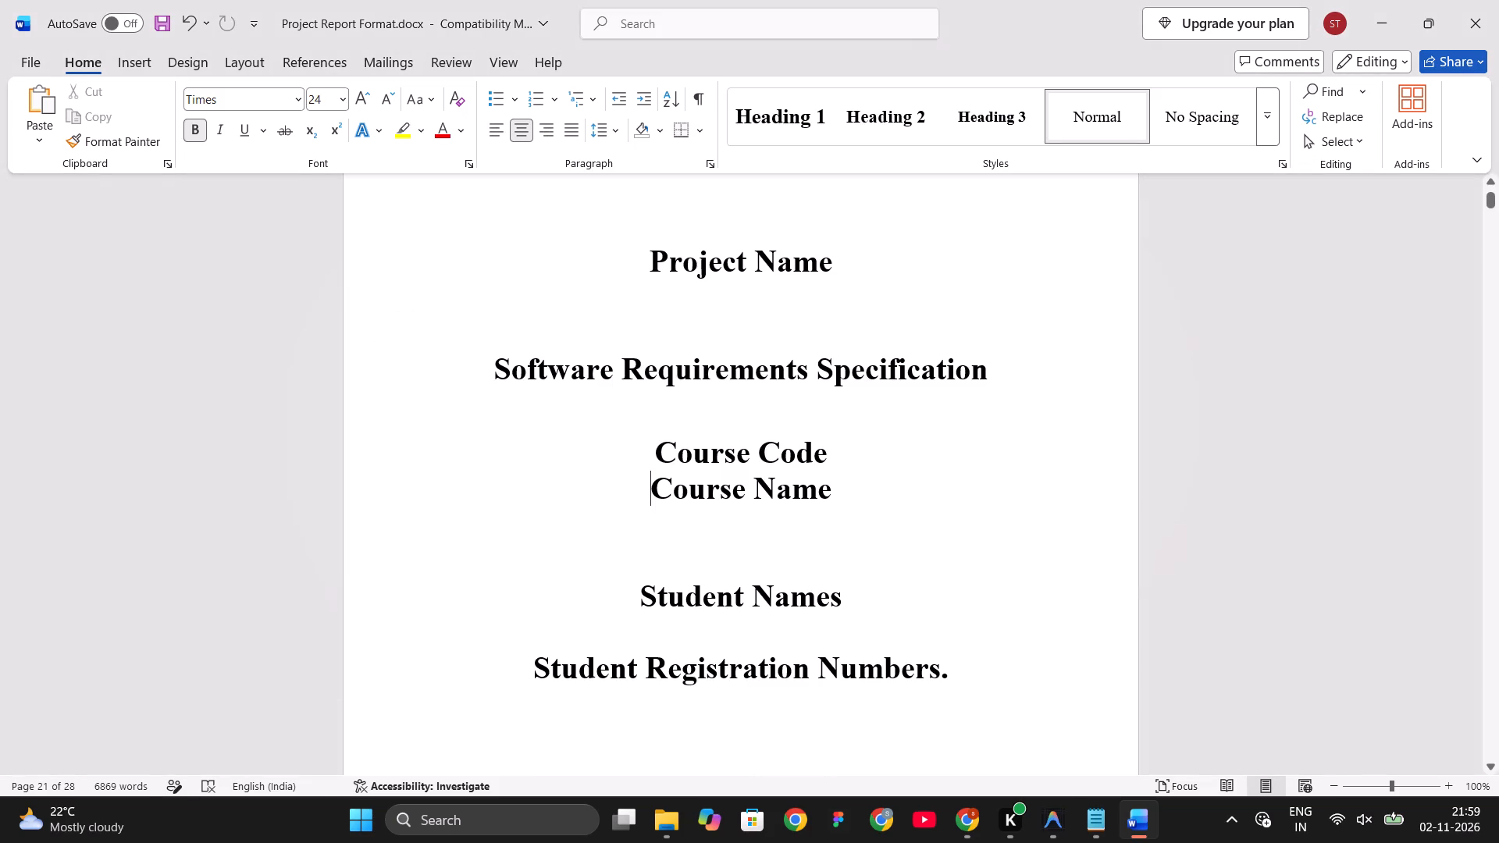
key(ctrl+s)
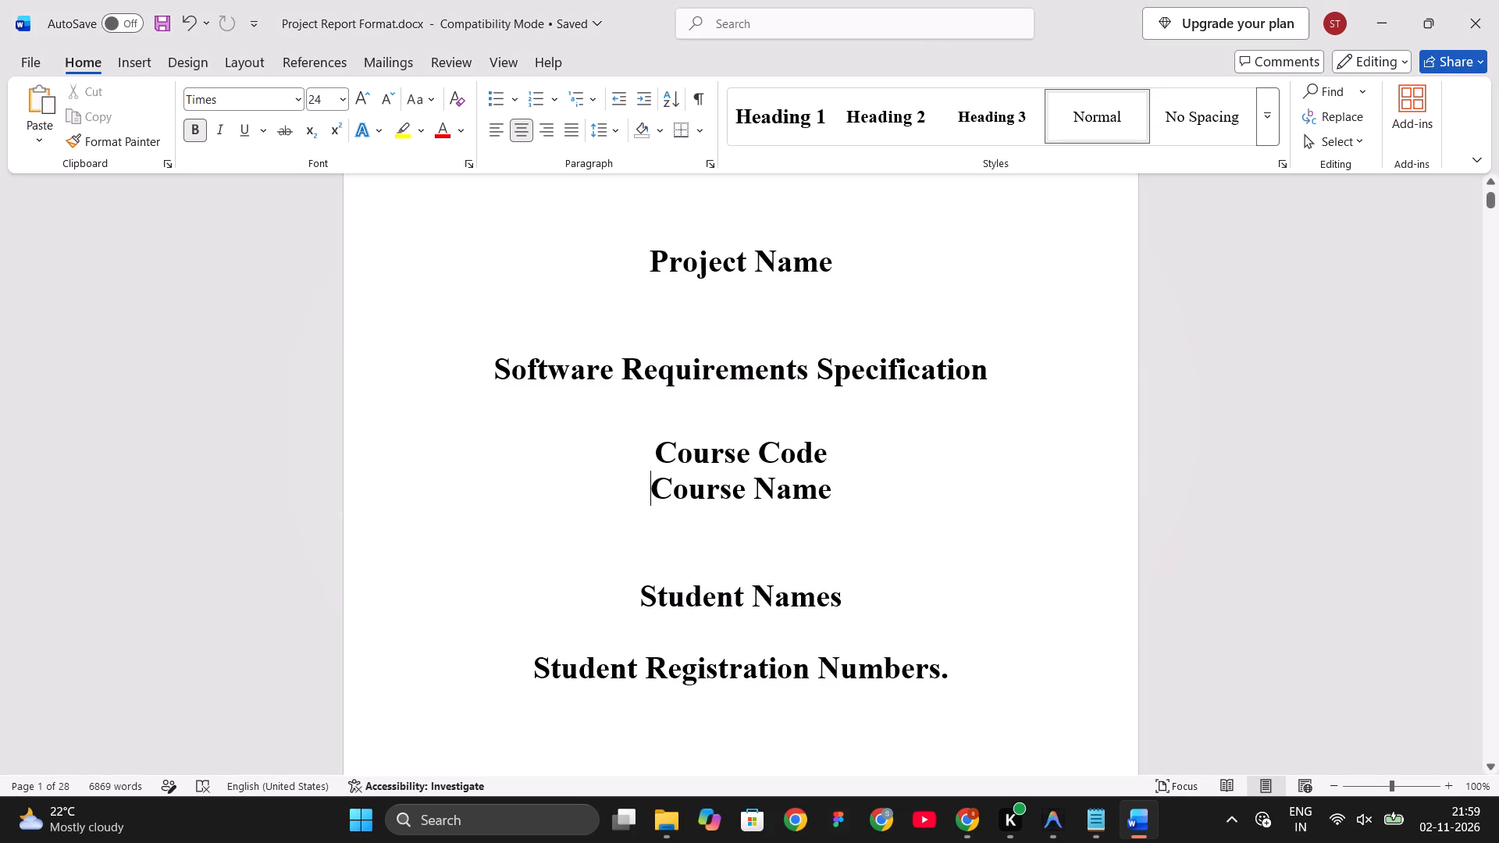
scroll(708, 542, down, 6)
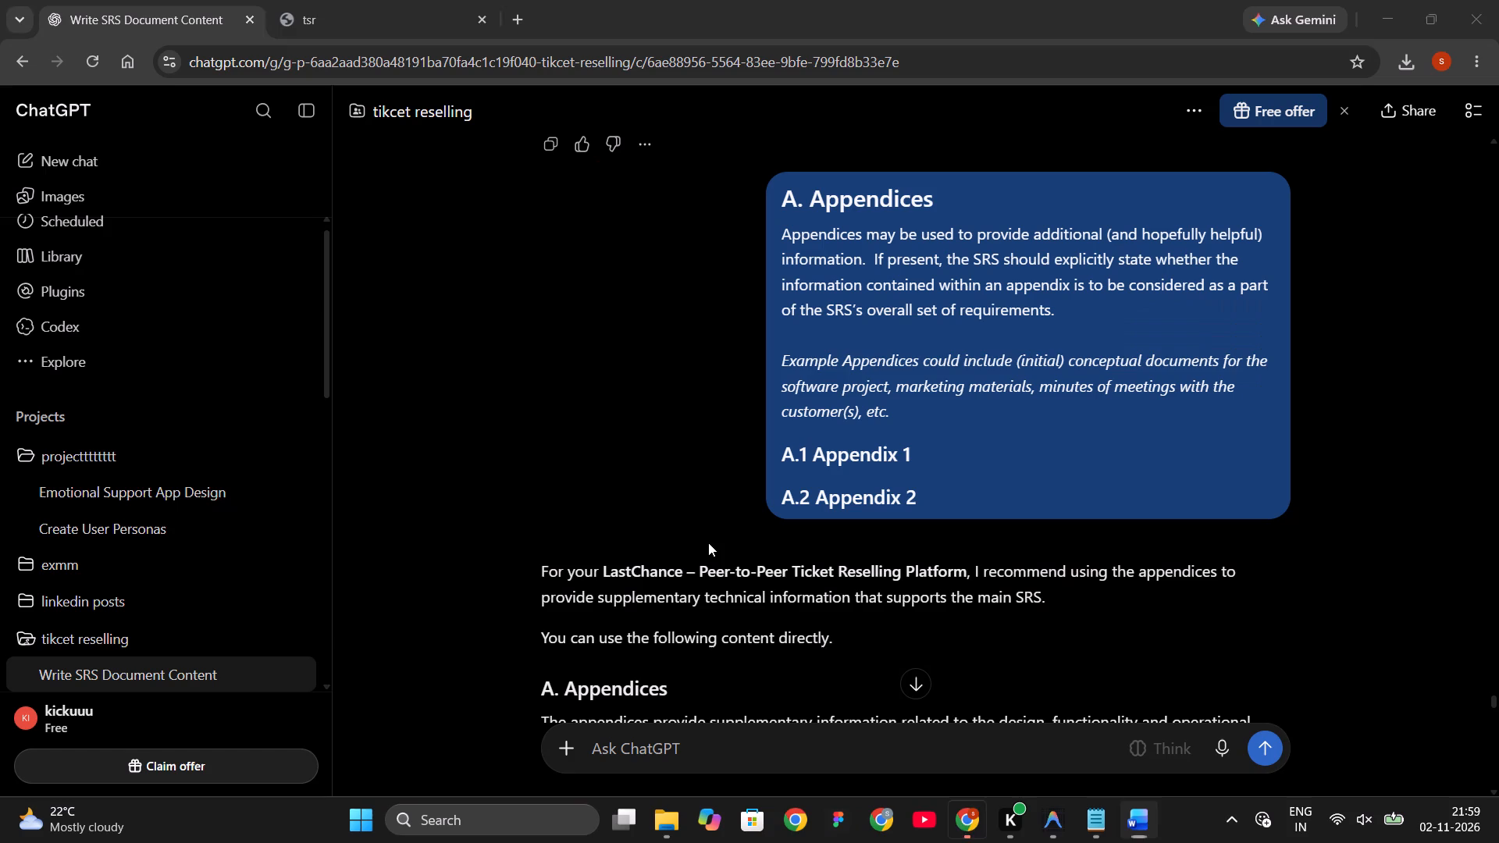
Switch to the other Chrome window, open a new tab and start an address lookup with "wh".
click(884, 842)
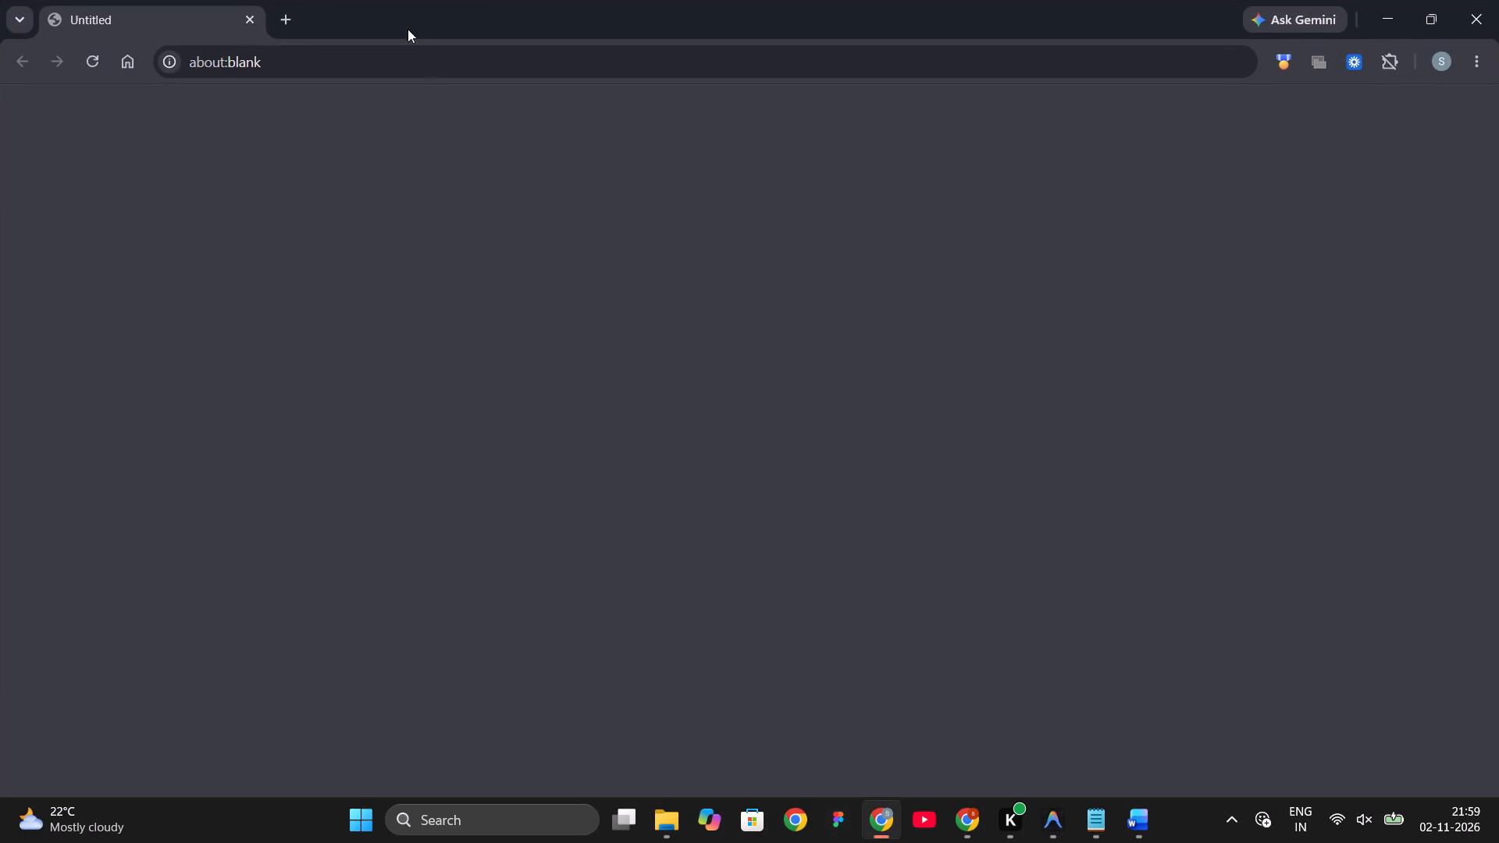
click(297, 0)
text(wh)
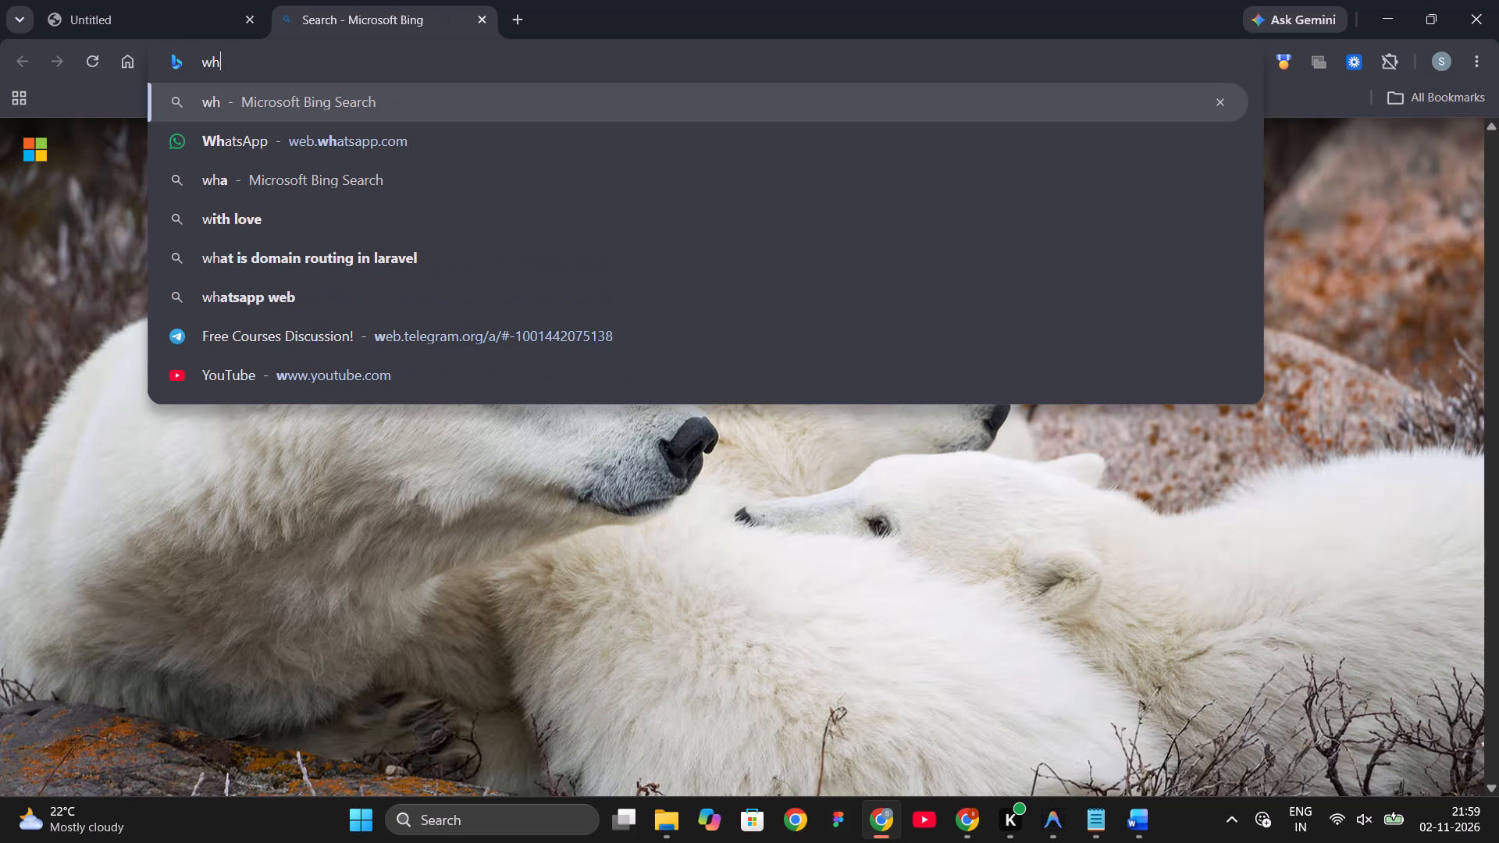
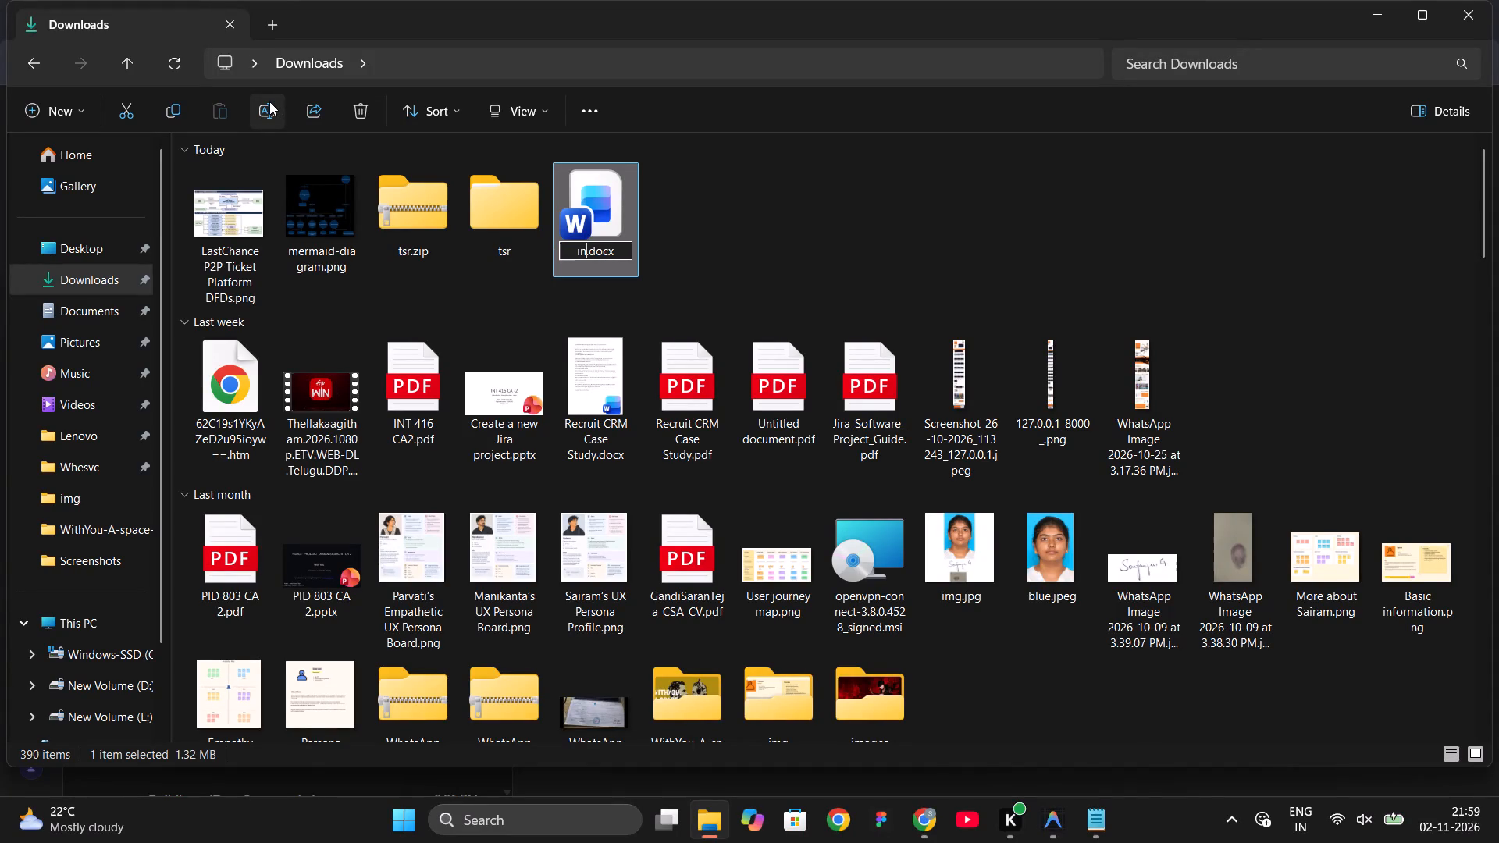
Rename today's Word document in Downloads with a name beginning "INT 25", keeping the .docx extension.
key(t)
key(BackSpace)
key(BackSpace)
key(BackSpace)
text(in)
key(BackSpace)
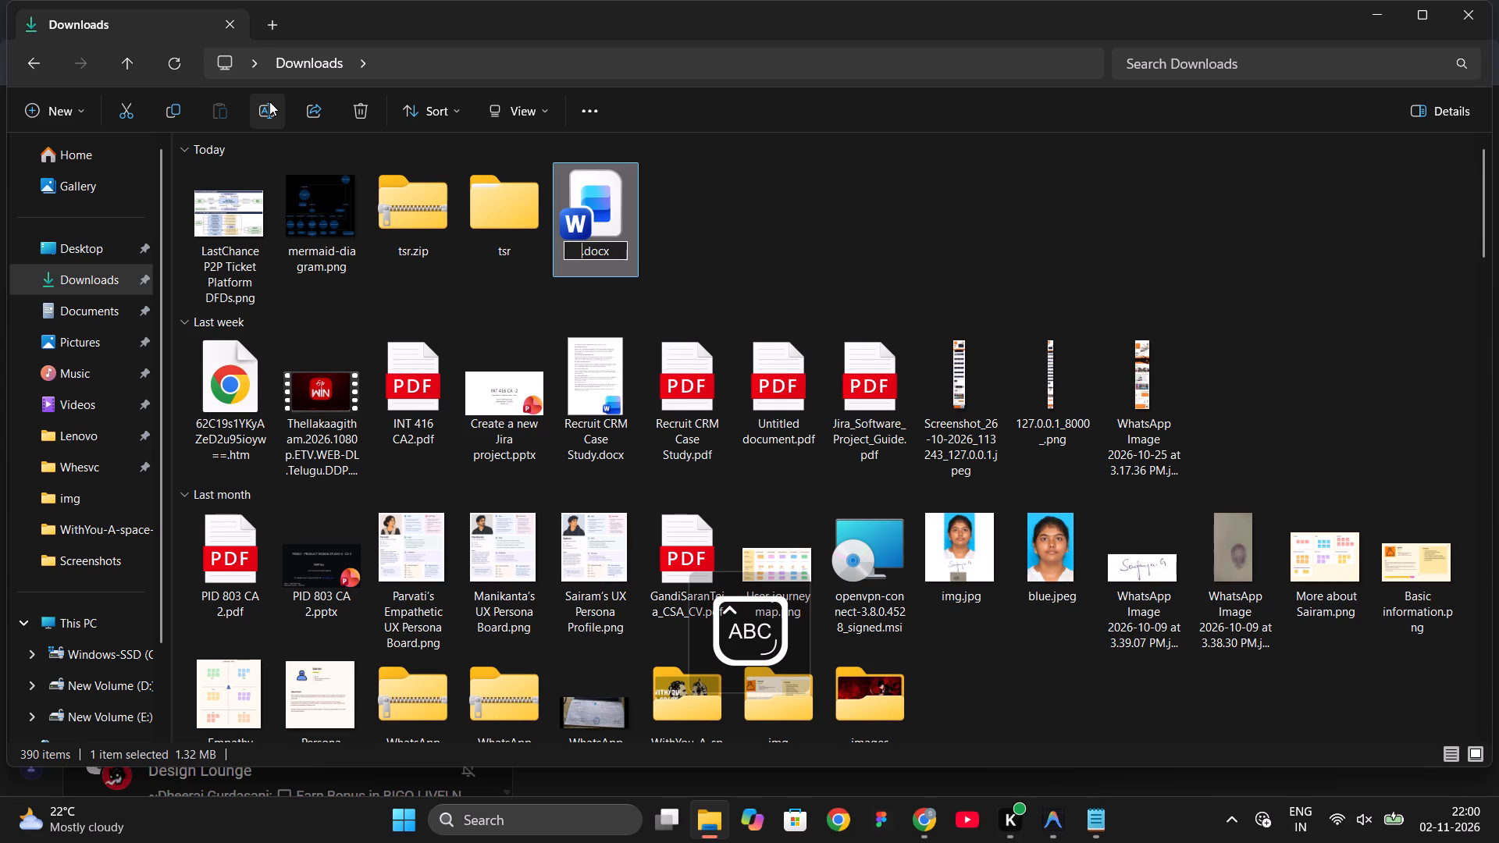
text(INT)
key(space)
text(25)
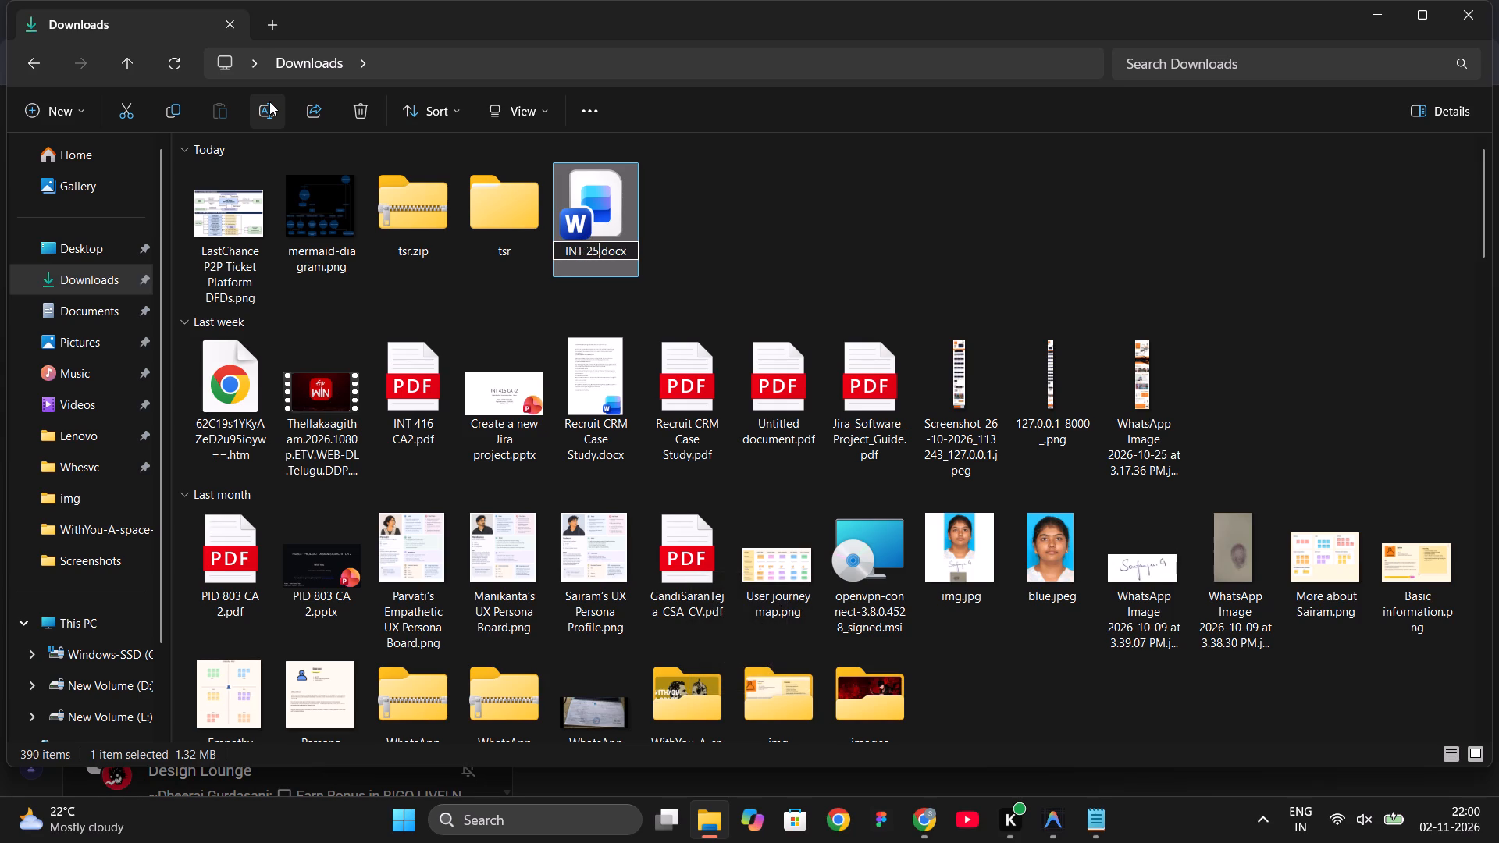
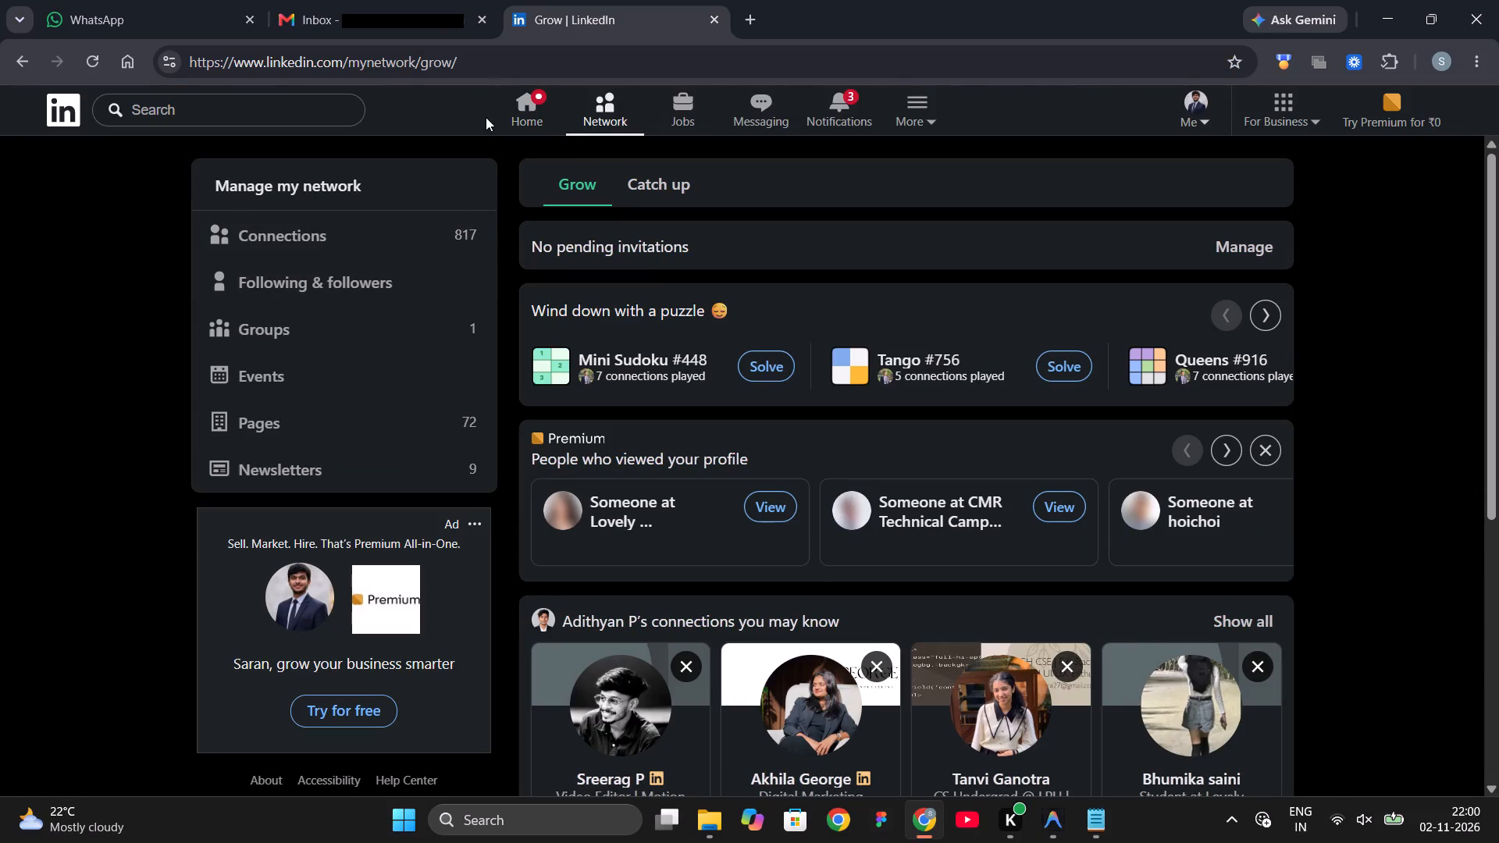
Go from the LinkedIn network page to the home feed.
click(509, 115)
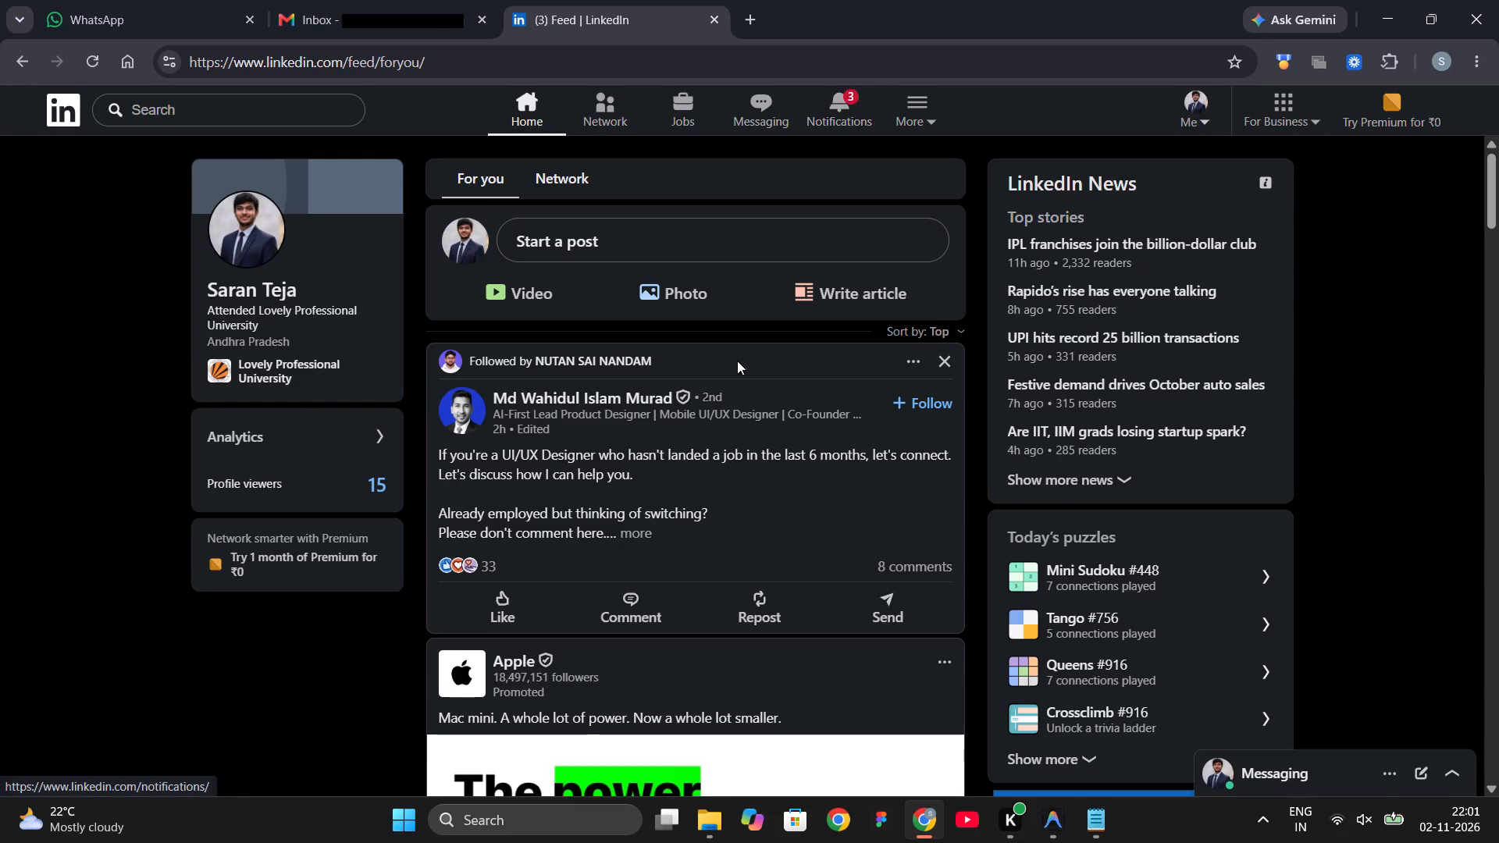
Follow the author of the first LinkedIn feed post, addressed to UI/UX designers seeking a job.
click(897, 424)
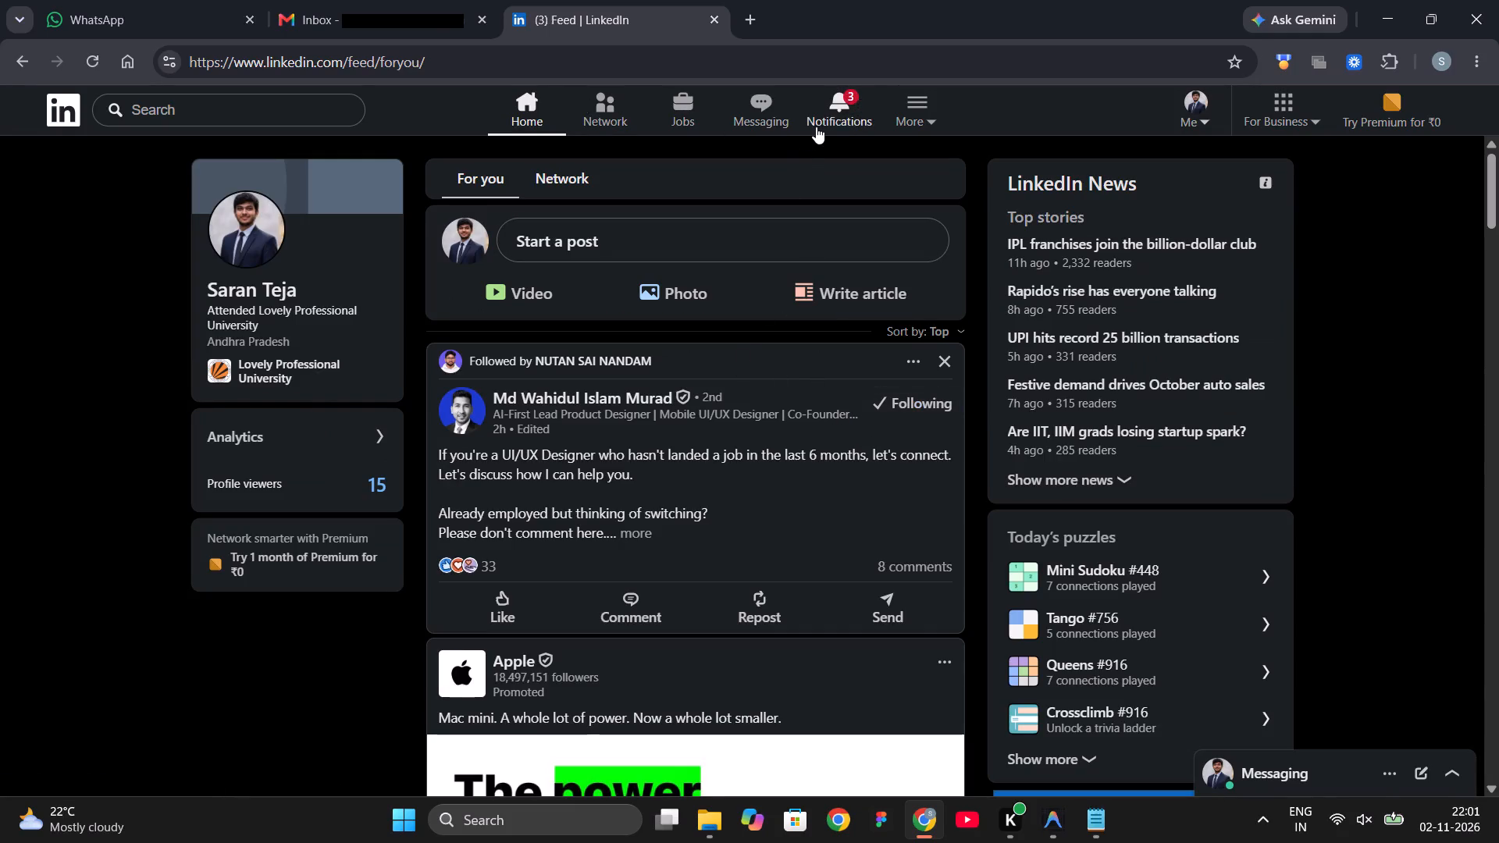
Check the LinkedIn notifications and return to the home feed.
click(816, 126)
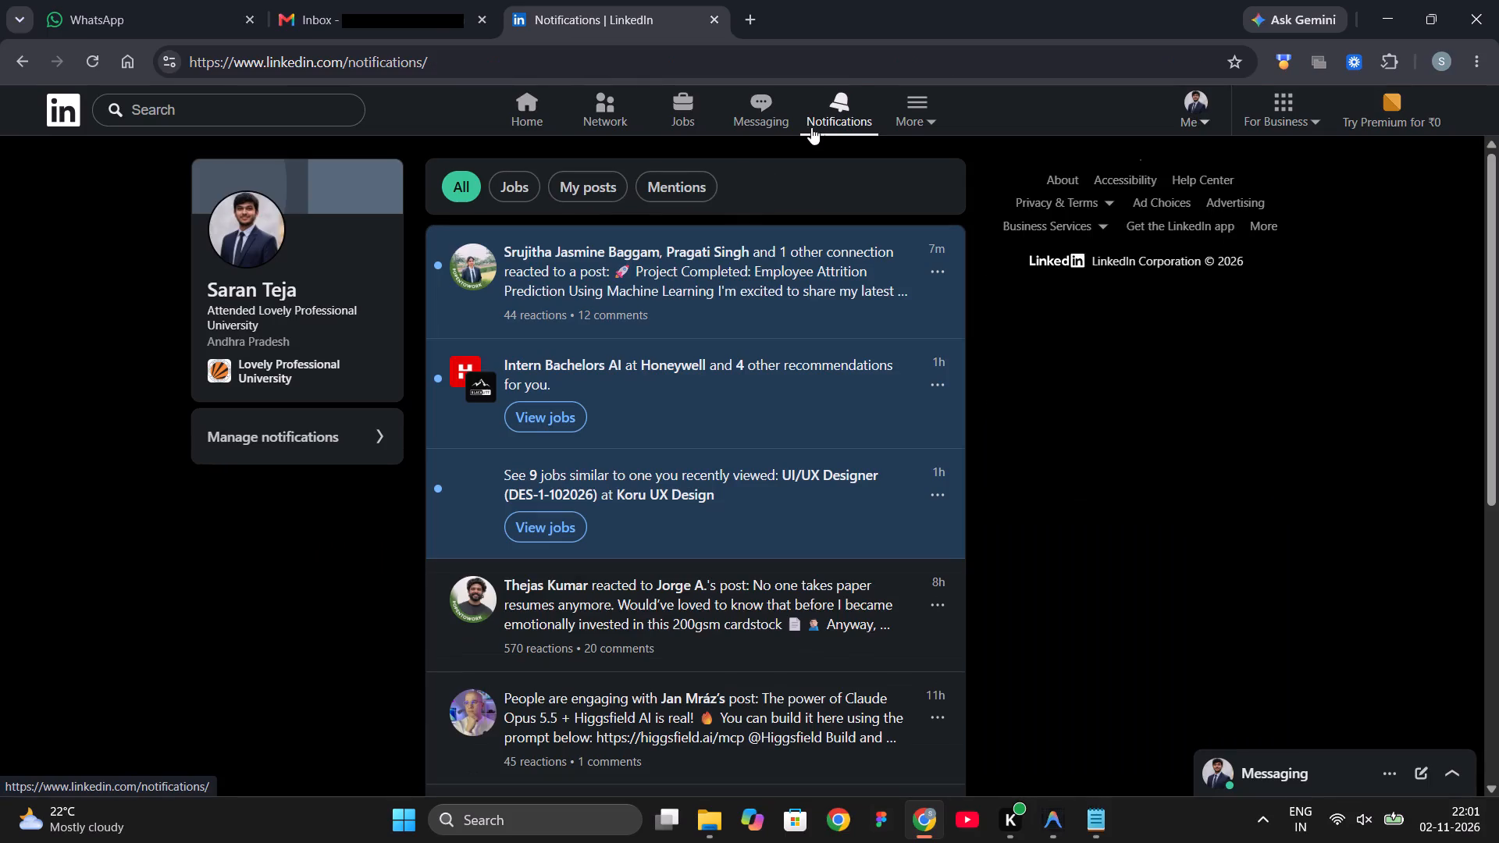
click(515, 94)
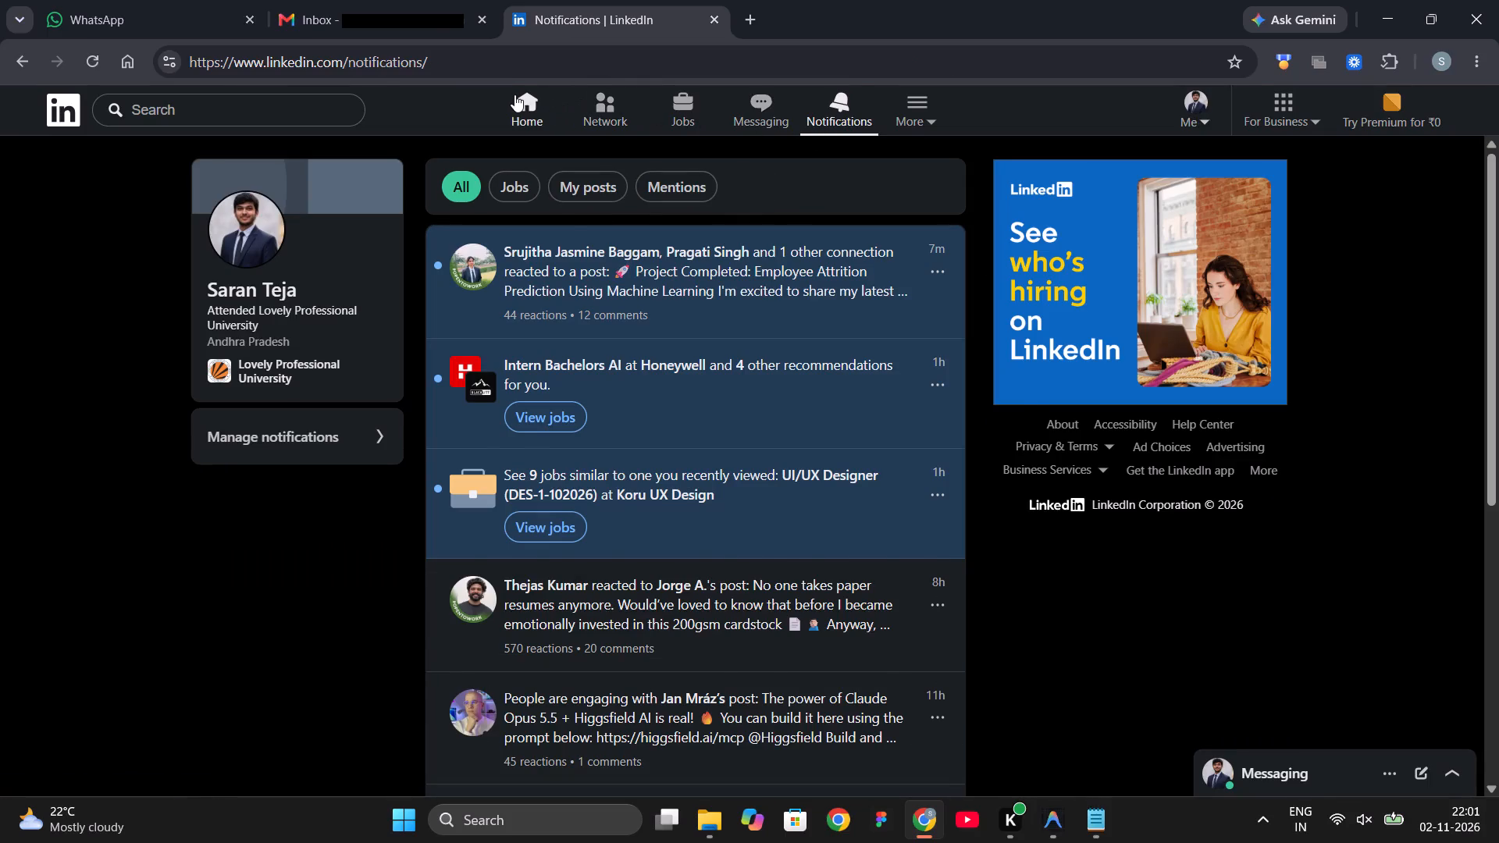
click(856, 101)
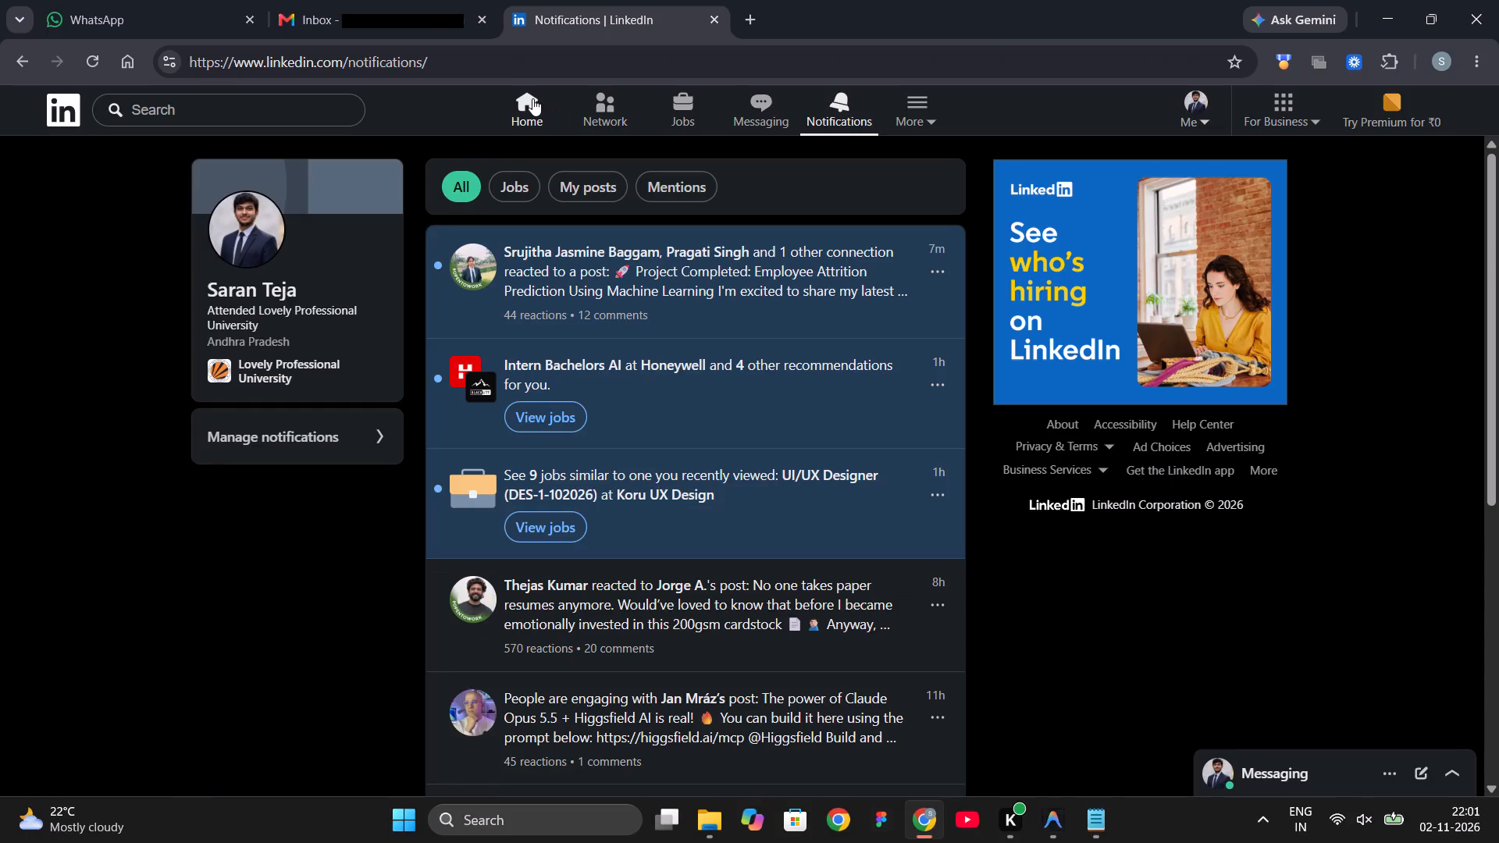
click(532, 98)
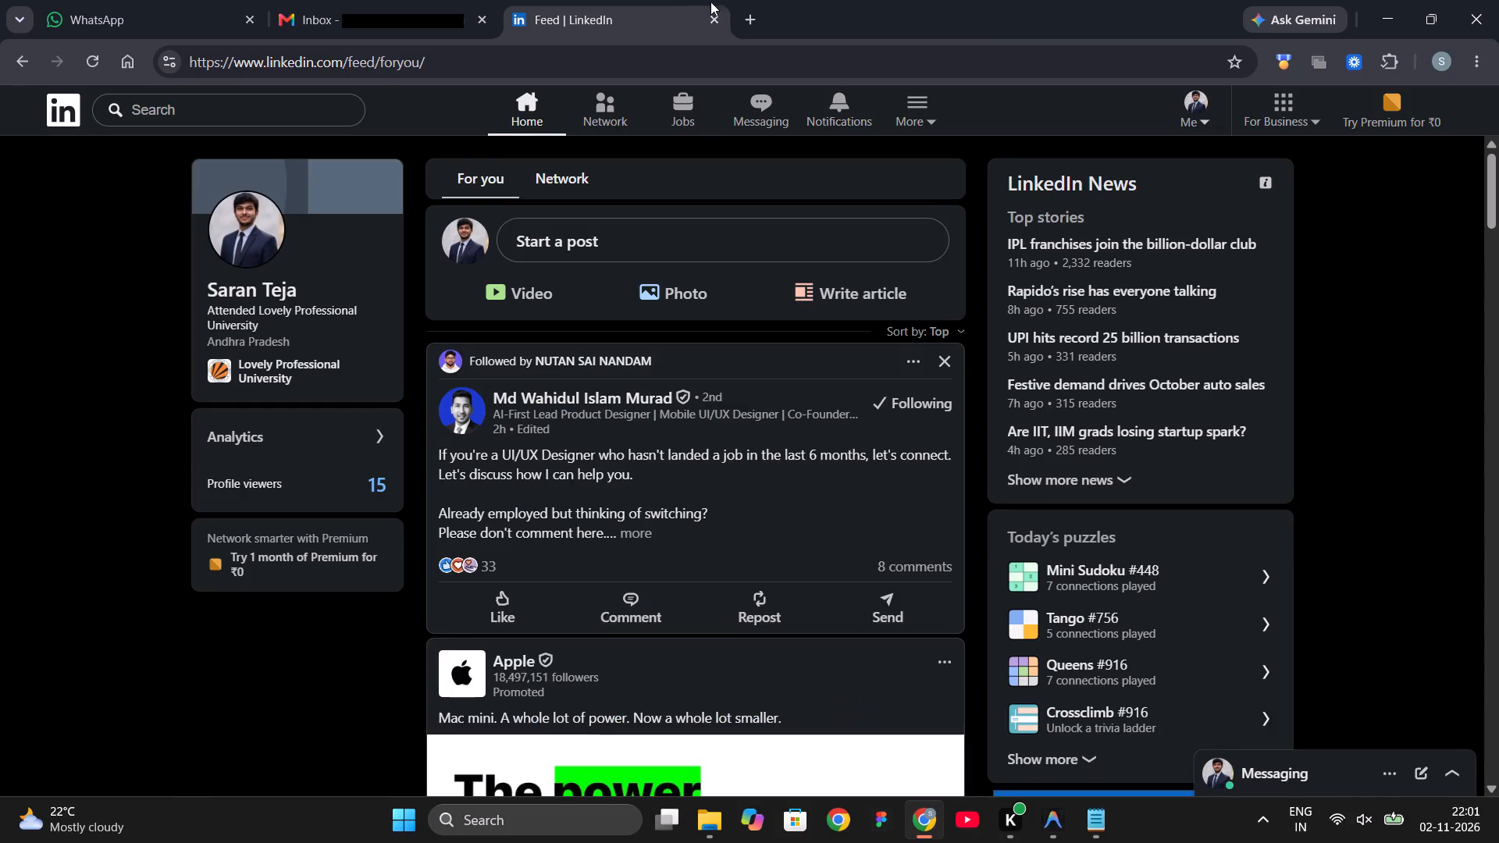
Open a new browser tab alongside the LinkedIn feed.
click(753, 18)
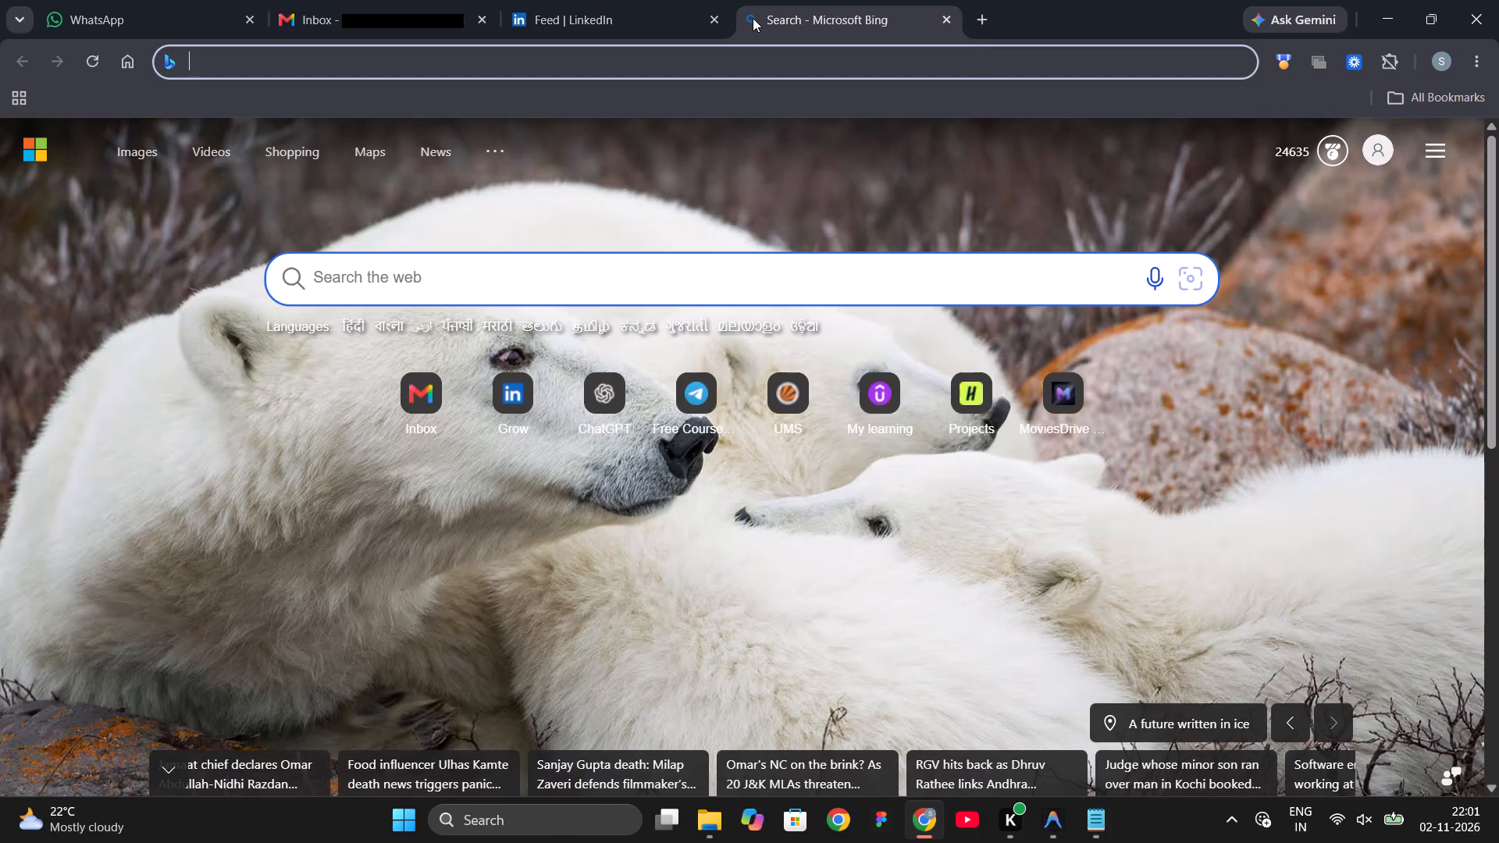
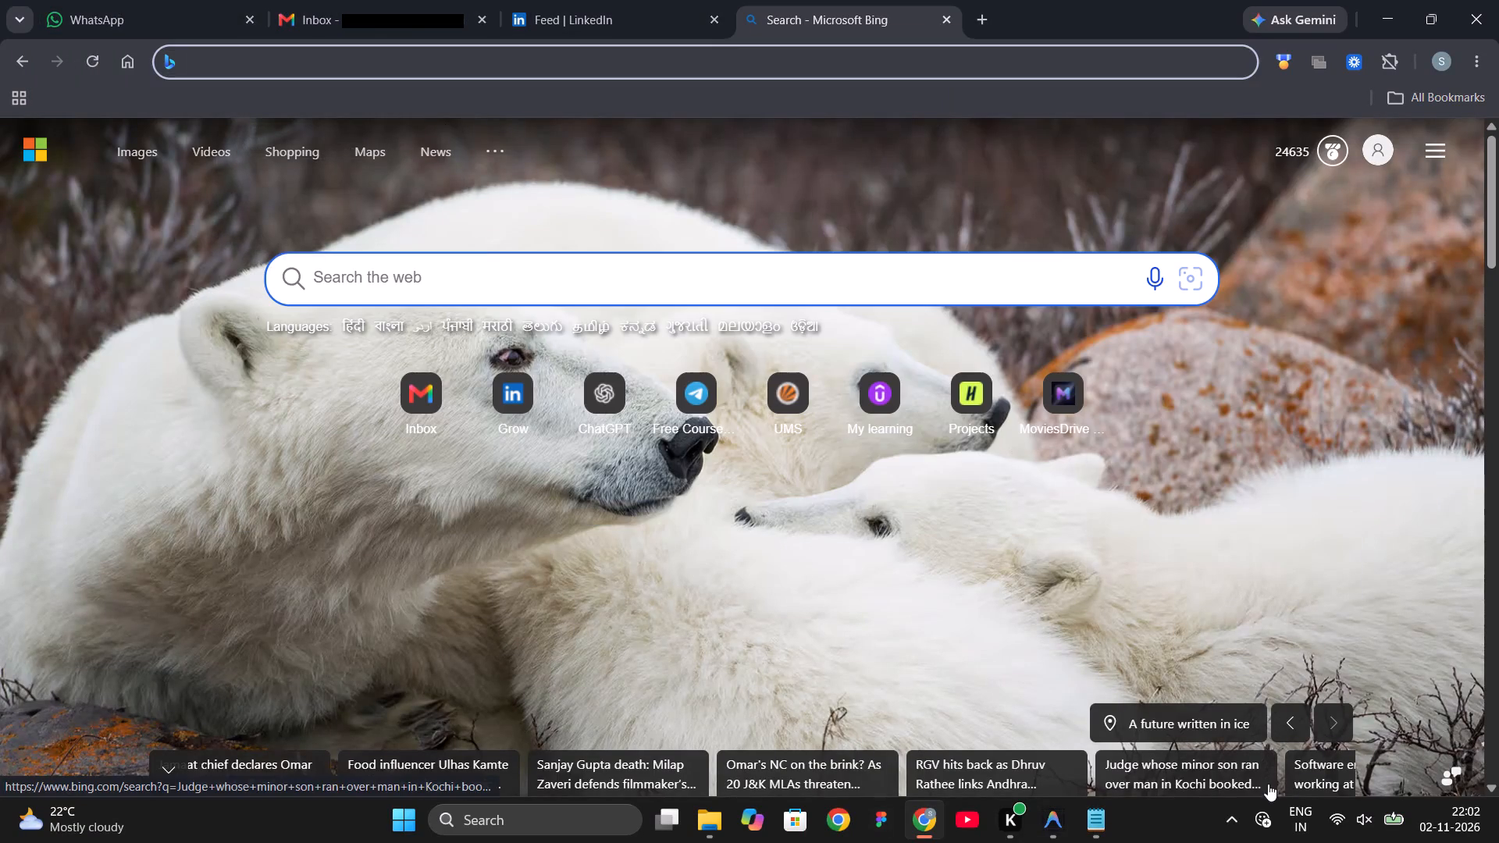
Open INT 253.docx from the Downloads folder in Word and enable editing on the protected document.
click(1095, 824)
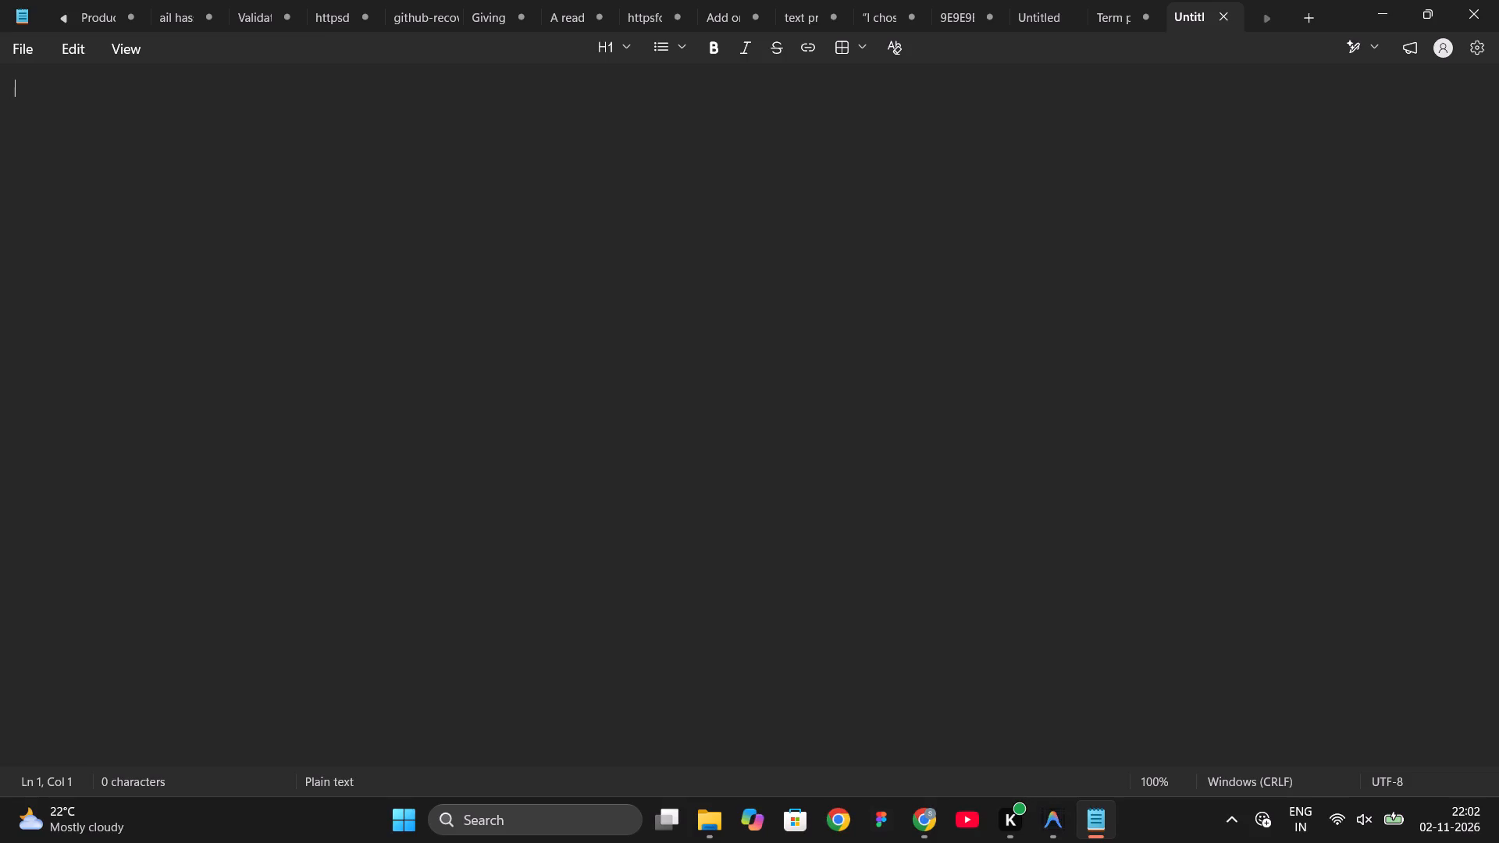
click(1113, 827)
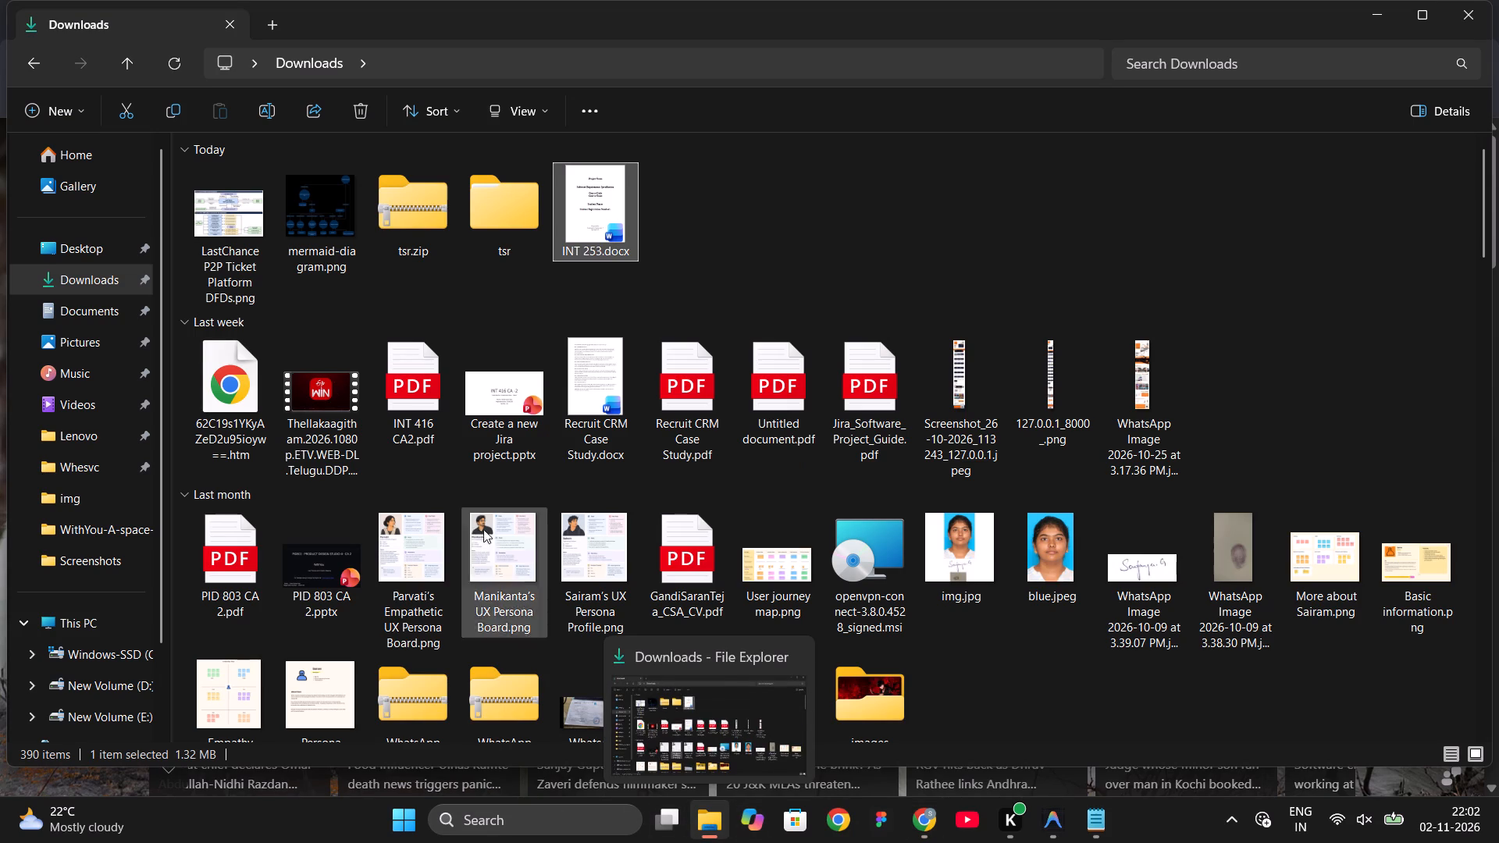
double_click(591, 257)
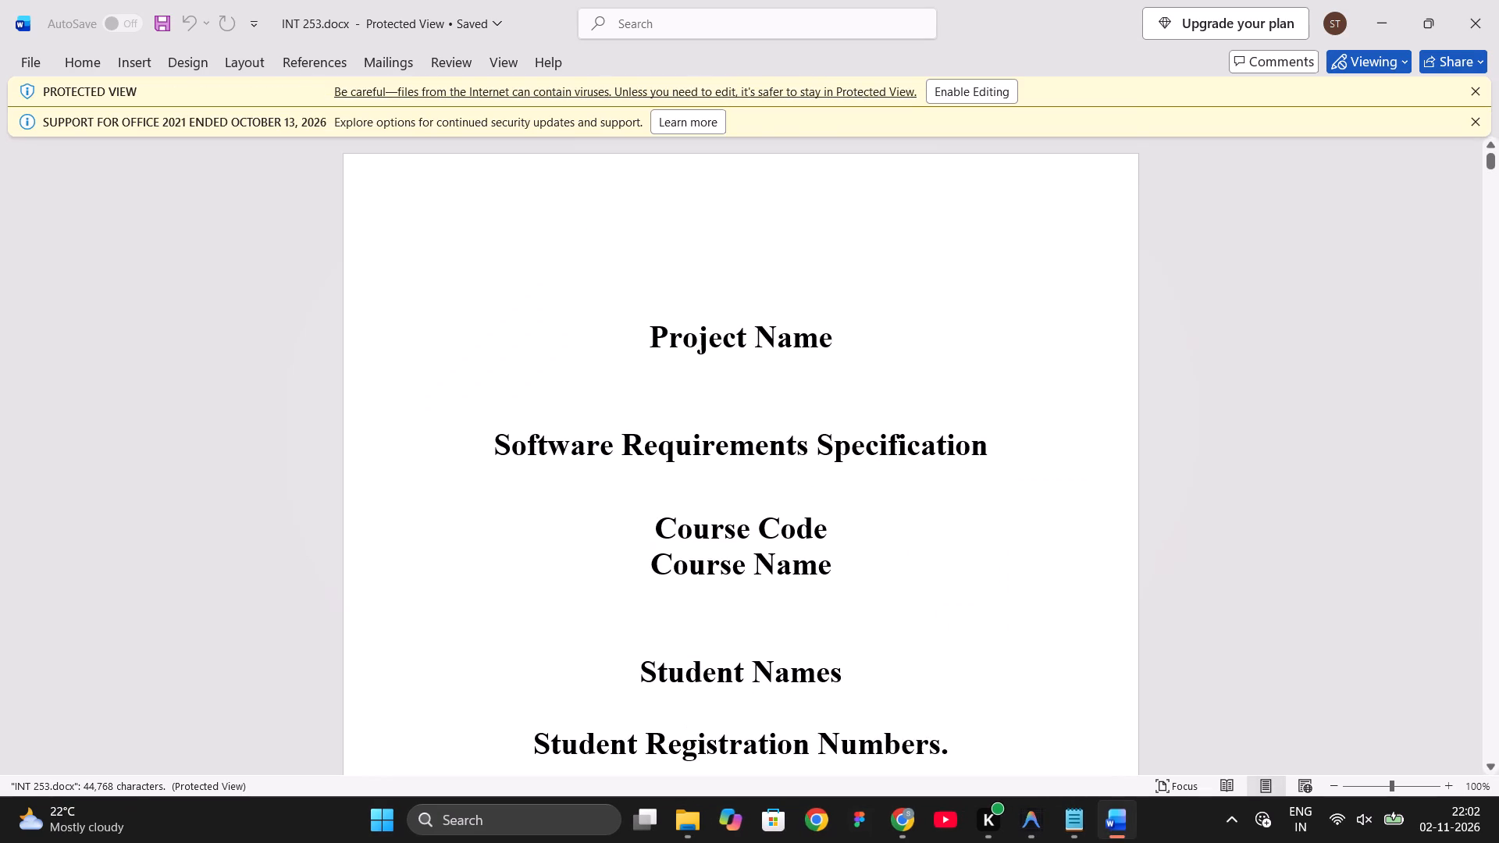
scroll(696, 452, down, 2)
click(970, 94)
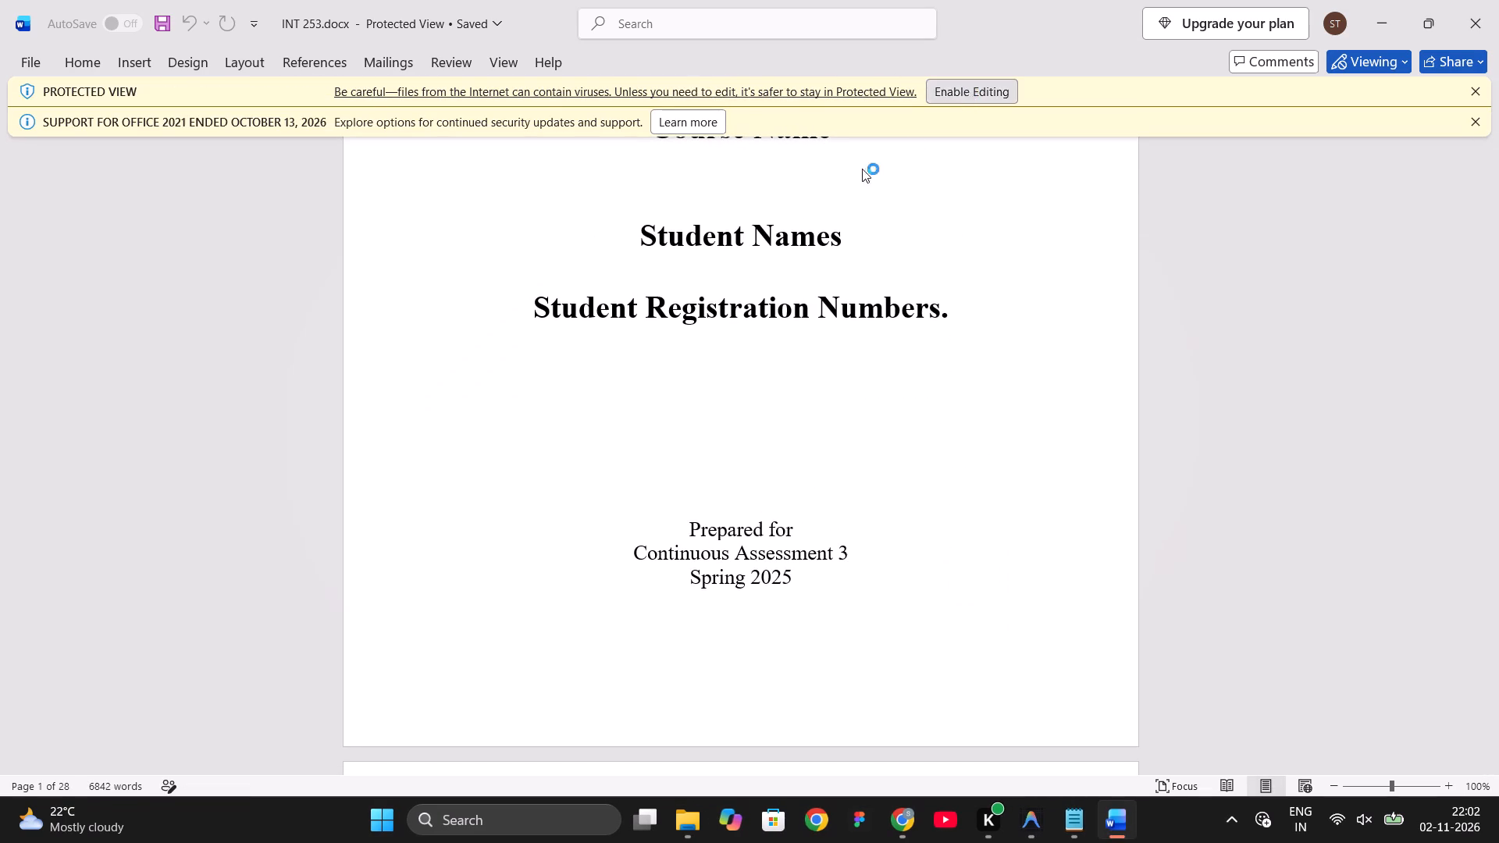
Review the SRS report from the cover page through the functional requirements in section 3.2.
scroll(775, 231, down, 5)
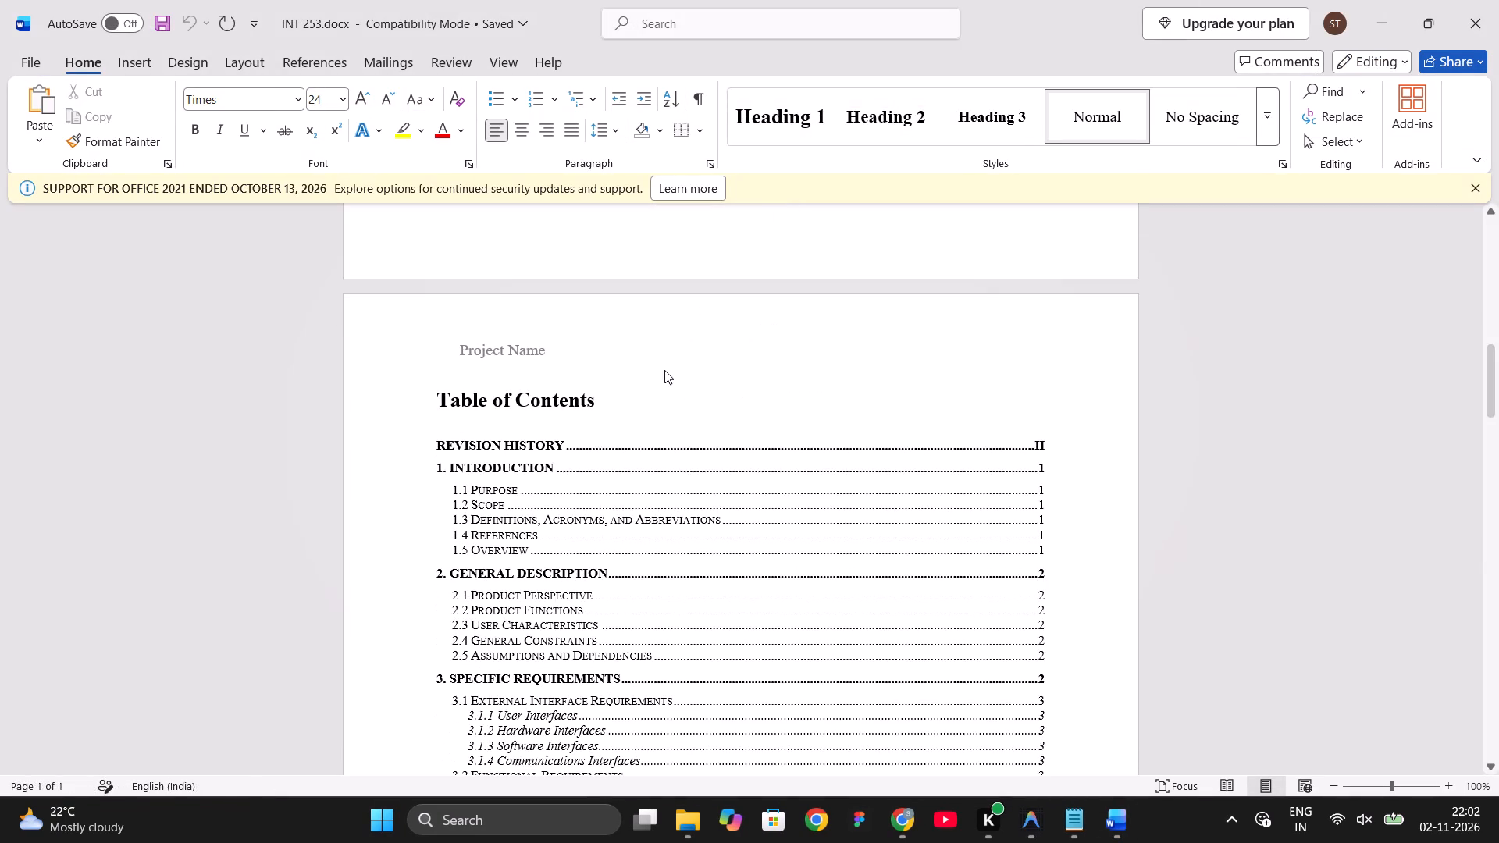
scroll(664, 370, down, 4)
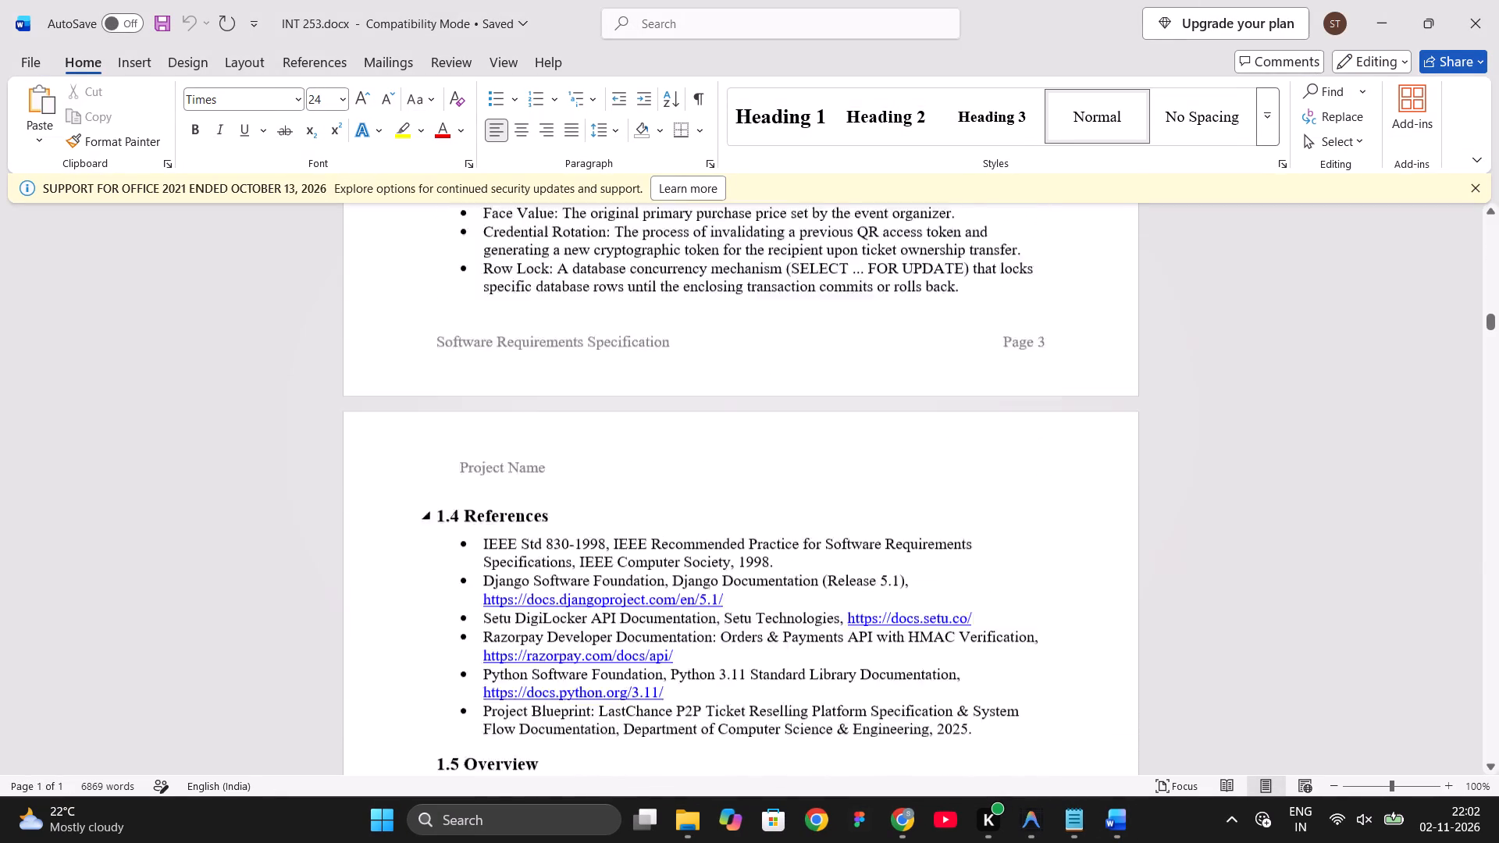
scroll(664, 370, down, 4)
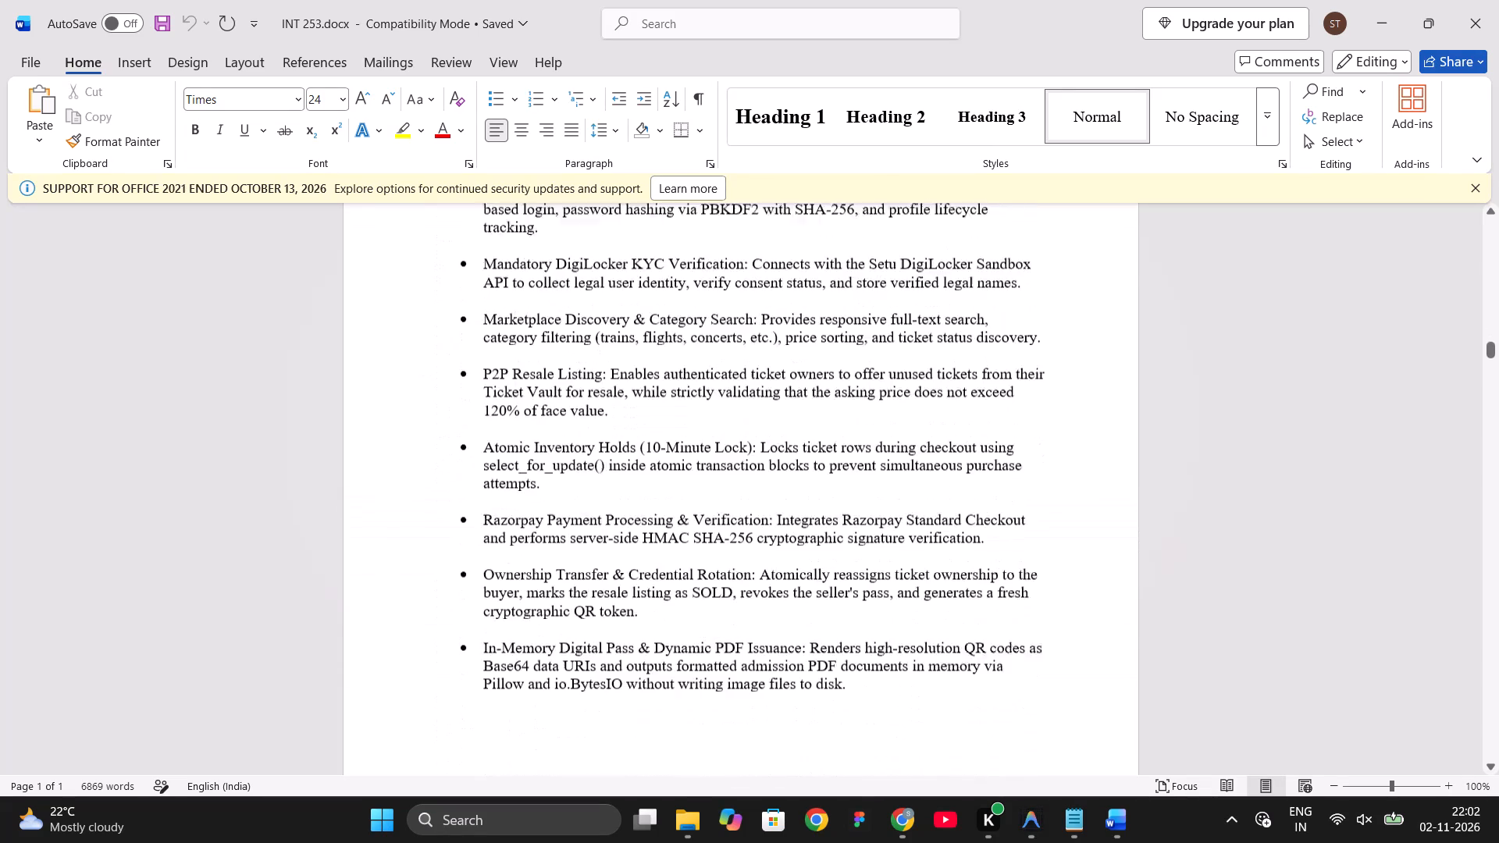
scroll(664, 370, down, 5)
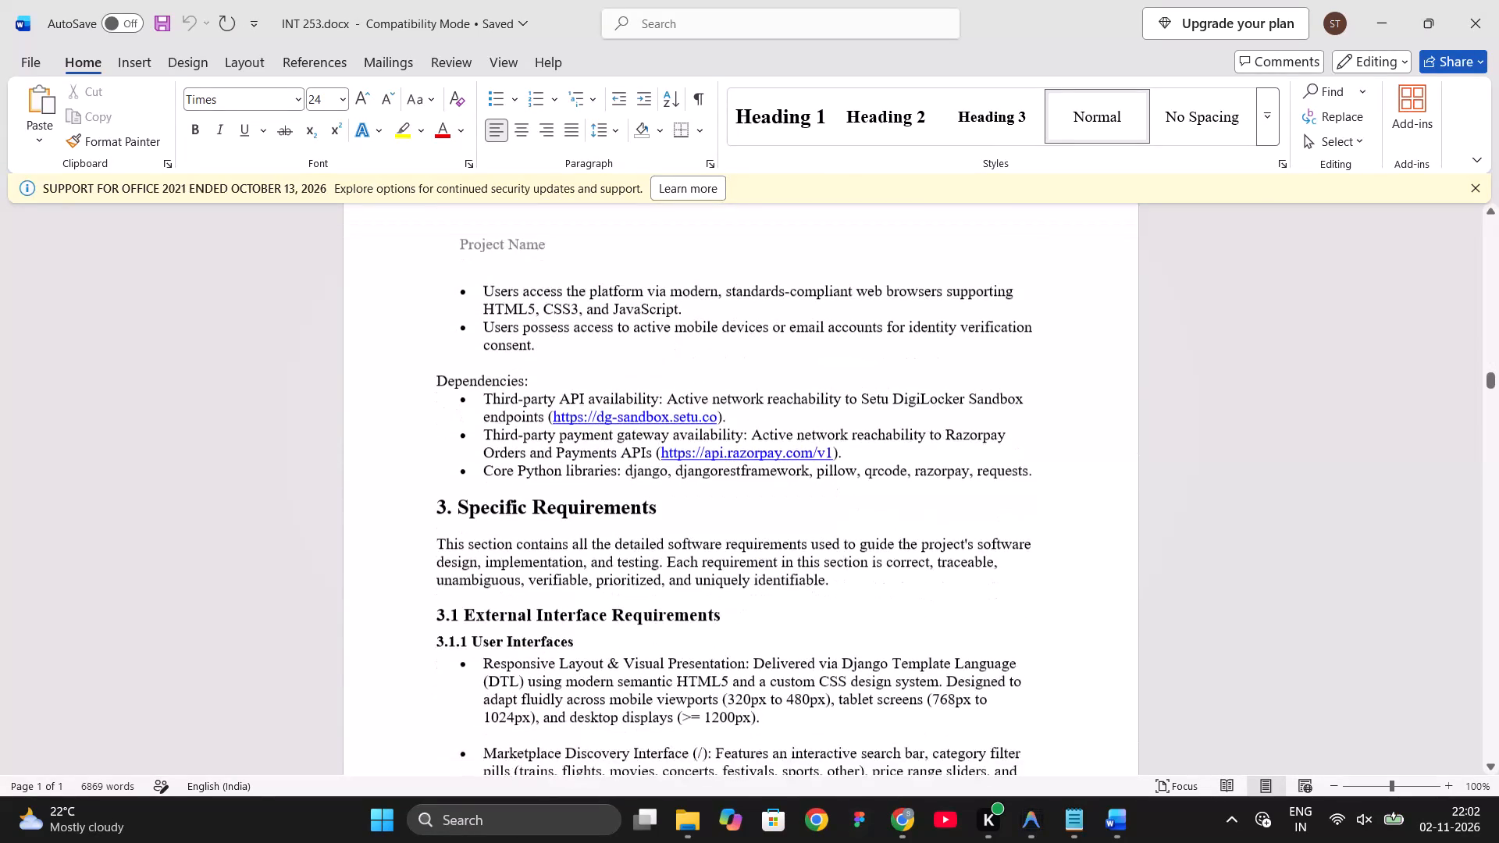
scroll(664, 370, down, 4)
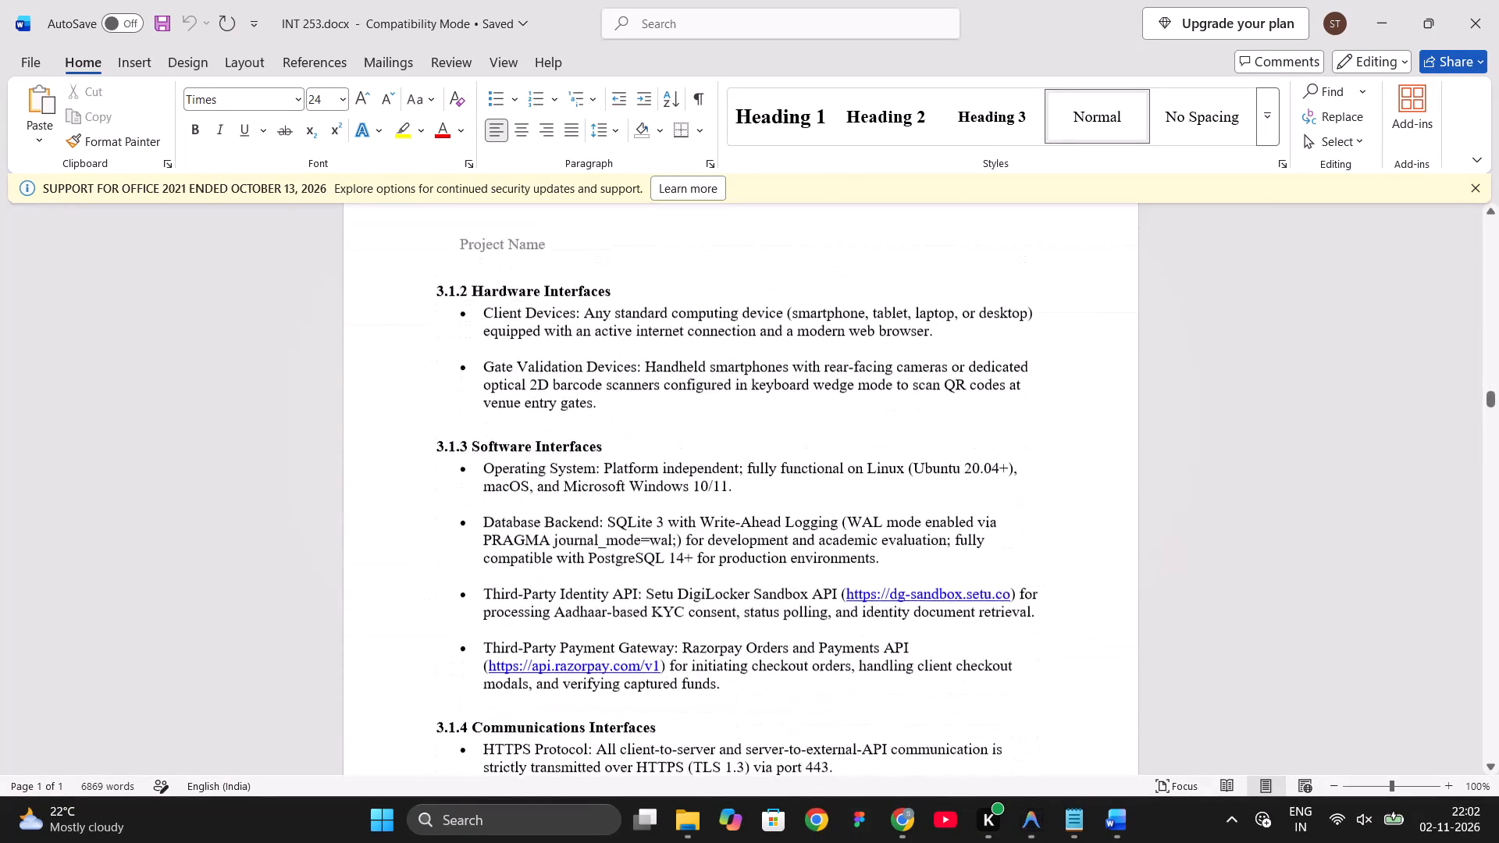
scroll(664, 370, down, 3)
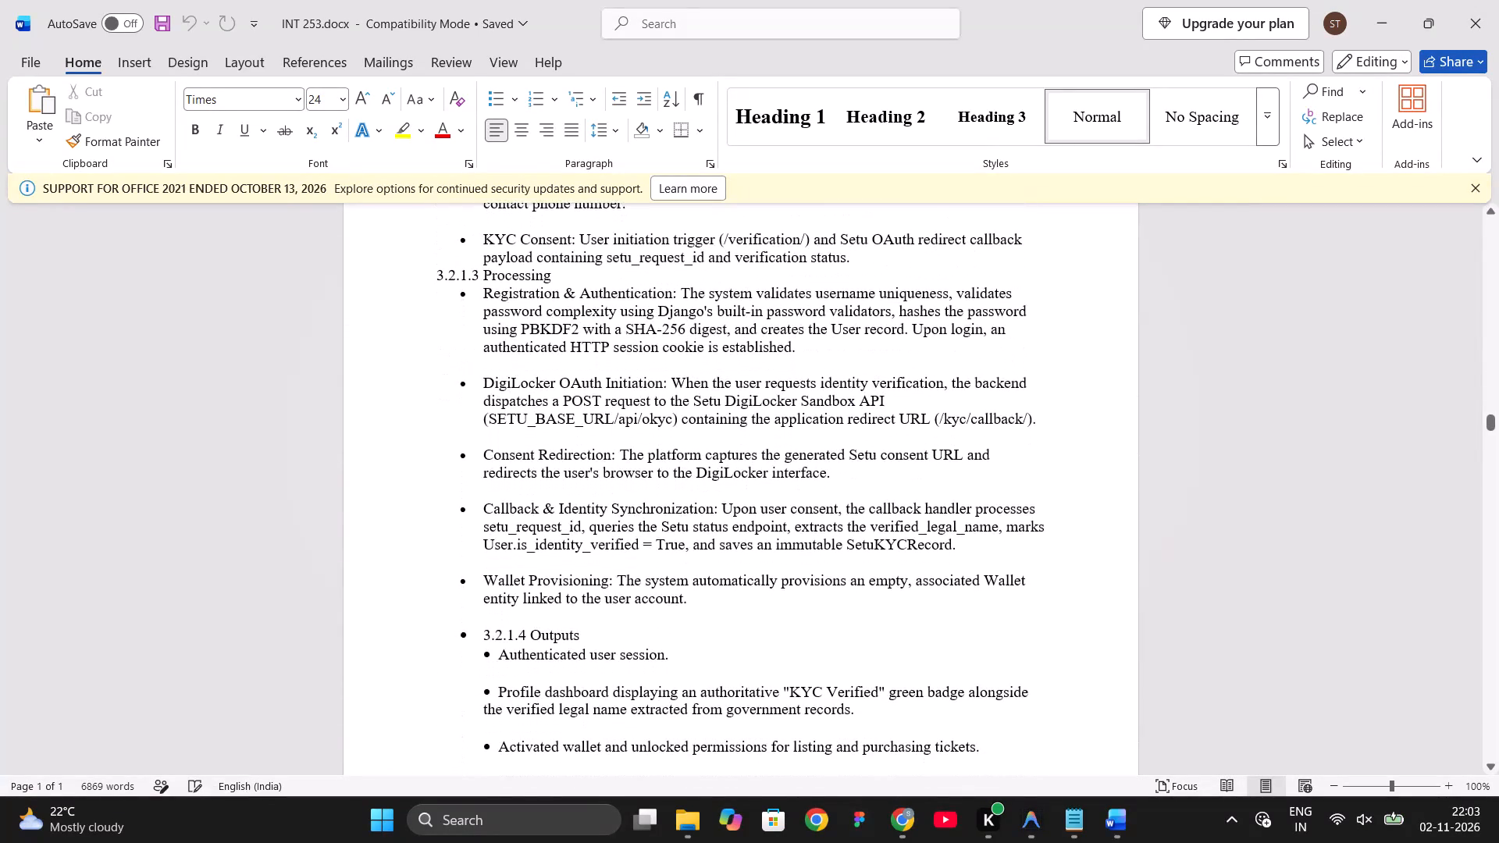
scroll(664, 370, down, 3)
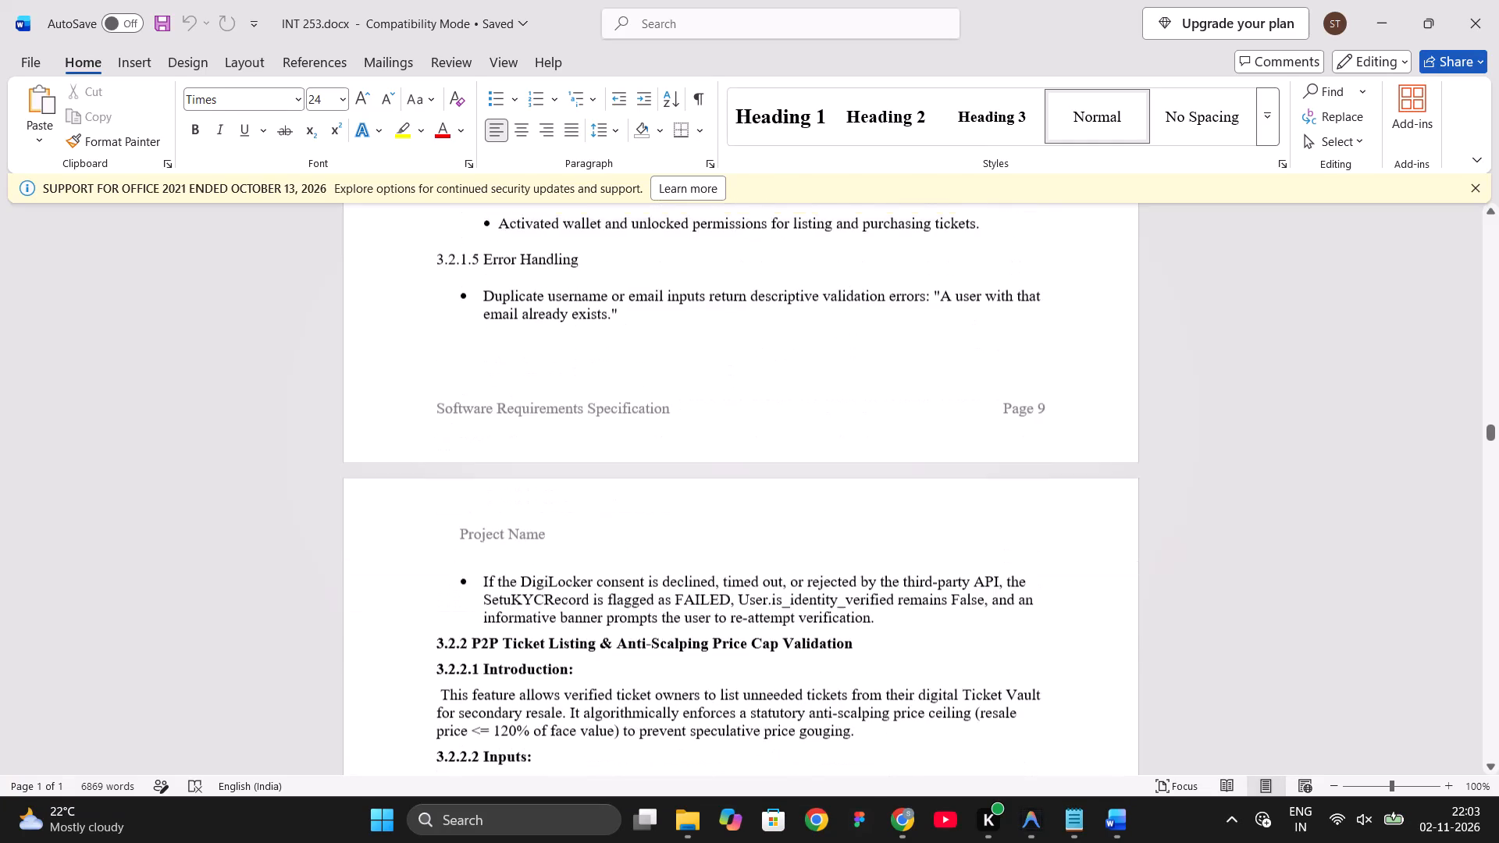
scroll(664, 370, down, 3)
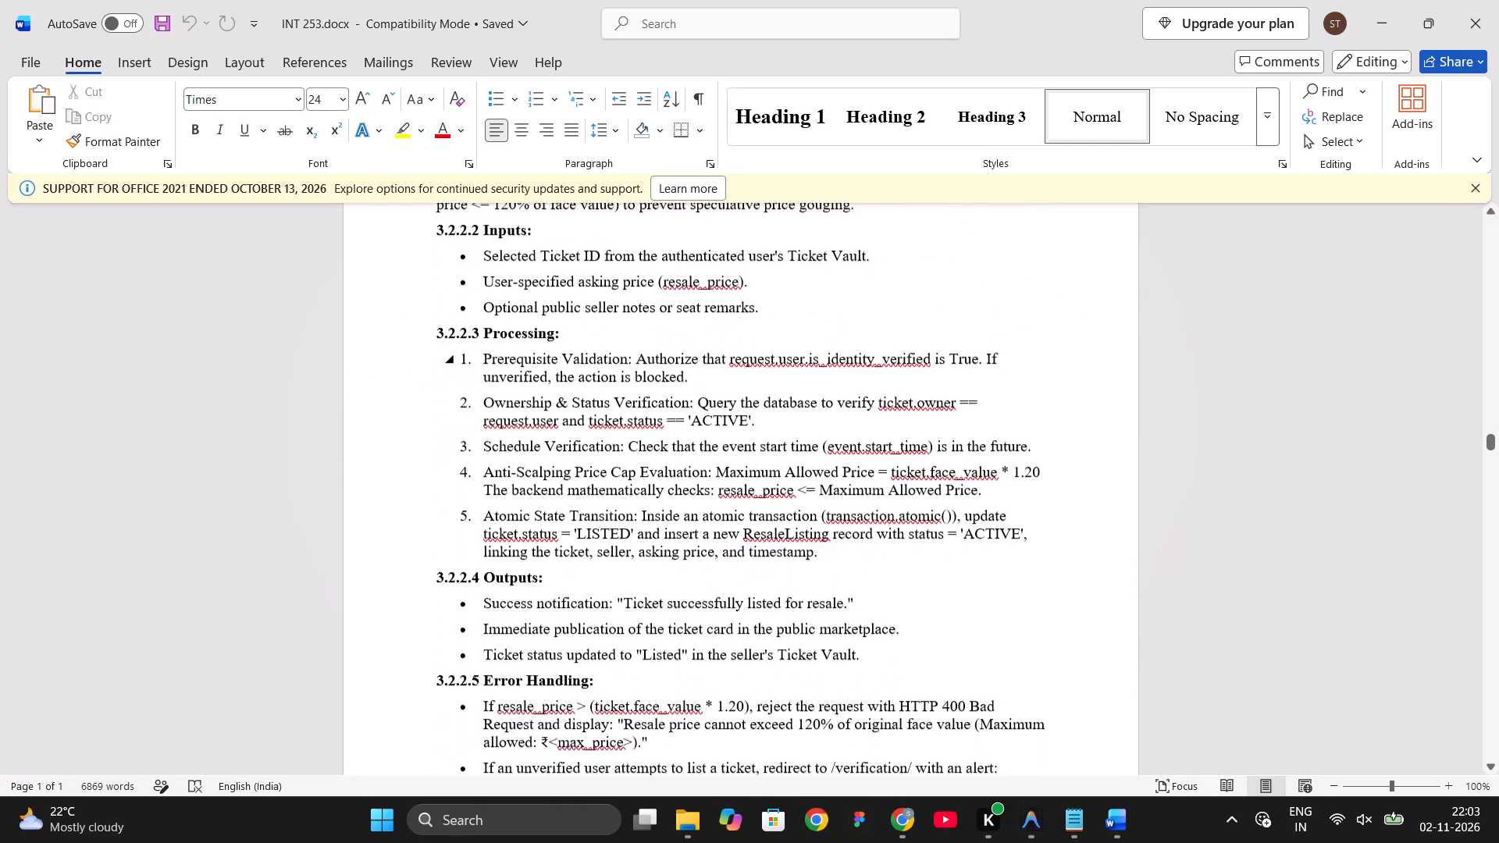
scroll(664, 370, down, 4)
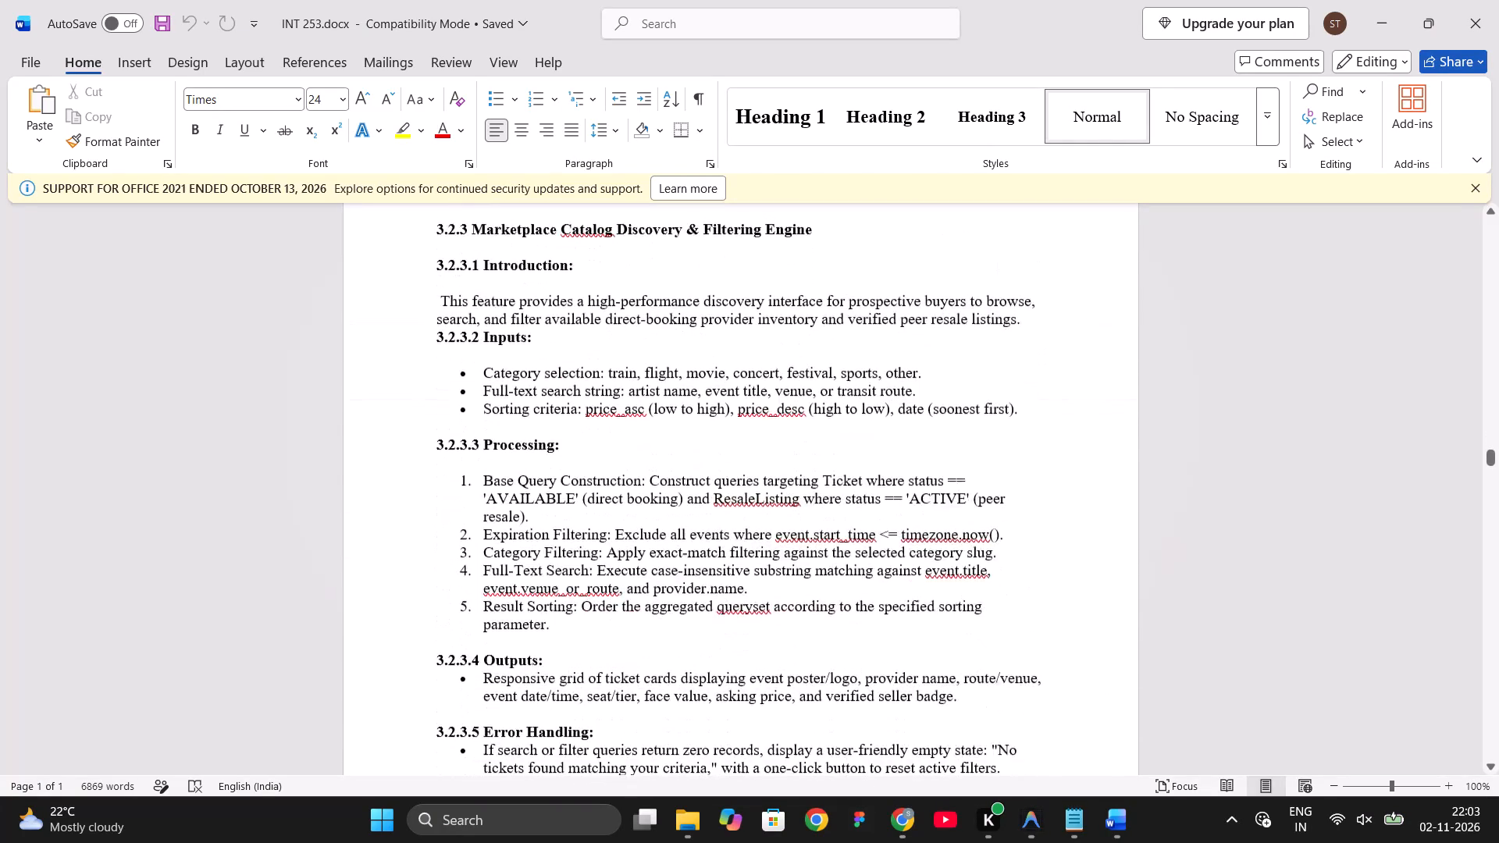
scroll(664, 370, down, 4)
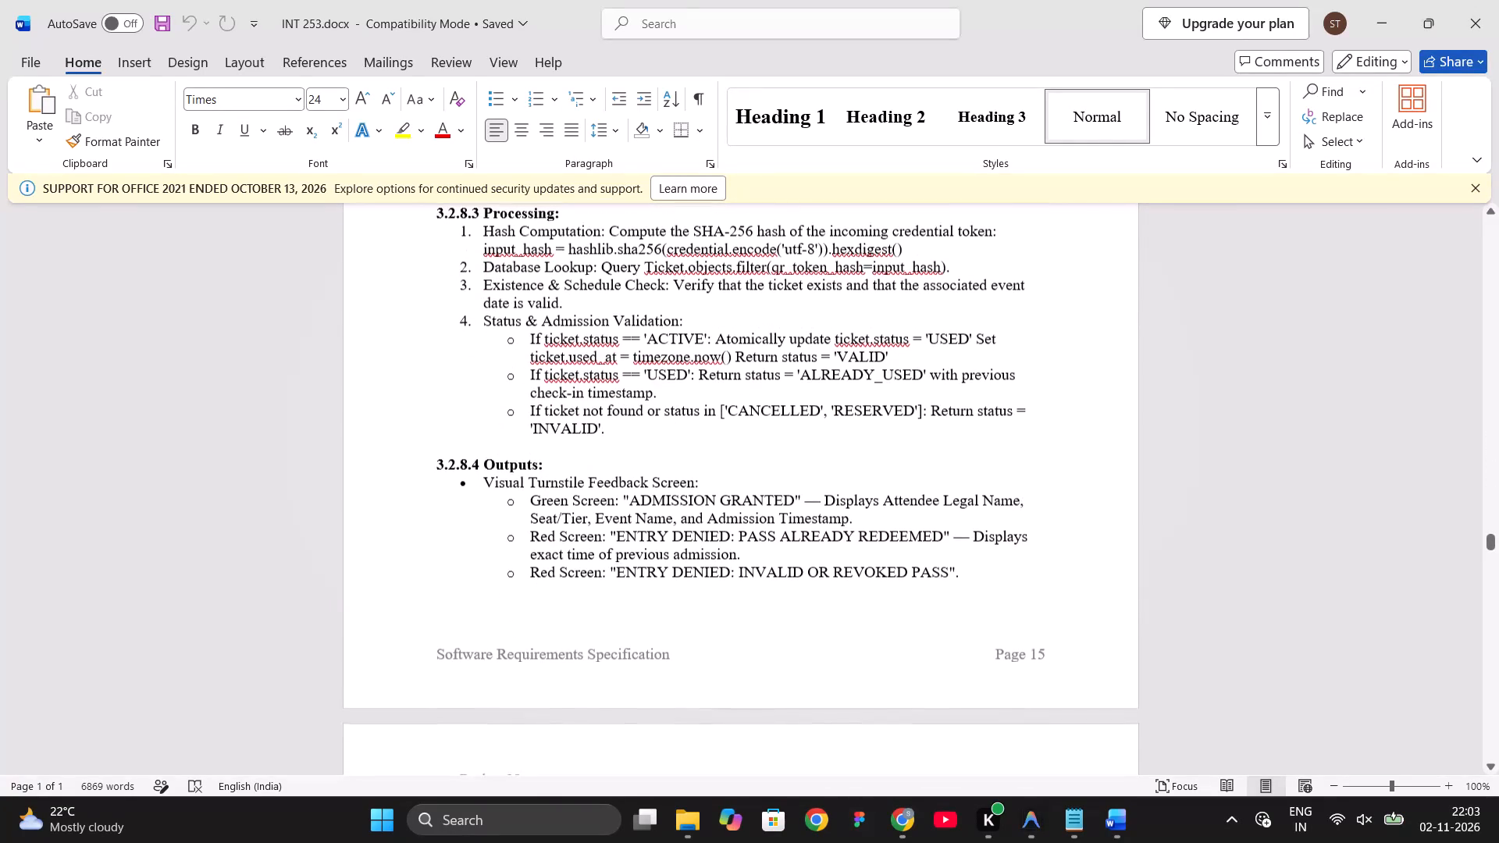
Delete the whole section 3.2.8 Gate Scanner & Real-Time Turnstile Admission Validation, including 3.2.8.5 Error Handling, and tidy the leftover empty bullet before 3.2.9.
scroll(664, 370, up, 2)
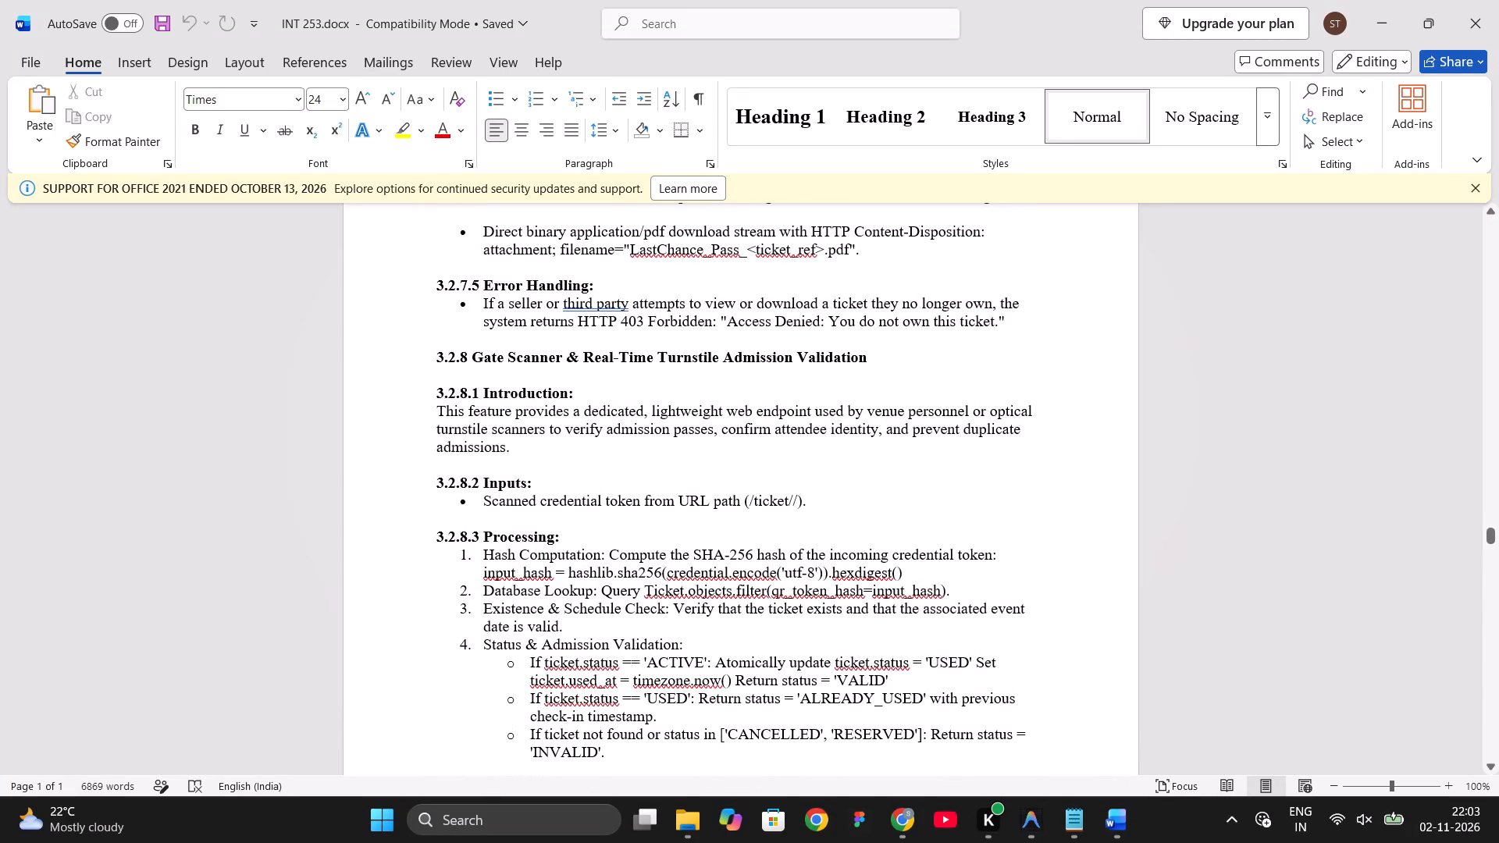
drag(432, 355, 529, 732)
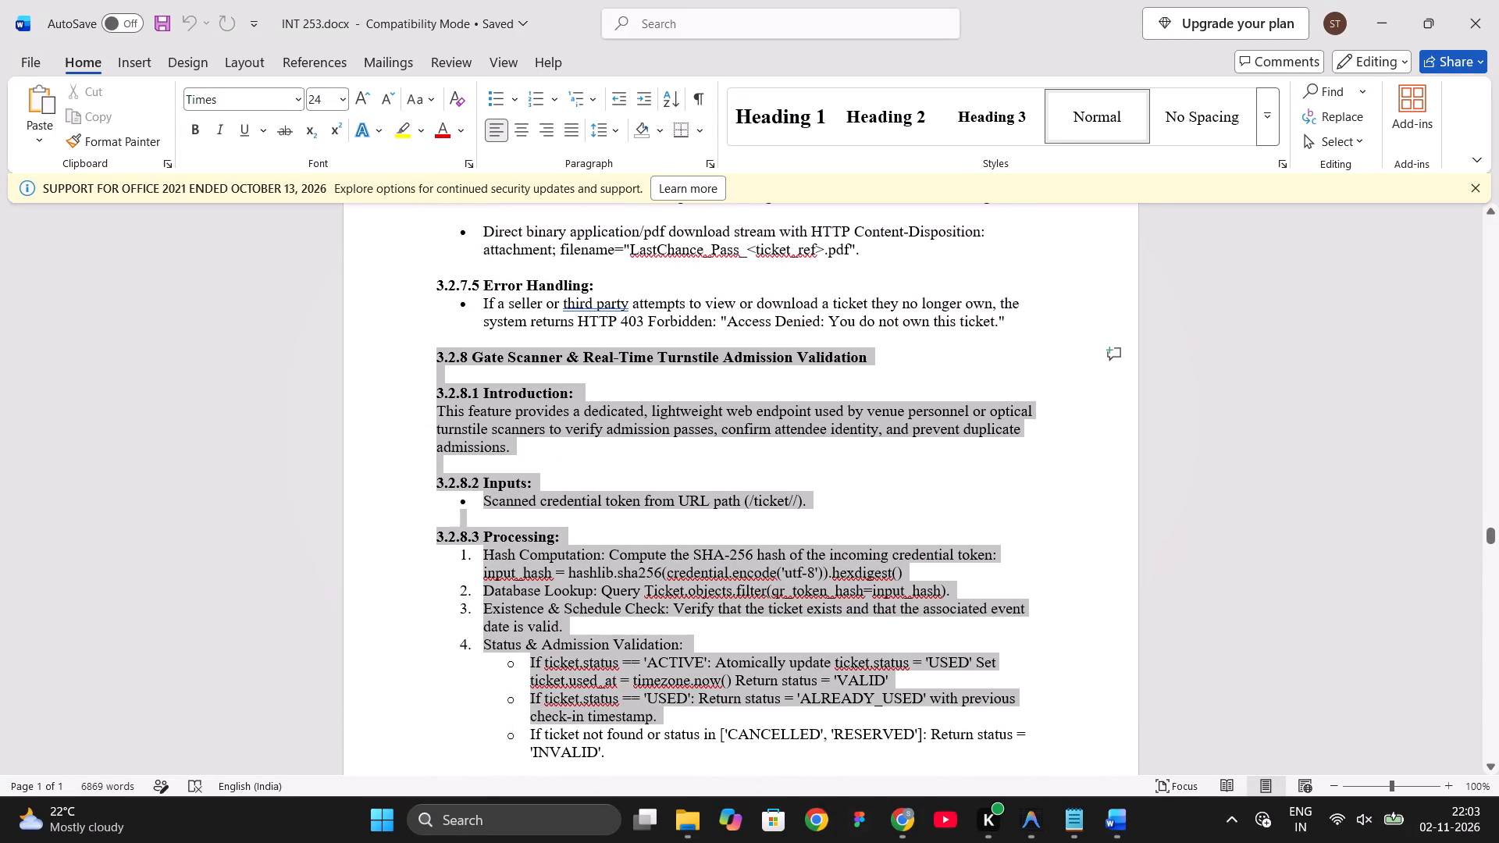
drag(529, 732, 631, 521)
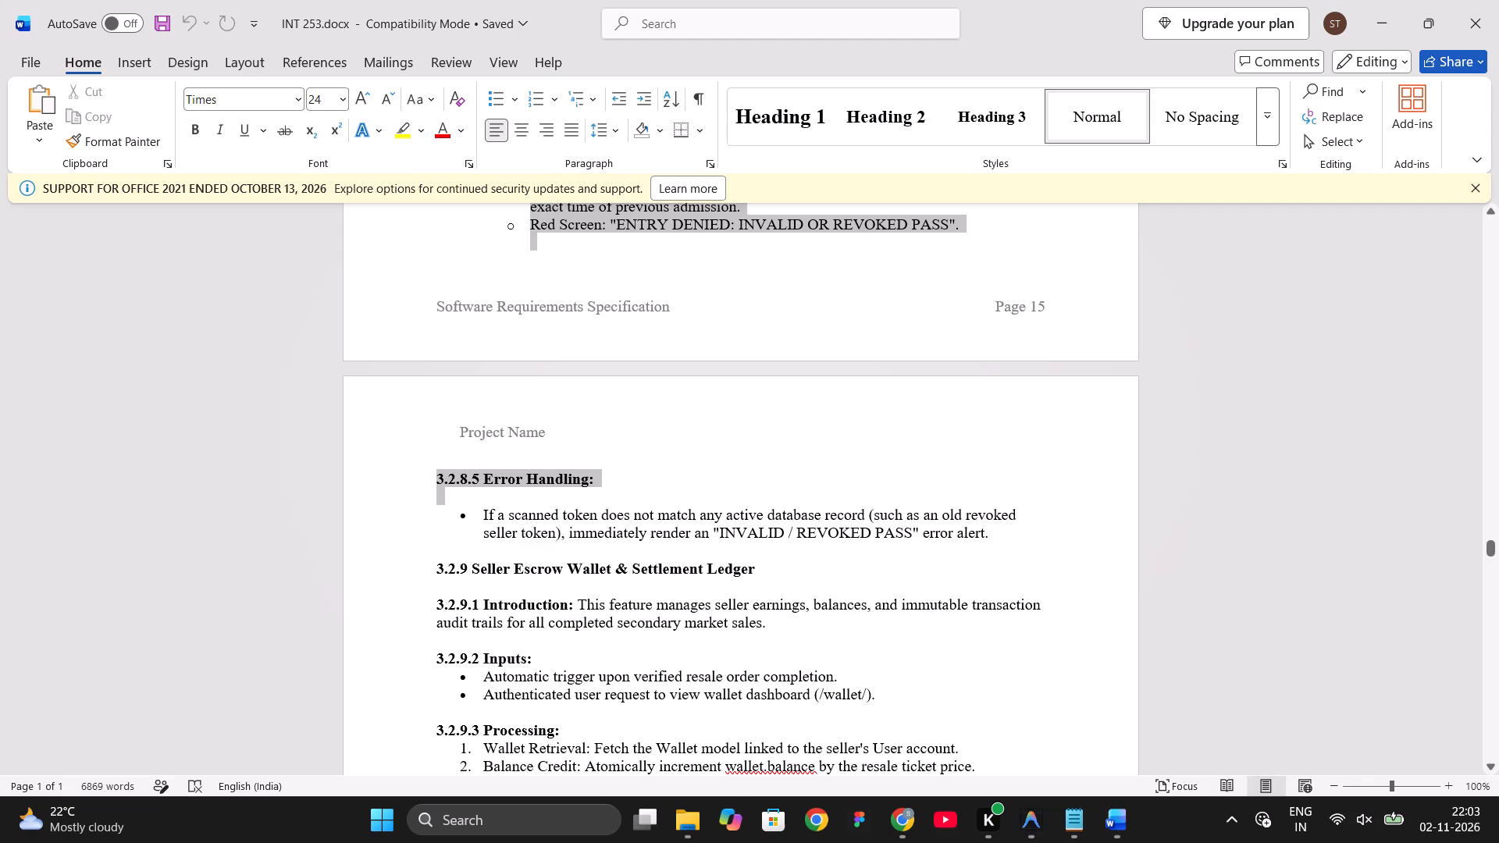
drag(631, 521, 1002, 535)
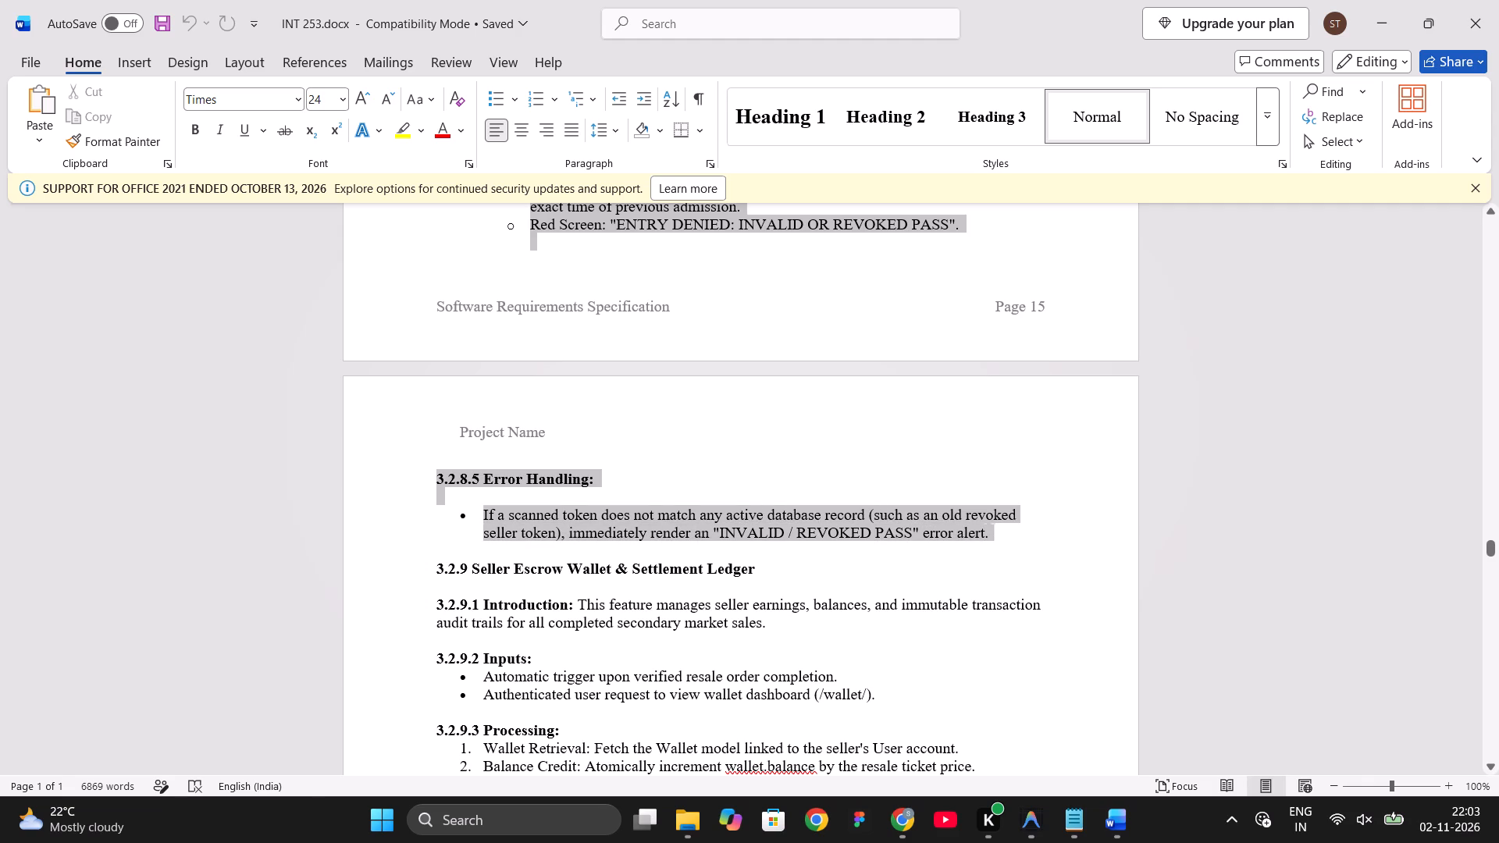
drag(1002, 535, 1020, 535)
key(BackSpace)
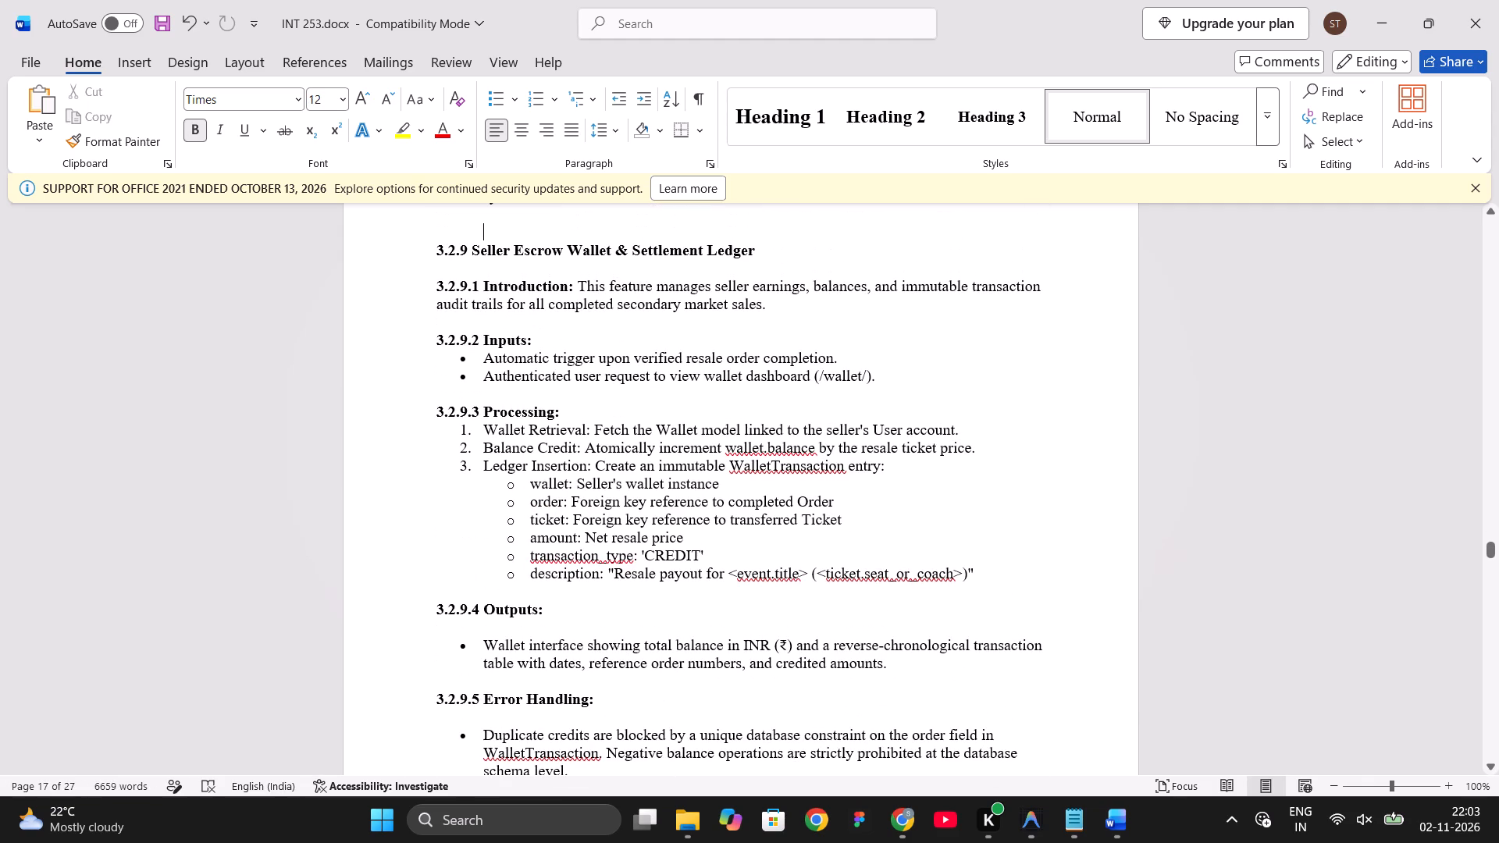
scroll(728, 404, up, 1)
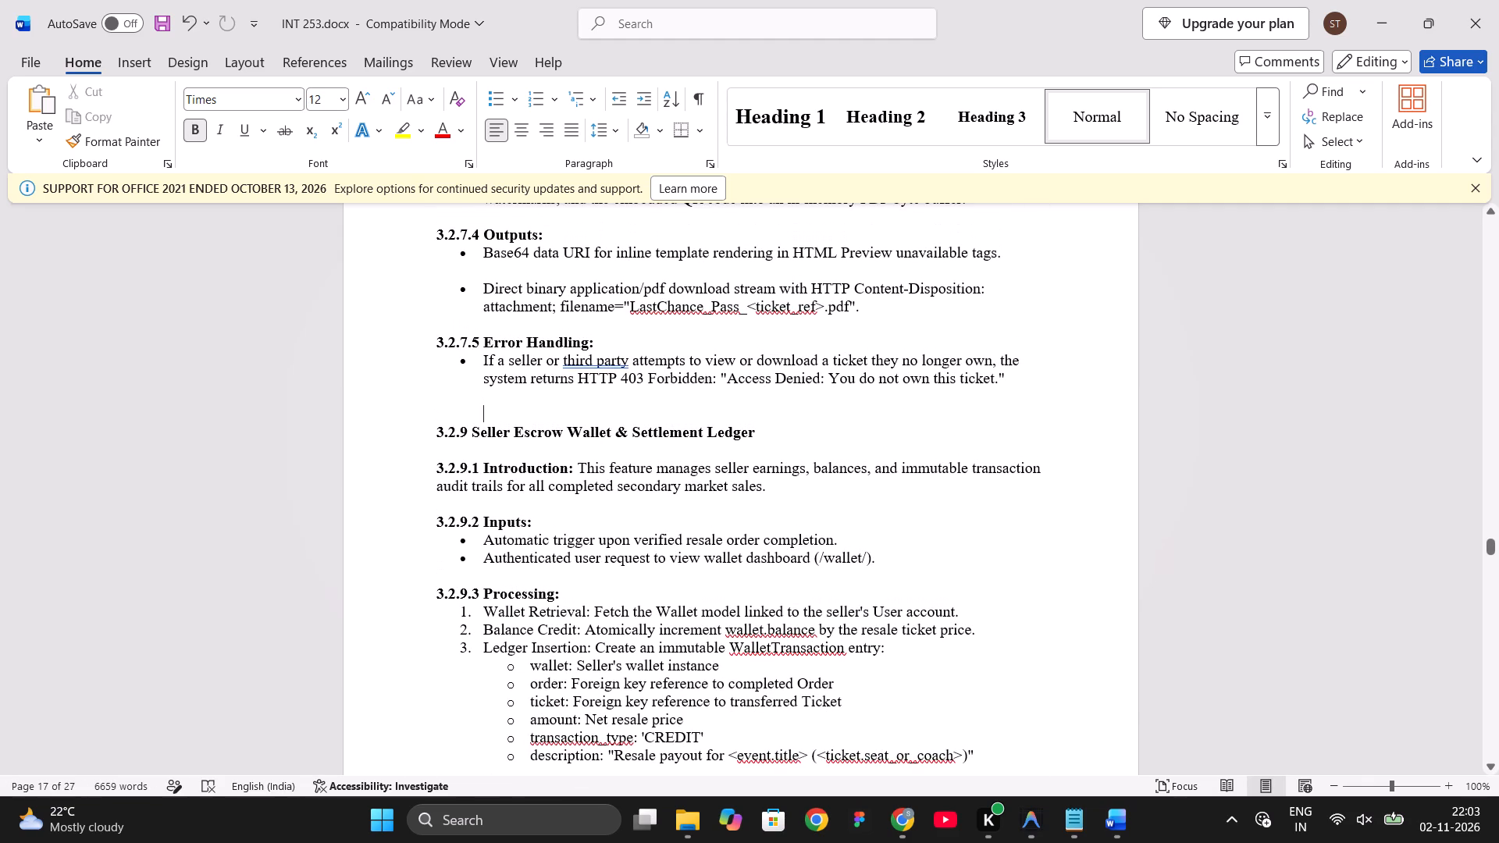
key(BackSpace)
key(BackSpace)
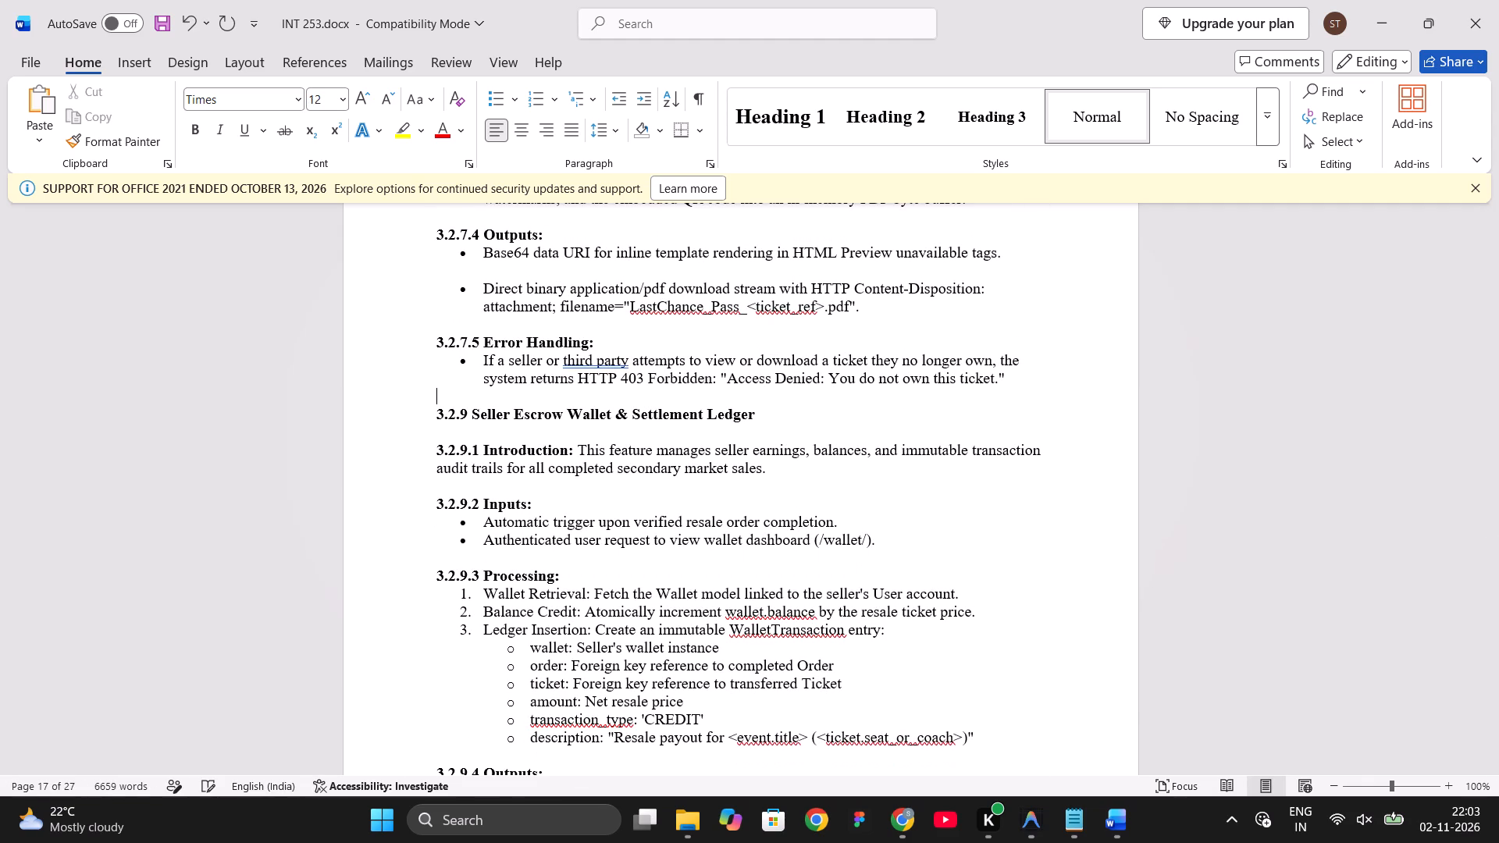
click(630, 365)
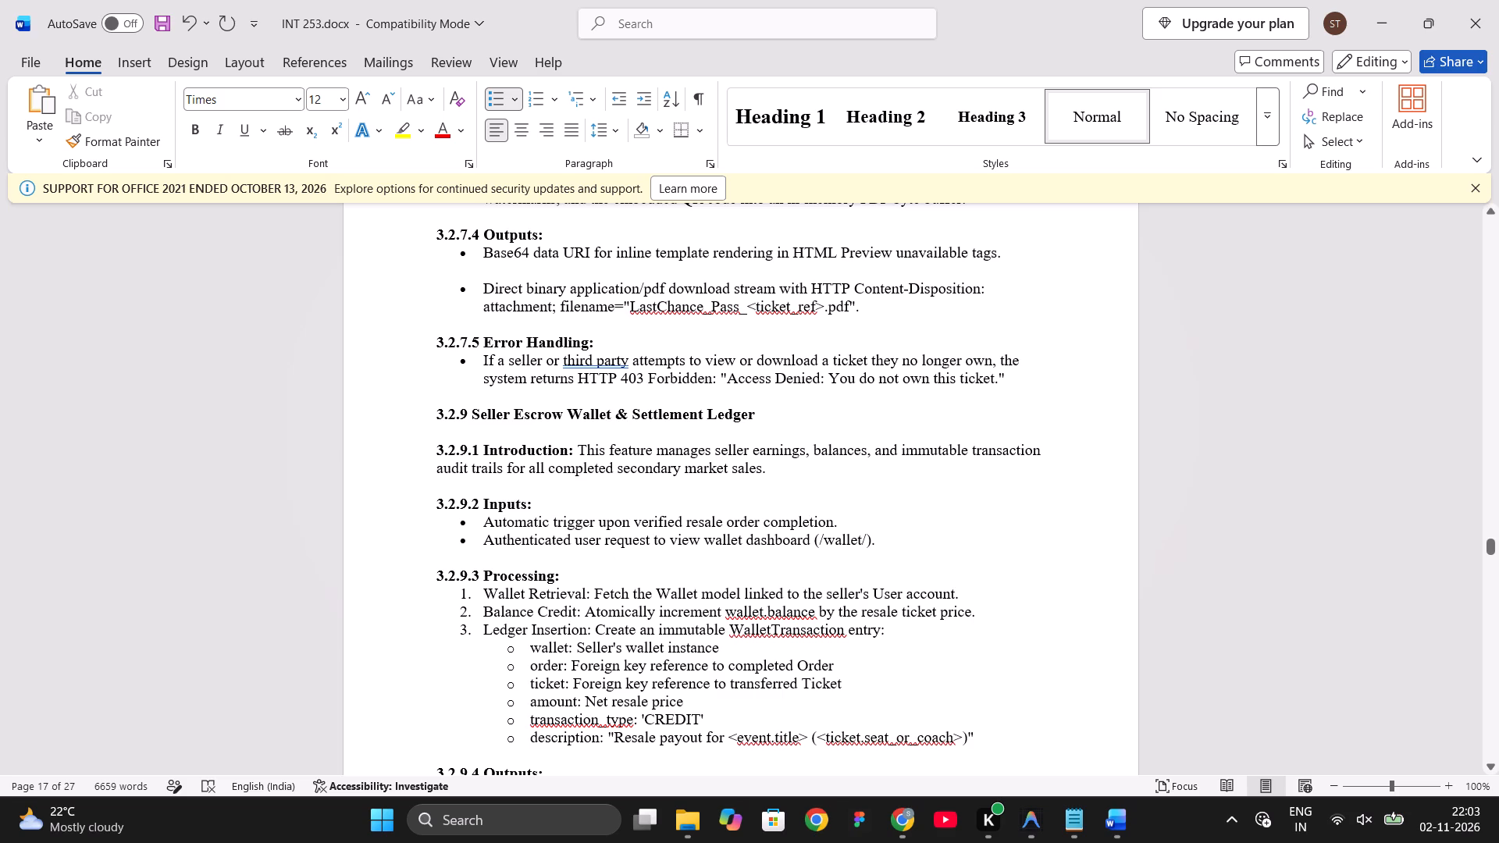
Examine the remaining sections after 3.2.9, down to the Level 0 and Level 1 diagrams in section 4.1 Data Flow Diagrams.
scroll(511, 440, down, 11)
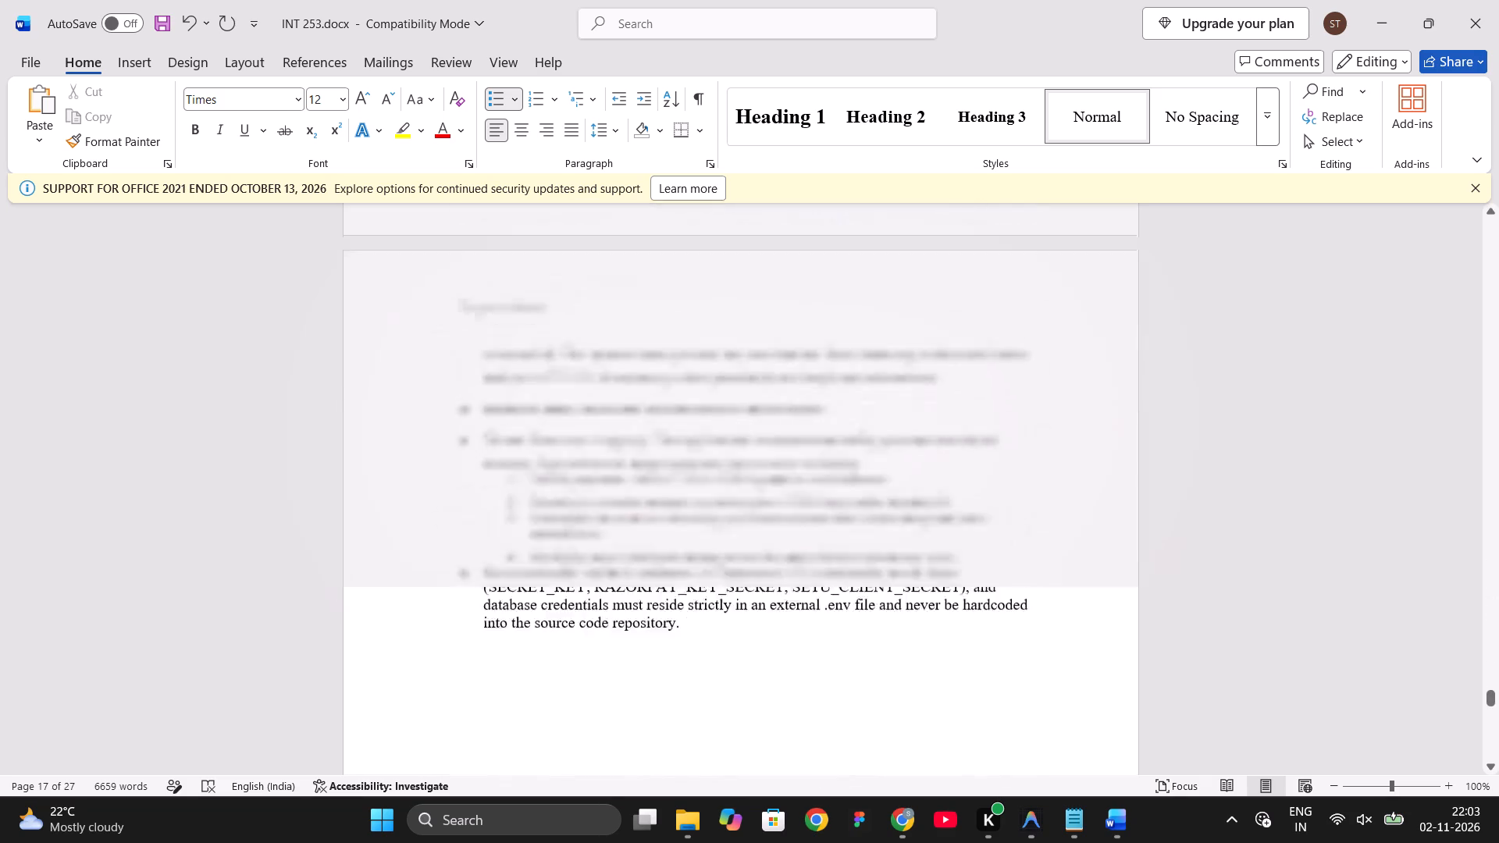
scroll(511, 440, down, 2)
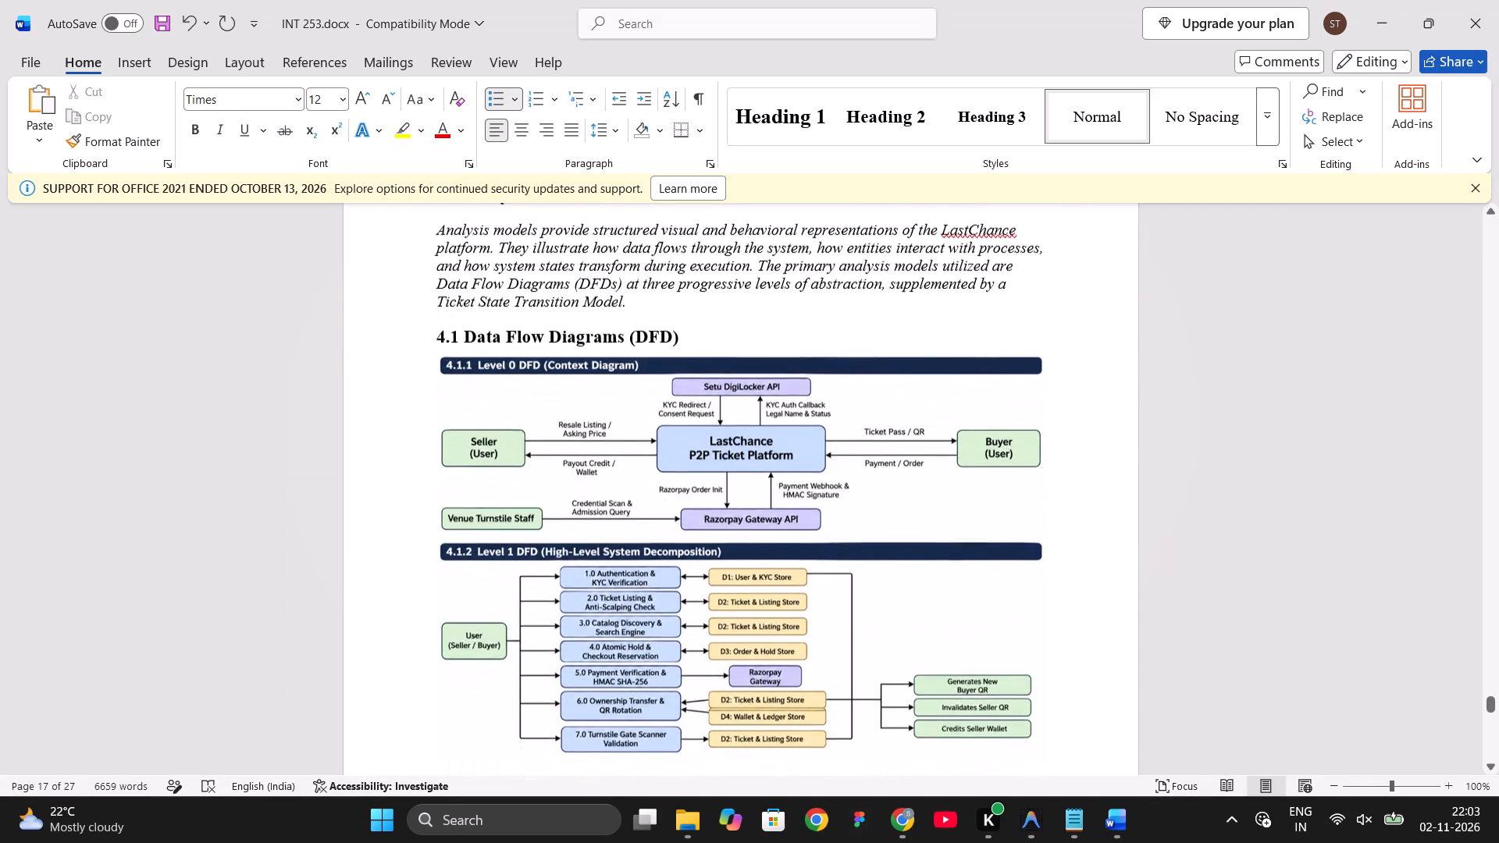
scroll(511, 440, down, 1)
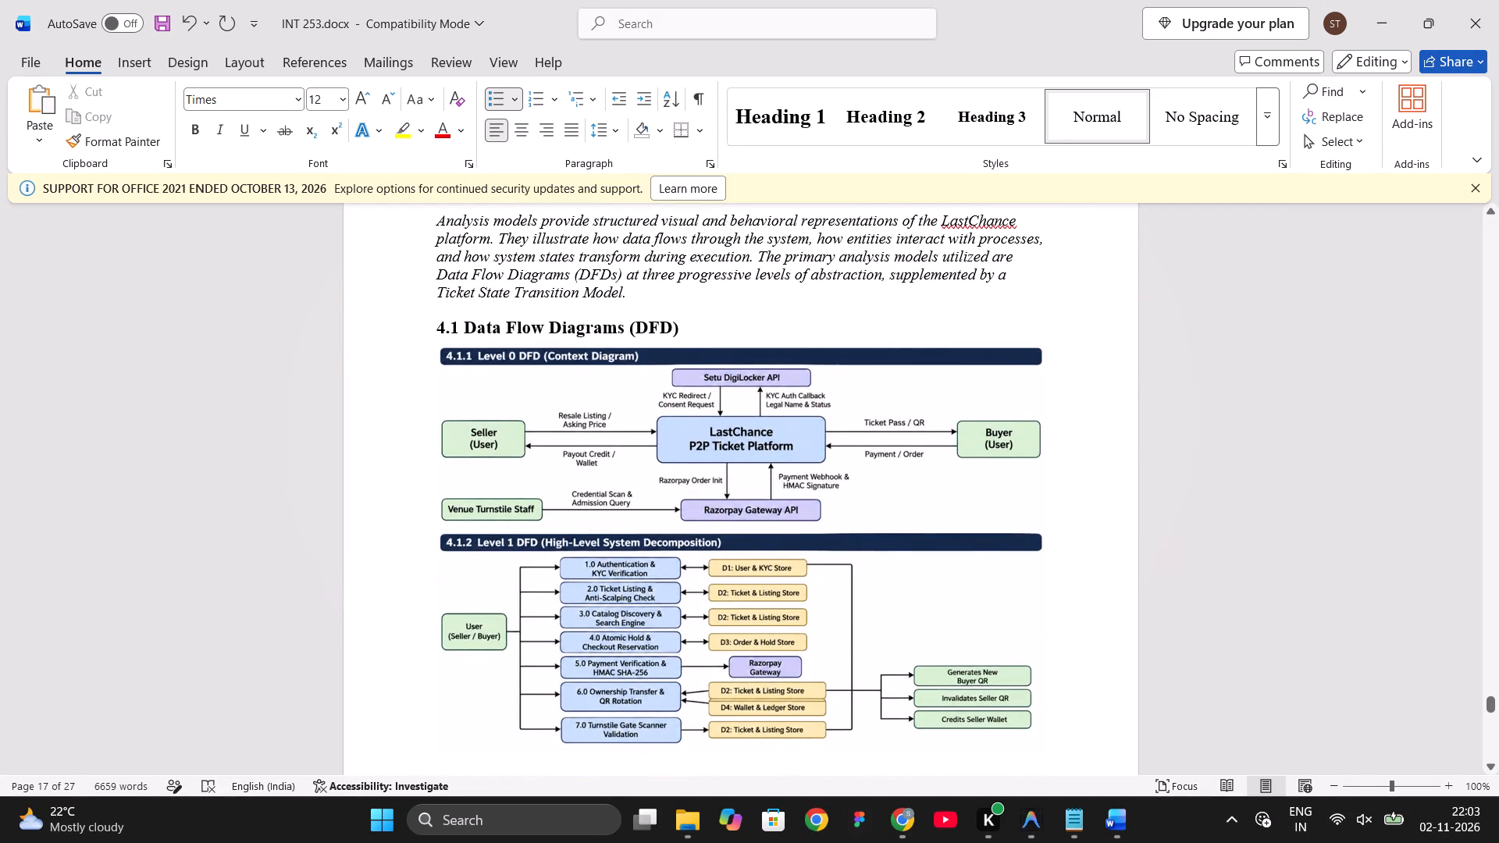
scroll(511, 440, down, 1)
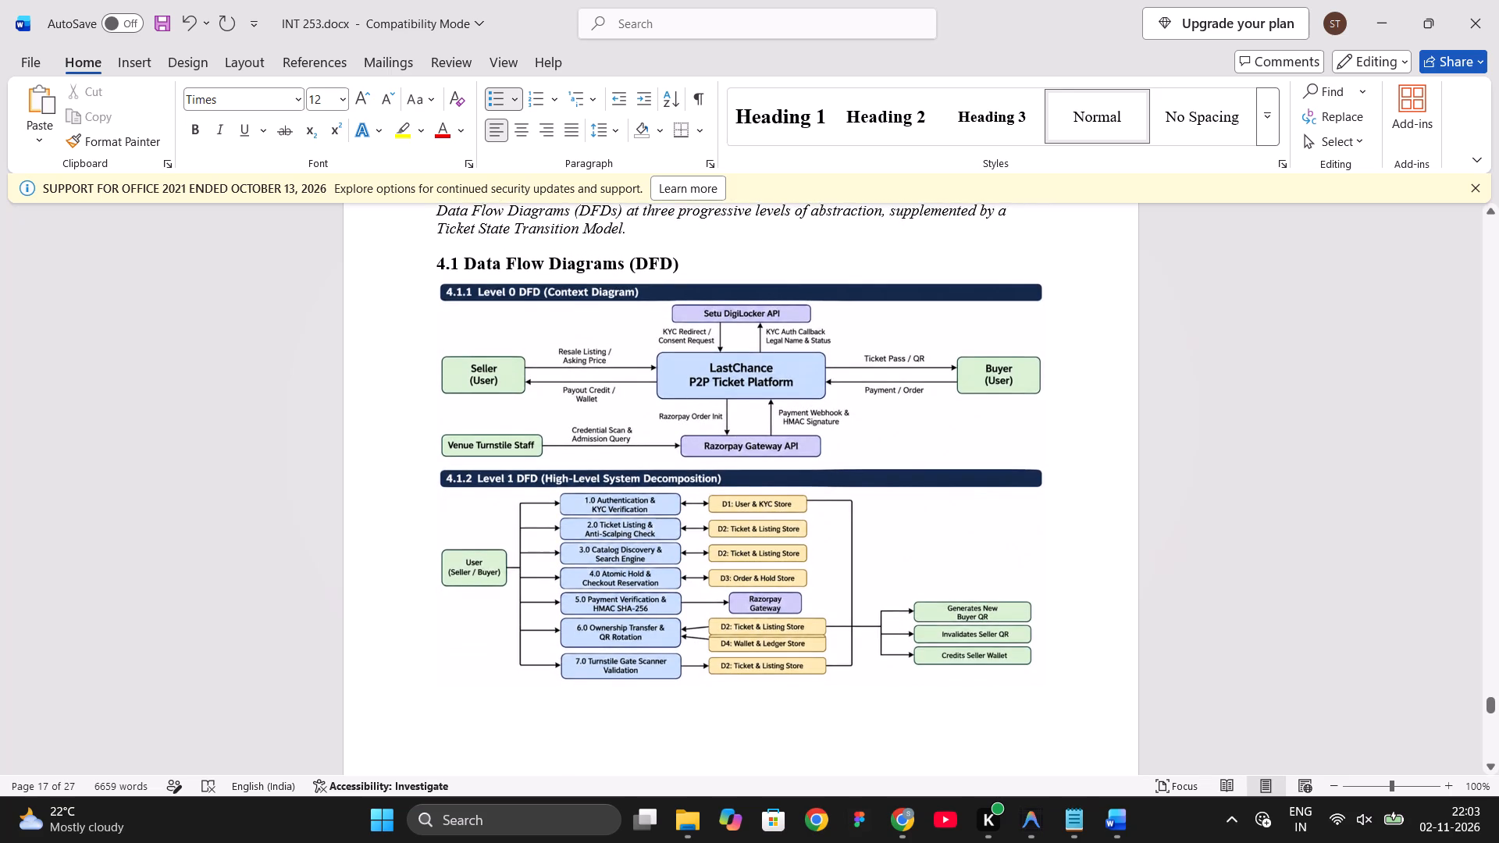
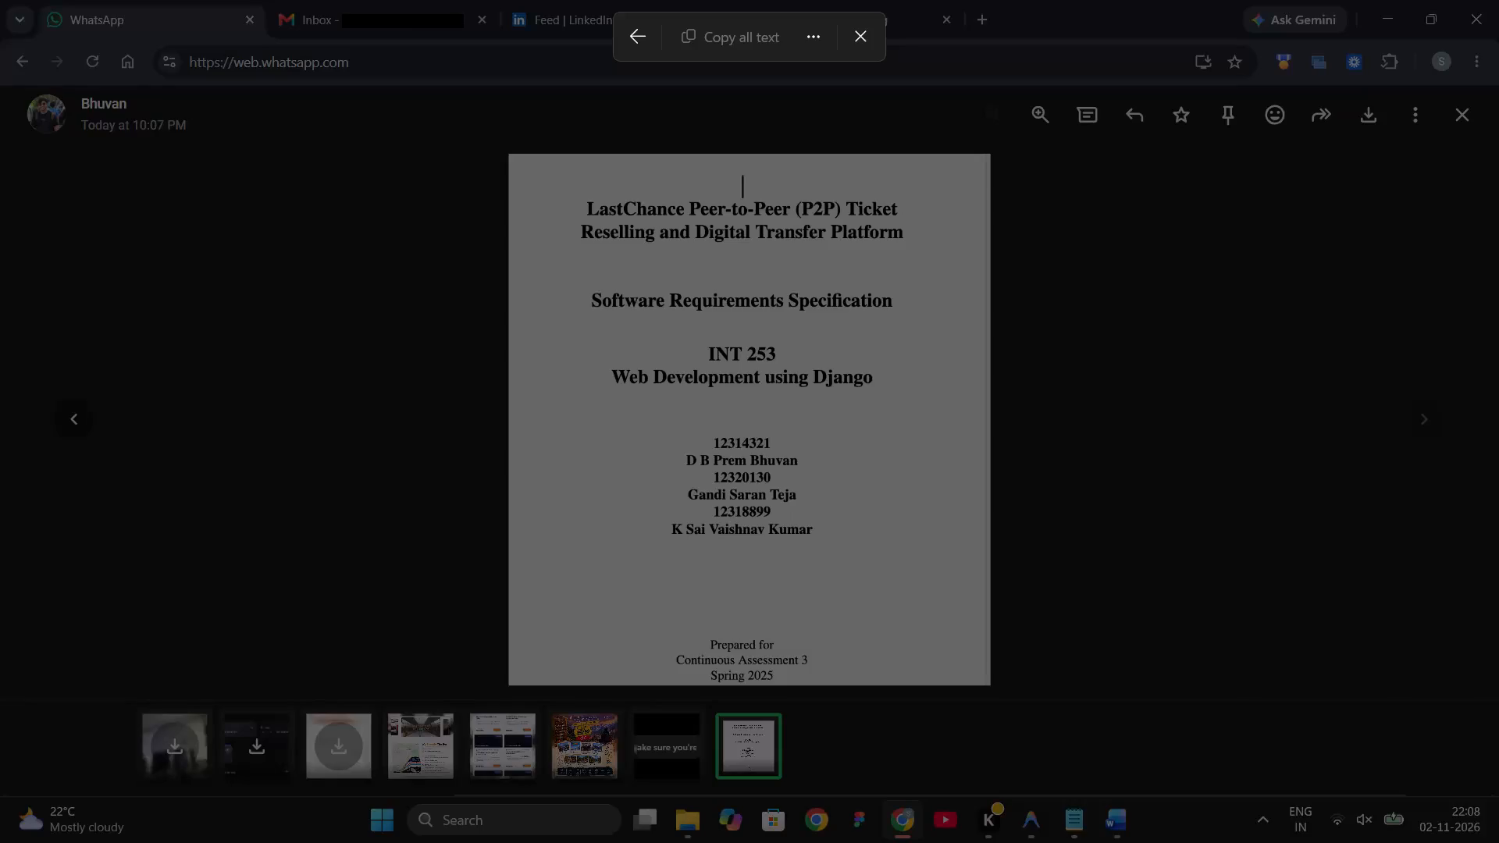
Capture the title "LastChance Peer-to-Peer (P2P) Ticket Reselling and Digital Transfer Platform" from the cover-page image for text extraction.
drag(584, 199, 926, 248)
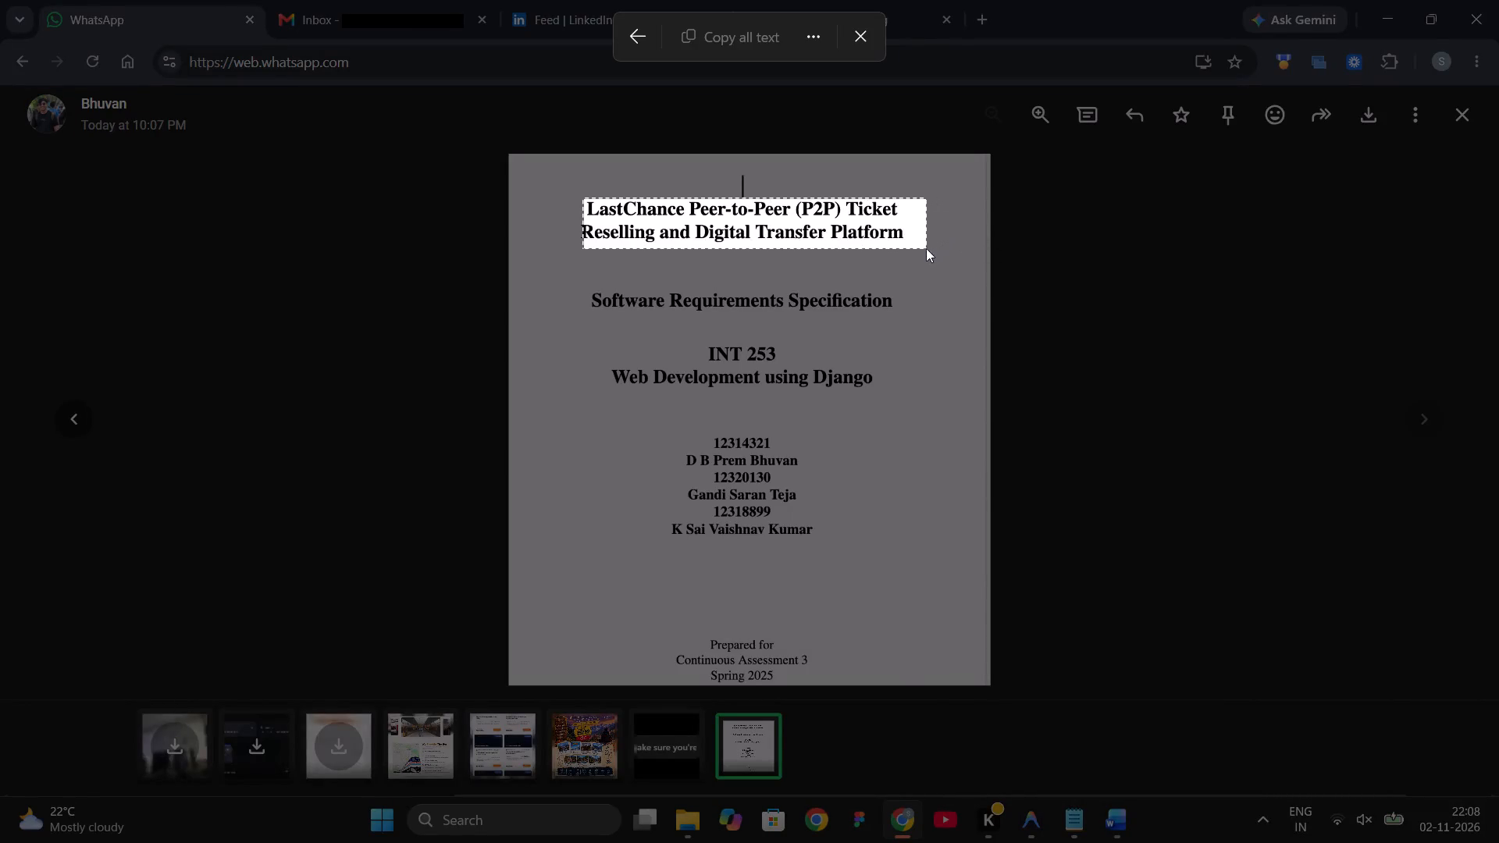
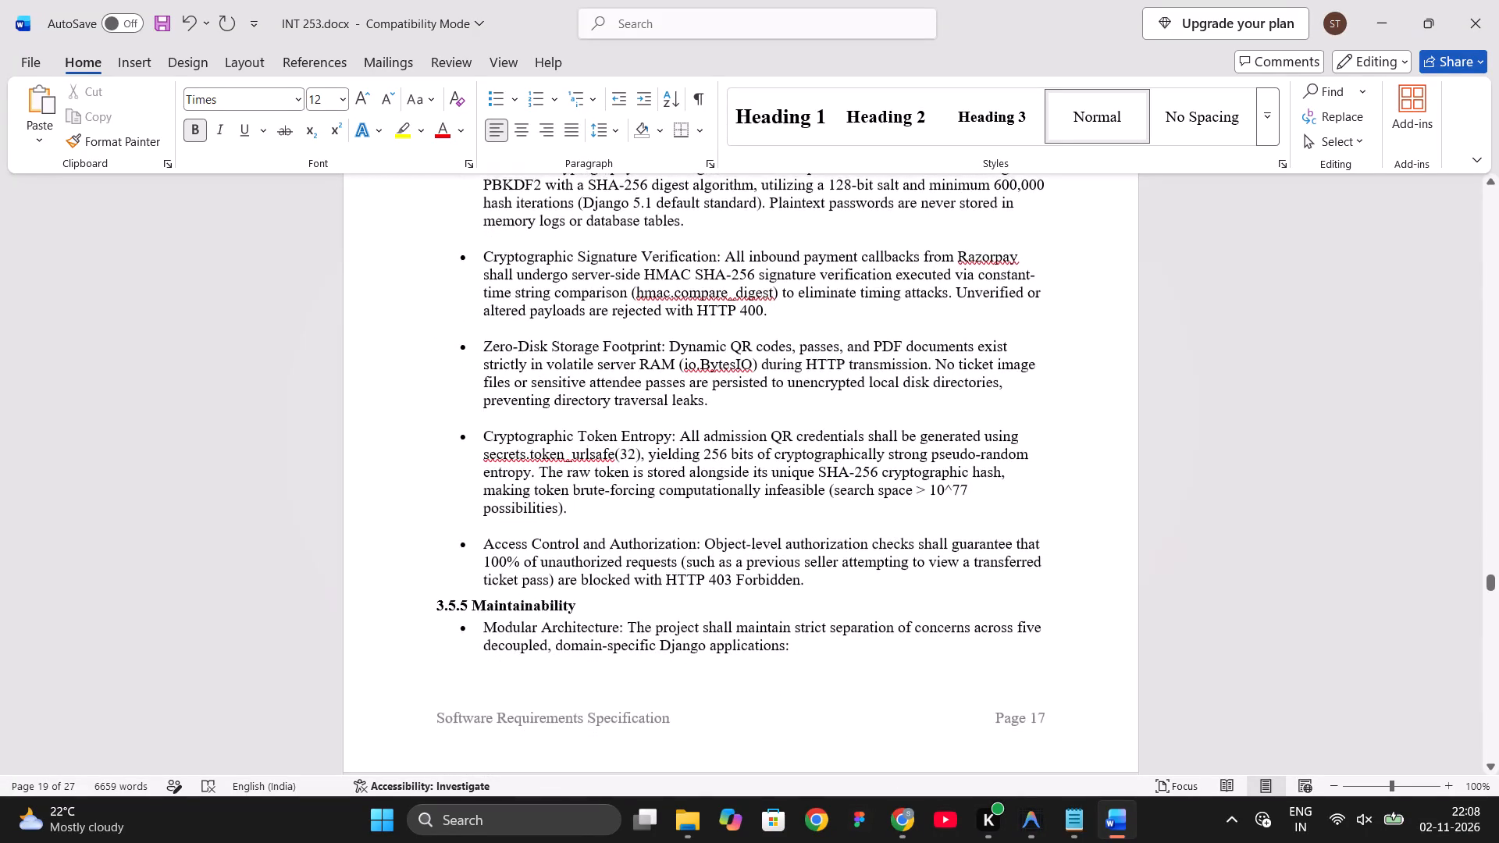
Return to the cover page and place the text cursor in the "Project Name" title placeholder.
scroll(735, 334, down, 2)
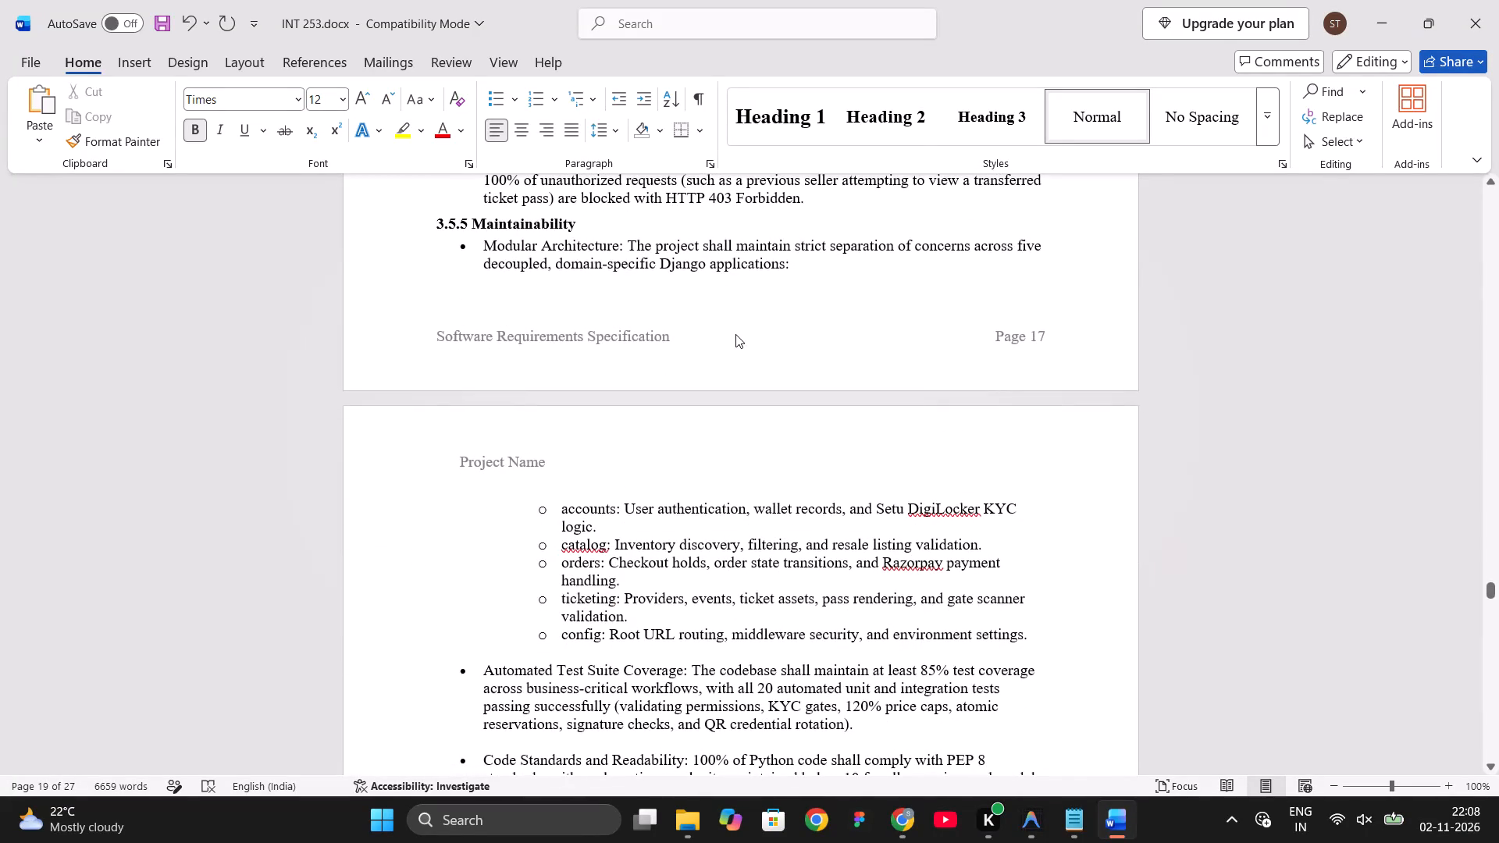
scroll(735, 334, up, 20)
scroll(735, 334, up, 5)
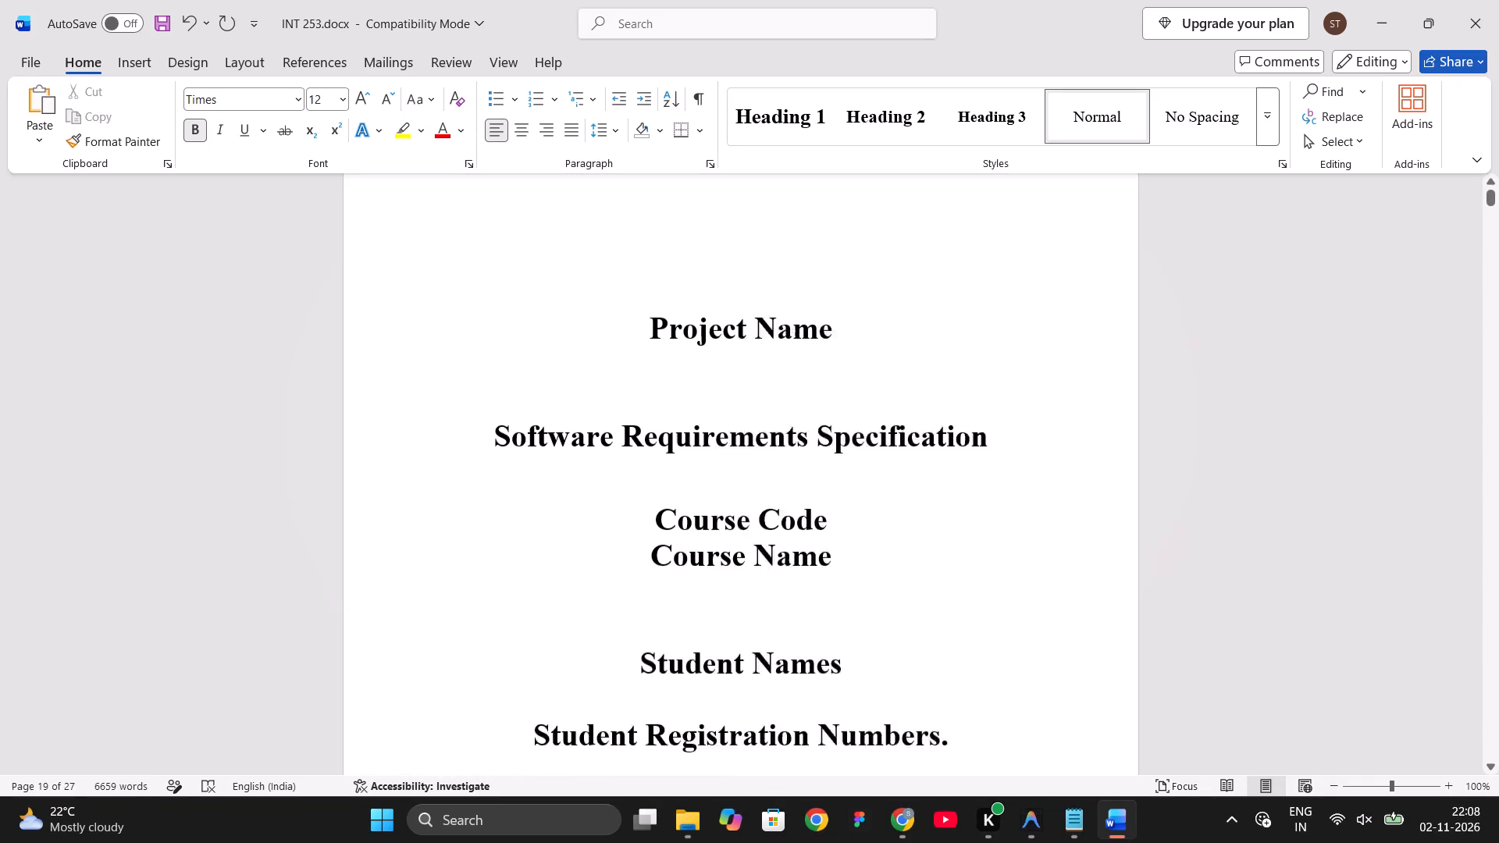
scroll(735, 334, up, 1)
click(658, 345)
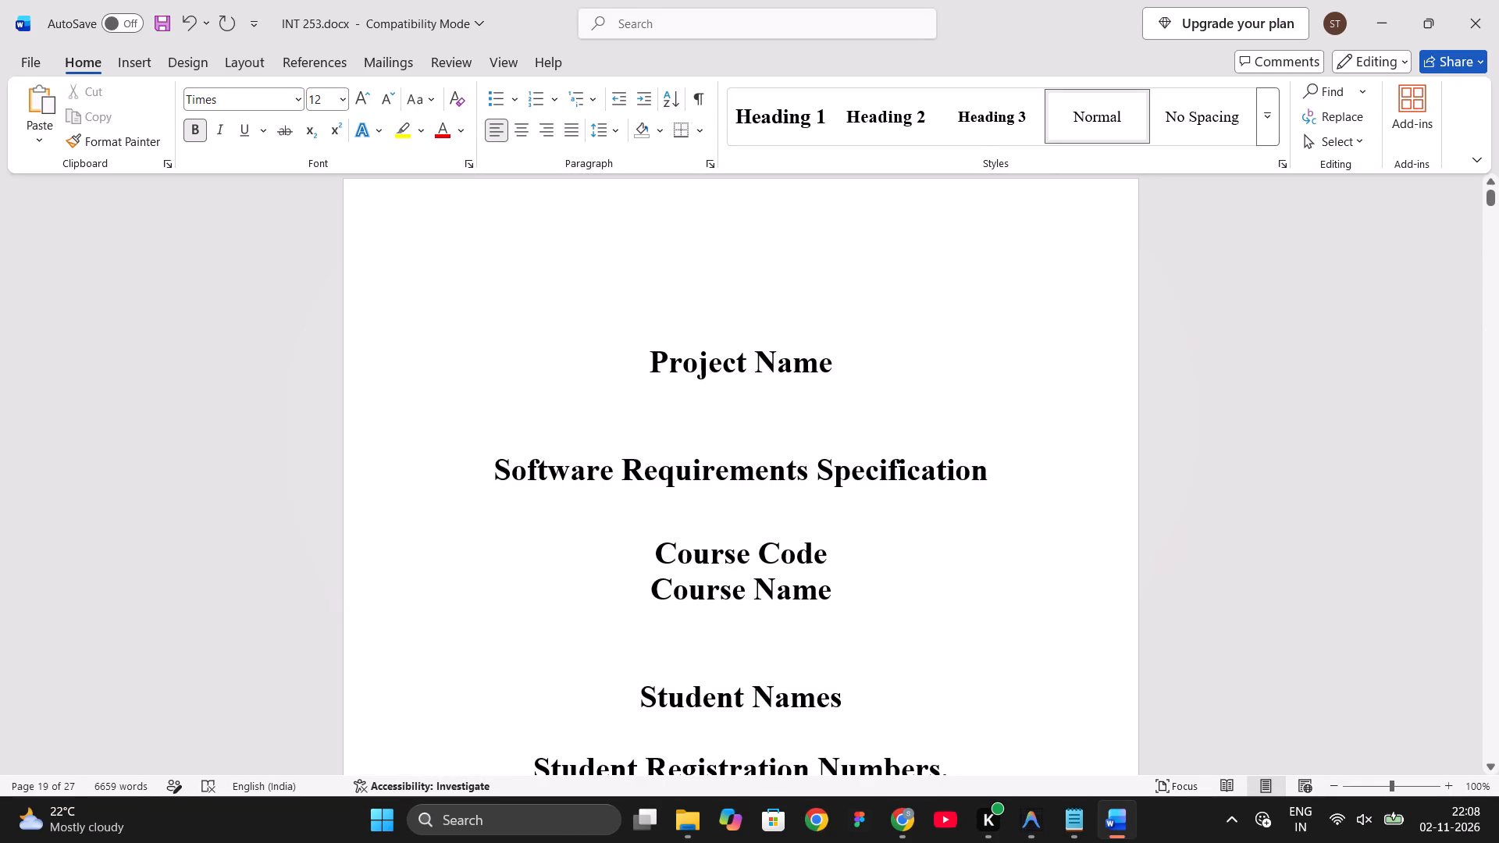
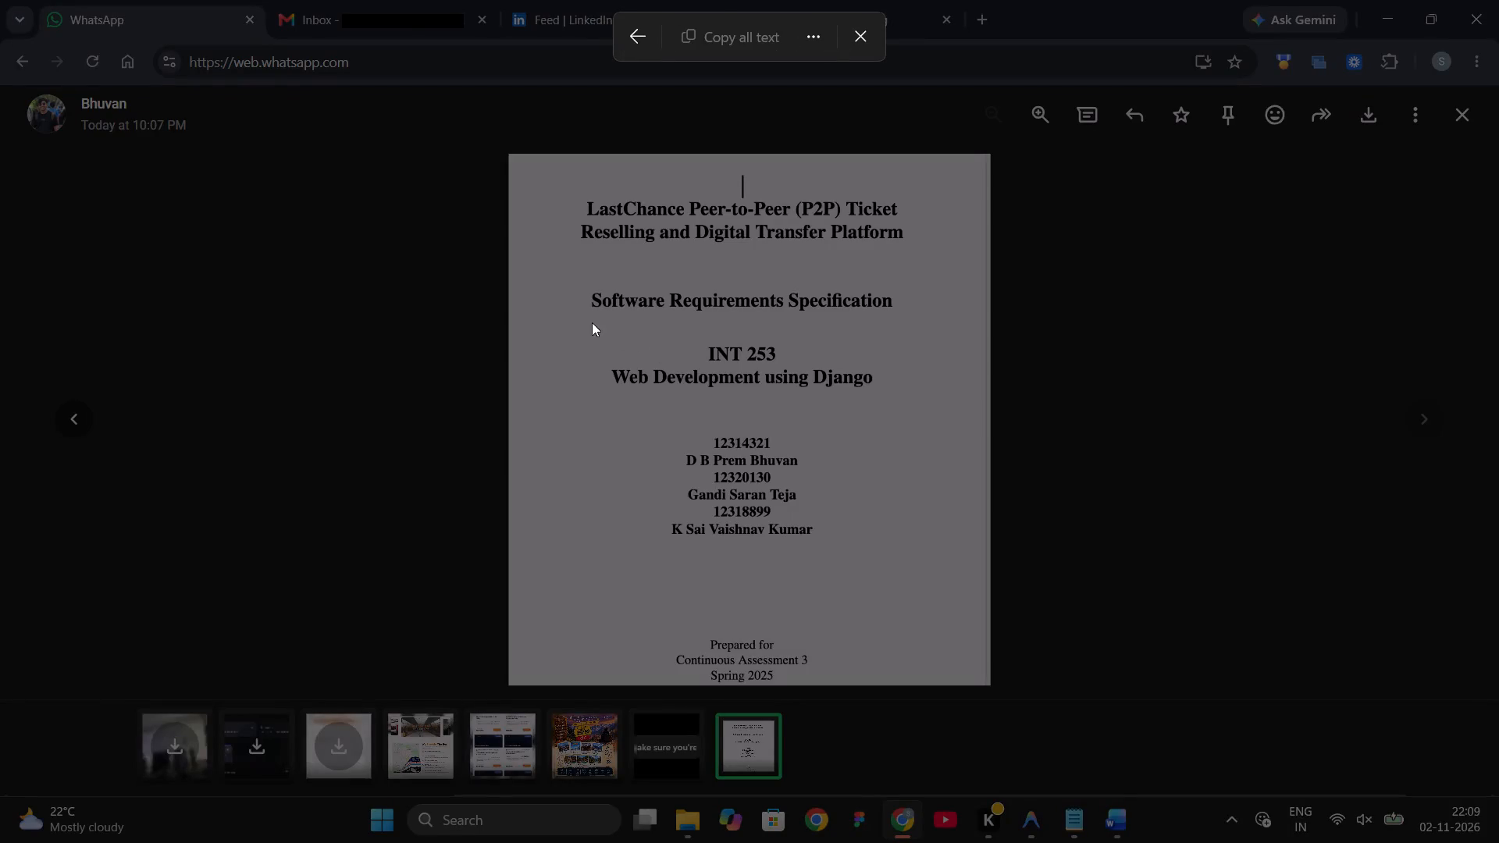
Capture the course lines "INT 253" and "Web Development using Django" from the WhatsApp cover page image for text extraction.
drag(592, 323, 940, 442)
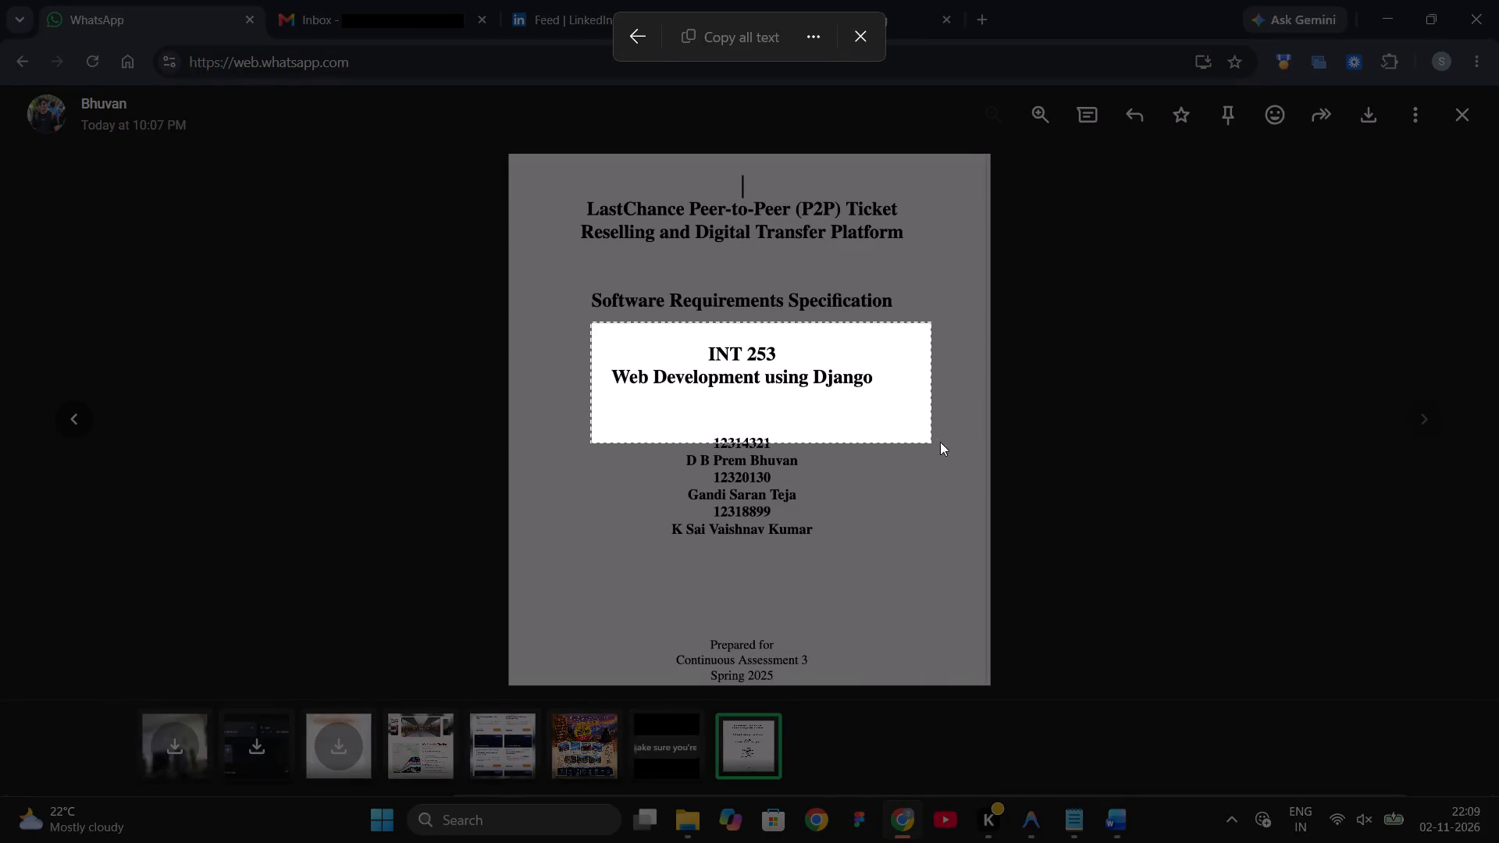
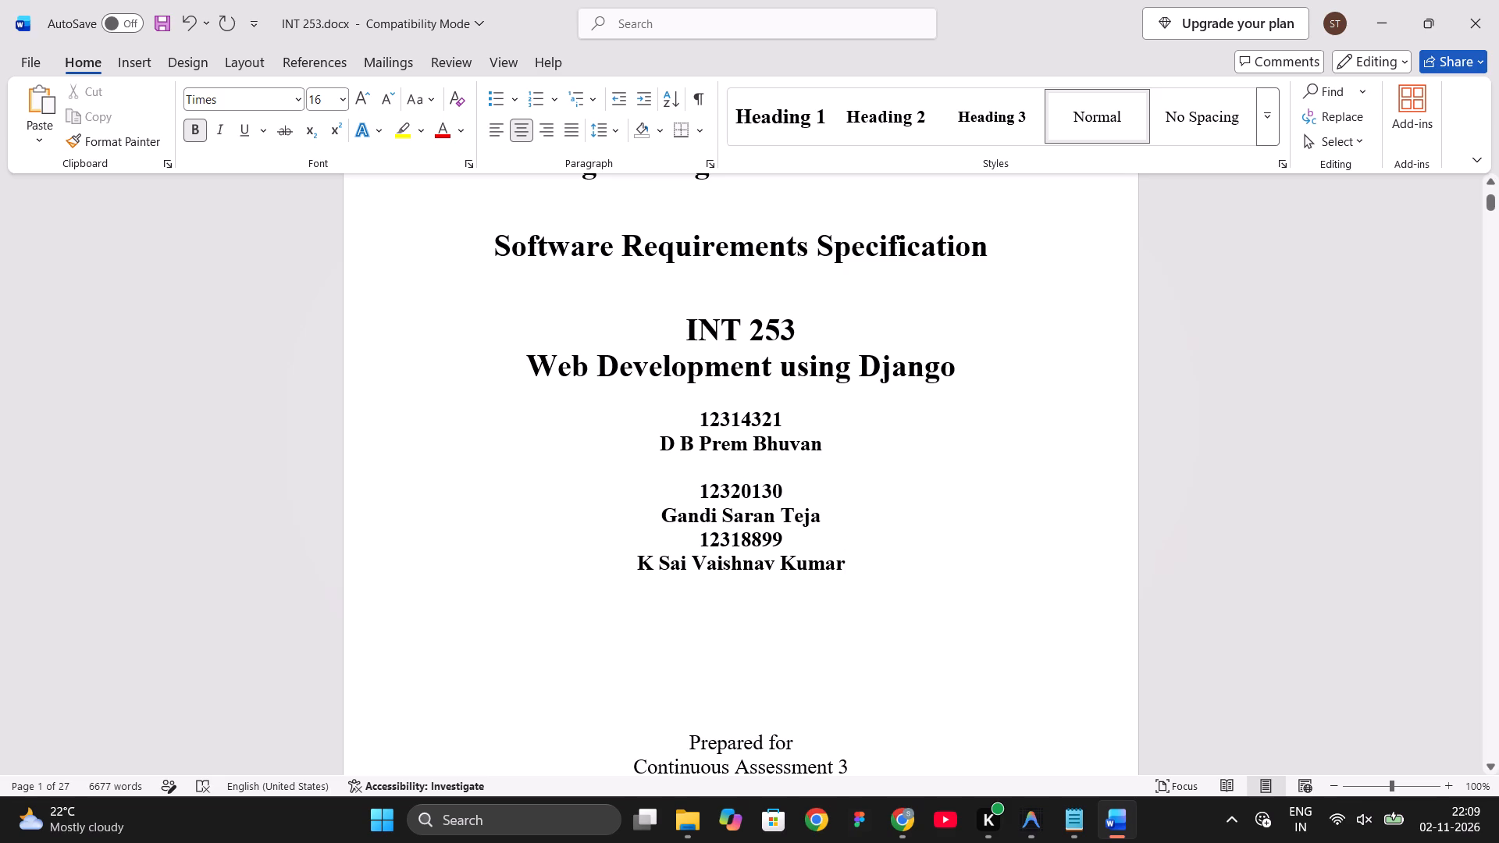
Insert a blank line on the cover page between the second and third student entries to separate them evenly.
click(833, 518)
key(Return)
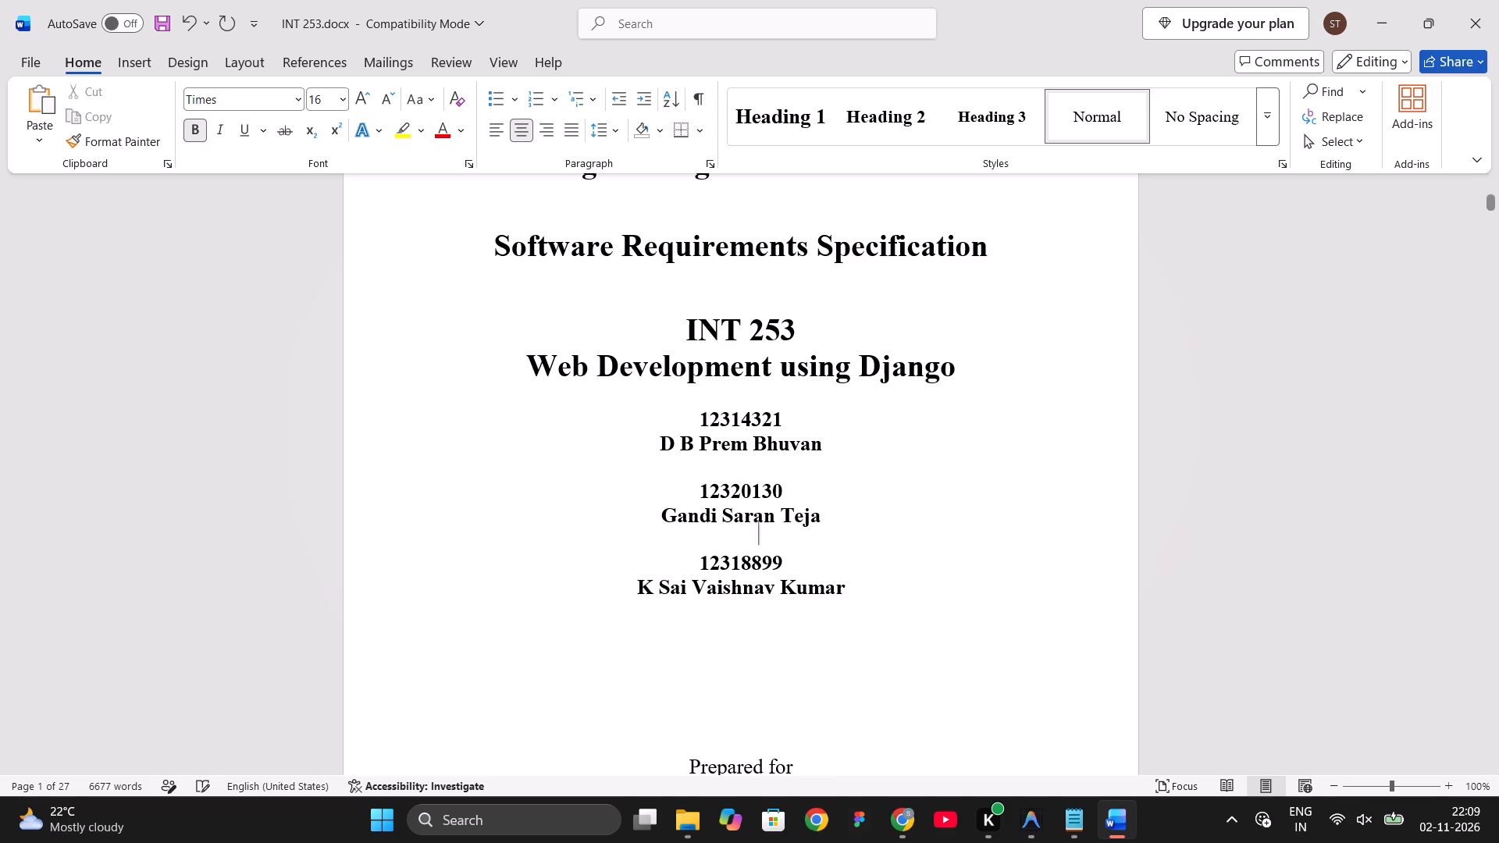
scroll(806, 531, down, 3)
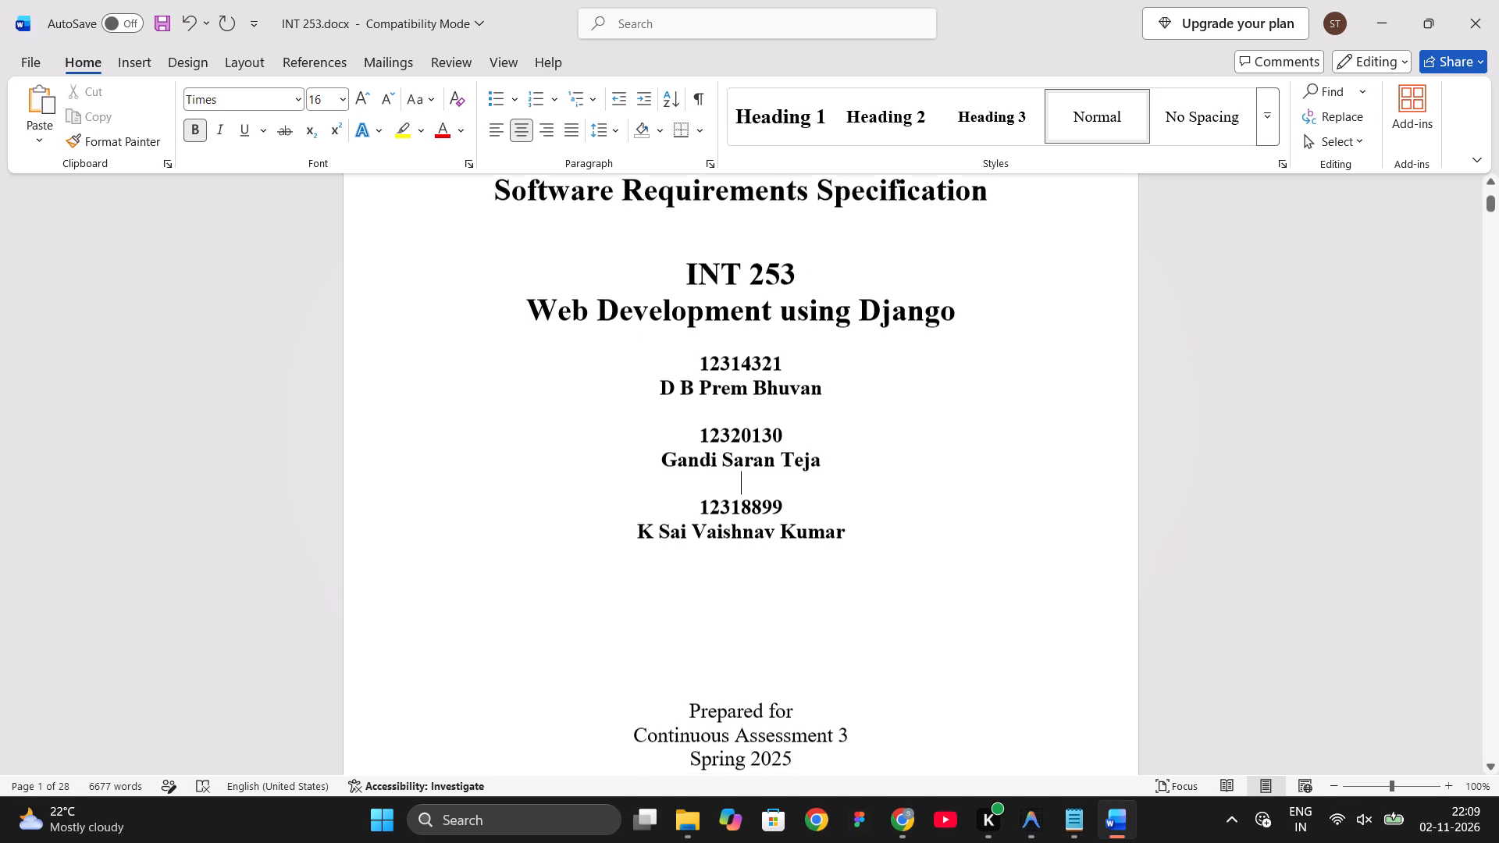
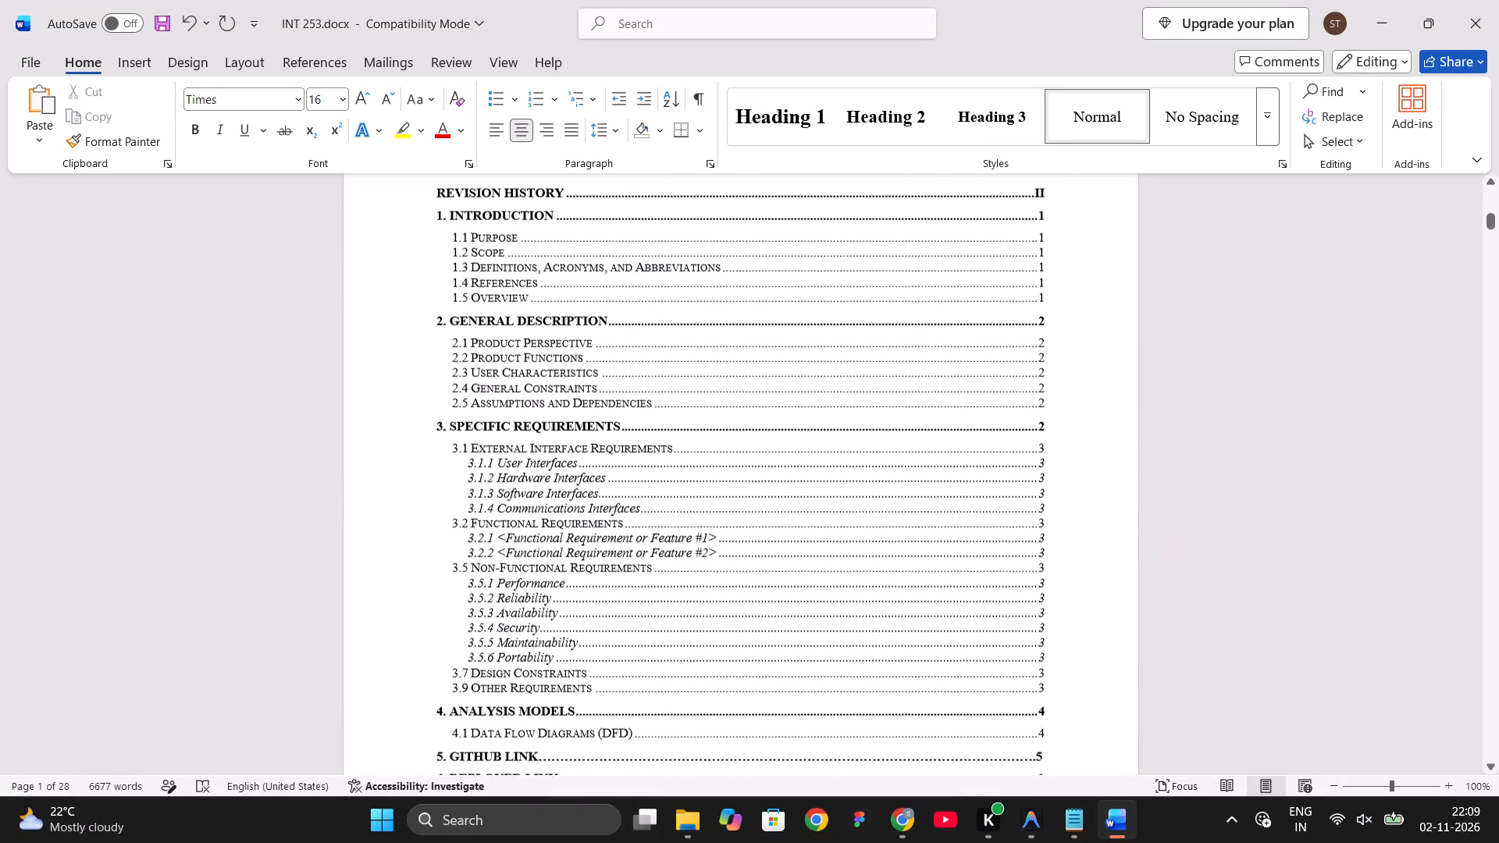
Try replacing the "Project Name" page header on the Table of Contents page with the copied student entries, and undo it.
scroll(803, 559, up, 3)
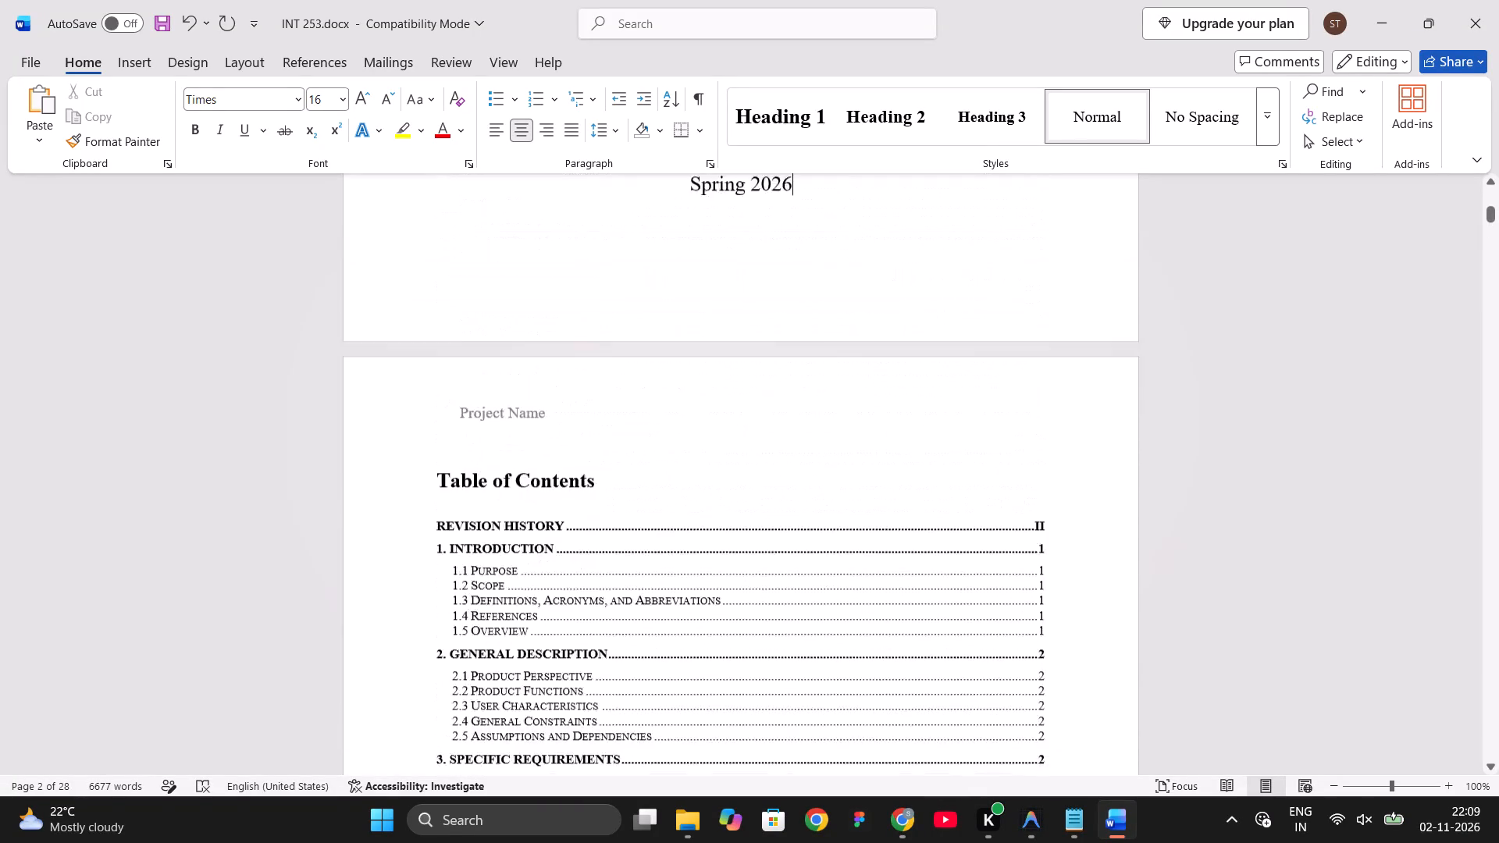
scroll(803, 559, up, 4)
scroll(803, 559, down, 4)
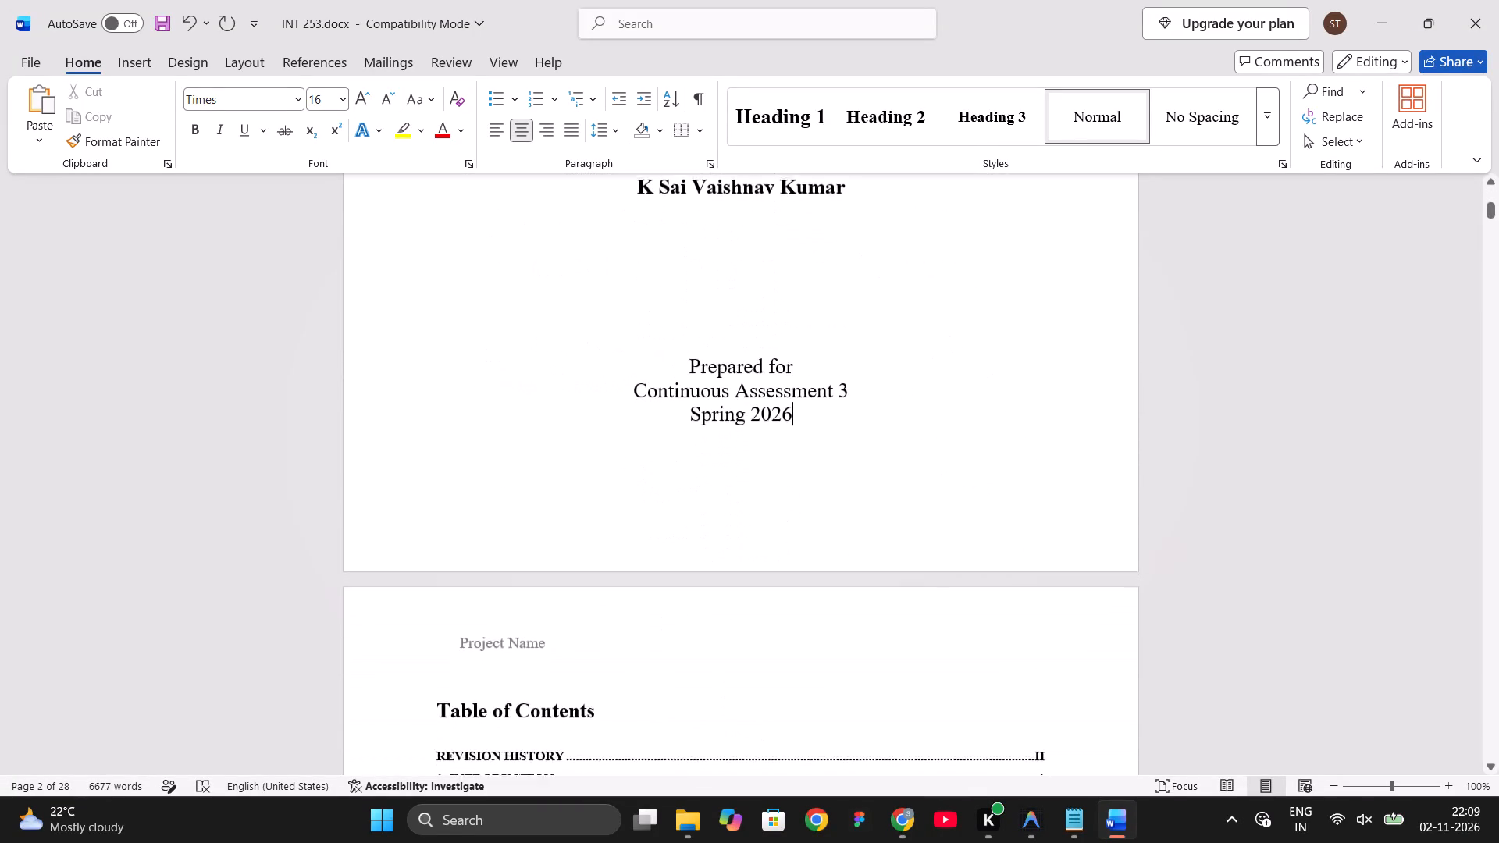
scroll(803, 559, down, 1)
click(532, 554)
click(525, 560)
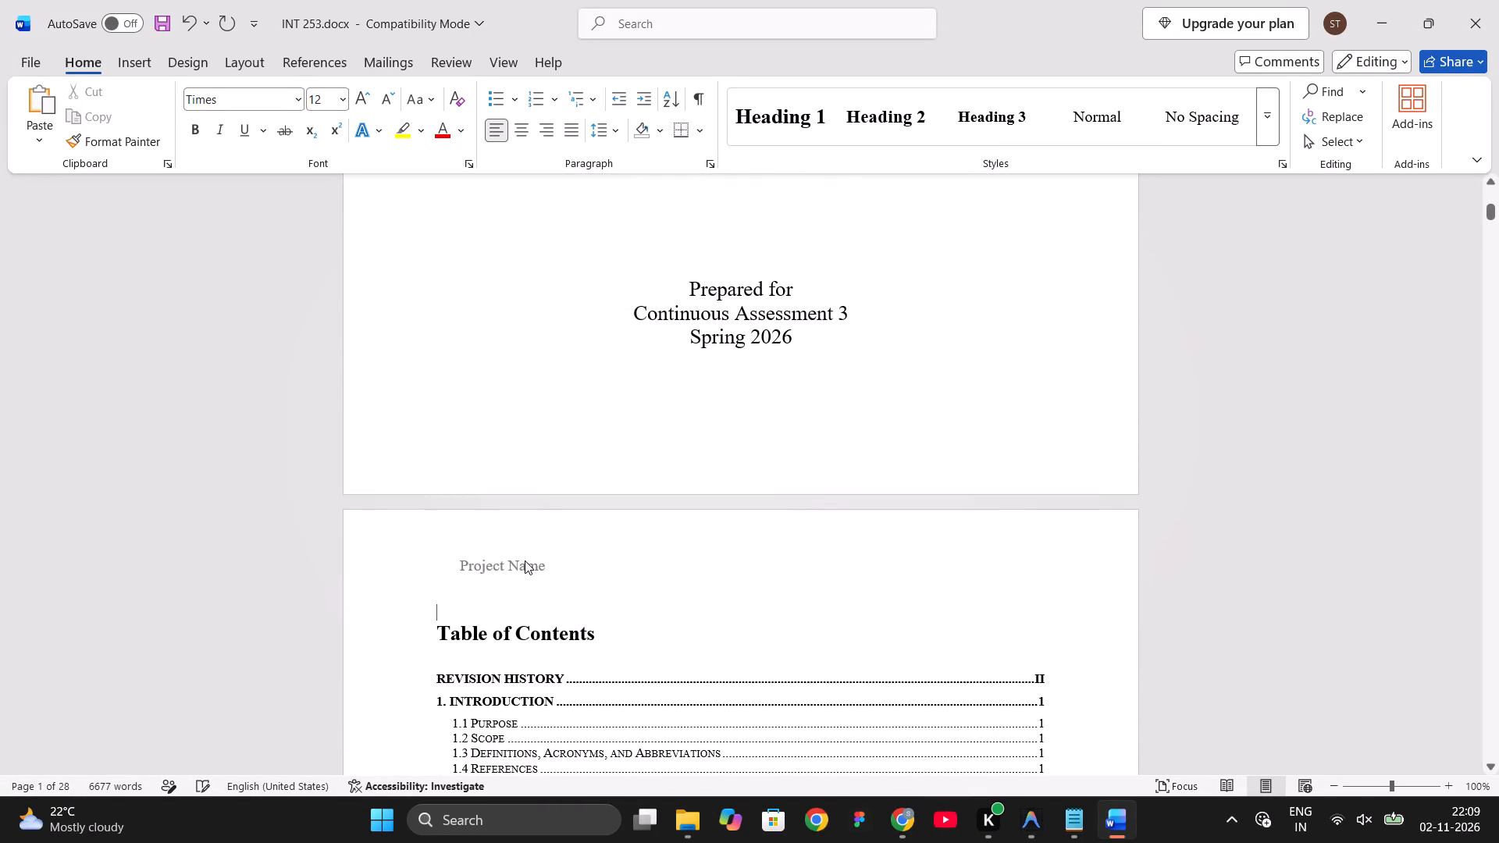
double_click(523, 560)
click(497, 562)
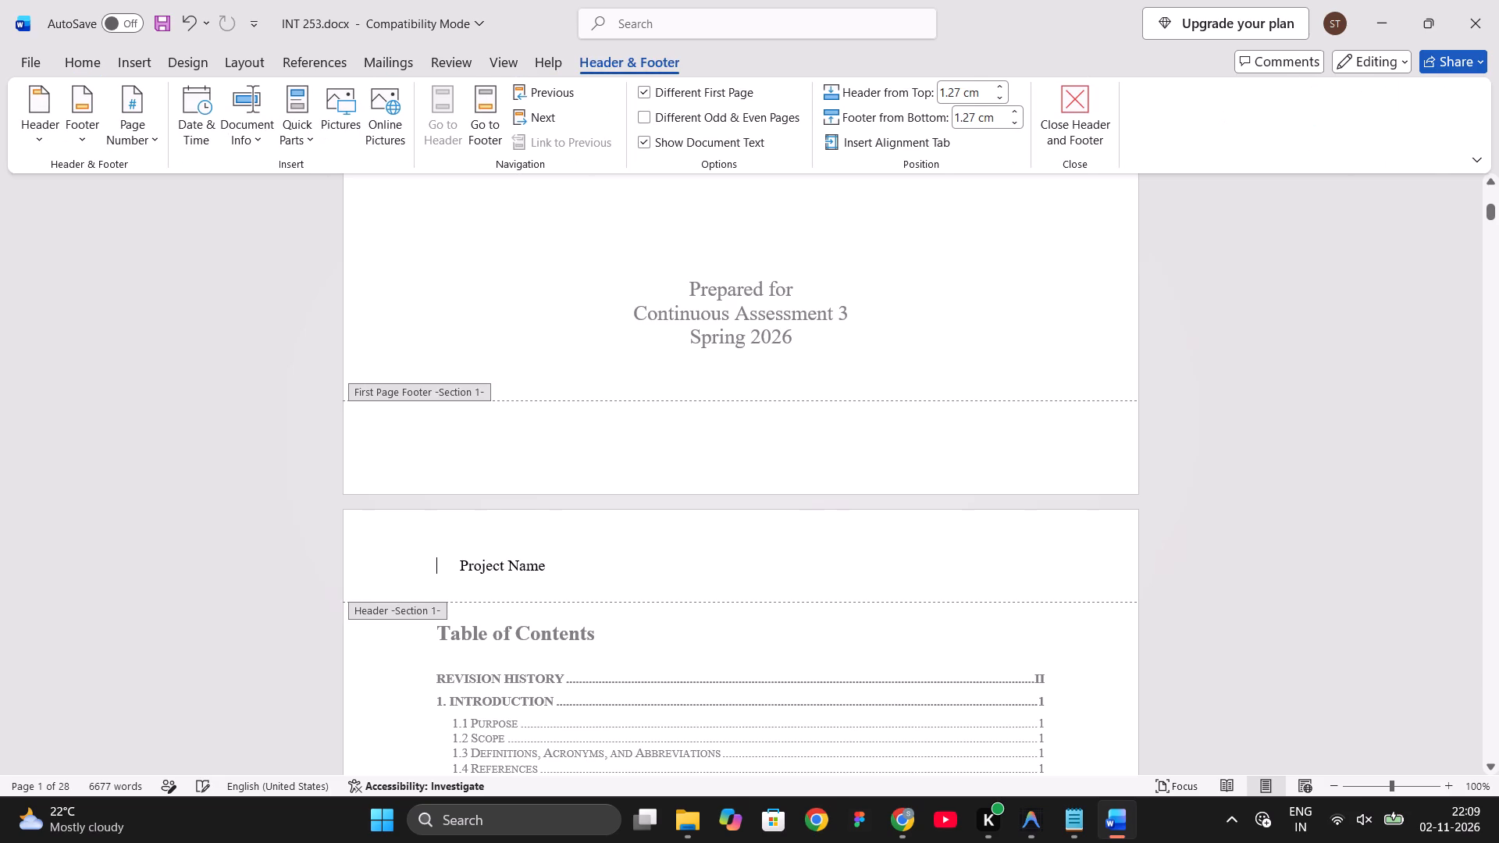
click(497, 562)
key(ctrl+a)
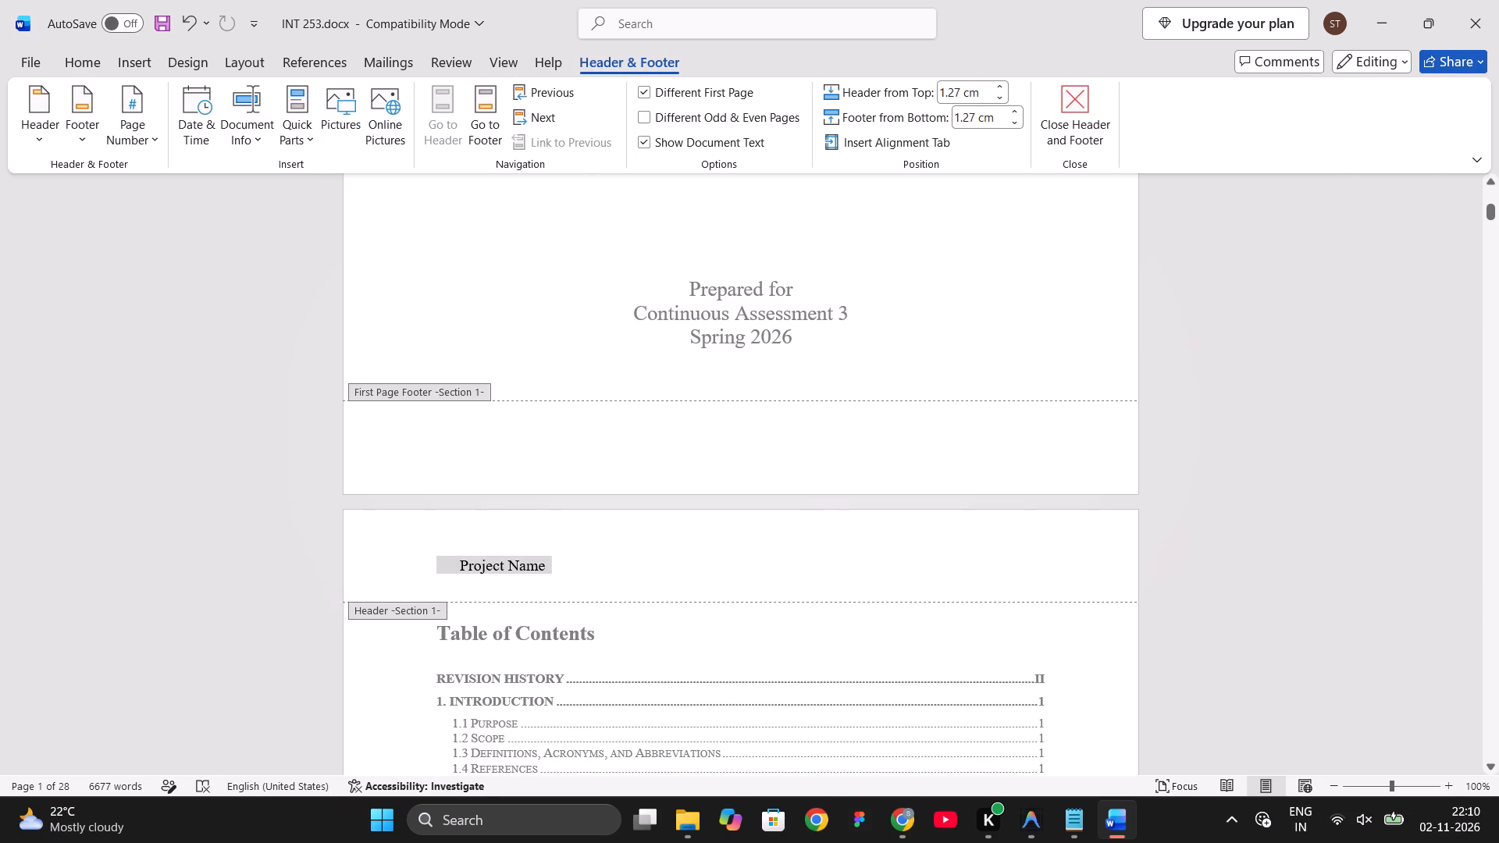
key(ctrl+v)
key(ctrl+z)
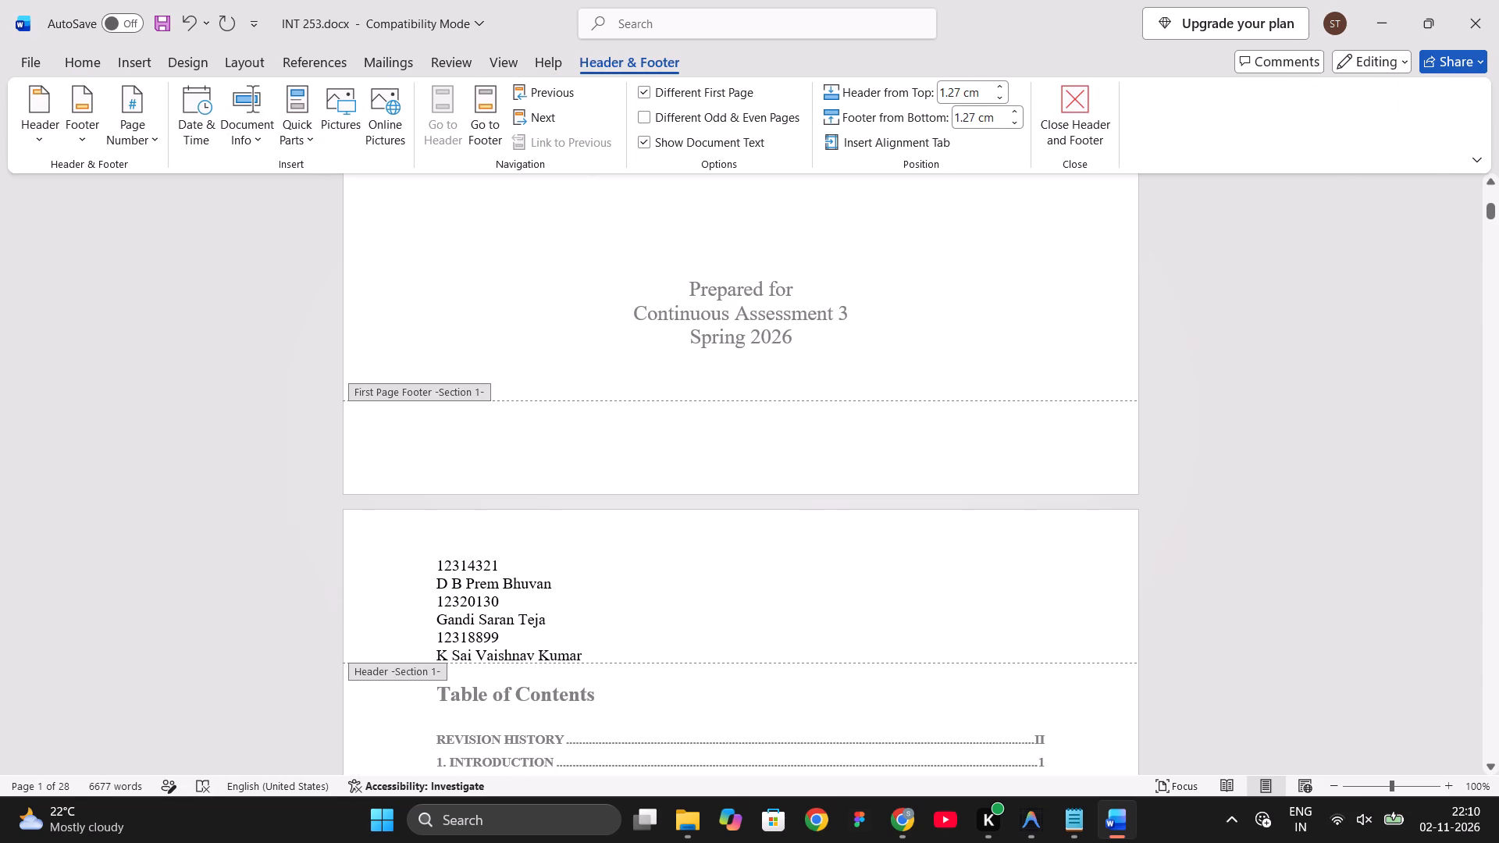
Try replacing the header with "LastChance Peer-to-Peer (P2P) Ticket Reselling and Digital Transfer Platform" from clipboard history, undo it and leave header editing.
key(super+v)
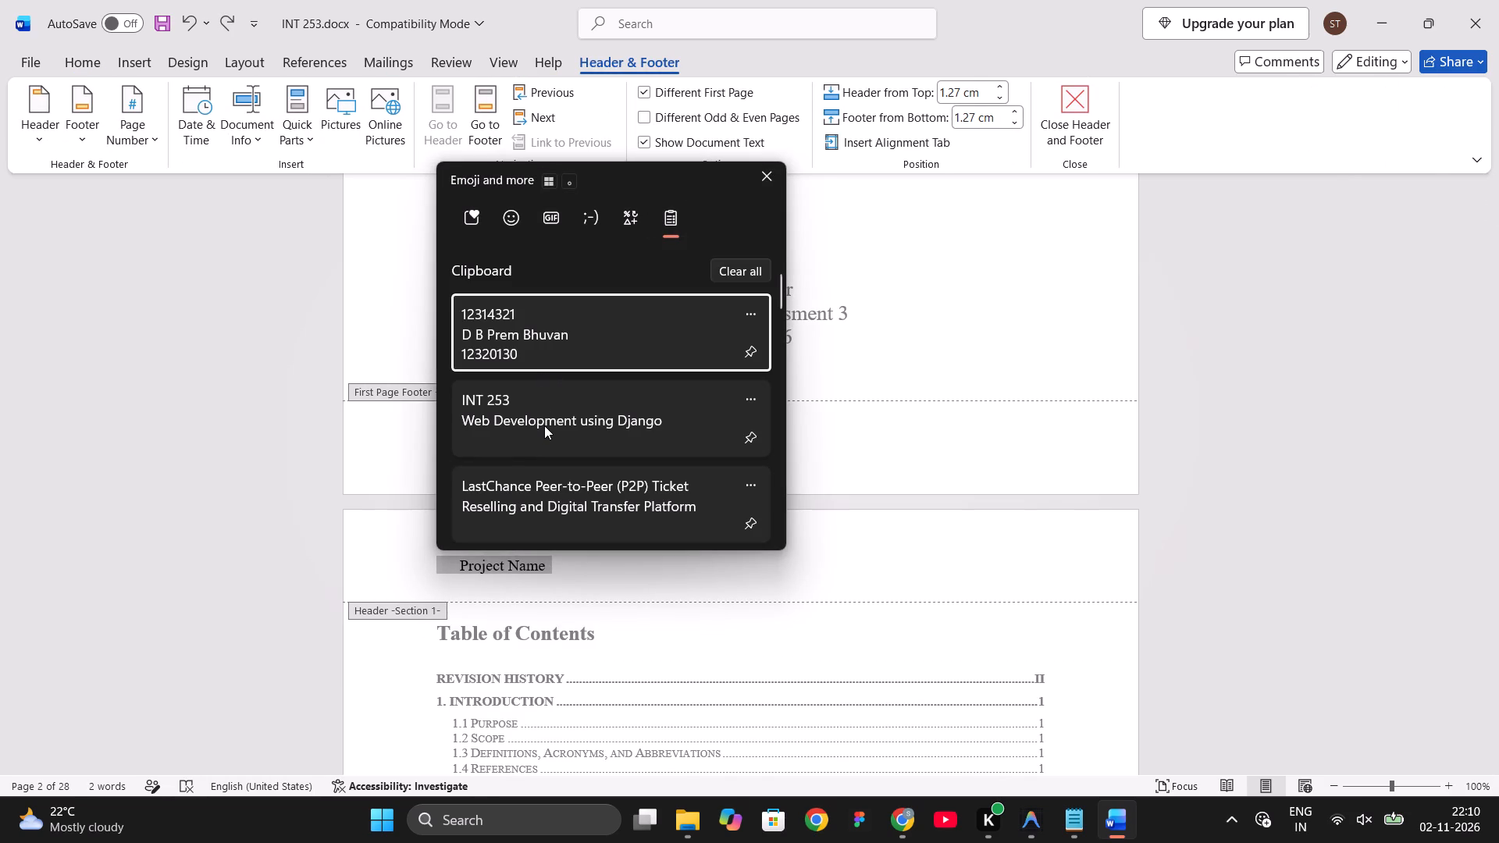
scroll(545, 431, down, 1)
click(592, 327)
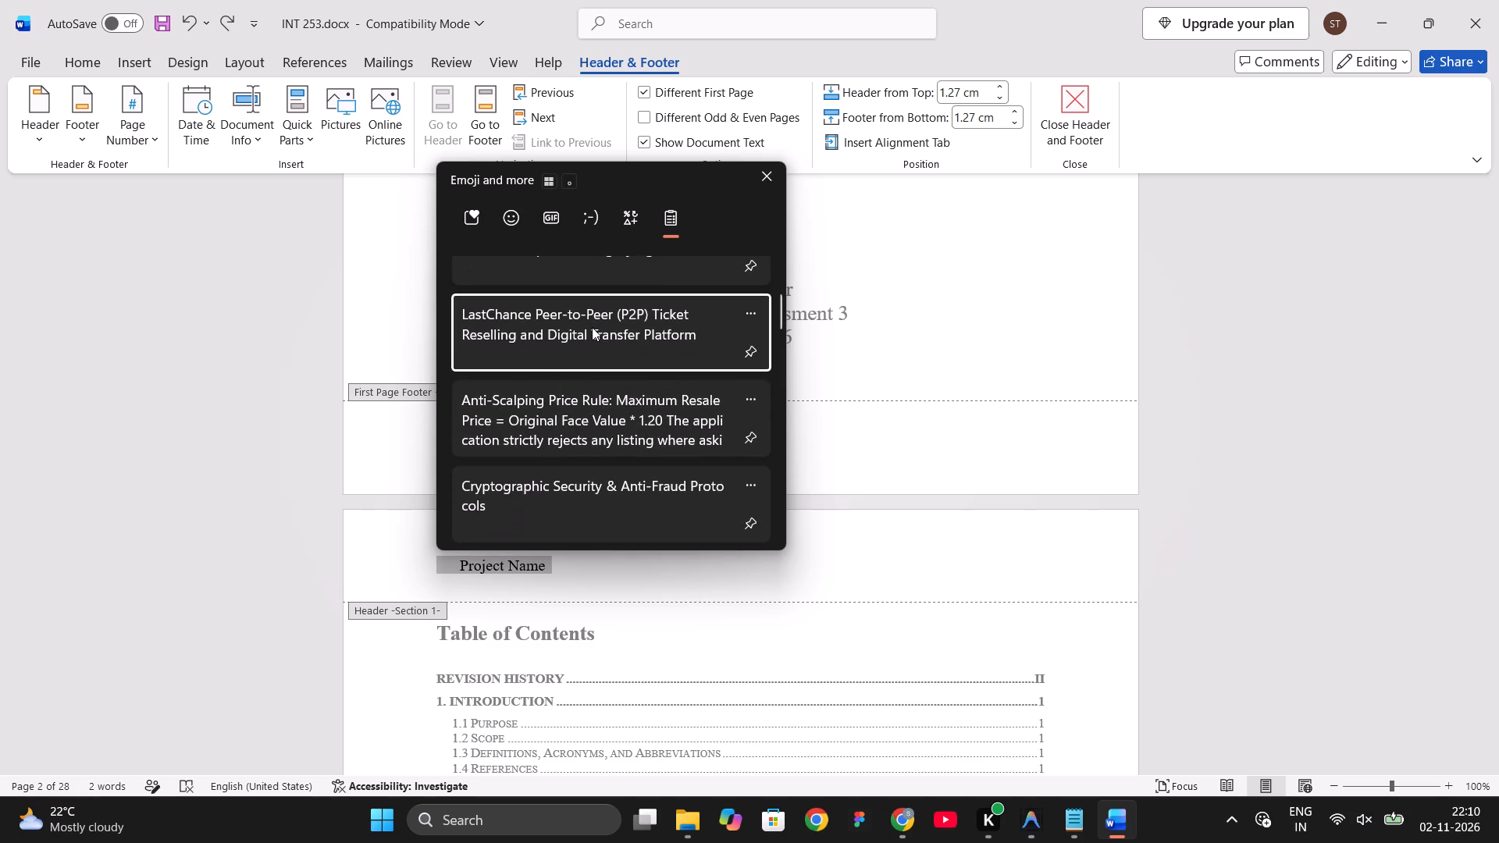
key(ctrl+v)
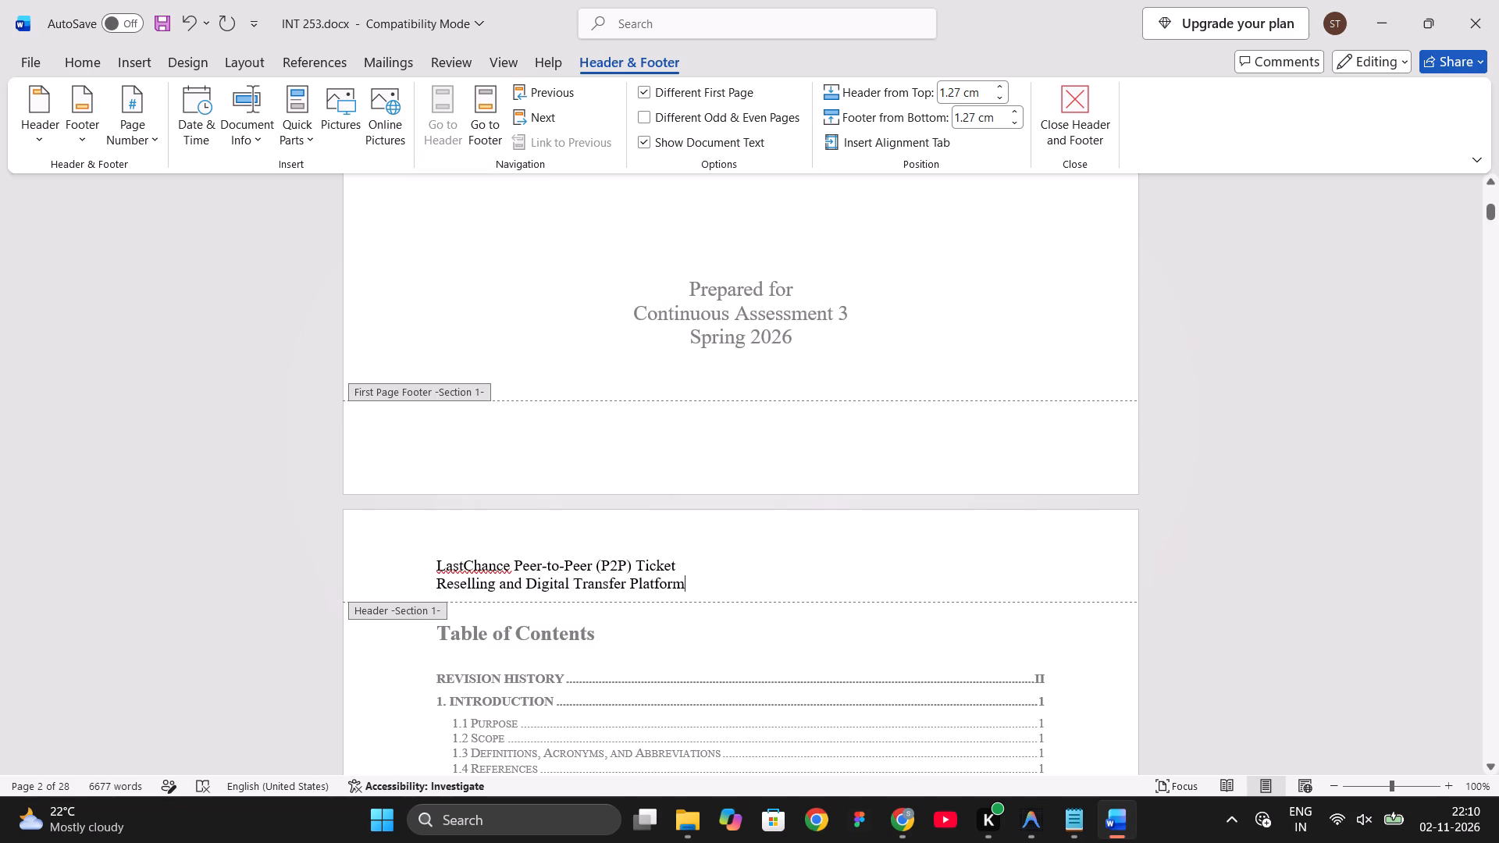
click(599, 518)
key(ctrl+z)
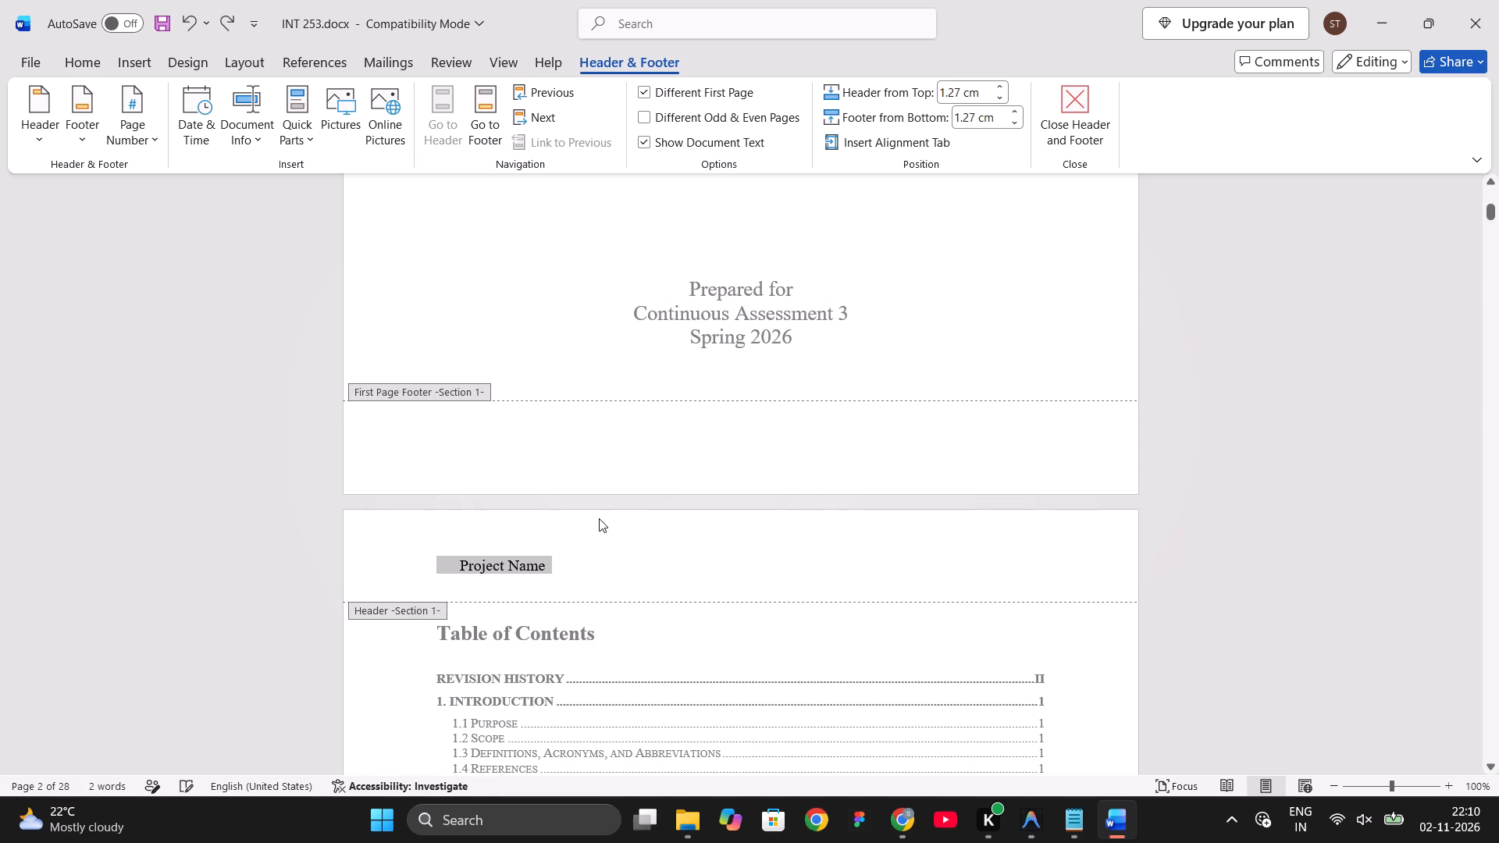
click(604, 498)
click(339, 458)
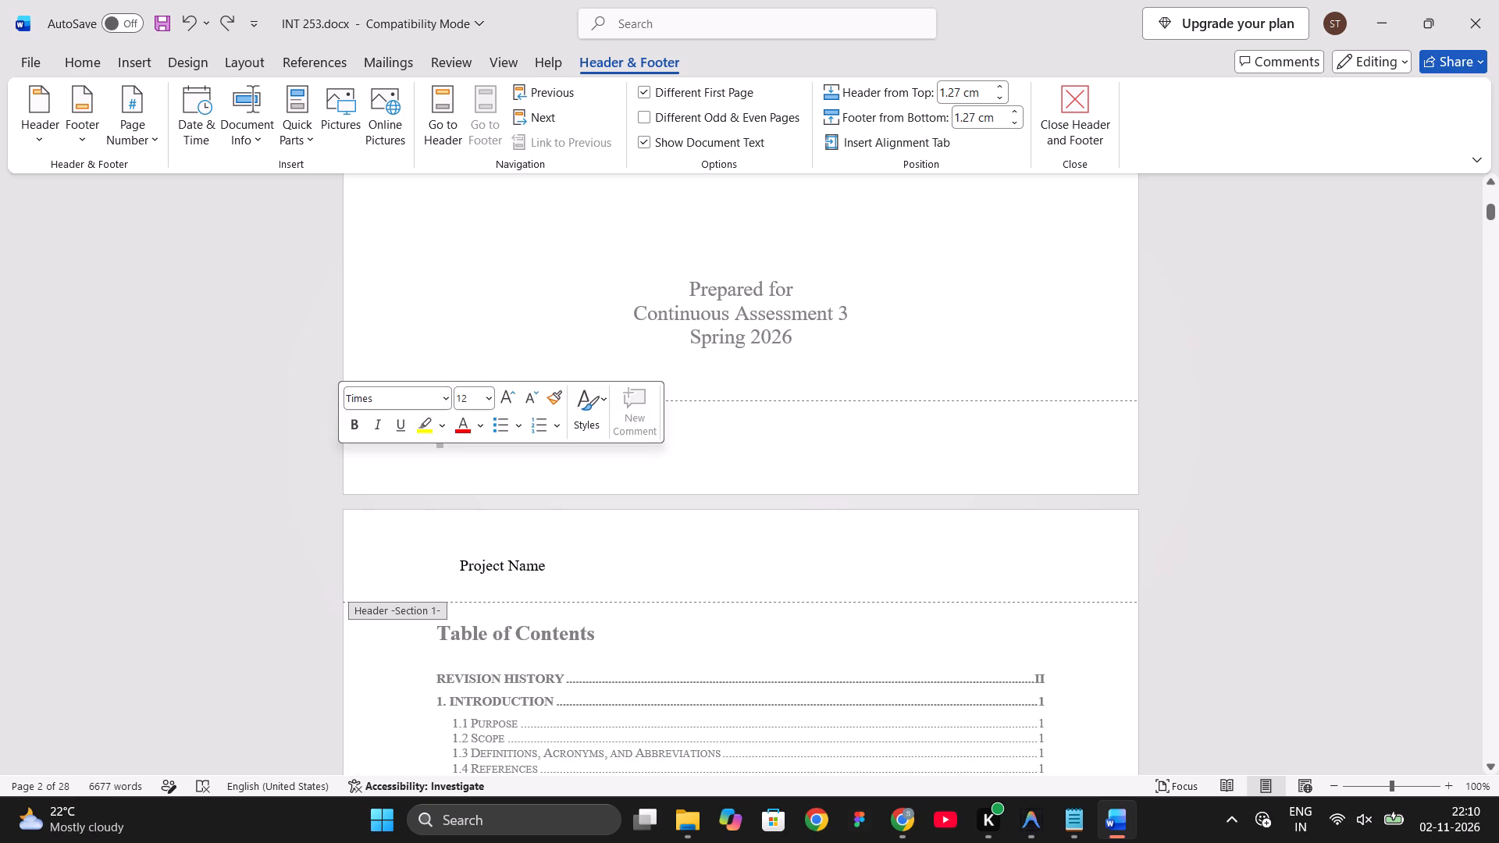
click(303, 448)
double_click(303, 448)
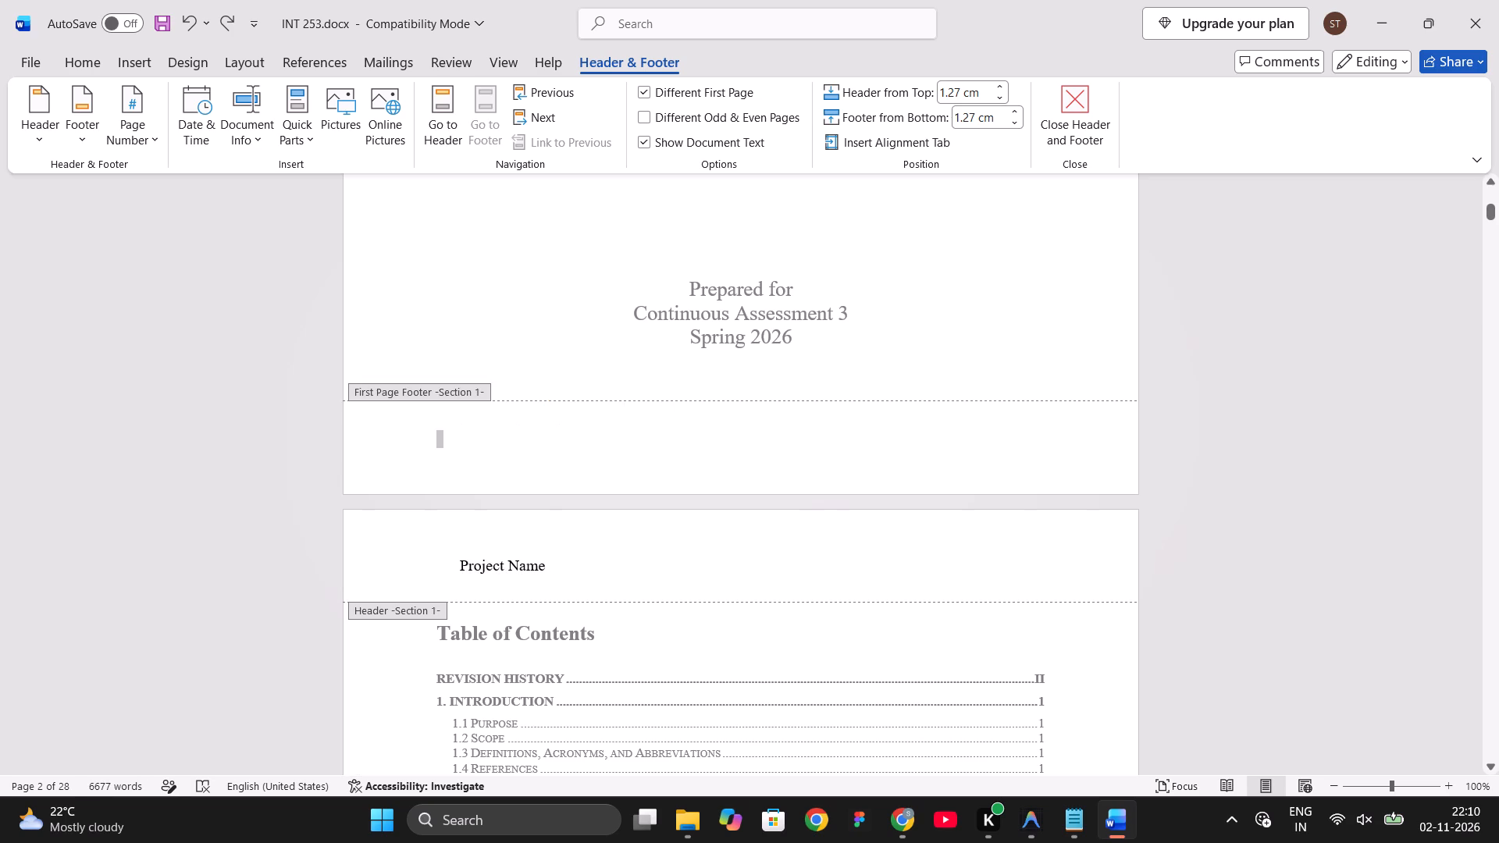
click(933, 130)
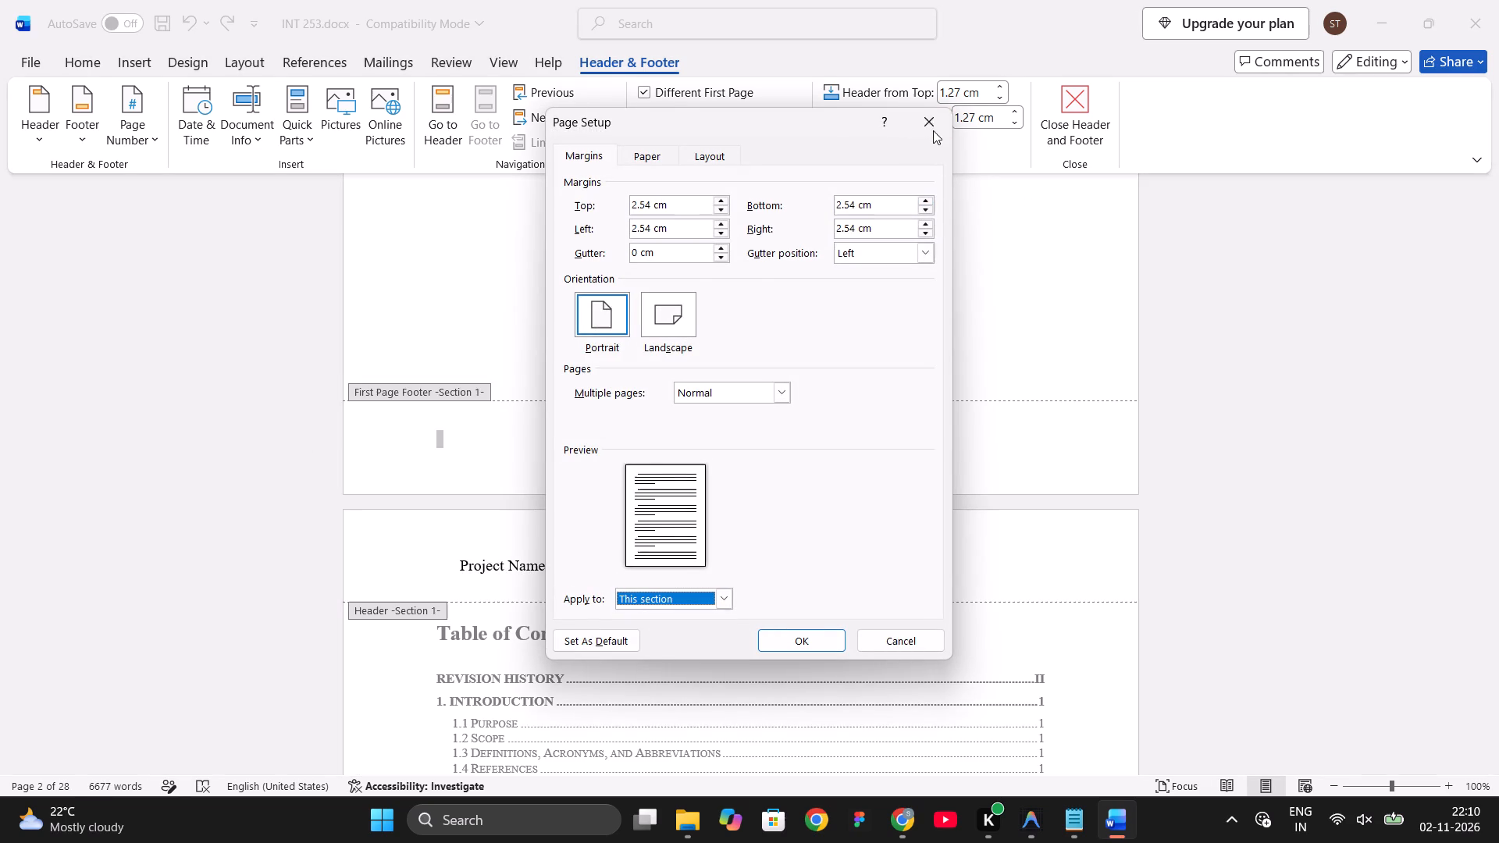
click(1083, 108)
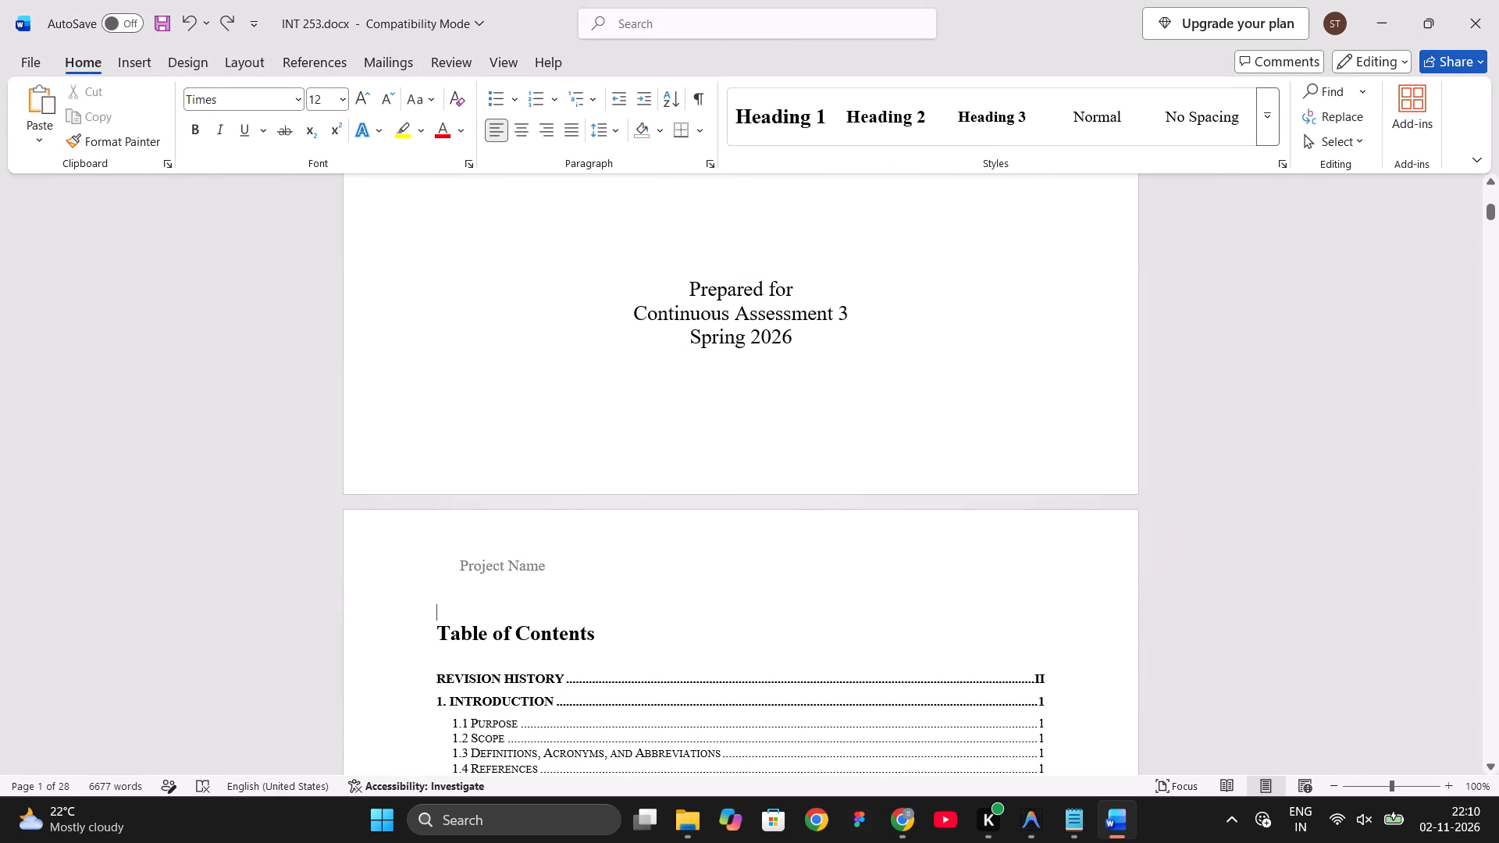
Delete one blank line above the project title on the cover page.
scroll(977, 286, up, 6)
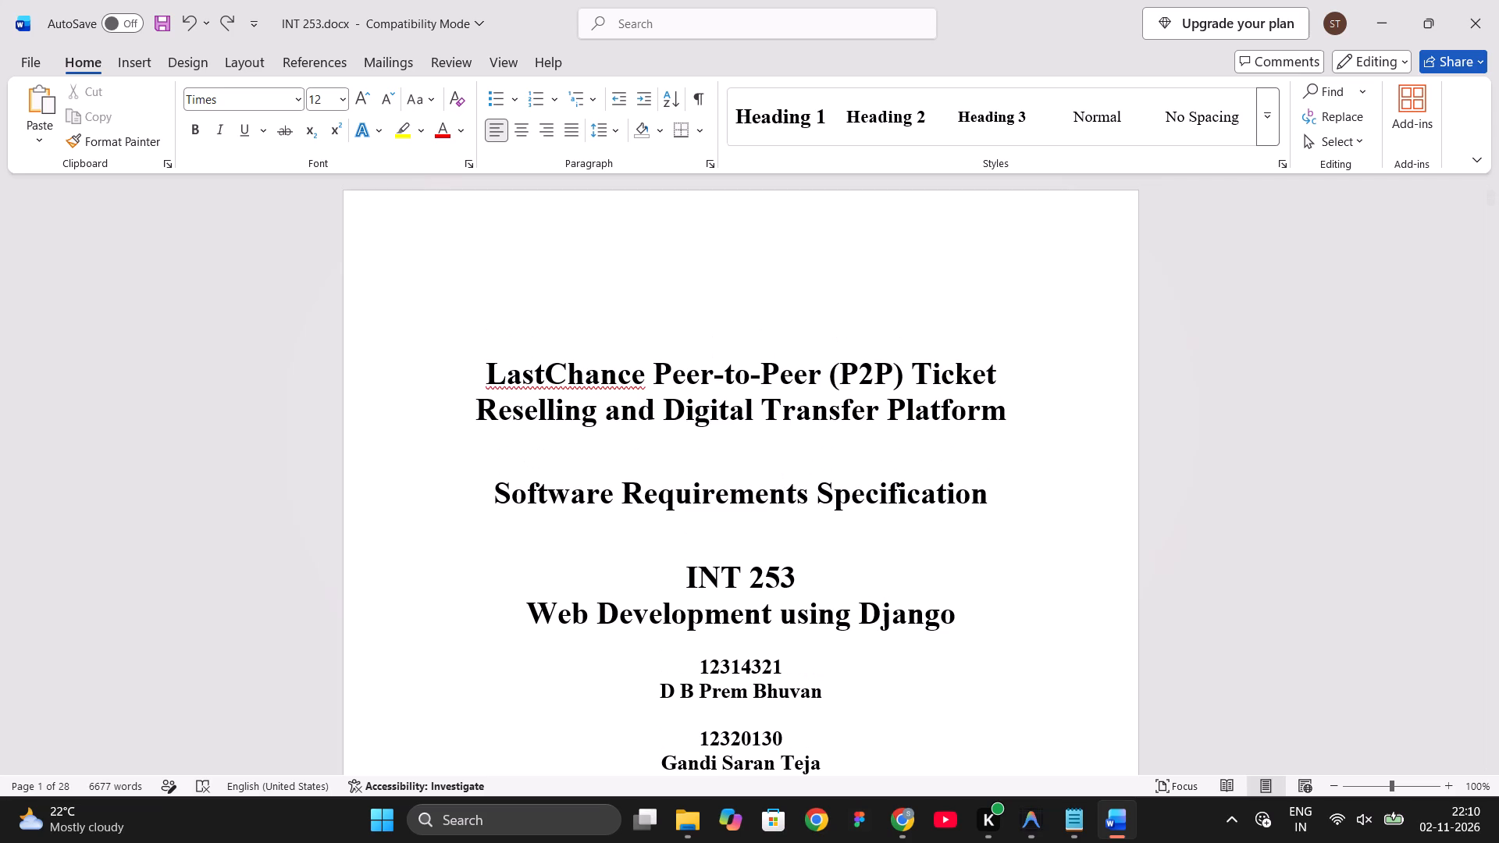
click(749, 283)
key(BackSpace)
key(BackSpace)
key(BackSpace)
key(Down)
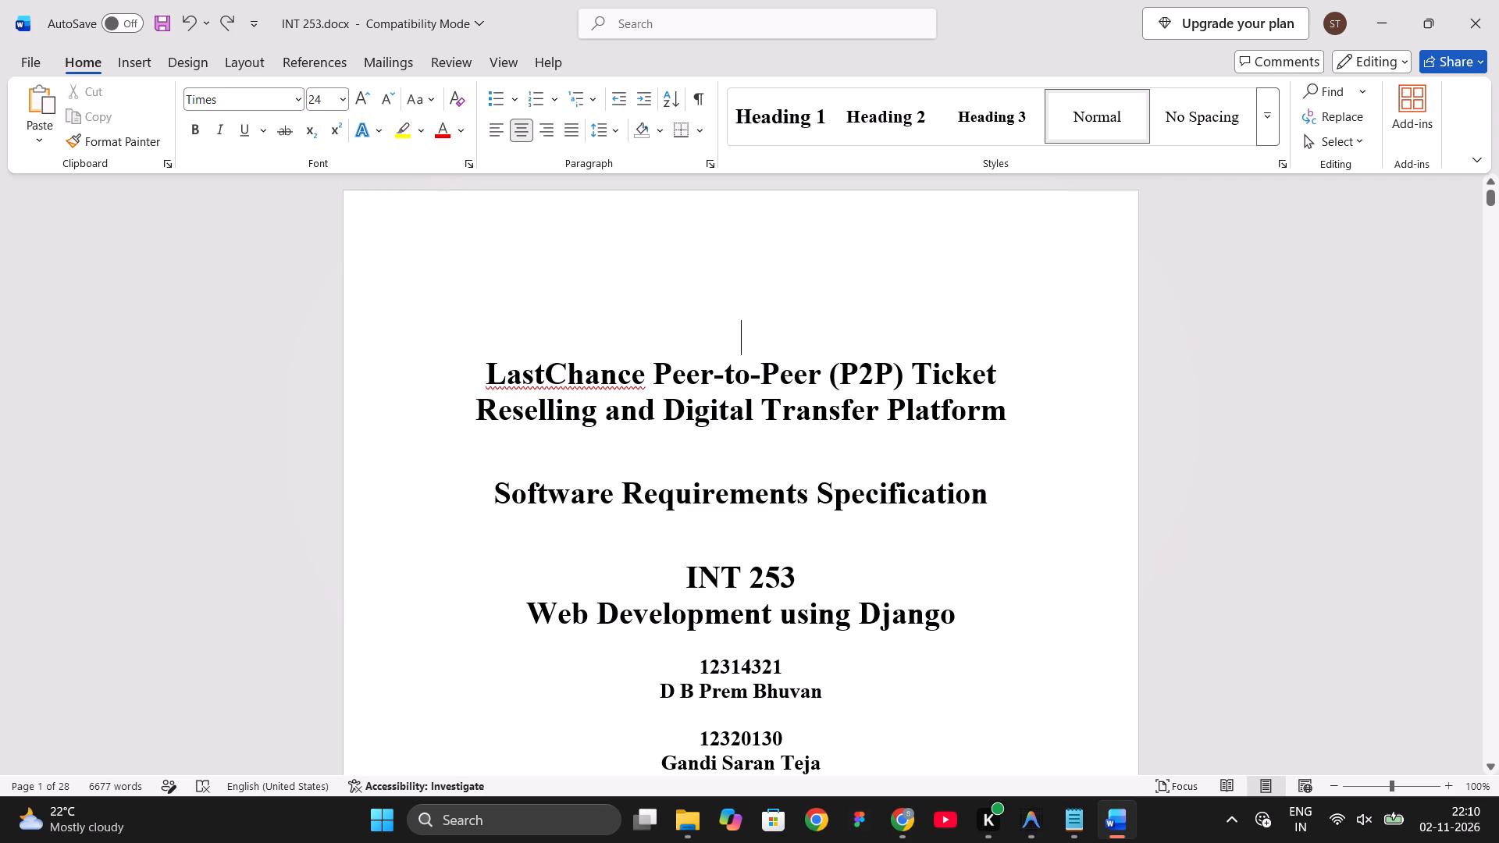
key(Left)
key(Down)
key(BackSpace)
key(BackSpace)
Insert a blank line before the Table of Contents heading to push it off the cover page onto the following page.
scroll(749, 283, down, 2)
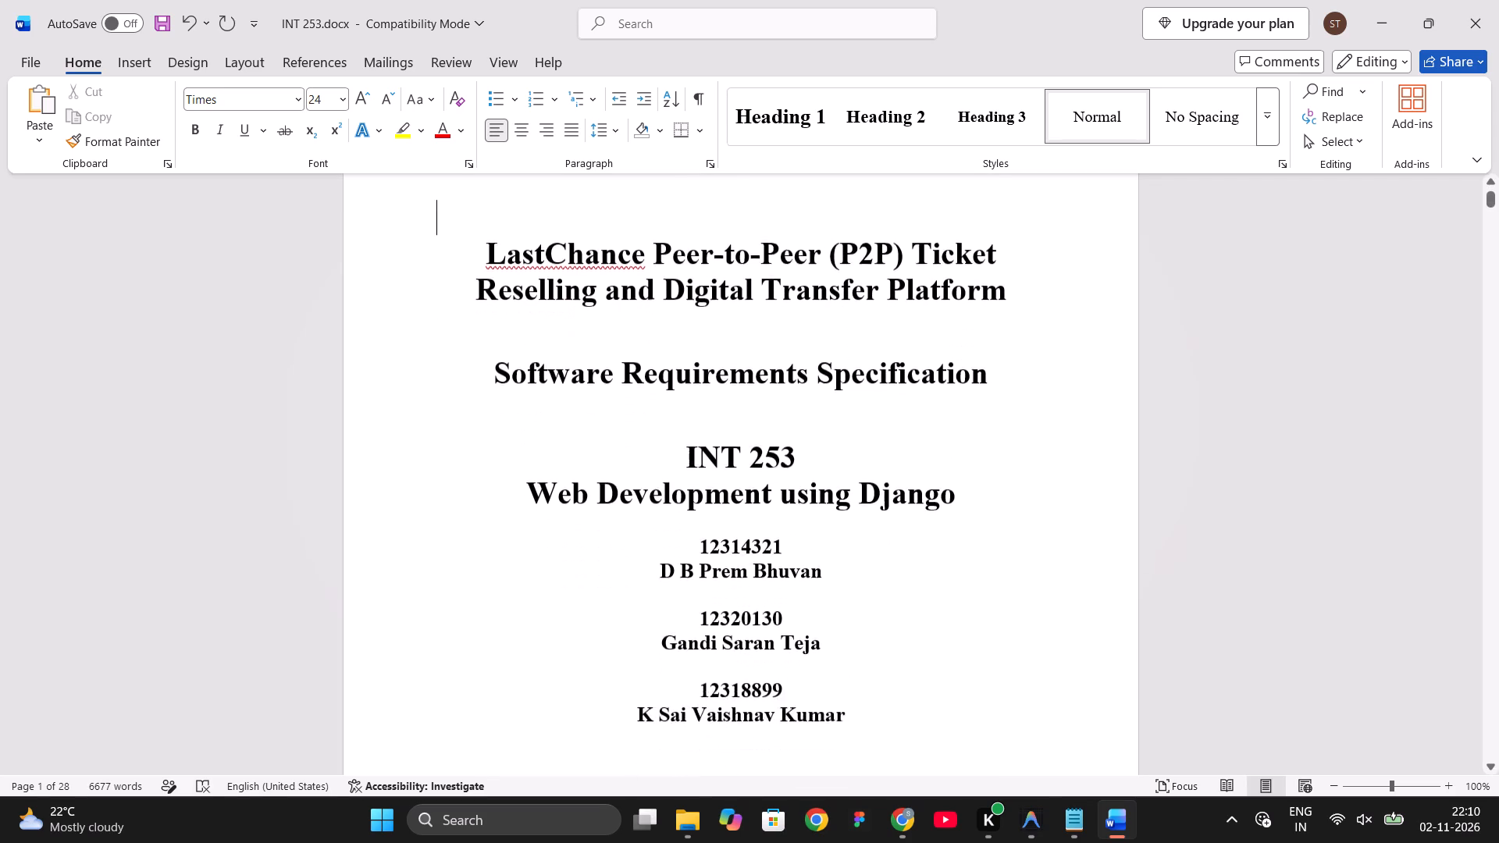
scroll(749, 283, down, 2)
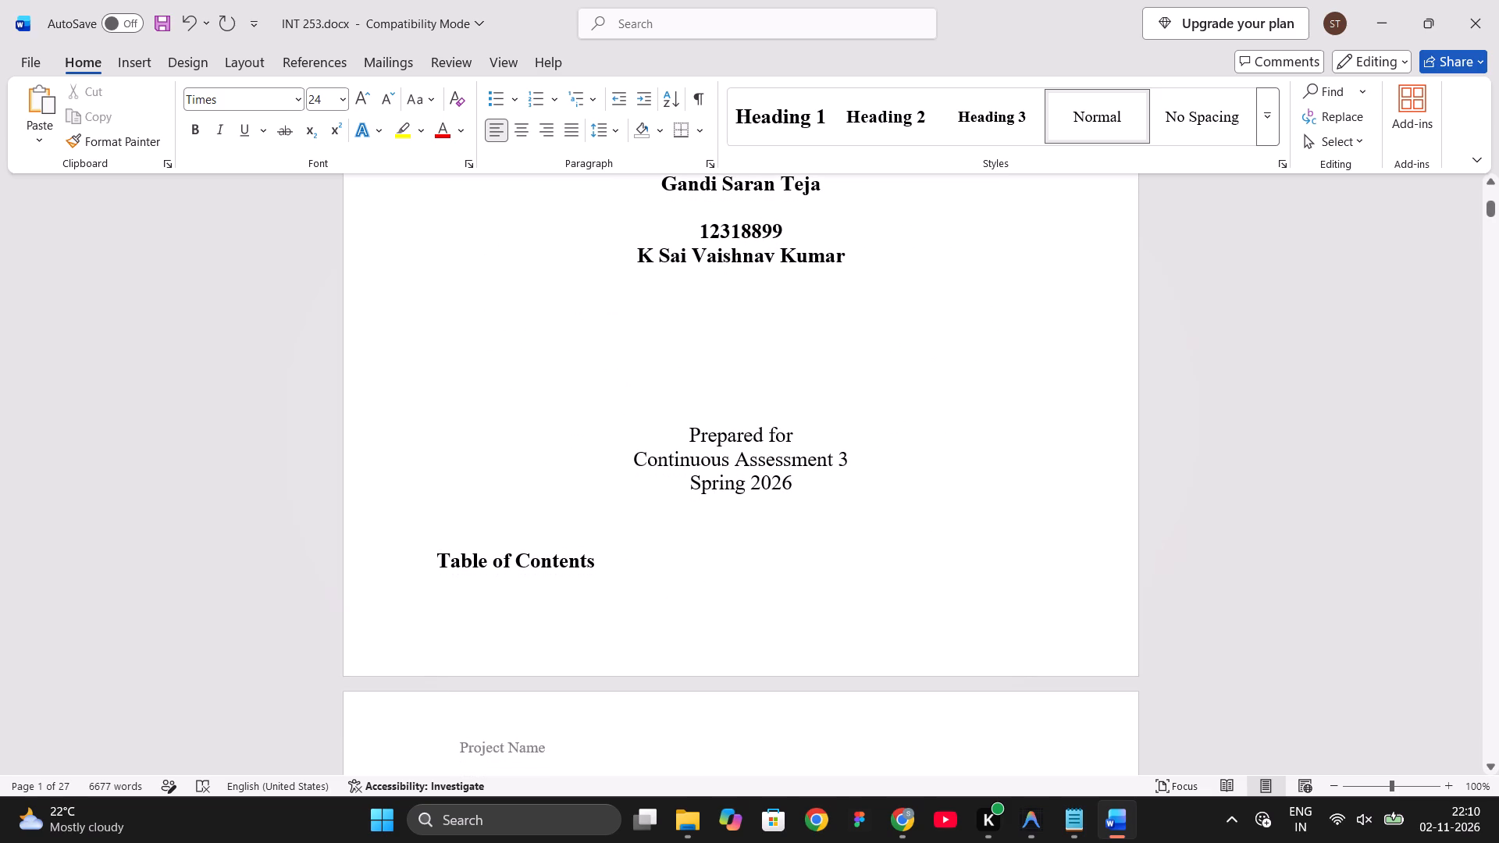
click(802, 532)
key(Return)
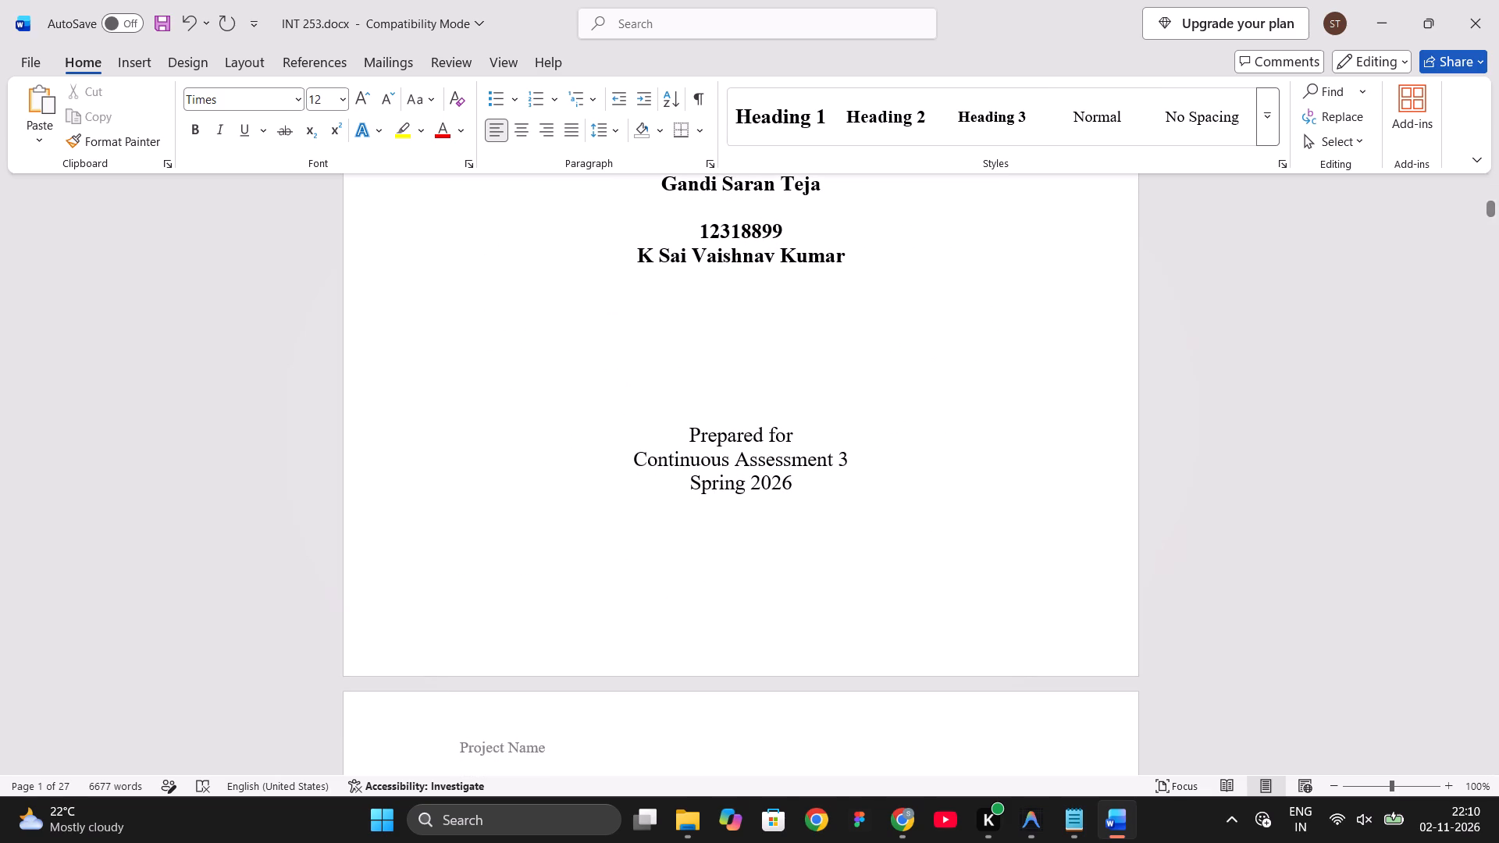
Examine the layout and content of the whole report, from the table of contents through Appendix 2.
scroll(802, 532, down, 3)
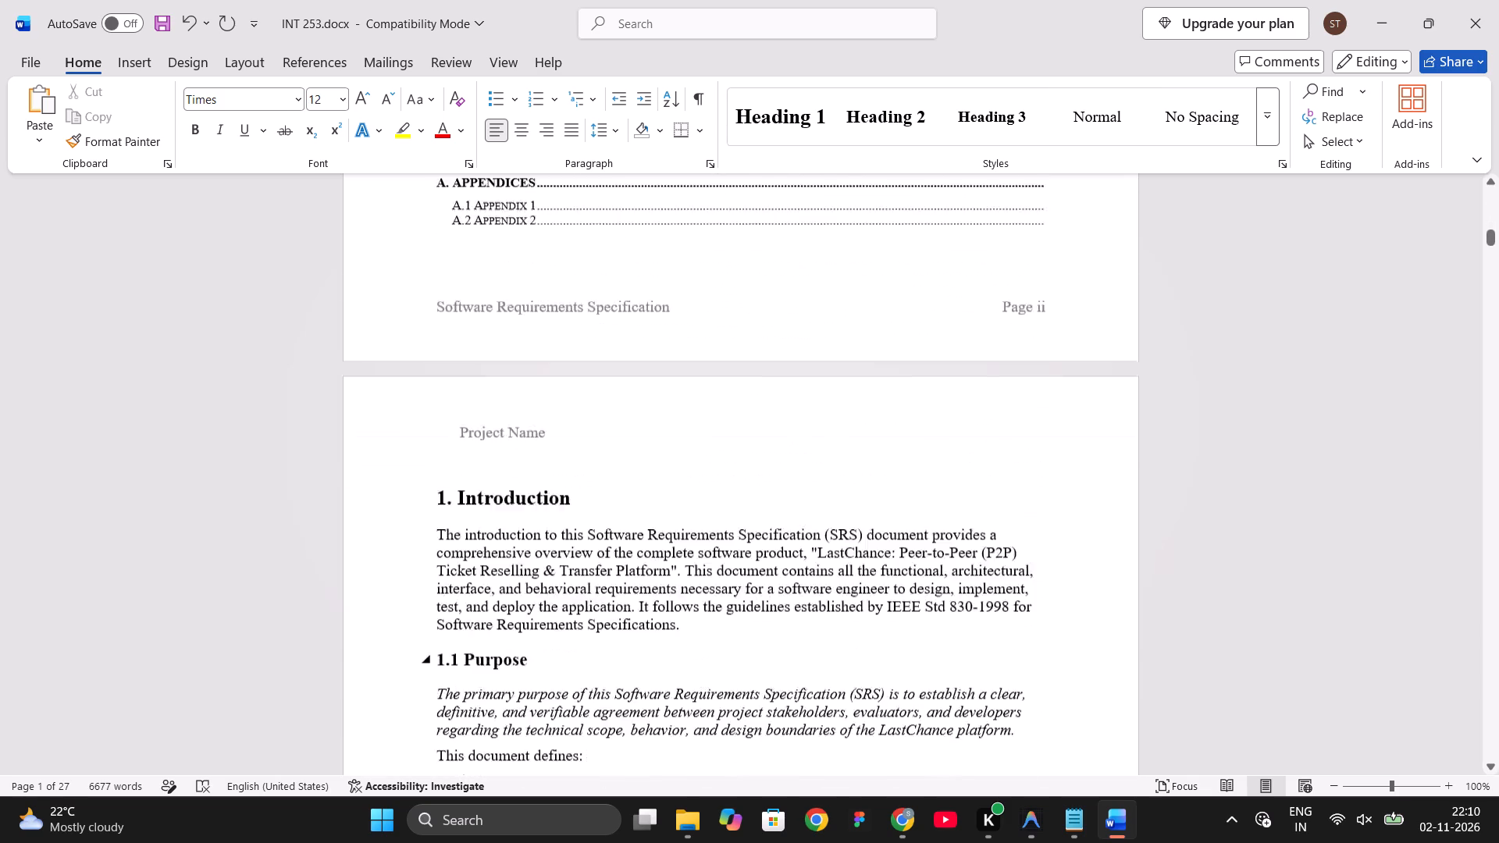
scroll(802, 532, down, 7)
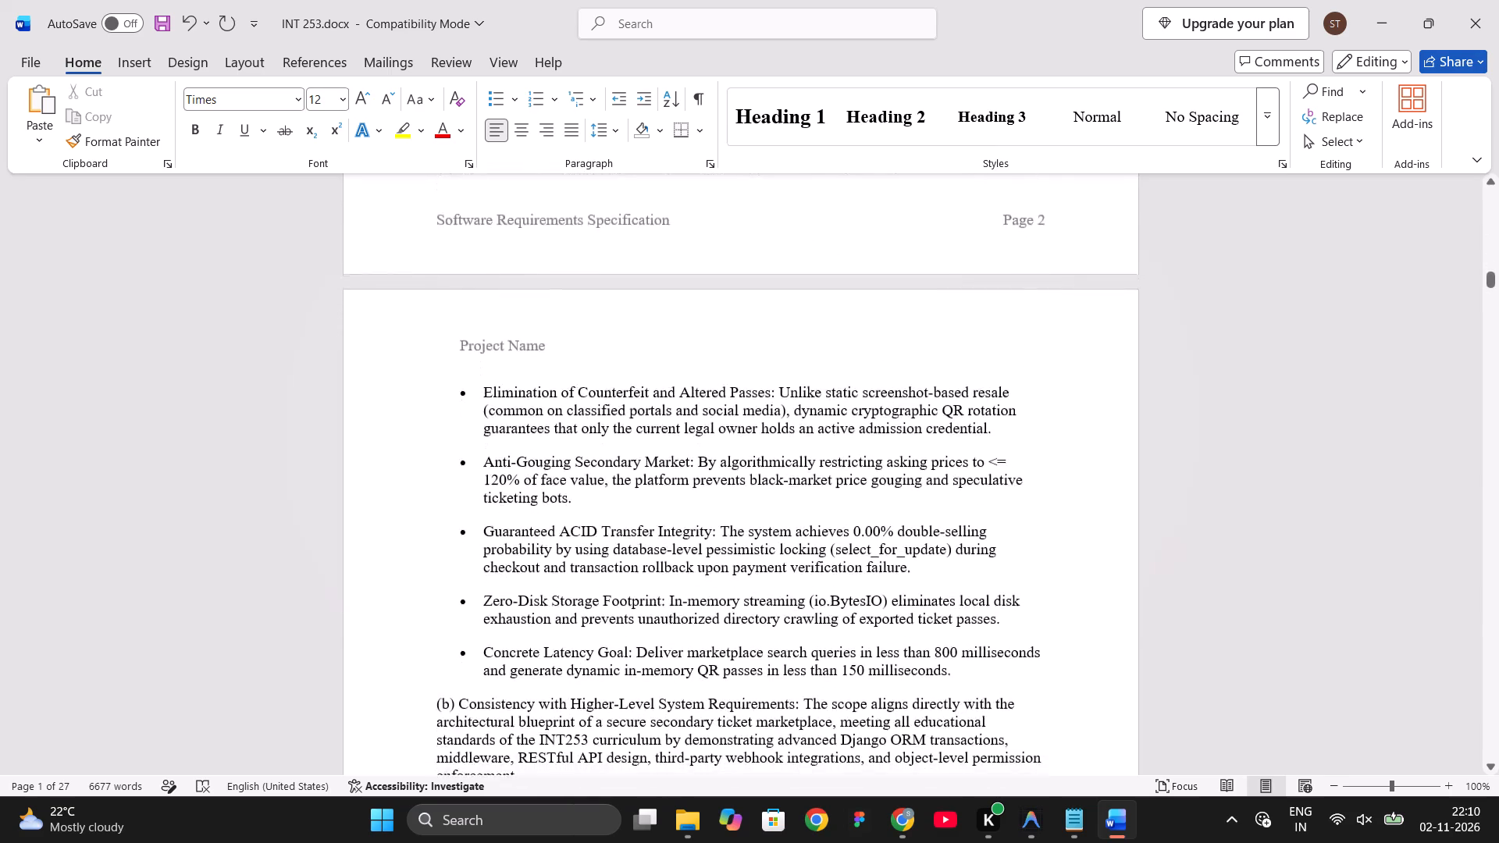
scroll(802, 532, down, 7)
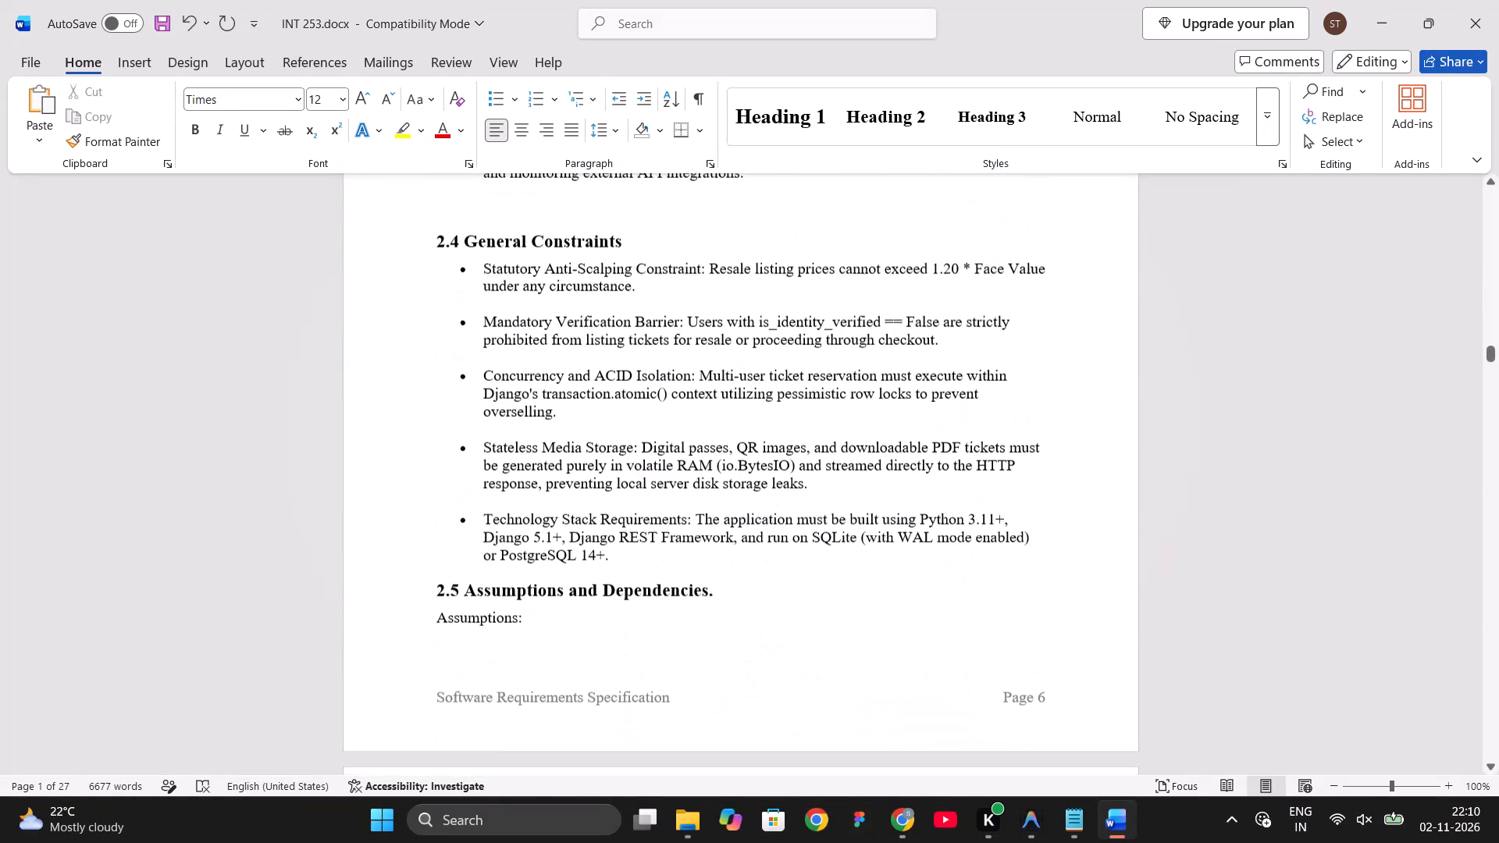
scroll(802, 532, down, 1)
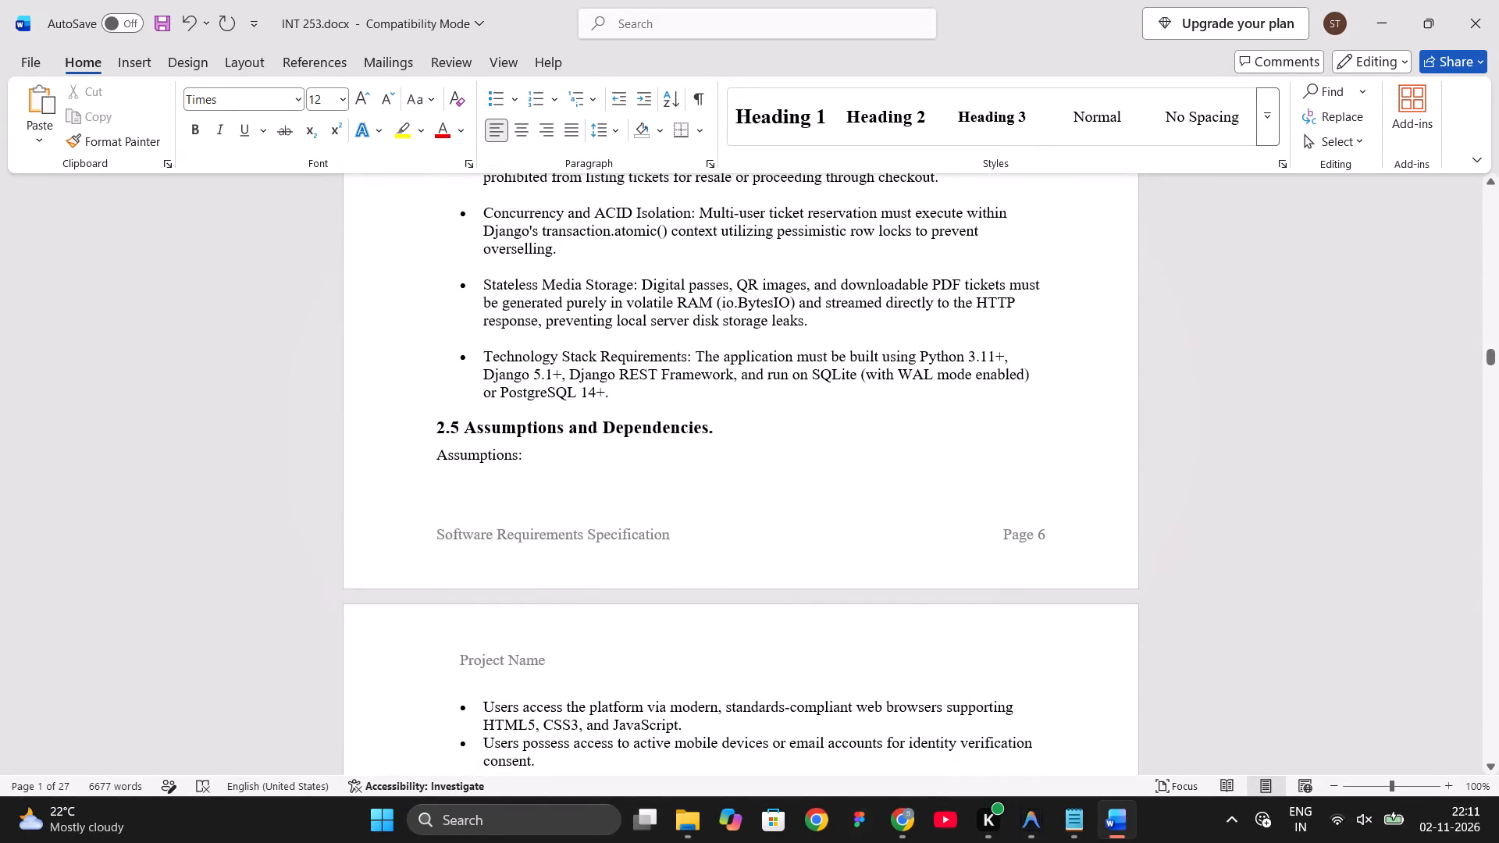
scroll(691, 412, down, 1)
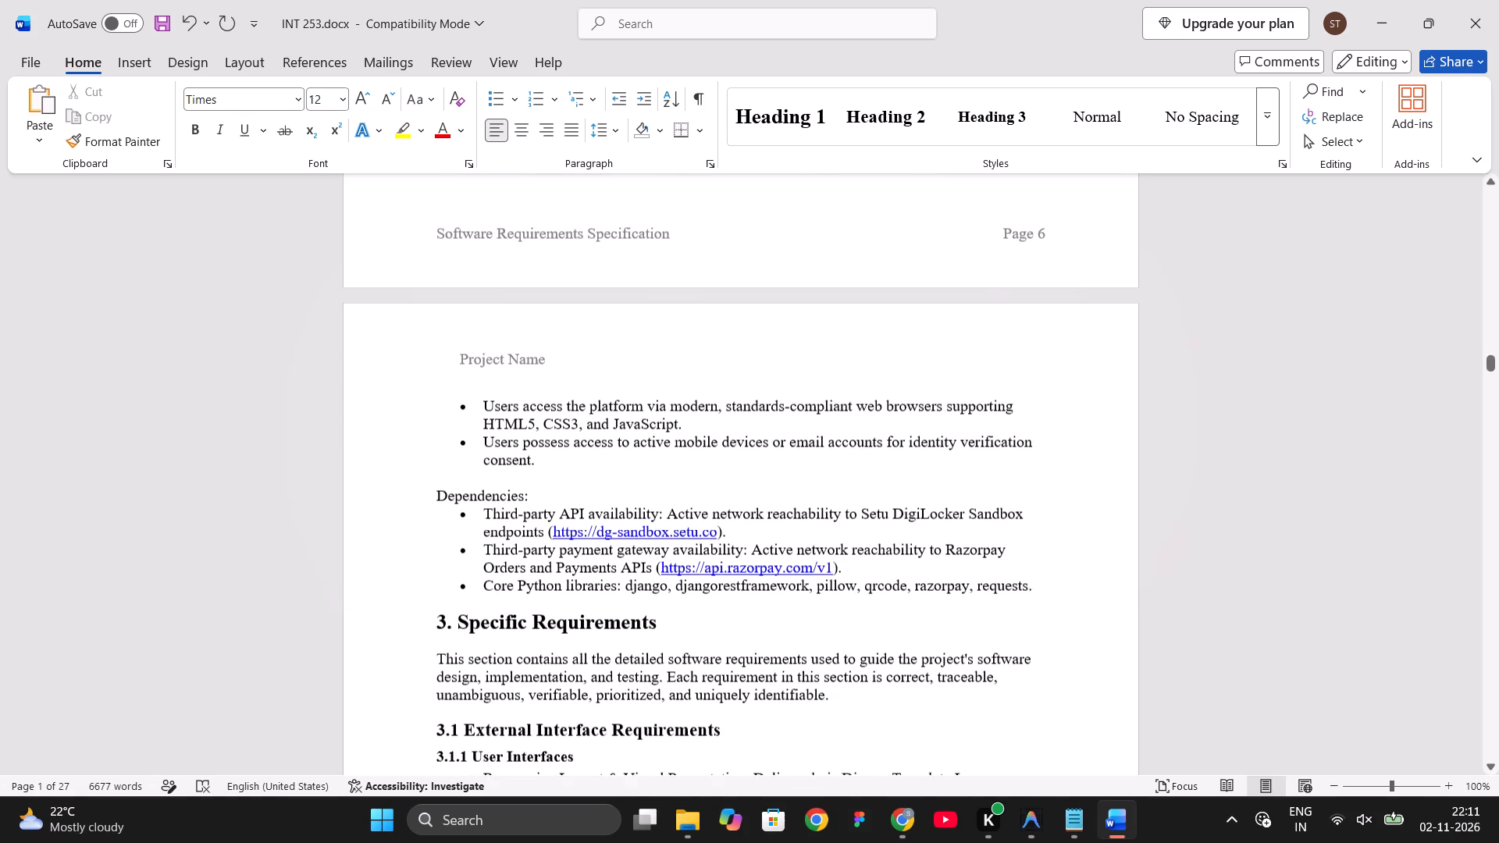
scroll(691, 412, down, 4)
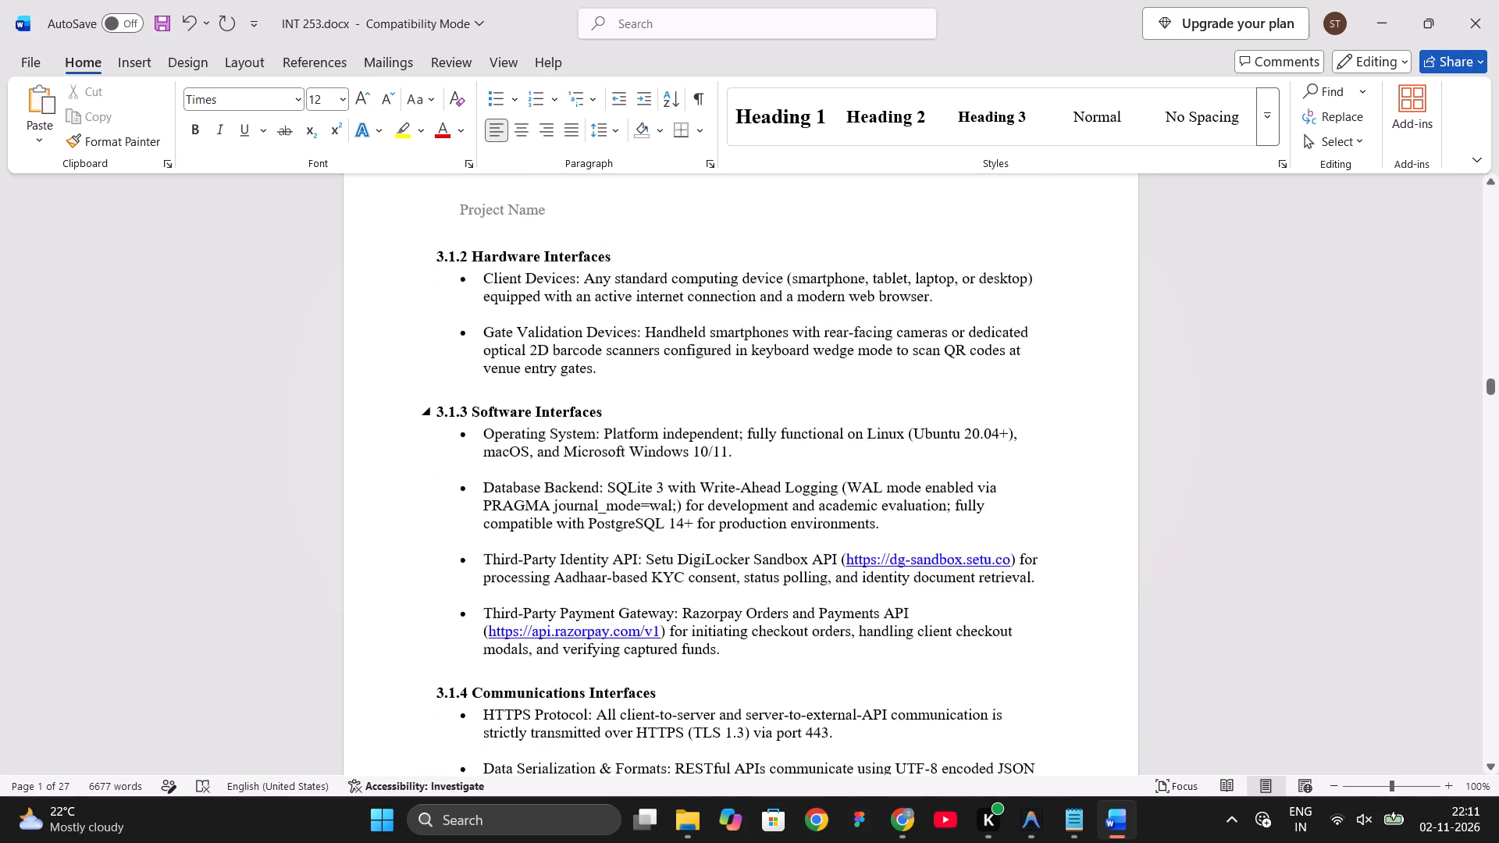
scroll(691, 412, down, 6)
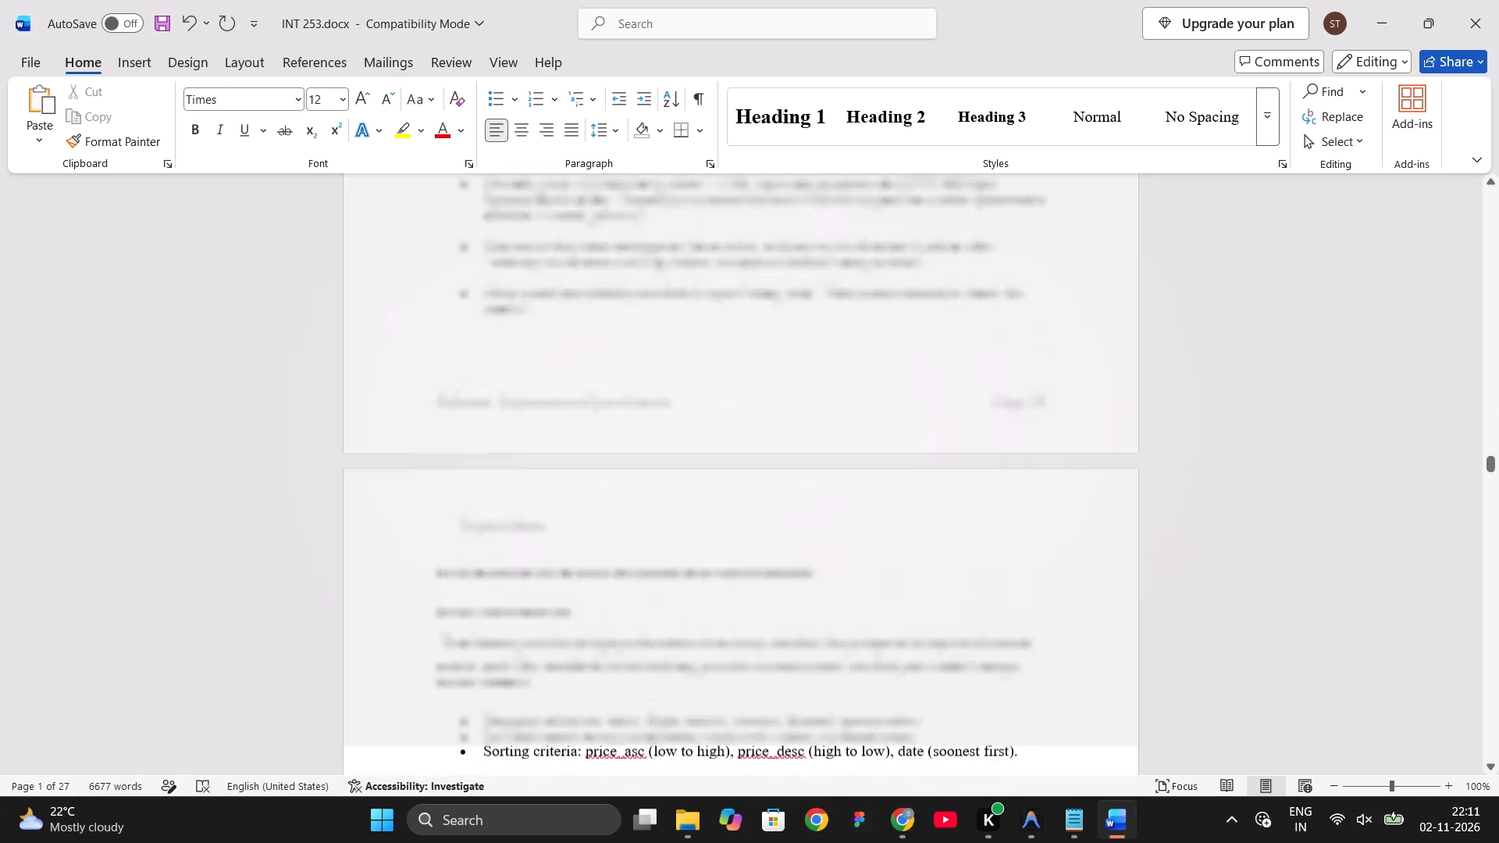
scroll(691, 412, down, 6)
scroll(691, 412, up, 1)
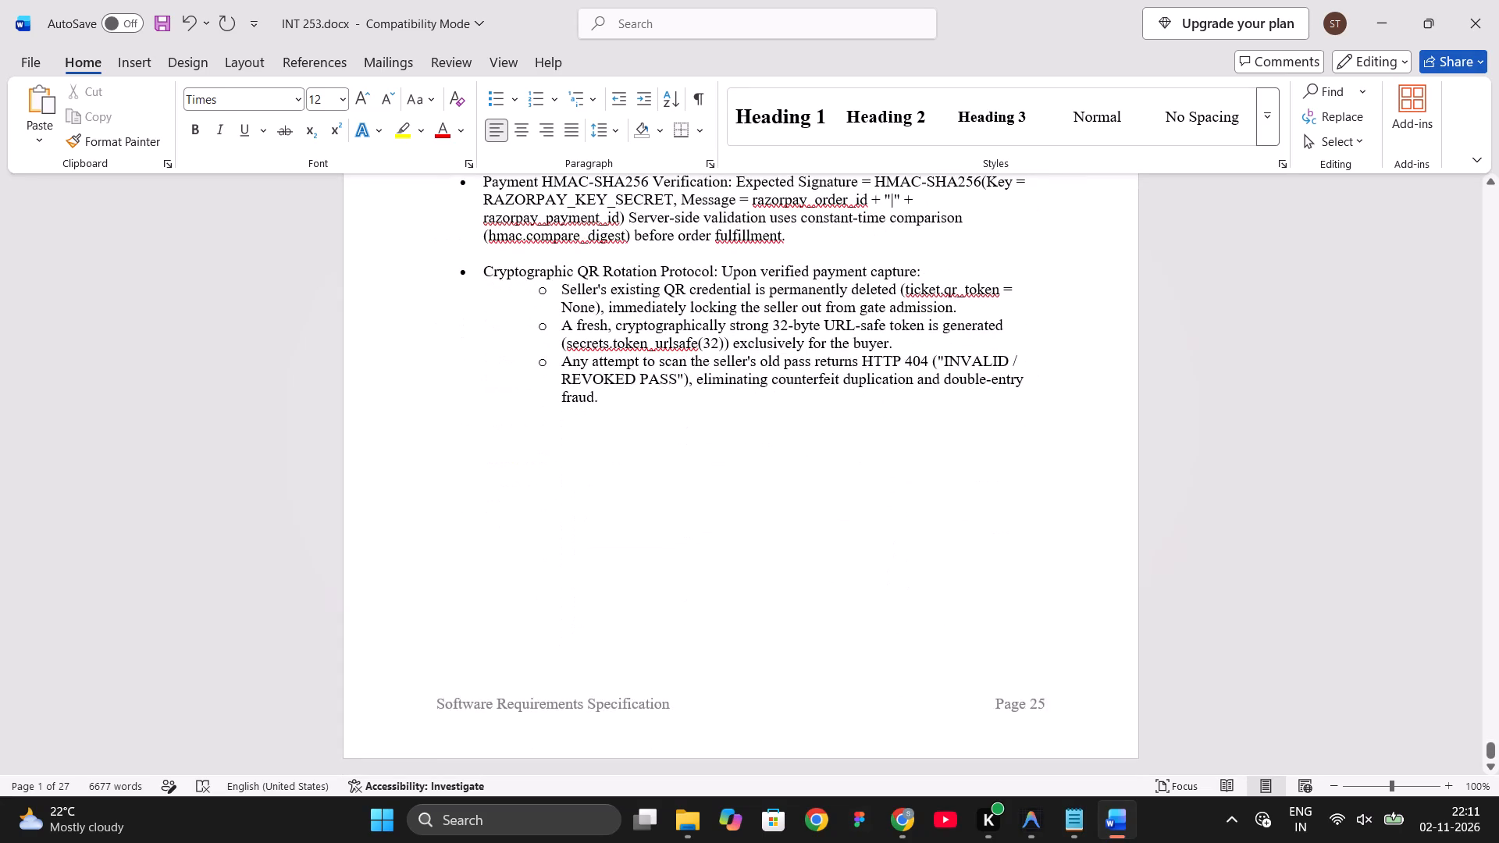
scroll(691, 412, up, 1)
scroll(691, 412, down, 3)
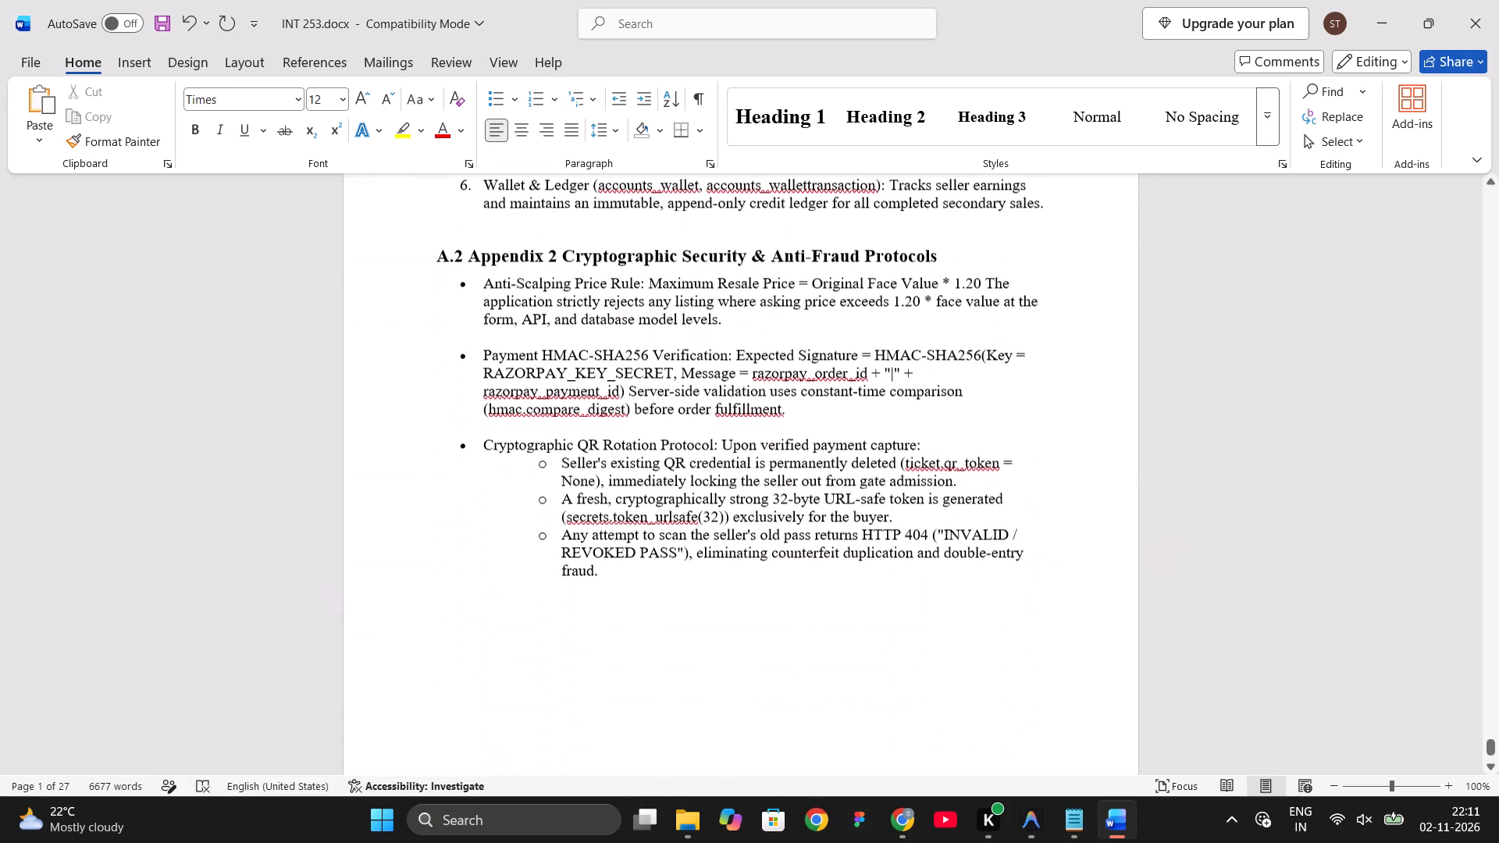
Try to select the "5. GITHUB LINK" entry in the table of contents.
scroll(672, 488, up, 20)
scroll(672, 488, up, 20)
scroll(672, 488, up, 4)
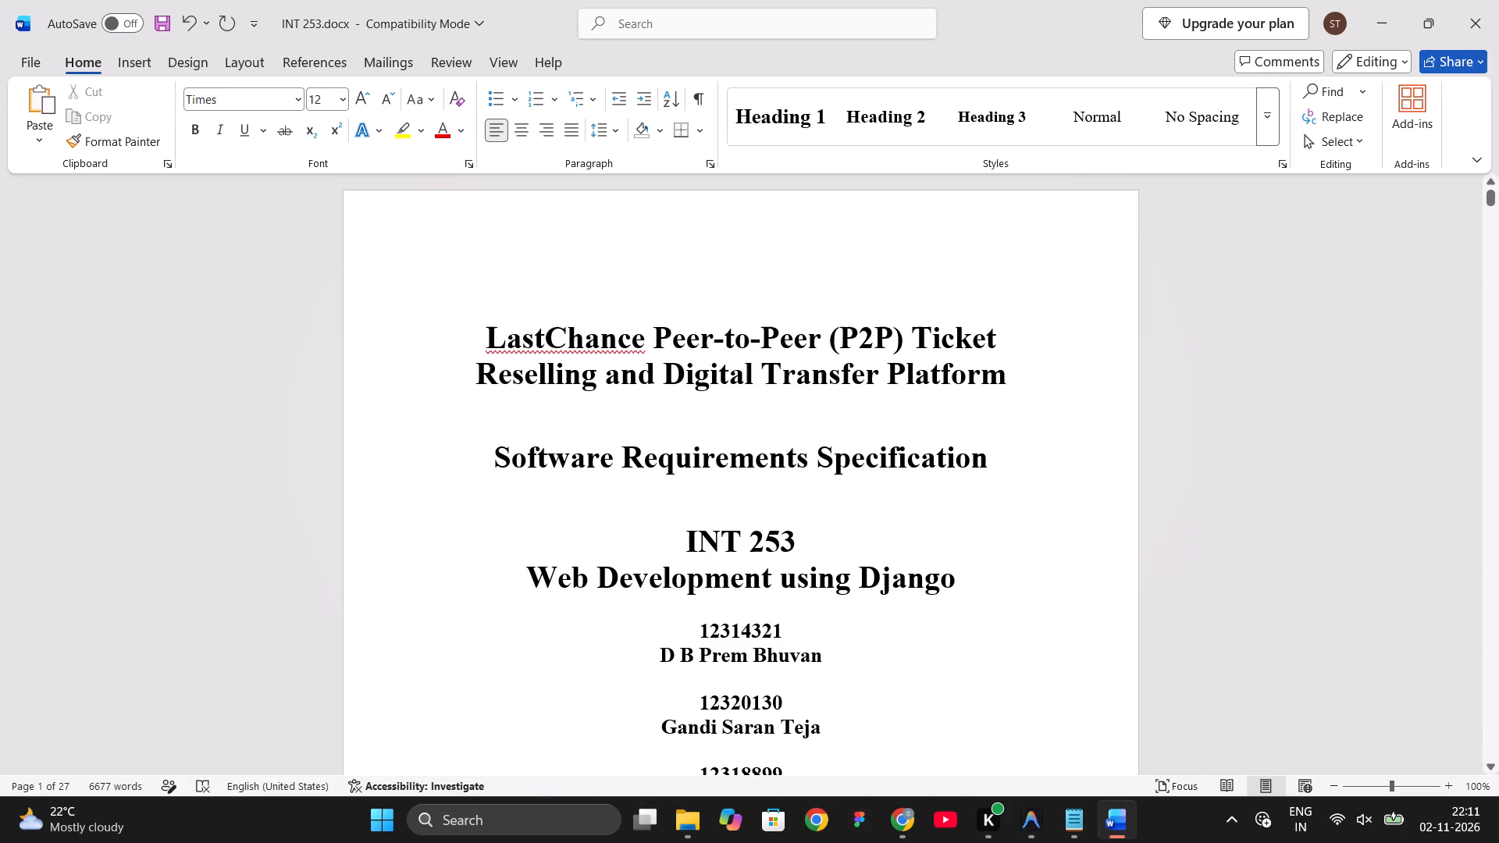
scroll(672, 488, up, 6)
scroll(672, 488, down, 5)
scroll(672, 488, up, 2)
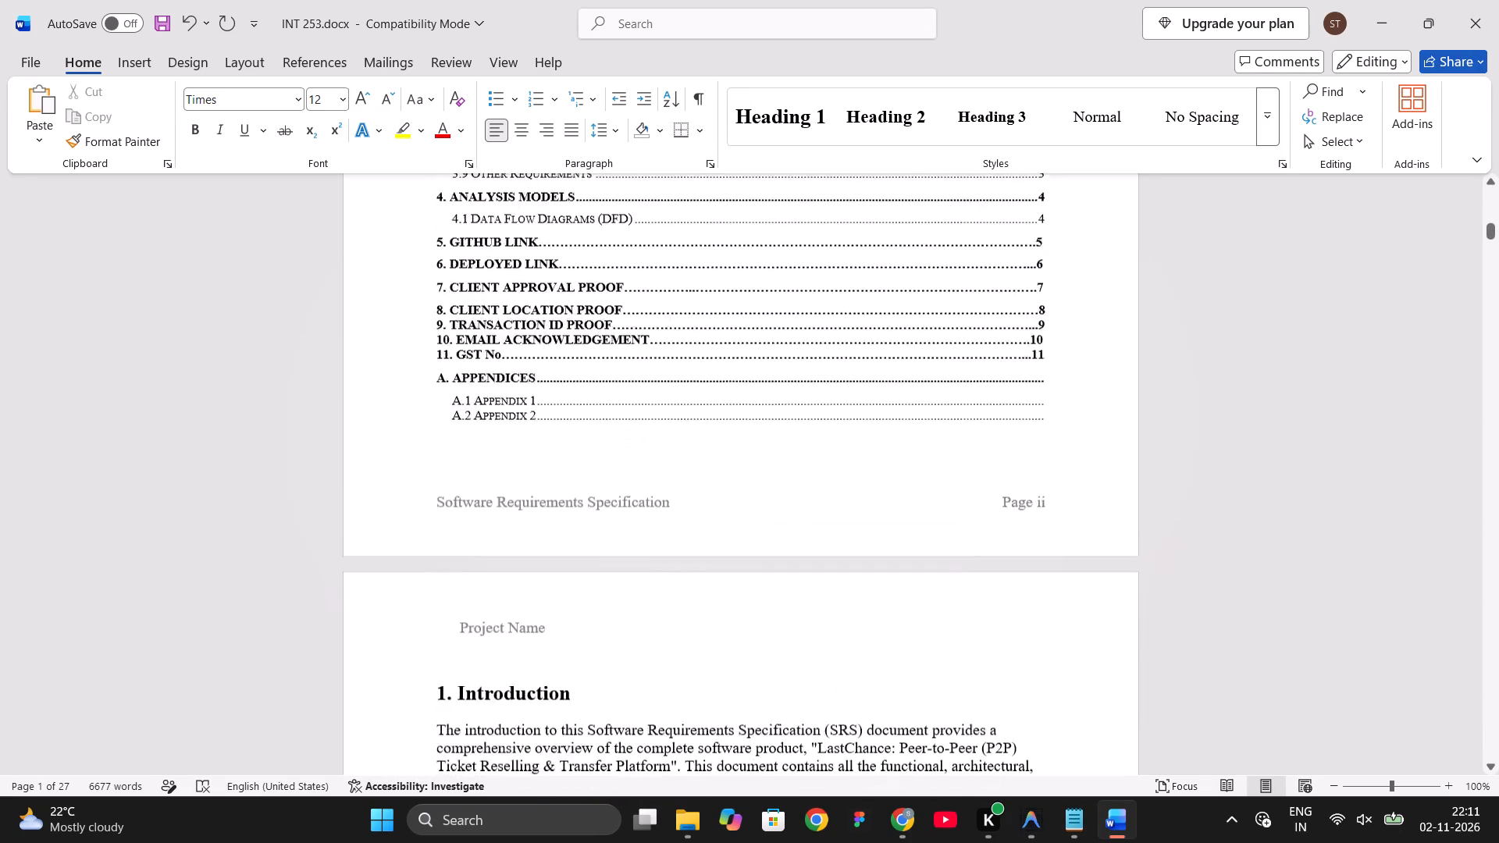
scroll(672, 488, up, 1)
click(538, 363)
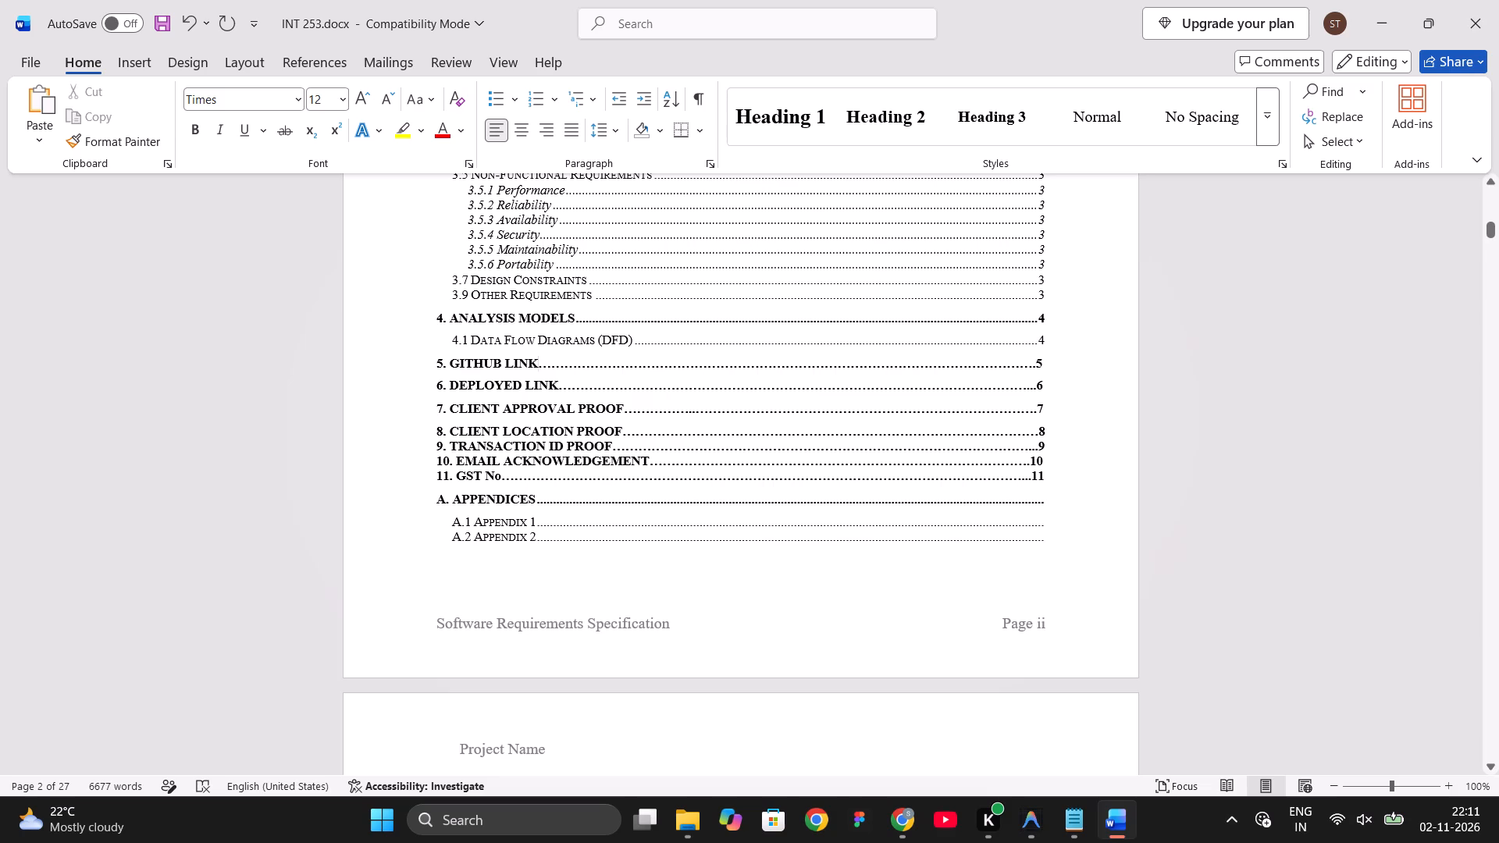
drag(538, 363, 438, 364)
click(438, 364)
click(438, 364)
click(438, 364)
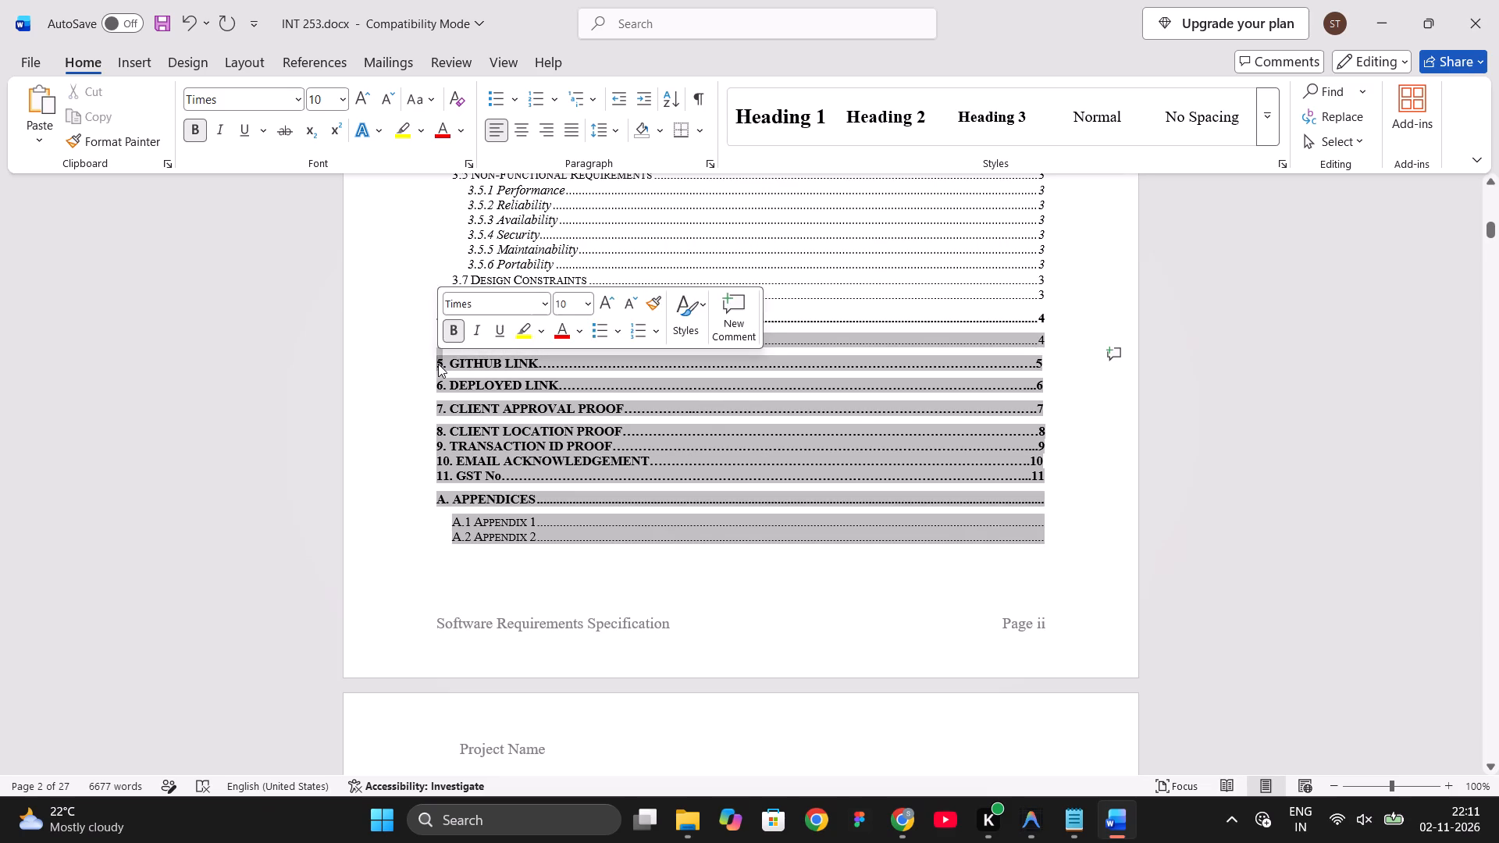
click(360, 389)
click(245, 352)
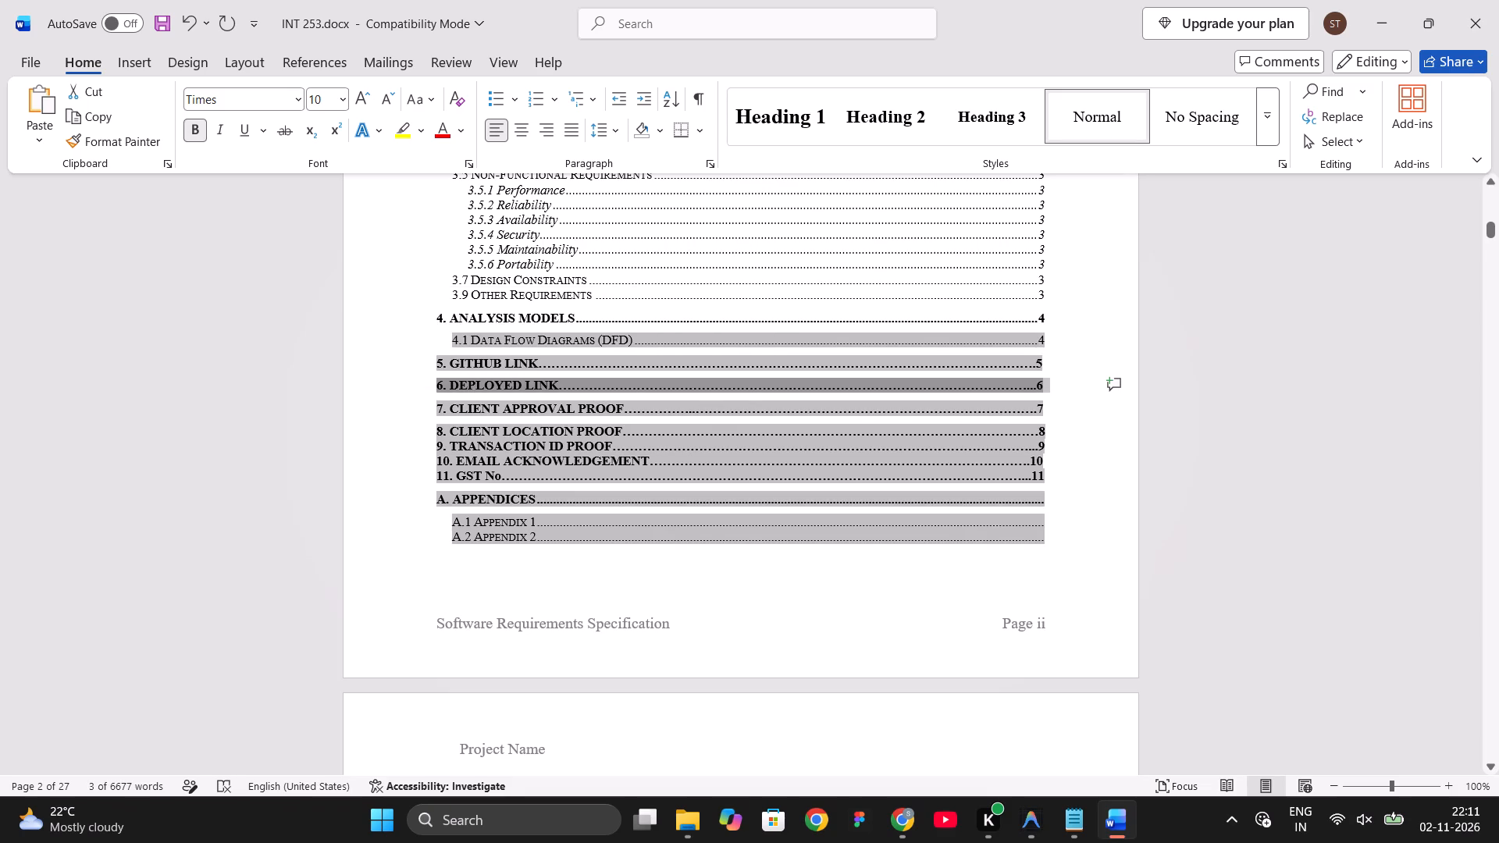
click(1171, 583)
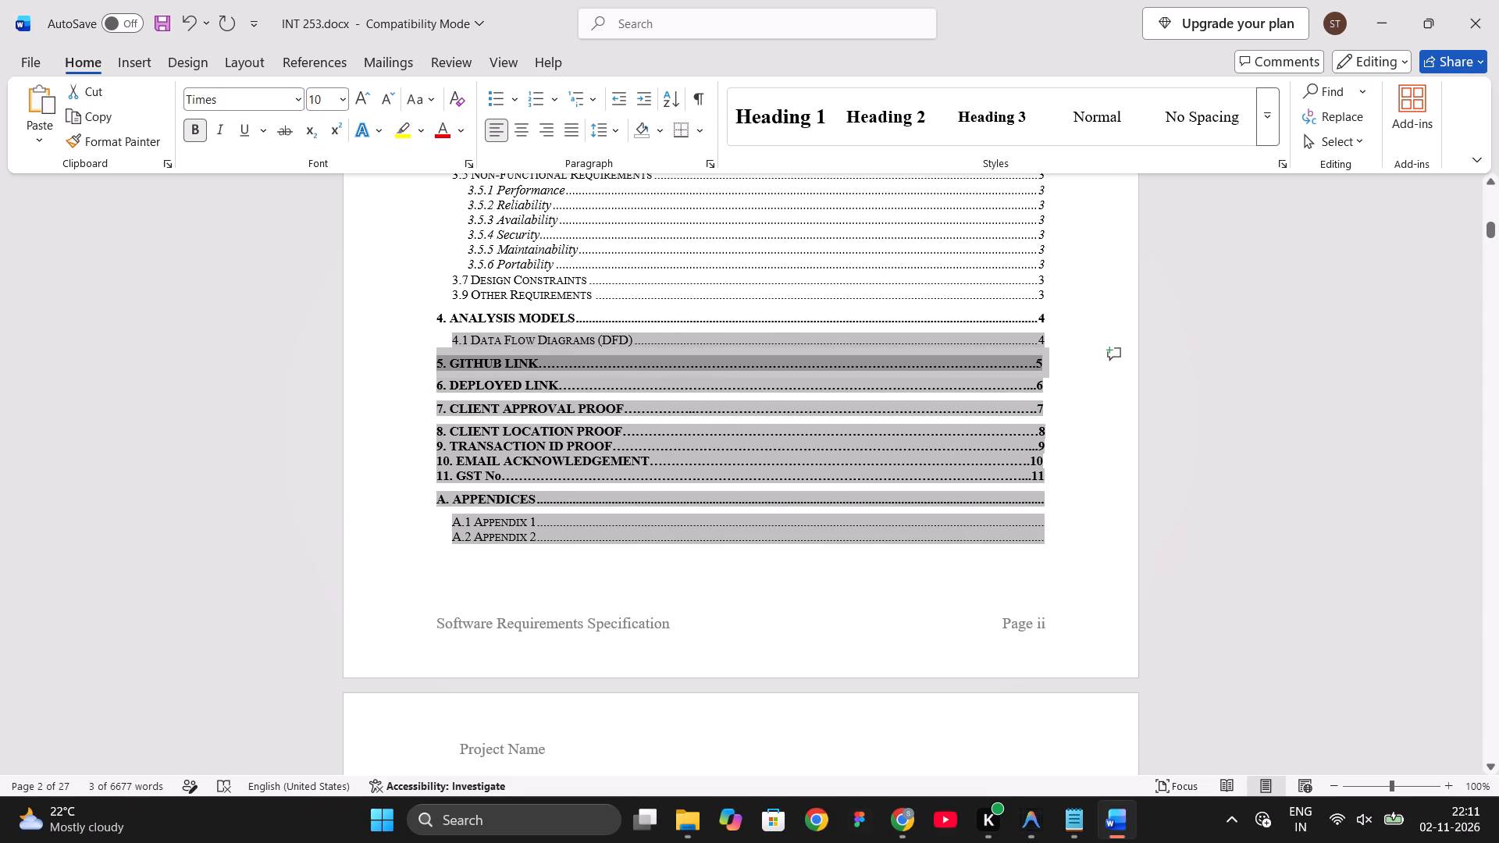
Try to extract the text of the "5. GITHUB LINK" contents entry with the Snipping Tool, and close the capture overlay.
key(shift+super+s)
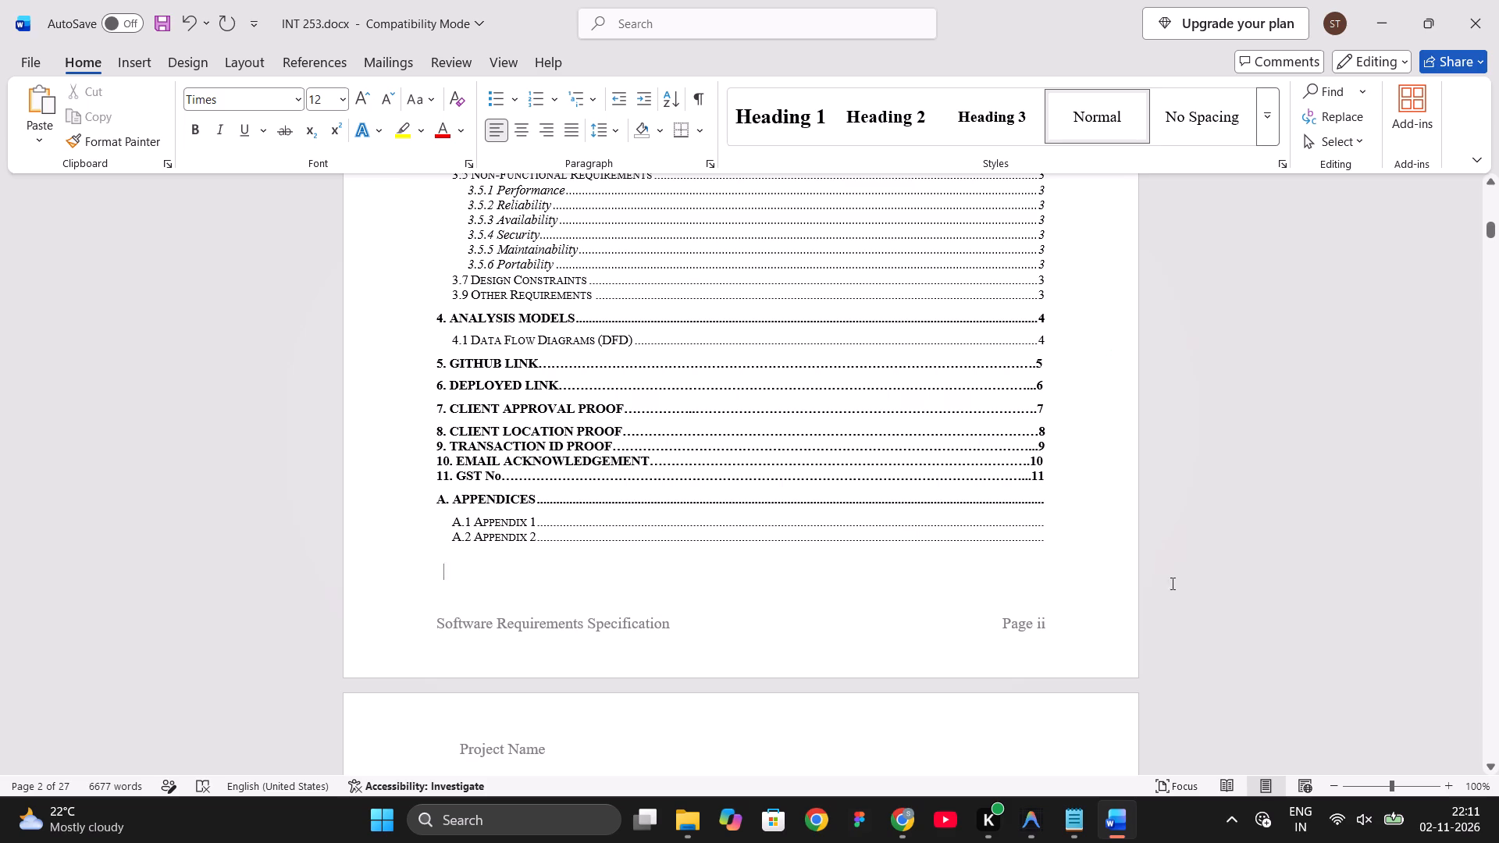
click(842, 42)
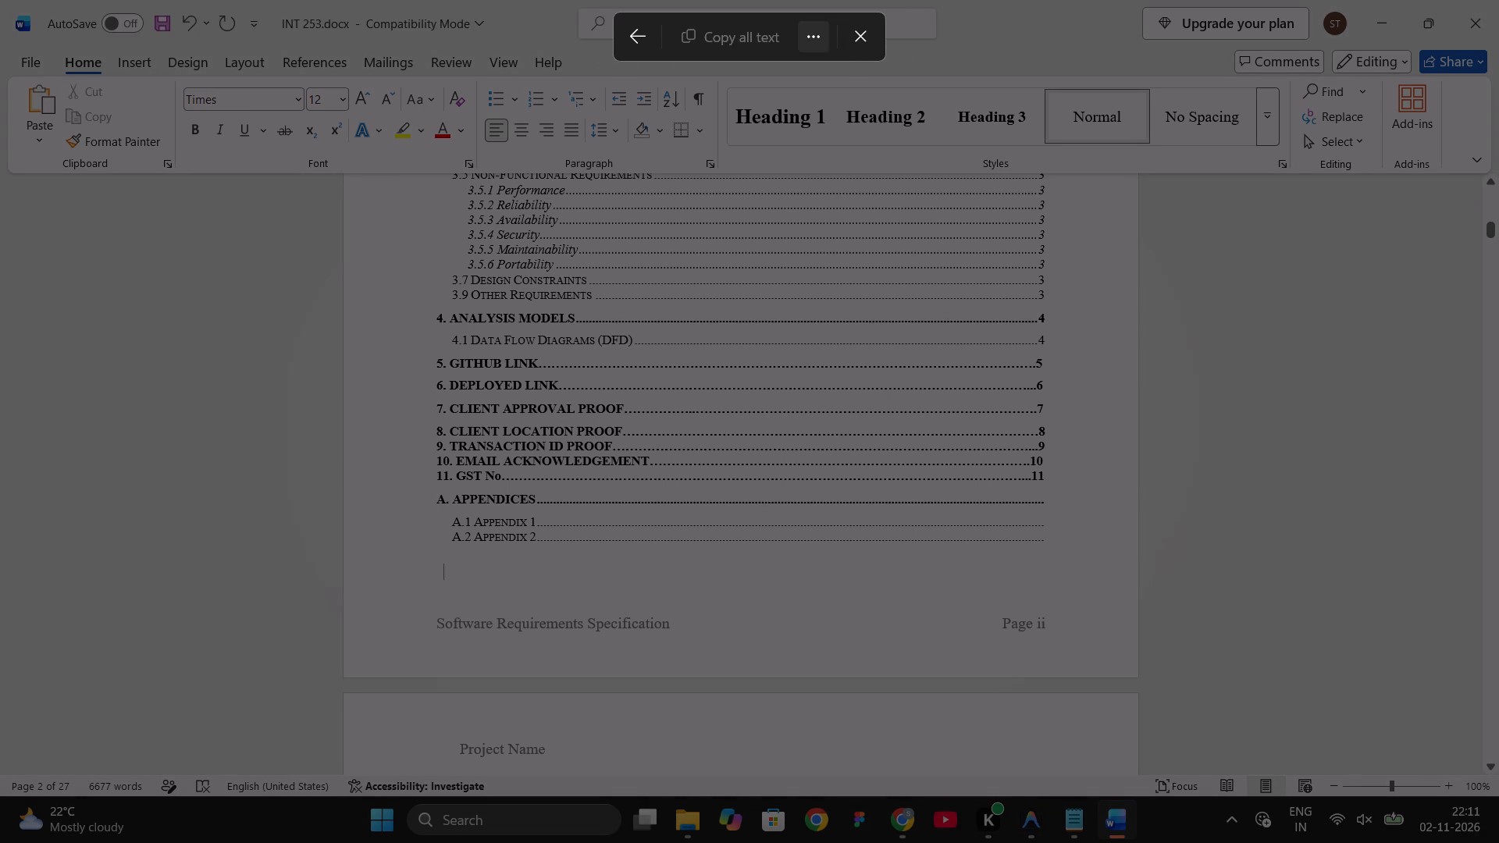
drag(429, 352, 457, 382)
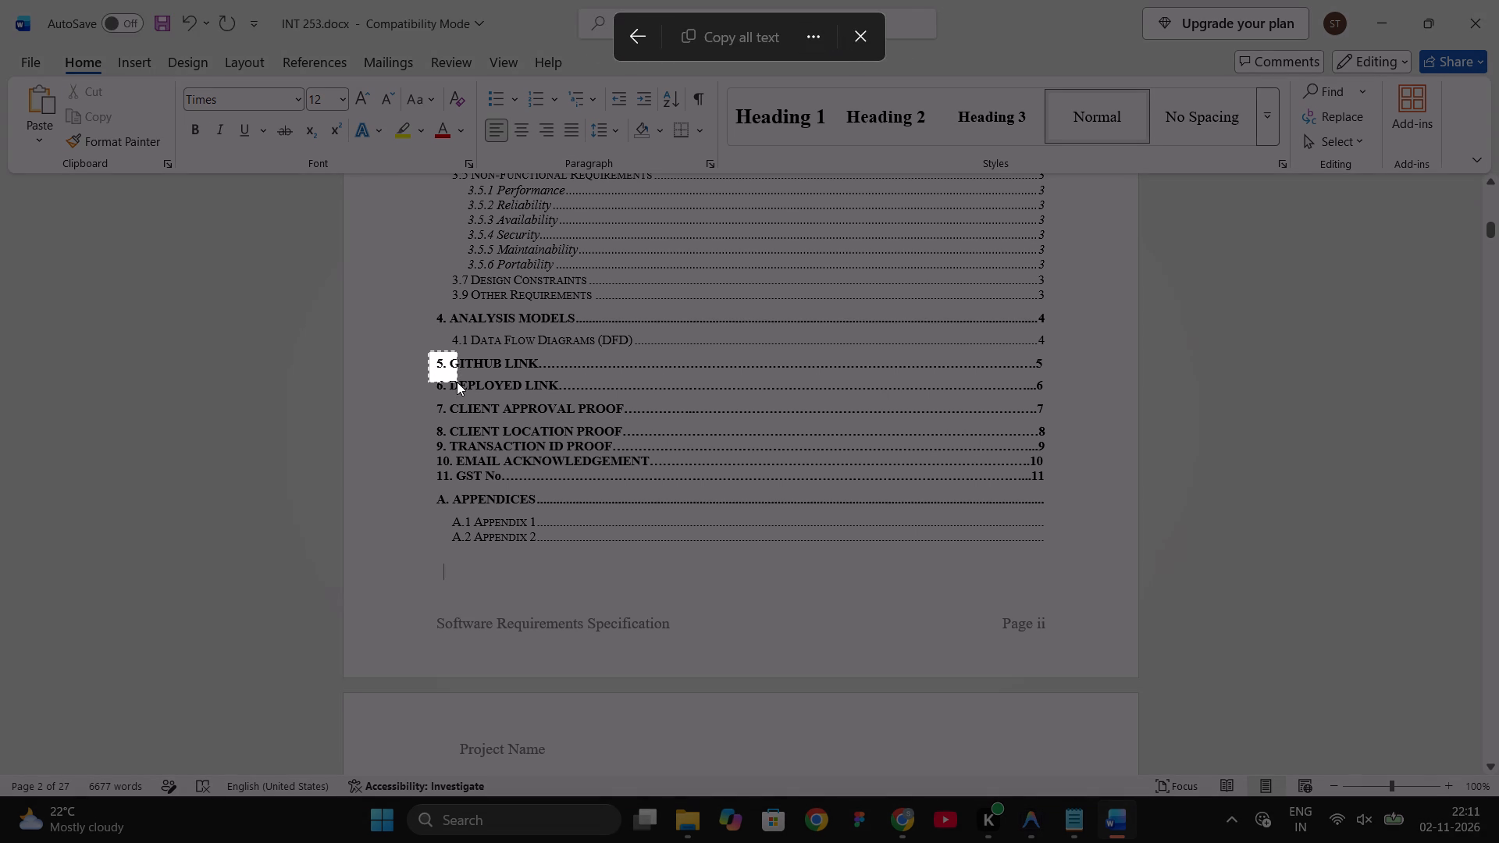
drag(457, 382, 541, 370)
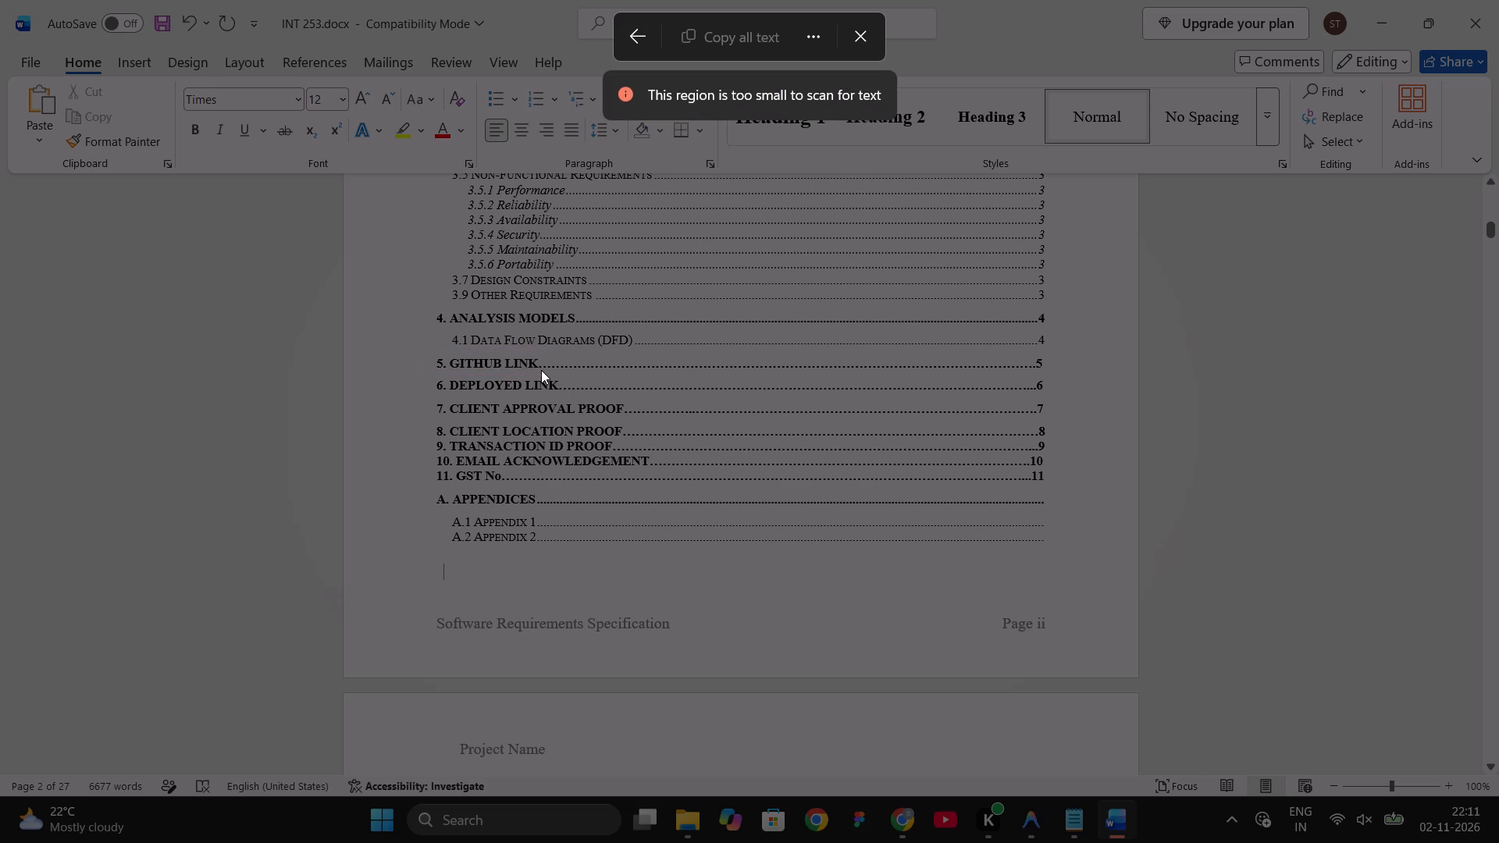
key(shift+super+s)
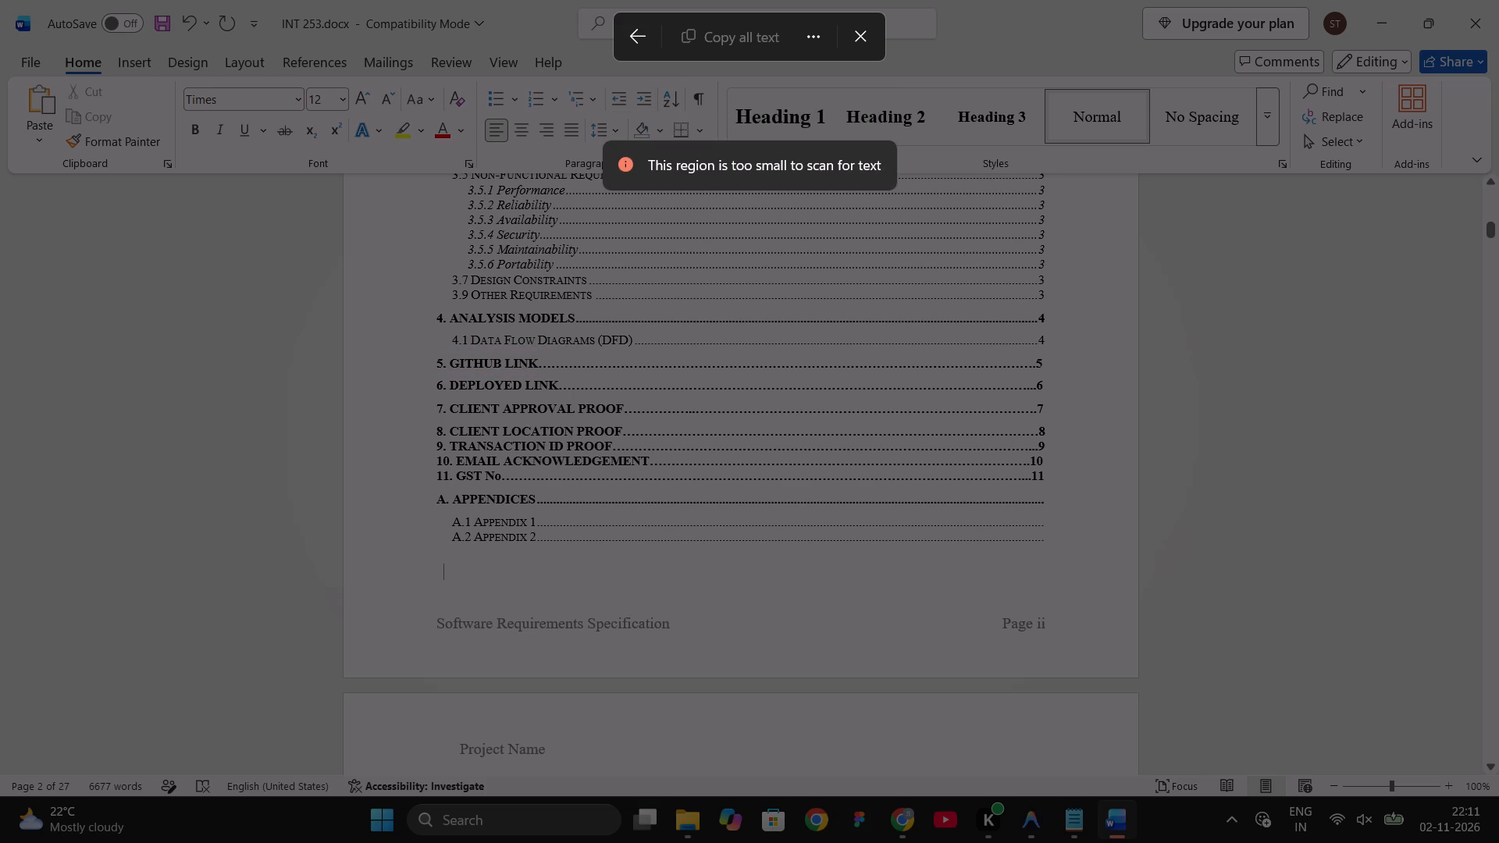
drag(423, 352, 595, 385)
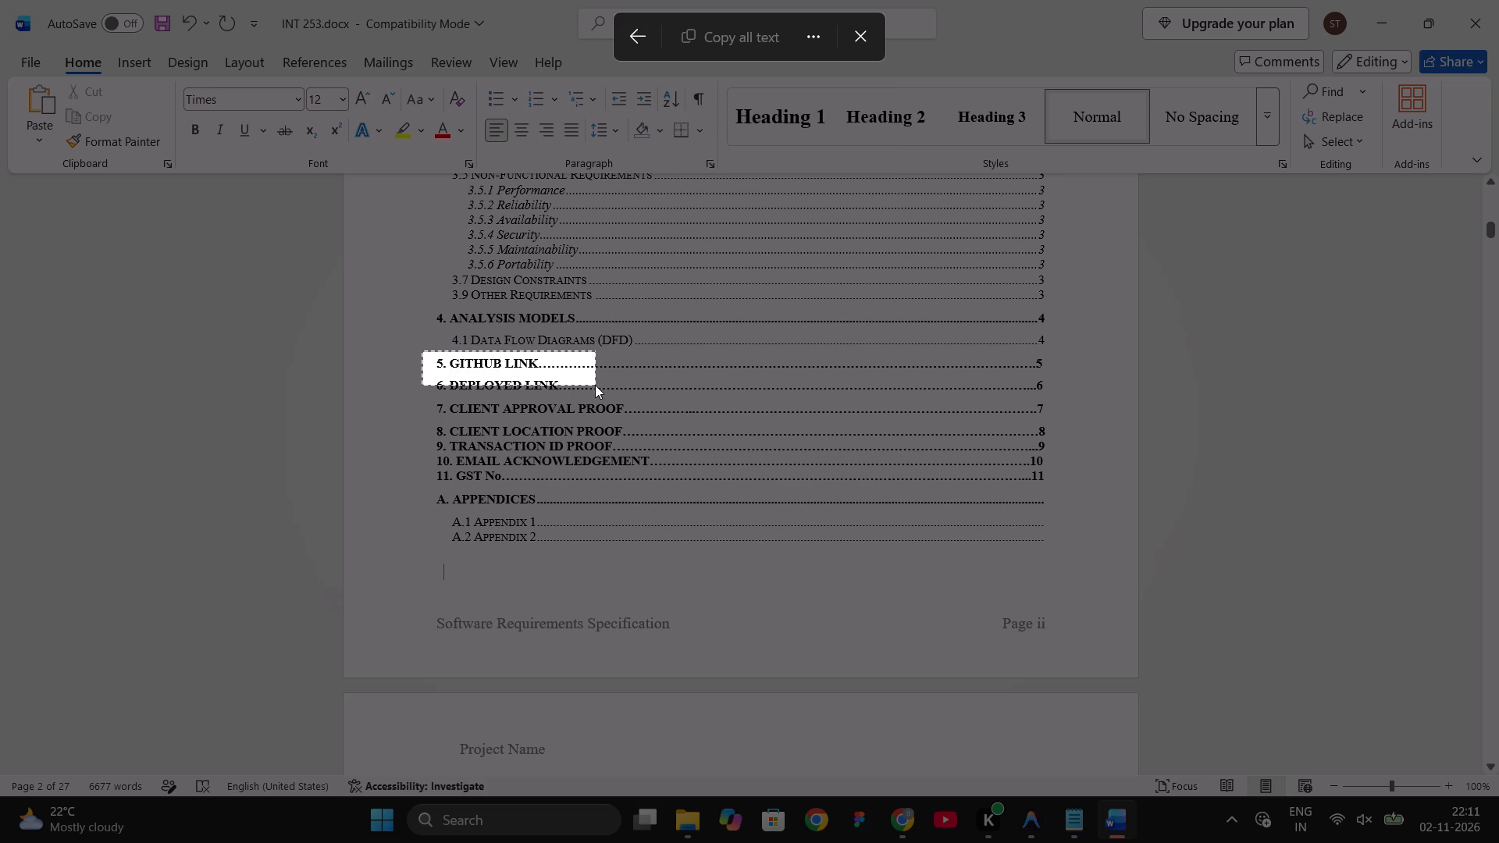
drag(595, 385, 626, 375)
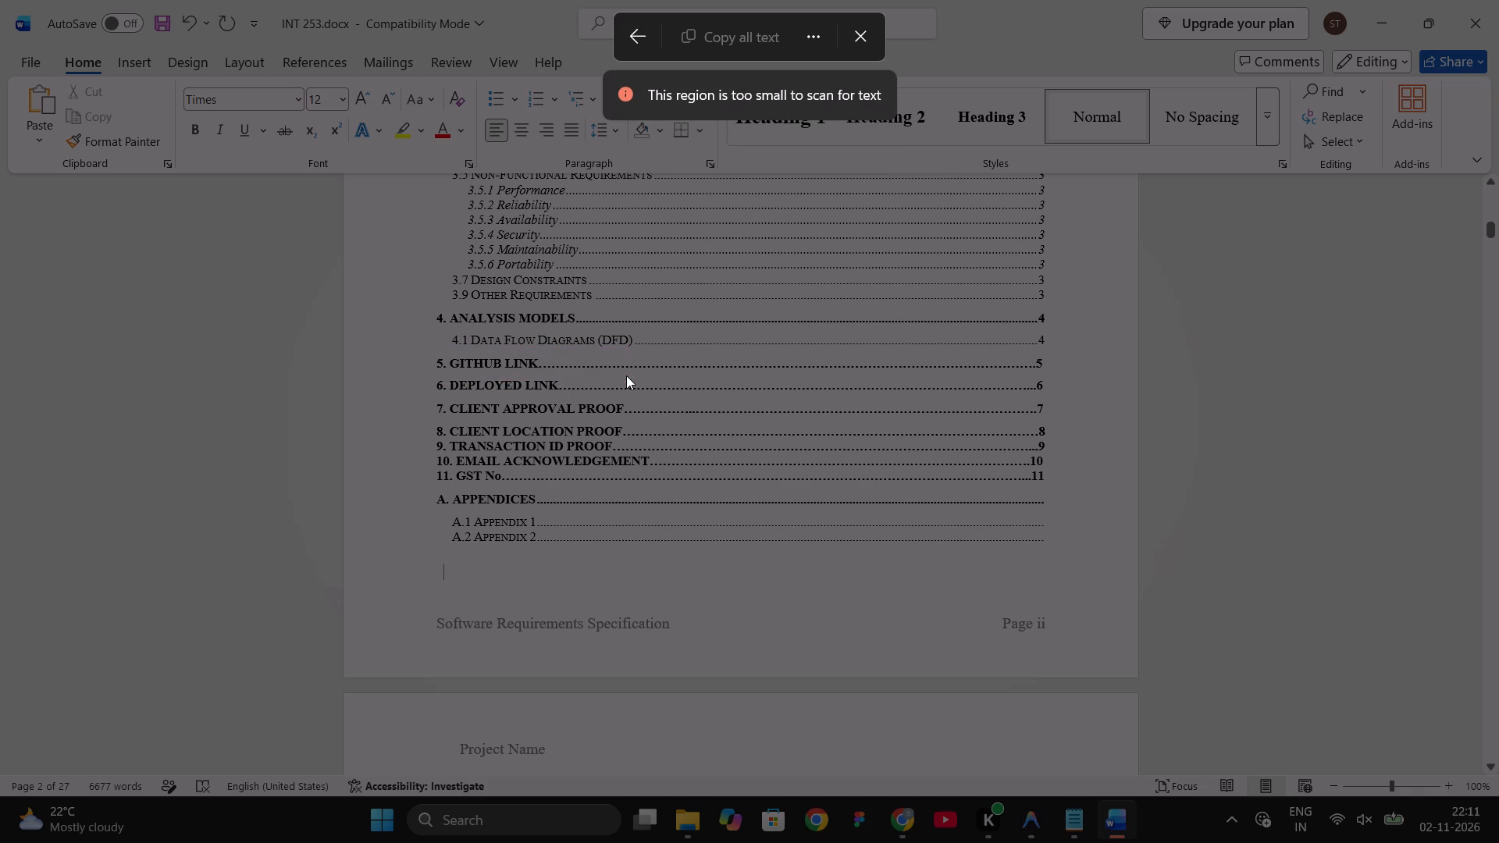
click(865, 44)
Add a numbered heading "5. GITHUB" on a new line below the last Appendix 2 bullet at the document's end.
scroll(697, 292, down, 20)
scroll(697, 292, down, 1)
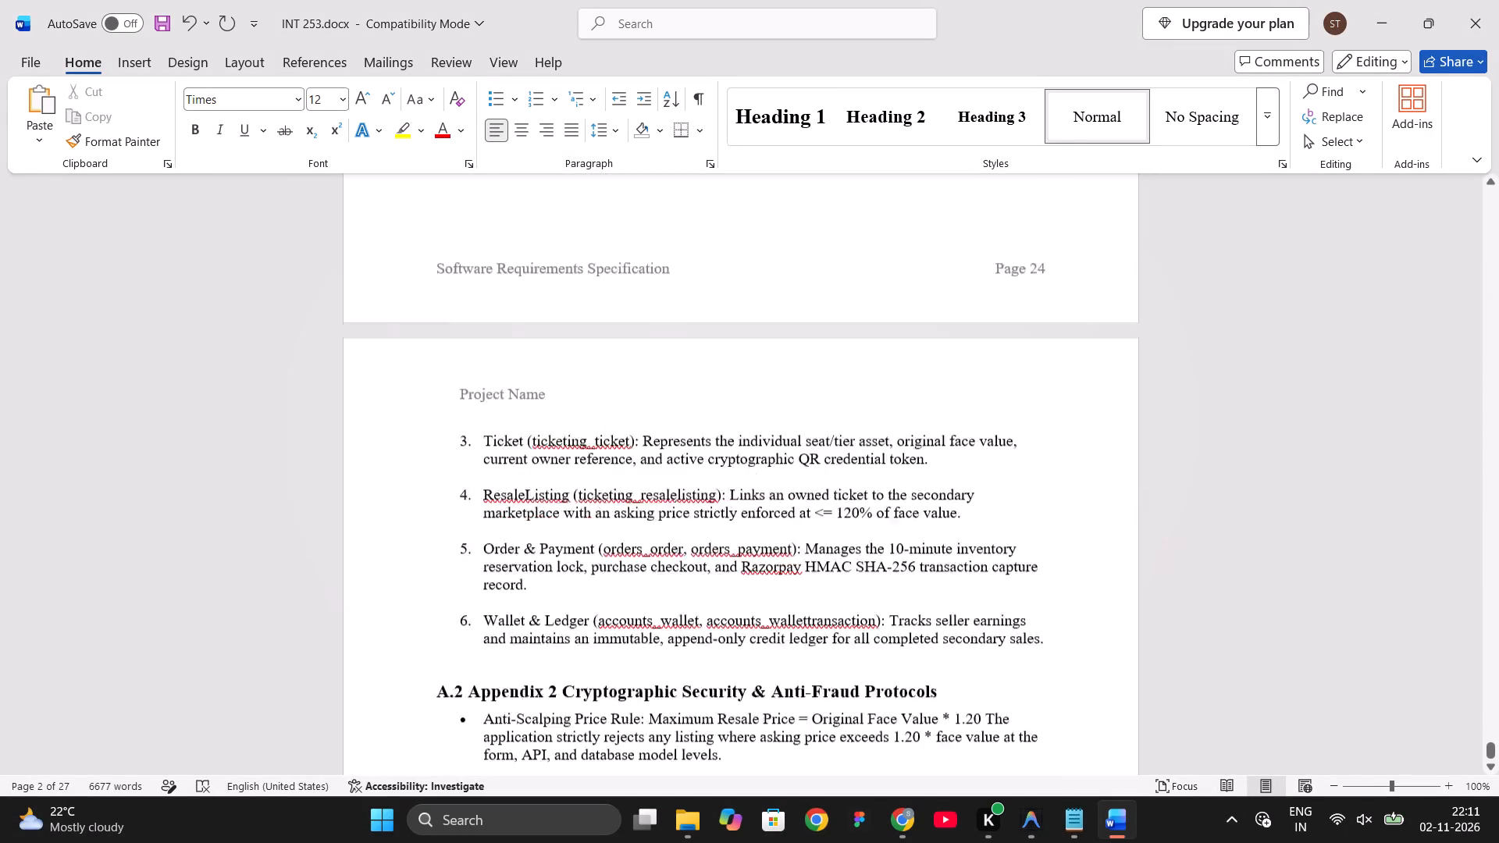
scroll(697, 292, down, 4)
click(698, 444)
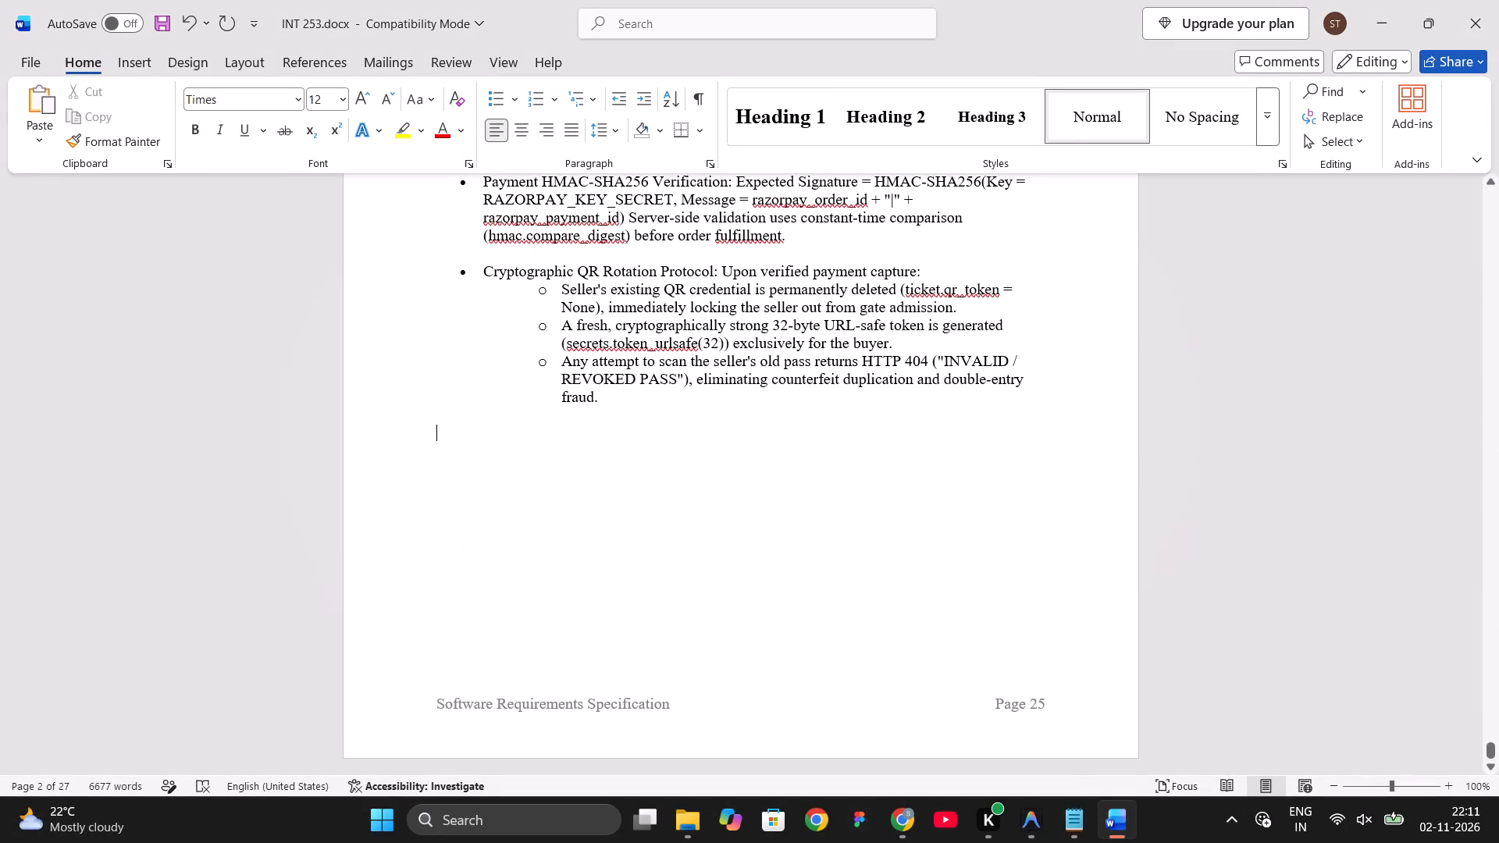
key(Return)
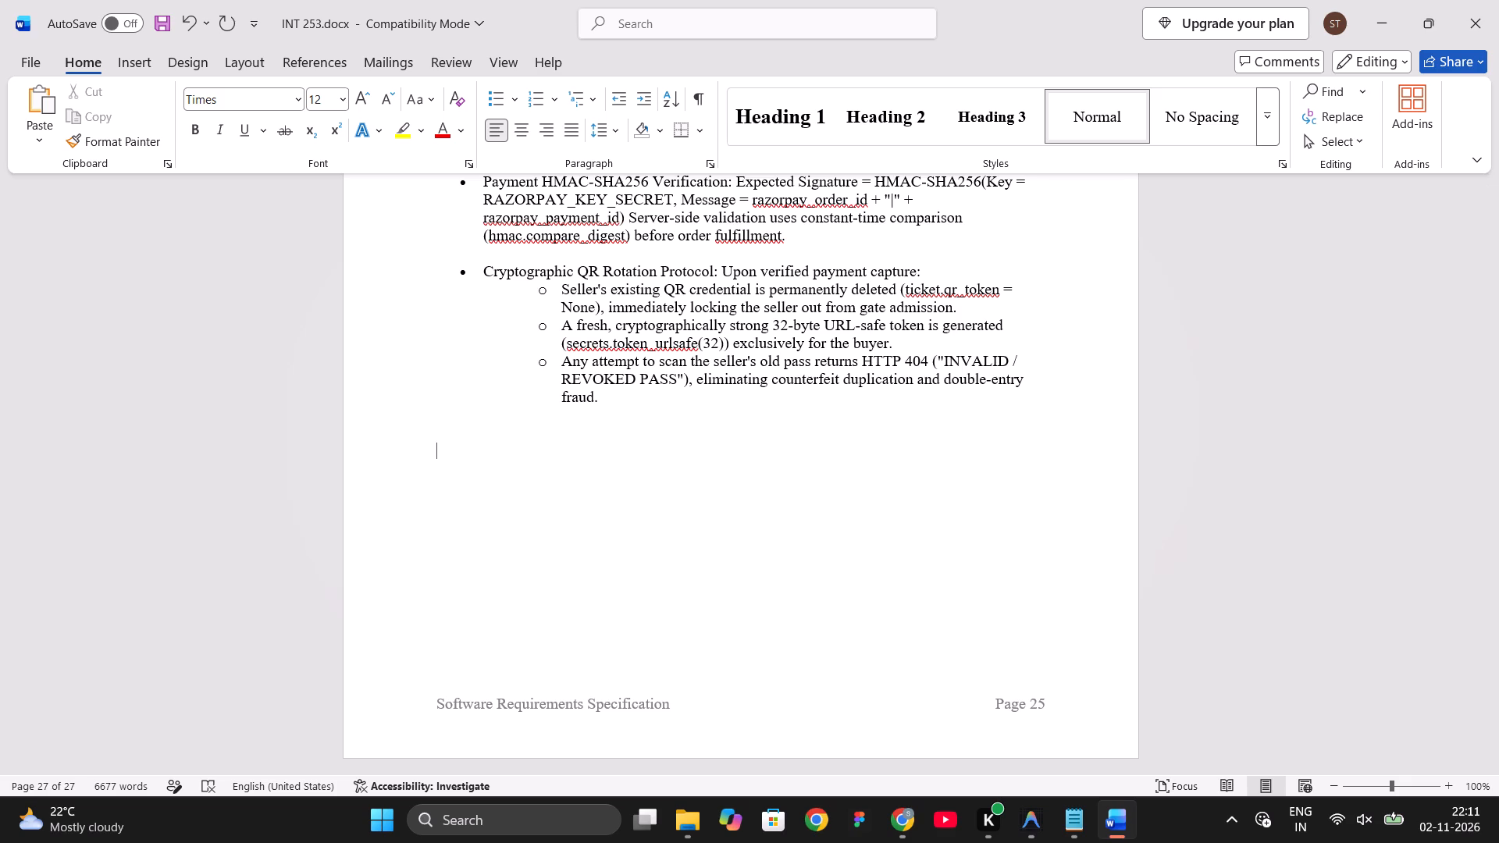
text(4.)
key(BackSpace)
key(BackSpace)
text(5.)
key(space)
text(GIT)
text(HUB)
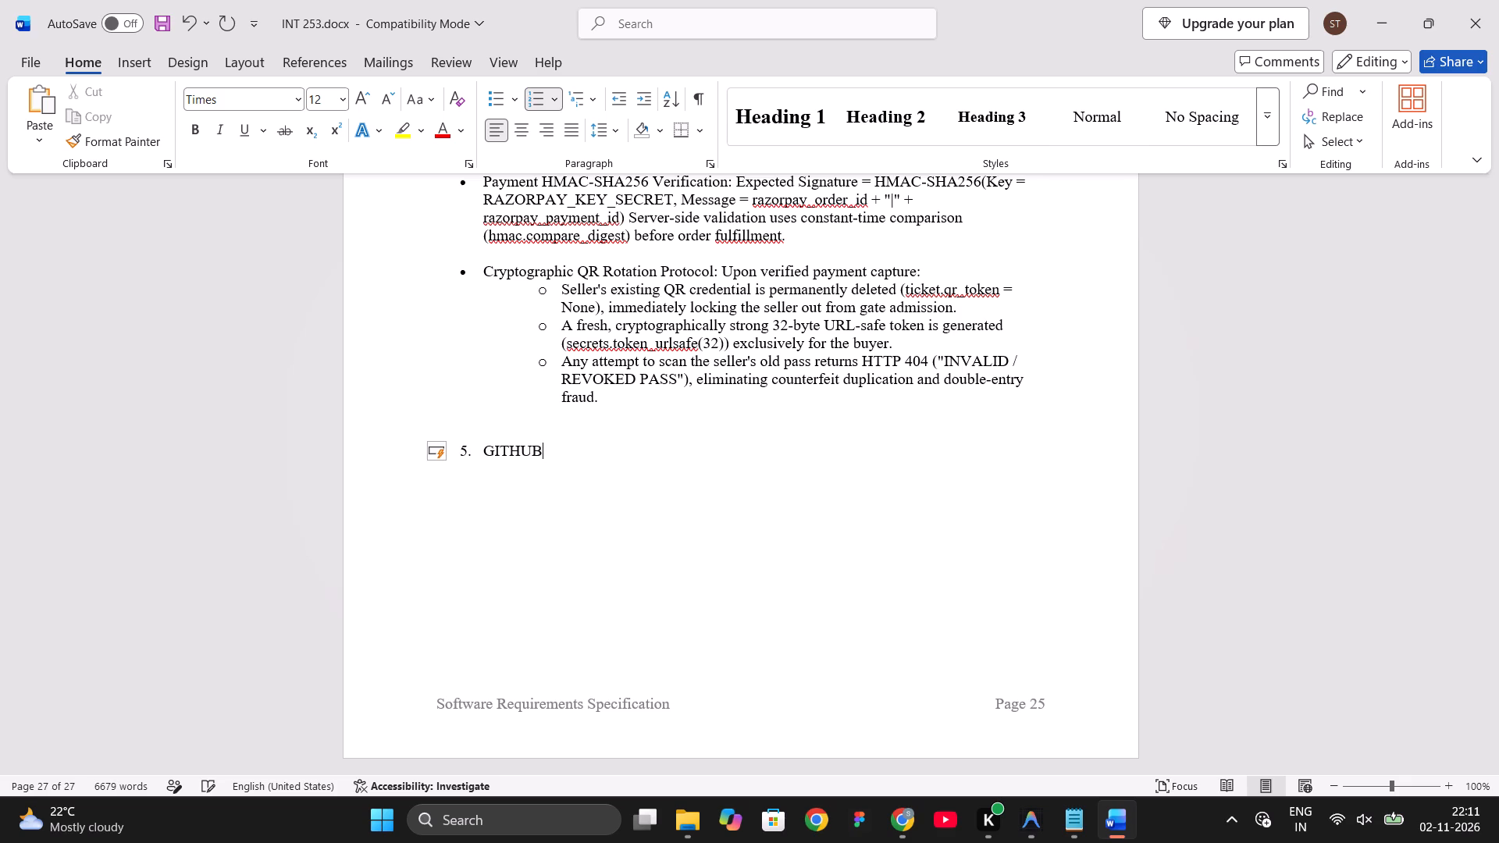
Make the "5. GITHUB" heading bold and place the text cursor at its end.
drag(575, 451, 464, 448)
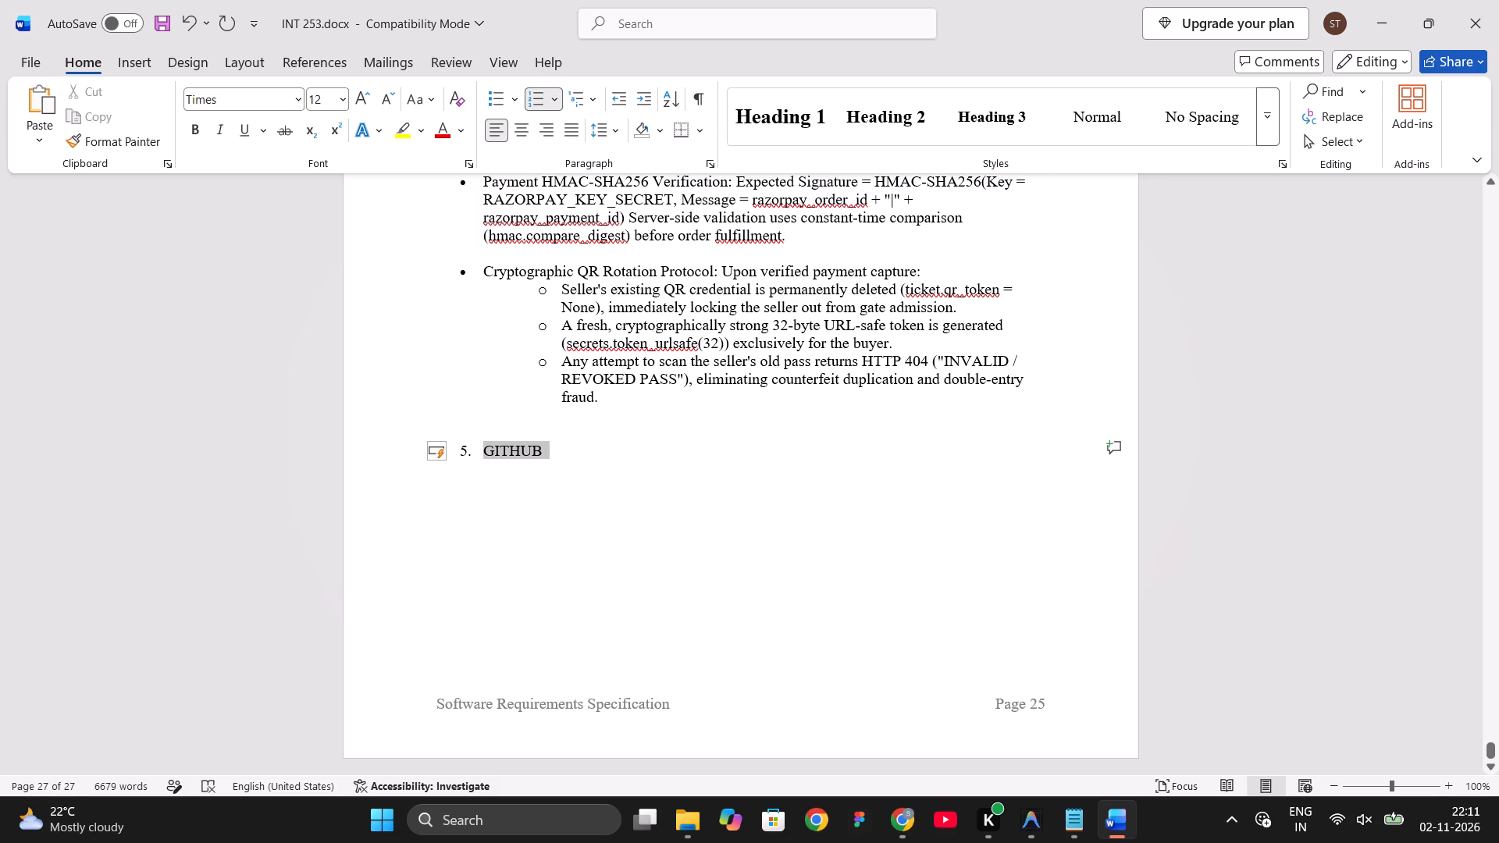
drag(464, 448, 461, 448)
click(475, 414)
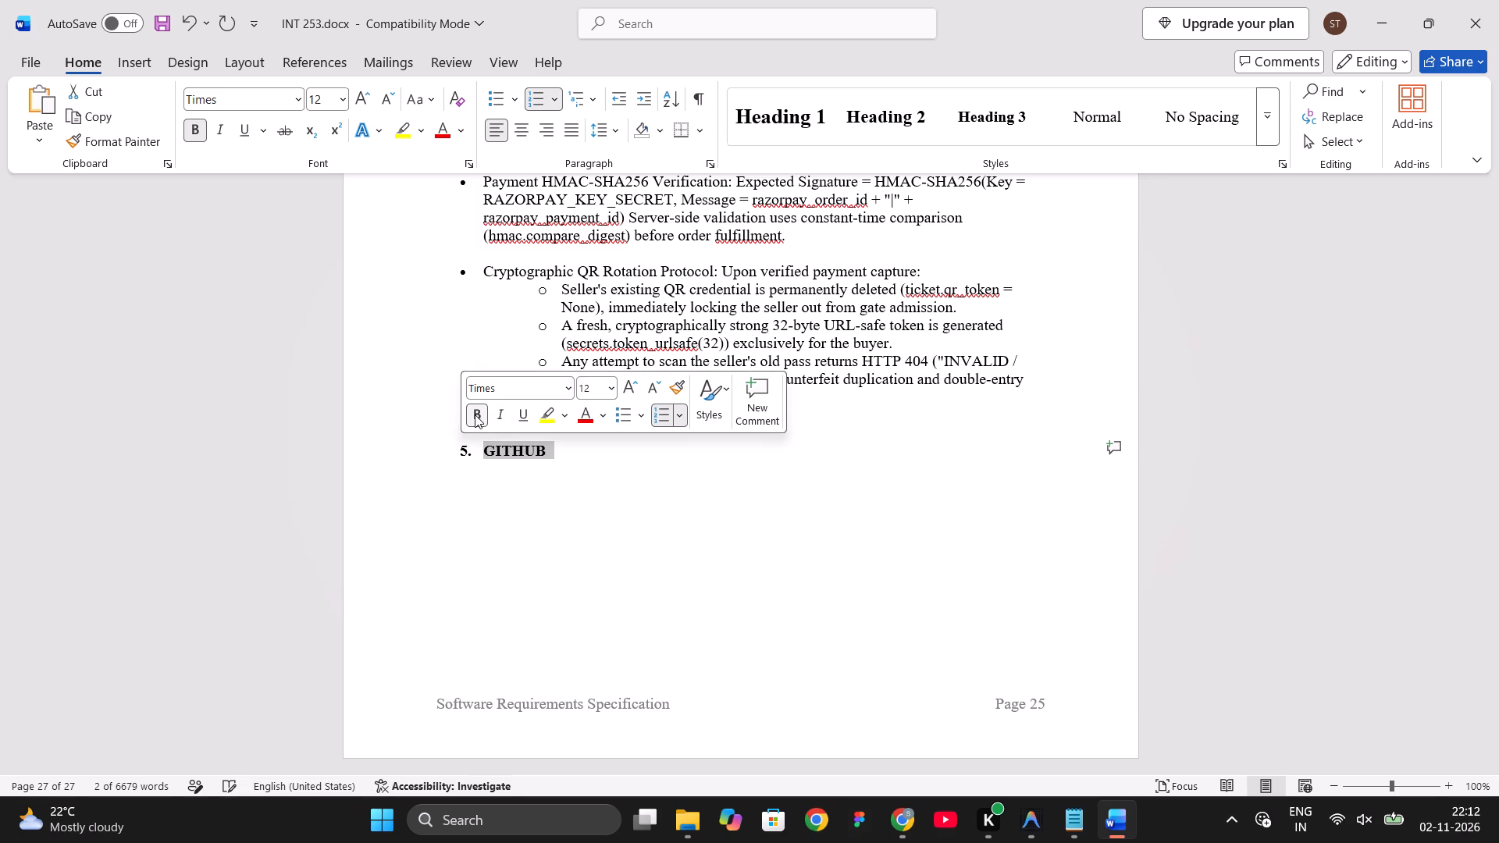
click(564, 461)
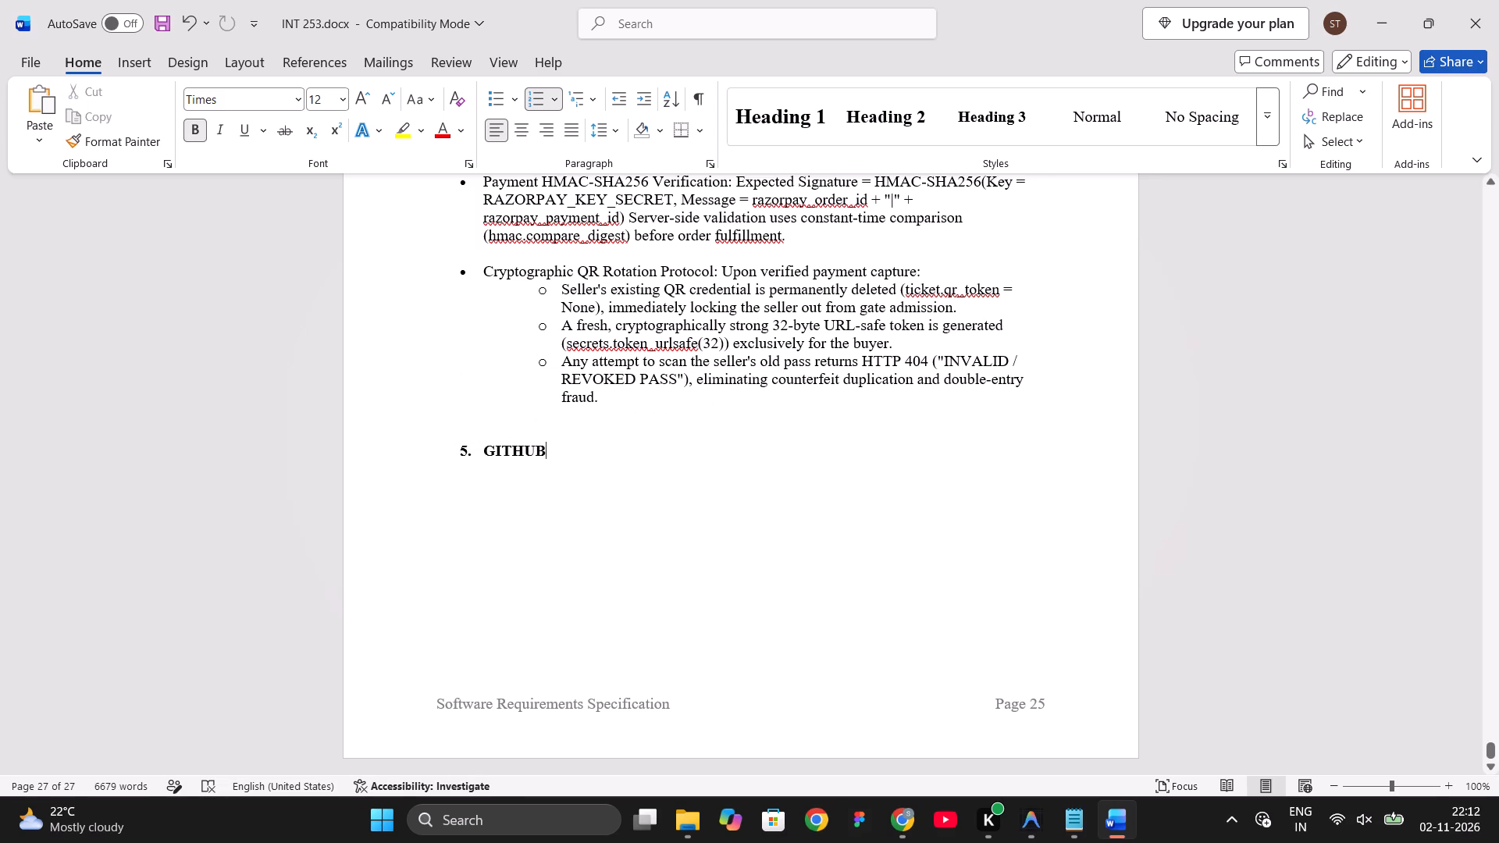
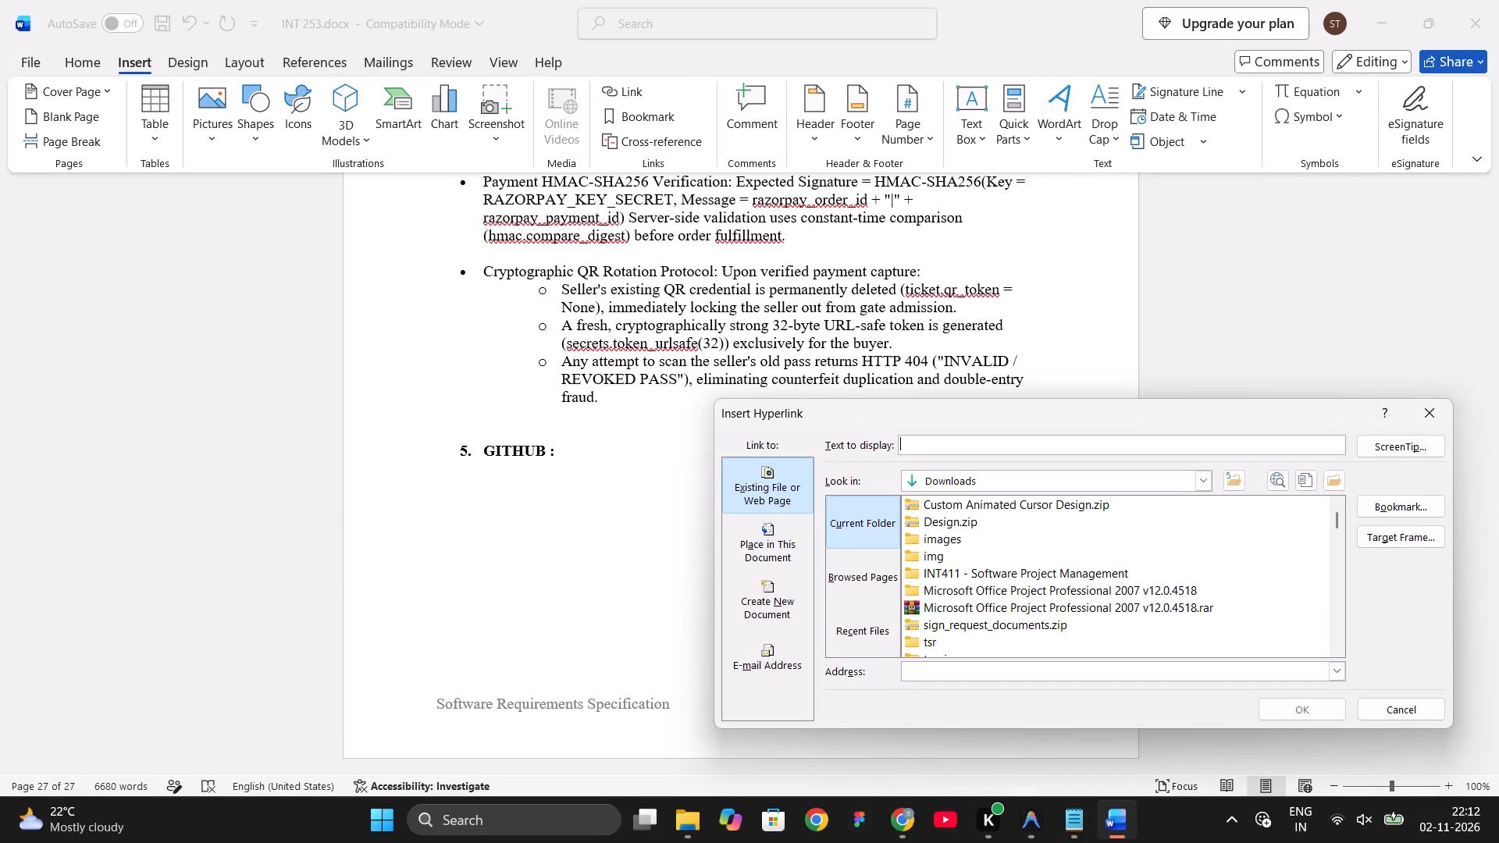
Insert a hyperlink after the "5. GITHUB :" heading, using the copied Last-chance.git repository URL as both display text and address.
key(ctrl+v)
click(924, 675)
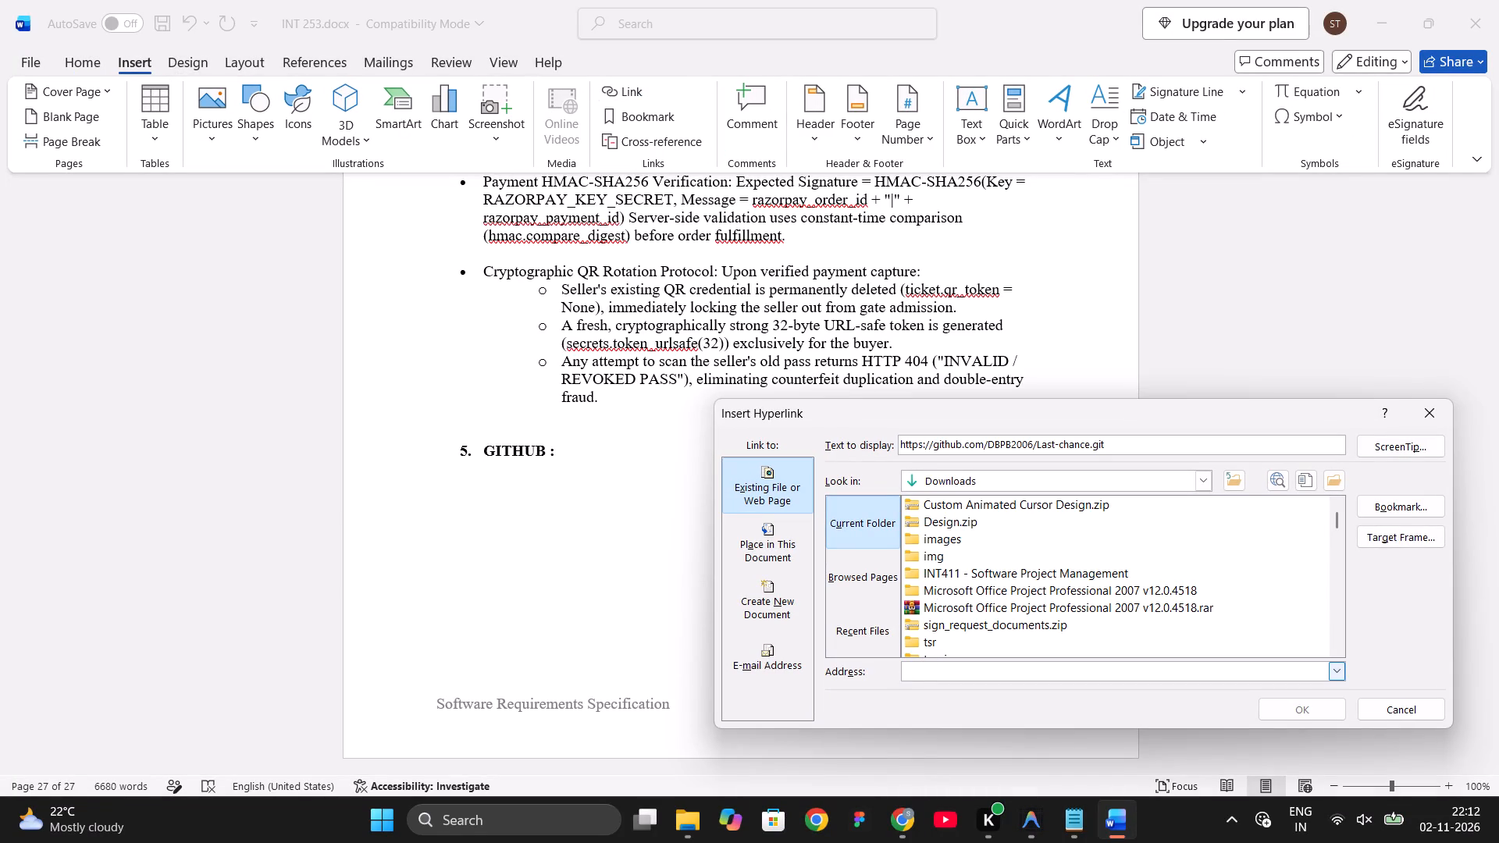
key(ctrl+v)
click(1314, 701)
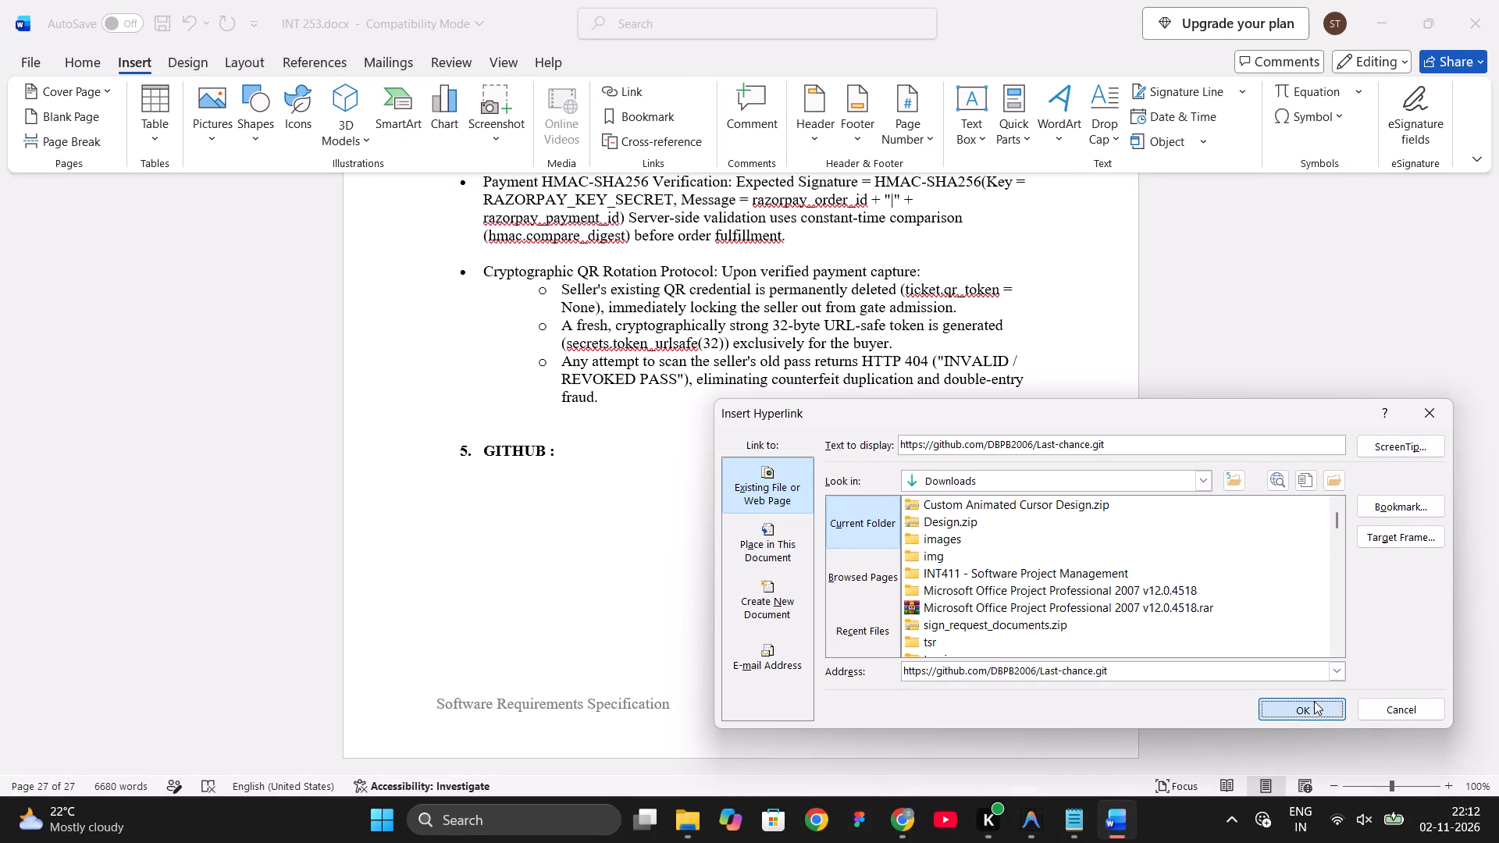
Start a bold numbered heading 6 beginning with "DE" below the GitHub link, leaving blank space between the two headings.
key(Return)
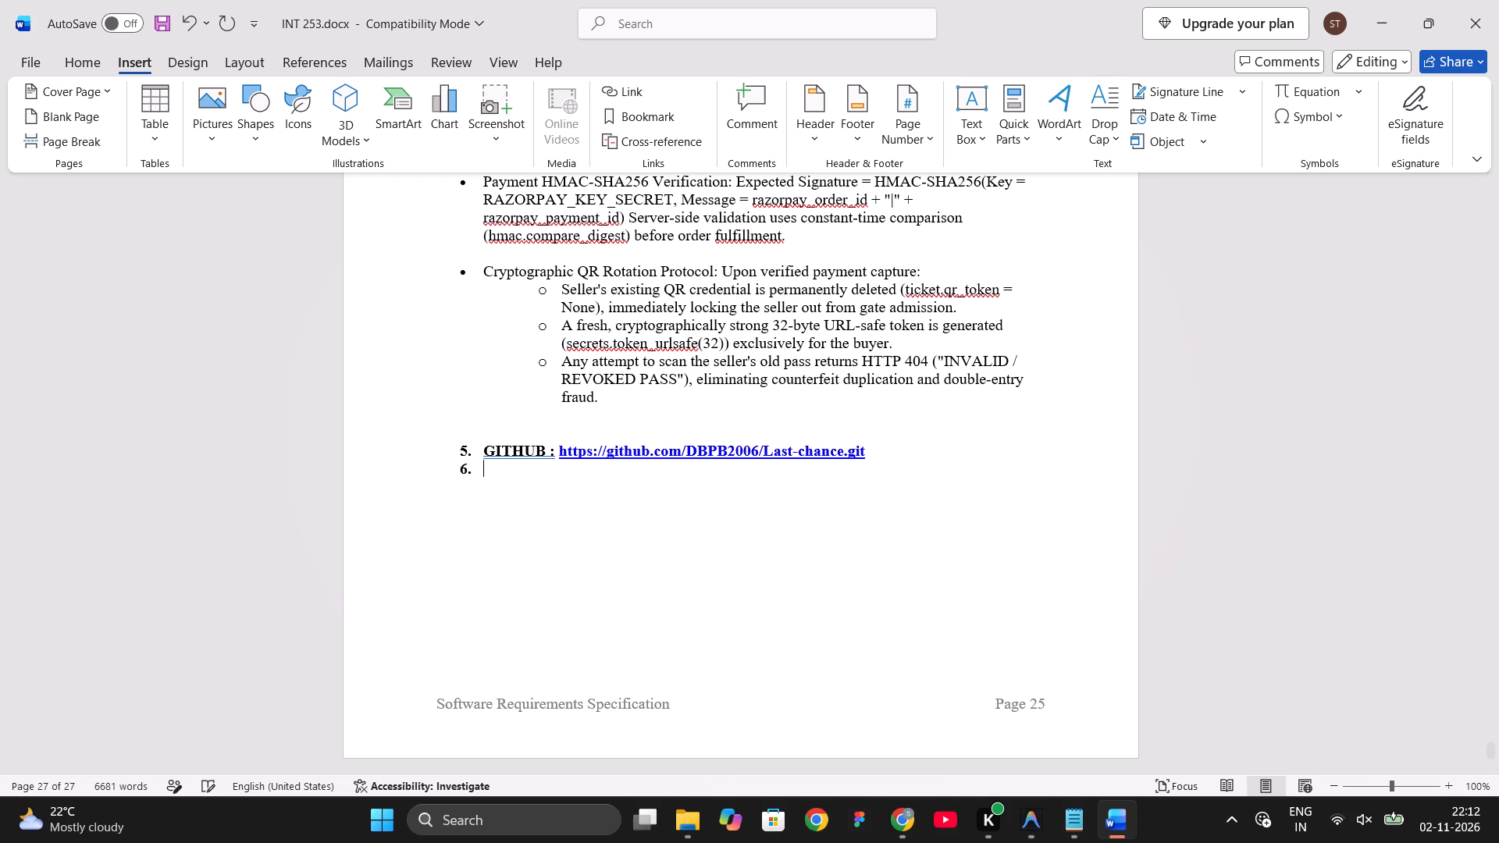
key(Return)
key(Return)
key(Return)
key(space)
key(space)
key(space)
key(space)
key(space)
key(space)
key(6)
key(period)
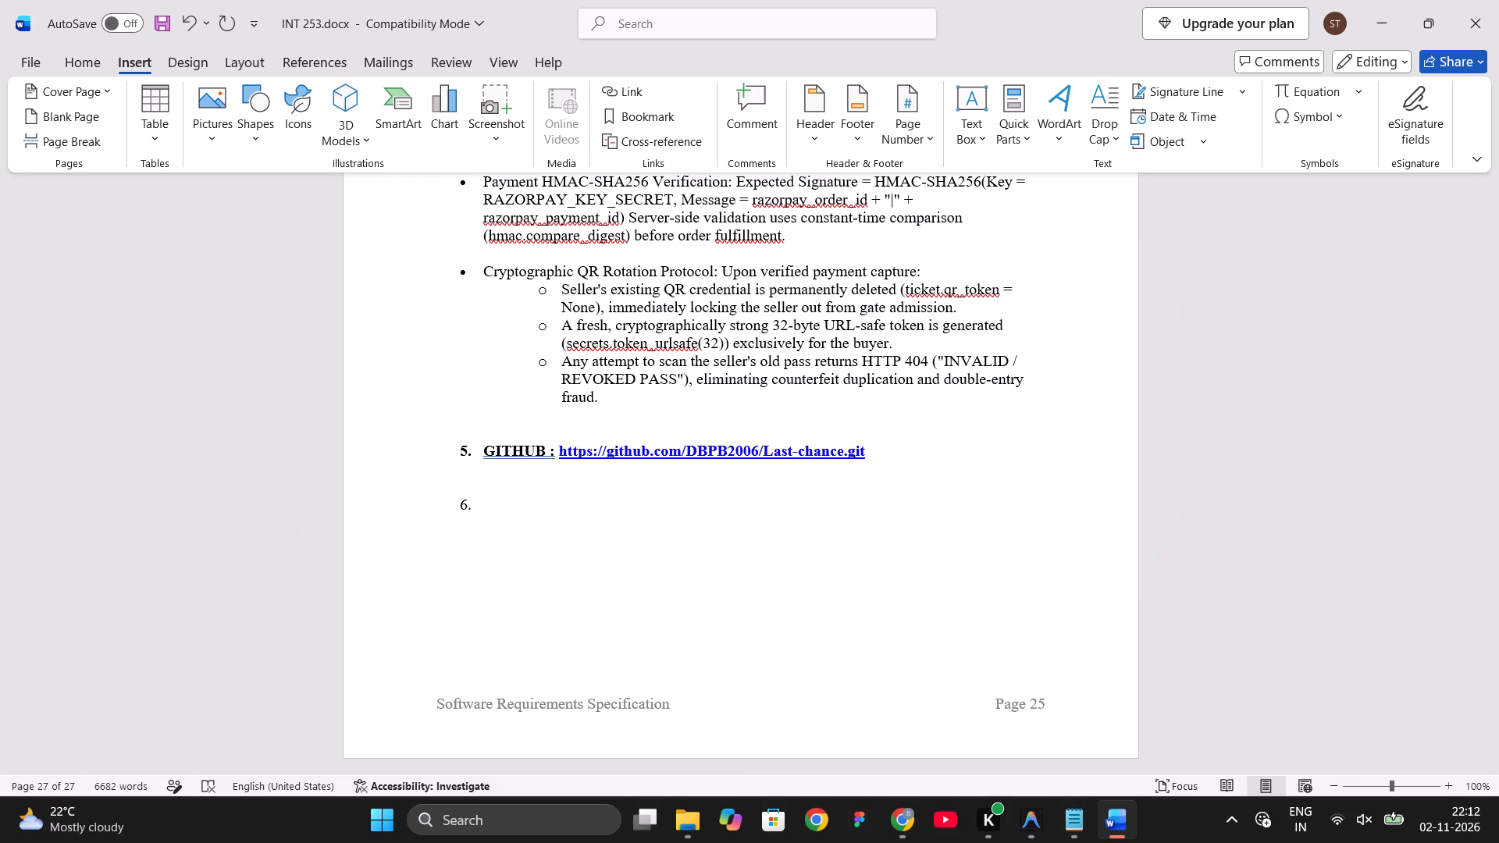
key(space)
text(DE)
key(l)
key(BackSpace)
key(p)
Check the section 6 title in the table of contents and complete the heading at the document's end as "DEPLOYED LINK :".
scroll(895, 516, up, 20)
scroll(895, 516, up, 20)
scroll(895, 516, up, 20)
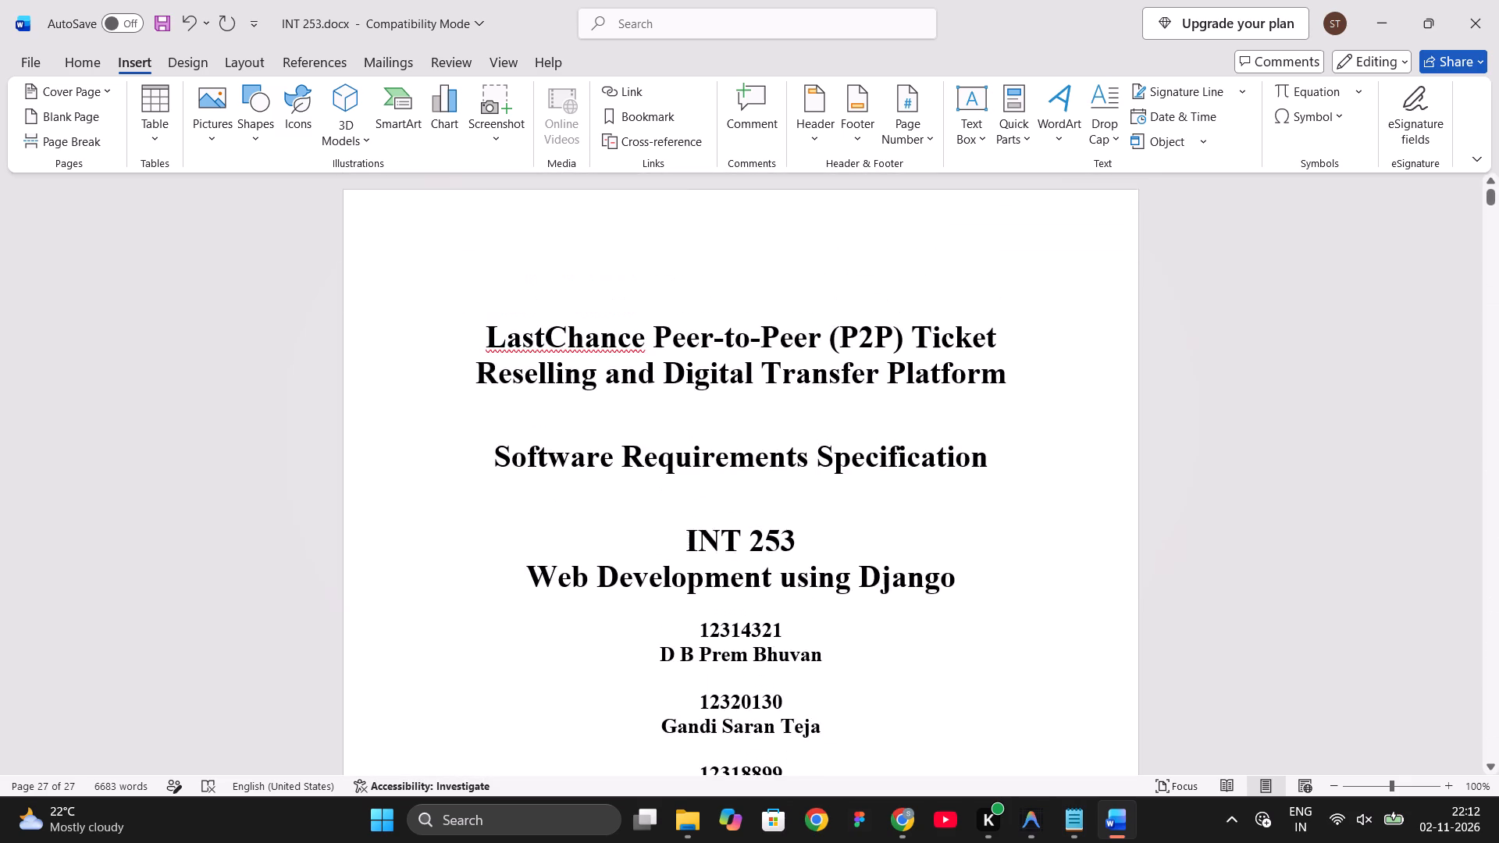
scroll(895, 516, down, 3)
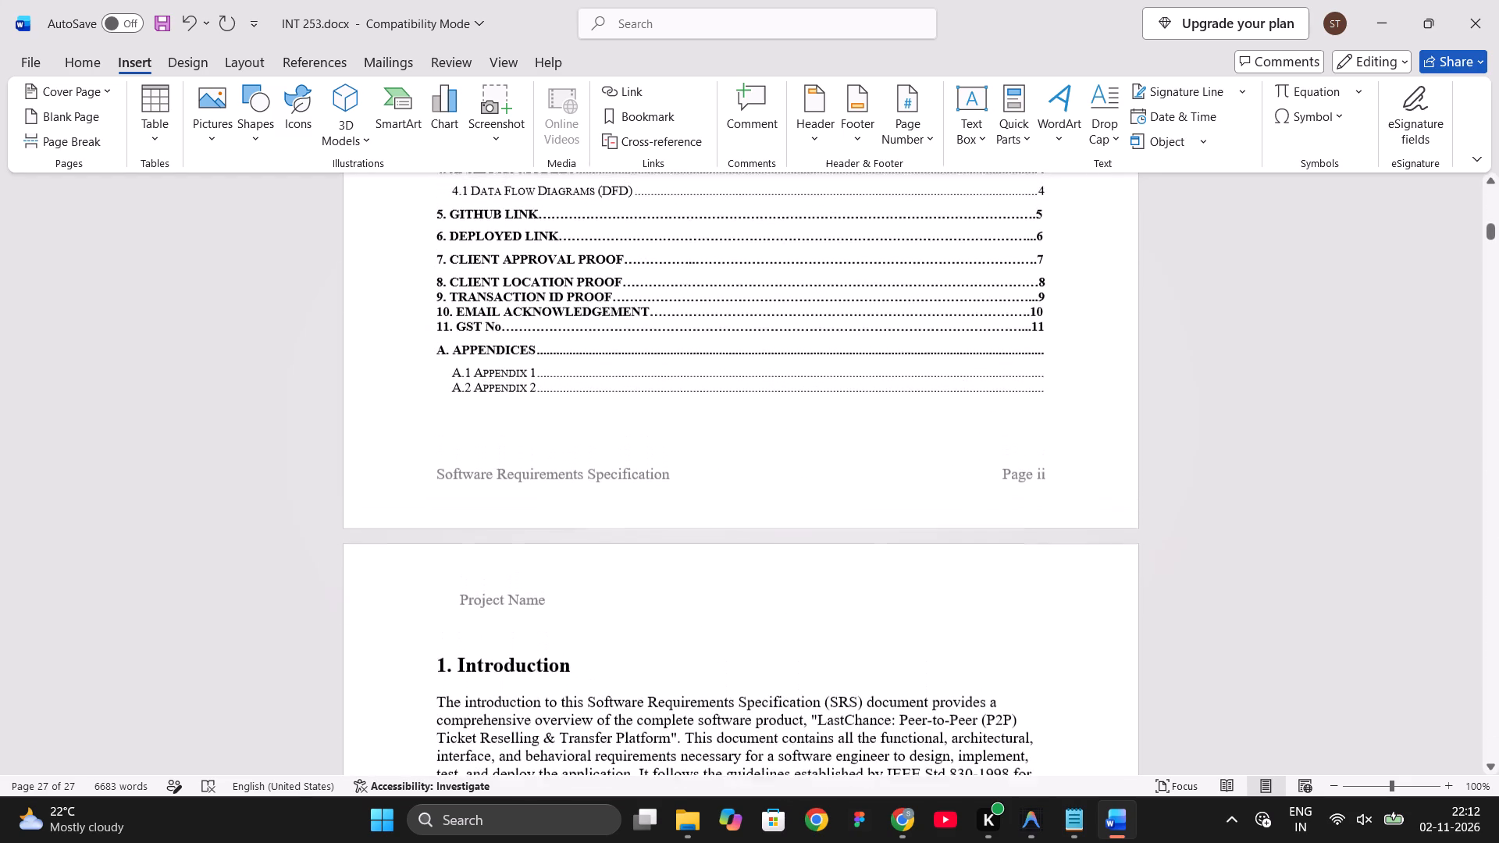
scroll(895, 516, down, 8)
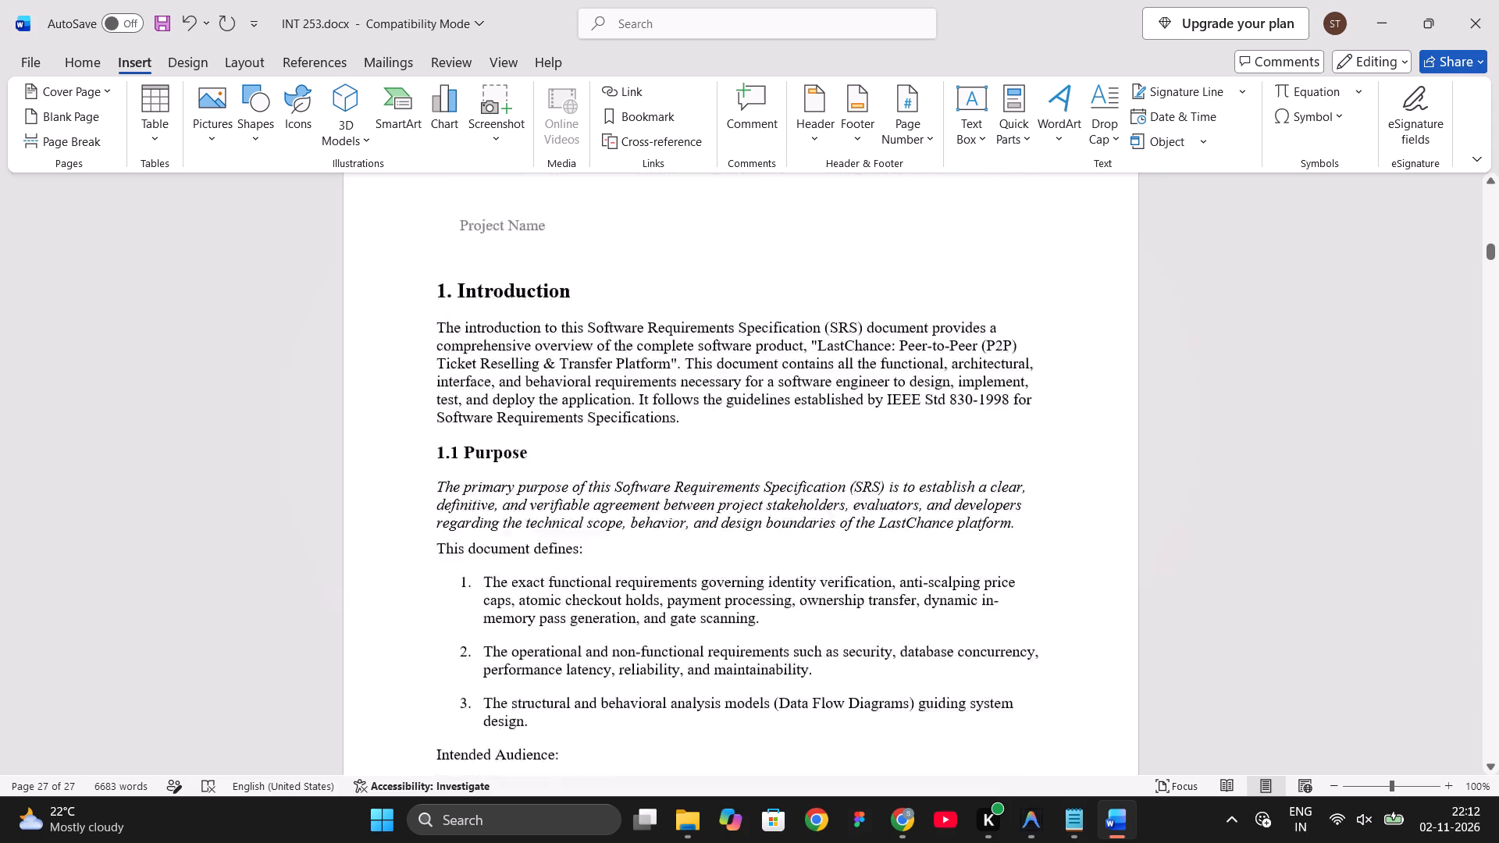
scroll(895, 516, down, 20)
scroll(895, 516, down, 17)
key(BackSpace)
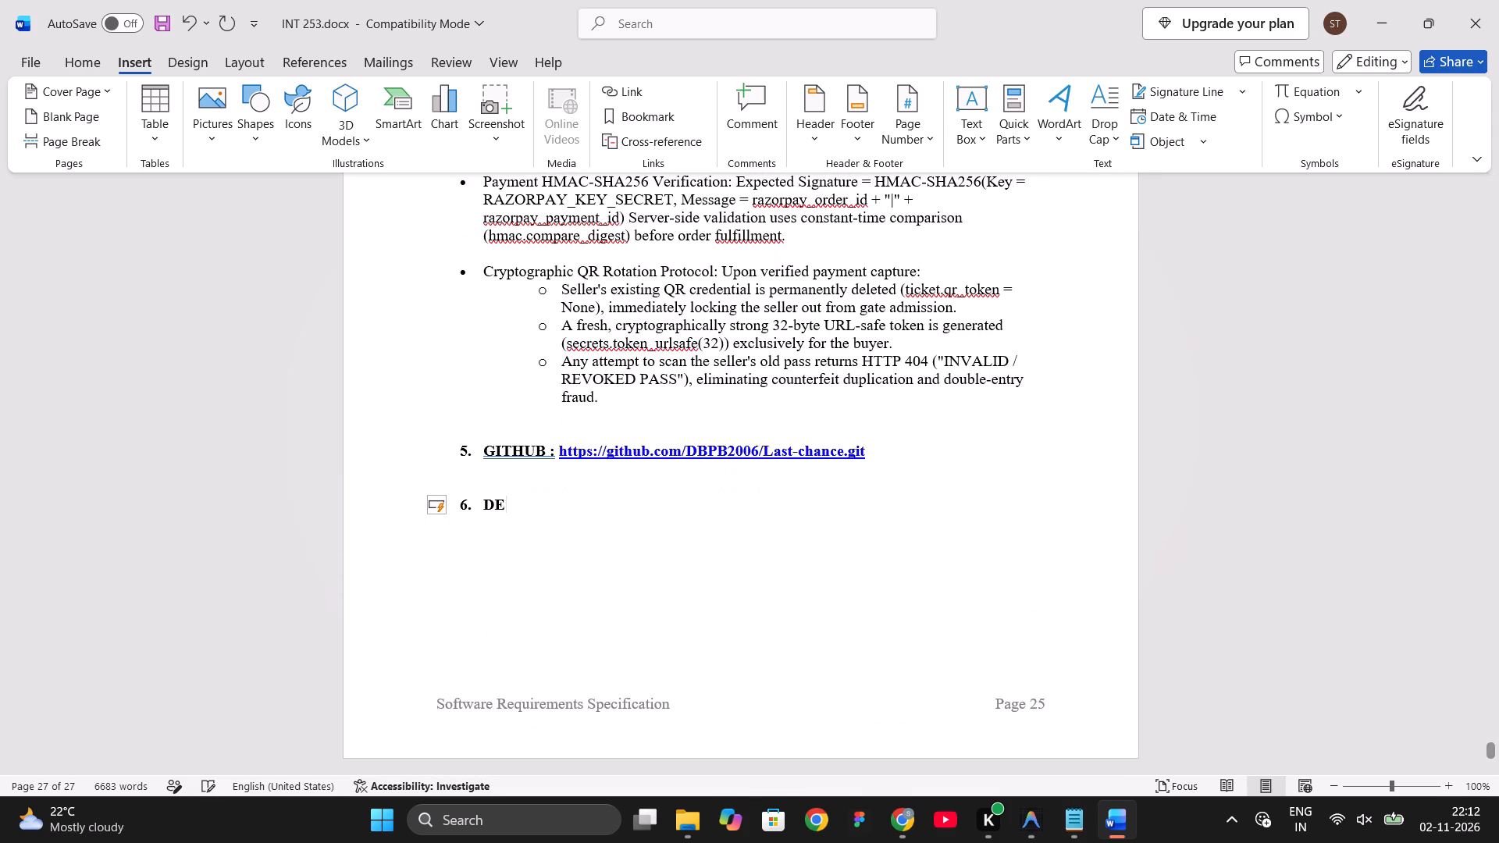
text(PLOYED)
key(space)
text(LINK)
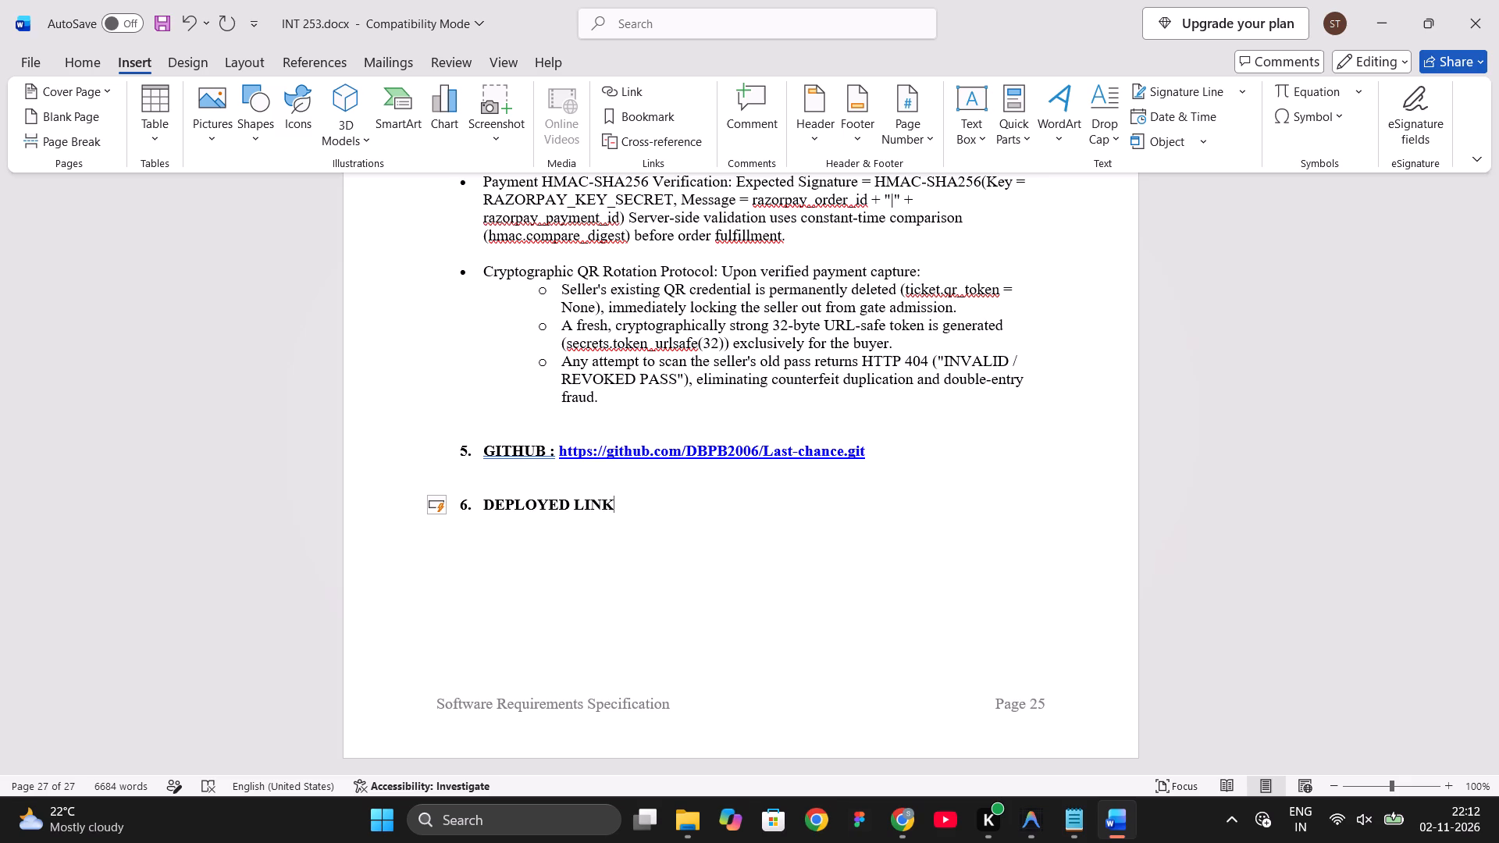
key(space)
text(:)
key(space)
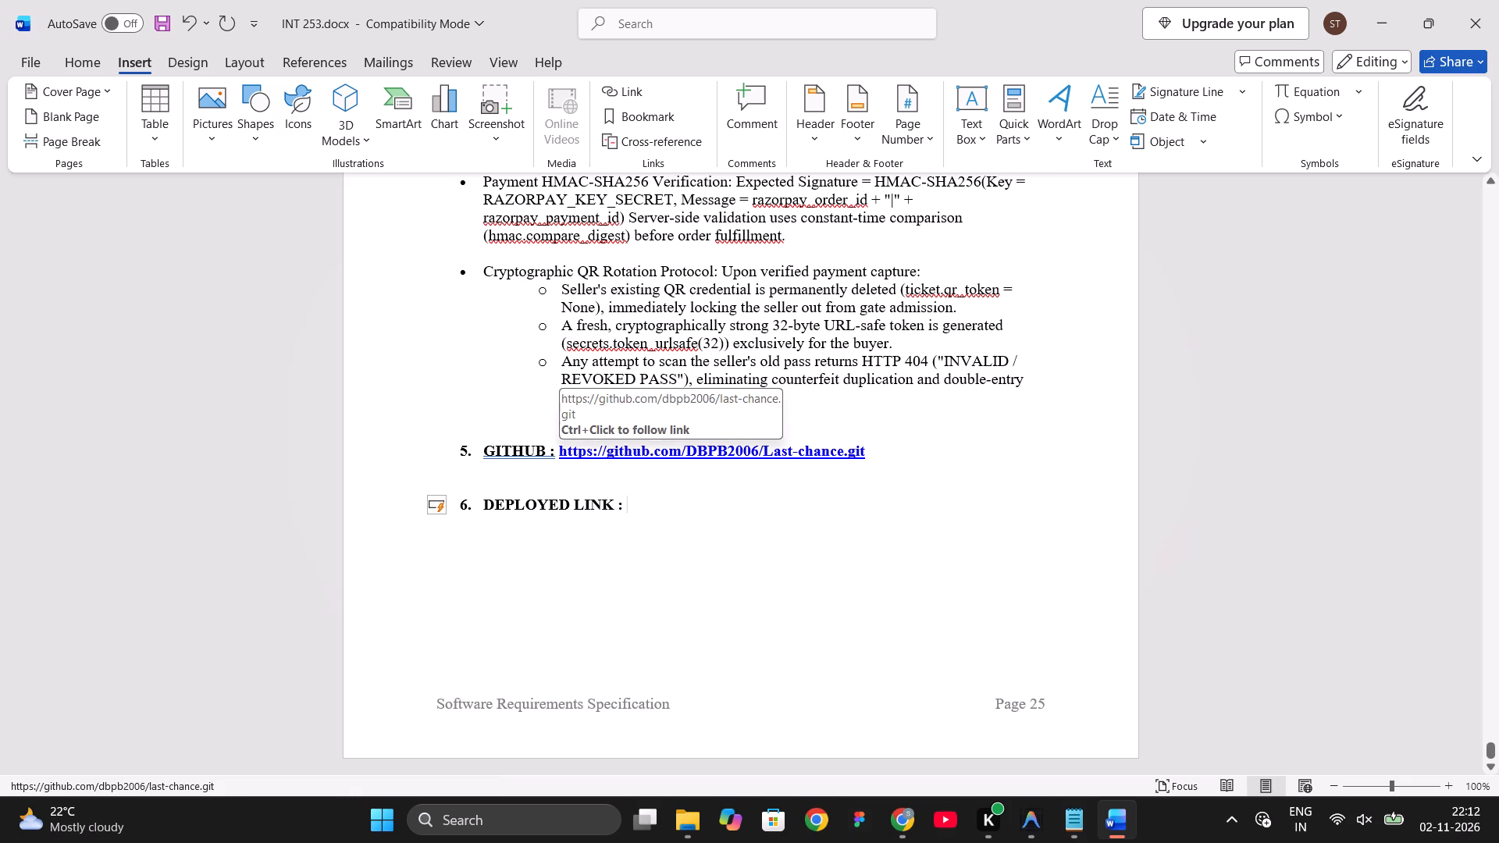
Ignore the grammar suggestions on "GITHUB :" in heading 5 and "LINK :" in heading 6.
drag(556, 451, 502, 442)
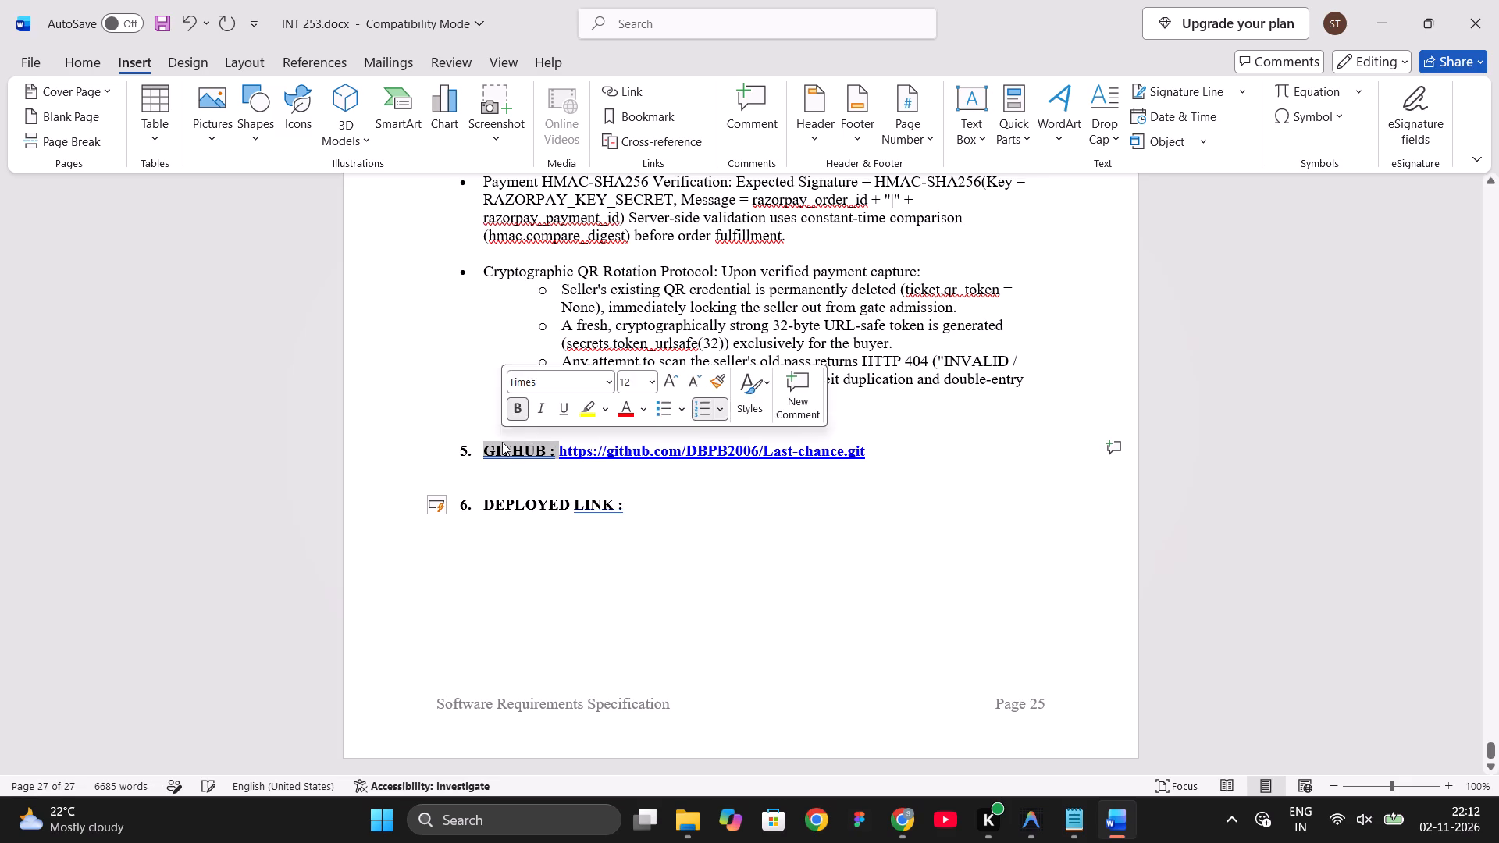
right_click(502, 442)
click(444, 127)
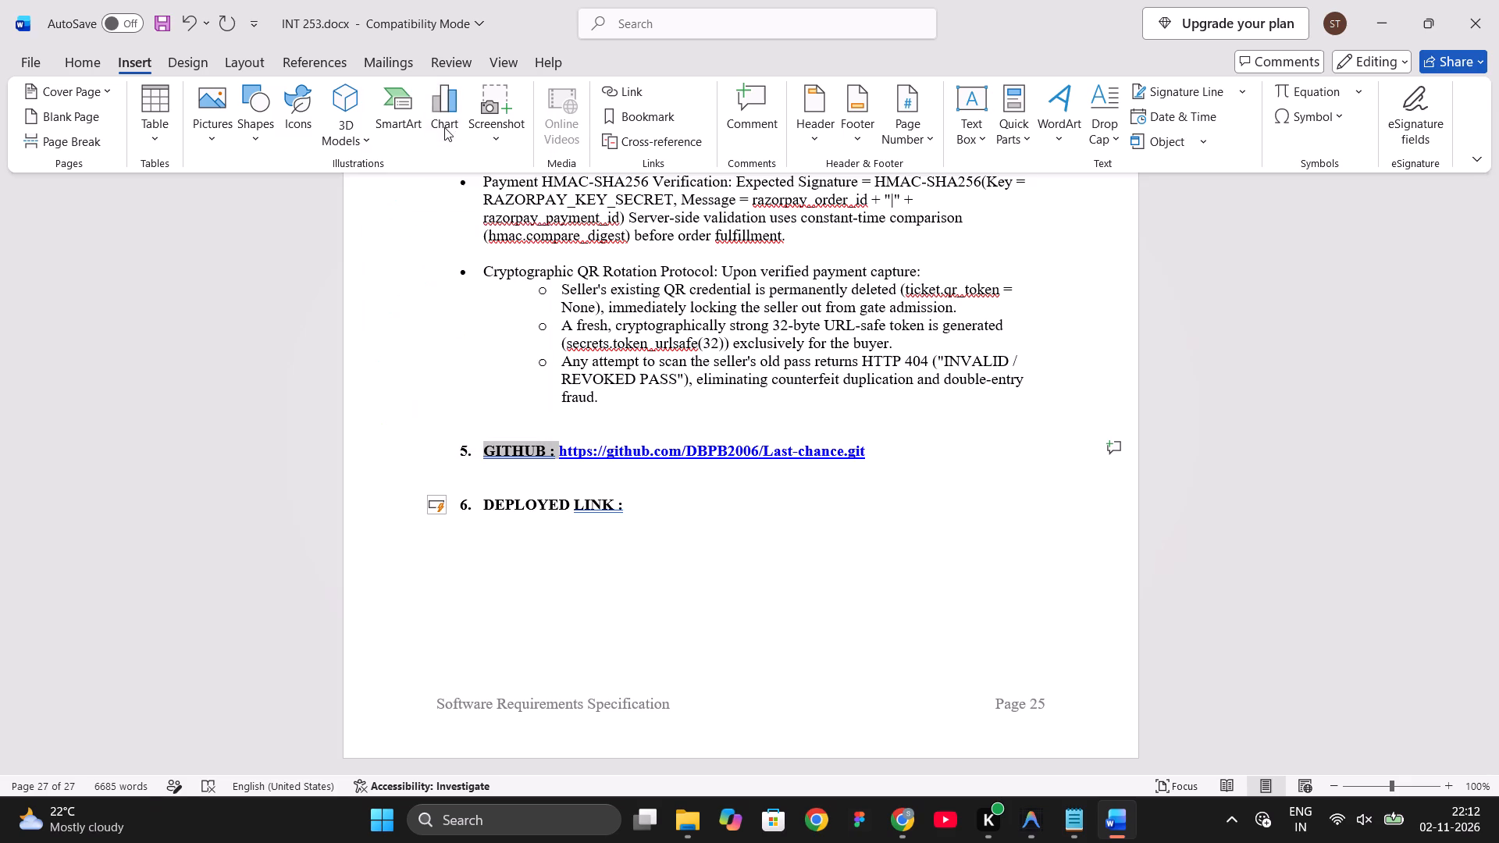
drag(627, 504, 574, 501)
right_click(574, 501)
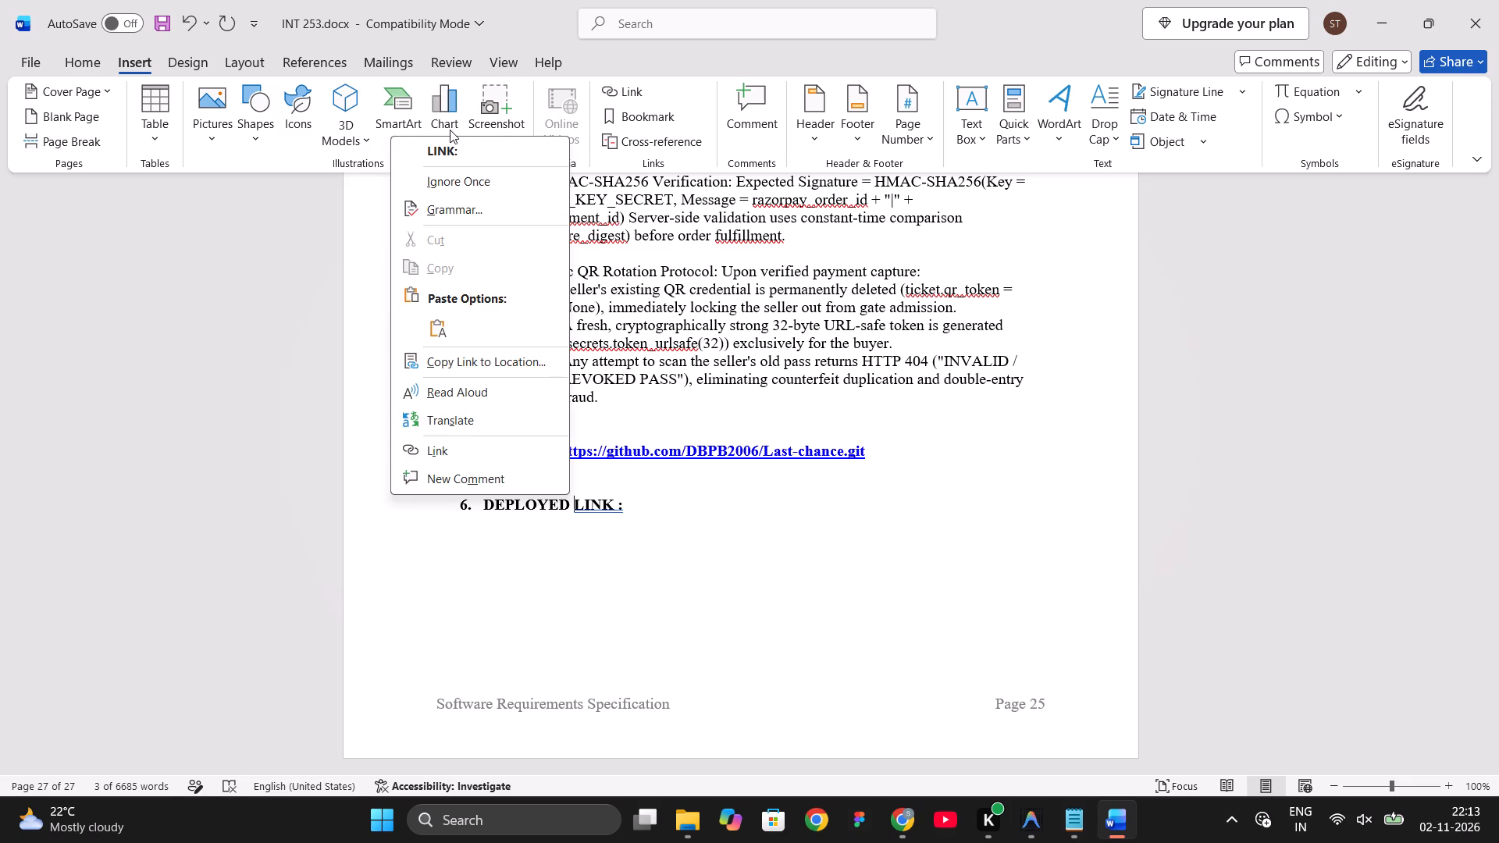
click(460, 180)
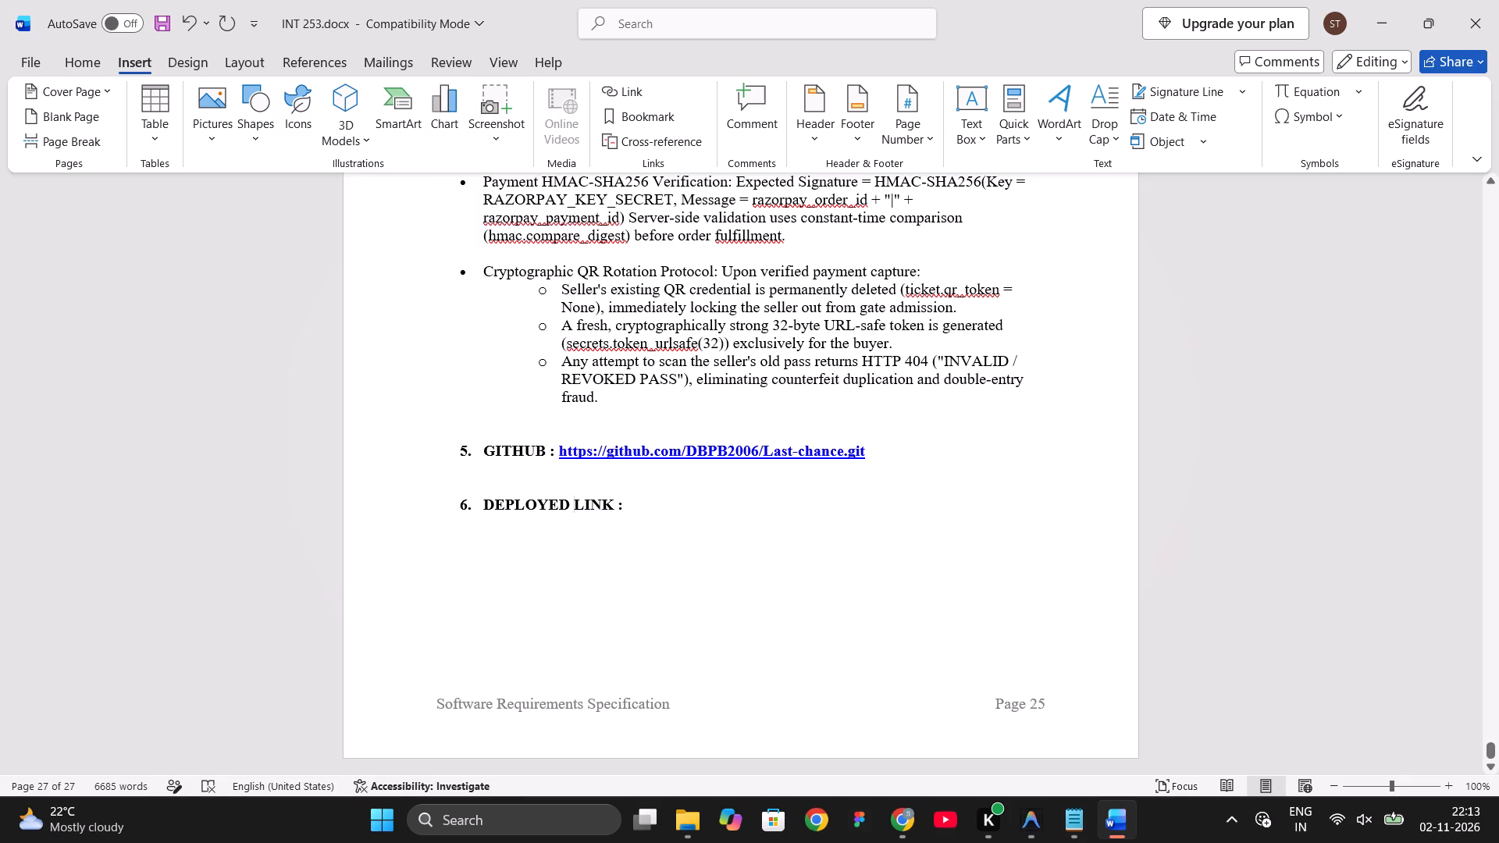
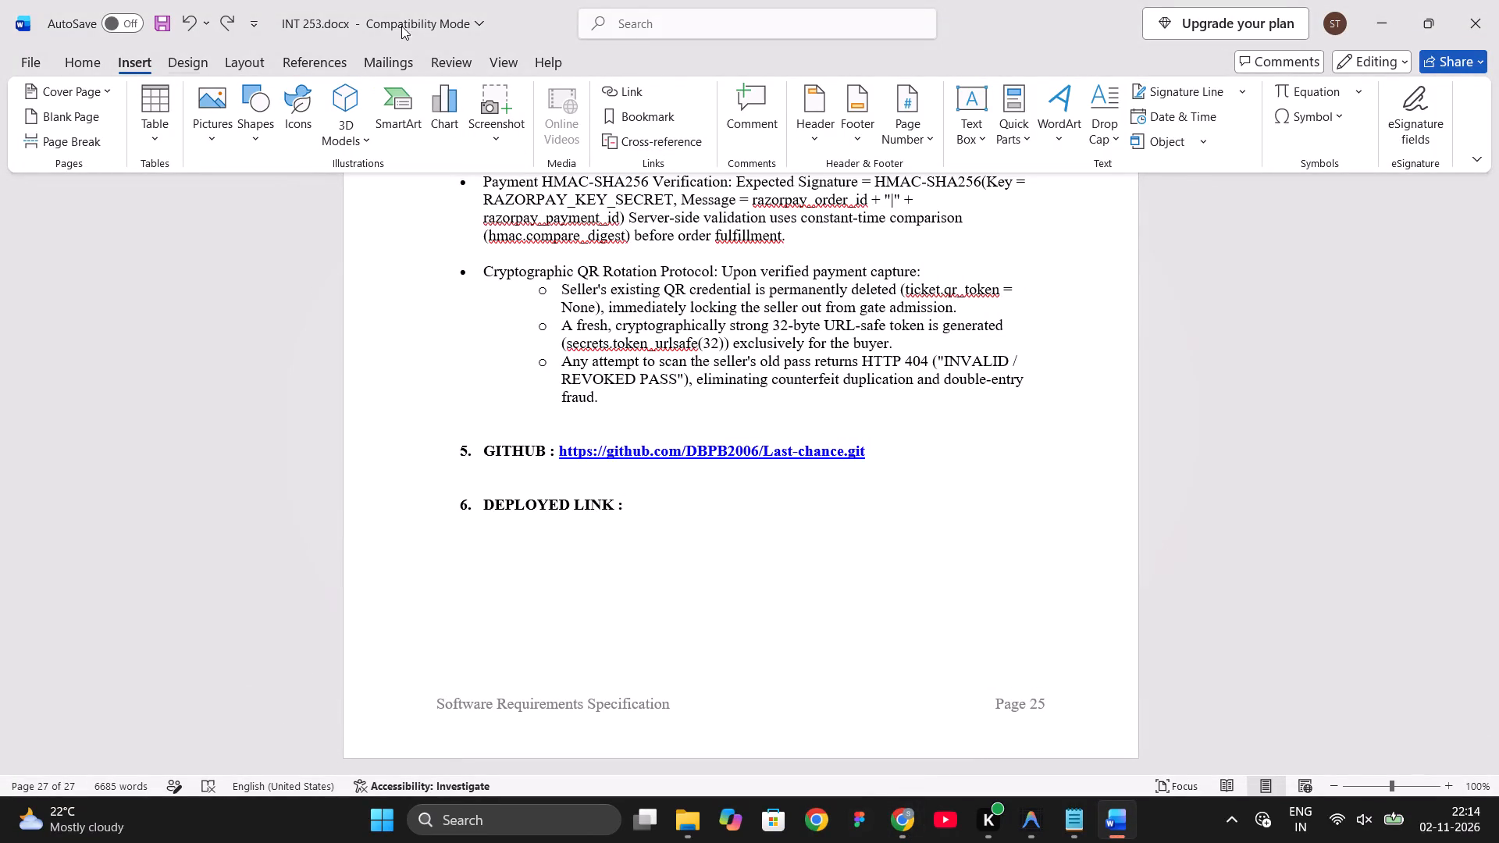
click(648, 90)
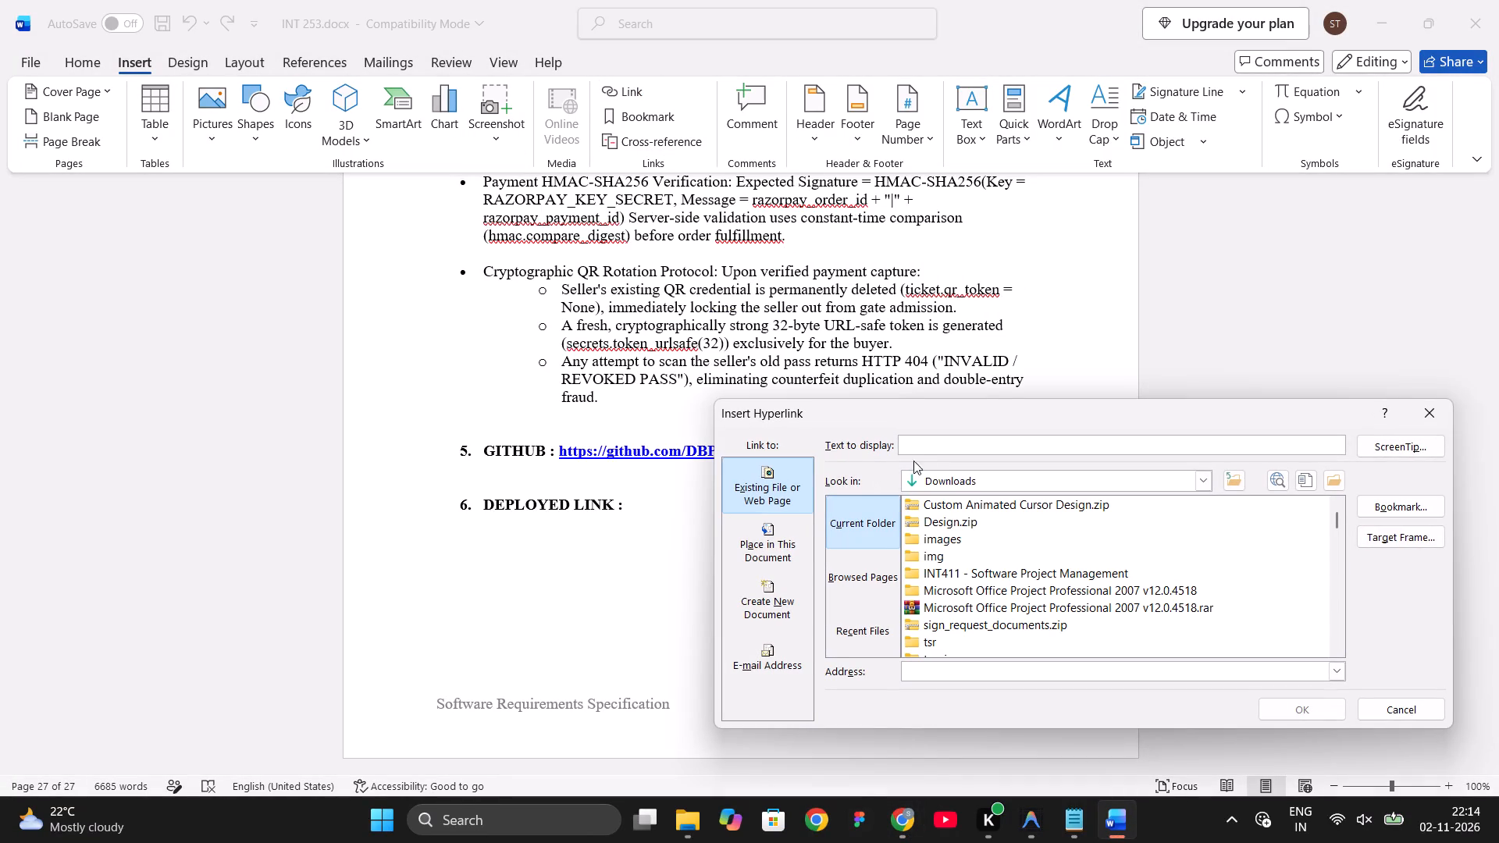
click(920, 454)
click(923, 447)
key(ctrl+v)
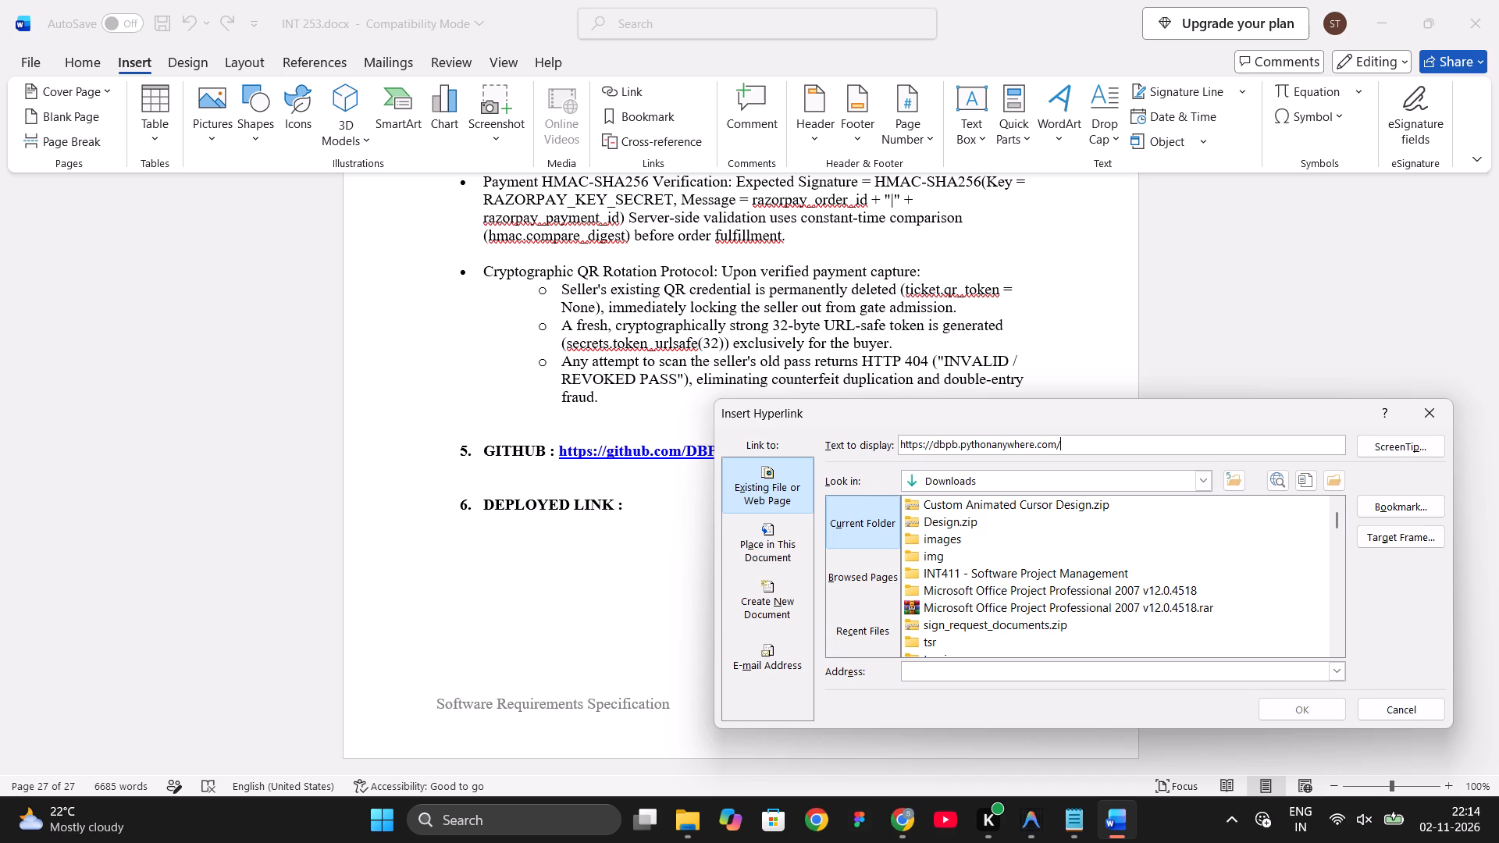
click(940, 667)
key(ctrl+v)
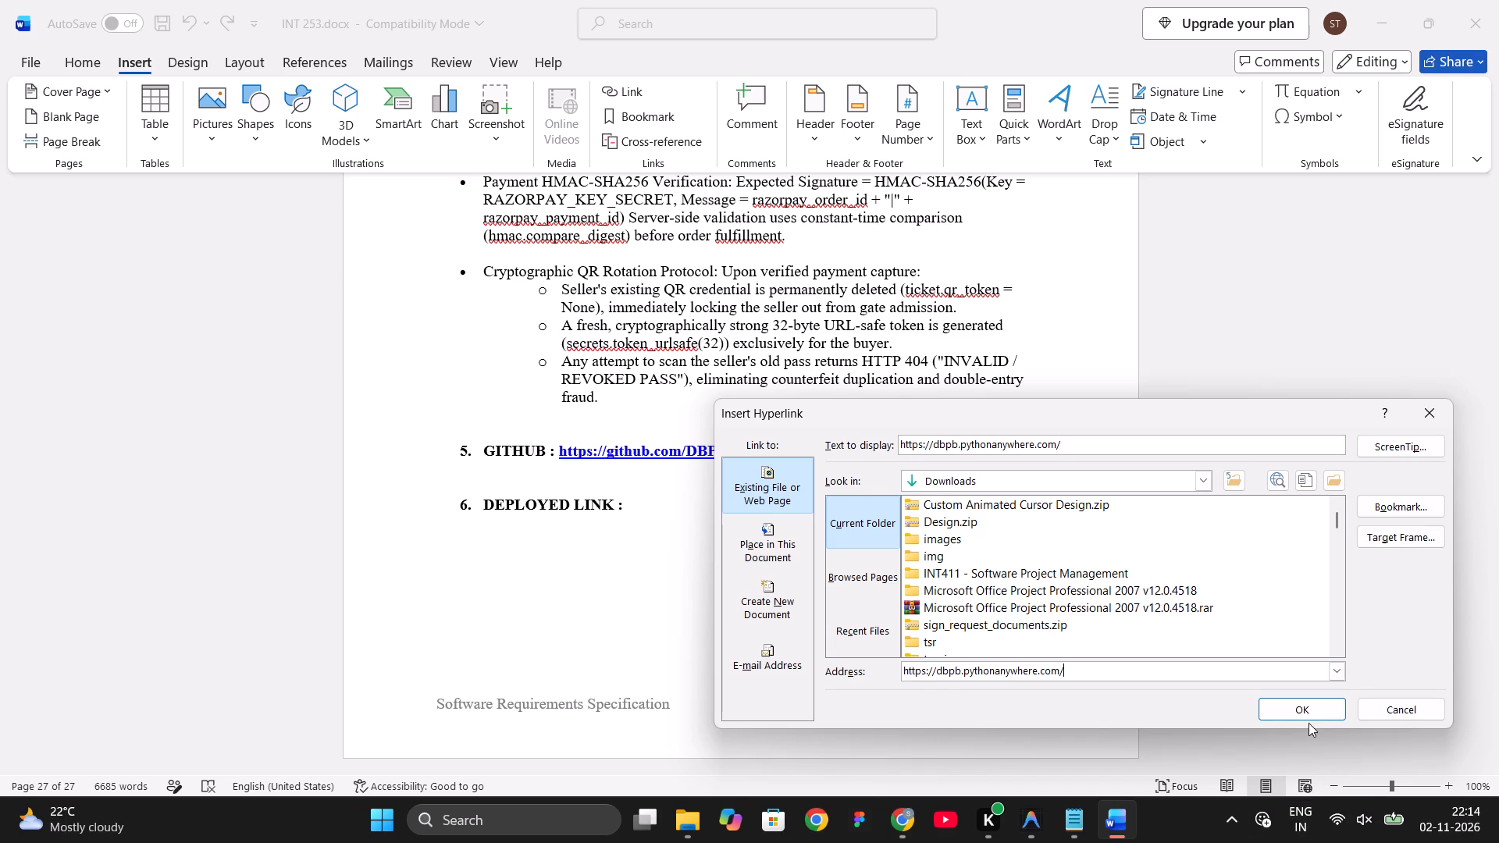
click(1309, 720)
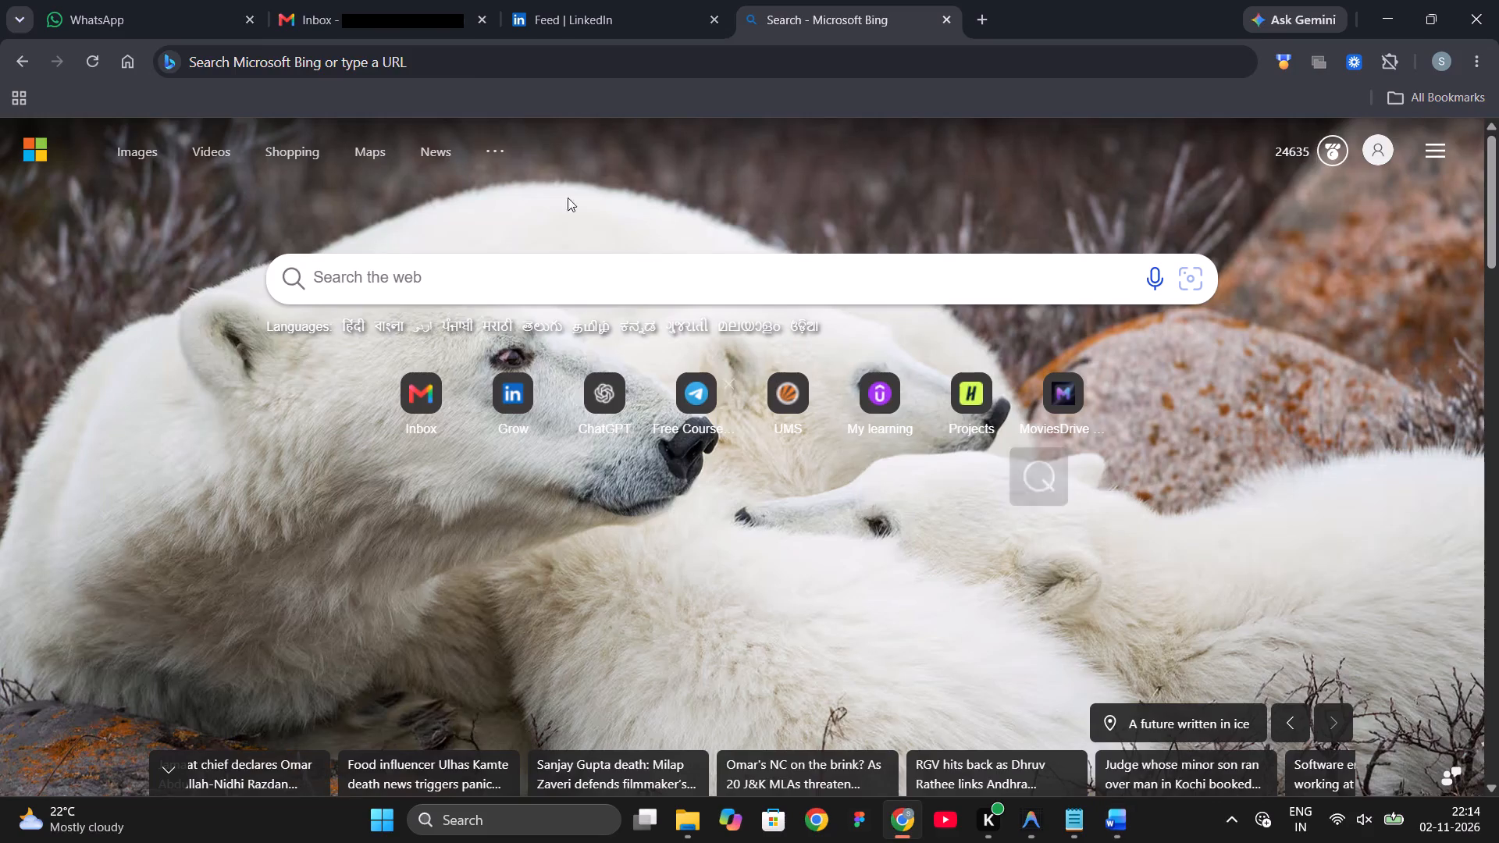
click(480, 68)
key(ctrl+v)
key(ctrl+Return)
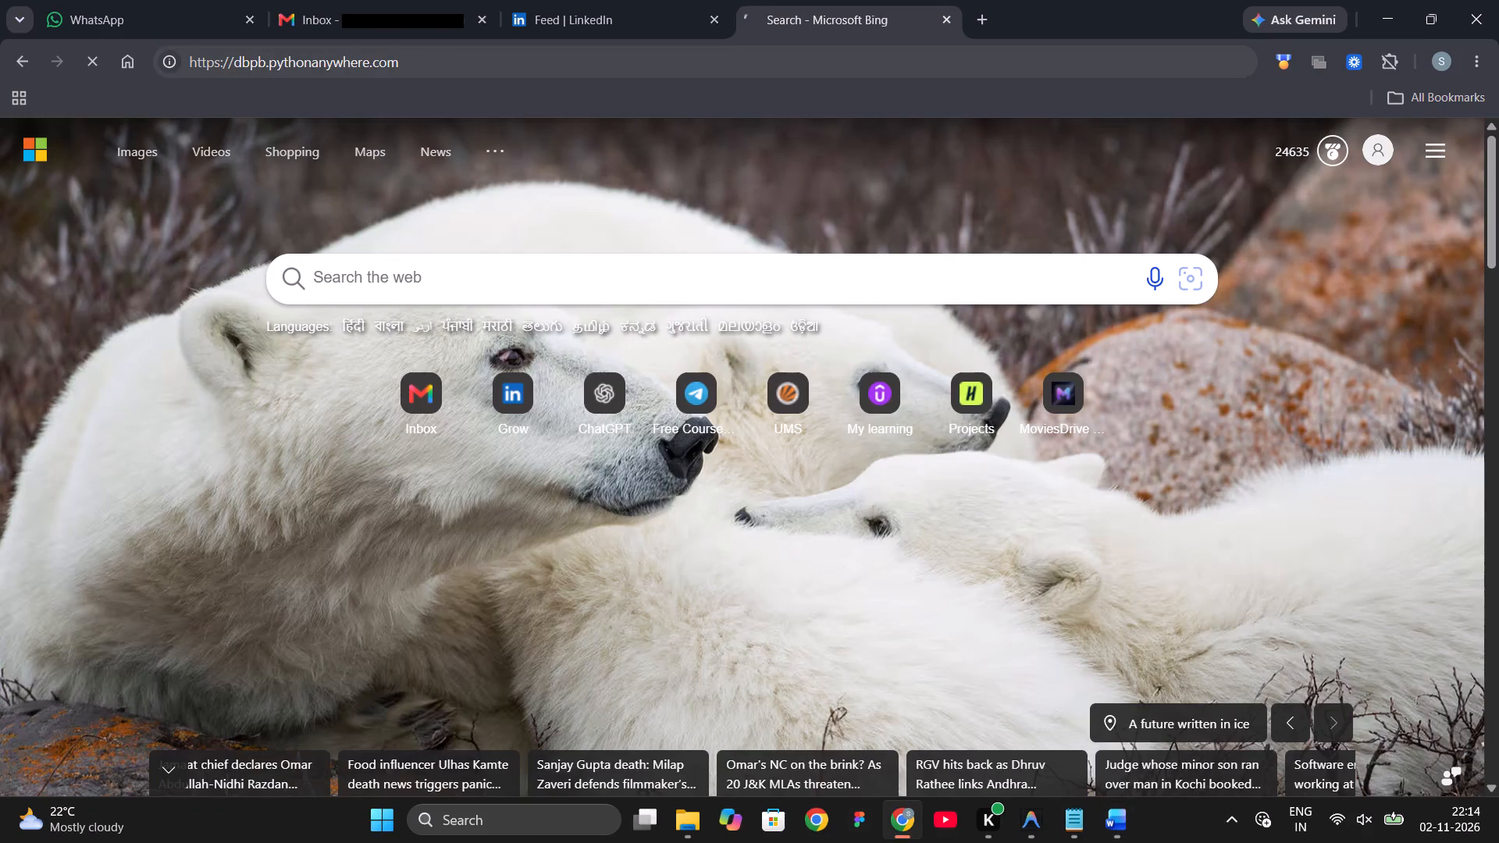
Refresh the LinkedIn feed with its new posts, close that tab, and return to the deployed site's tab.
click(589, 1)
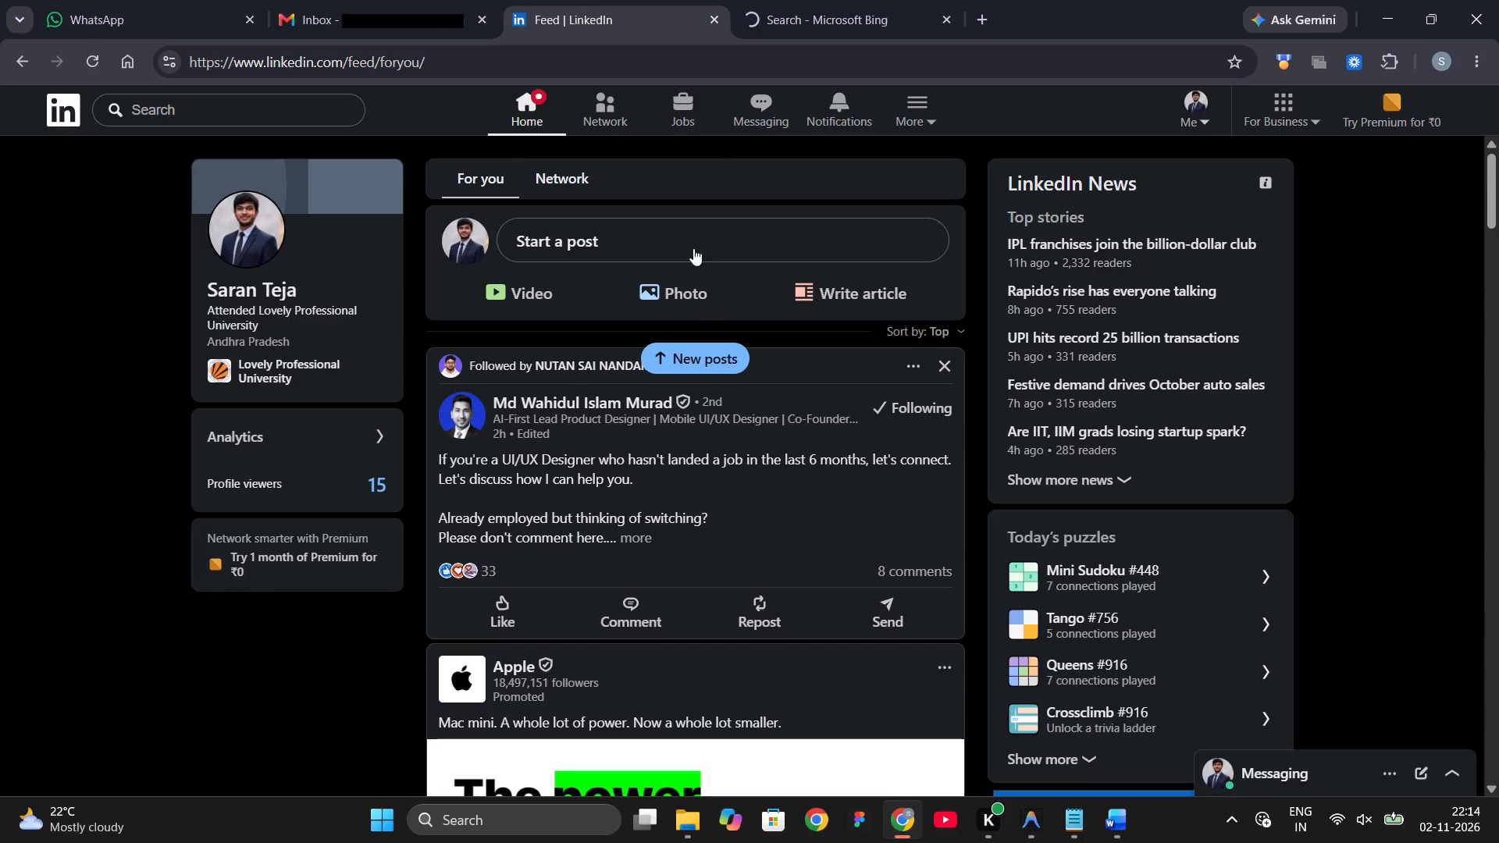
click(681, 350)
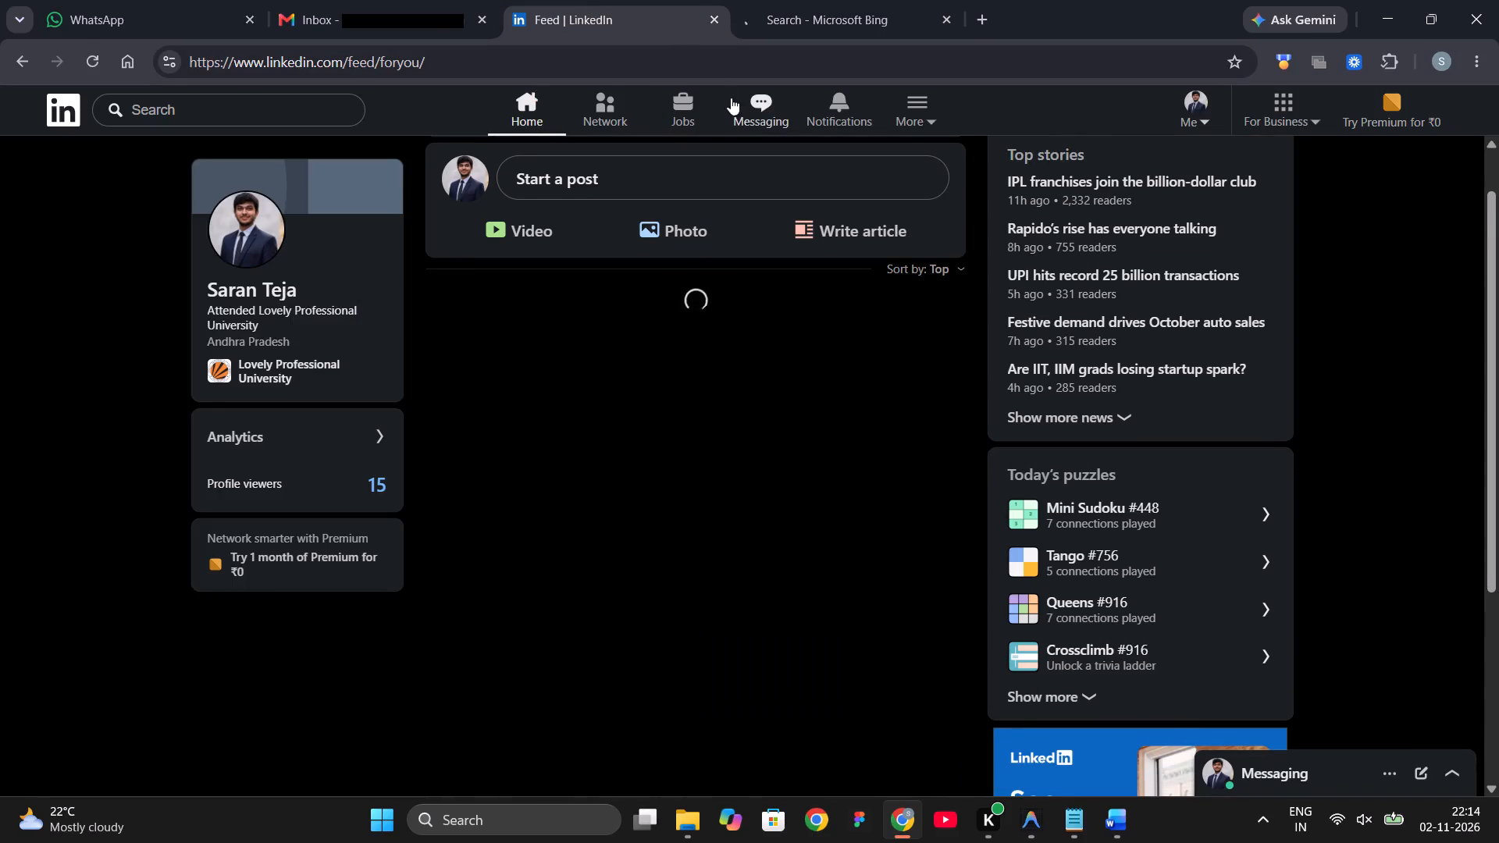
click(709, 20)
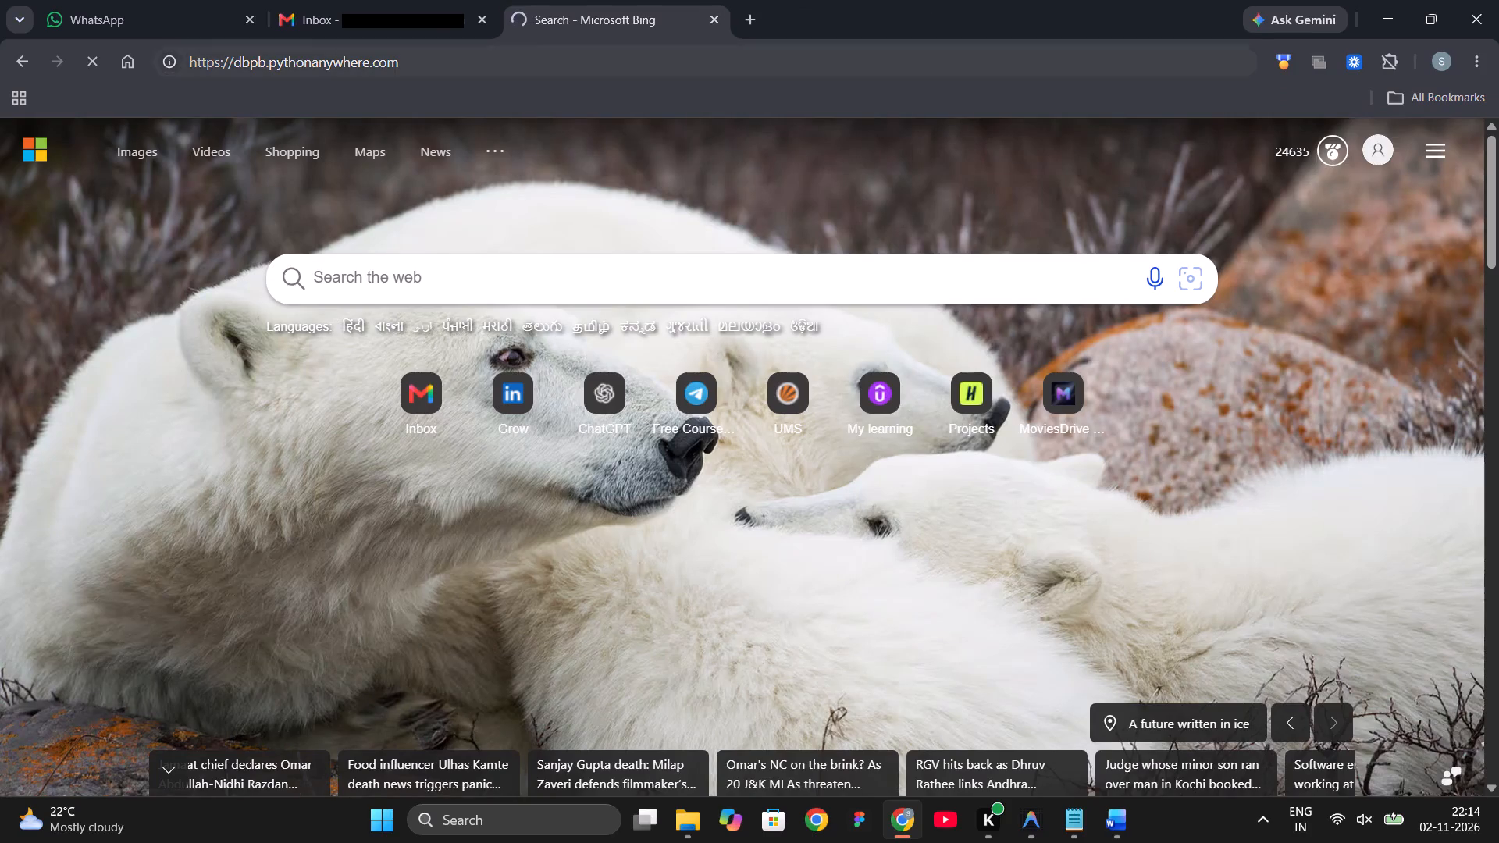
click(504, 98)
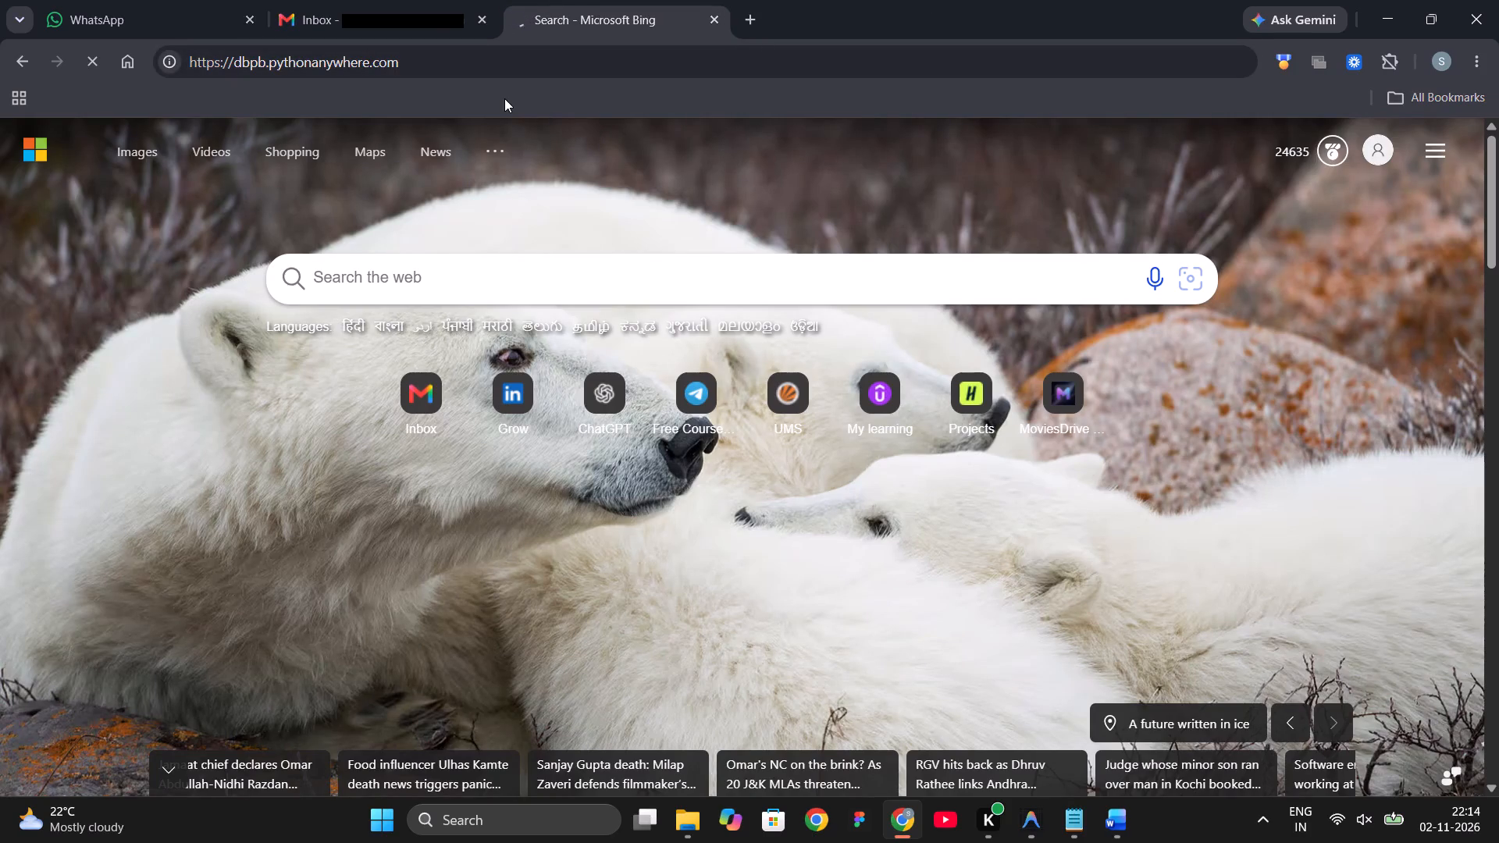
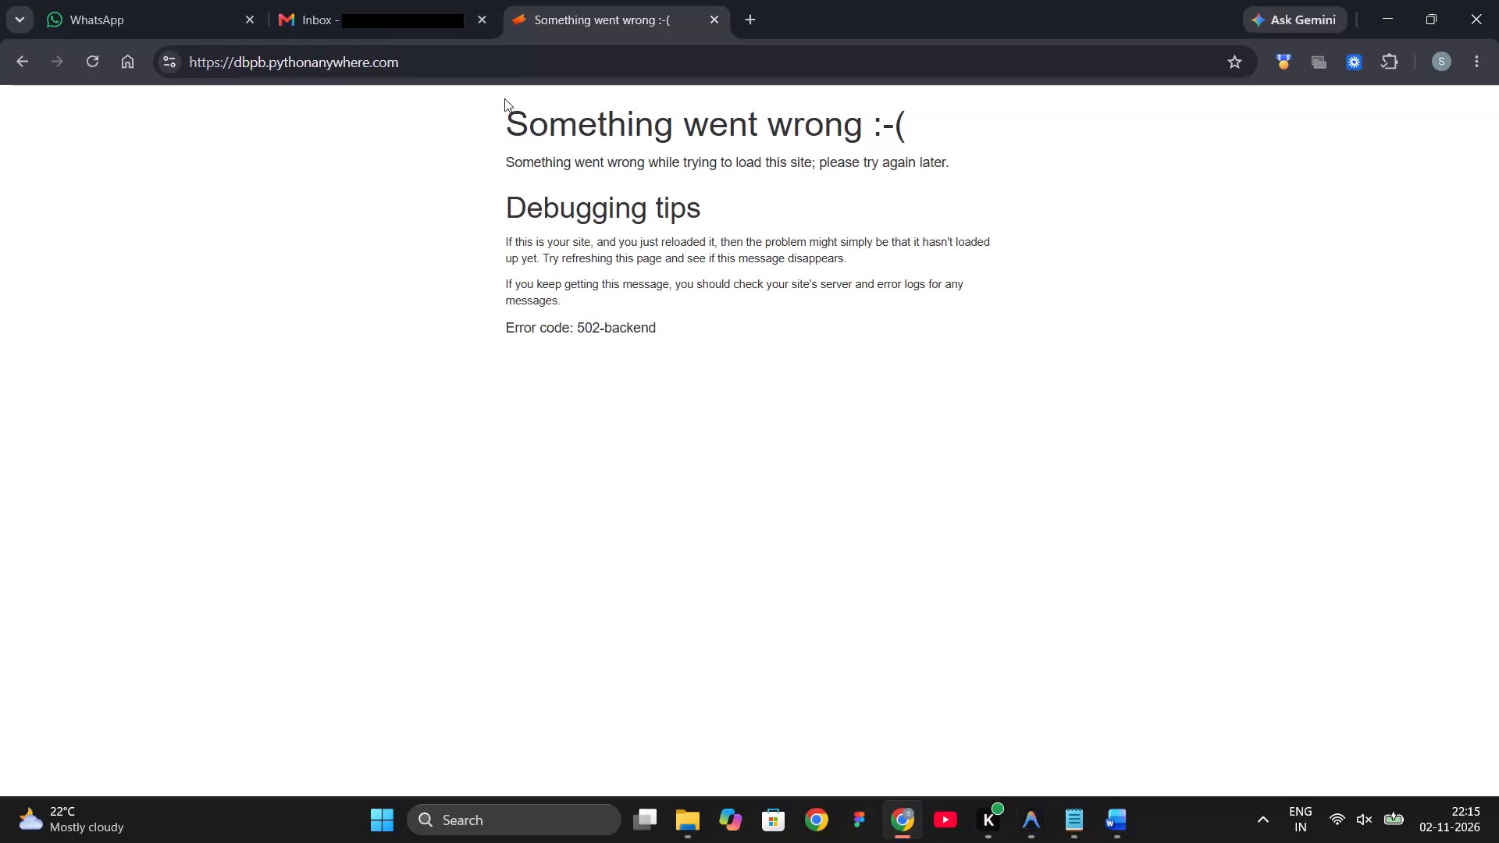
Reload the deployed dbpb.pythonanywhere.com page to check again whether the site opens.
key(ctrl+r)
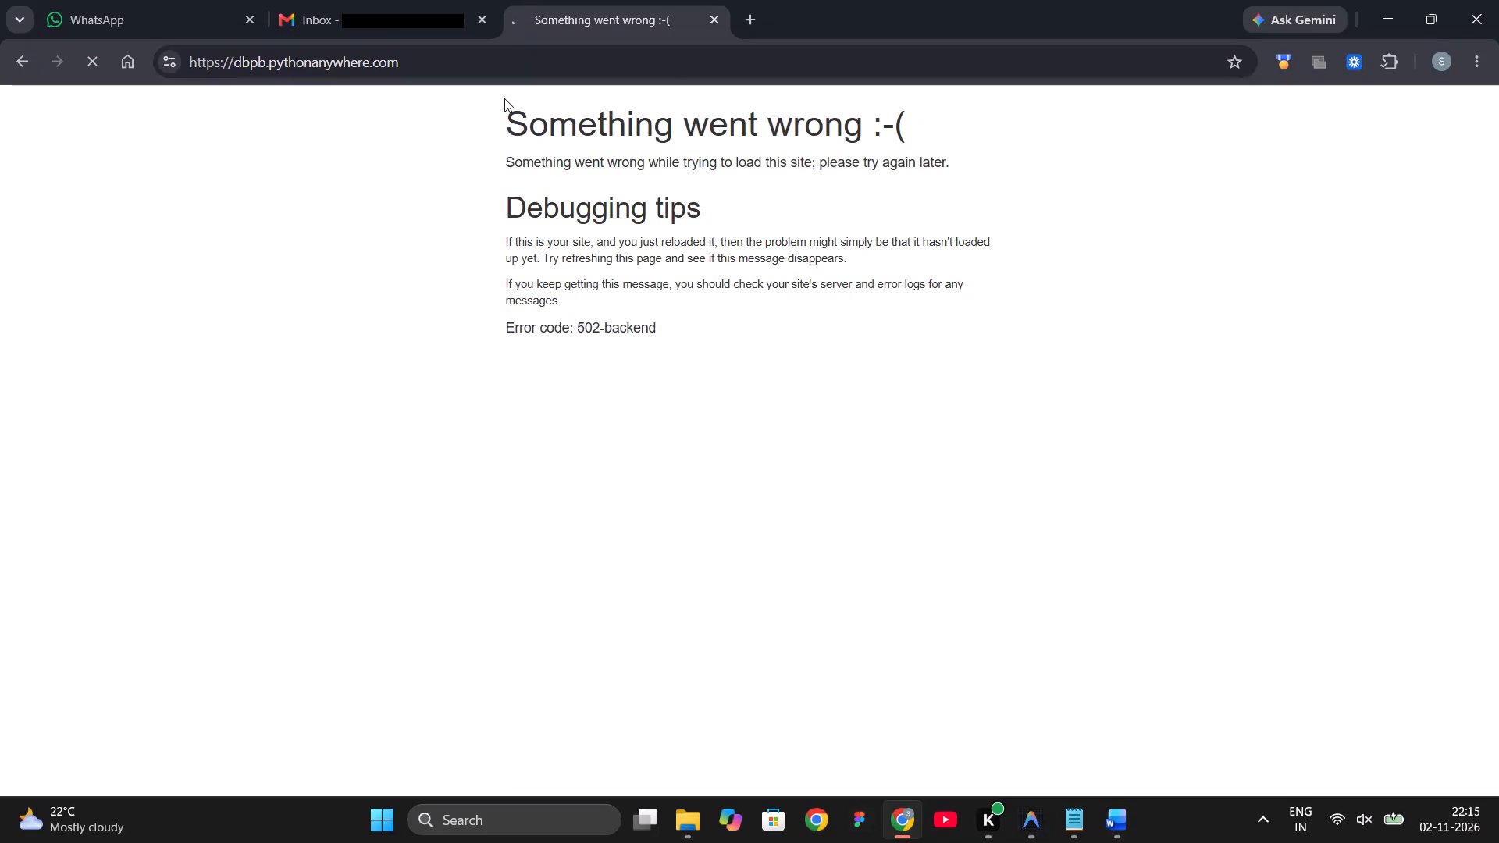
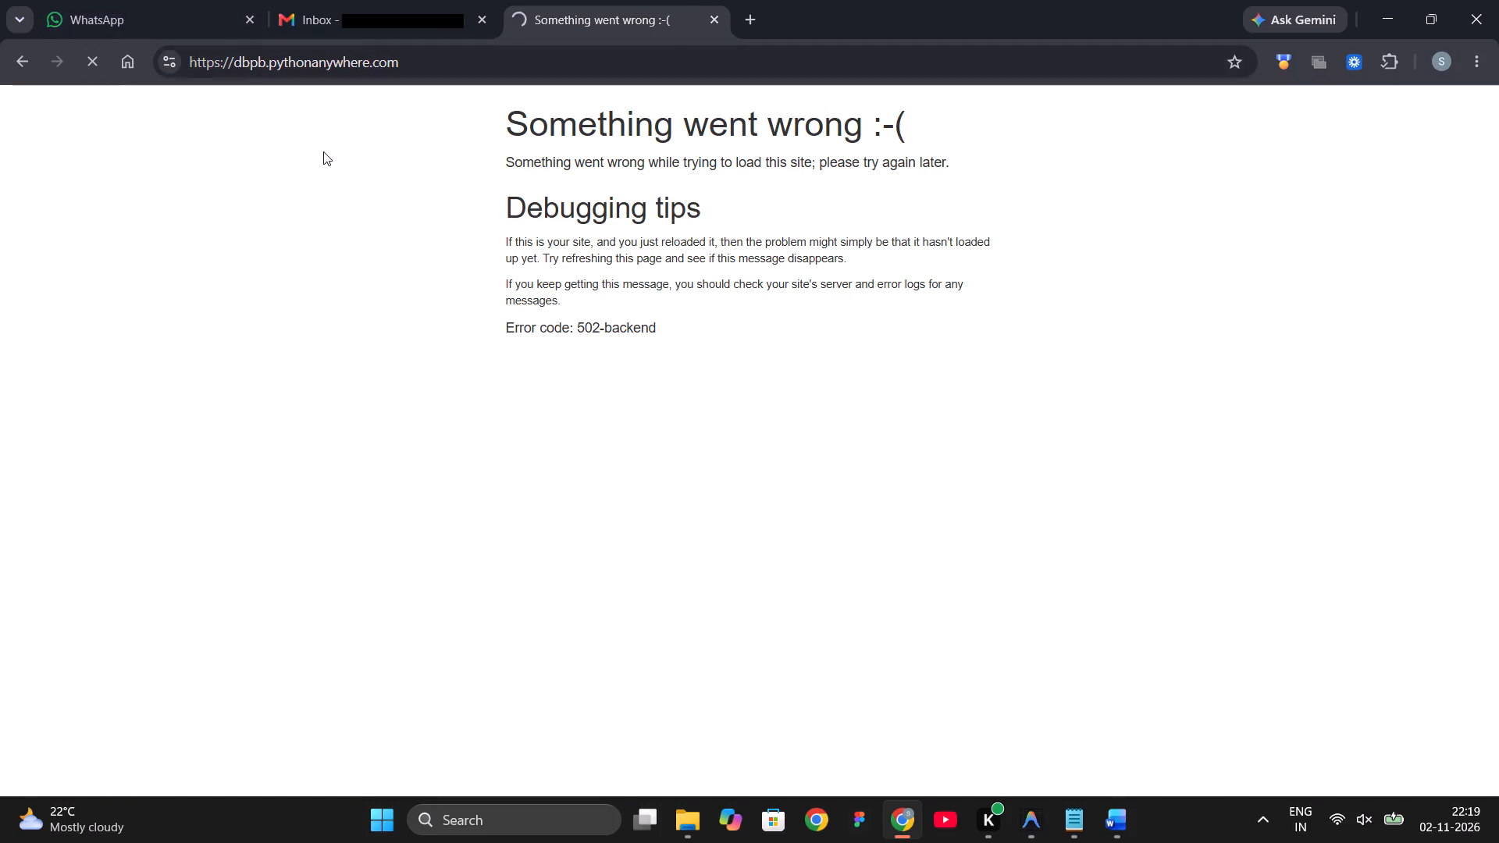
Try once more to reload the deployed dbpb.pythonanywhere.com page and check whether the site opens.
click(98, 73)
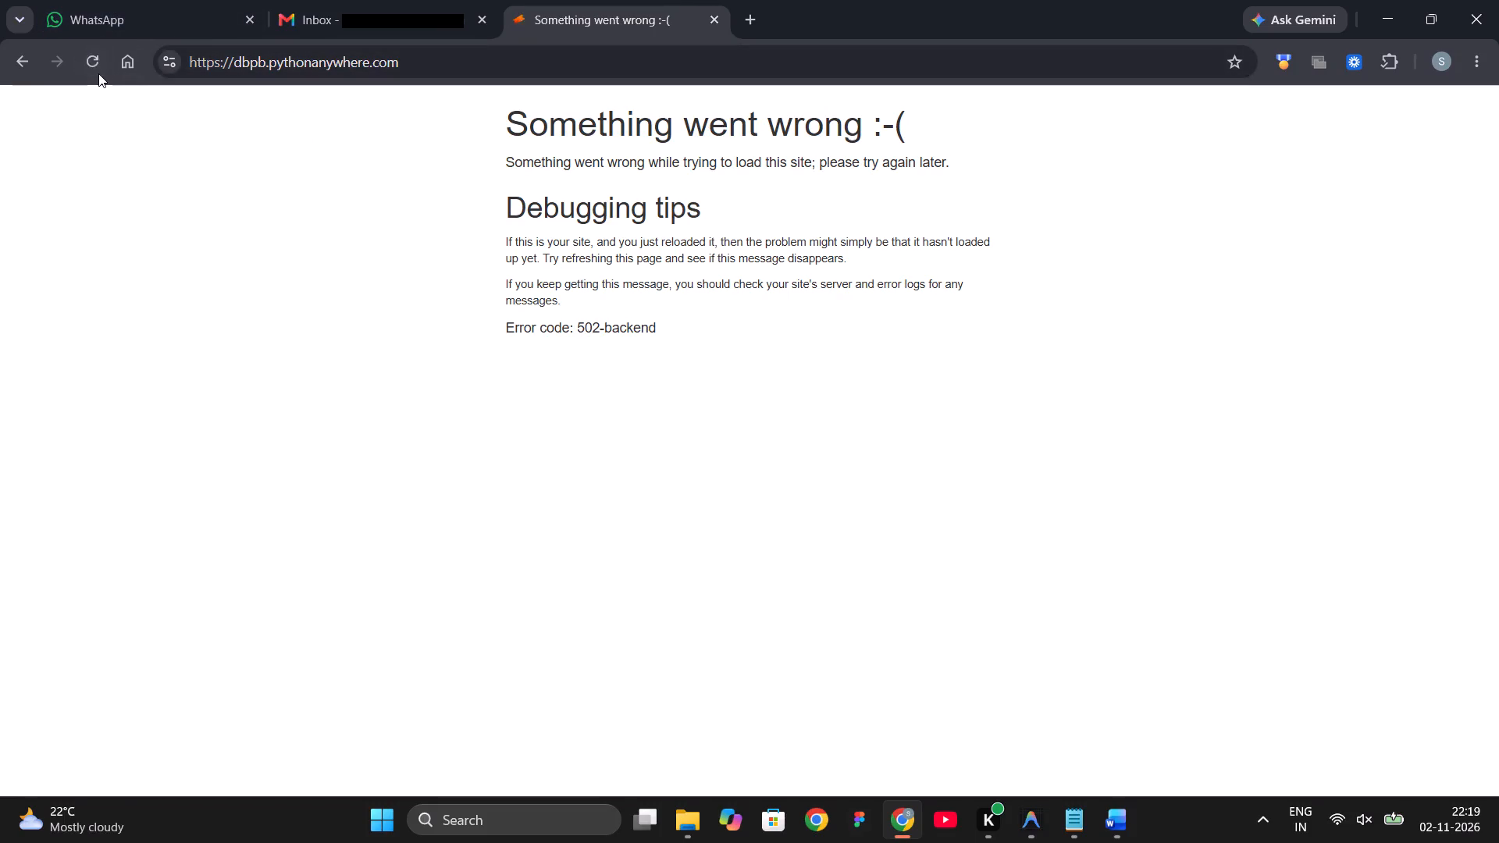
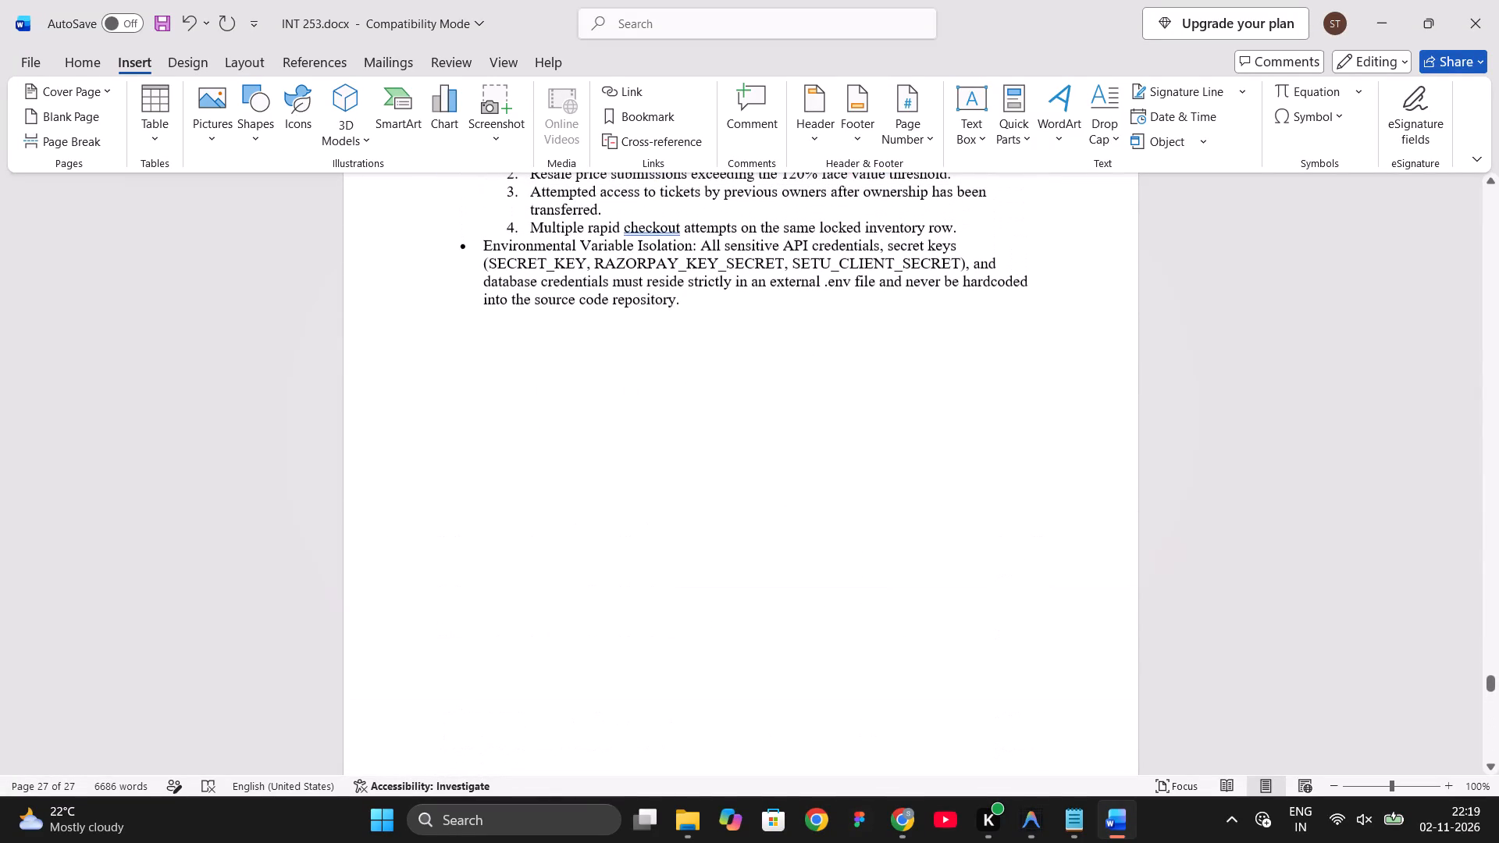
Review the SRS report backwards from the final constraints section up to the table of contents.
click(559, 500)
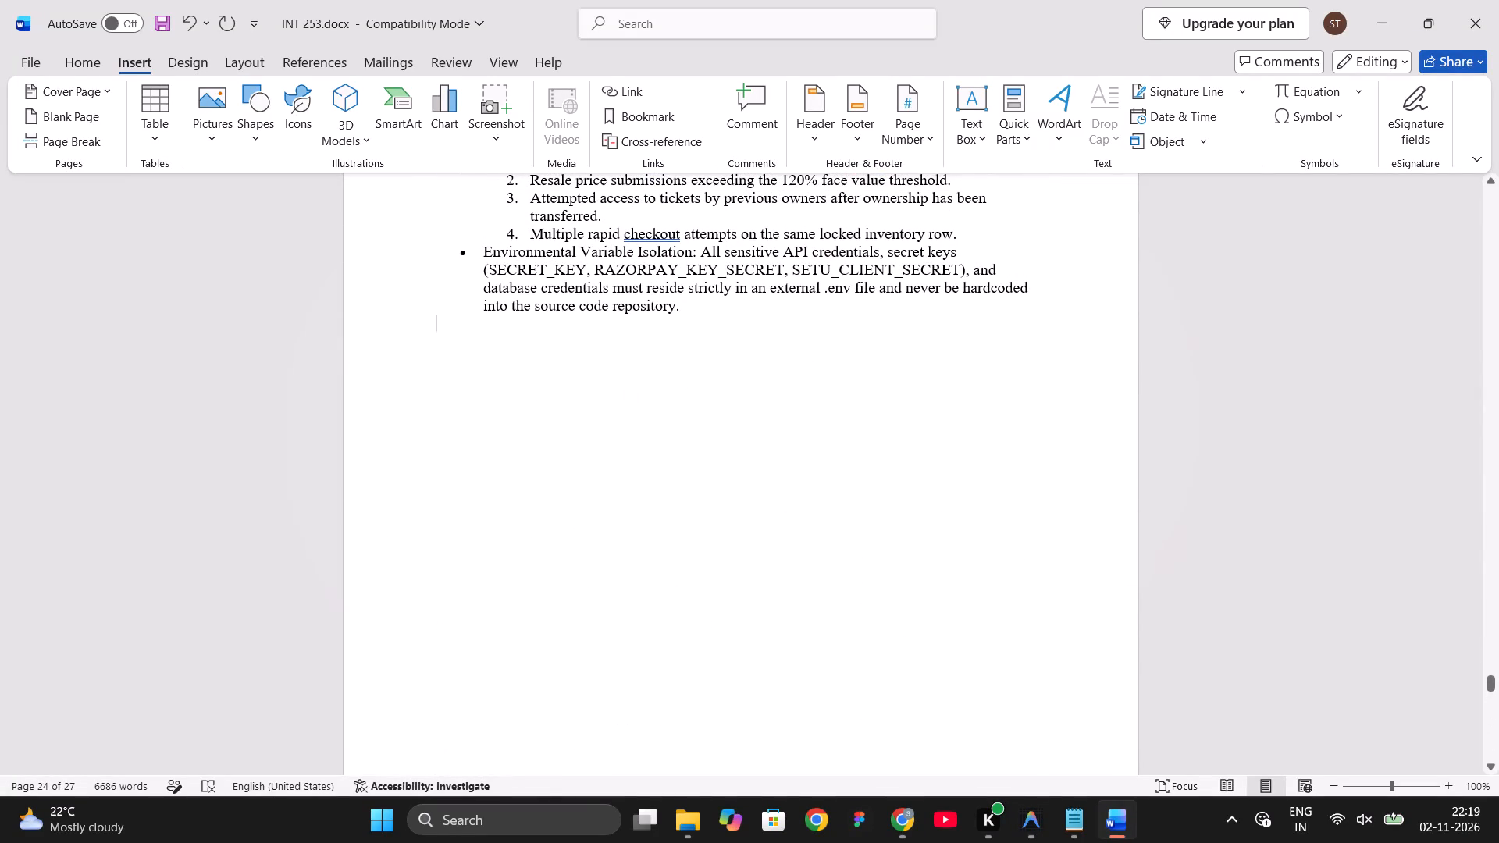
scroll(559, 500, up, 6)
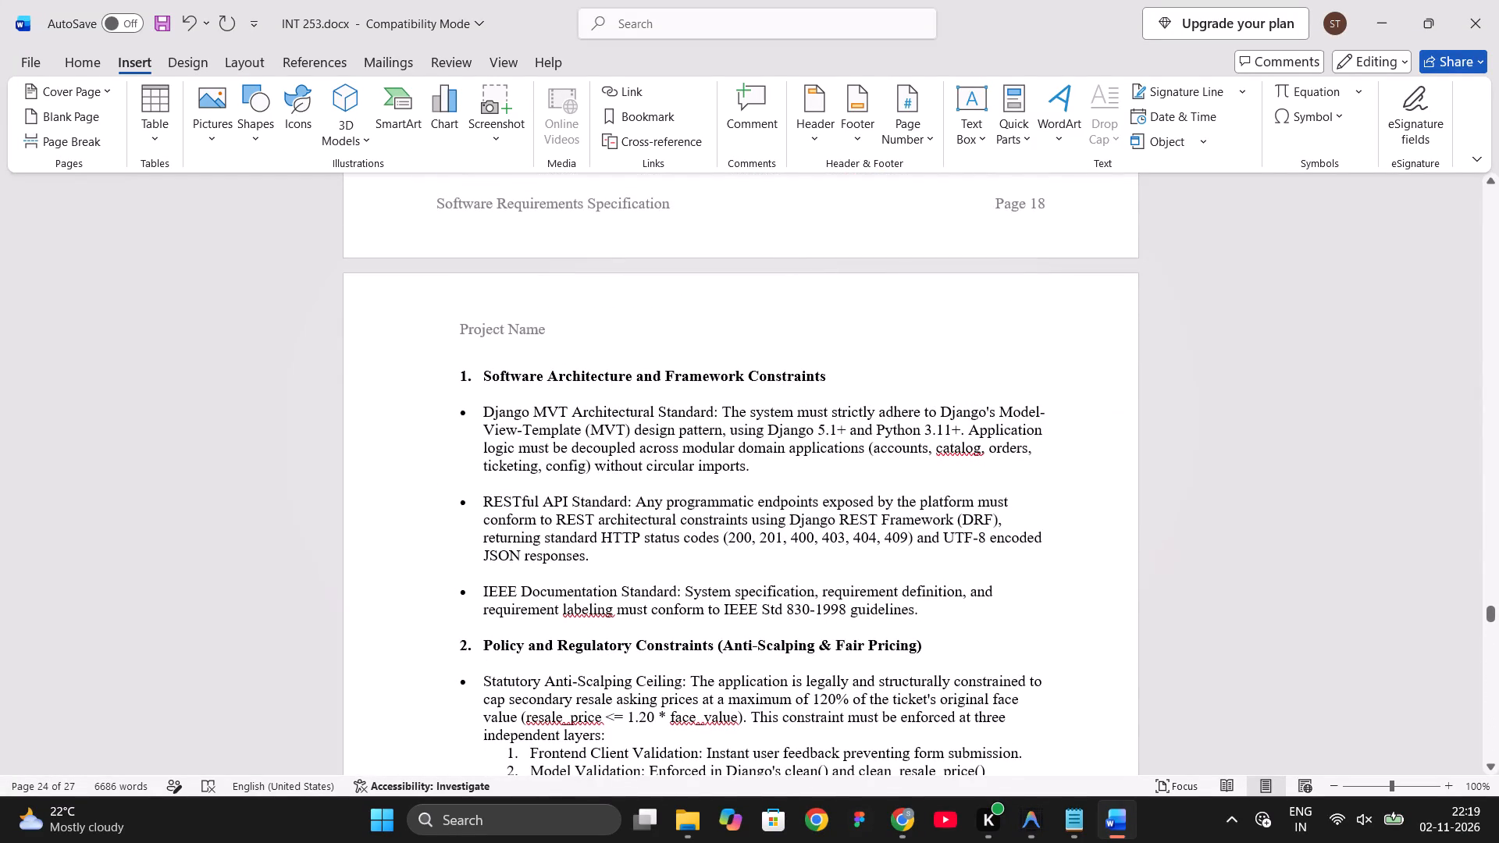
scroll(559, 500, up, 3)
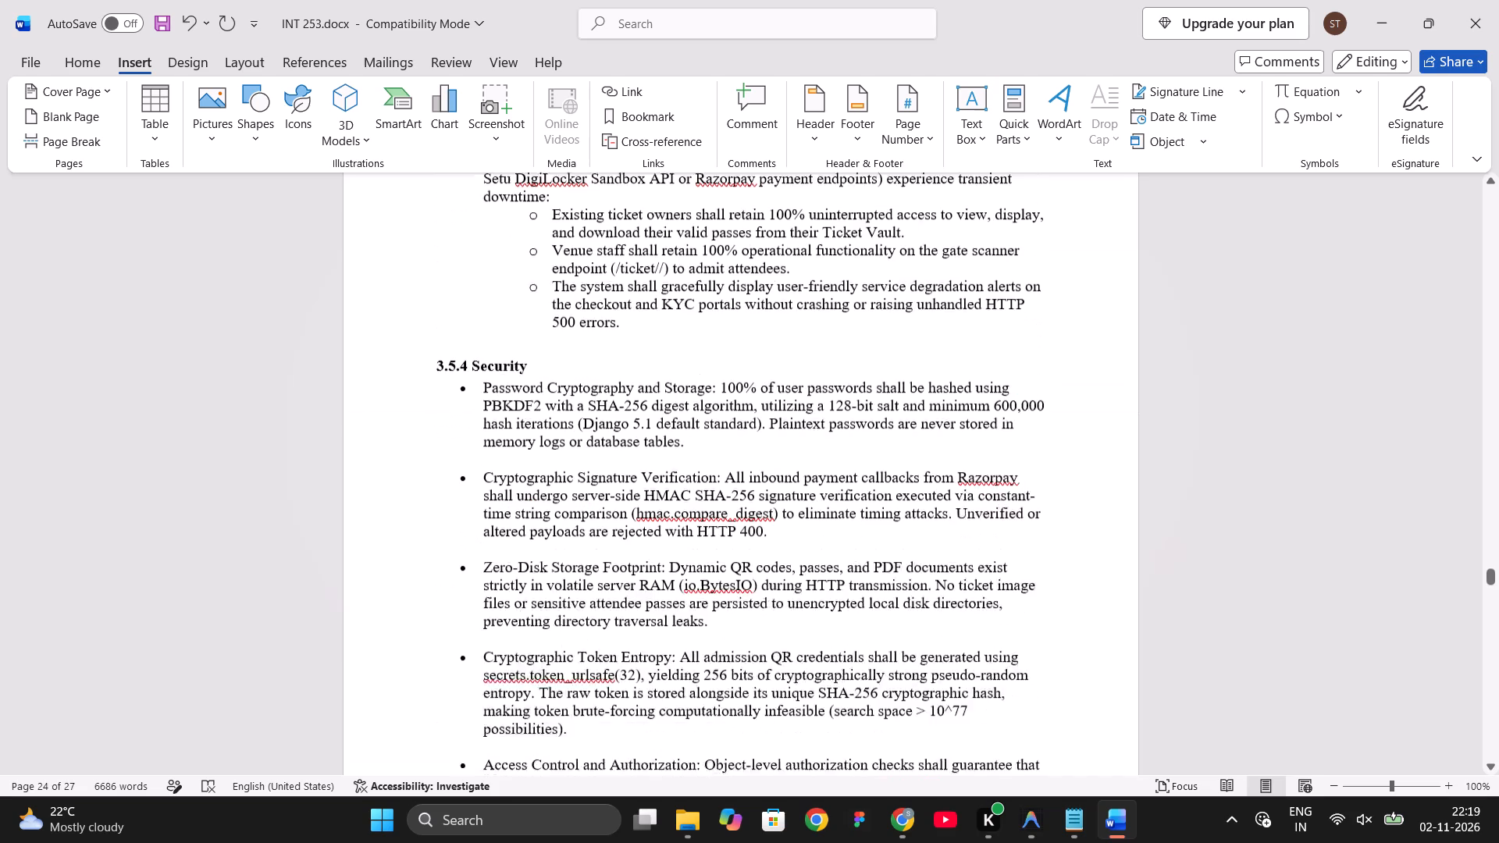
scroll(559, 500, up, 3)
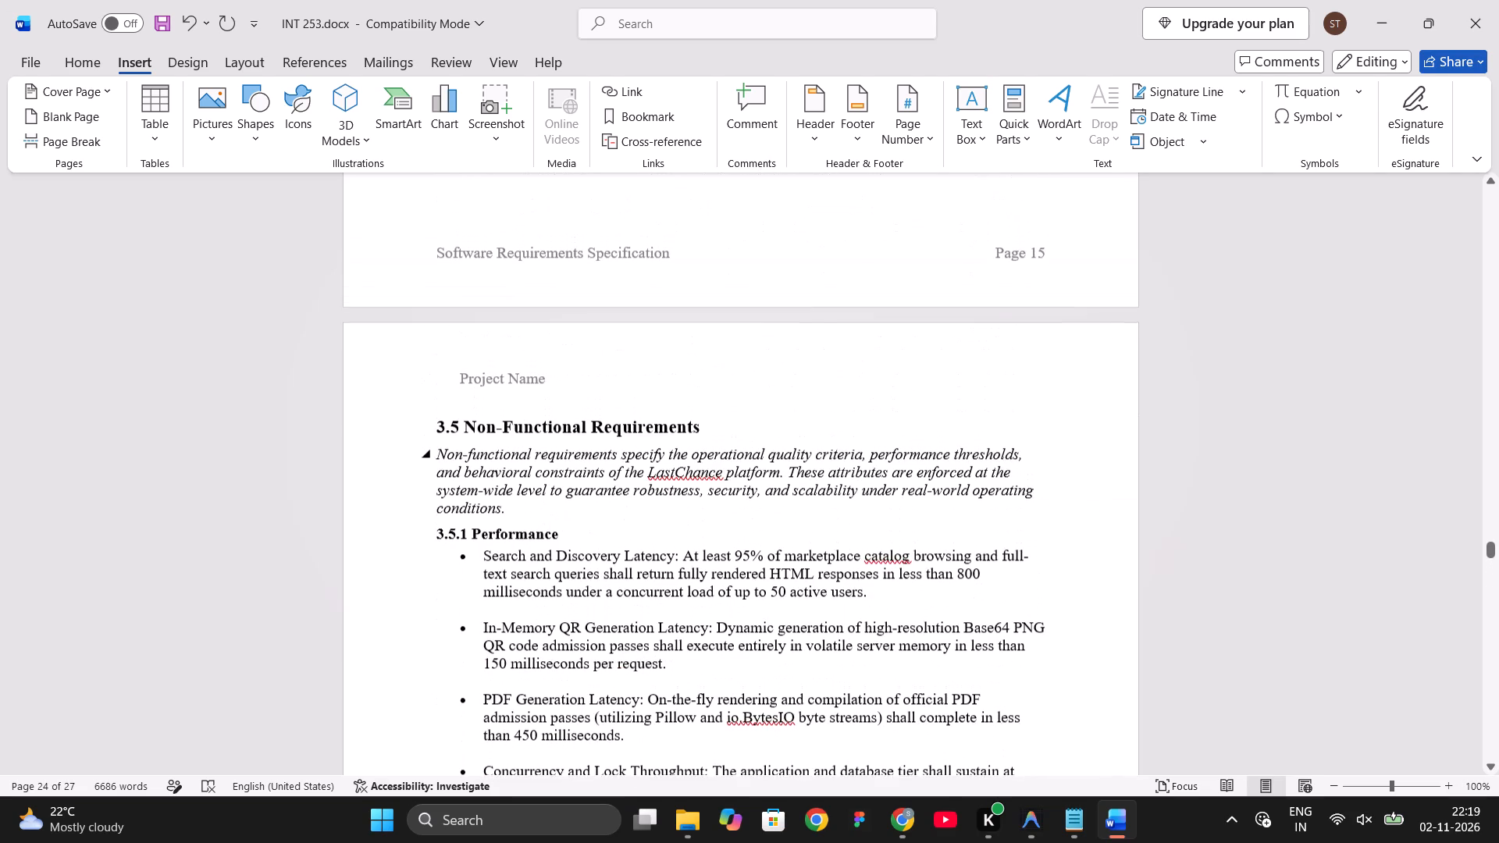
scroll(559, 500, up, 8)
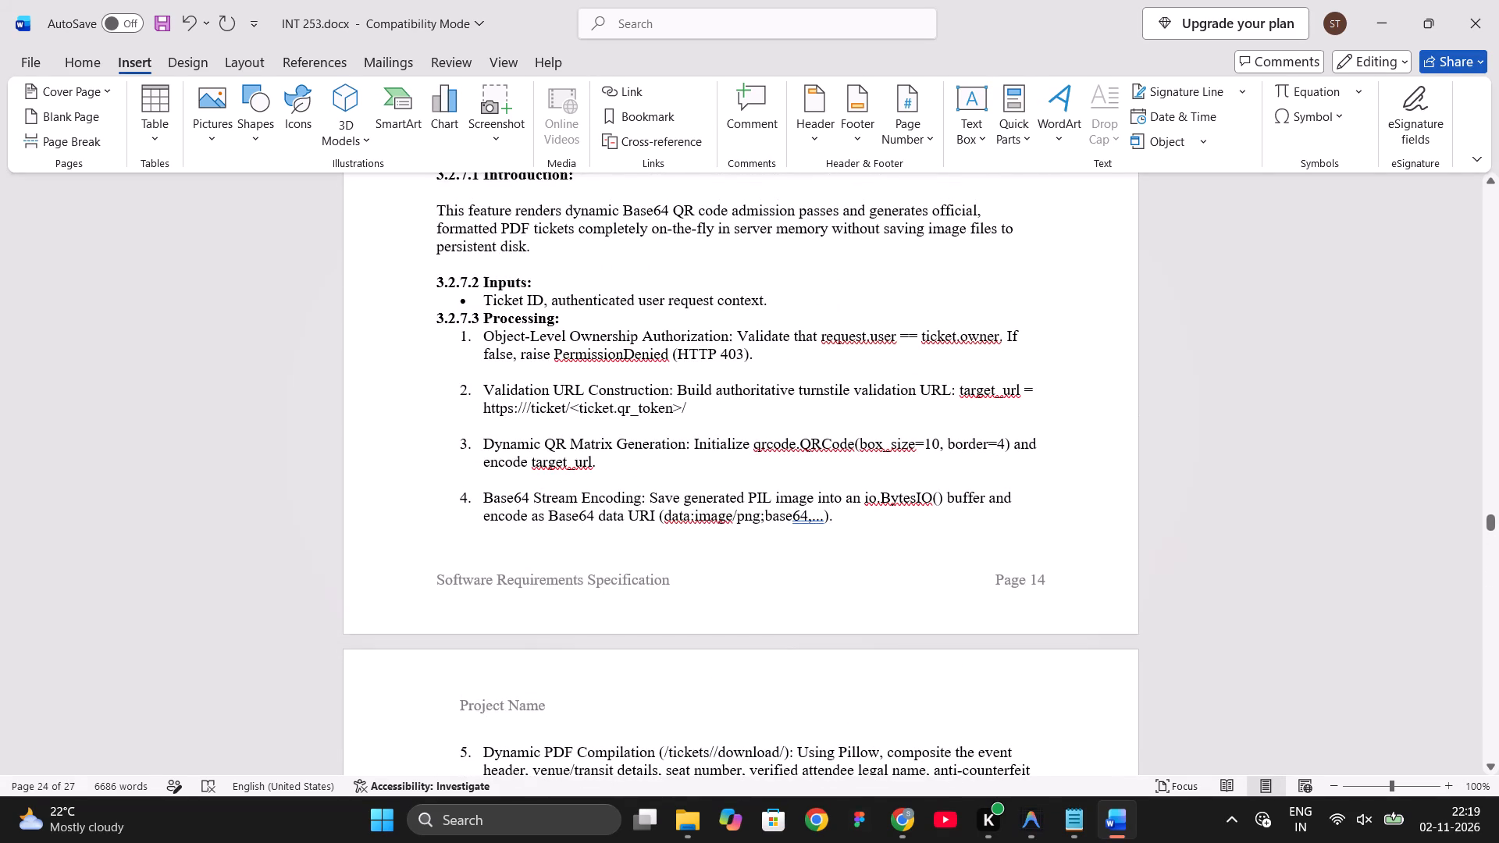
scroll(559, 500, up, 9)
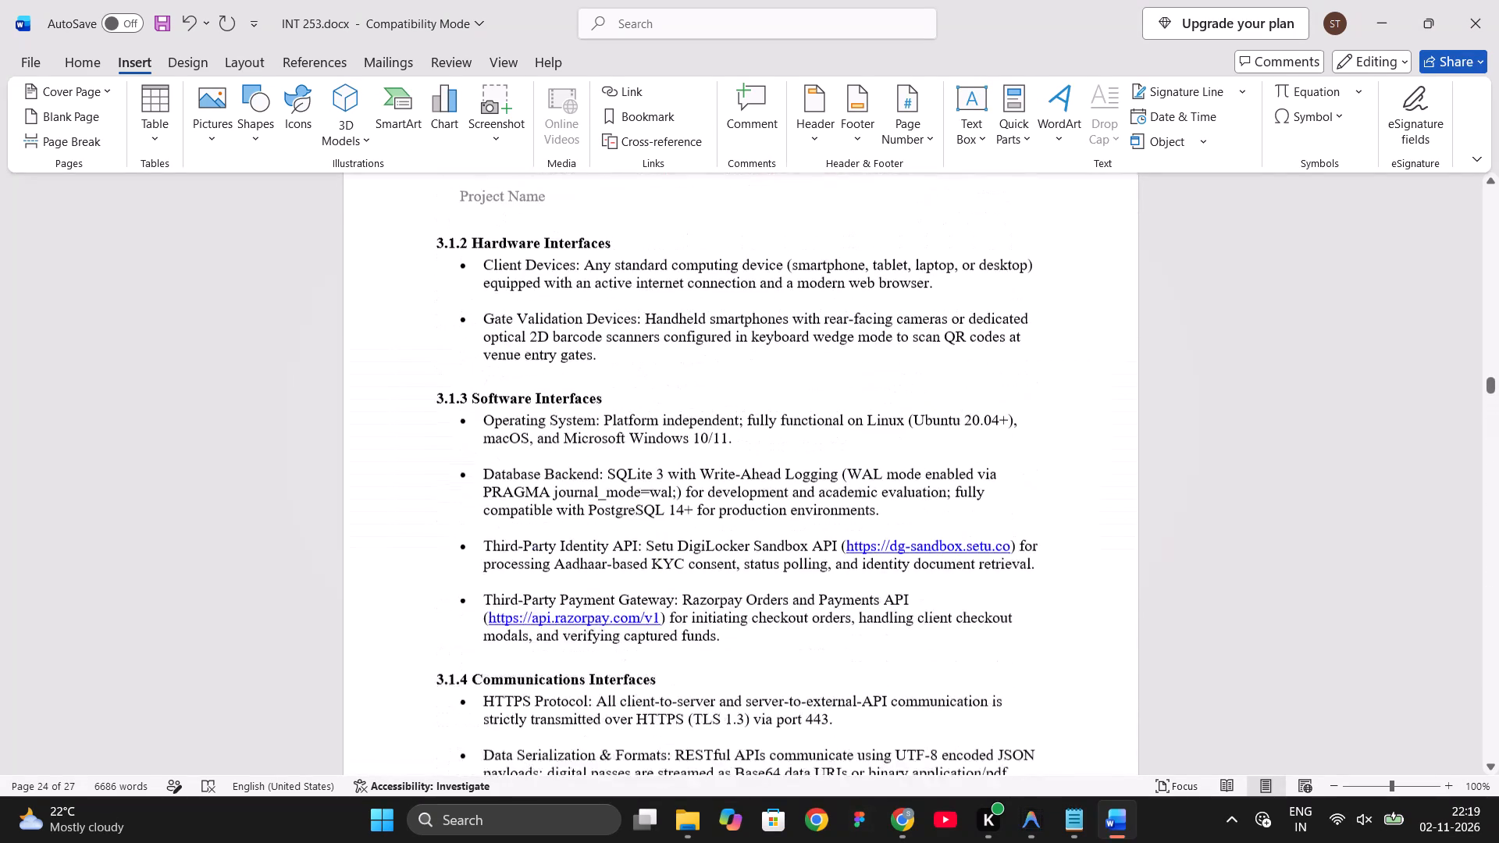
scroll(559, 500, up, 6)
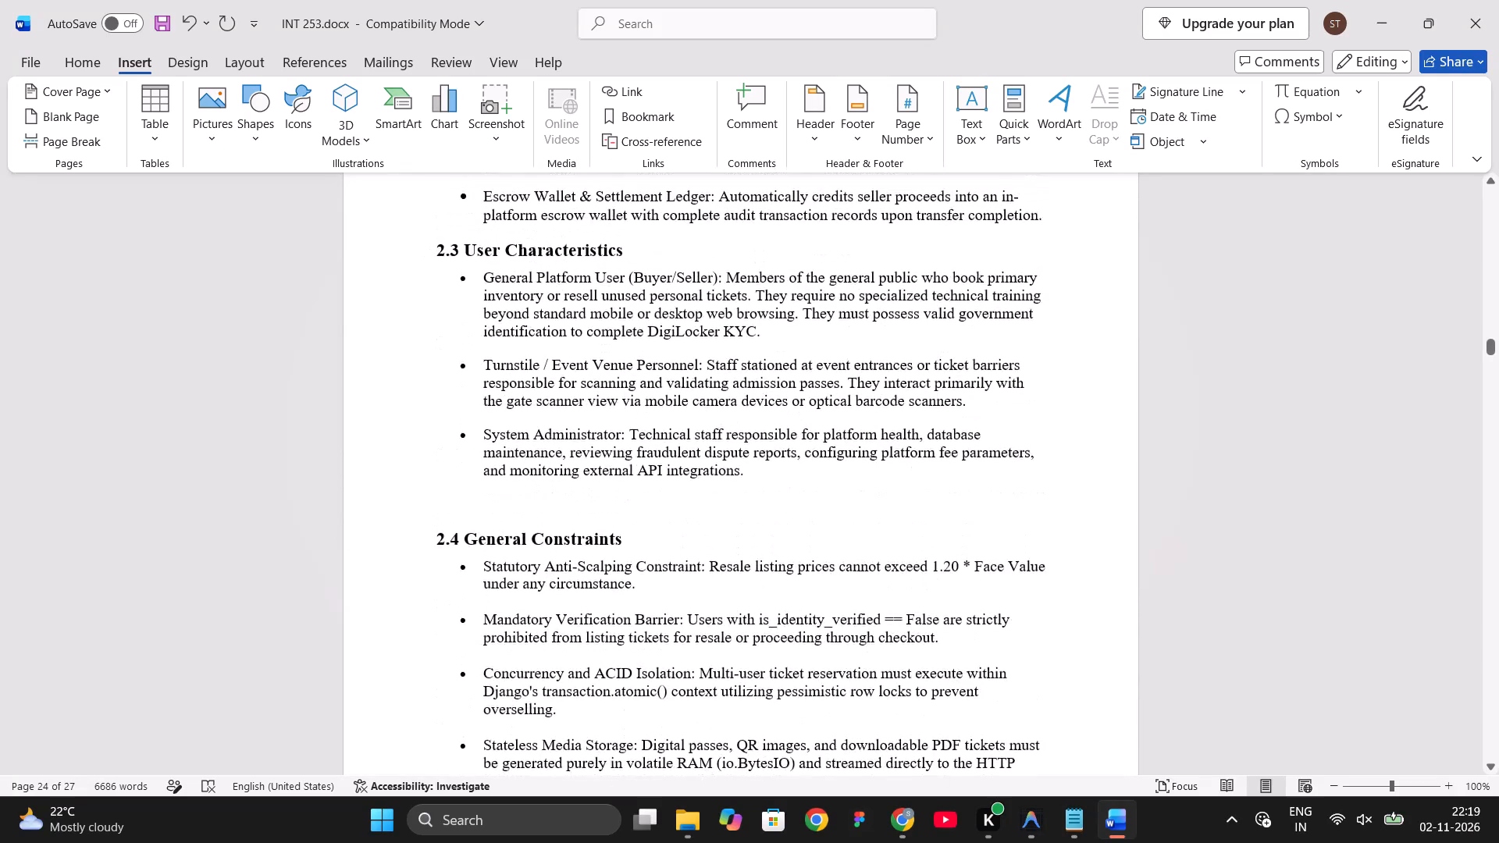
scroll(559, 500, up, 10)
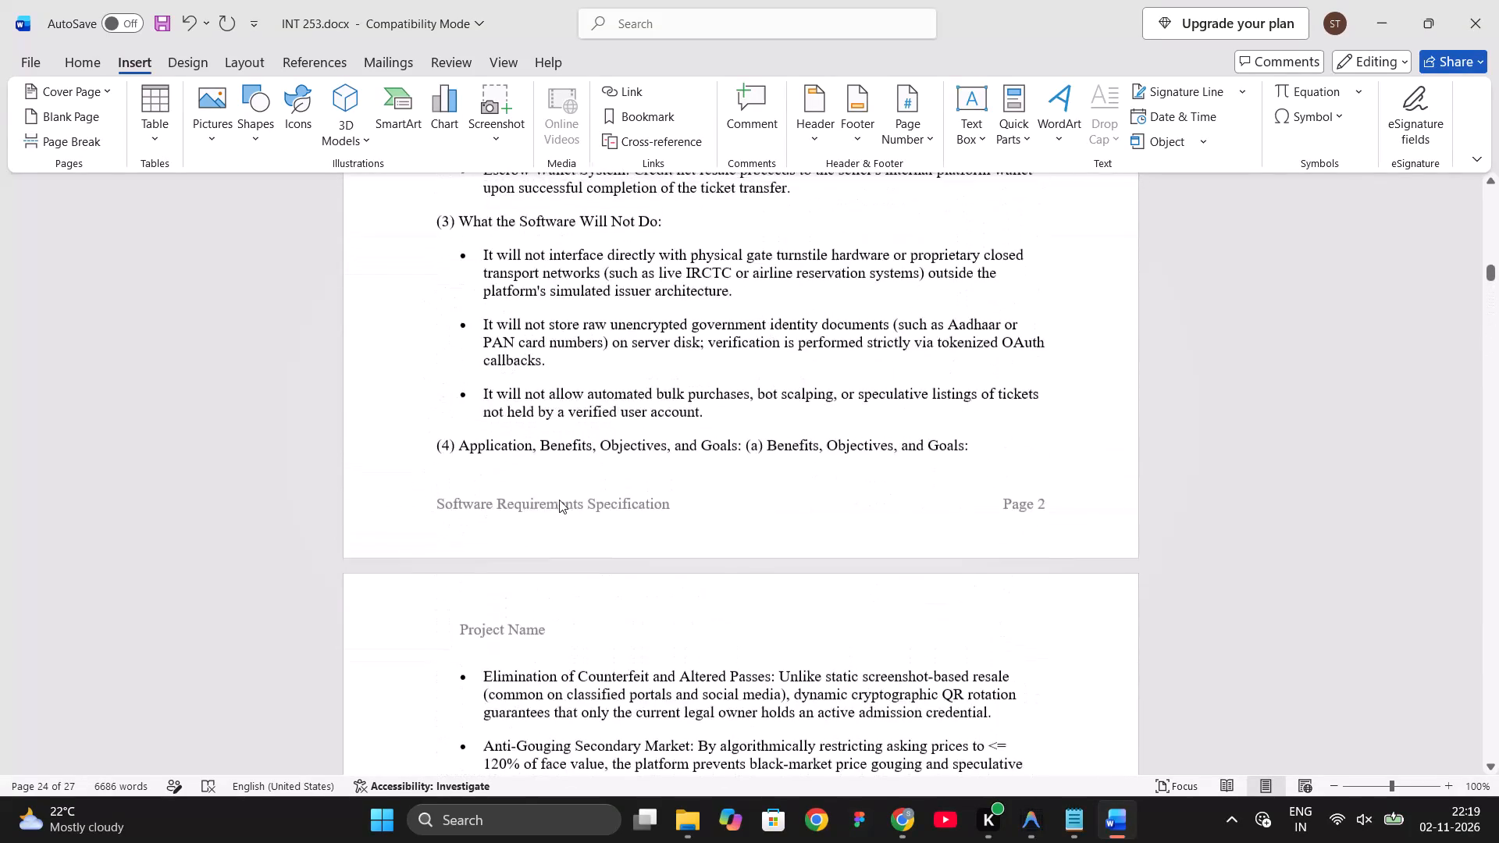
scroll(559, 500, up, 7)
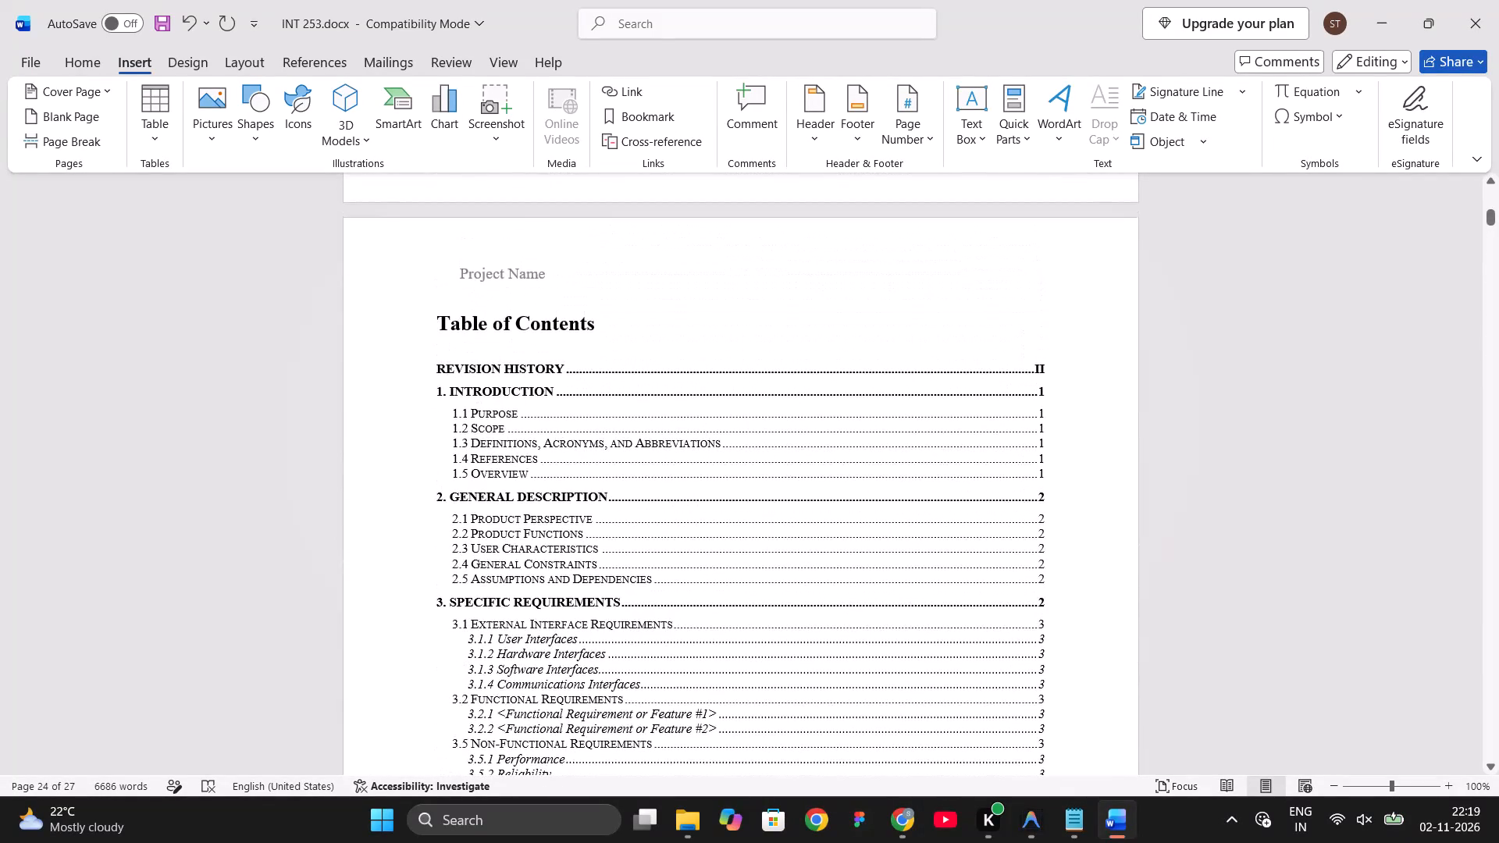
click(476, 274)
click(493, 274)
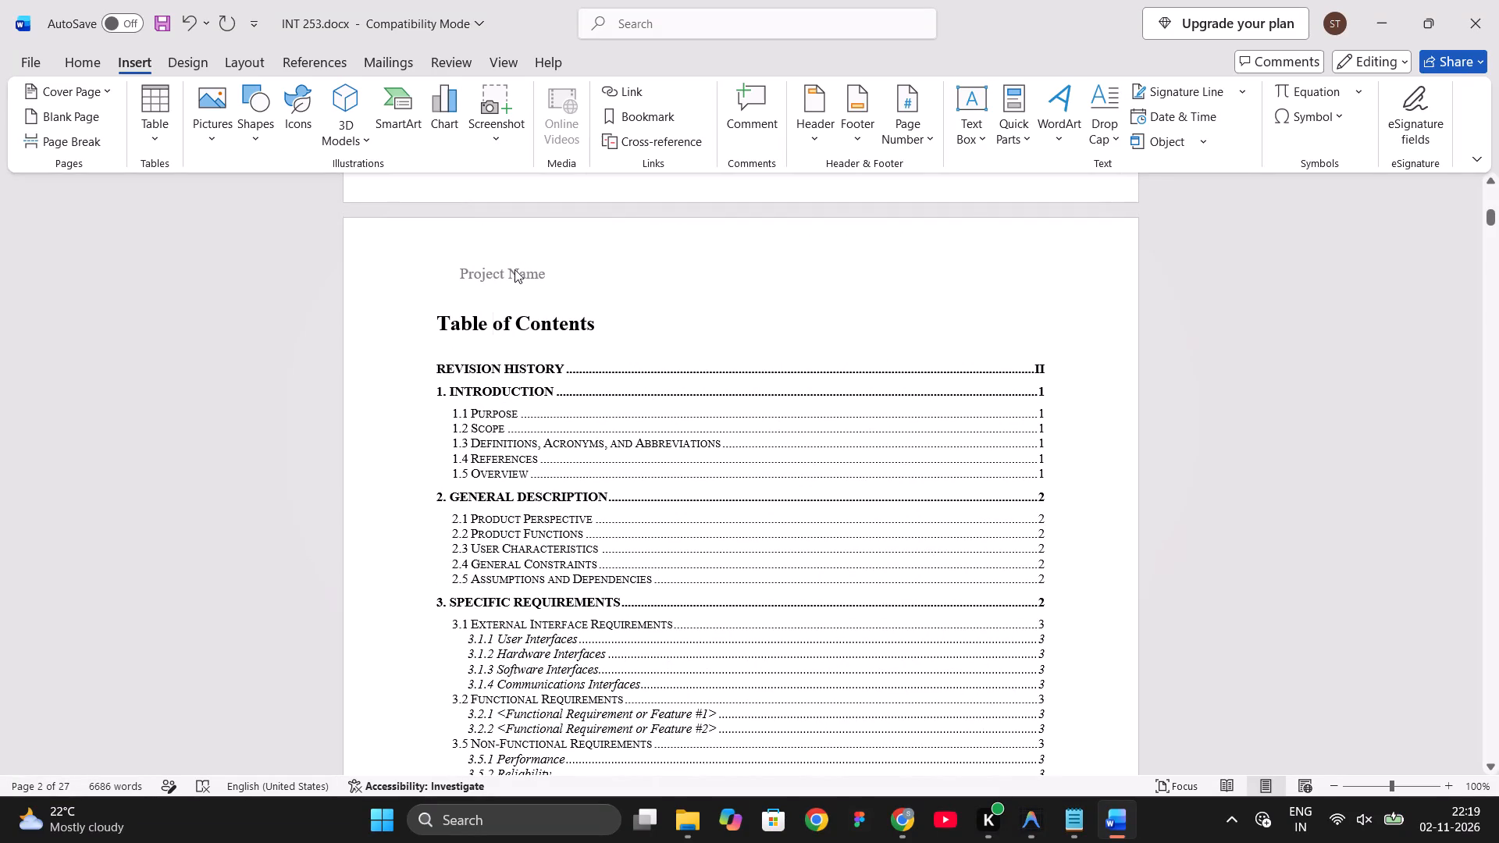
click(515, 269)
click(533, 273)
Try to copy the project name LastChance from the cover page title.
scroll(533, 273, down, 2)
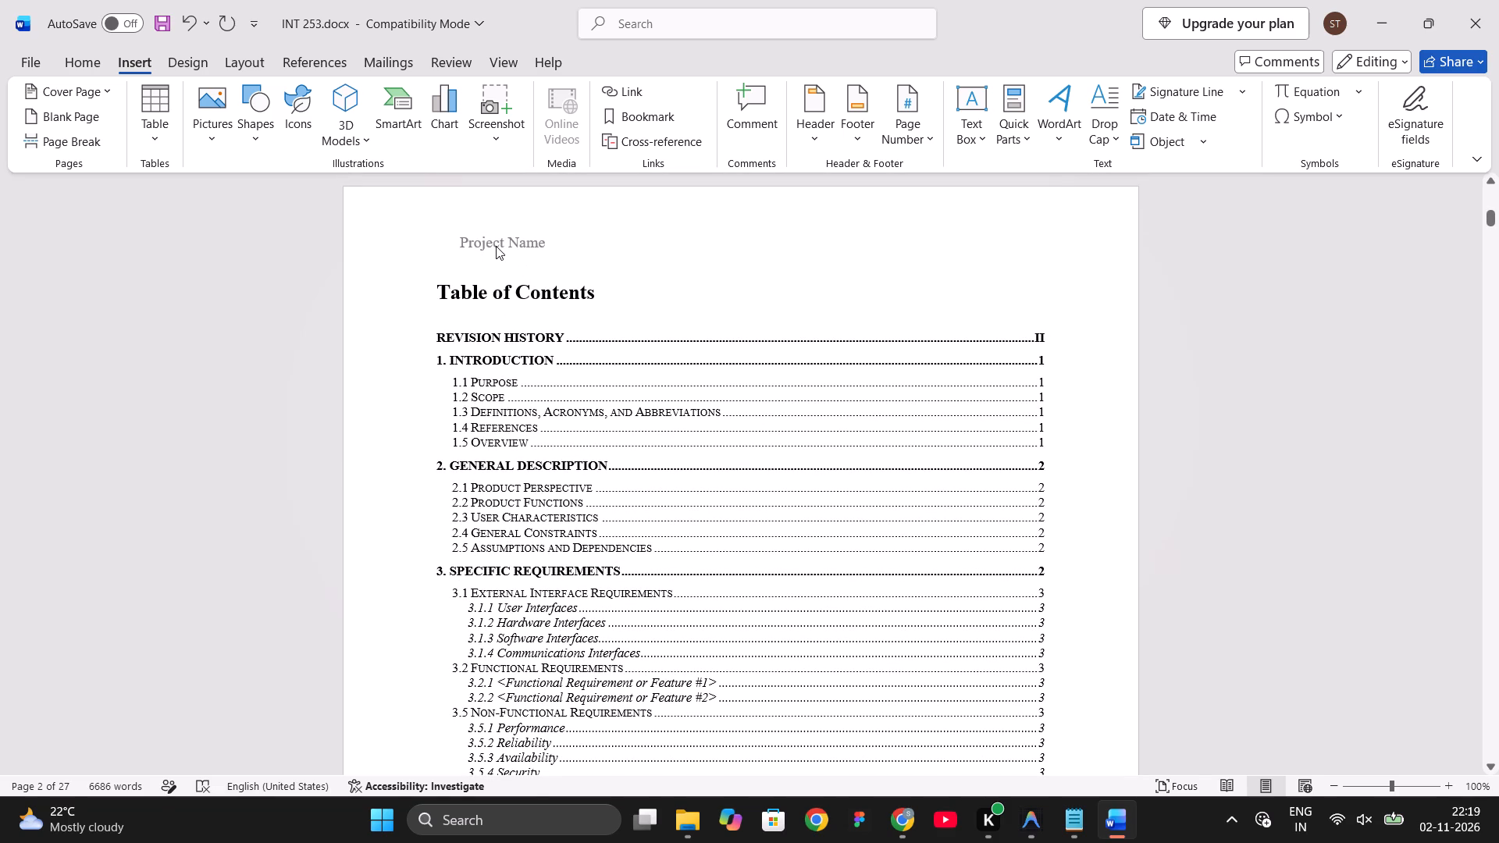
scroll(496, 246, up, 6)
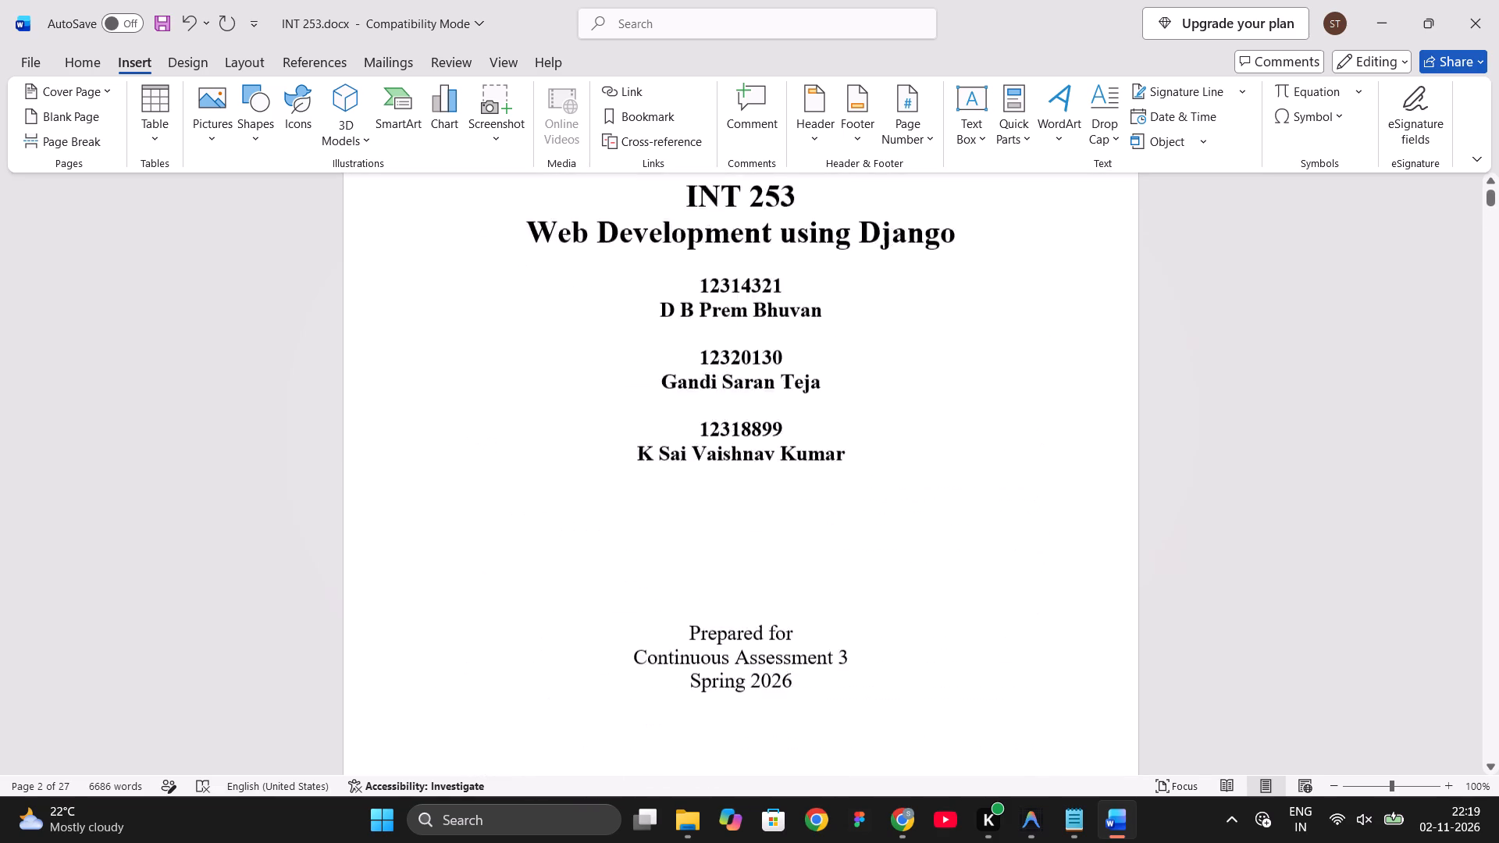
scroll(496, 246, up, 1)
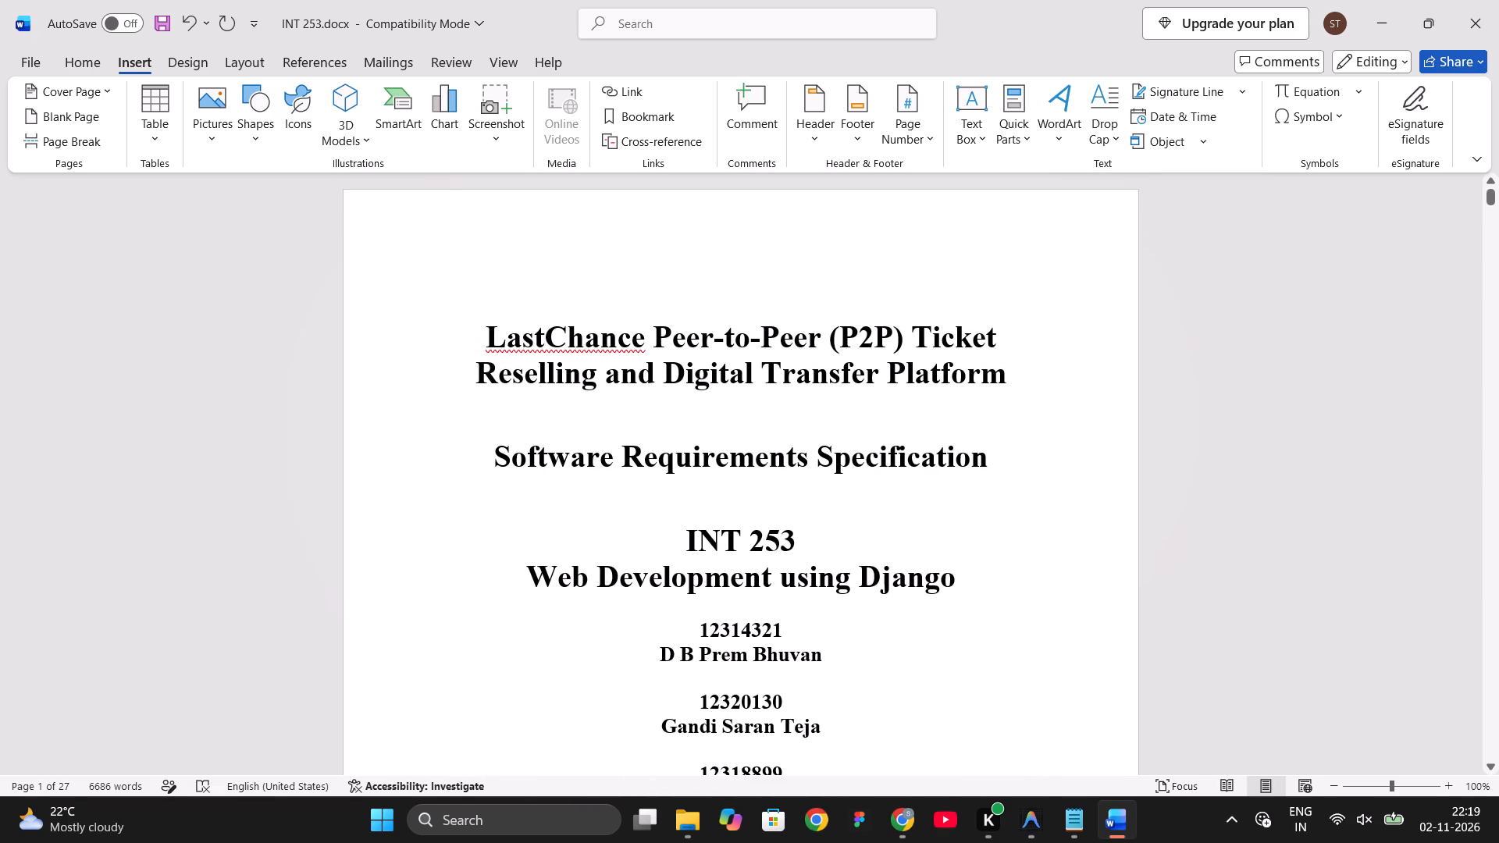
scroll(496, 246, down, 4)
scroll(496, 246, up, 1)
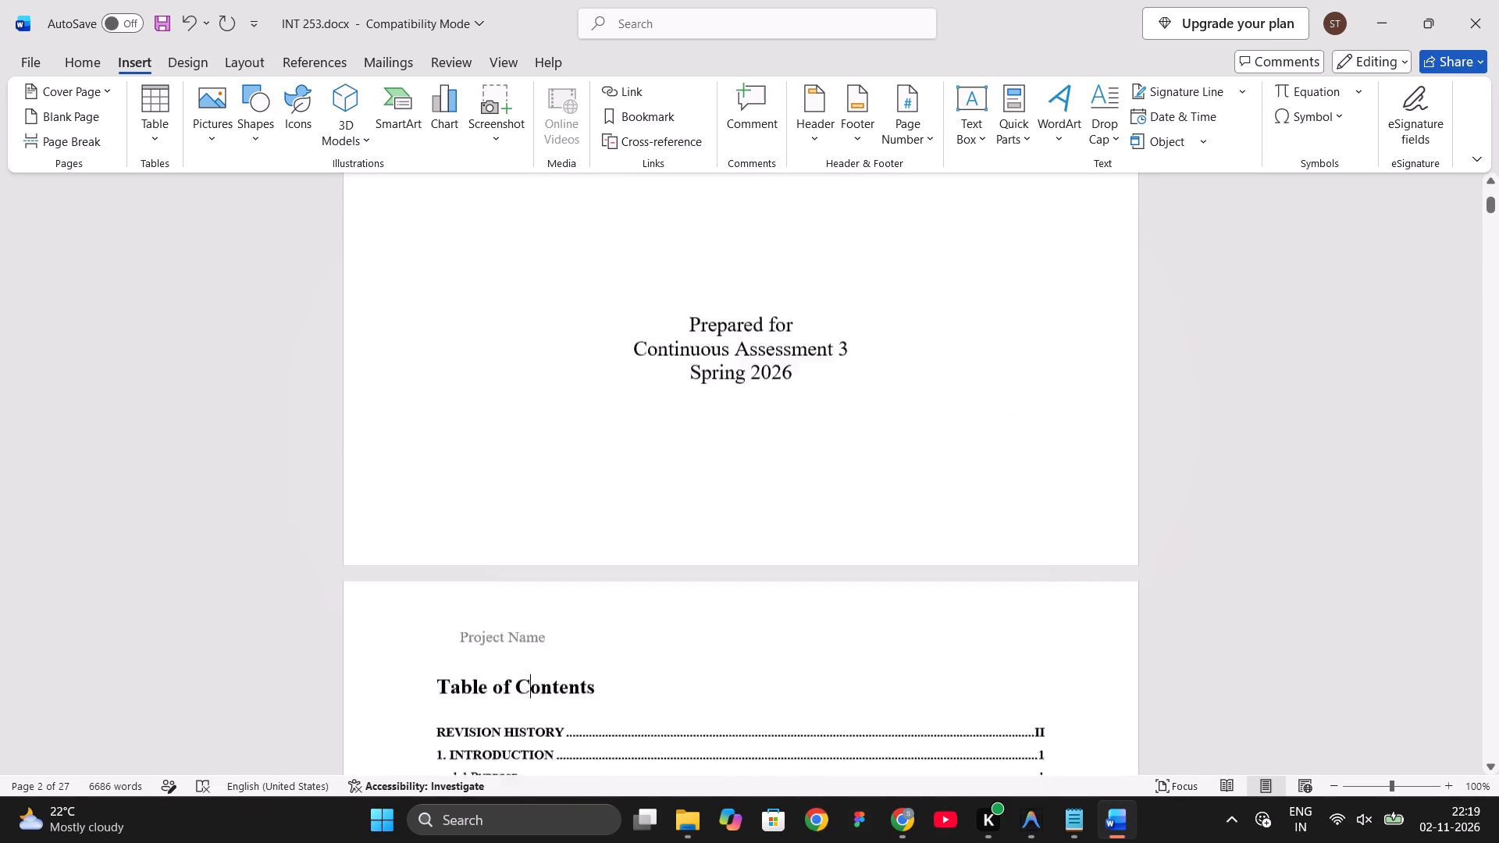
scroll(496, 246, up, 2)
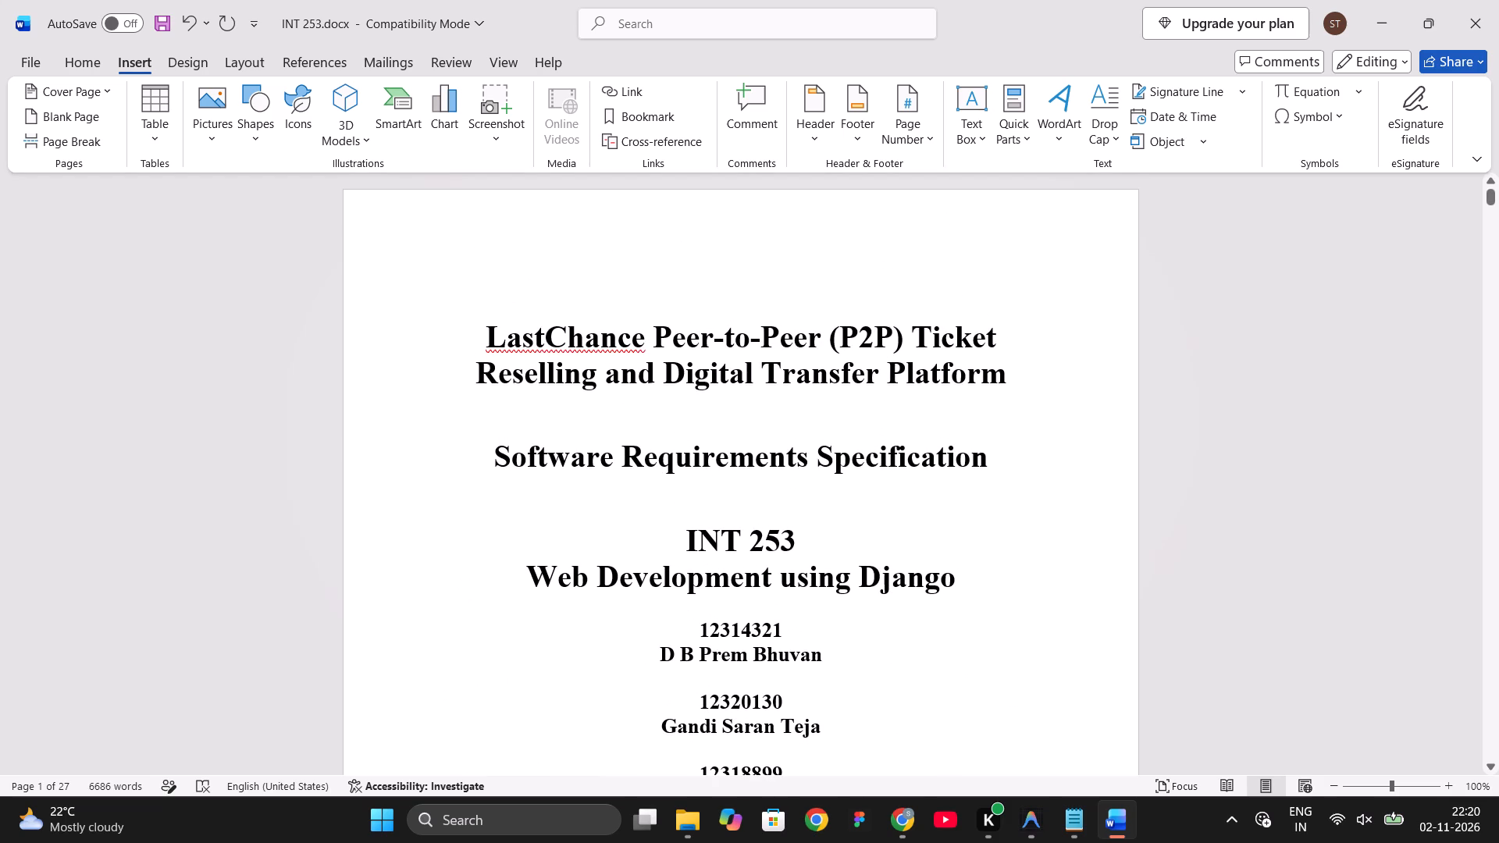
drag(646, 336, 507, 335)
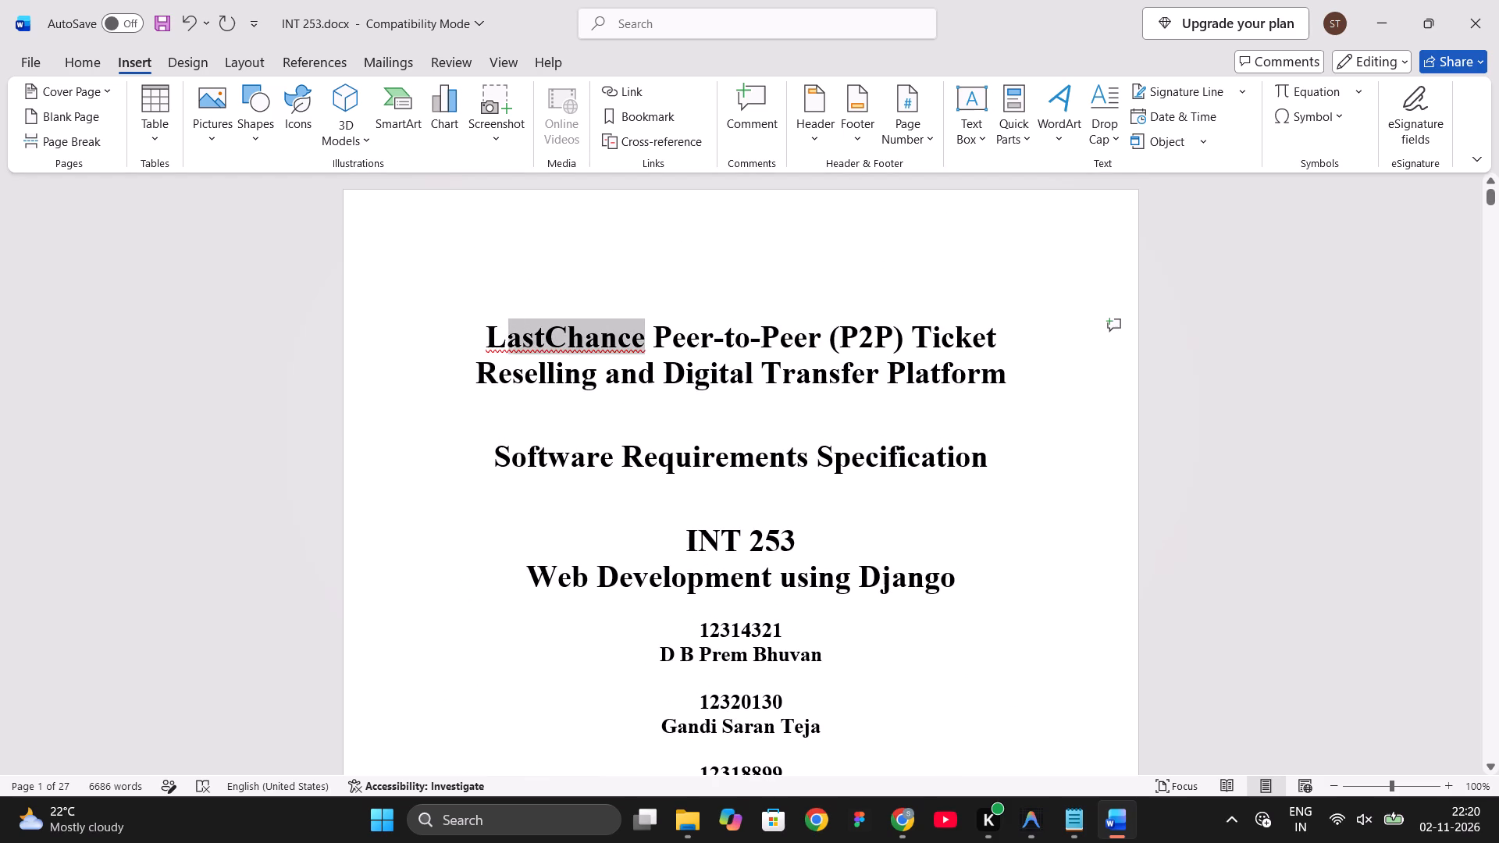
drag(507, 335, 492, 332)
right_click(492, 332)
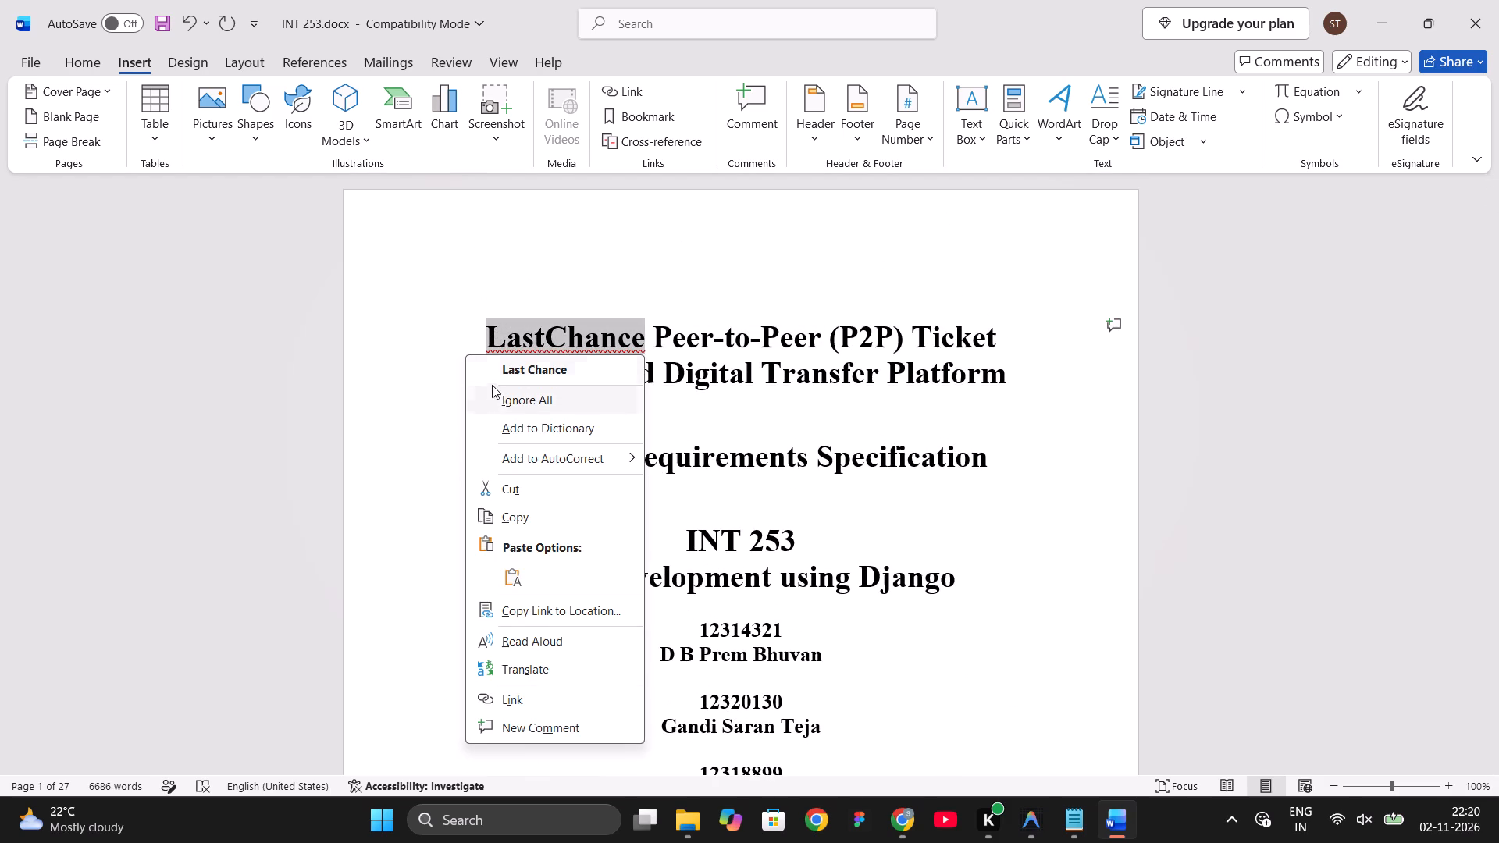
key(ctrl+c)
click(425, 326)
Replace the Project Name placeholder in the header of the Table of Contents page with Last Chance, and leave header editing.
scroll(425, 326, down, 2)
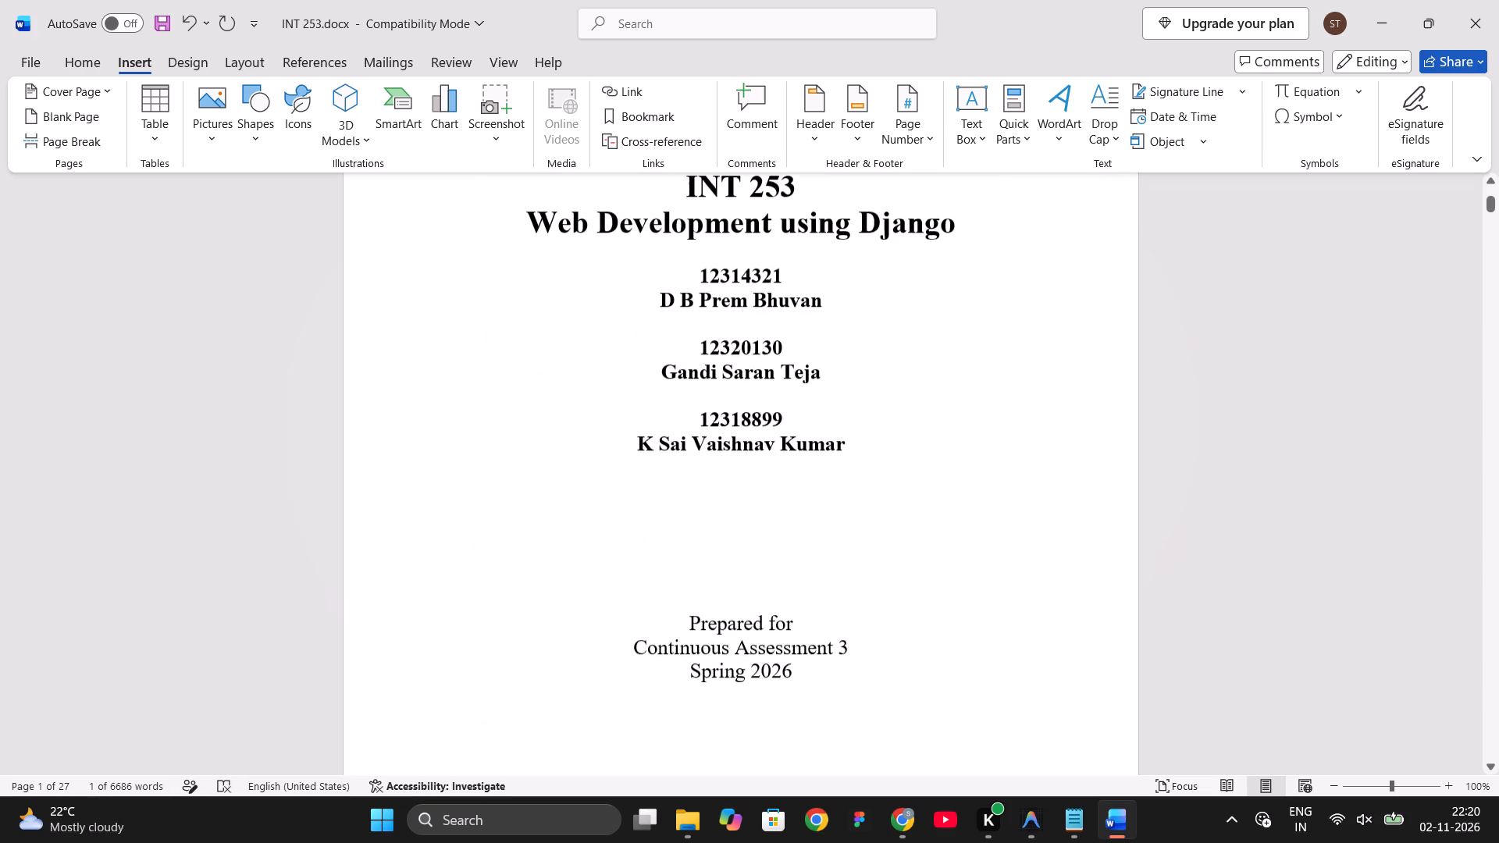
scroll(425, 479, down, 2)
click(473, 476)
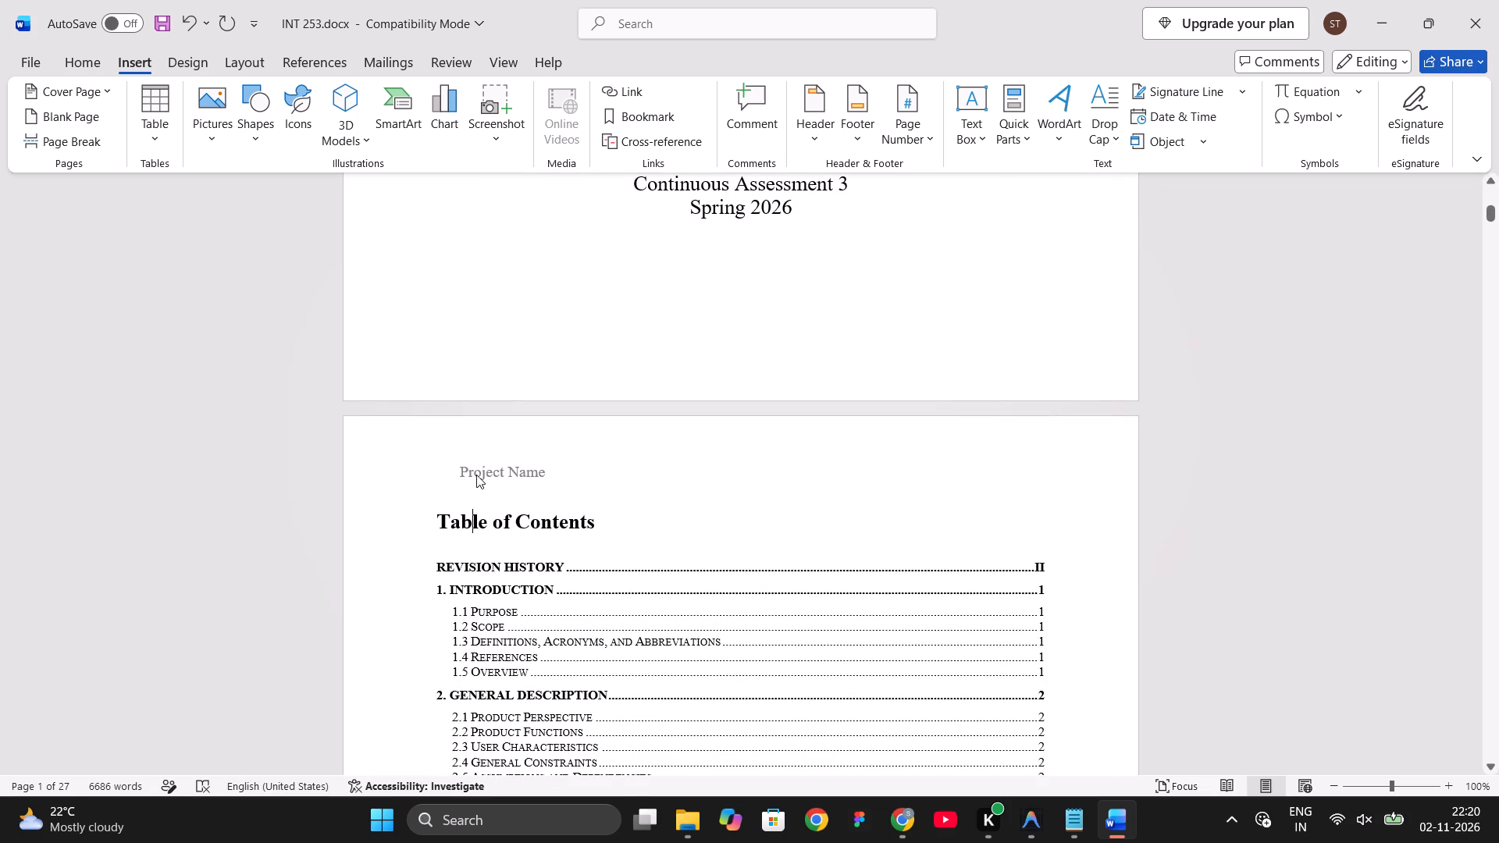
click(479, 473)
double_click(482, 470)
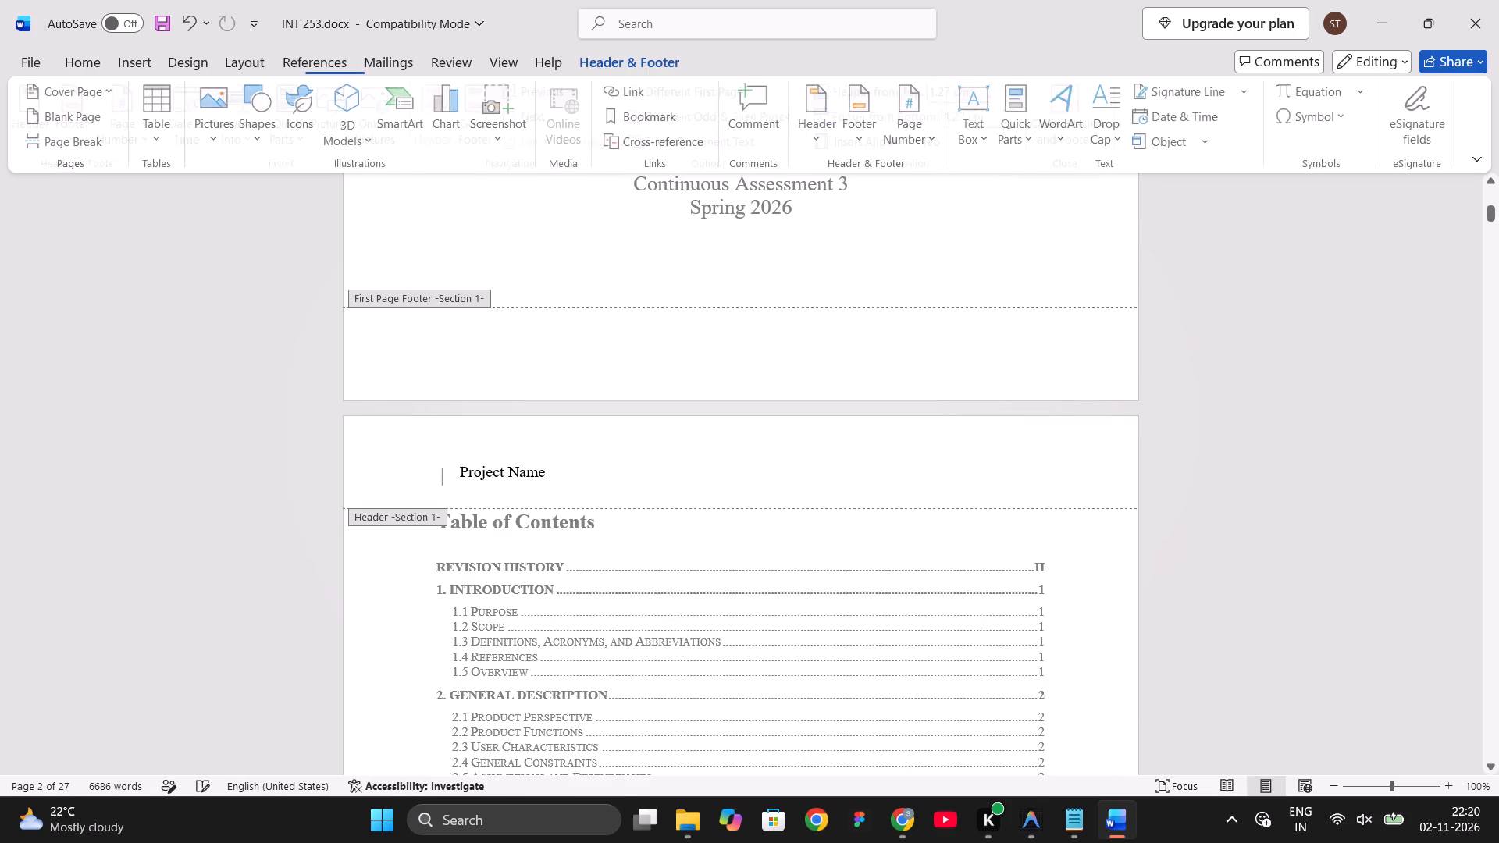
click(482, 470)
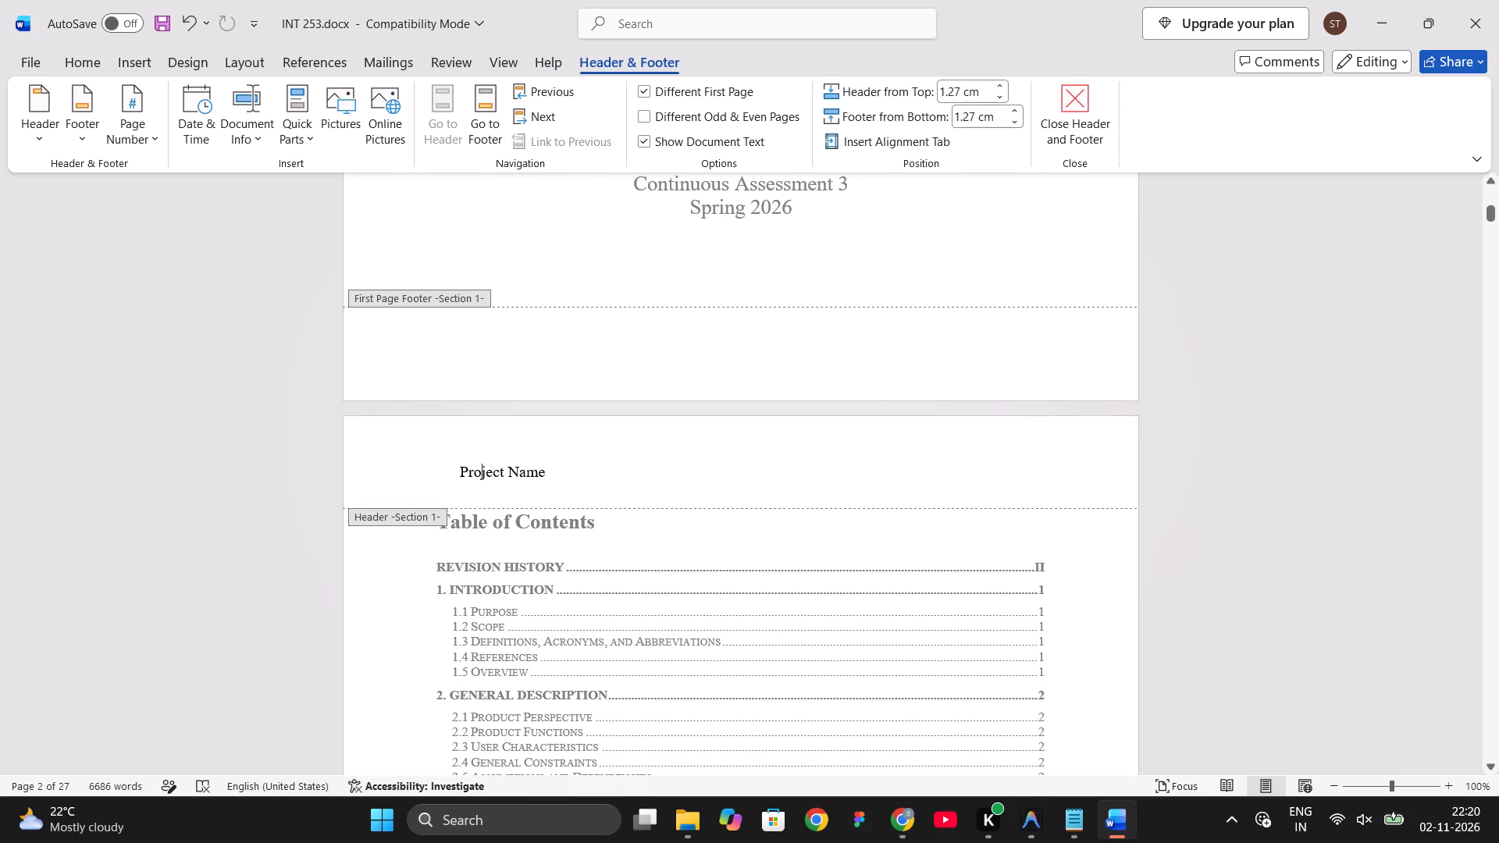
double_click(543, 475)
drag(543, 475, 500, 471)
key(ctrl+v)
key(ctrl+z)
text(Last Chan)
text(ce)
key(Return)
key(BackSpace)
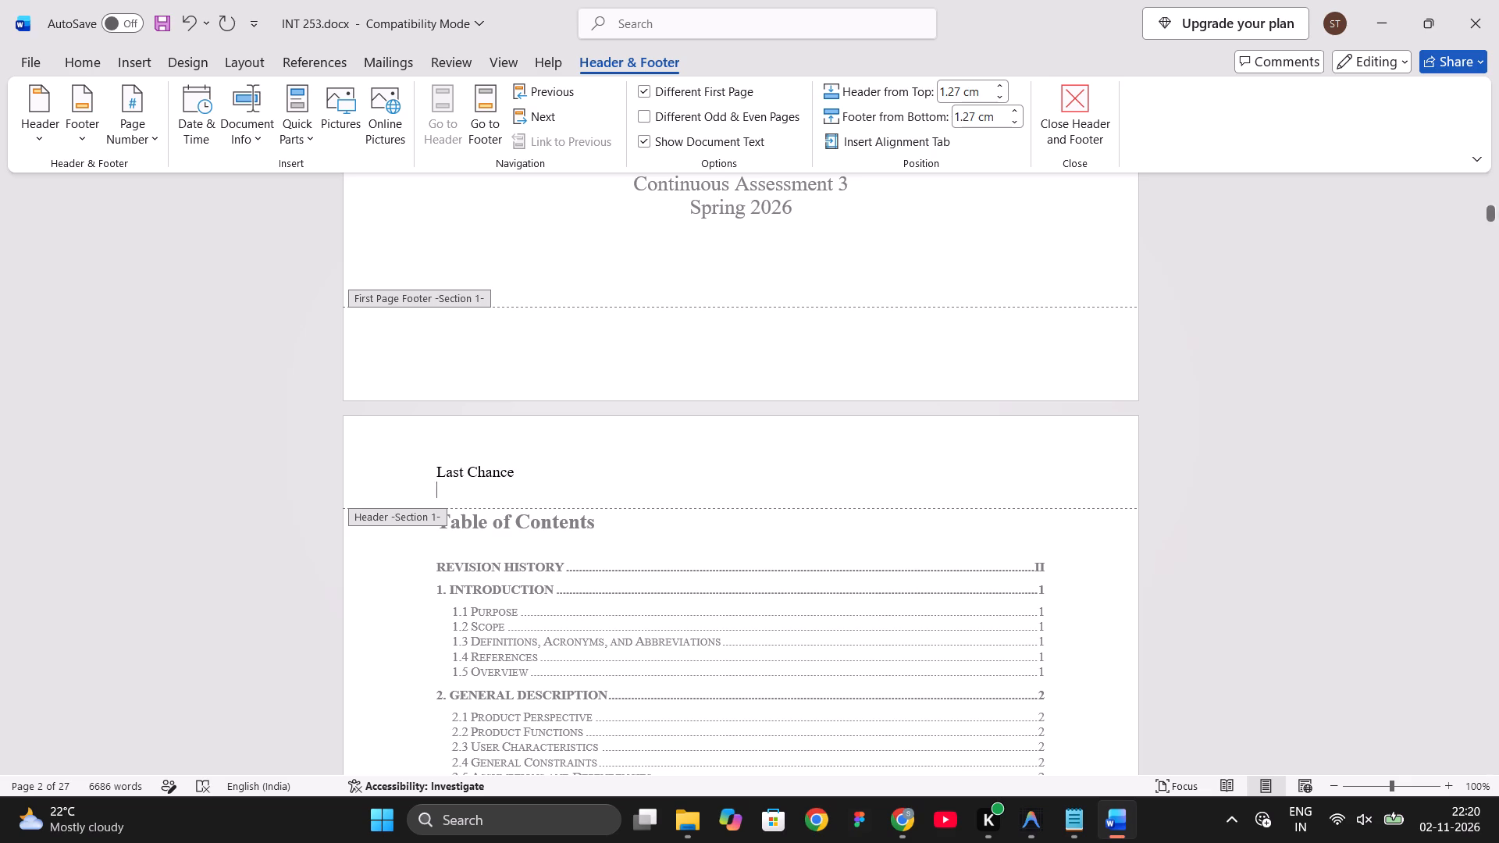
click(615, 420)
click(1065, 114)
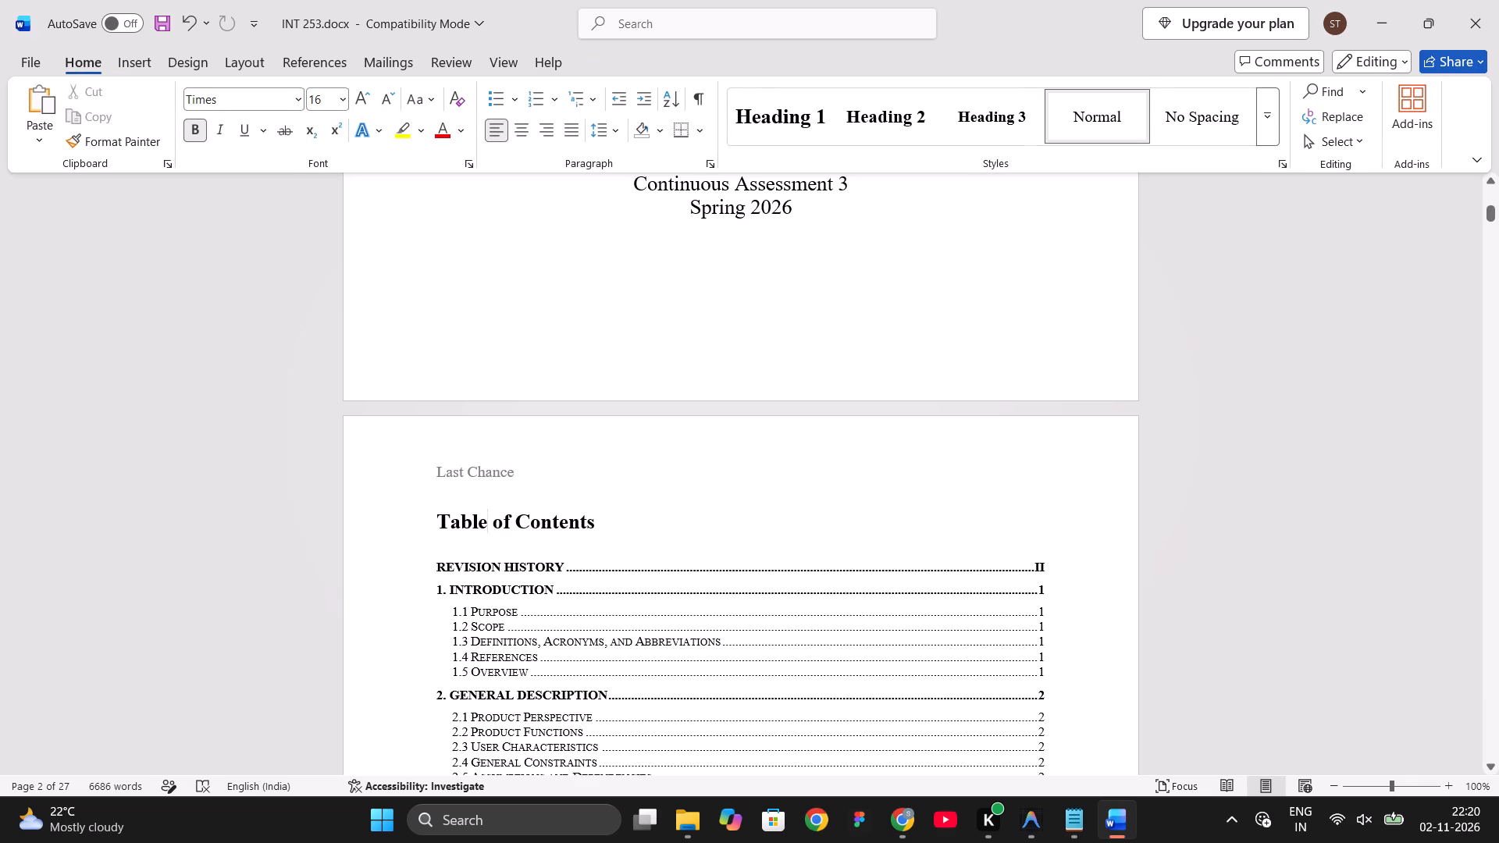
Review the report from the Table of Contents to the GITHUB and DEPLOYED LINK entries on the last page.
scroll(817, 373, down, 12)
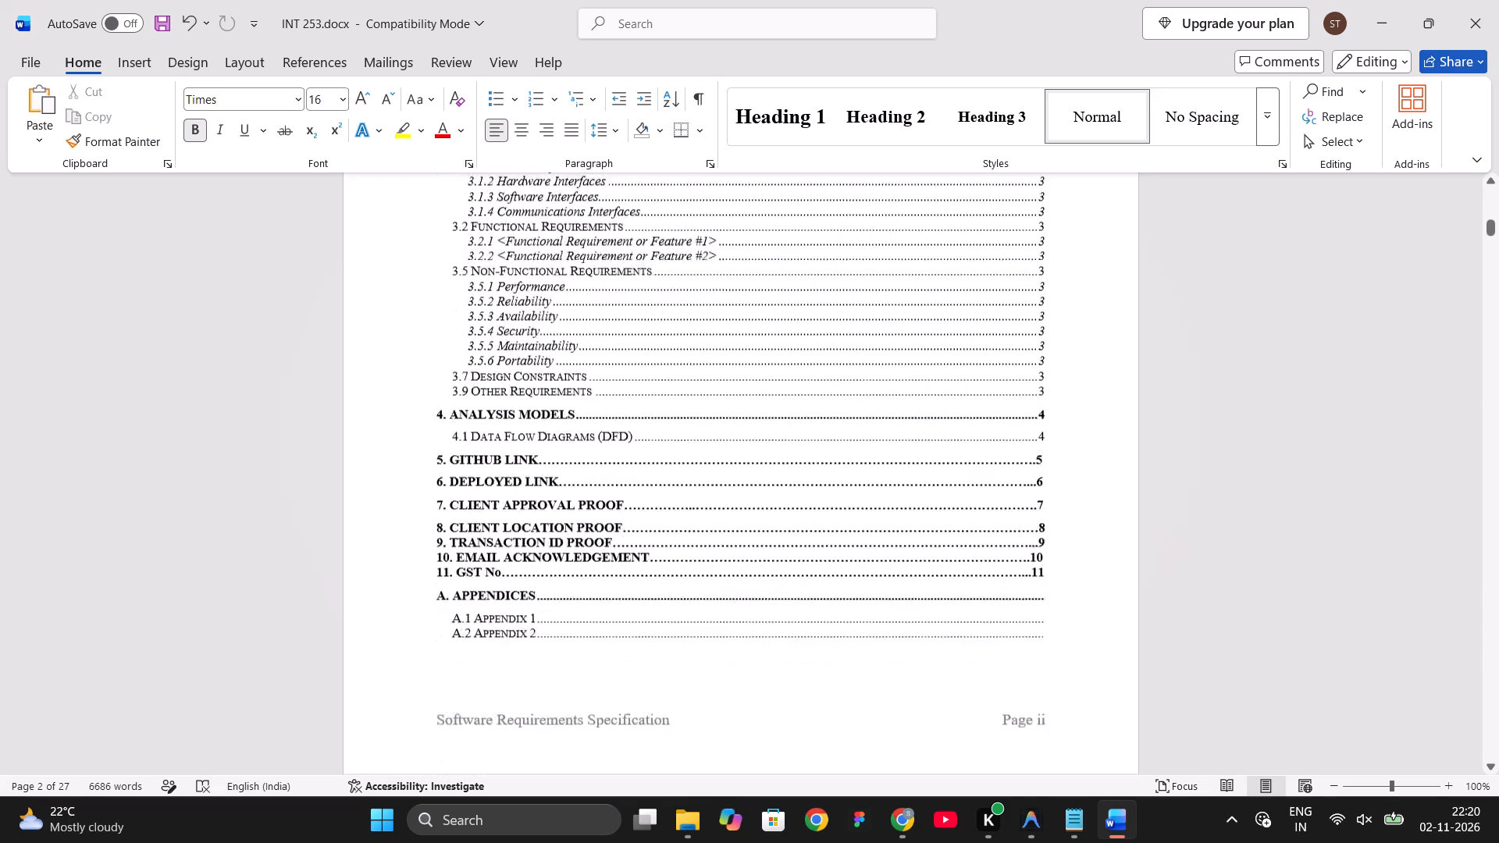
scroll(817, 373, down, 12)
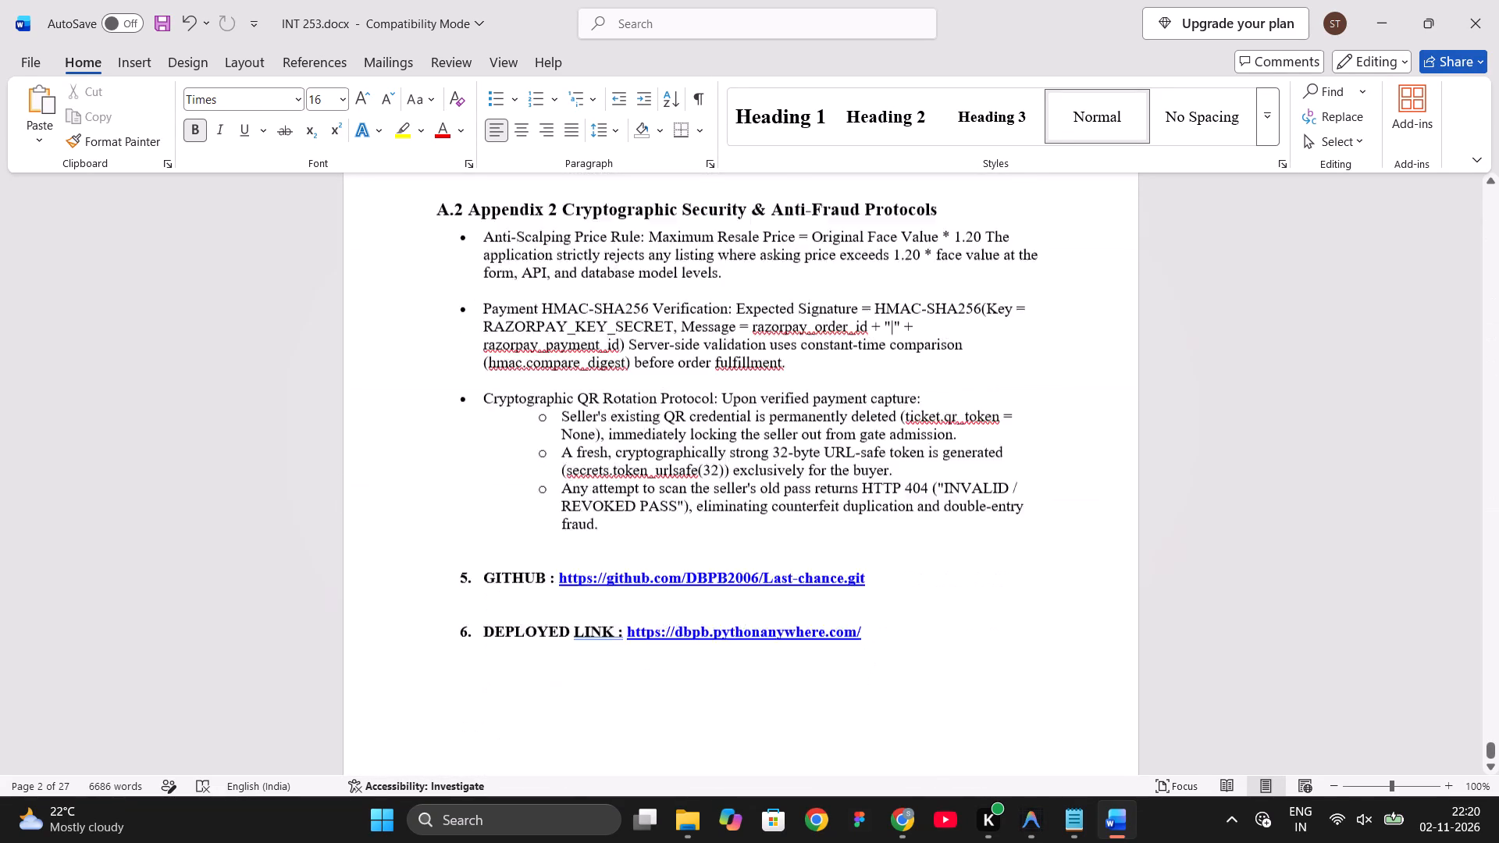
scroll(817, 373, down, 12)
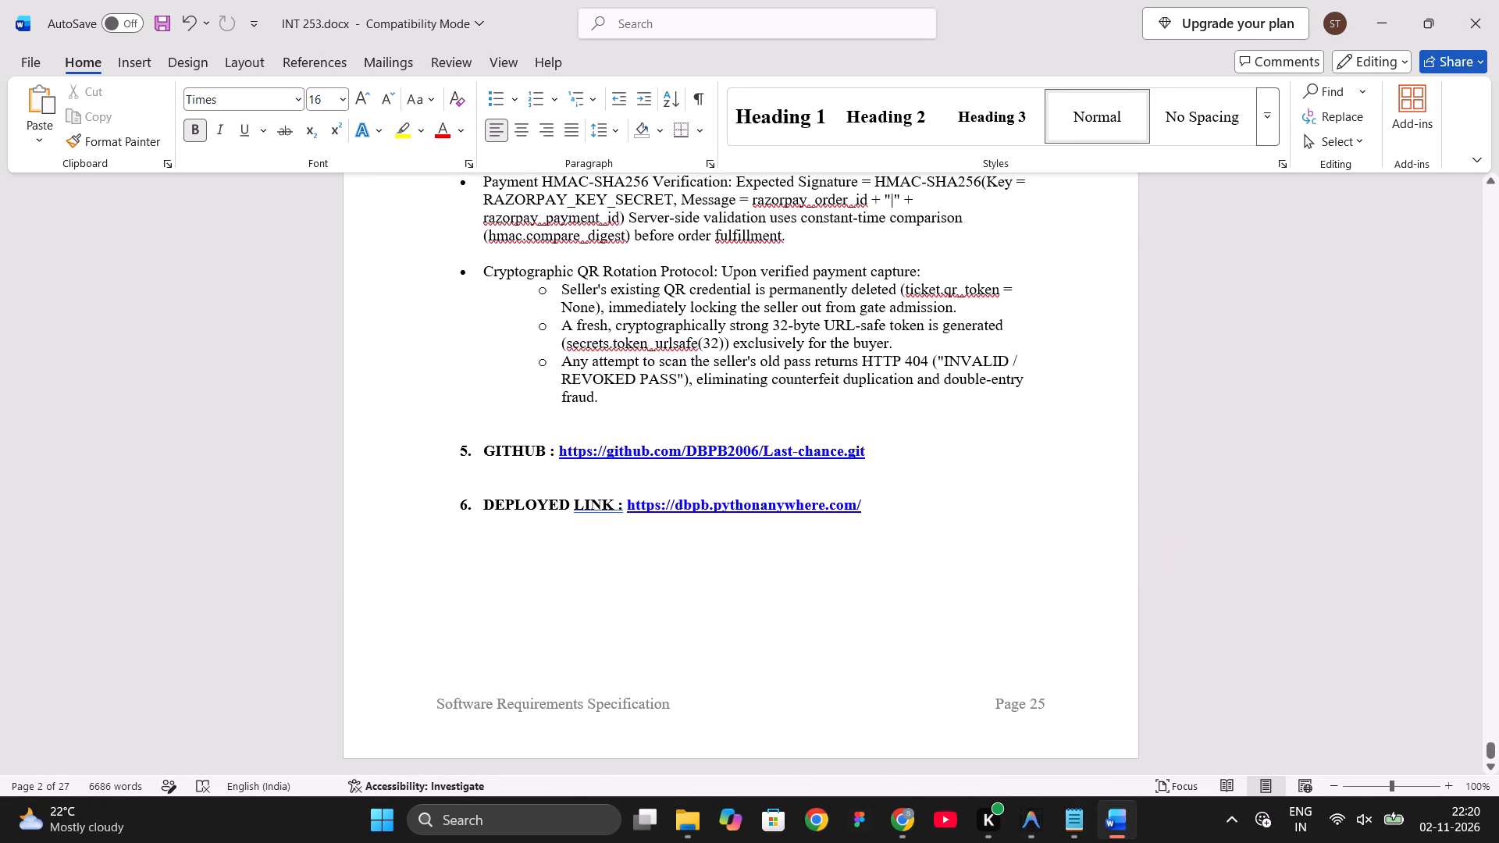
scroll(792, 572, up, 20)
scroll(792, 572, up, 15)
scroll(792, 572, down, 1)
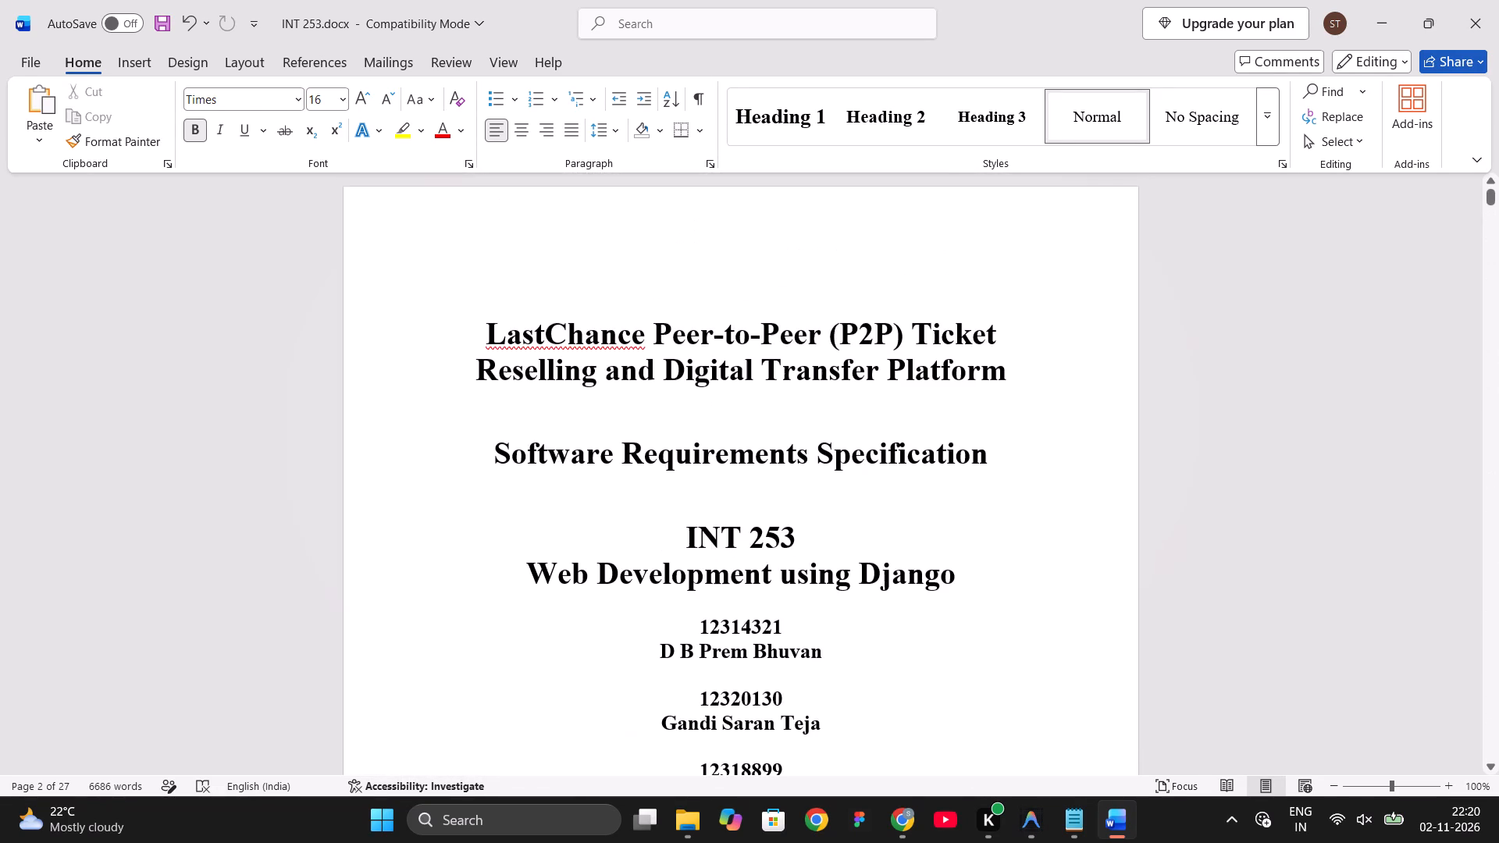
scroll(792, 572, down, 2)
scroll(792, 572, up, 1)
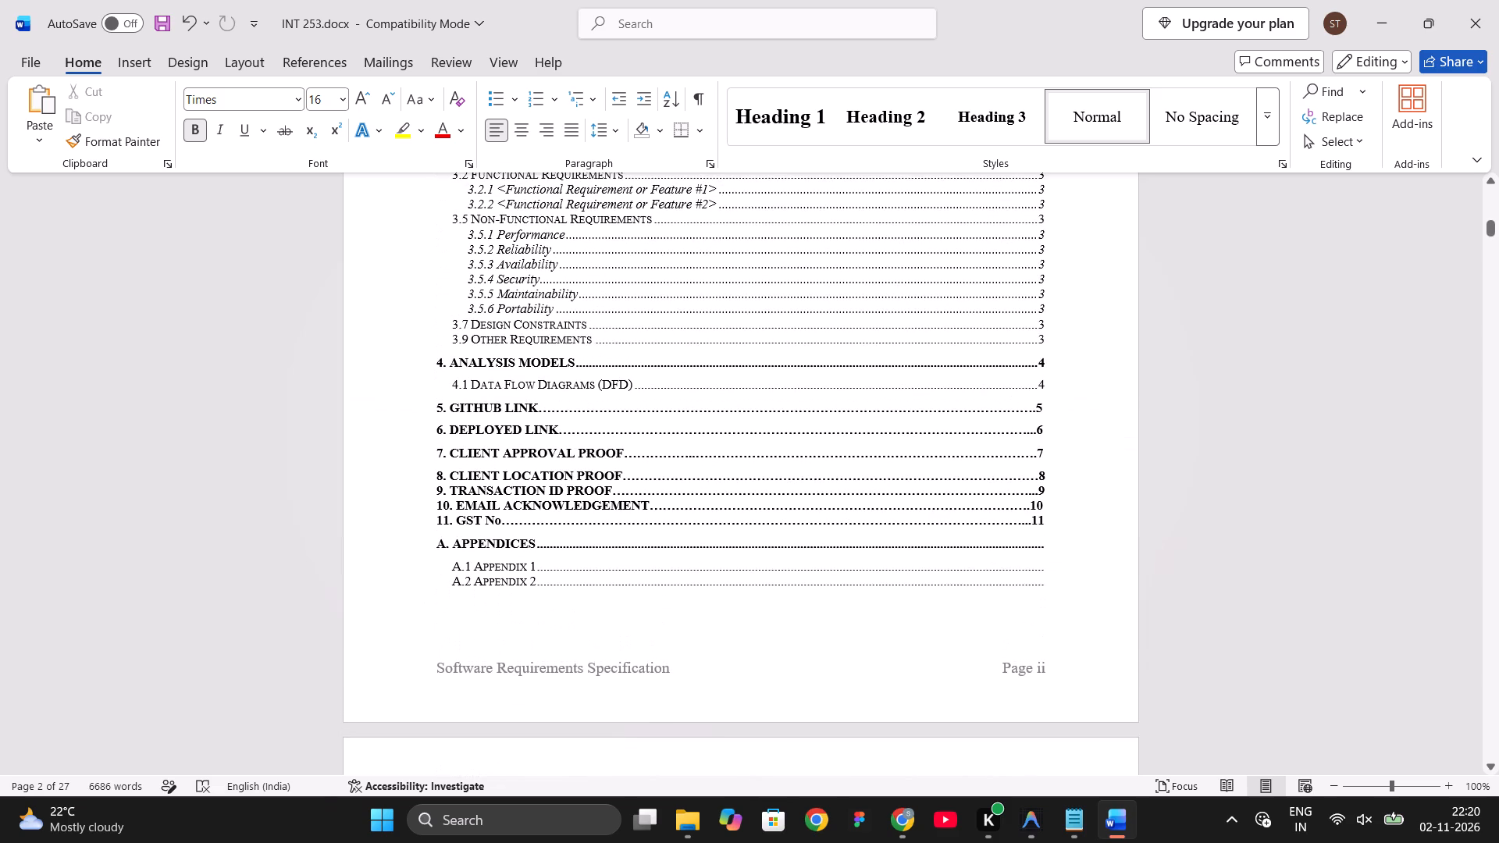
scroll(792, 572, up, 1)
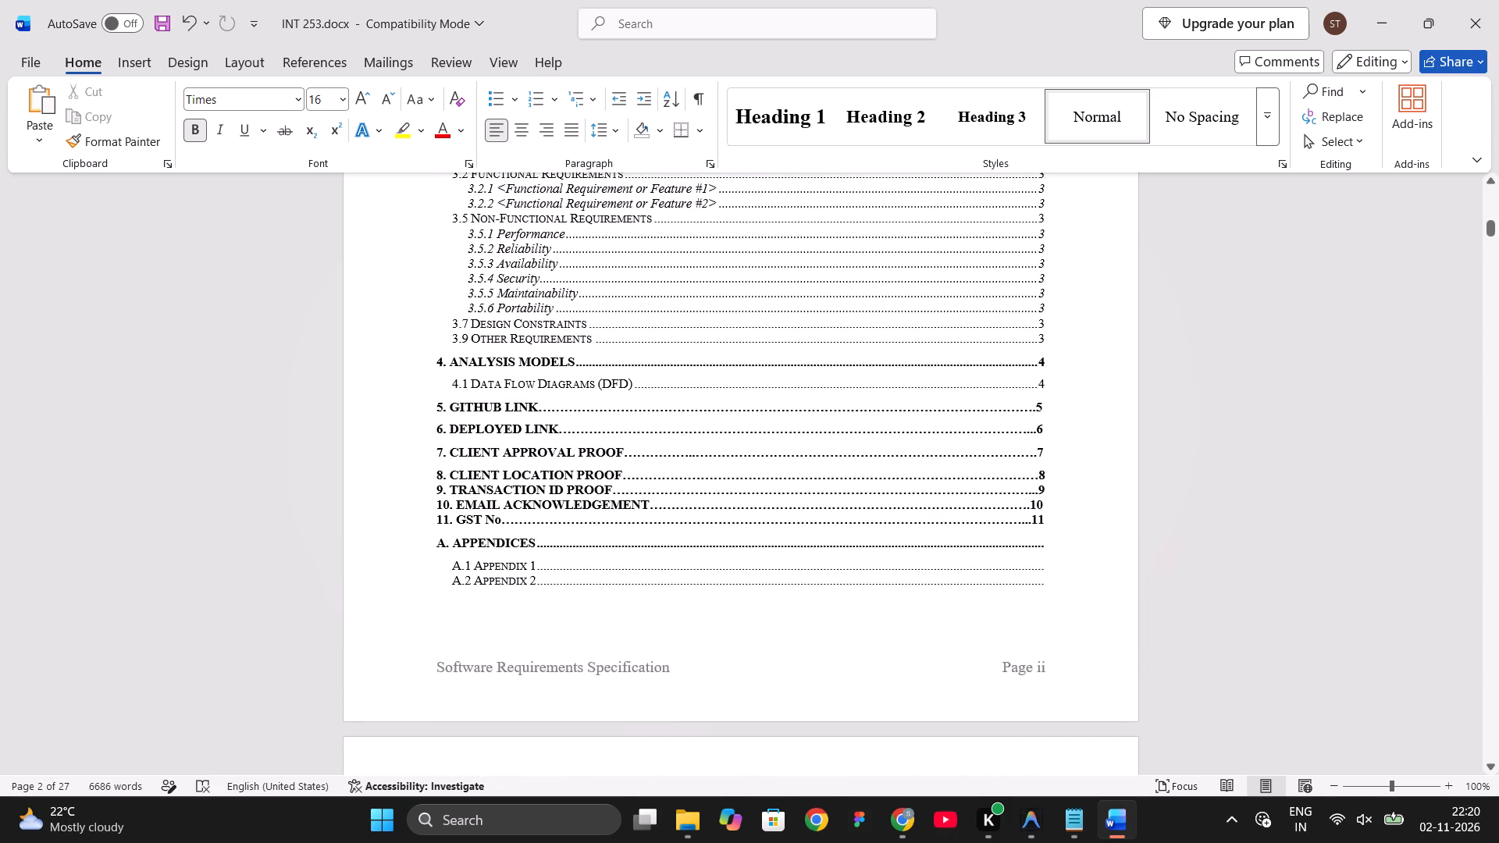
scroll(792, 572, up, 1)
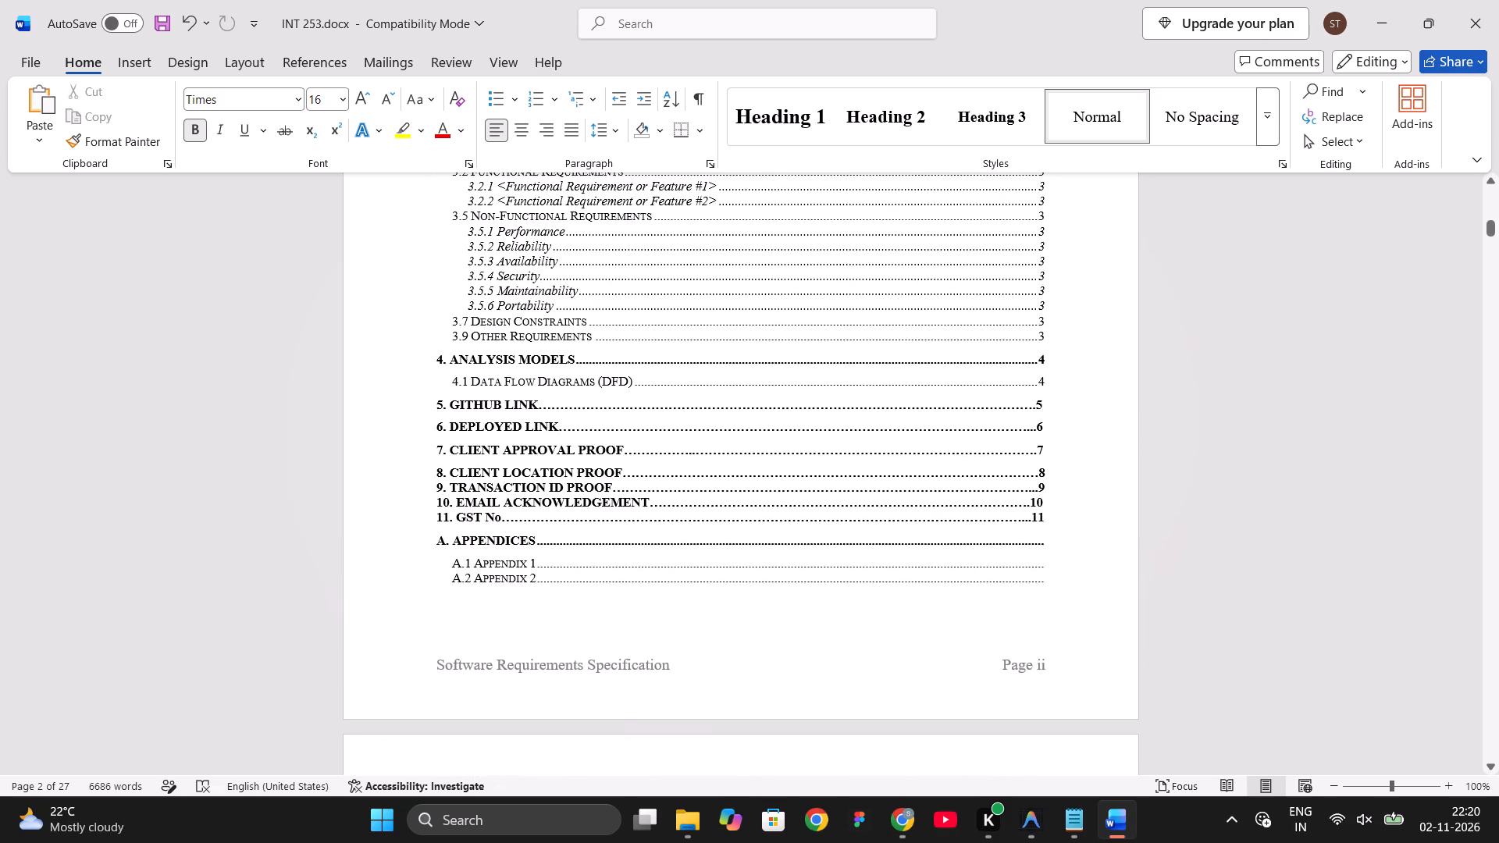
scroll(792, 572, up, 2)
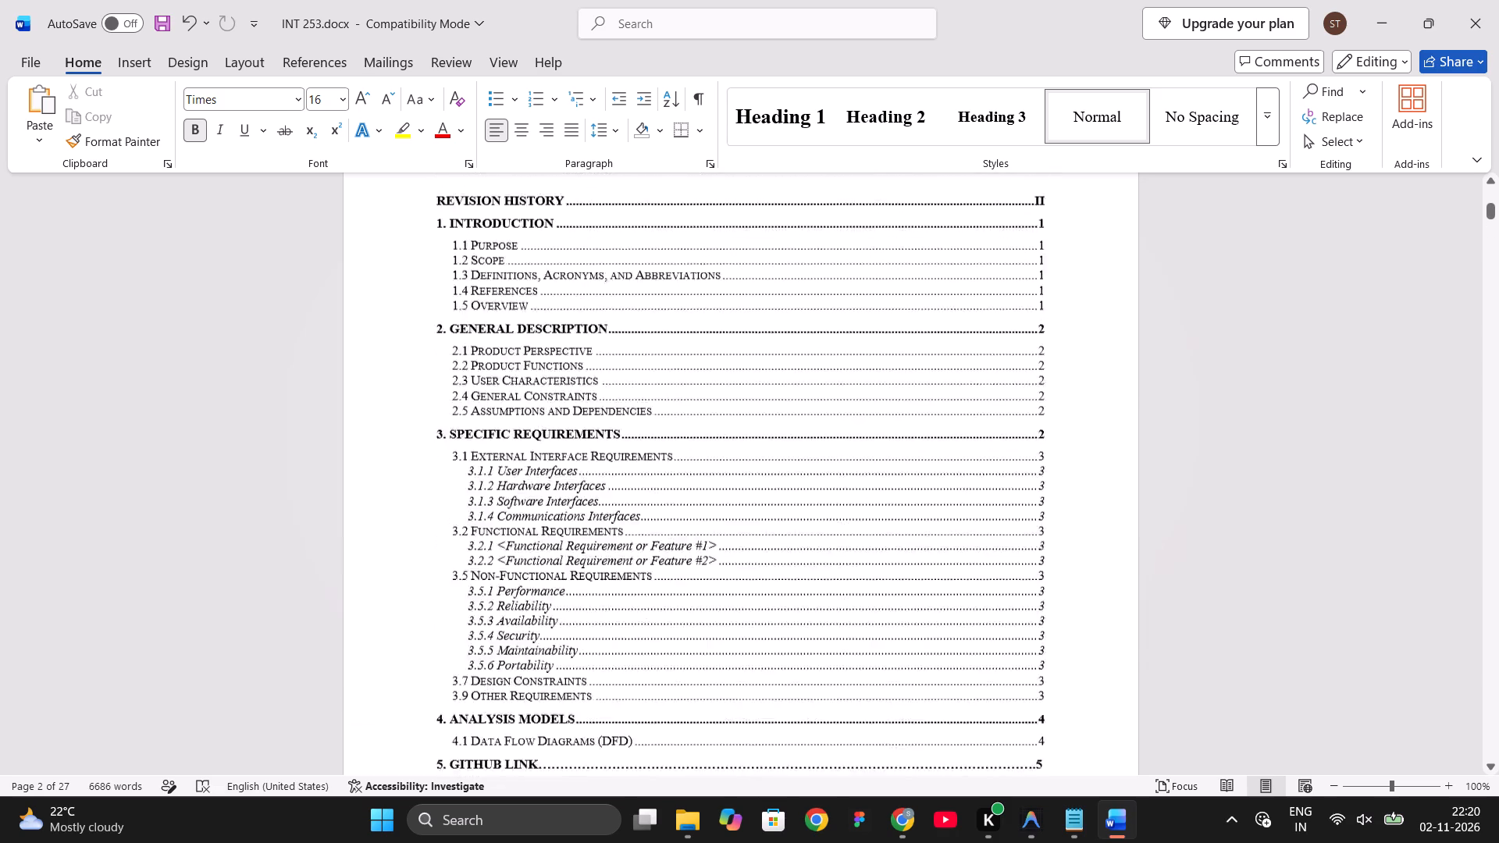
Ignore all spelling flags for the word LastChance, starting from the cover page title.
scroll(792, 572, up, 1)
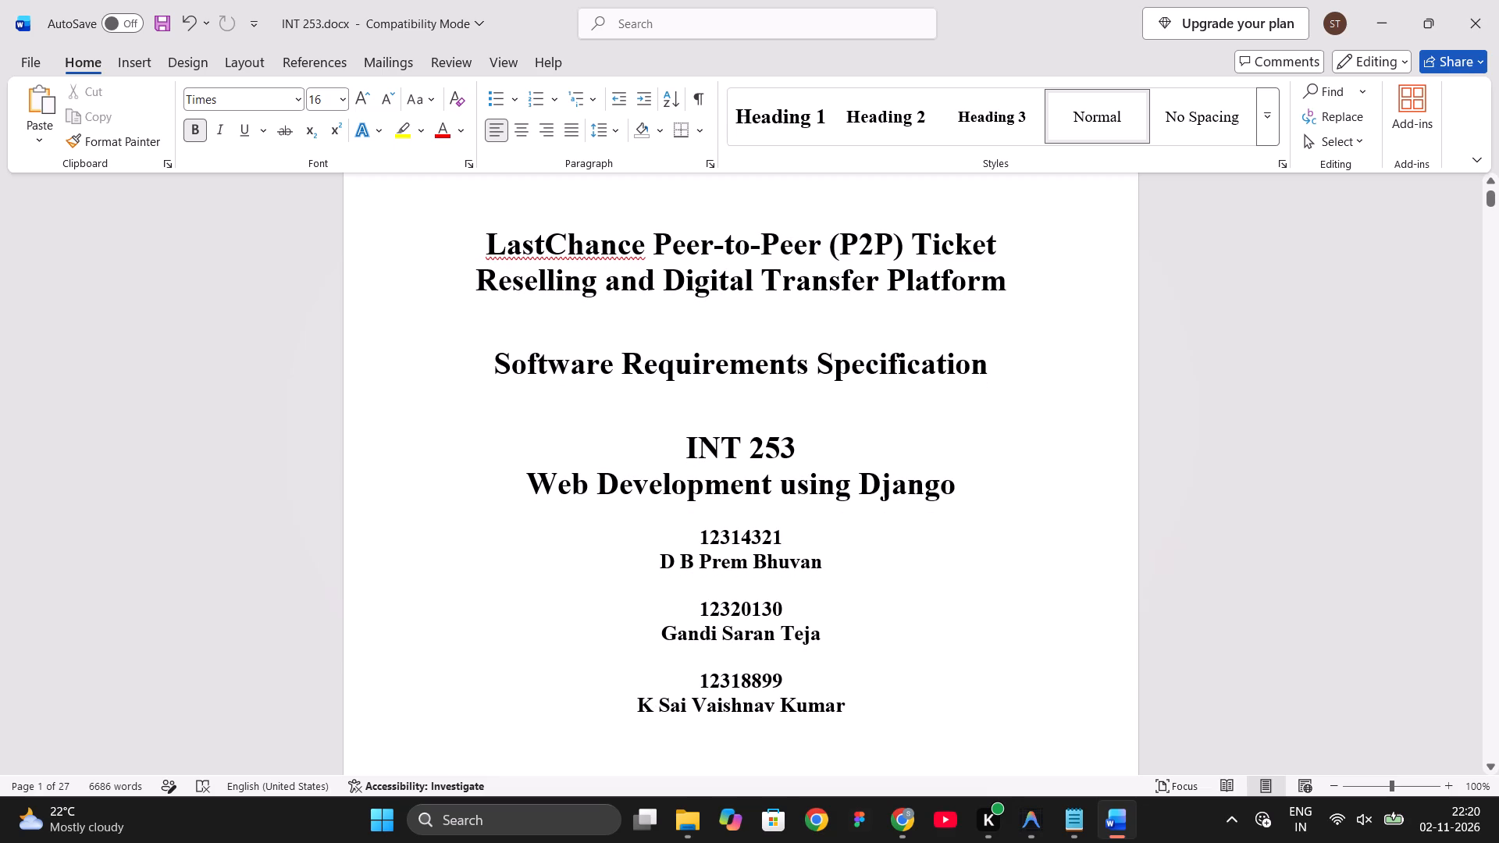
drag(643, 247, 486, 233)
right_click(486, 233)
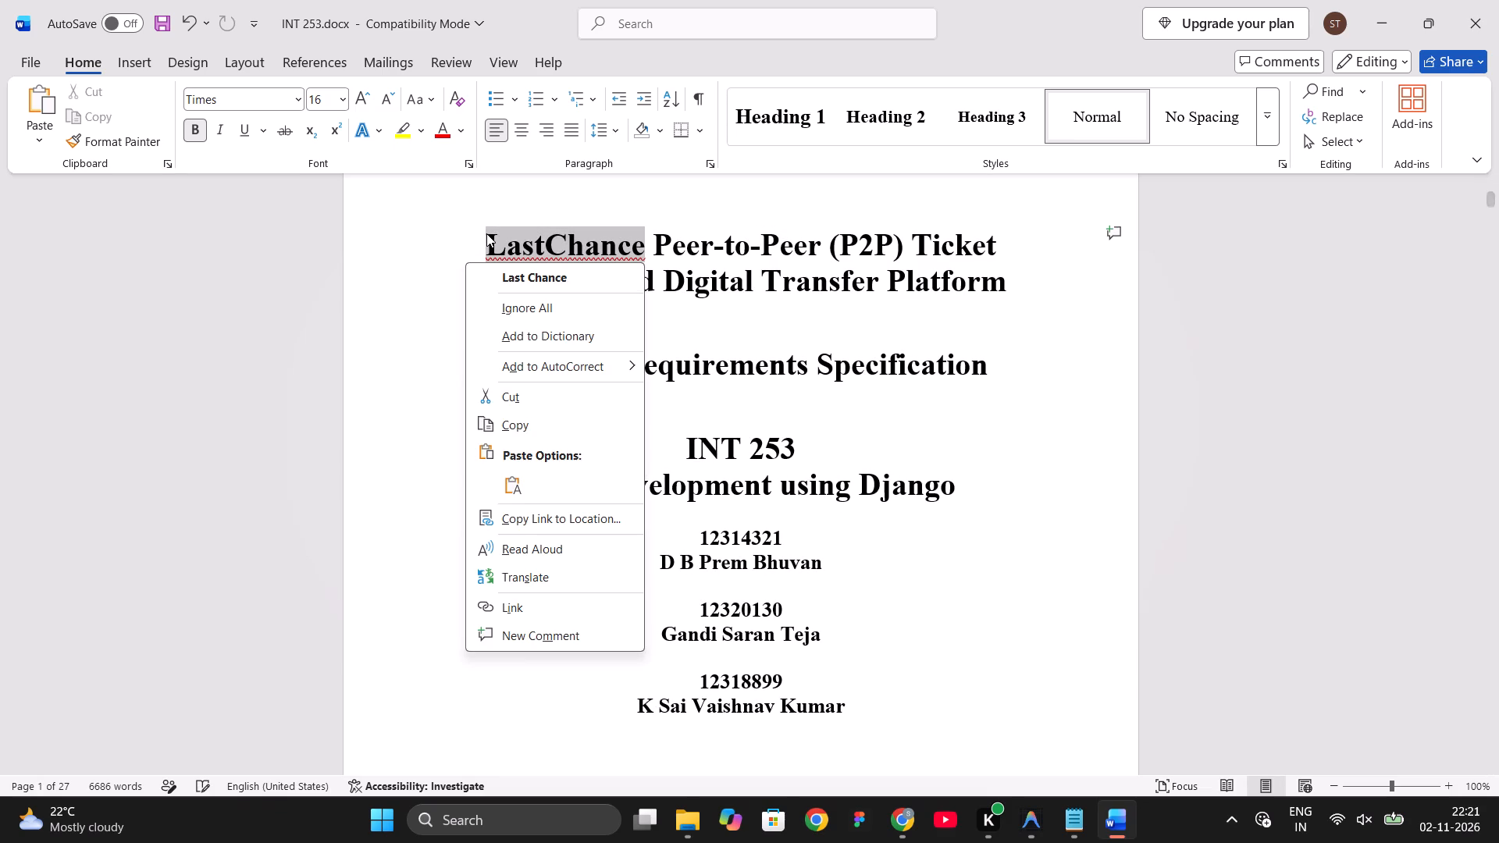
click(508, 311)
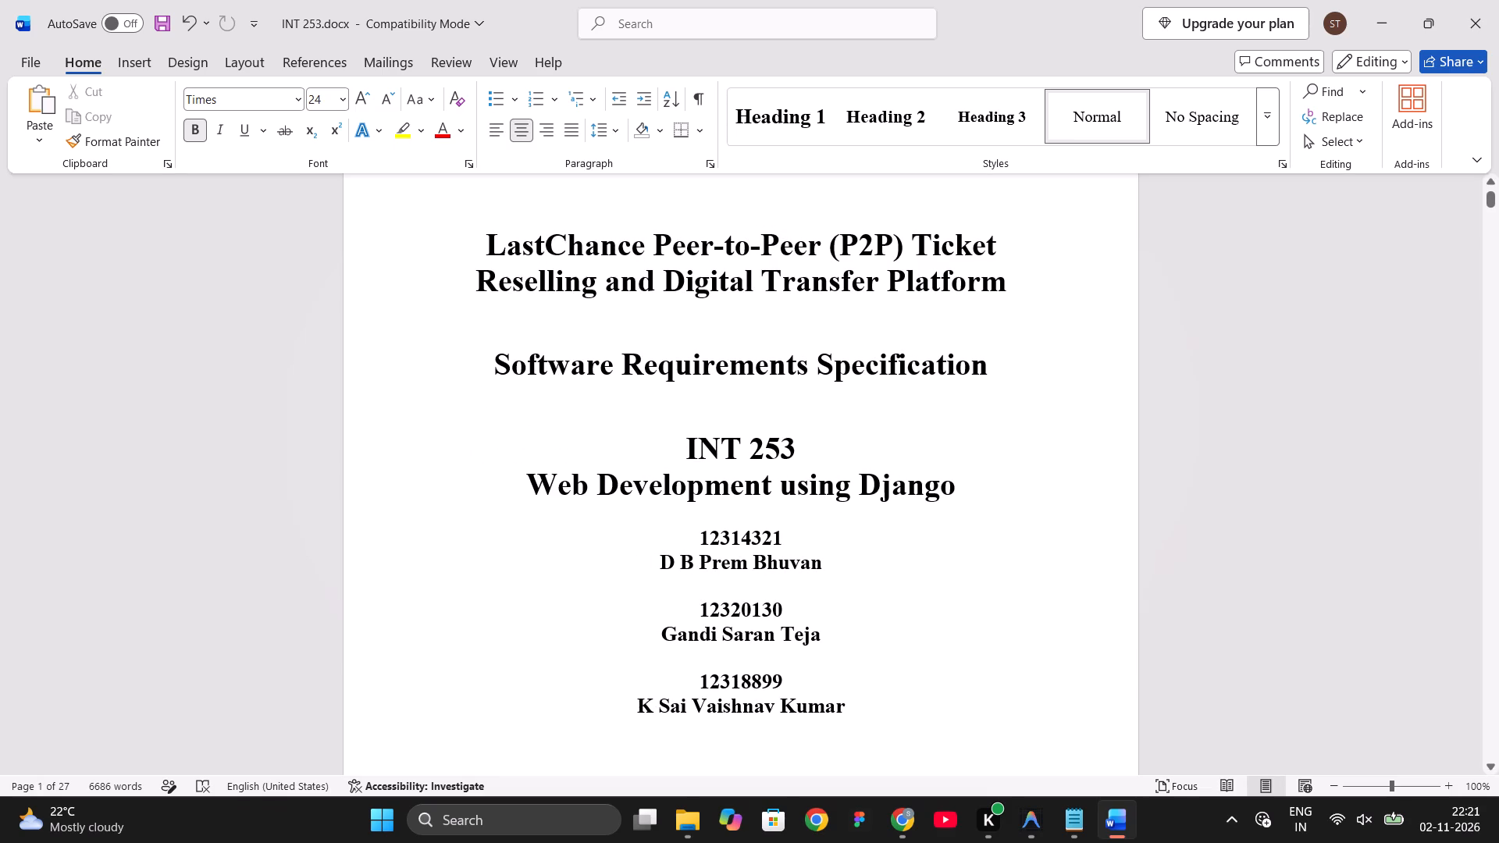
Skim the pages of the whole report once more, starting from and returning to the cover page.
scroll(584, 322, down, 8)
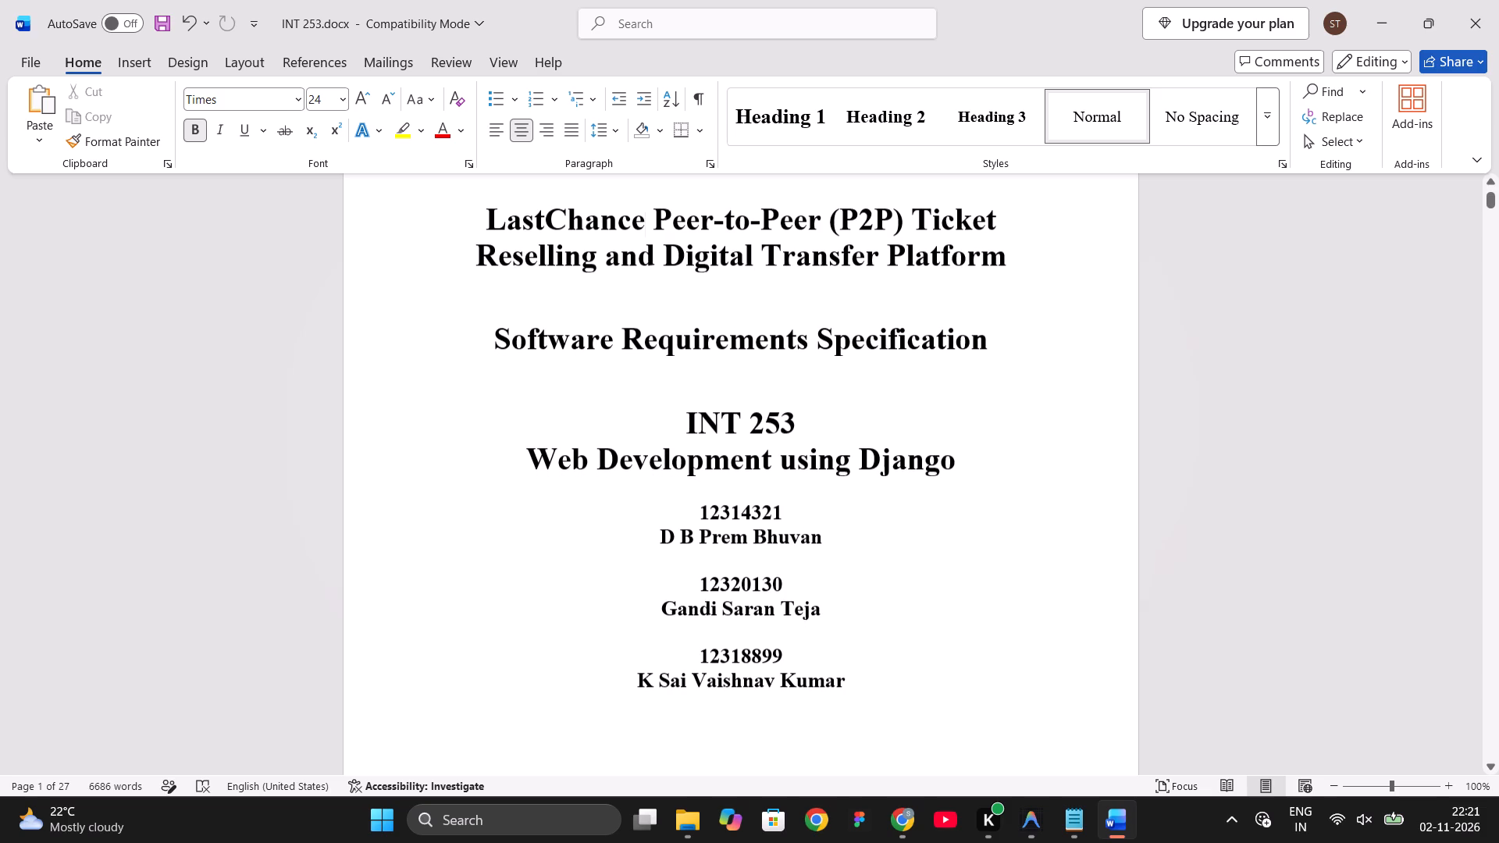
scroll(584, 322, down, 14)
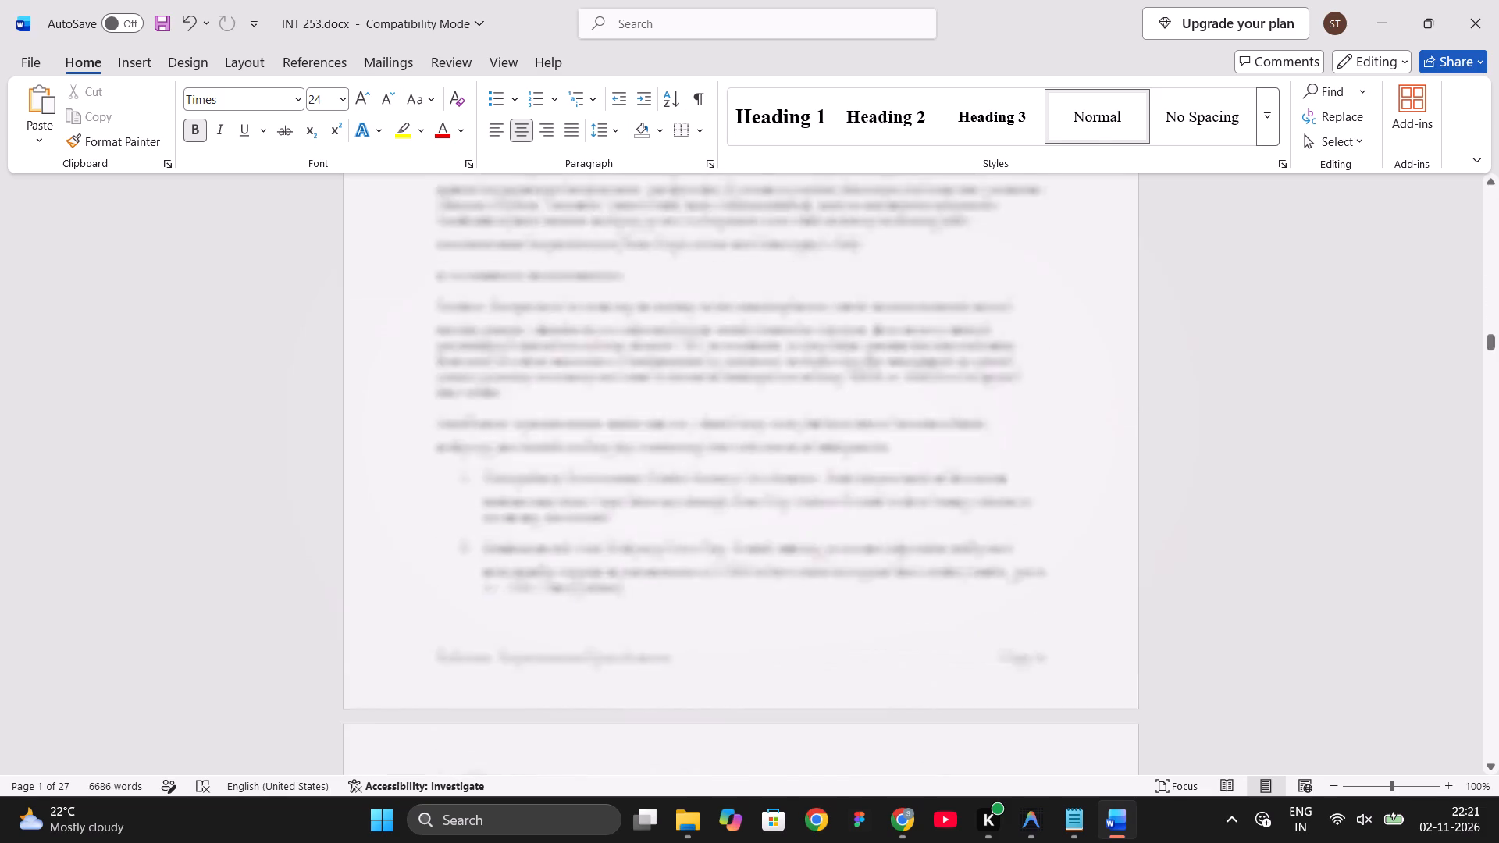
scroll(584, 322, down, 12)
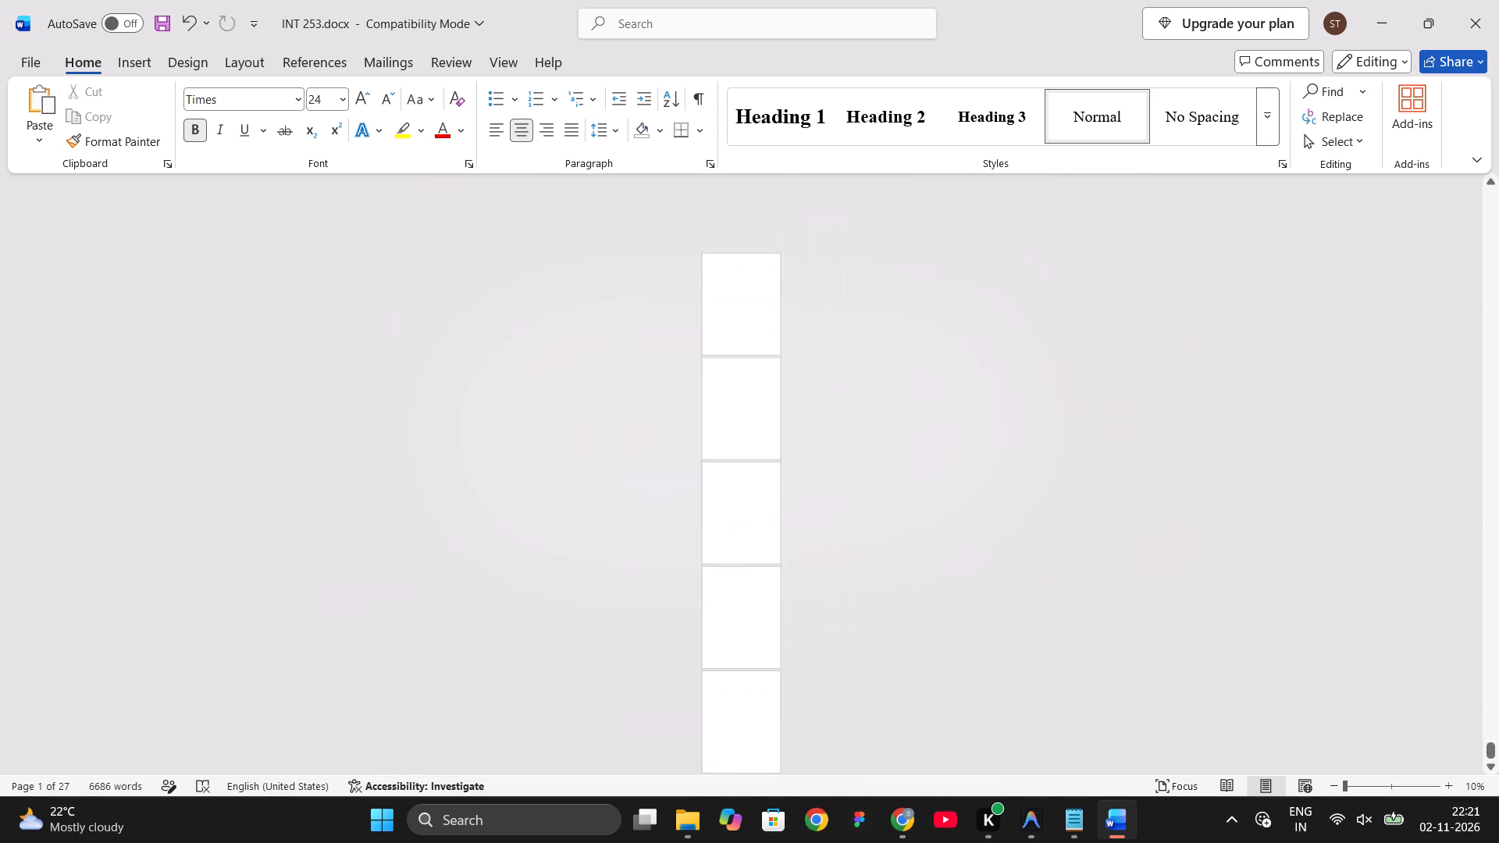
ctrl+scroll(584, 322, up, 3)
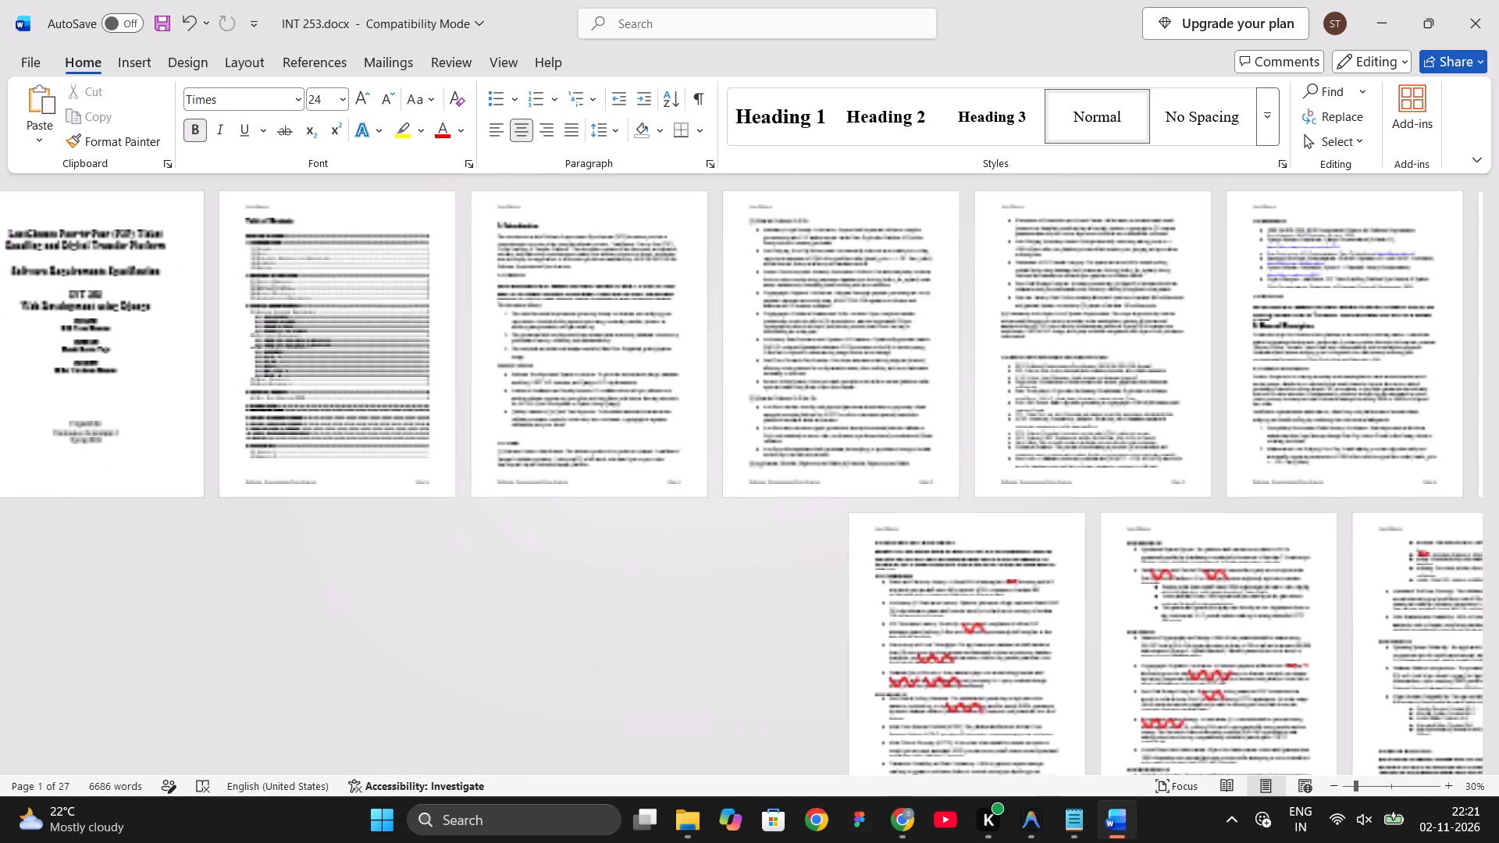
ctrl+scroll(584, 322, up, 10)
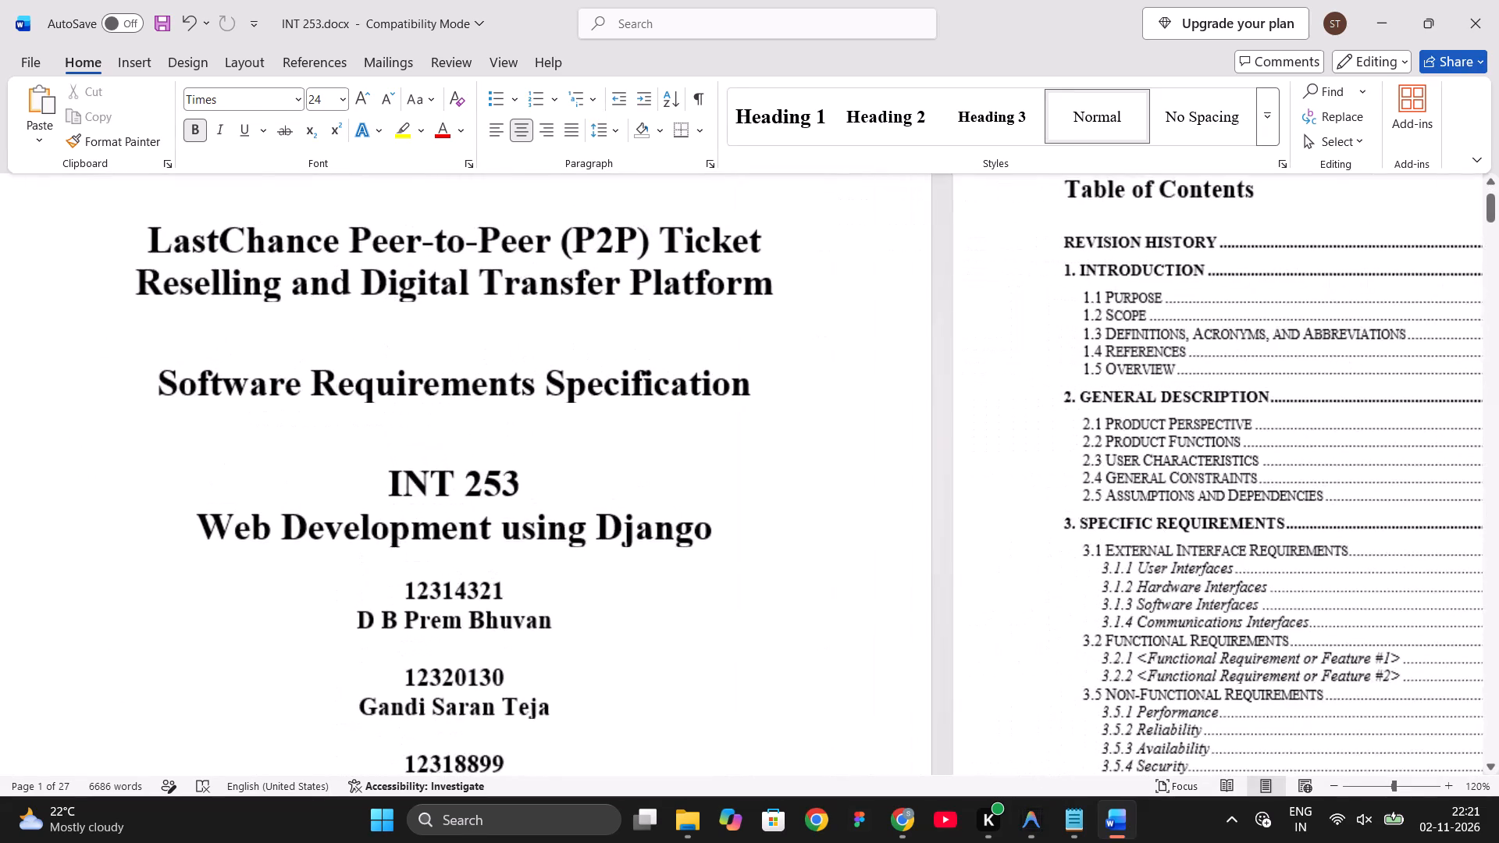
Save the document INT 253.docx.
key(ctrl+s)
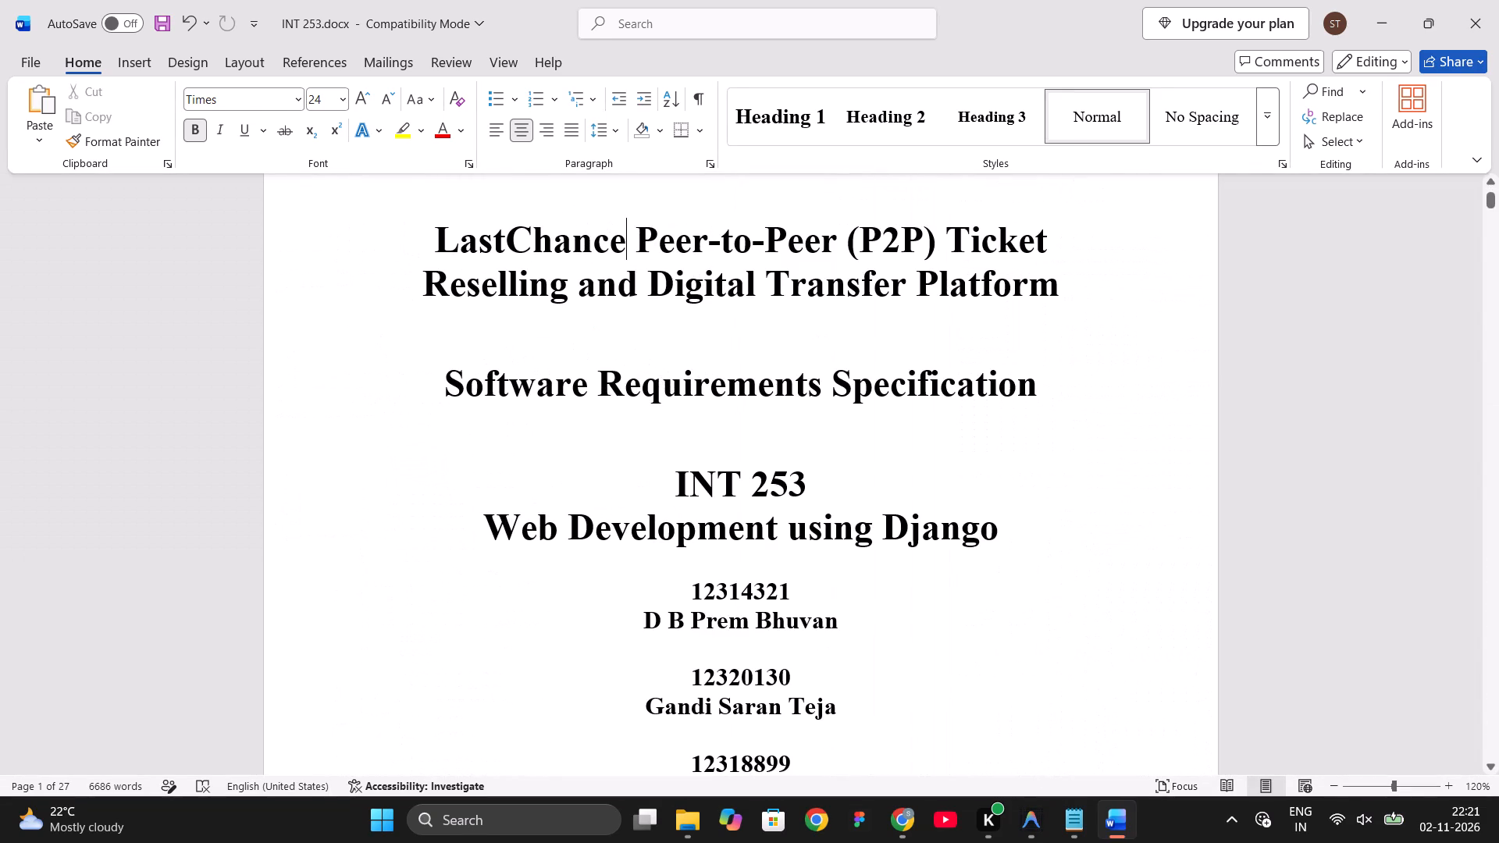
key(ctrl+s)
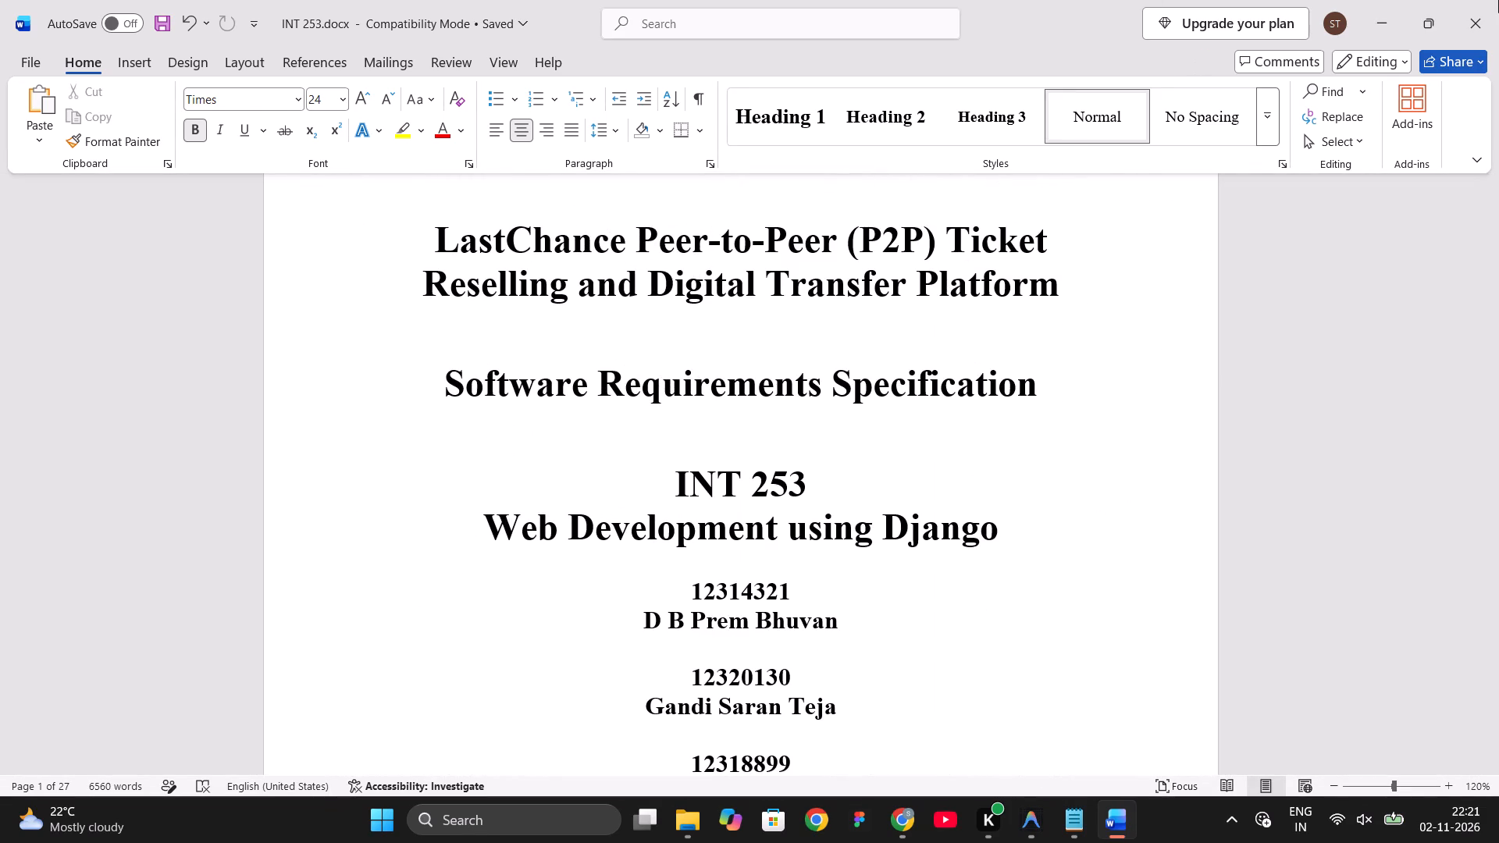